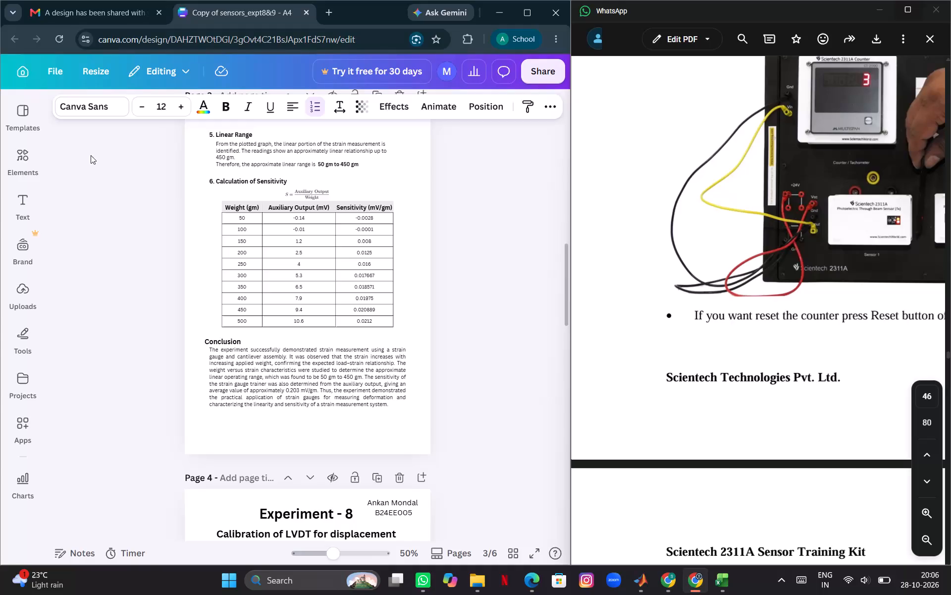
# Look back through the Experiment 7 pages, from the sensitivity section to the title page.
pyautogui.hscroll(1, 181, 191)
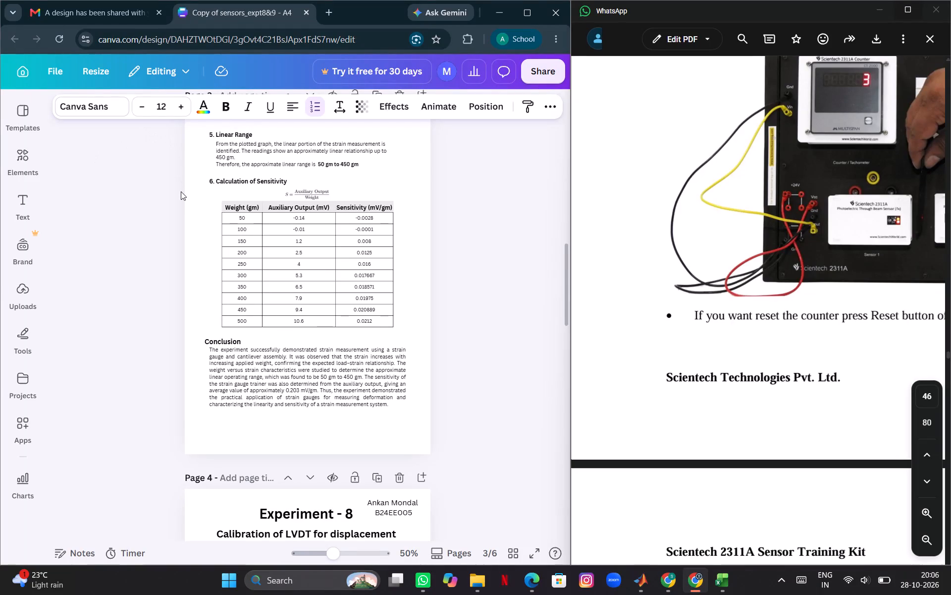
pyautogui.hscroll(1, 181, 191)
pyautogui.scroll(9, 181, 191)
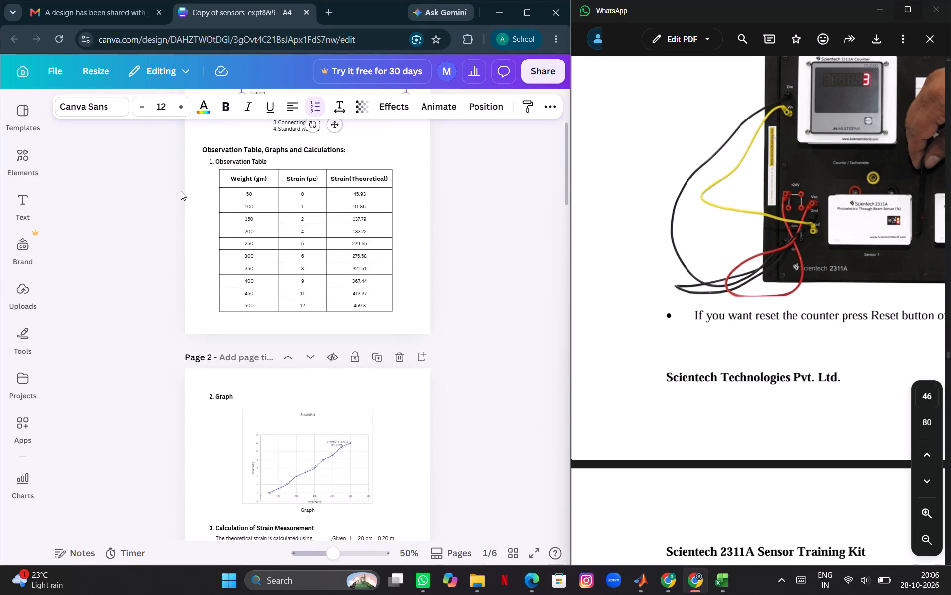
pyautogui.scroll(2, 181, 191)
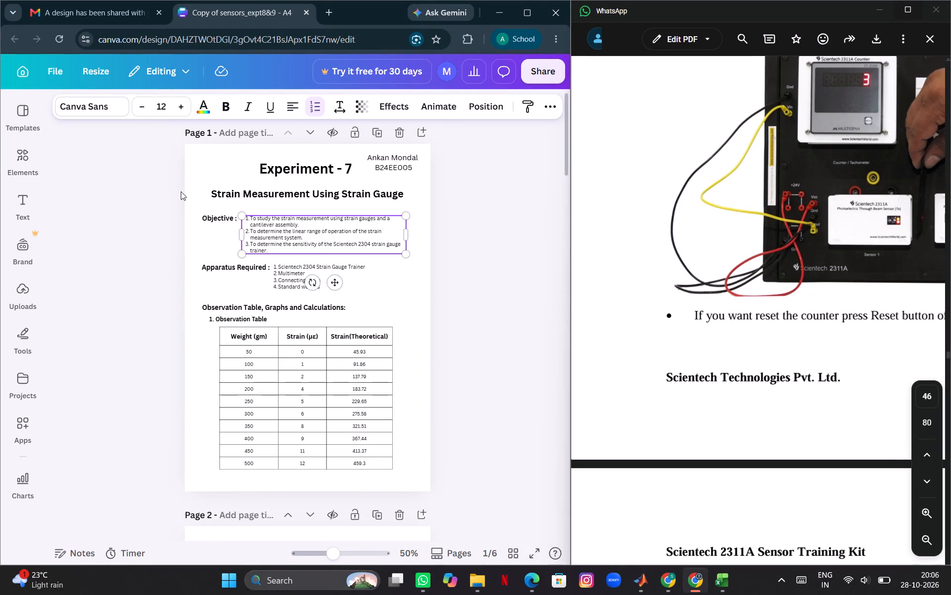
# Go to the Canva home page and reopen the recent design Copy of sensors_expt8&9.
pyautogui.click(22, 67)
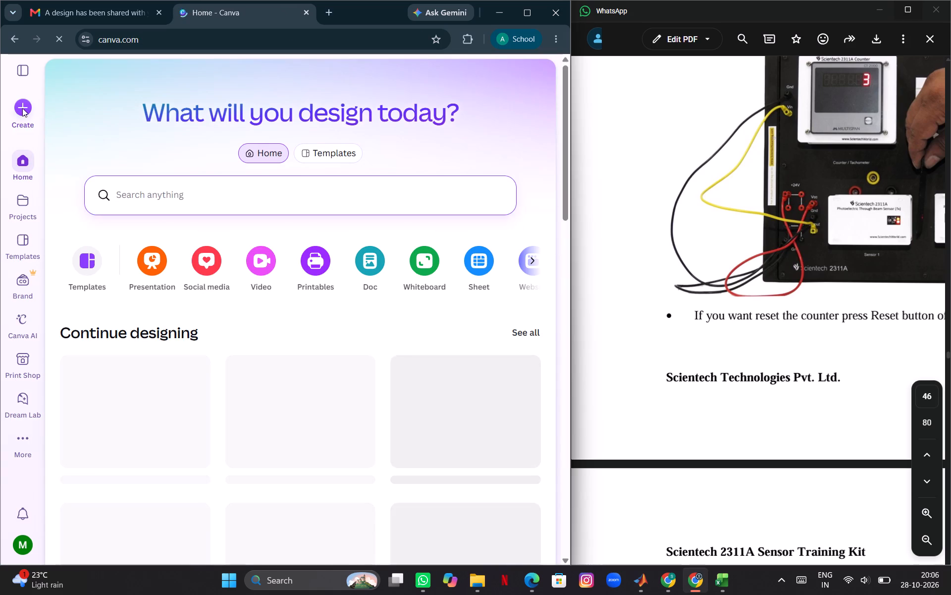
pyautogui.click(22, 108)
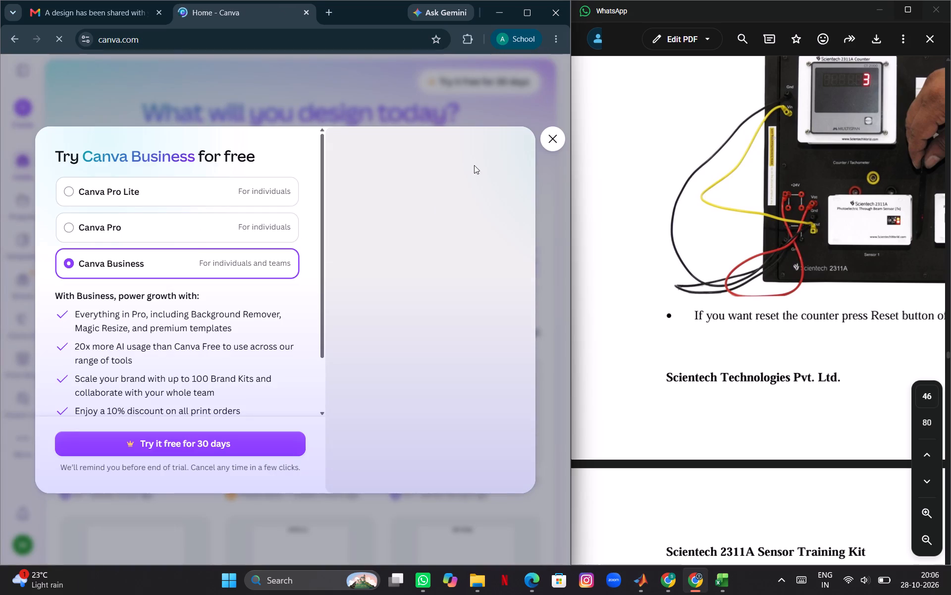
pyautogui.click(549, 136)
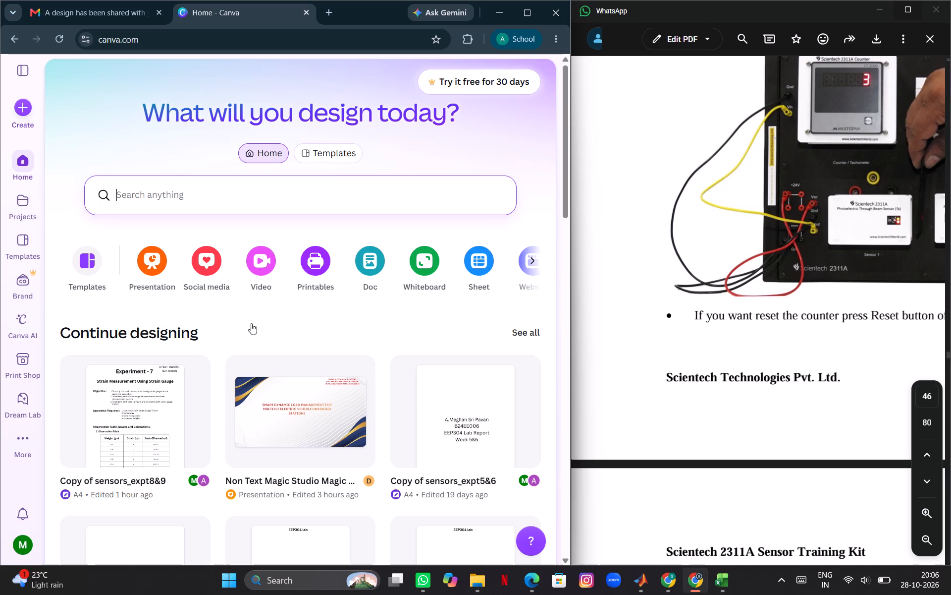
pyautogui.click(165, 423)
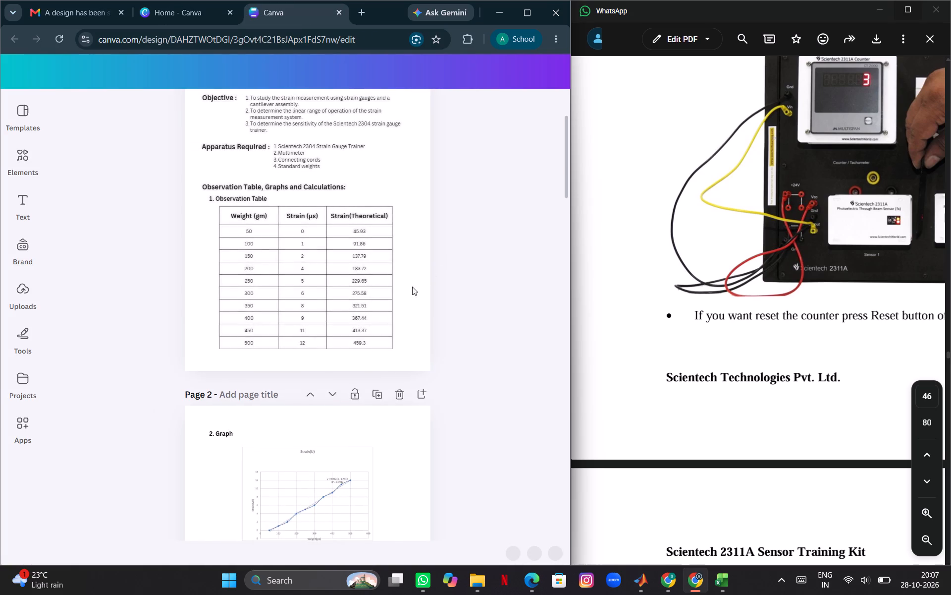
# Examine the reopened report's Experiment 7 pages and the first page of Experiment 8.
pyautogui.scroll(2, 395, 301)
pyautogui.scroll(-4, 395, 301)
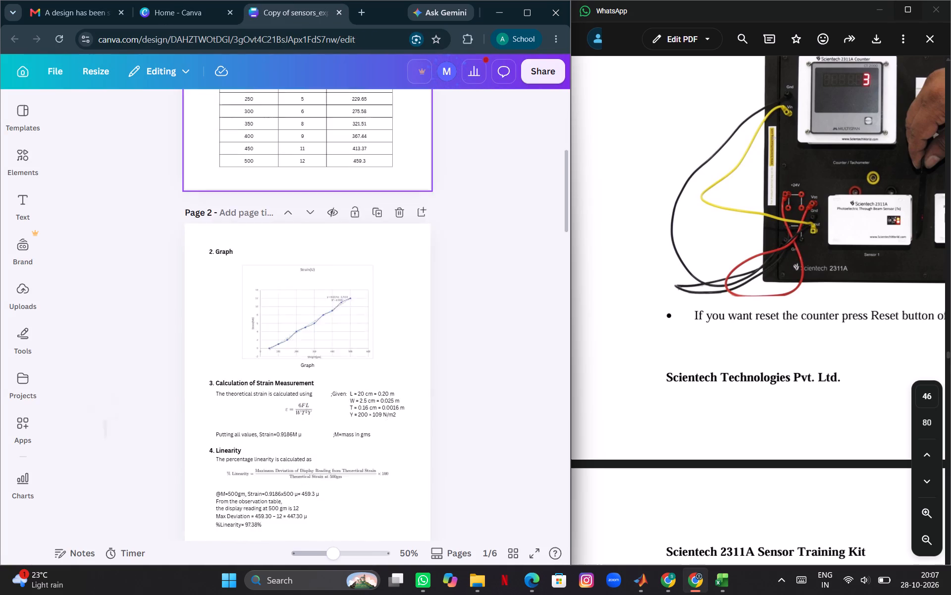
pyautogui.scroll(-8, 395, 301)
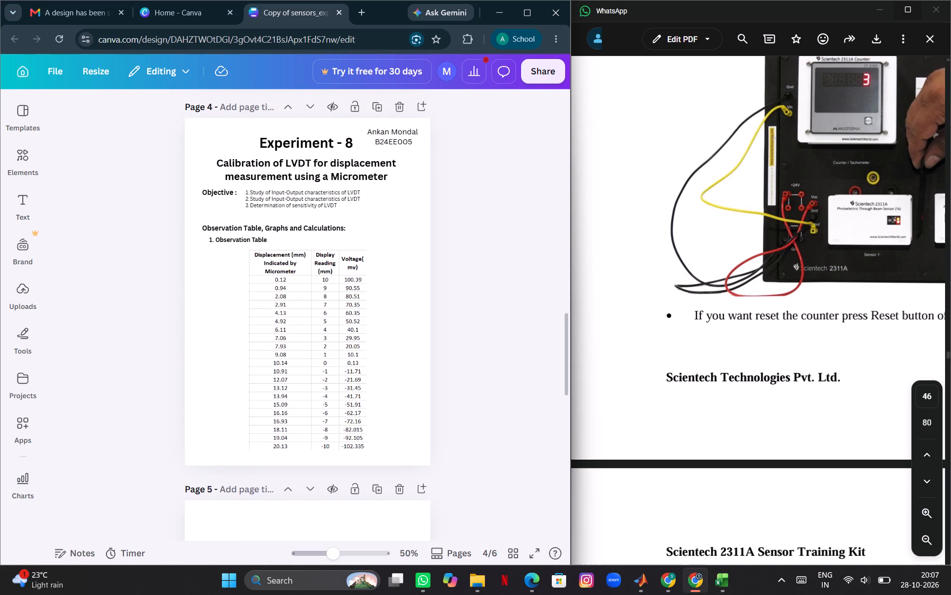
pyautogui.scroll(3, 365, 343)
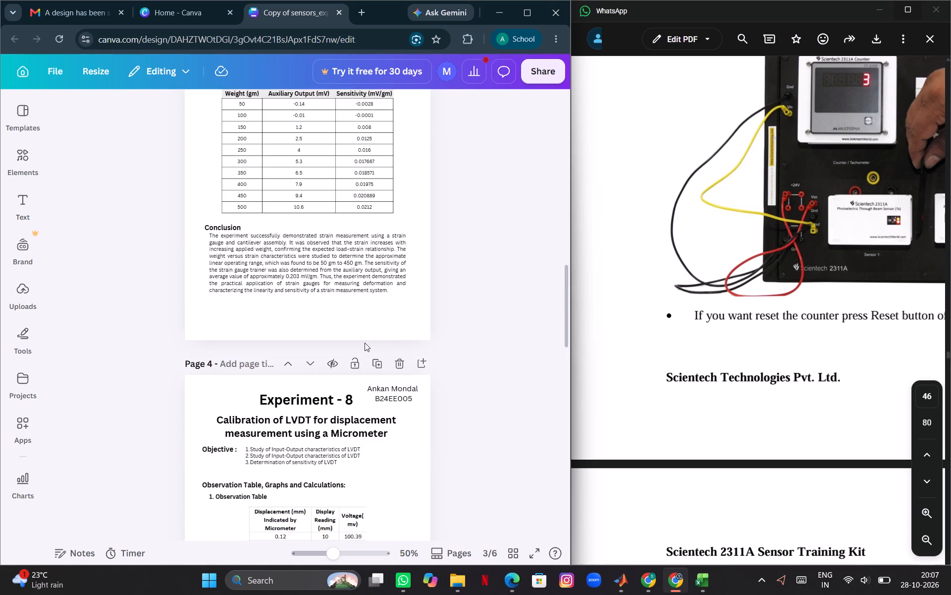
pyautogui.hscroll(1, 365, 343)
pyautogui.scroll(-1, 365, 343)
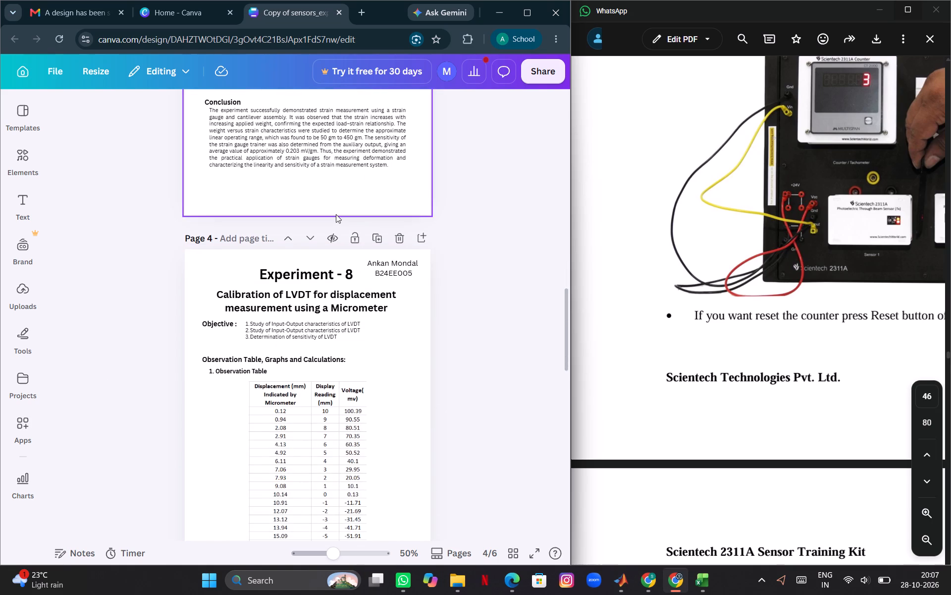
pyautogui.scroll(8, 336, 214)
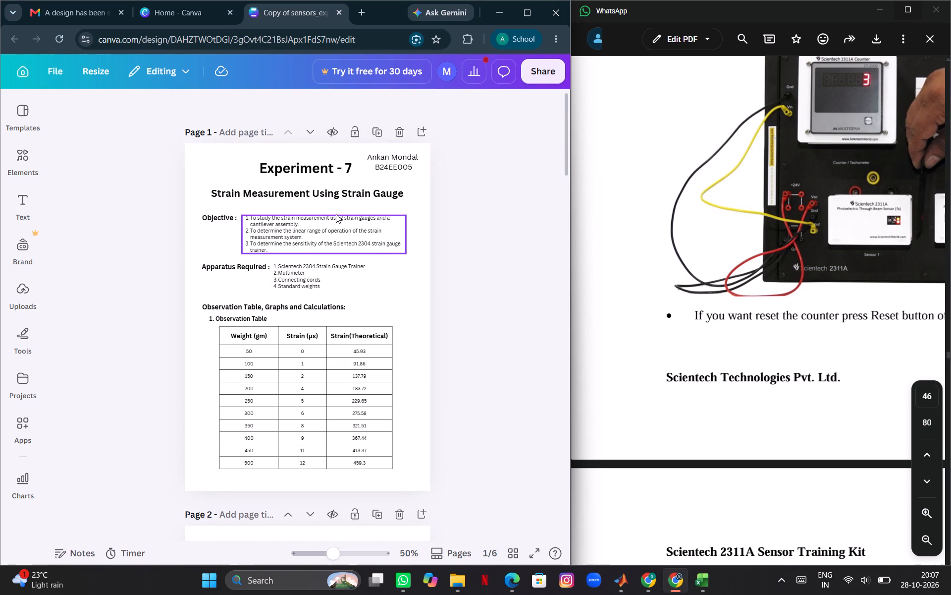
pyautogui.scroll(-6, 336, 214)
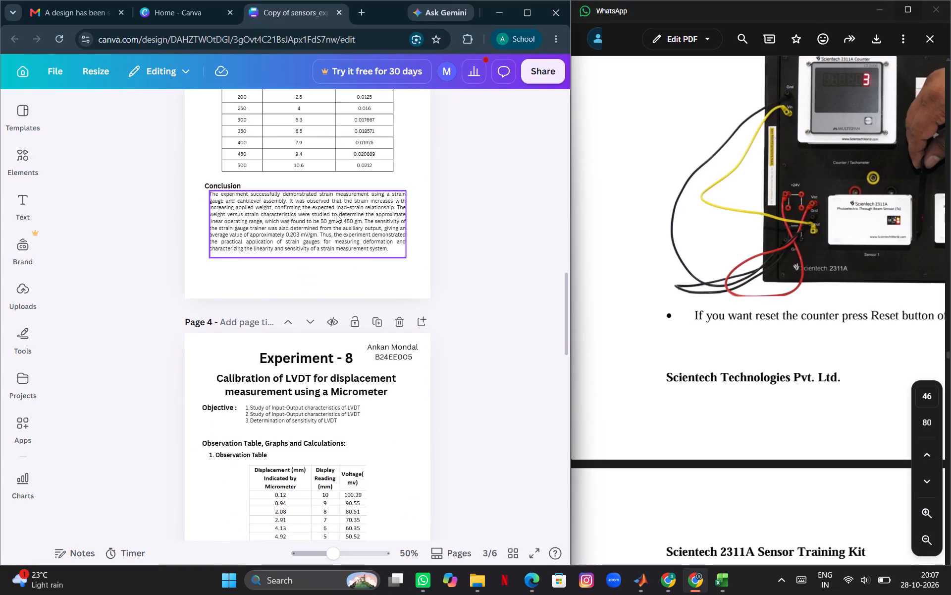
pyautogui.scroll(-3, 336, 214)
pyautogui.scroll(-1, 356, 273)
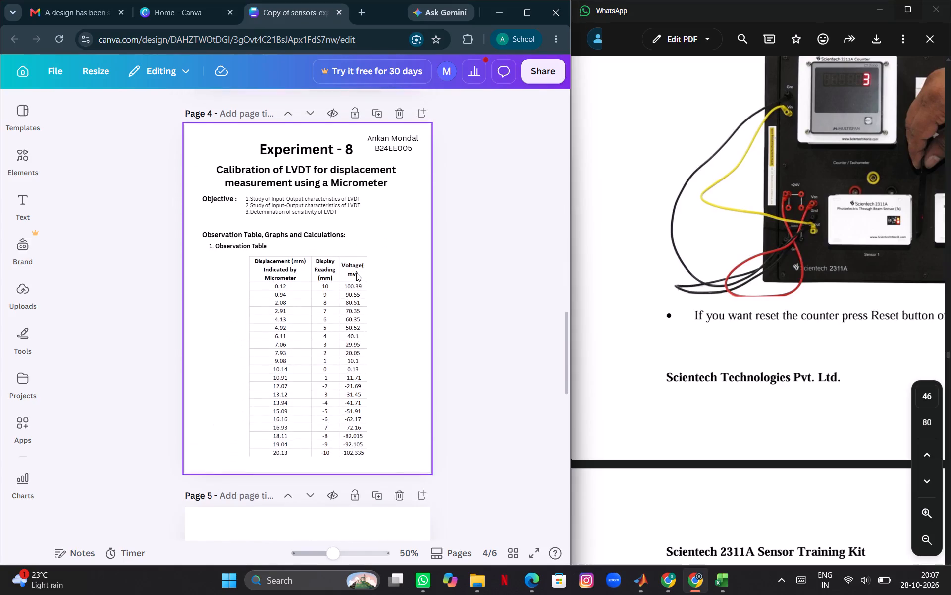
pyautogui.scroll(-1, 356, 273)
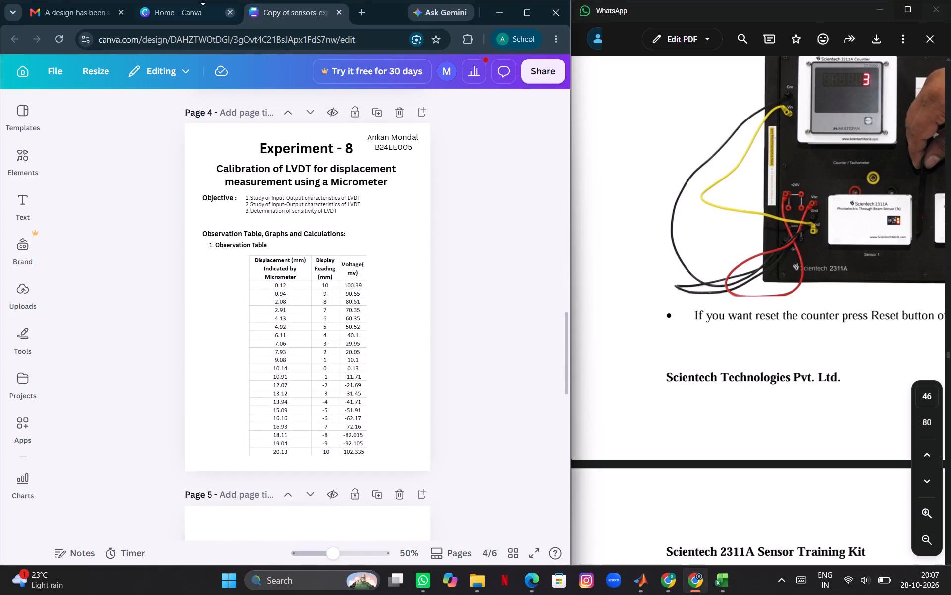
# Switch to Gmail and open the shared design Copy of sensors_expt8&9 from its Canva invitation.
pyautogui.moveTo(203, 0); pyautogui.dragTo(196, 5)
pyautogui.click(85, 10)
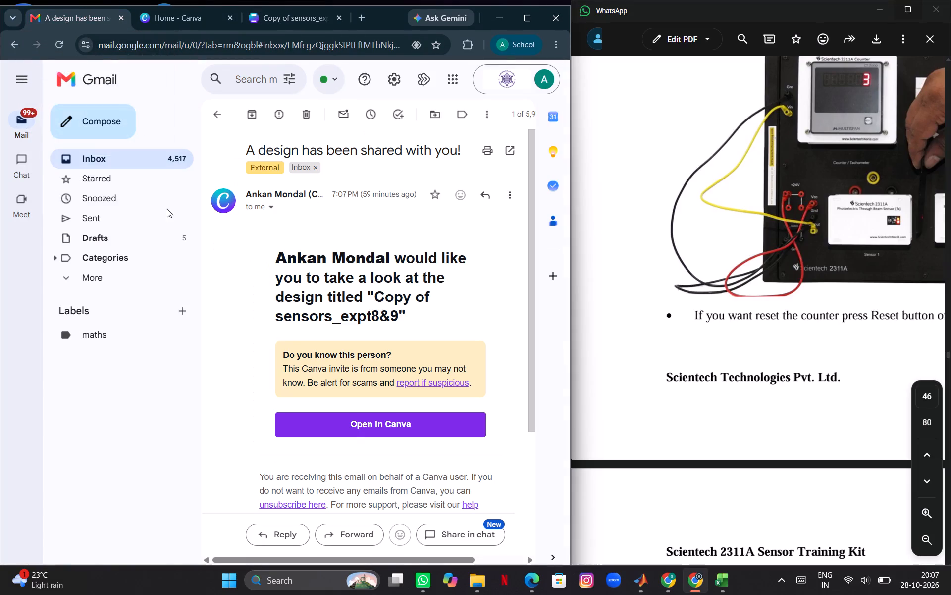
pyautogui.click(359, 435)
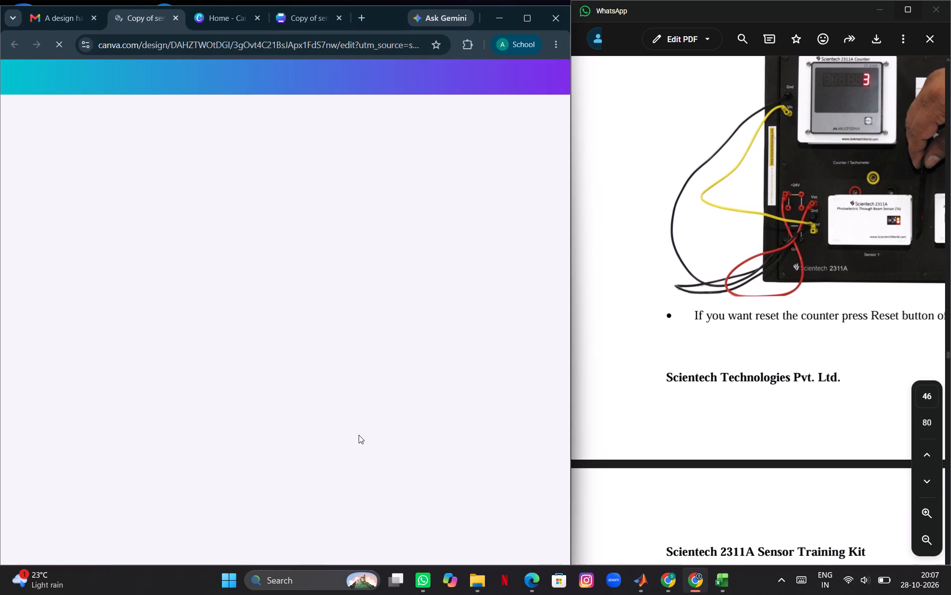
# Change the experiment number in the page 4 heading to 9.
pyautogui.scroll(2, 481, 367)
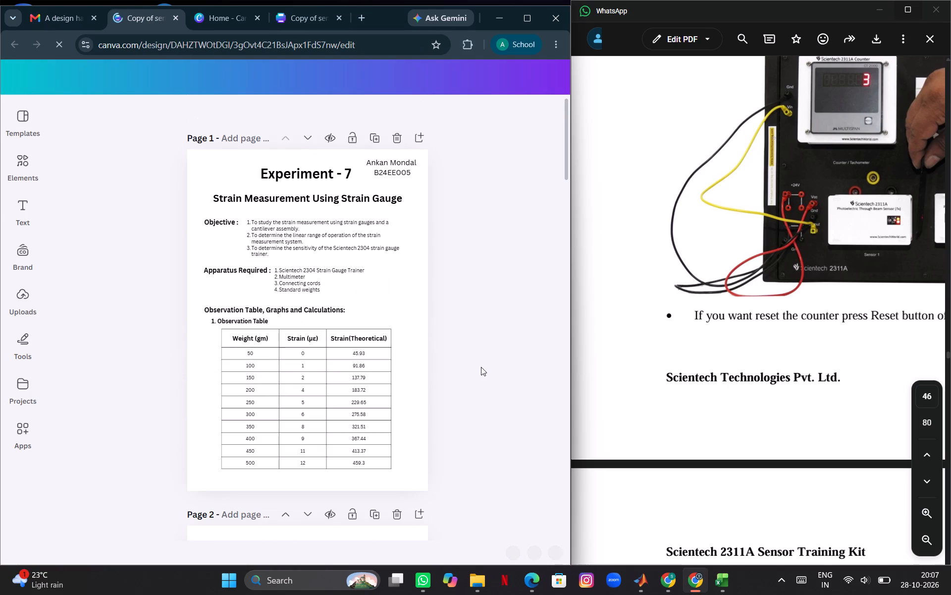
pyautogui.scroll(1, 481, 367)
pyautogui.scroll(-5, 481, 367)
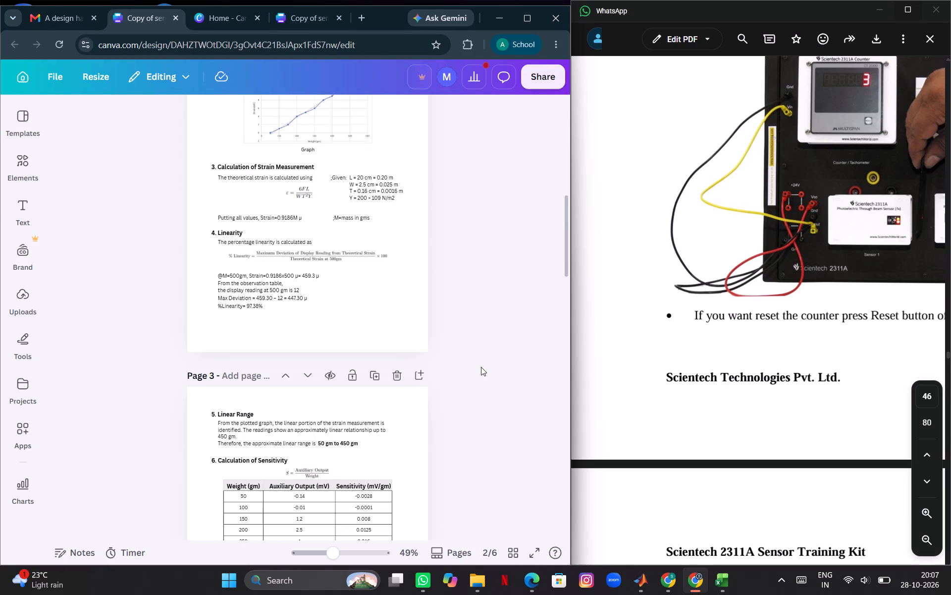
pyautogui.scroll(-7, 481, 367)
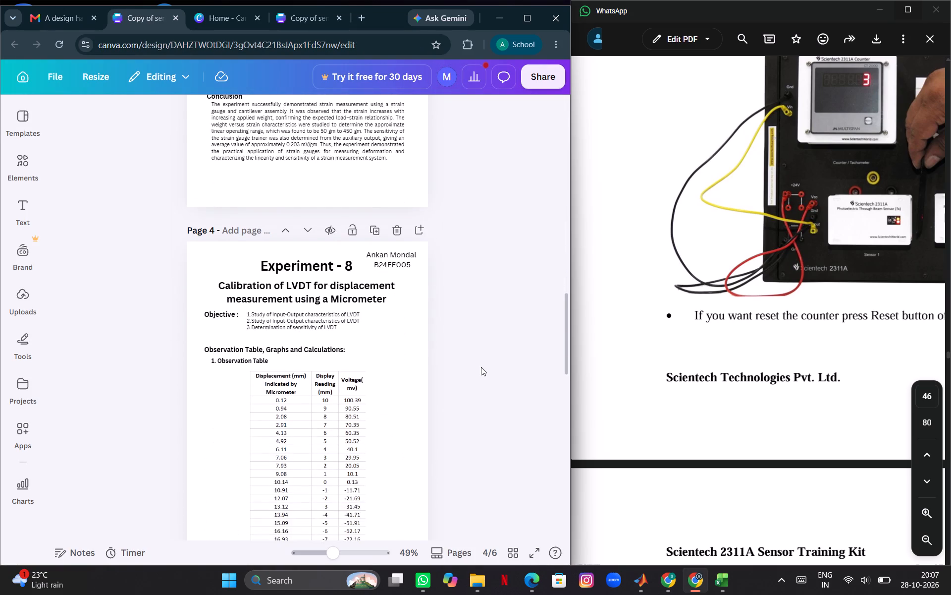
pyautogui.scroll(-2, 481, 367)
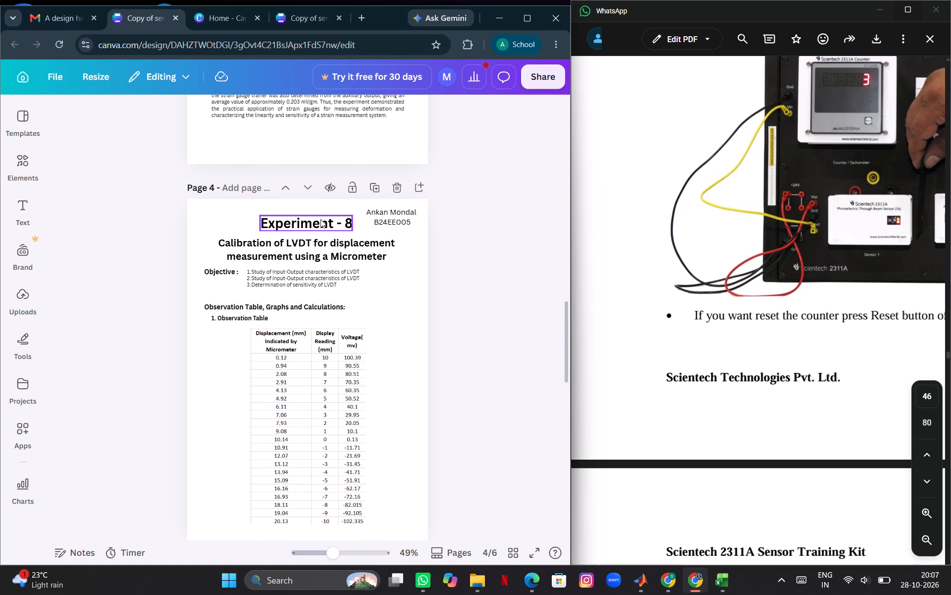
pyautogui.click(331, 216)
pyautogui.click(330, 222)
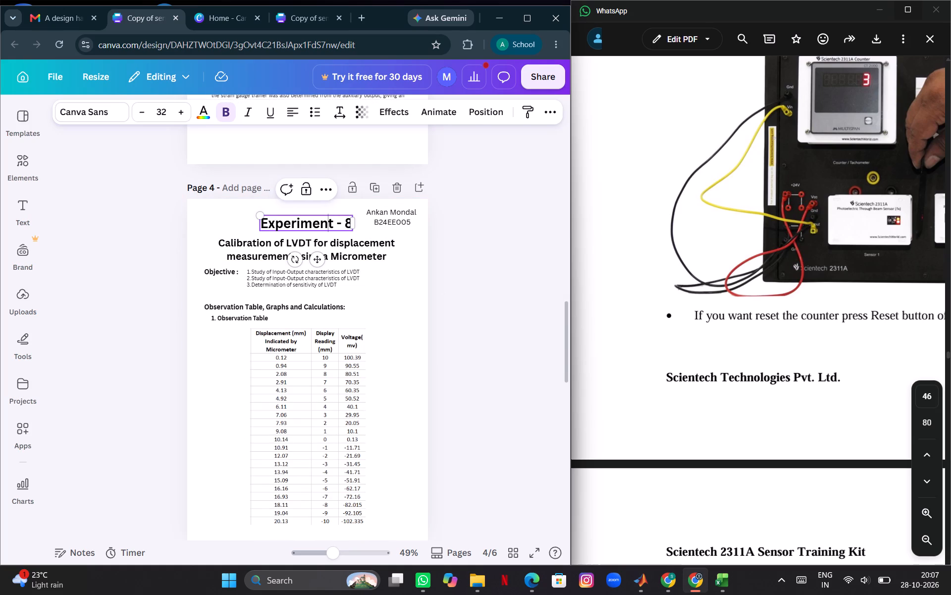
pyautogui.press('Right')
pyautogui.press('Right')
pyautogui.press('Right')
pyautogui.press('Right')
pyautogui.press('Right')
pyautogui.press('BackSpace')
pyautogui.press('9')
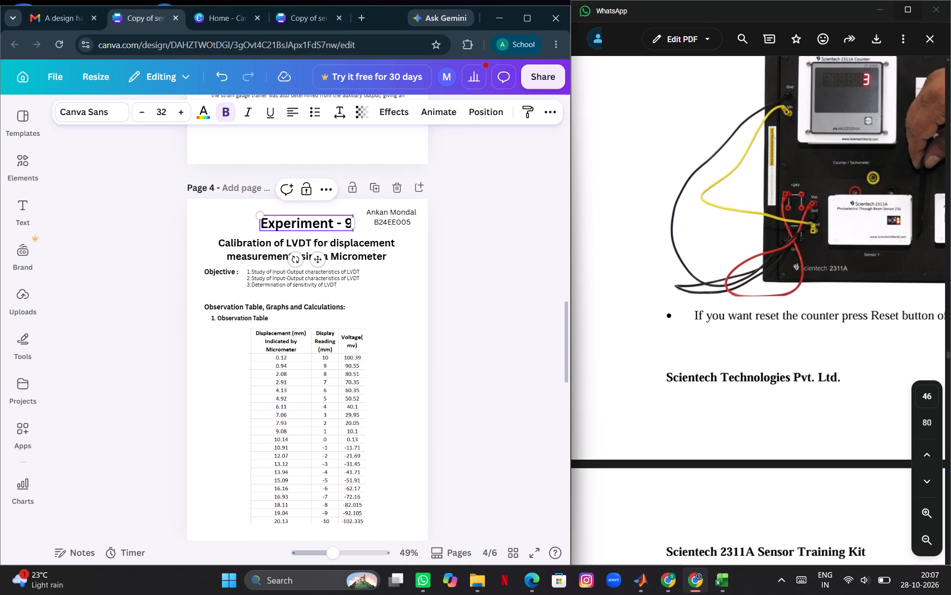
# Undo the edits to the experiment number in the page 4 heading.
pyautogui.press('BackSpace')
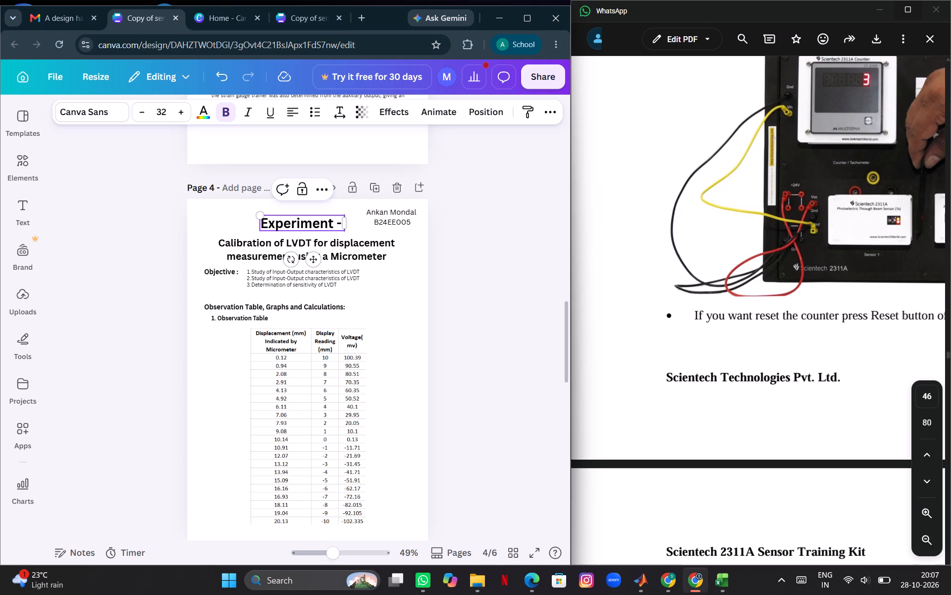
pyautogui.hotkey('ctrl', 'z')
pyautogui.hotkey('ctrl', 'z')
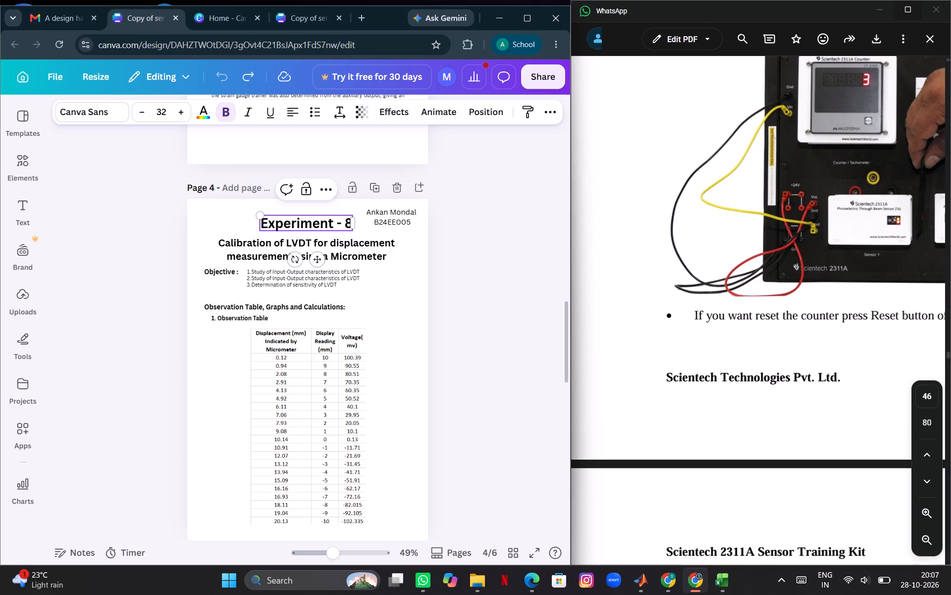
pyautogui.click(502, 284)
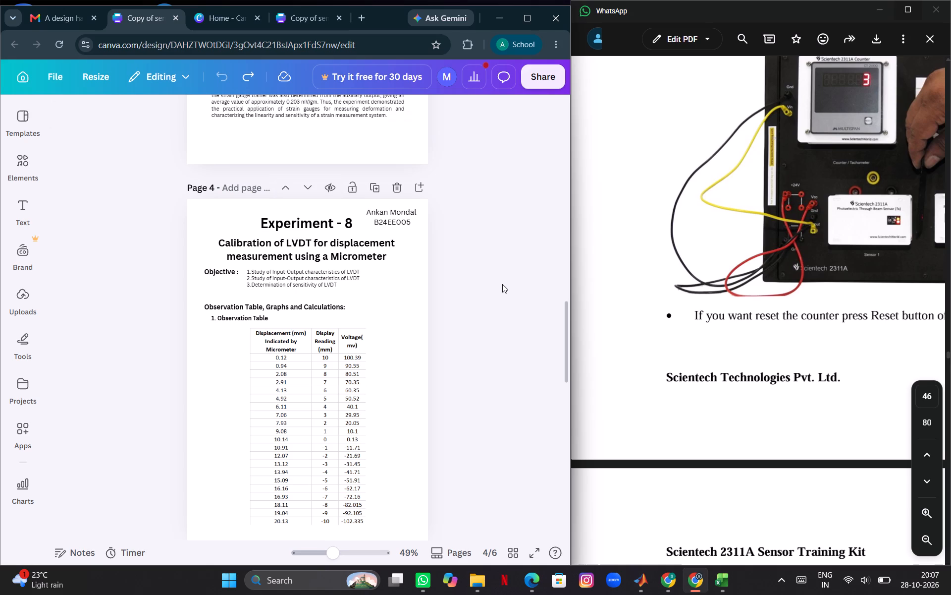
# Examine the Experiment 8 pages, covering the LVDT observation table, graph, sensitivity section and conclusion.
pyautogui.scroll(-3, 438, 290)
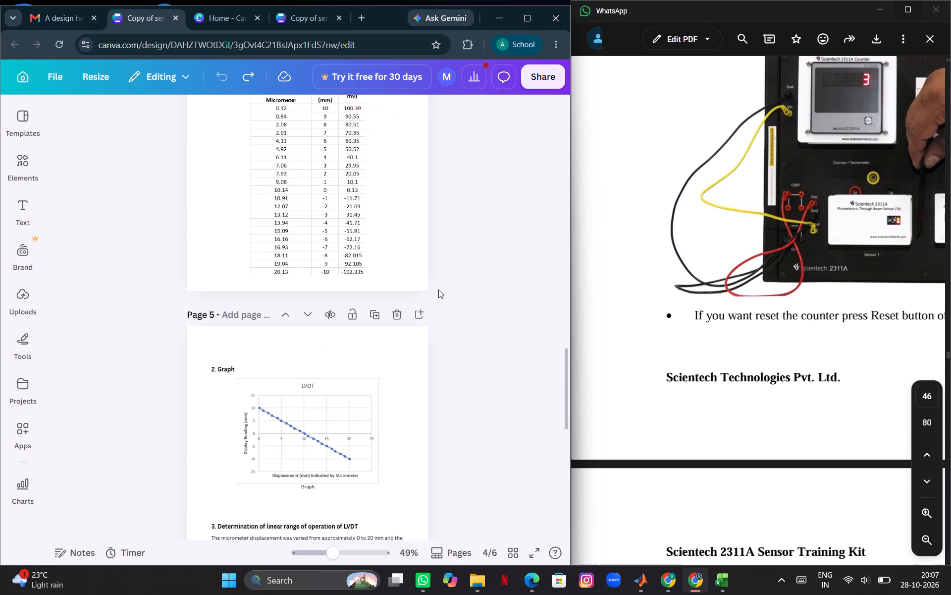
pyautogui.scroll(-9, 438, 290)
pyautogui.scroll(4, 438, 290)
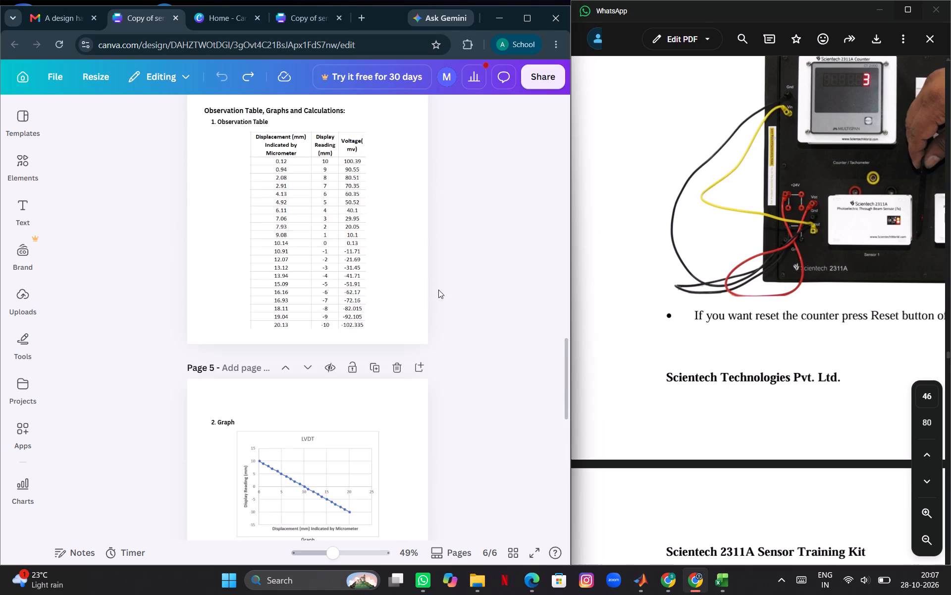
pyautogui.scroll(4, 438, 290)
pyautogui.scroll(-6, 438, 290)
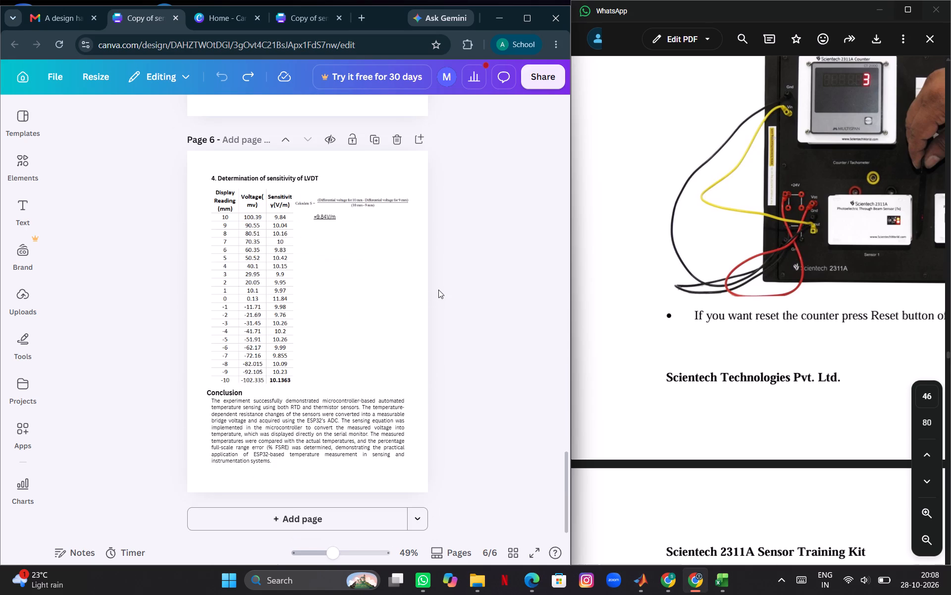
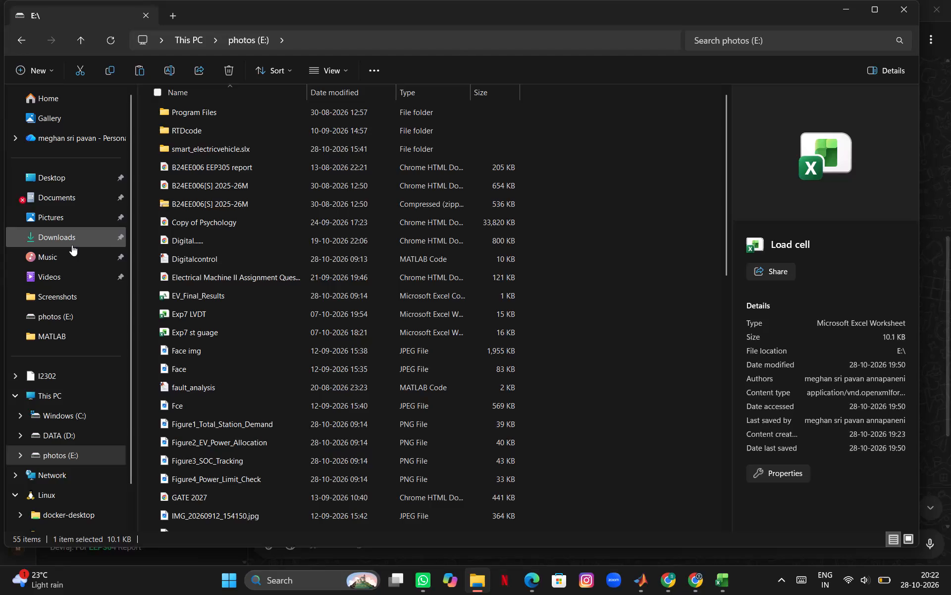
# Open the Scientech 2311A Final PDF from the Downloads folder.
pyautogui.doubleClick(72, 245)
pyautogui.click(72, 245)
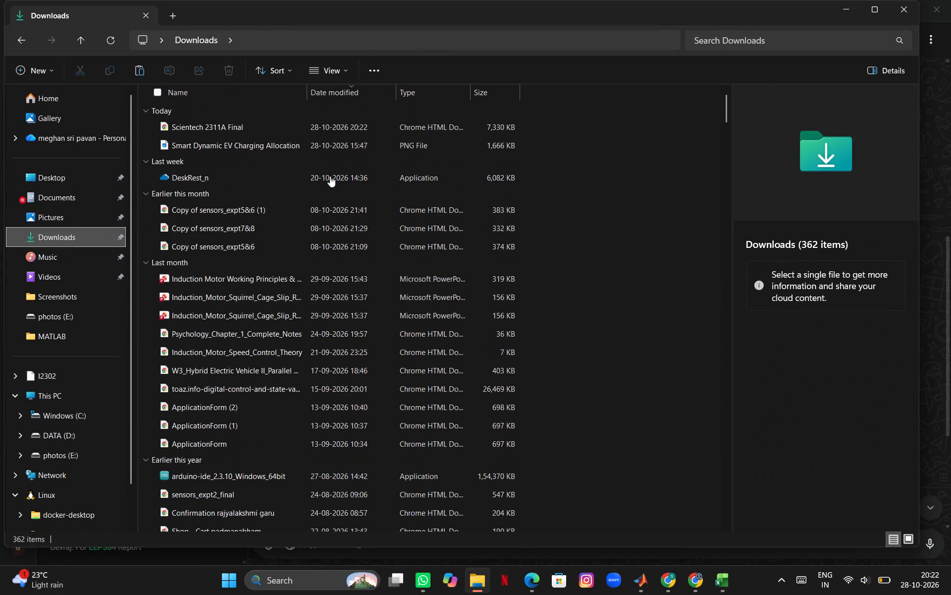
pyautogui.doubleClick(277, 126)
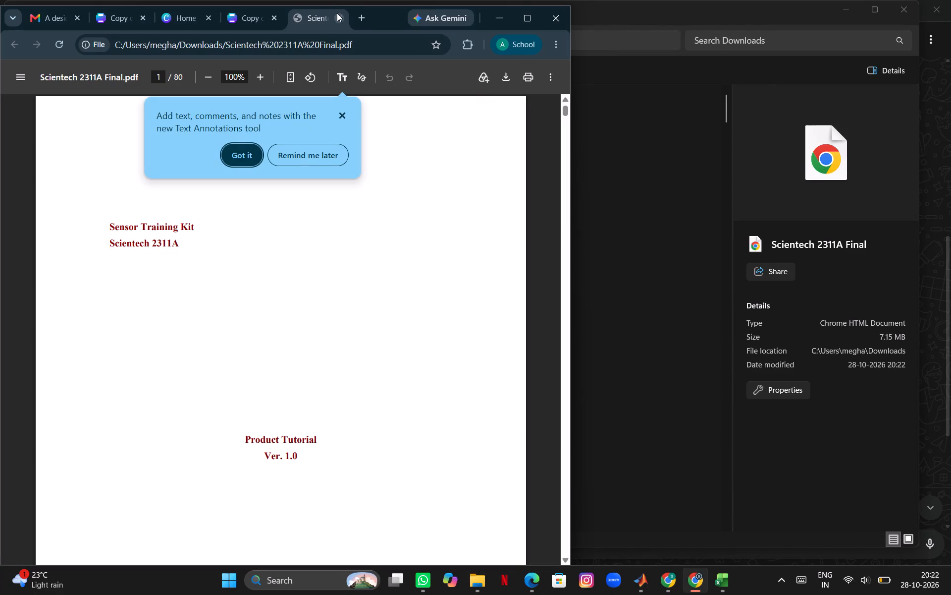
# Close the Scientech 2311A Final PDF manual and return to the lab report design in Canva.
pyautogui.click(337, 13)
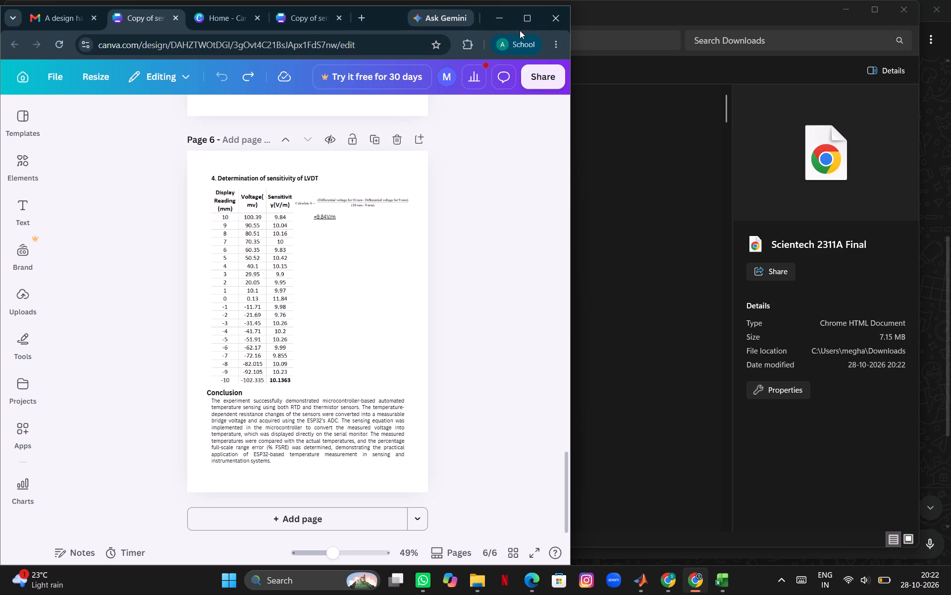
pyautogui.click(488, 10)
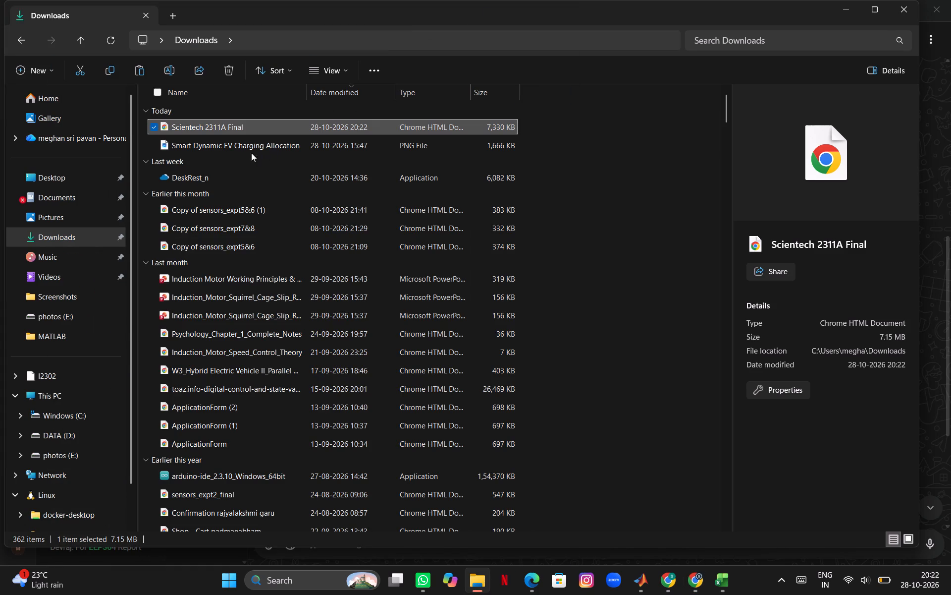
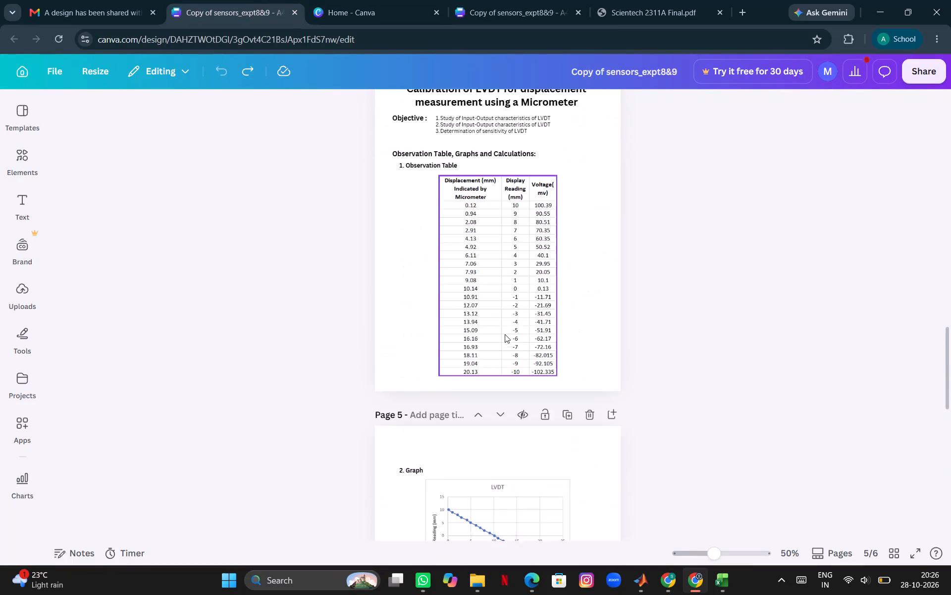
# Examine the second open copy of the sensors_expt8&9 design, covering the Experiment 7 pages and the Experiment 8 LVDT pages.
pyautogui.click(552, 2)
pyautogui.scroll(-5, 562, 318)
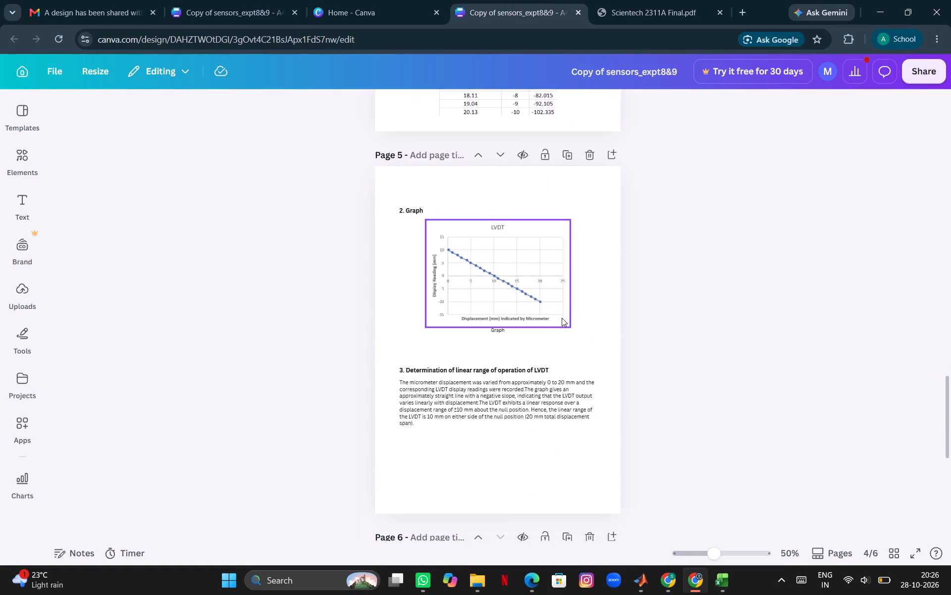
pyautogui.scroll(-7, 562, 318)
pyautogui.scroll(10, 562, 318)
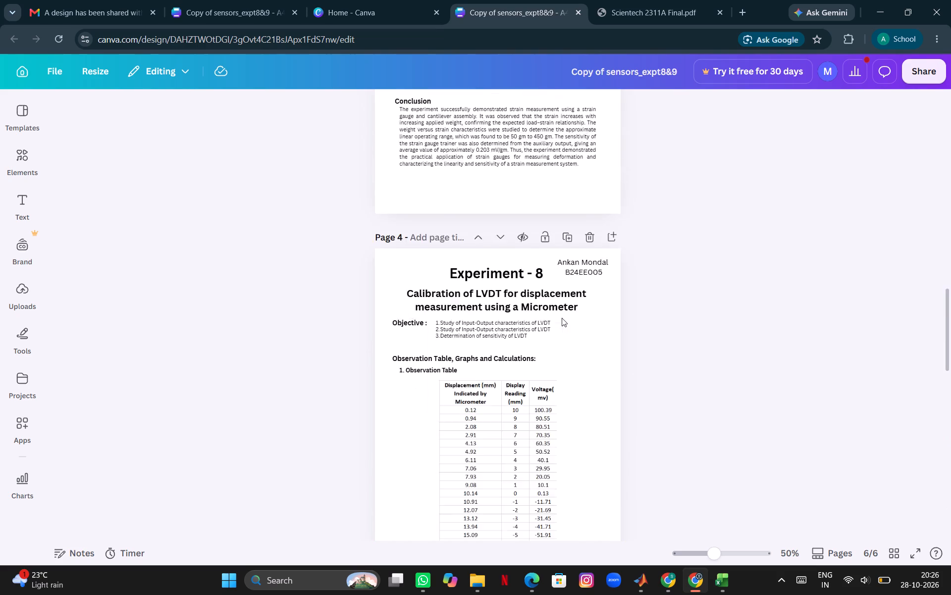
pyautogui.scroll(2, 562, 318)
pyautogui.scroll(-3, 562, 318)
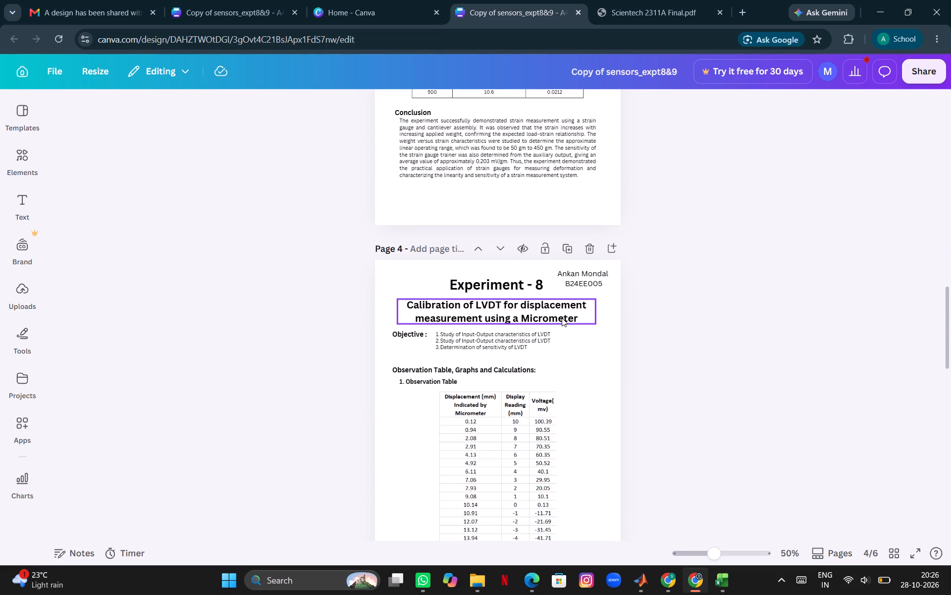
pyautogui.scroll(16, 528, 310)
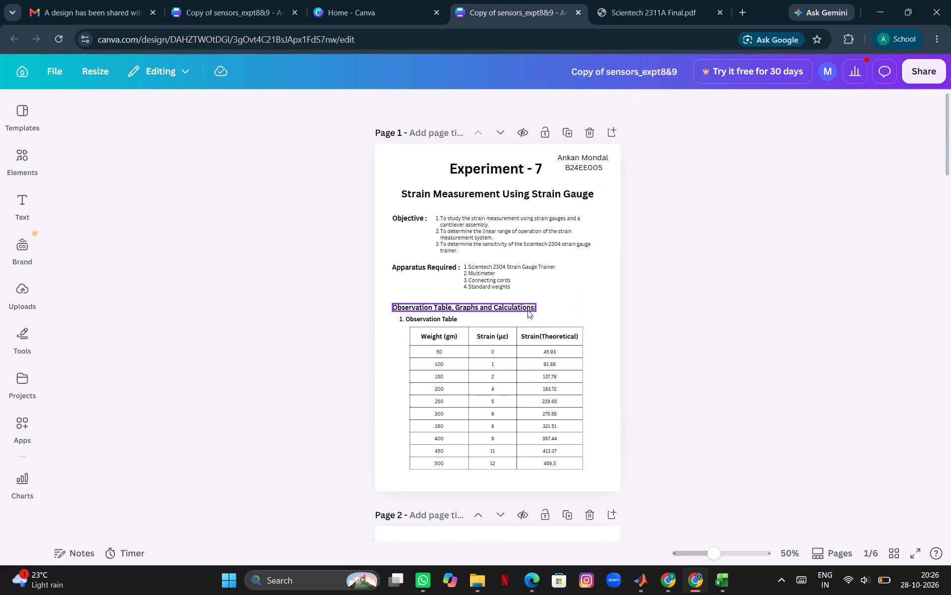
pyautogui.scroll(-15, 528, 310)
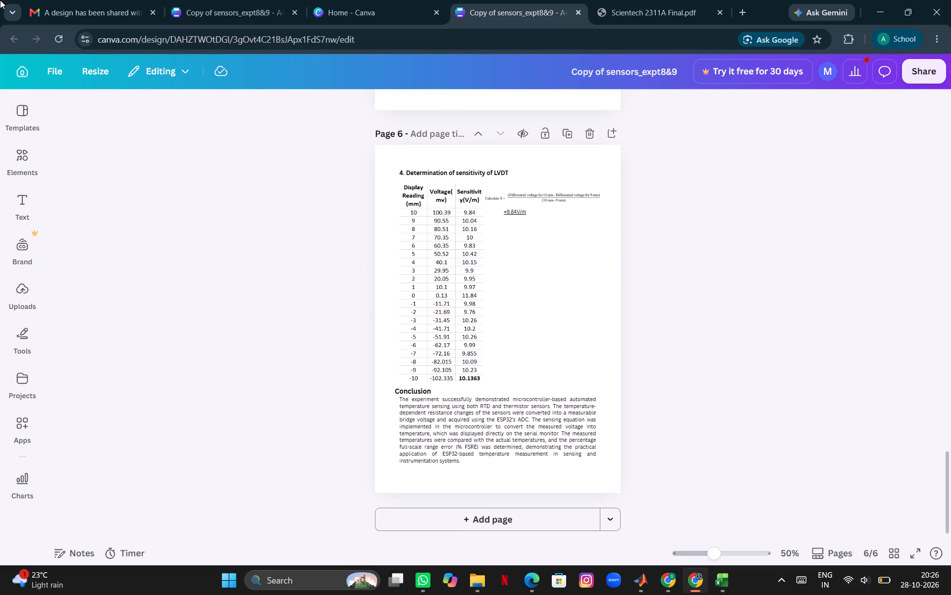
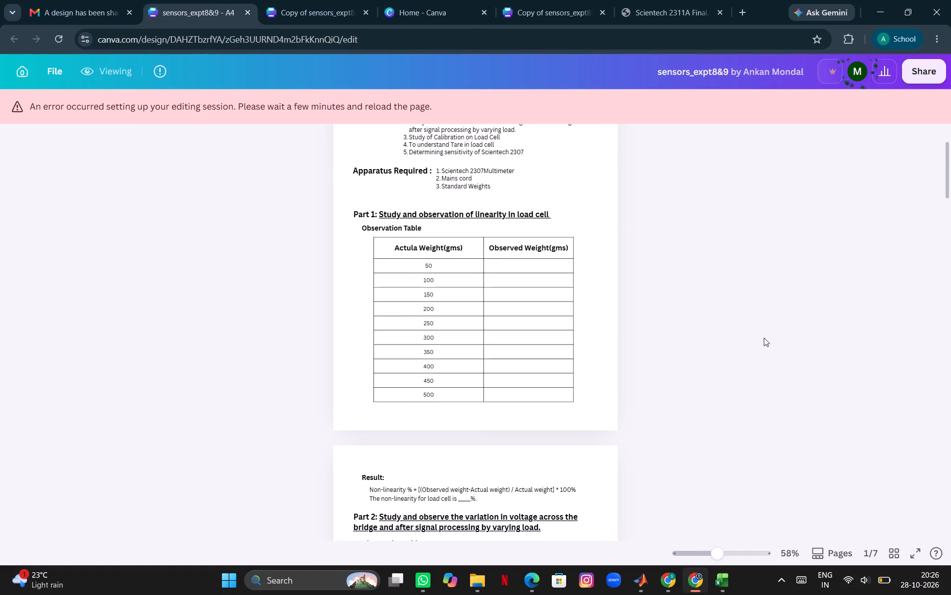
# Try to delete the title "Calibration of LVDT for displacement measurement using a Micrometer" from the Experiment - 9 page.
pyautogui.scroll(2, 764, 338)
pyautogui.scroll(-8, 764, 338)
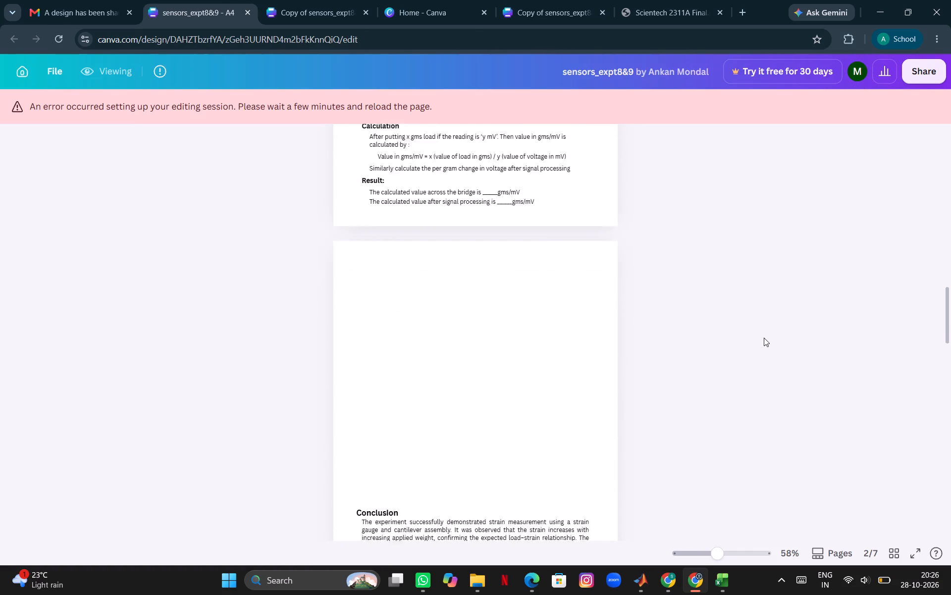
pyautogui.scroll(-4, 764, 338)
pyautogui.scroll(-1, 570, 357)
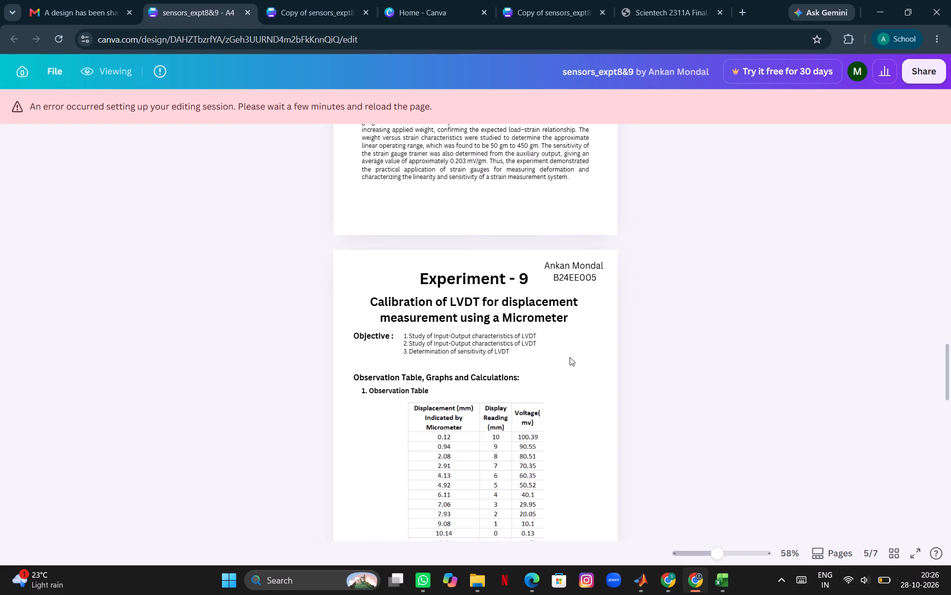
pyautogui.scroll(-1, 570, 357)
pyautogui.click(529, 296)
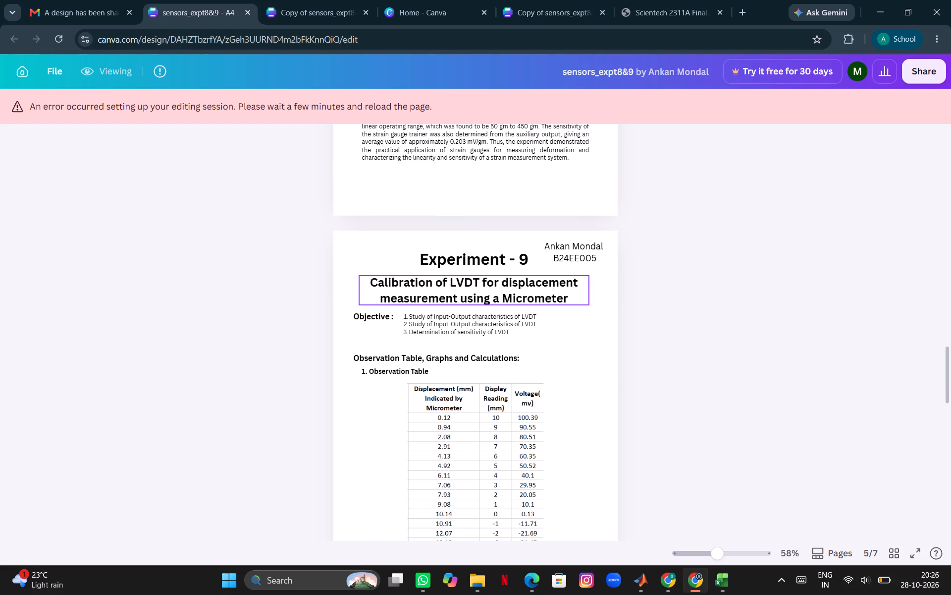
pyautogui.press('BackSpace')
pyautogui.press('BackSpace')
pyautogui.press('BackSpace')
# Reload the design and delete the "Calibration of LVDT for displacement measurement using a Micrometer" title from the Experiment - 9 page.
pyautogui.click(62, 43)
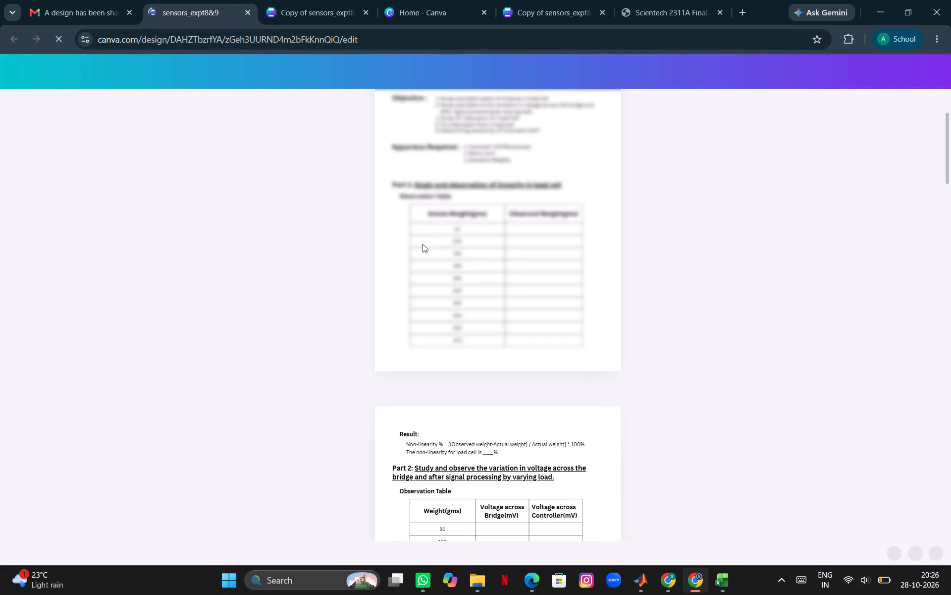
pyautogui.scroll(-5, 726, 336)
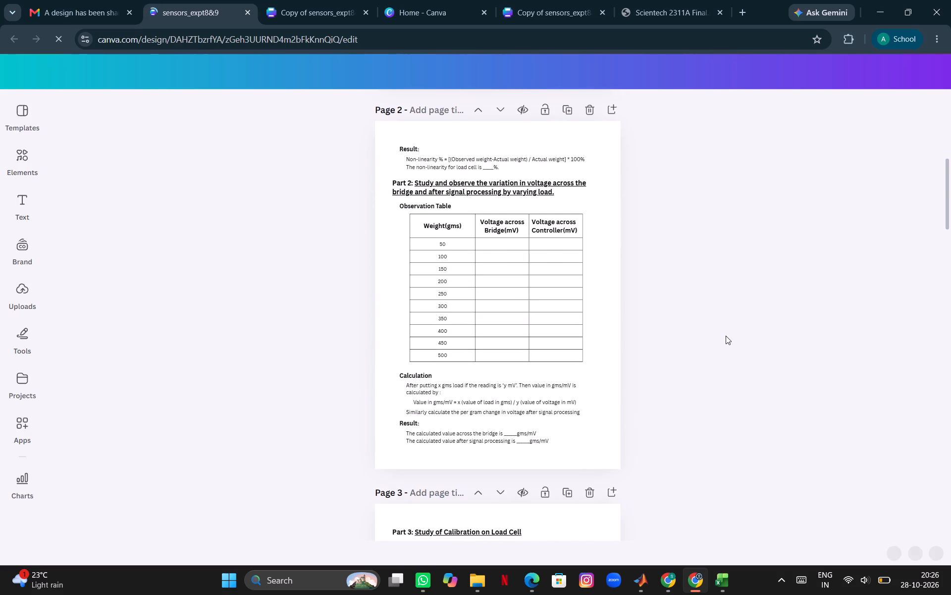
pyautogui.scroll(-8, 726, 336)
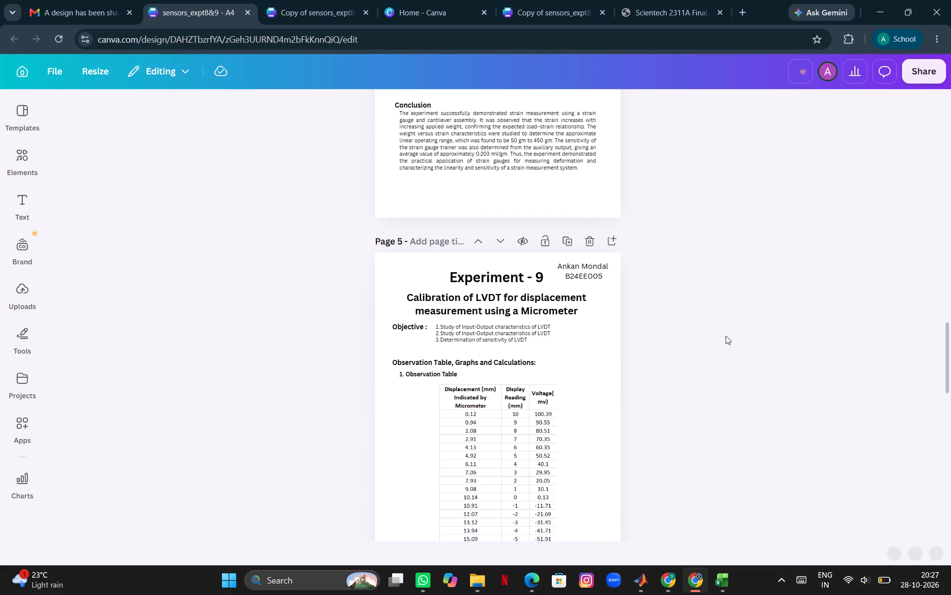
pyautogui.scroll(-2, 726, 336)
pyautogui.click(553, 260)
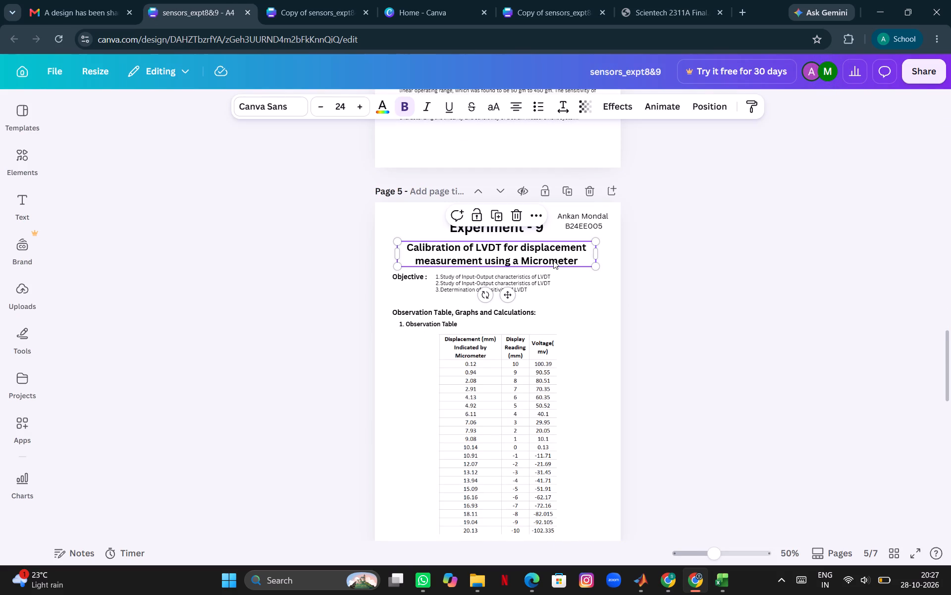
pyautogui.press('BackSpace')
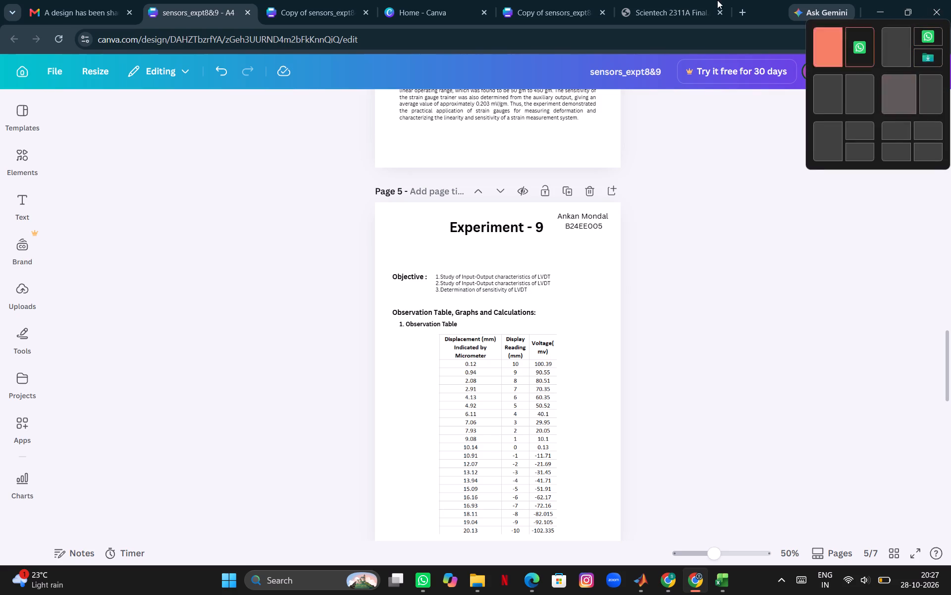
# Look through the Scientech 2311A manual for Experiment 1 and examine its objective, equipment and procedure.
pyautogui.click(633, 7)
pyautogui.scroll(-2, 595, 326)
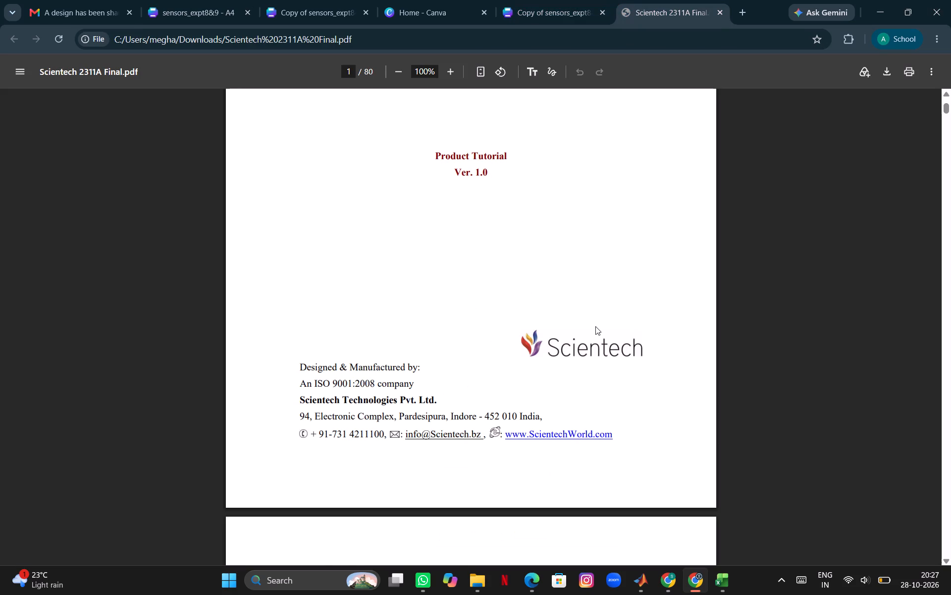
pyautogui.scroll(-20, 595, 326)
pyautogui.scroll(-1, 595, 326)
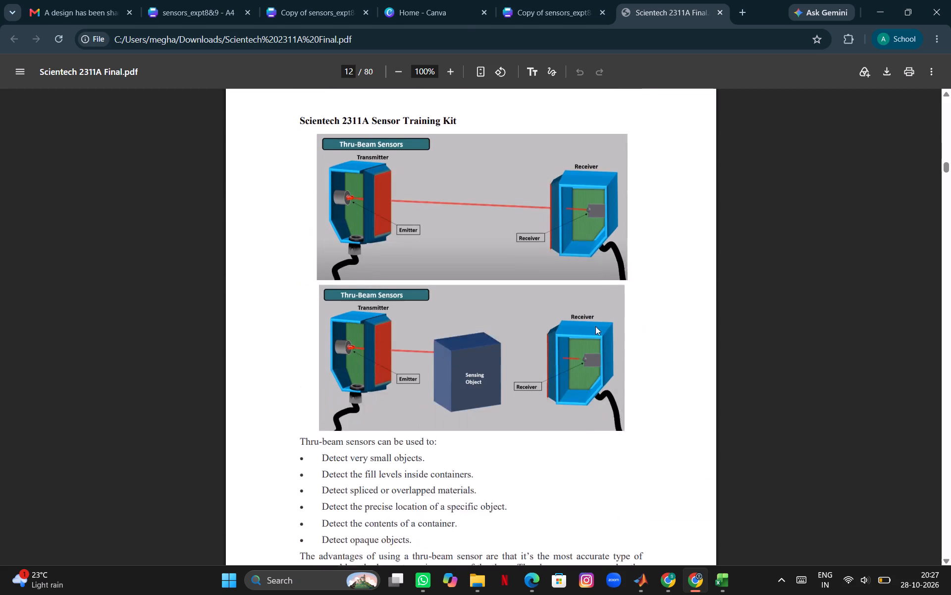
pyautogui.scroll(-18, 595, 326)
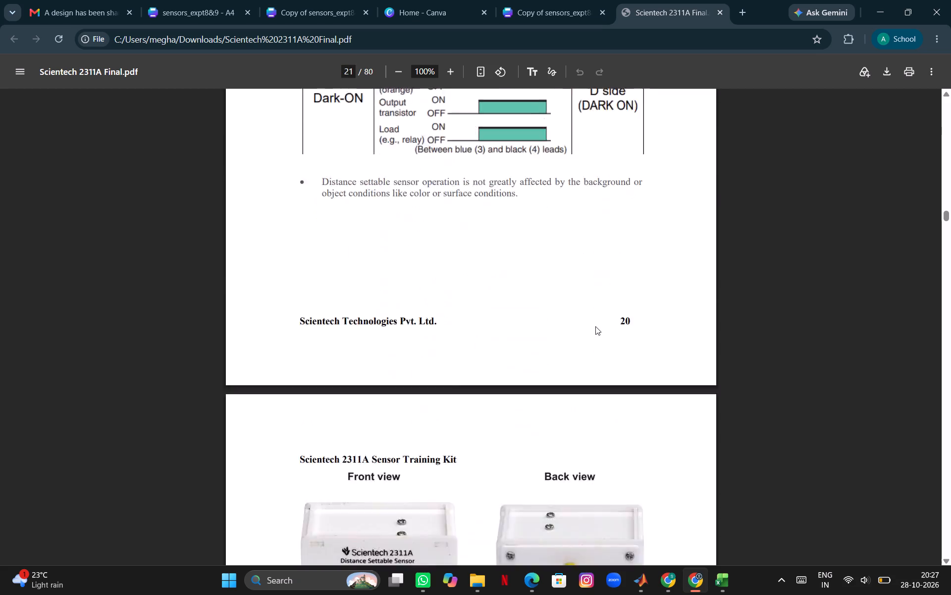
pyautogui.scroll(-10, 595, 326)
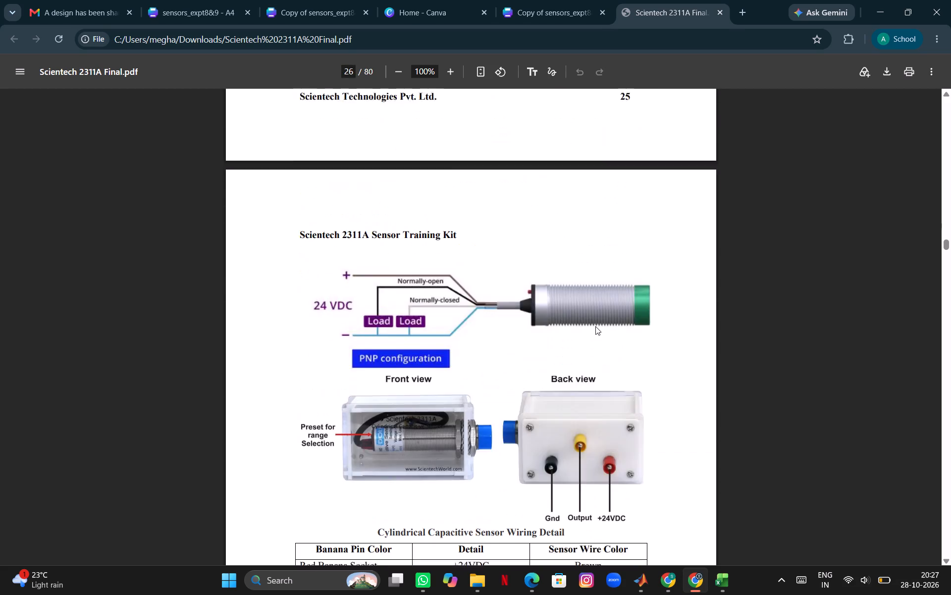
pyautogui.scroll(-12, 595, 326)
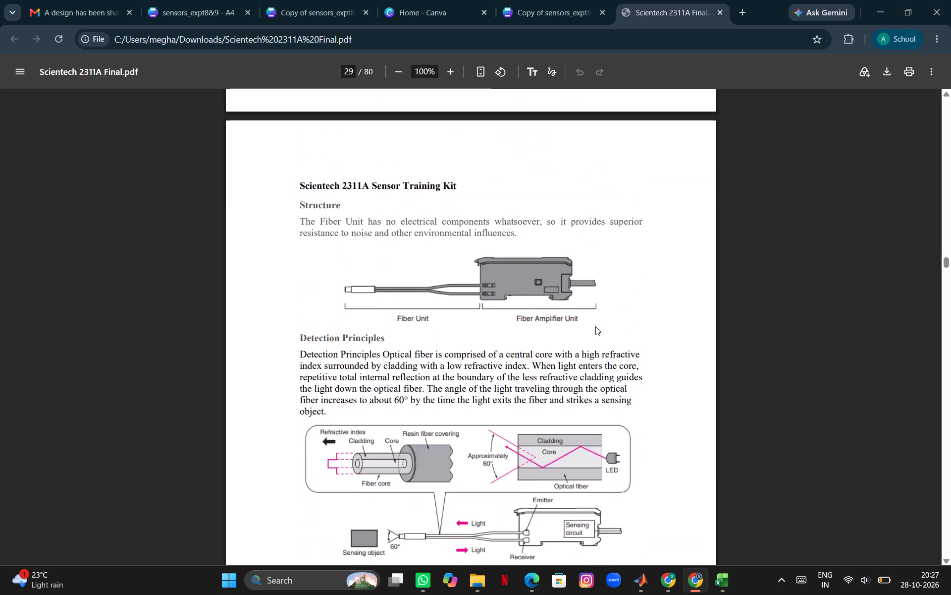
pyautogui.scroll(-12, 595, 326)
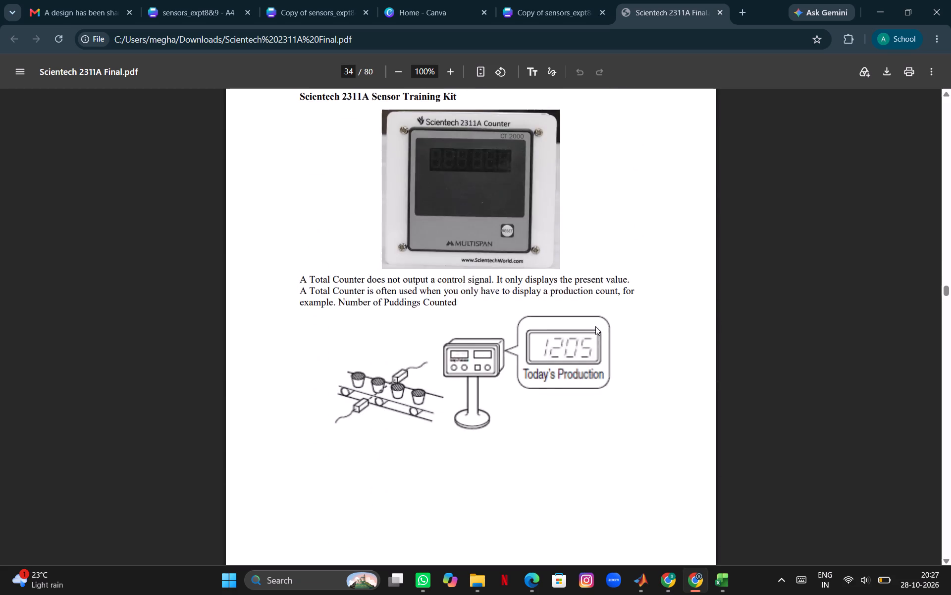
pyautogui.scroll(-12, 595, 326)
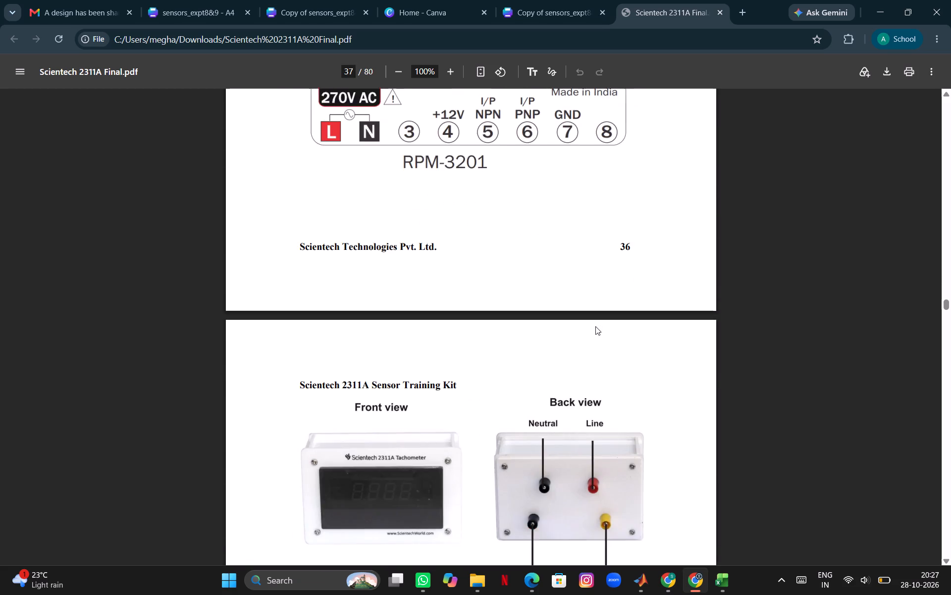
pyautogui.scroll(-12, 595, 326)
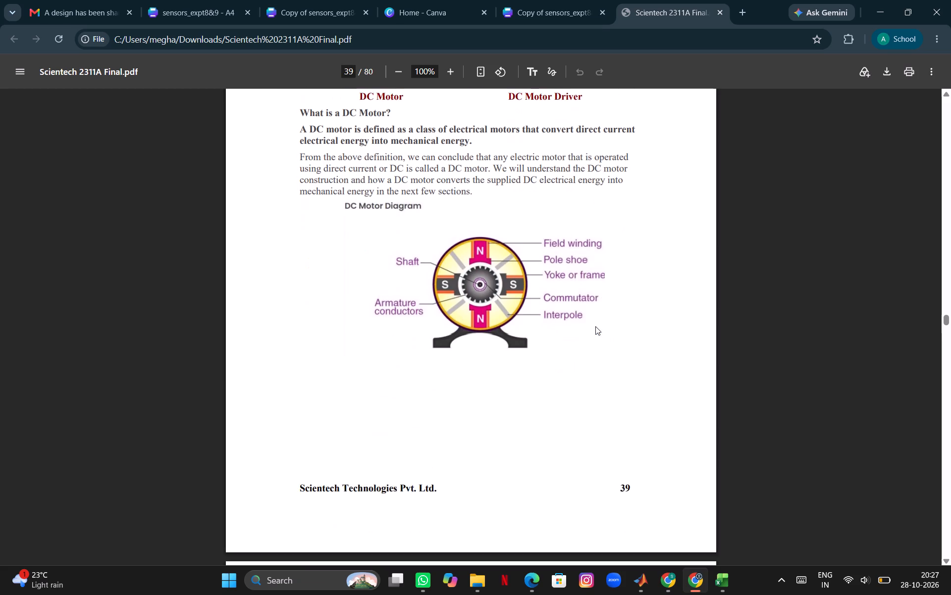
pyautogui.scroll(-12, 595, 326)
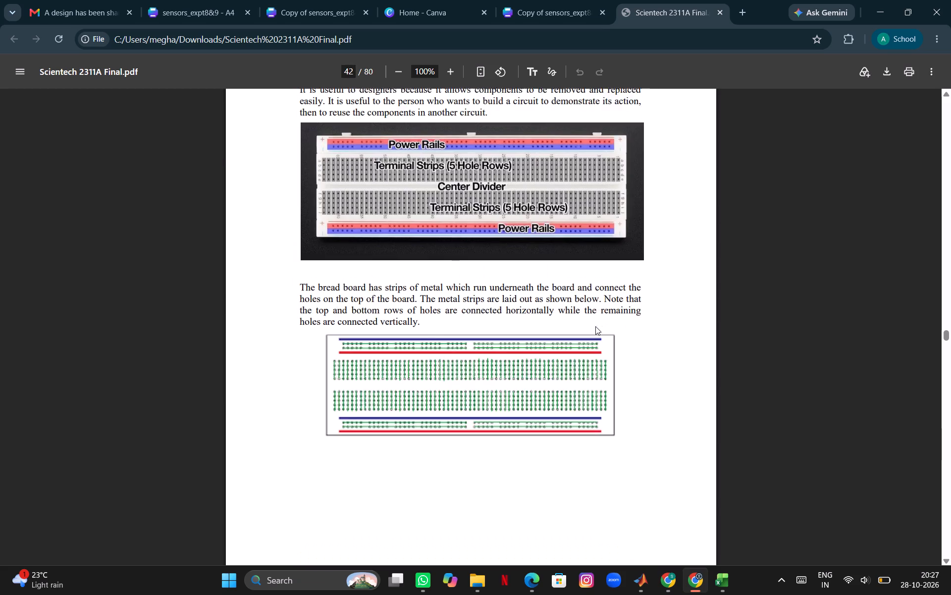
pyautogui.scroll(-11, 595, 326)
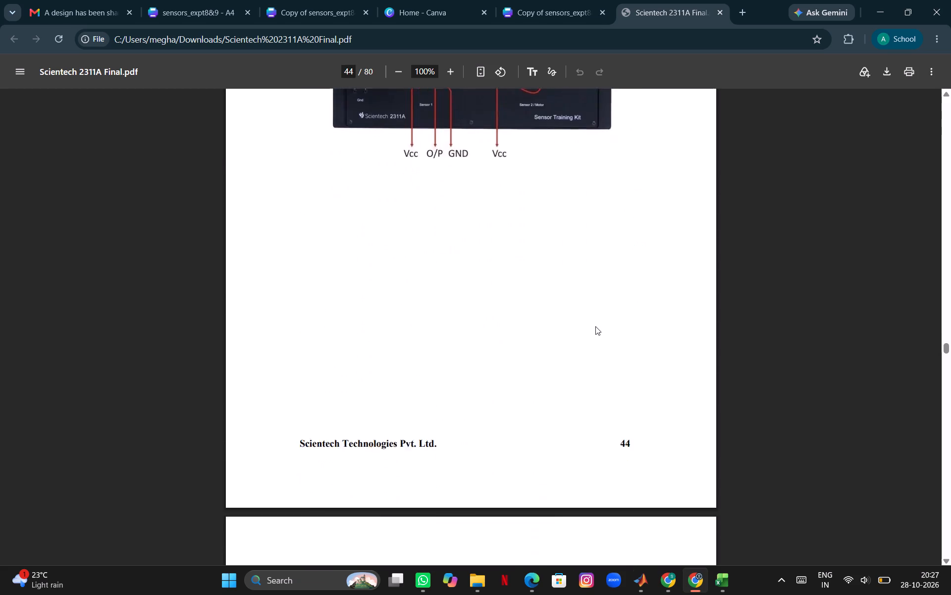
pyautogui.scroll(-7, 595, 326)
pyautogui.scroll(4, 595, 326)
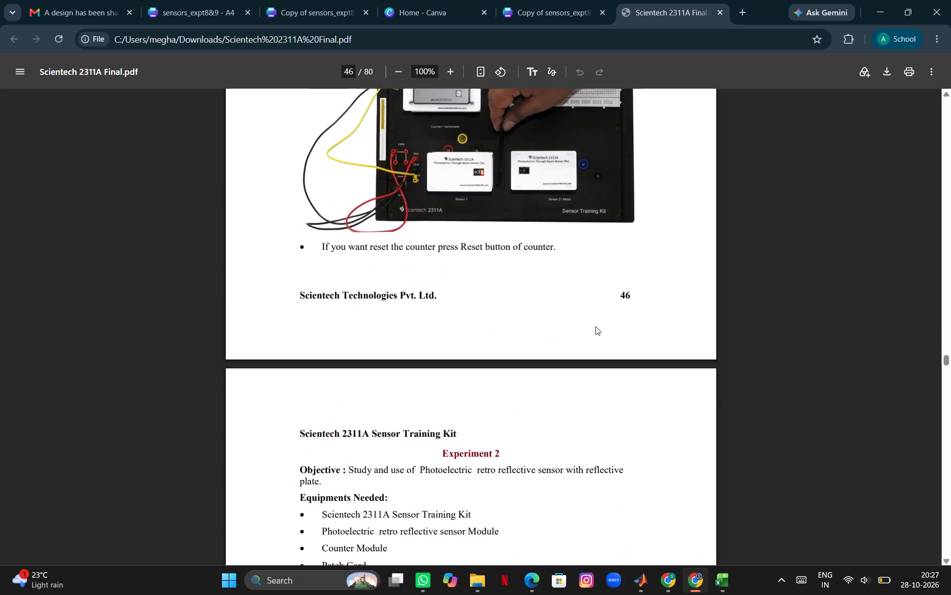
pyautogui.scroll(6, 595, 326)
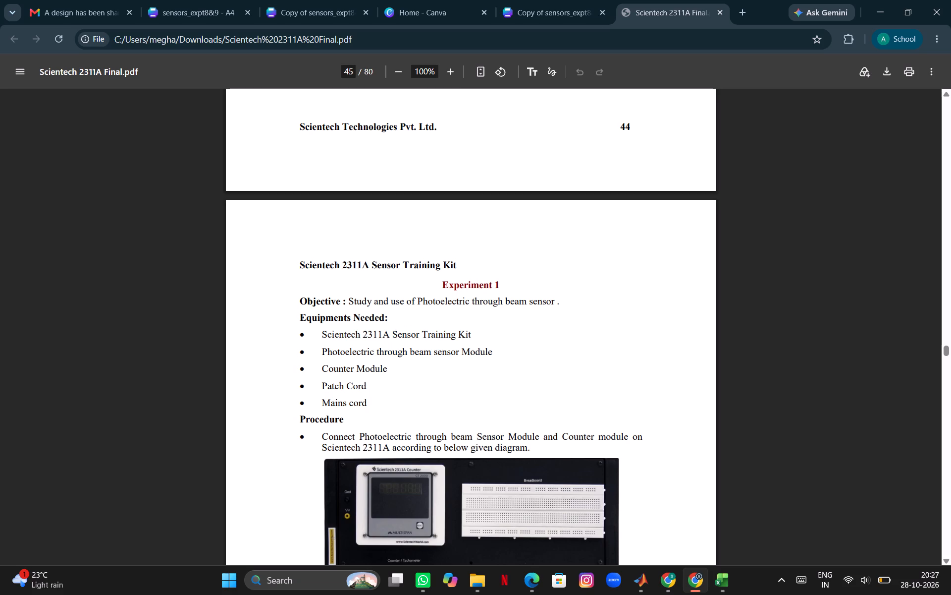
pyautogui.scroll(1, 407, 313)
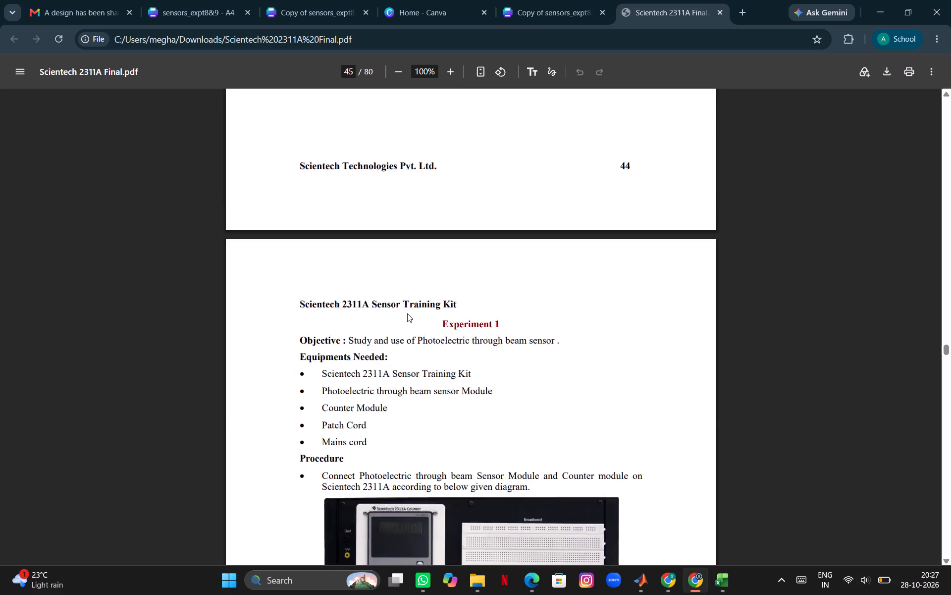
# Return to the sensors_expt8&9 design and delete the Objective label and its three-item LVDT list from the Experiment - 9 page.
pyautogui.scroll(3, 407, 313)
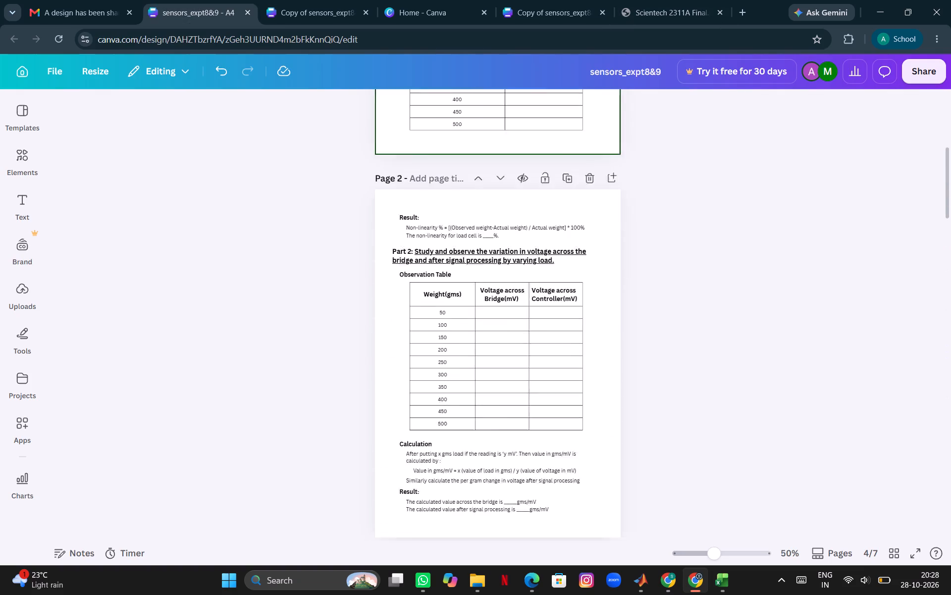
pyautogui.click(767, 273)
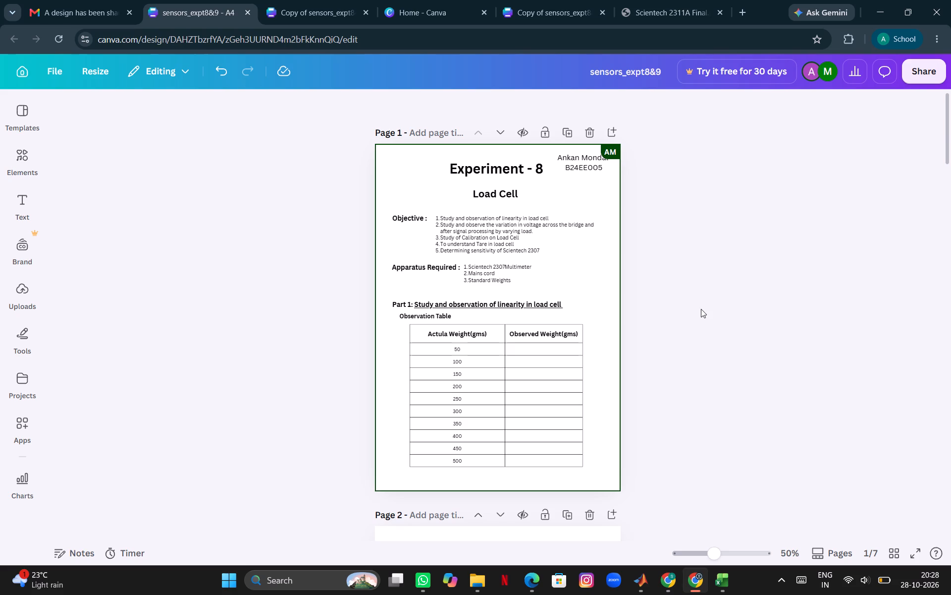
pyautogui.scroll(-13, 701, 309)
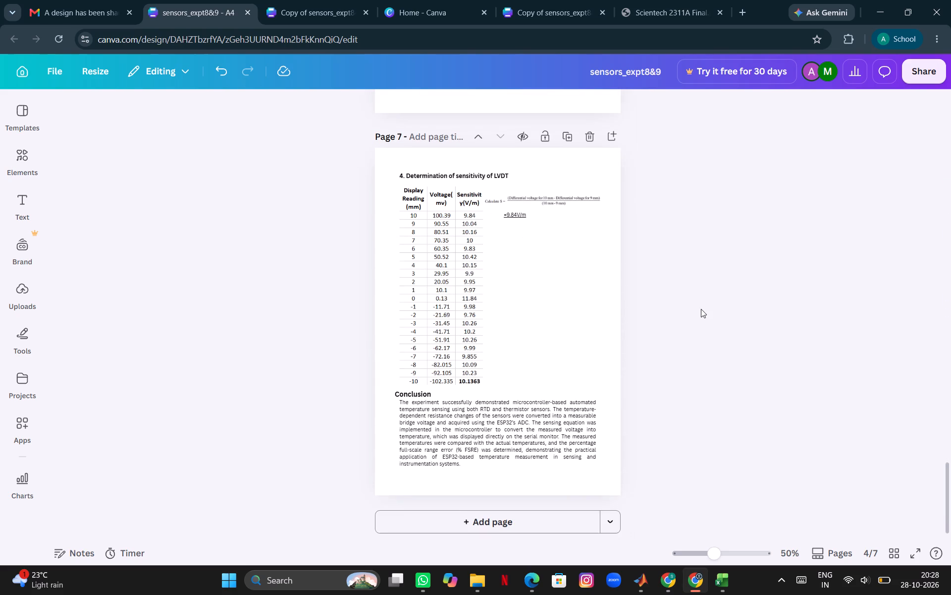
pyautogui.scroll(6, 701, 309)
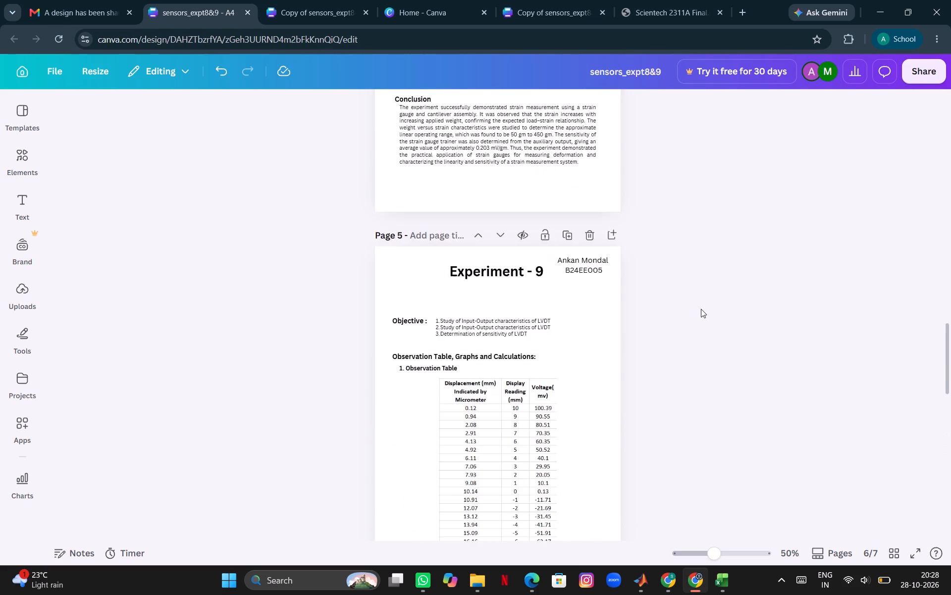
pyautogui.scroll(1, 701, 309)
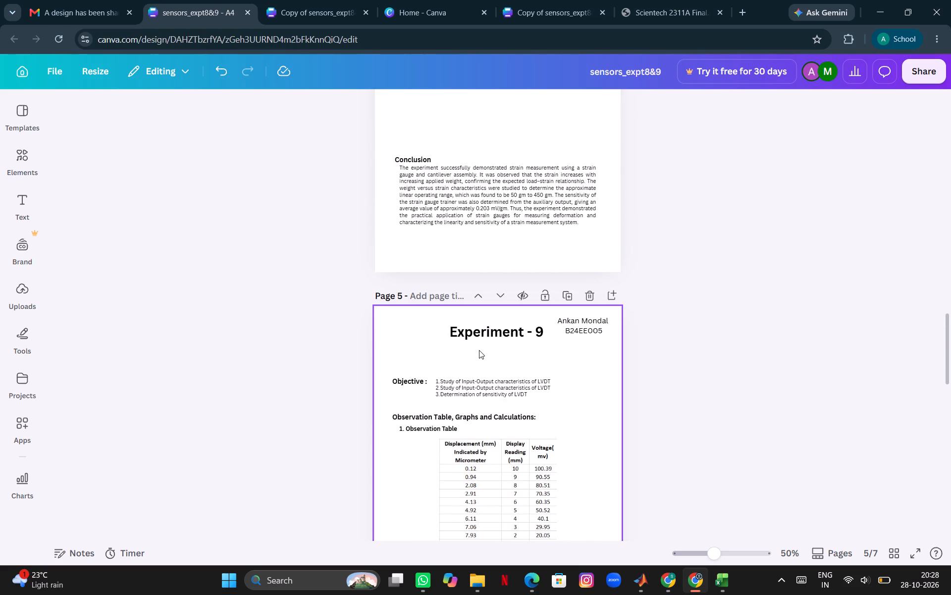
pyautogui.click(481, 386)
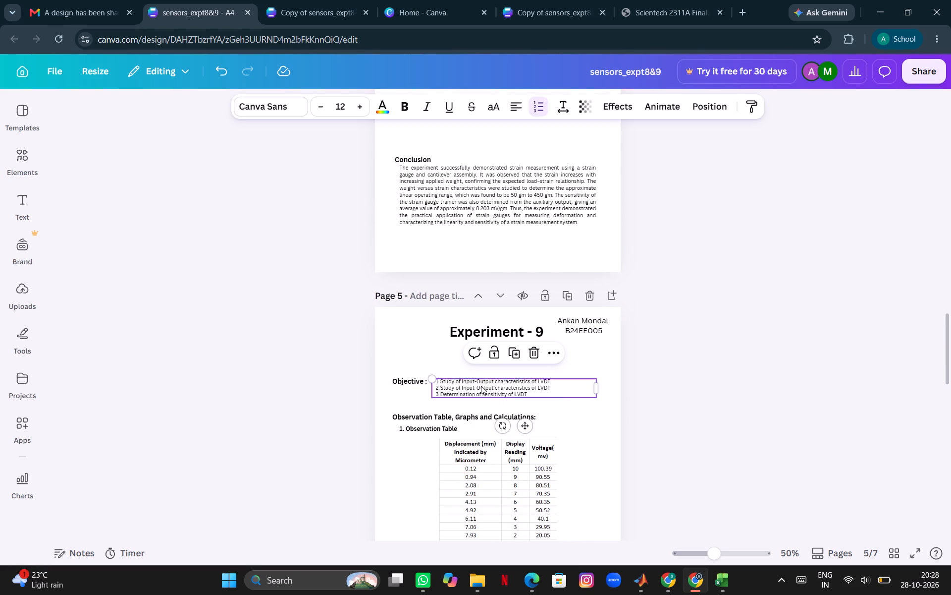
pyautogui.press('BackSpace')
pyautogui.click(412, 380)
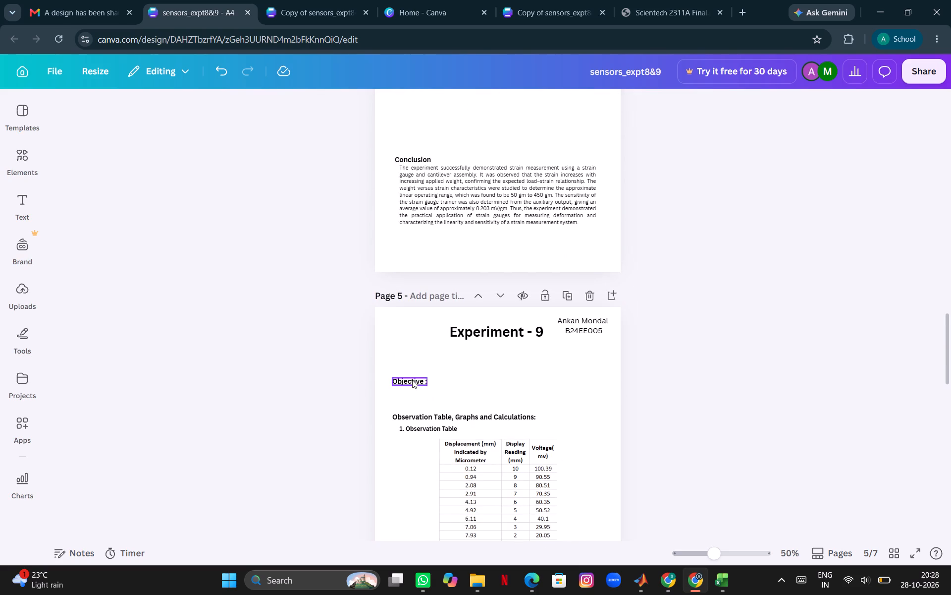
pyautogui.press('BackSpace')
# Add a text box reading "Part-1" and place it at the page's left margin, just below the Experiment - 9 heading.
pyautogui.press('t')
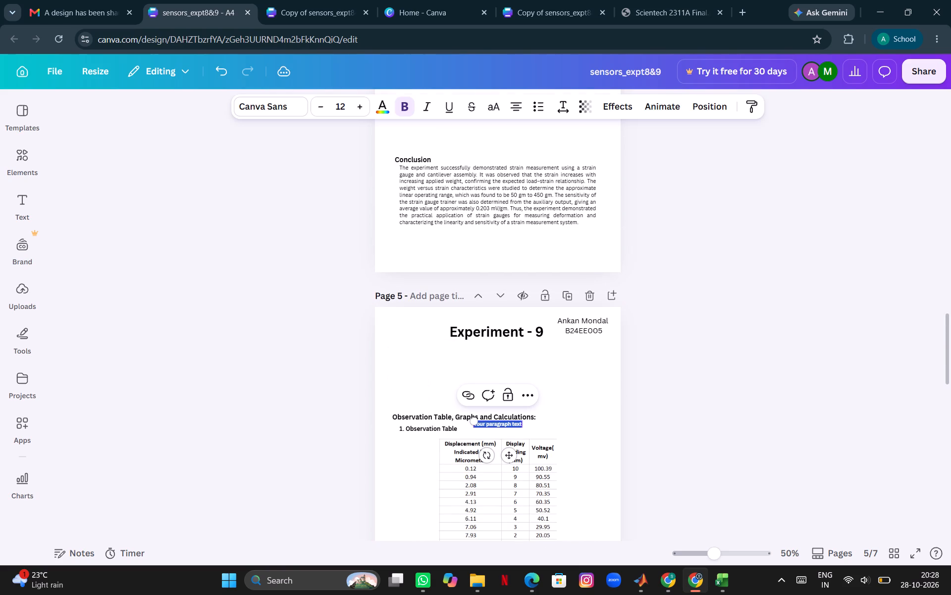
pyautogui.write('Part')
pyautogui.write('-1')
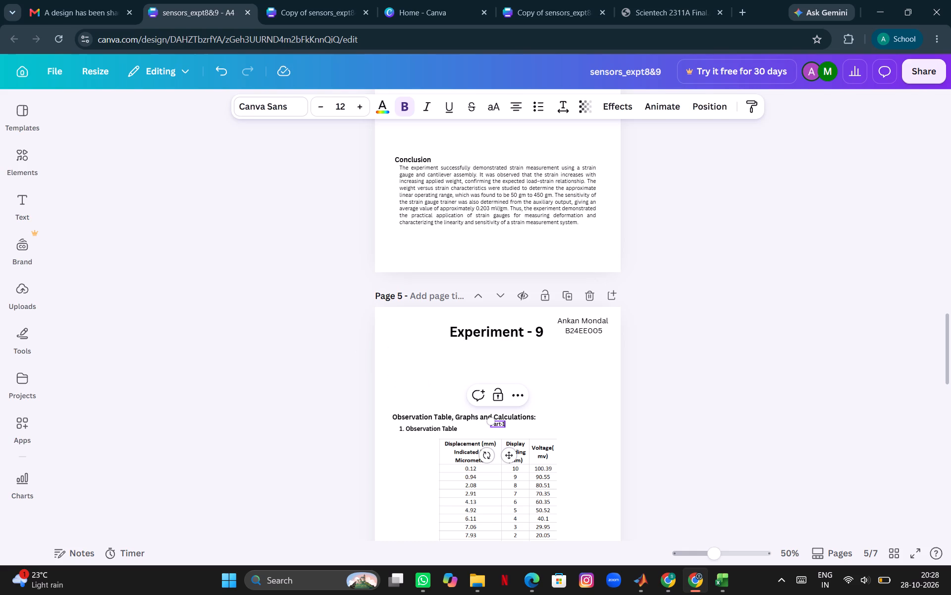
pyautogui.click(588, 401)
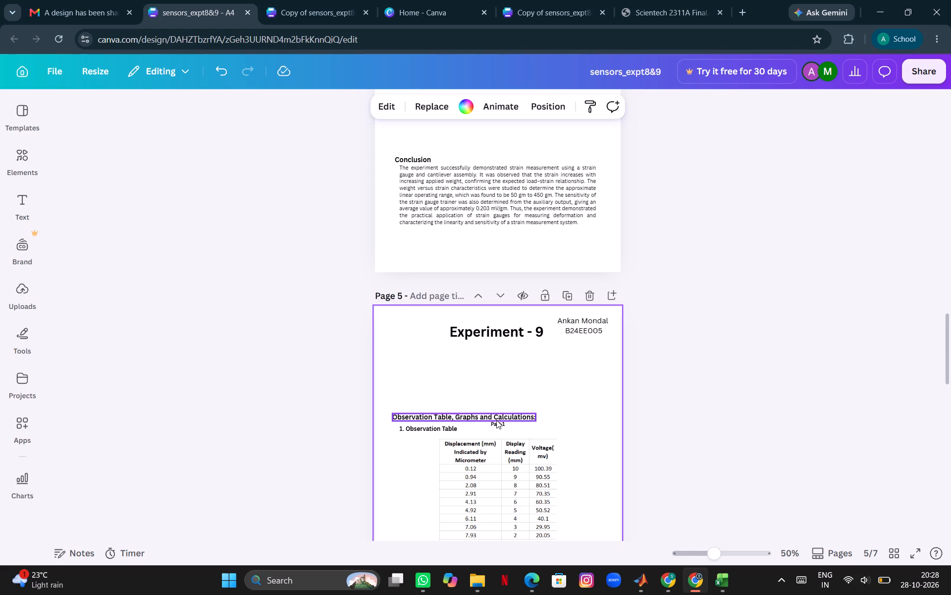
pyautogui.click(500, 420)
pyautogui.moveTo(496, 421); pyautogui.dragTo(426, 371)
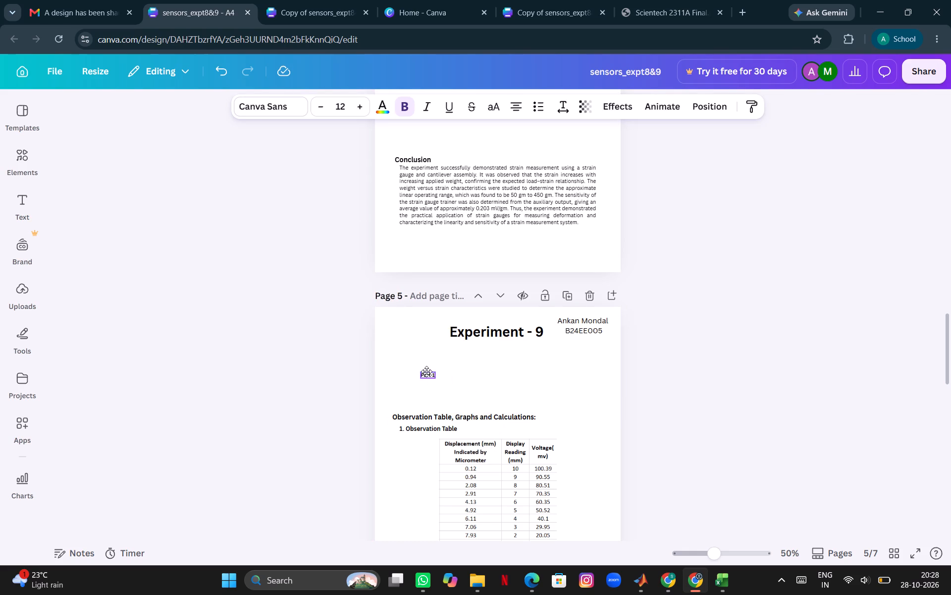
pyautogui.moveTo(426, 371); pyautogui.dragTo(397, 354)
pyautogui.click(447, 360)
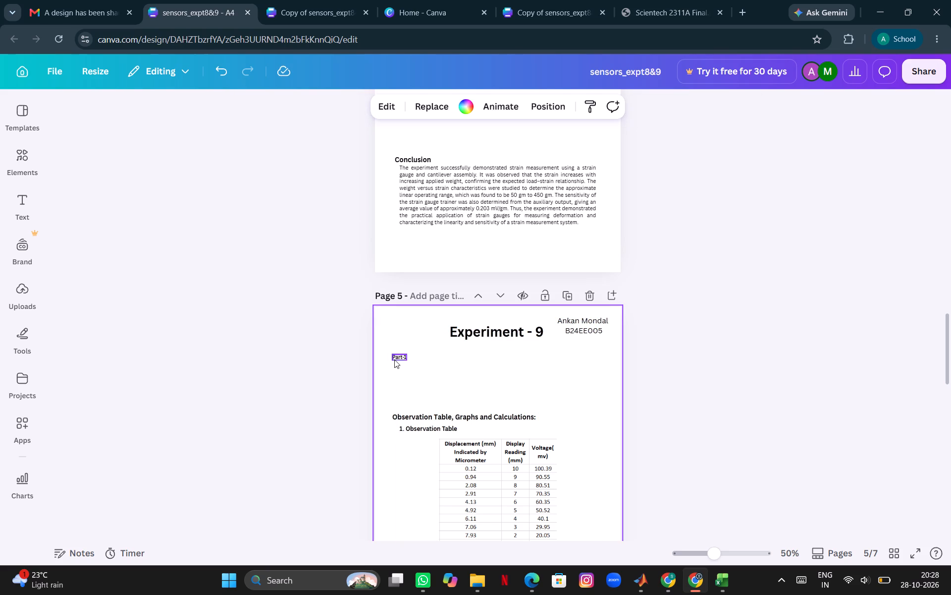
# Shift the "Part-1" label slightly inward from the page margin and set its font size to 14.
pyautogui.moveTo(394, 357); pyautogui.dragTo(400, 356)
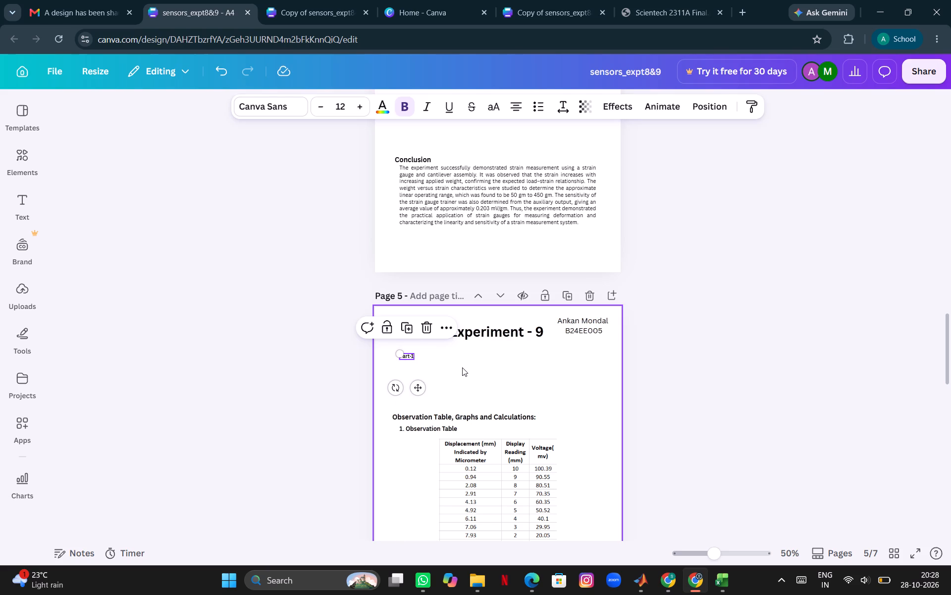
pyautogui.click(462, 366)
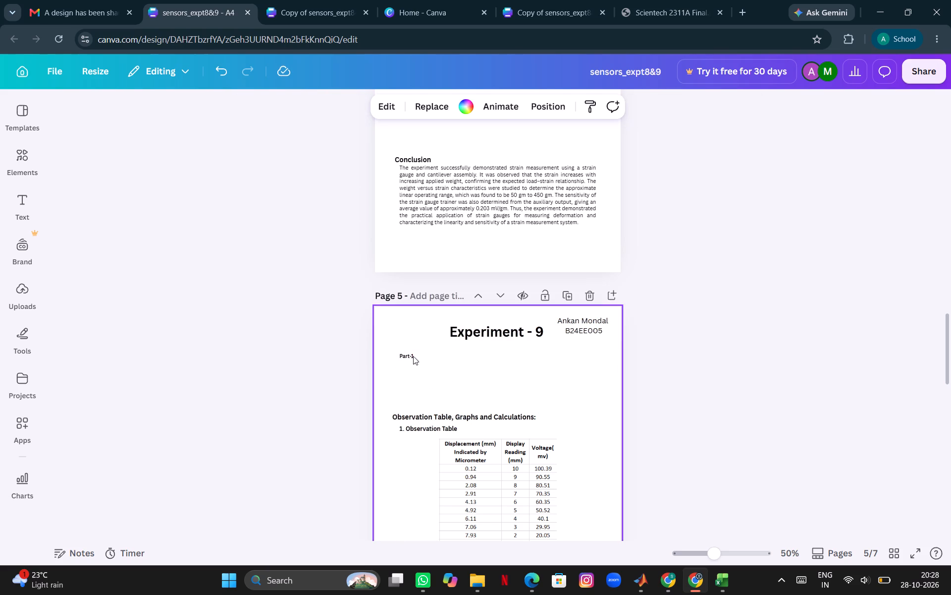
pyautogui.click(409, 353)
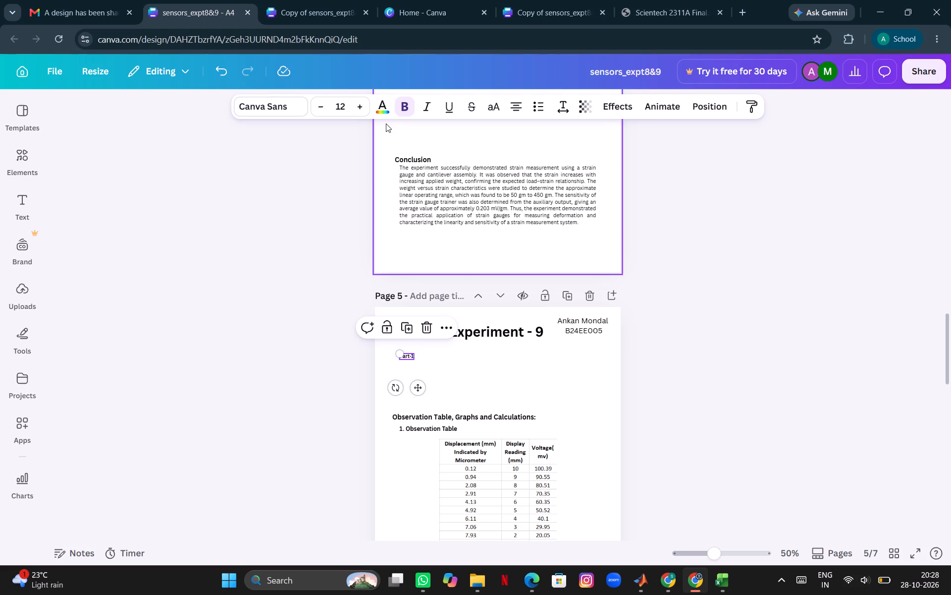
pyautogui.doubleClick(359, 102)
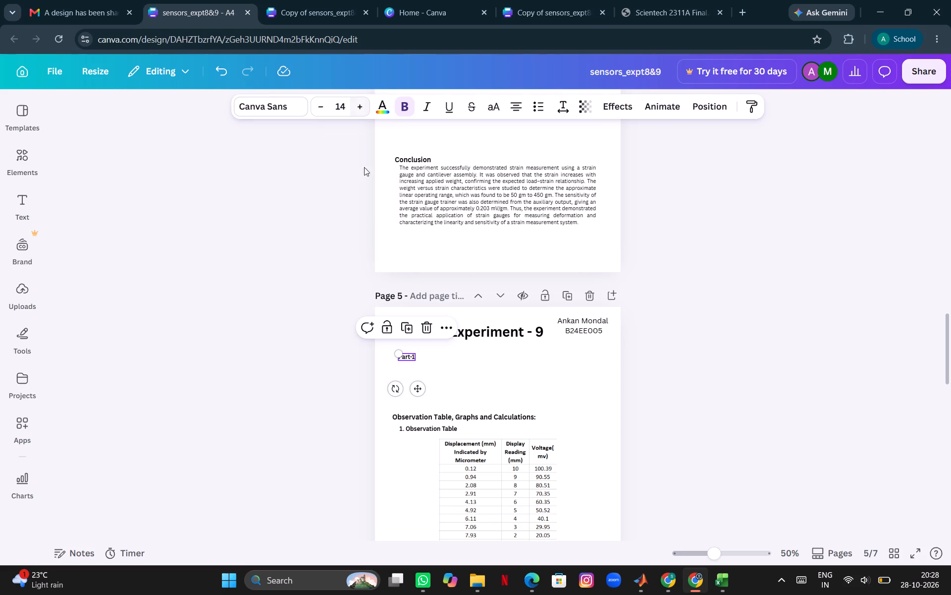
pyautogui.click(473, 378)
# Append a space and a colon to the "Part-1" label so it reads "Part-1 :".
pyautogui.doubleClick(412, 357)
pyautogui.press('Right')
pyautogui.press('space')
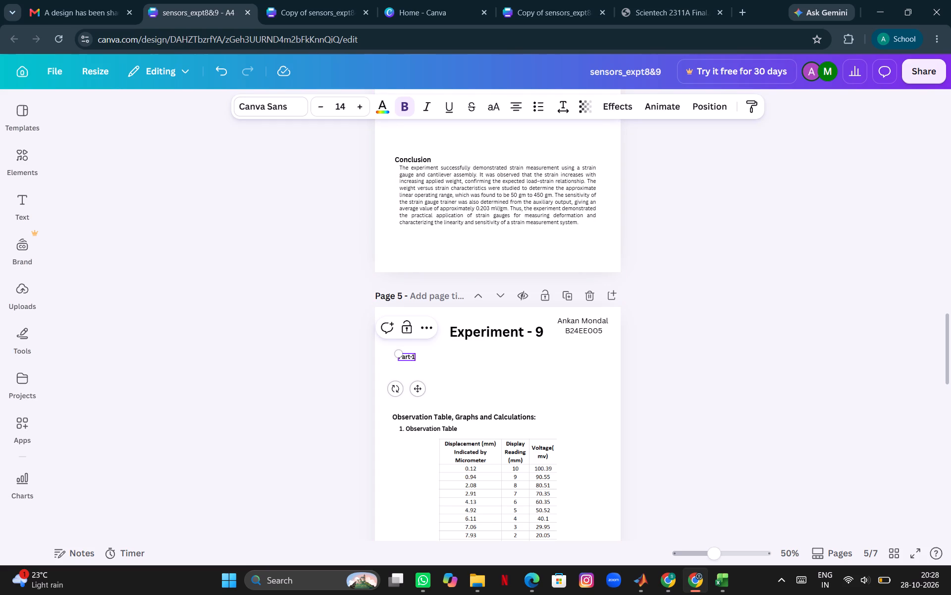
pyautogui.hotkey('shift', ':')
pyautogui.click(442, 357)
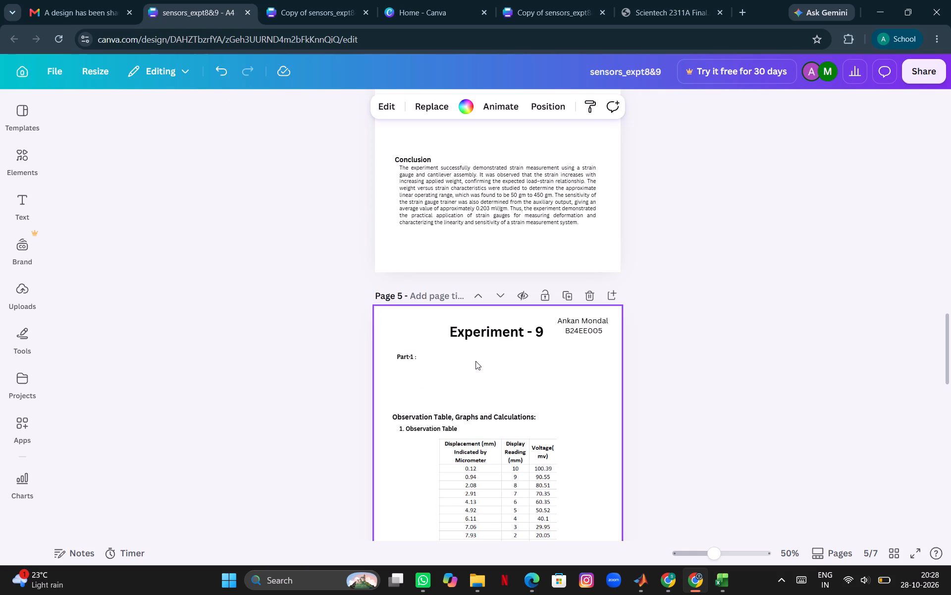
# In the Scientech 2311A manual, copy Experiment 1's objective sentence, "Study and use of Photoelectric through beam sensor".
pyautogui.click(653, 0)
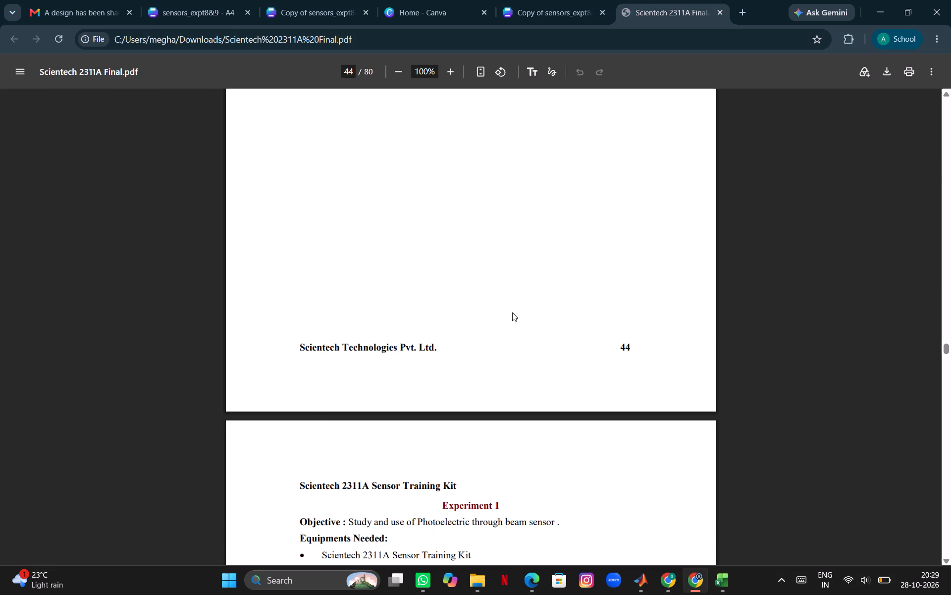
pyautogui.scroll(-1, 503, 340)
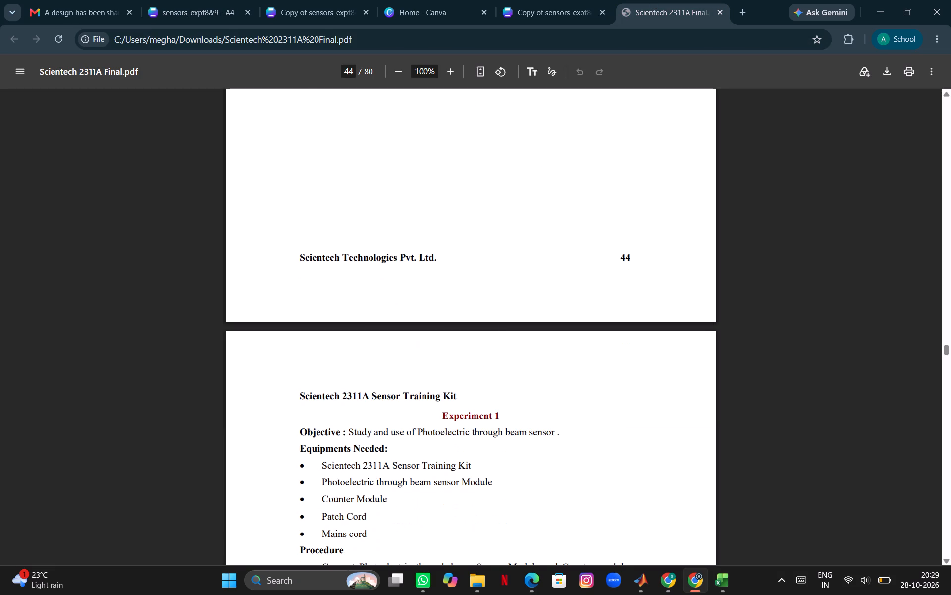
pyautogui.moveTo(349, 430); pyautogui.dragTo(401, 427)
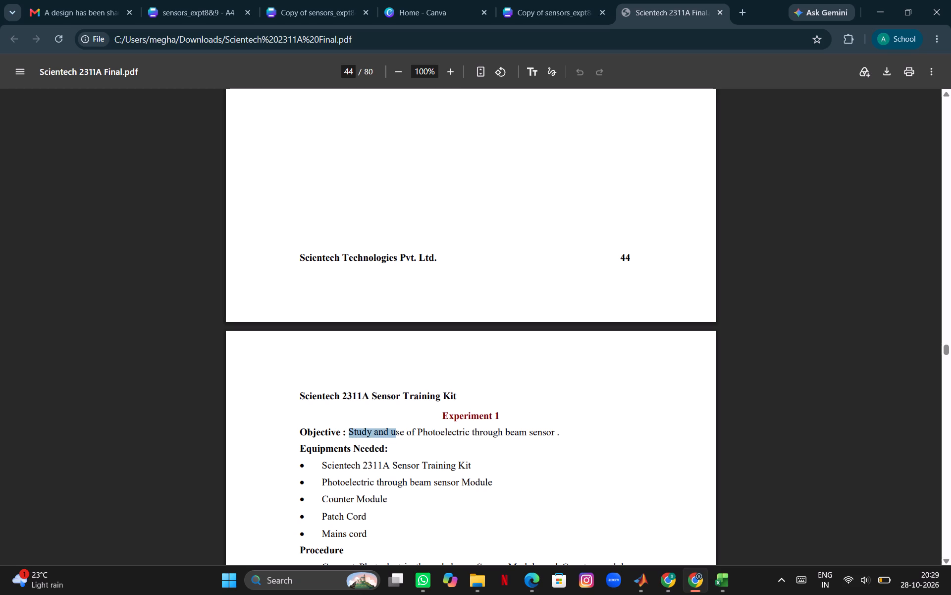
pyautogui.moveTo(401, 427); pyautogui.dragTo(556, 433)
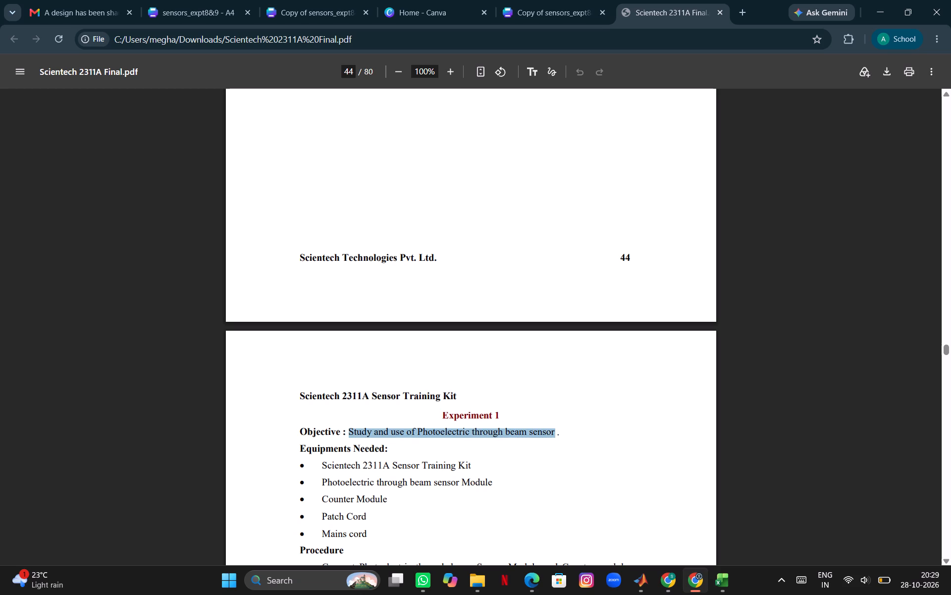
pyautogui.moveTo(556, 433); pyautogui.dragTo(556, 435)
pyautogui.hotkey('ctrl', 'c')
# Return to the sensors_expt8&9 design, paste the copied objective onto the Experiment - 9 page, and place it in the gap above the Observation Table heading.
pyautogui.click(527, 0)
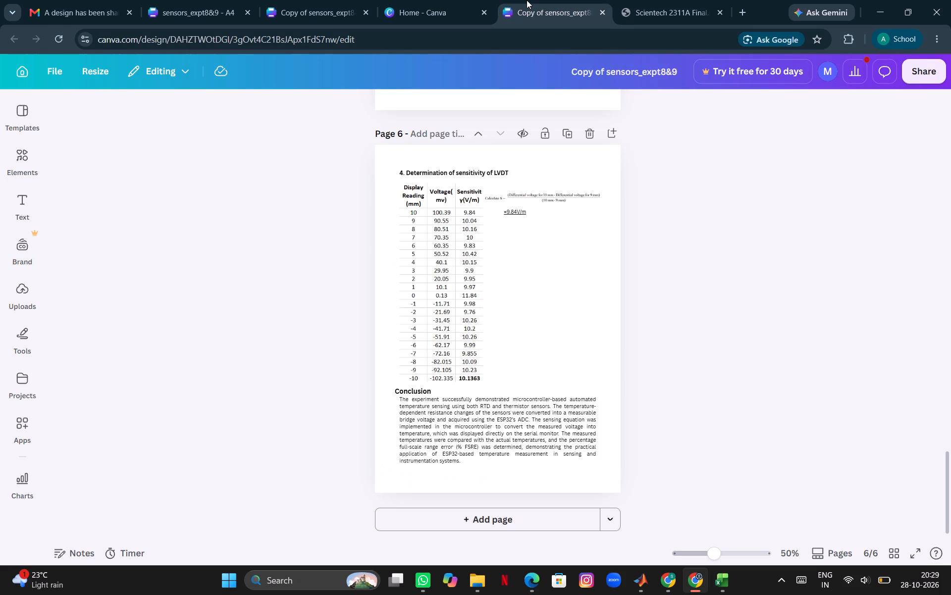
pyautogui.click(459, 0)
pyautogui.click(345, 0)
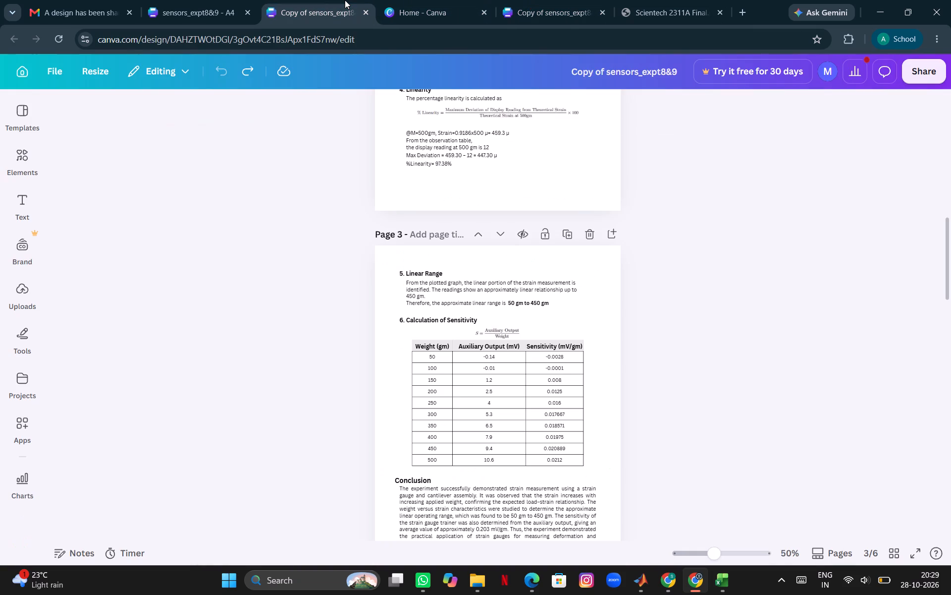
pyautogui.click(209, 0)
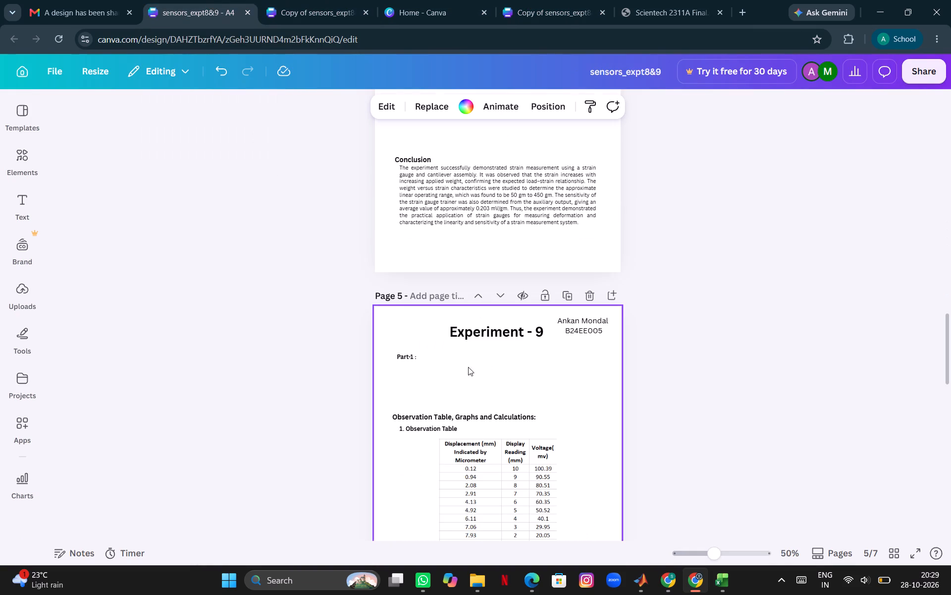
pyautogui.hotkey('ctrl', 'v')
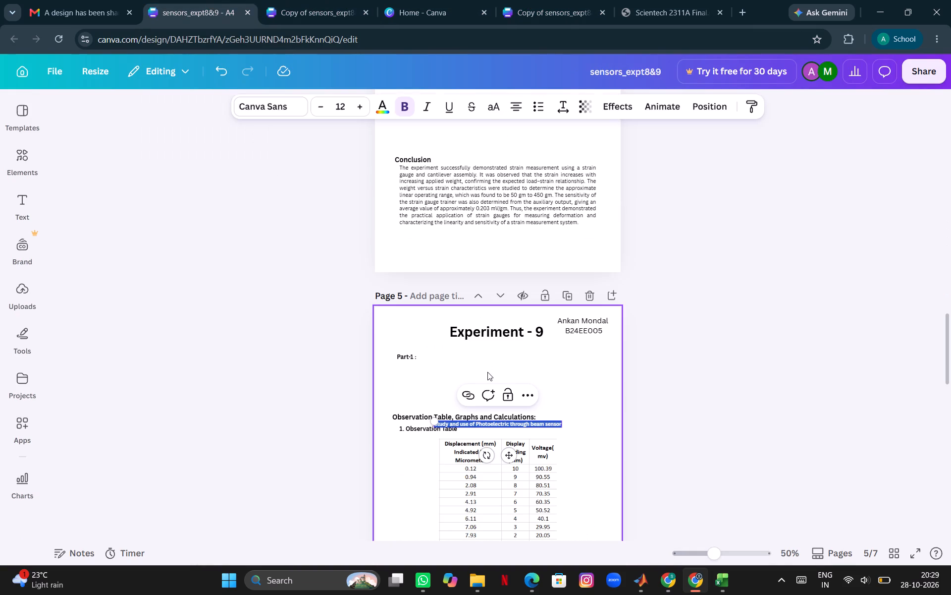
pyautogui.click(576, 375)
pyautogui.moveTo(545, 421); pyautogui.dragTo(573, 369)
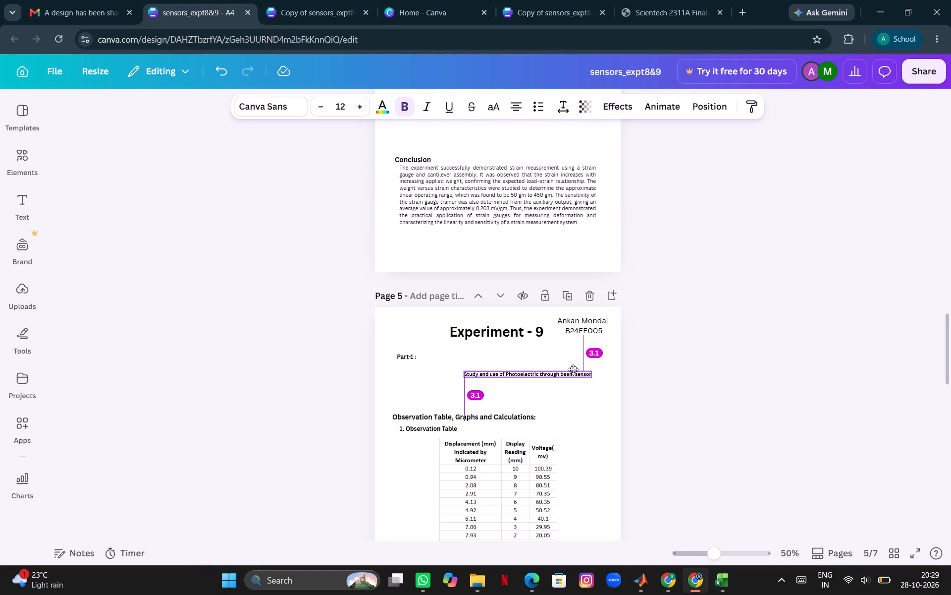
pyautogui.moveTo(573, 369); pyautogui.dragTo(565, 371)
pyautogui.click(584, 408)
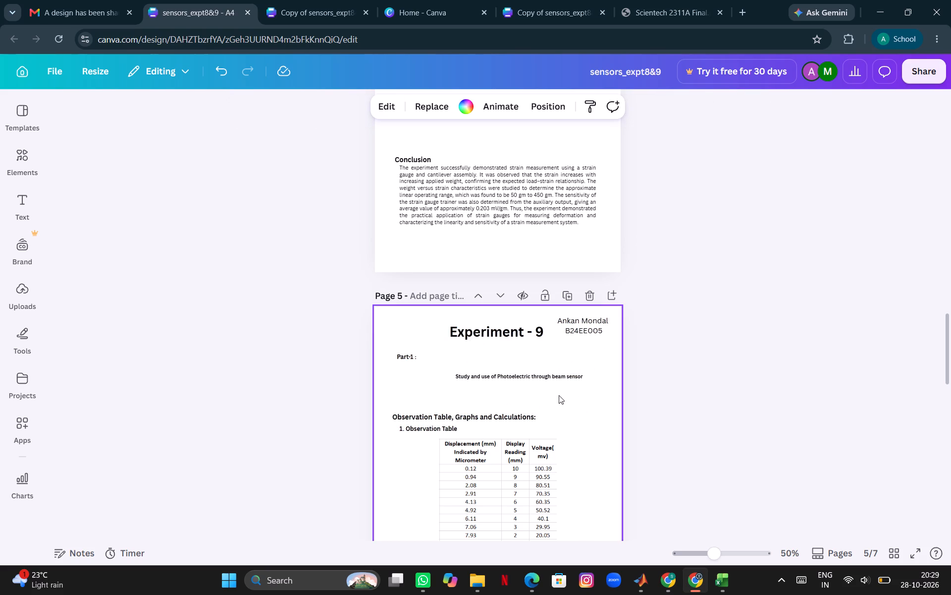
# Remove the bold from the pasted objective sentence and align it on the same line directly after "Part-1 :".
pyautogui.click(551, 374)
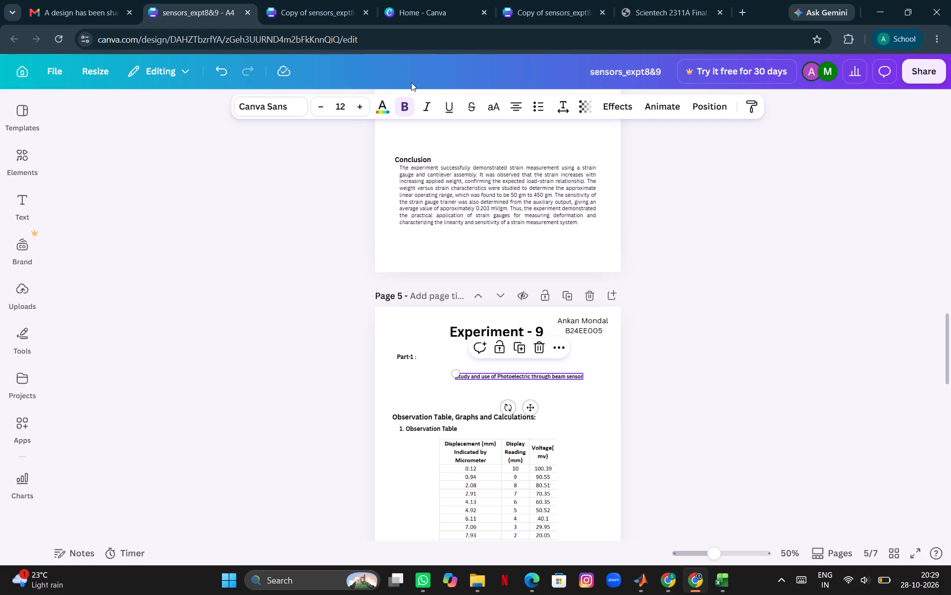
pyautogui.click(407, 102)
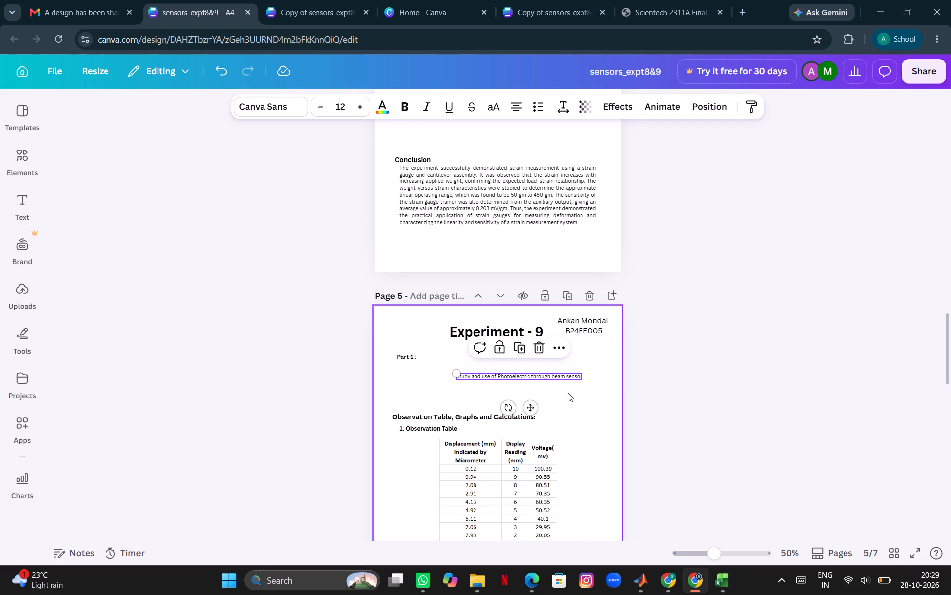
pyautogui.click(568, 393)
pyautogui.moveTo(563, 377); pyautogui.dragTo(528, 360)
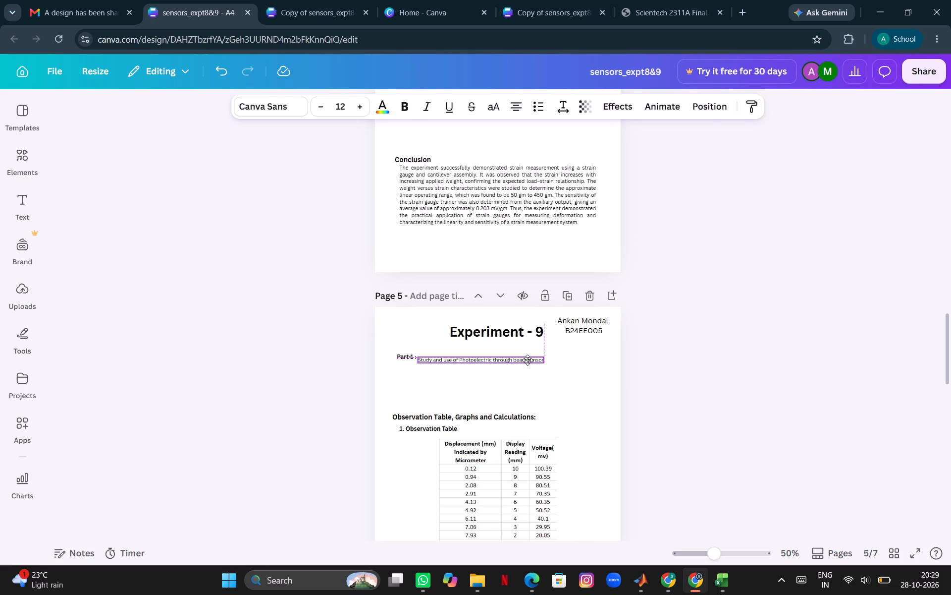
pyautogui.moveTo(528, 360); pyautogui.dragTo(527, 357)
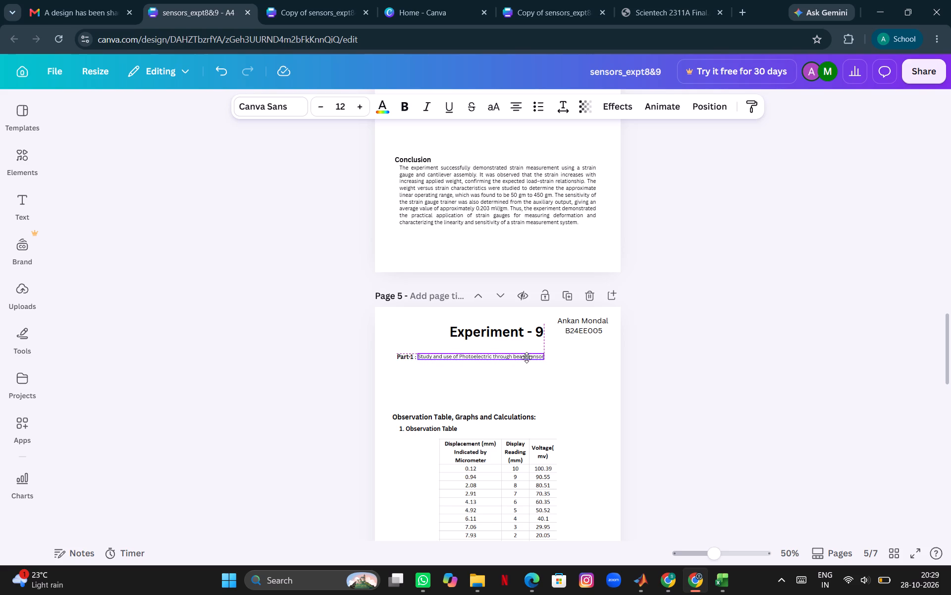
pyautogui.moveTo(527, 357); pyautogui.dragTo(527, 358)
pyautogui.click(573, 383)
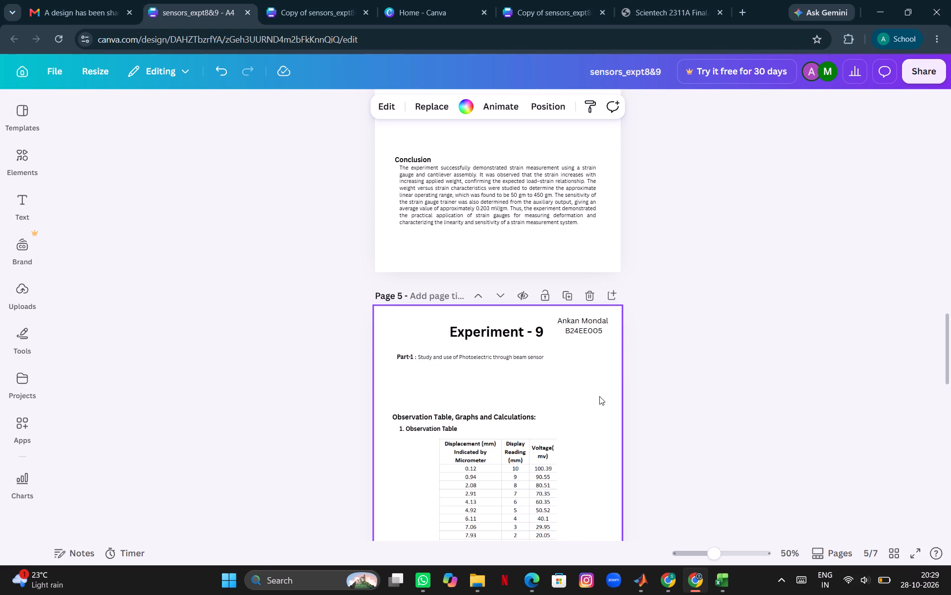
# Delete the "Observation Table, Graphs and Calculations:" heading, the "1. Observation Table" label and the displacement table image from the Experiment - 9 page.
pyautogui.click(514, 420)
pyautogui.click(481, 384)
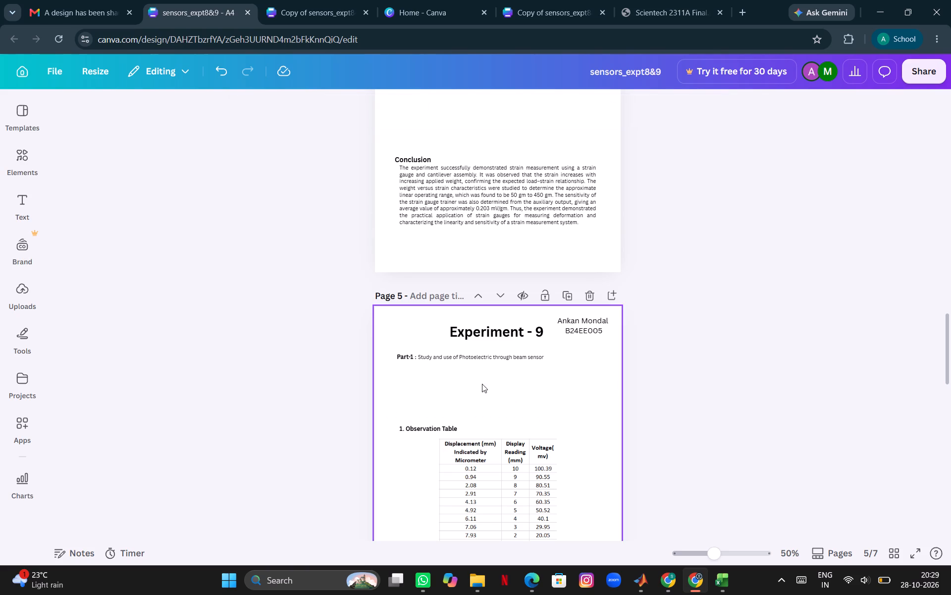
pyautogui.click(445, 427)
pyautogui.click(445, 397)
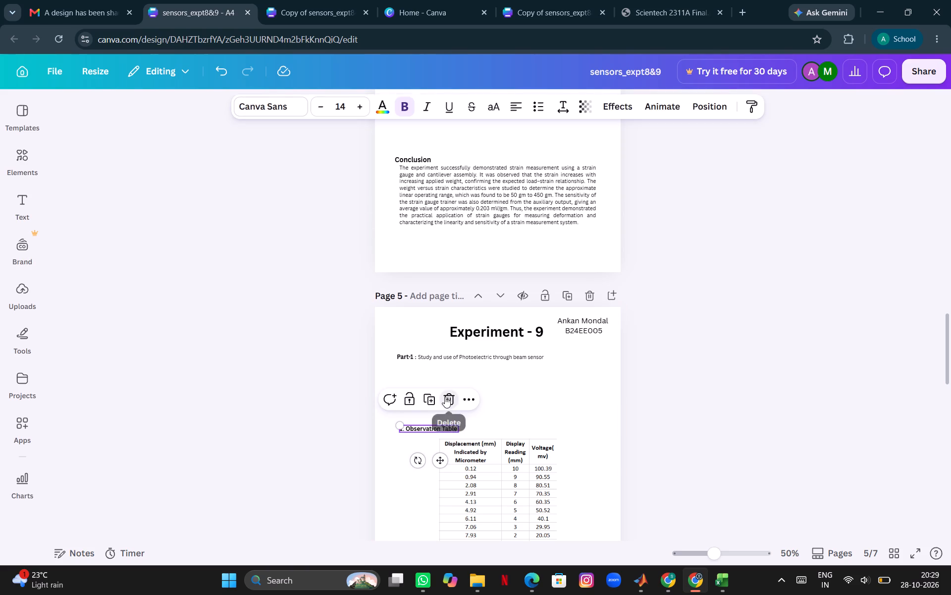
pyautogui.click(504, 491)
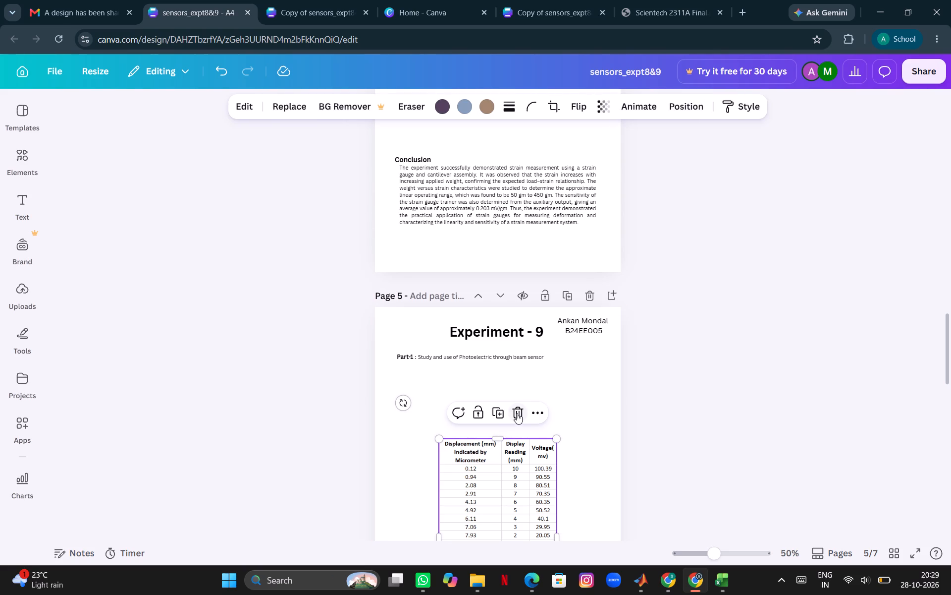
pyautogui.click(517, 413)
pyautogui.scroll(-2, 516, 425)
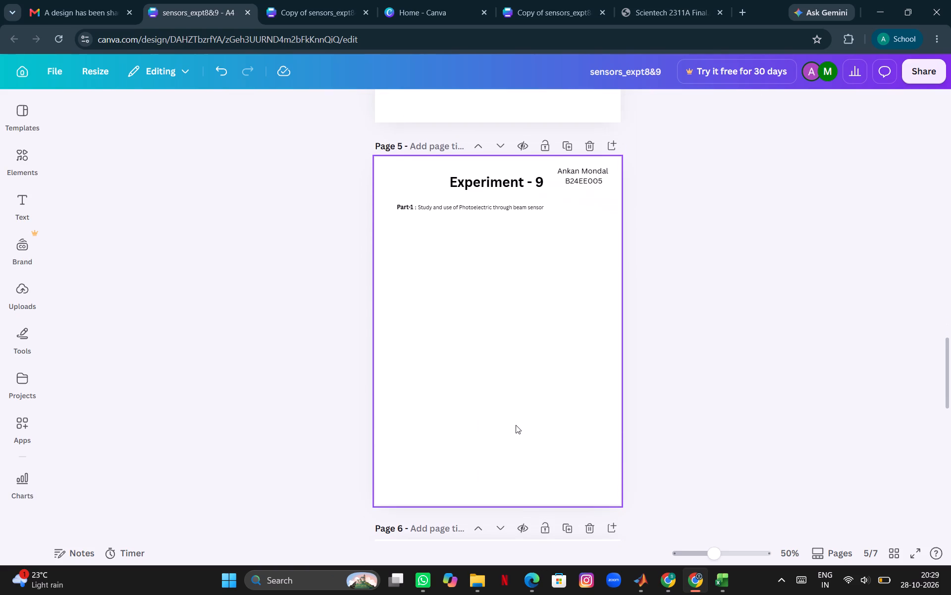
pyautogui.scroll(-1, 516, 425)
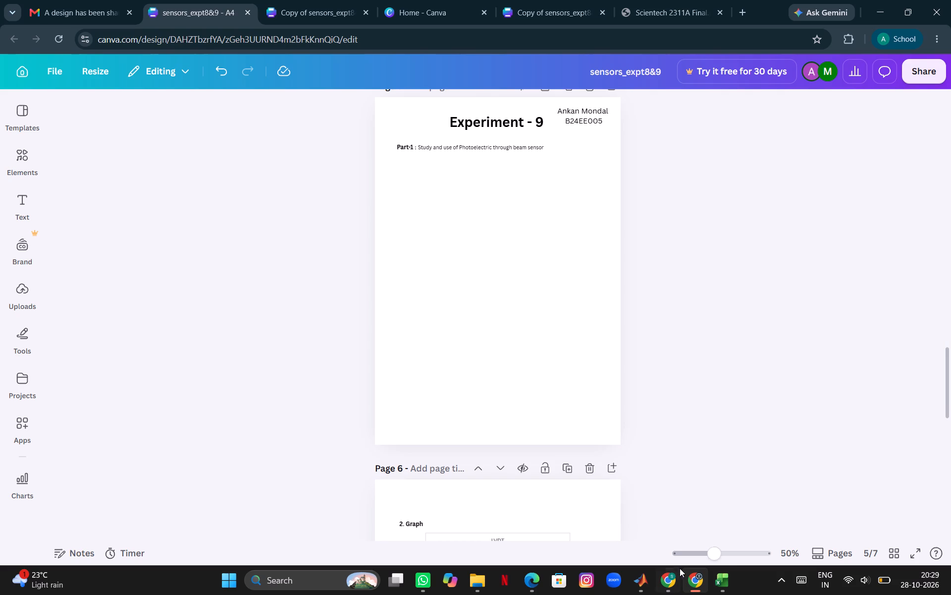
# Copy the "Equipments Needed:" heading and its list through "Mains cord" from Experiment 1 in the Scientech manual, and return to the sensors_expt8&9 design.
pyautogui.click(646, 0)
pyautogui.scroll(-1, 591, 263)
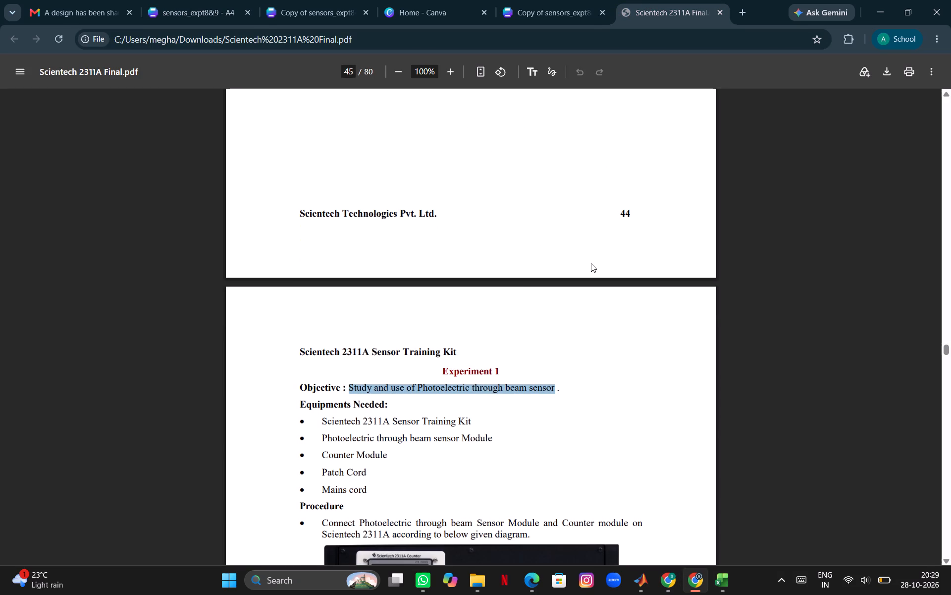
pyautogui.moveTo(299, 402); pyautogui.dragTo(342, 489)
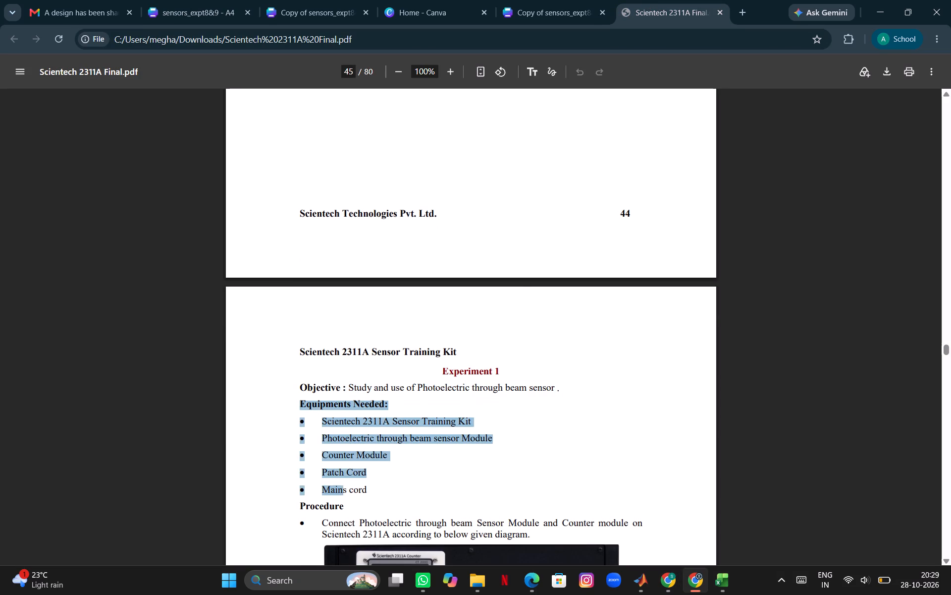
pyautogui.moveTo(342, 489); pyautogui.dragTo(346, 487)
pyautogui.click(346, 487)
pyautogui.click(278, 397)
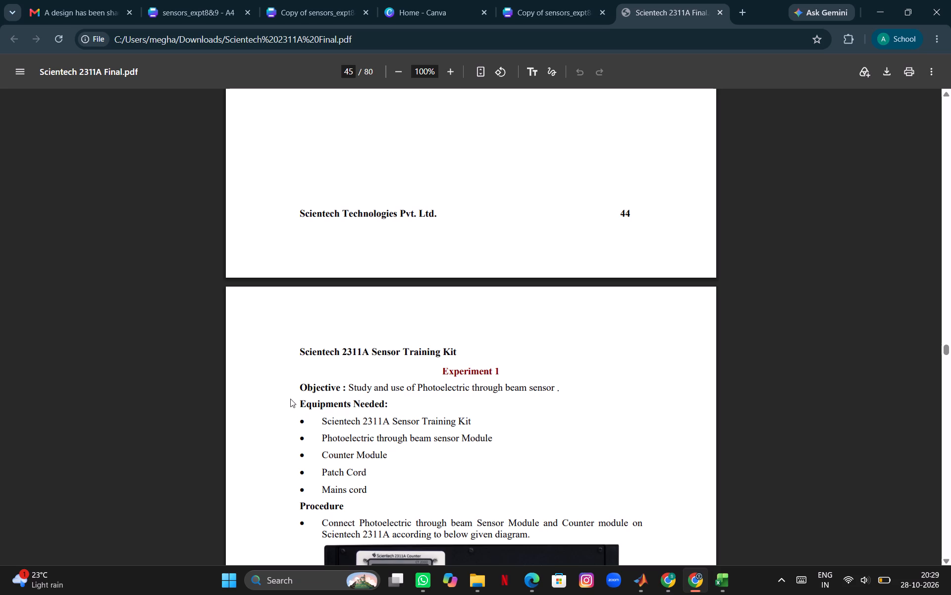
pyautogui.moveTo(297, 401); pyautogui.dragTo(365, 475)
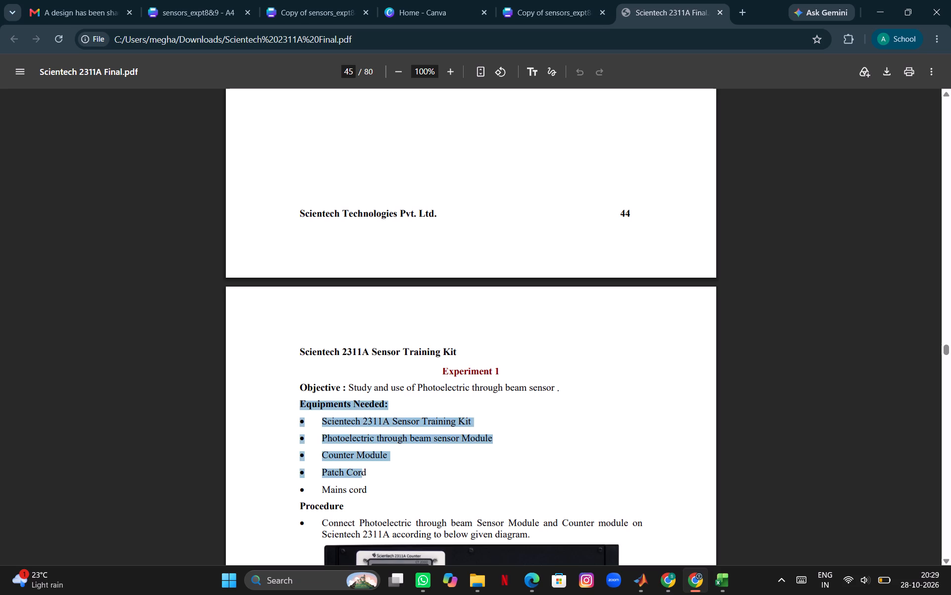
pyautogui.moveTo(365, 475); pyautogui.dragTo(373, 486)
pyautogui.hotkey('ctrl', 'c')
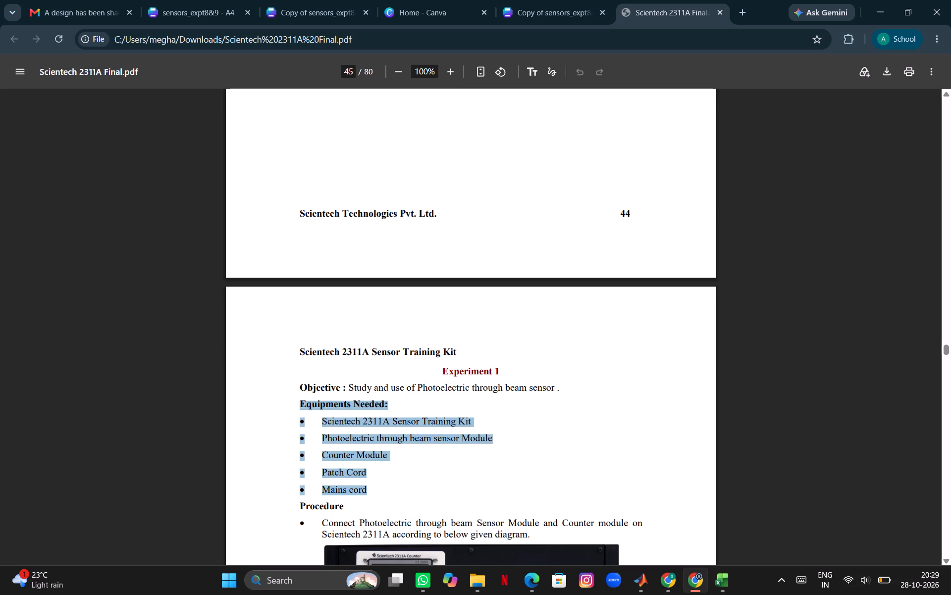
pyautogui.click(224, 0)
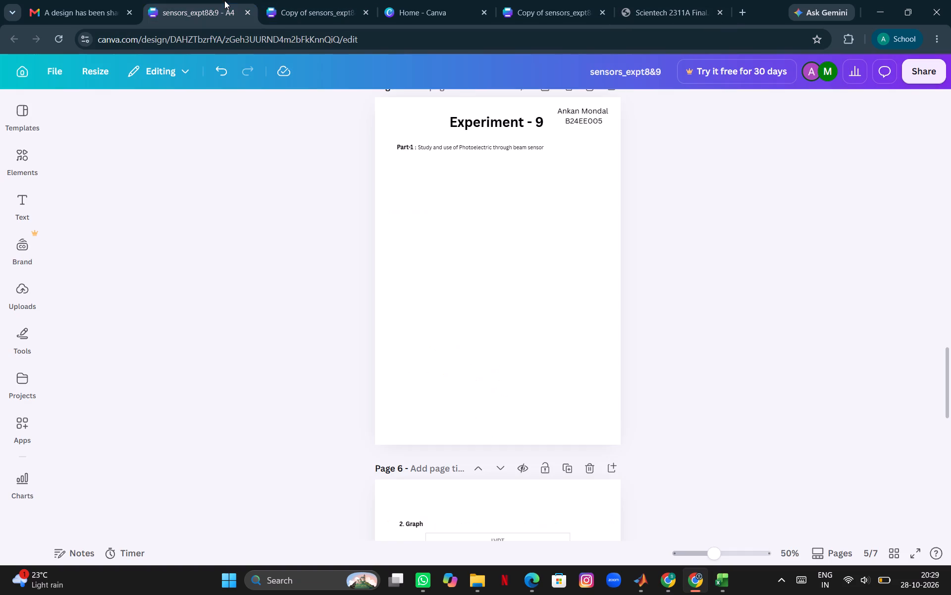
# Paste the copied equipment list onto the Experiment - 9 page and justify its text.
pyautogui.hscroll(1, 385, 217)
pyautogui.hotkey('ctrl', 'v')
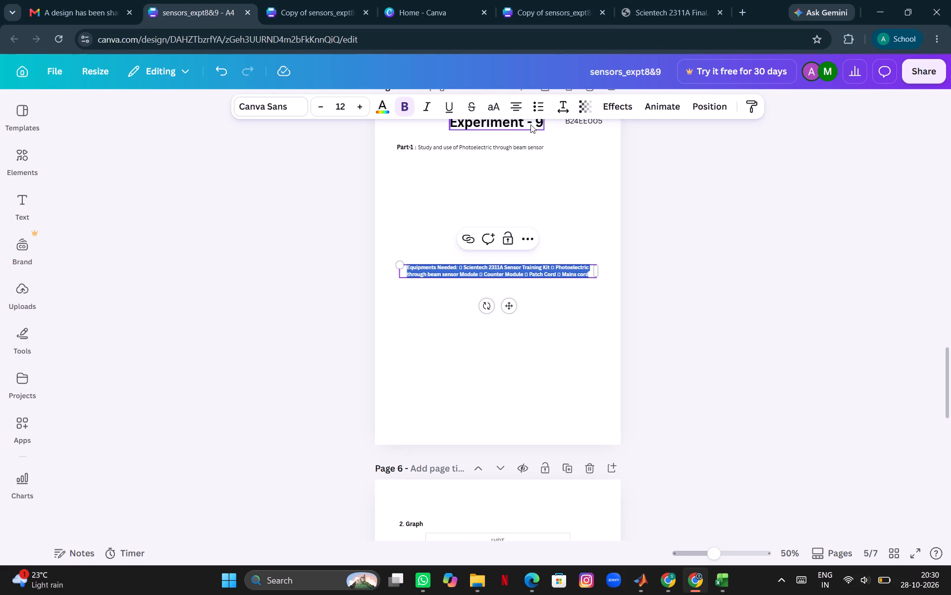
pyautogui.doubleClick(514, 109)
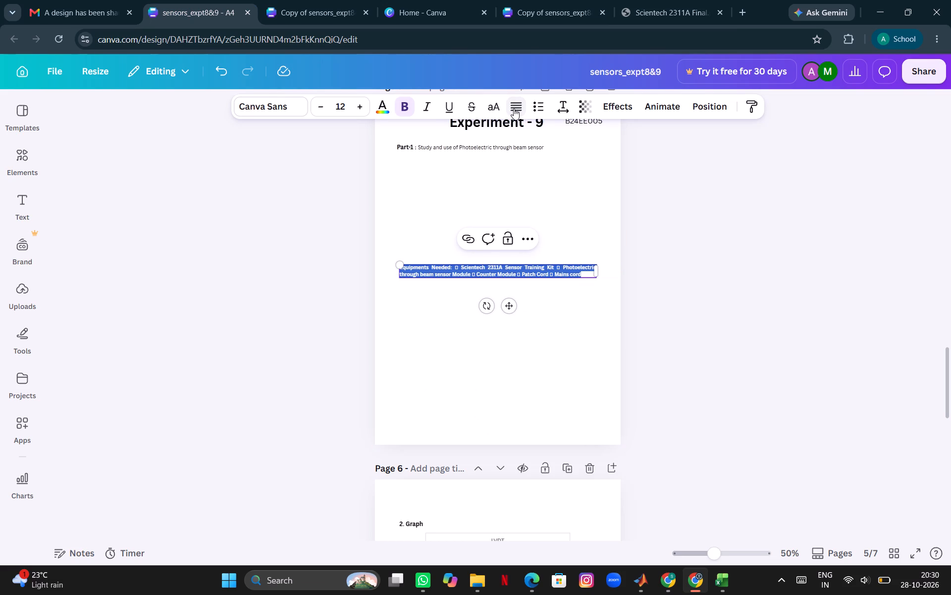
pyautogui.click(541, 222)
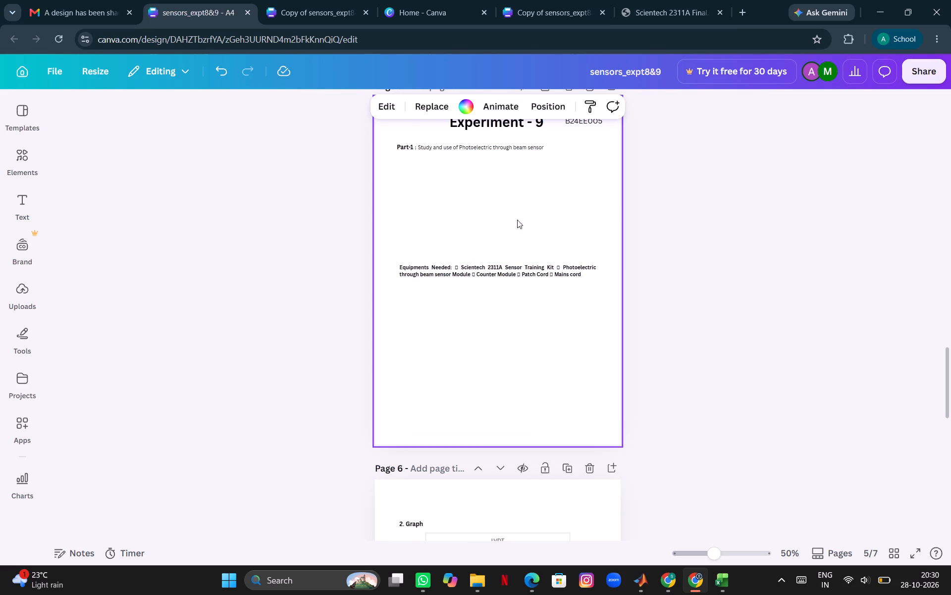
# Remove the bold from the whole pasted equipment text and reapply bold only to its opening words "Equipments Needed".
pyautogui.click(504, 276)
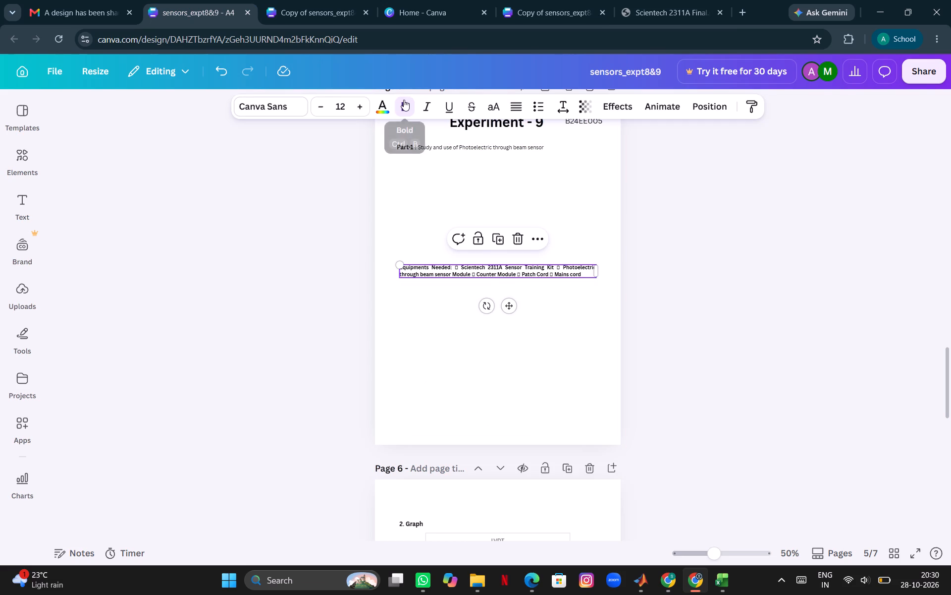
pyautogui.click(404, 100)
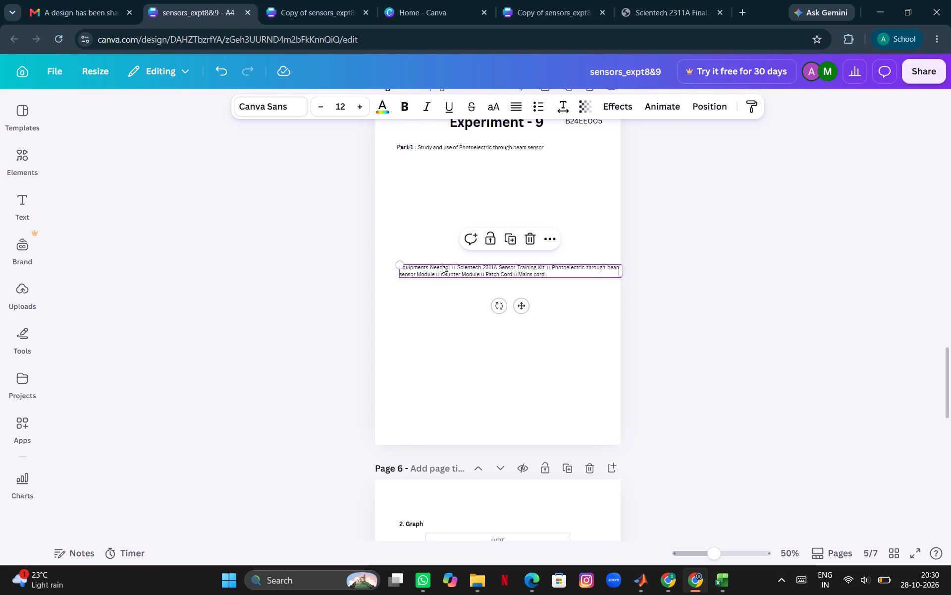
pyautogui.click(446, 265)
pyautogui.click(448, 265)
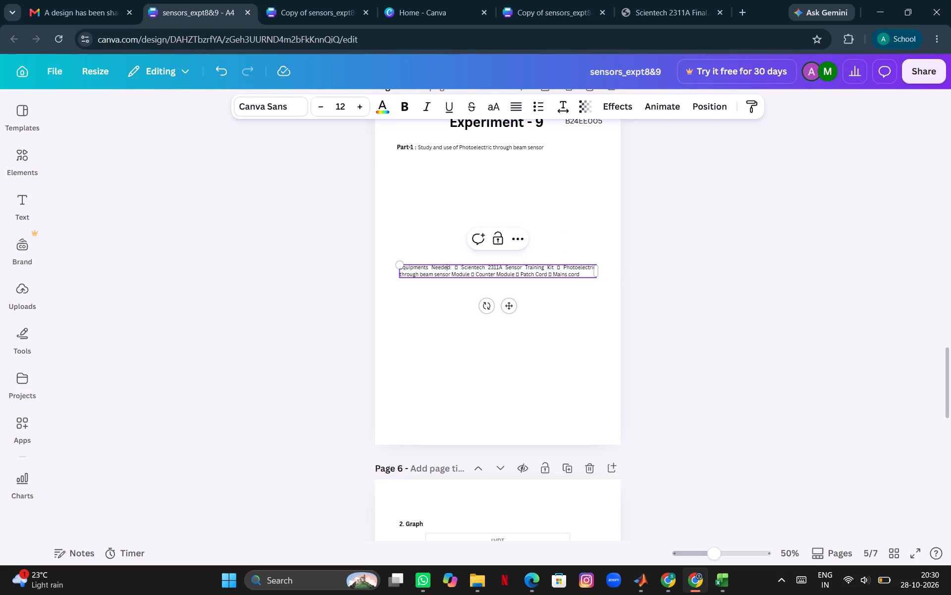
pyautogui.click(448, 265)
pyautogui.press('Right')
pyautogui.moveTo(448, 265); pyautogui.dragTo(403, 268)
pyautogui.click(410, 105)
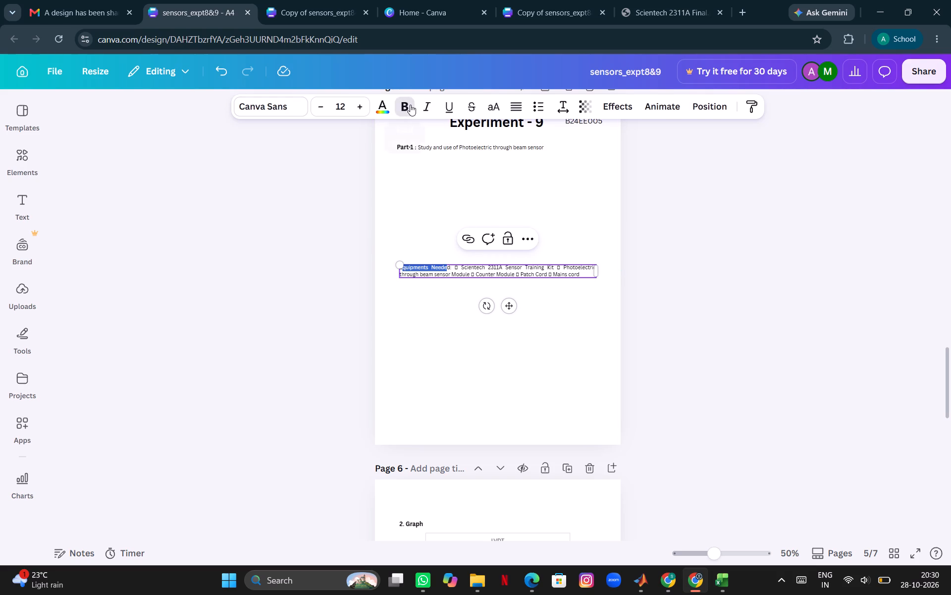
pyautogui.click(467, 326)
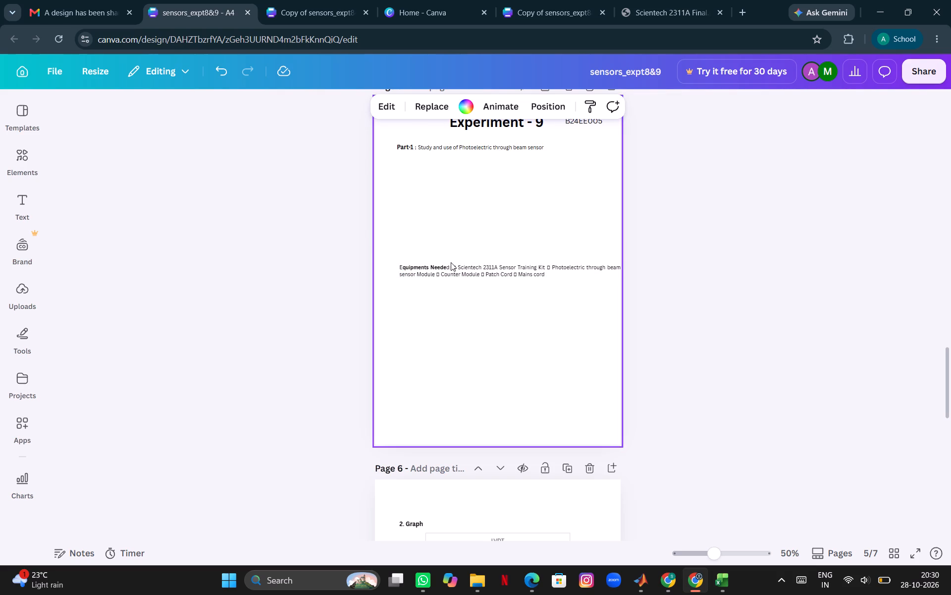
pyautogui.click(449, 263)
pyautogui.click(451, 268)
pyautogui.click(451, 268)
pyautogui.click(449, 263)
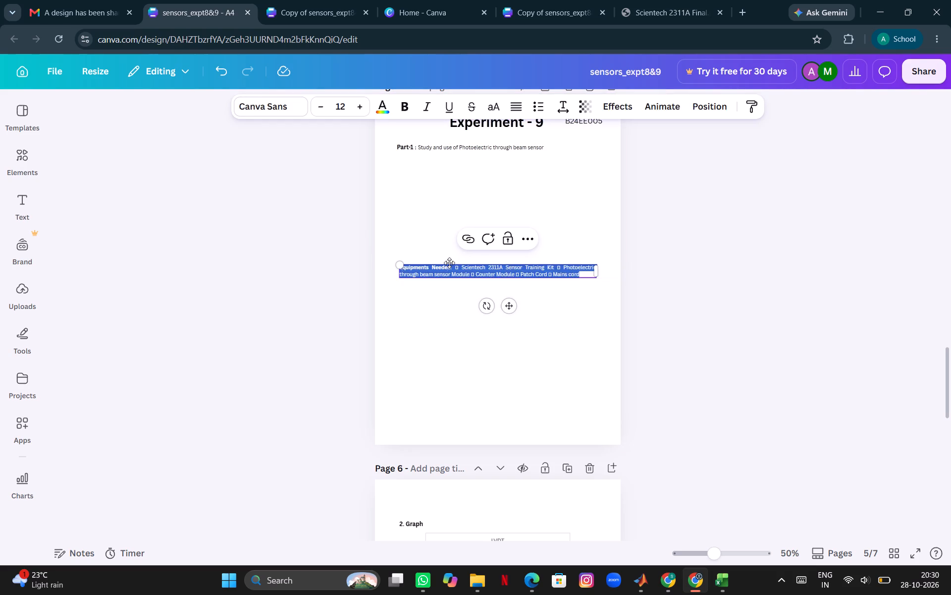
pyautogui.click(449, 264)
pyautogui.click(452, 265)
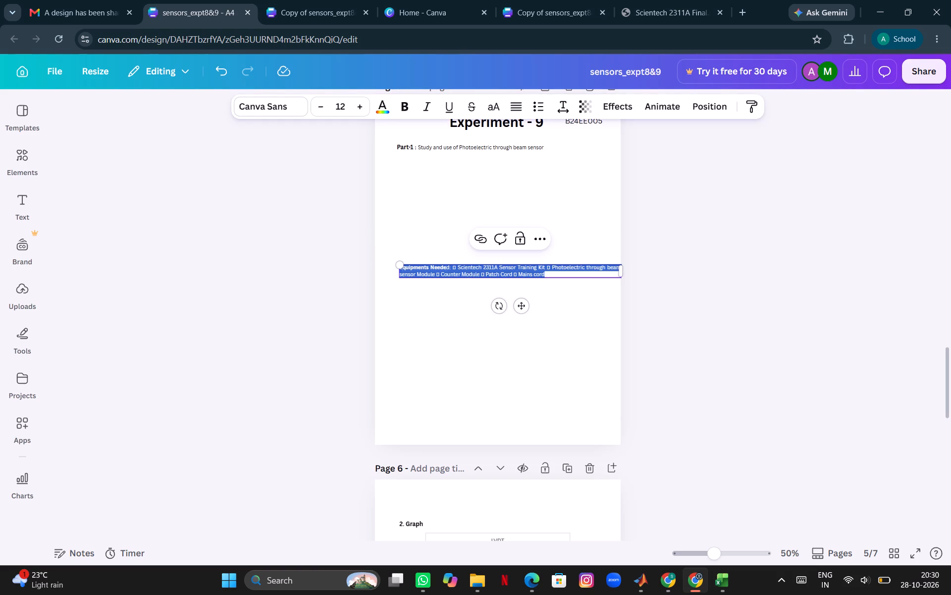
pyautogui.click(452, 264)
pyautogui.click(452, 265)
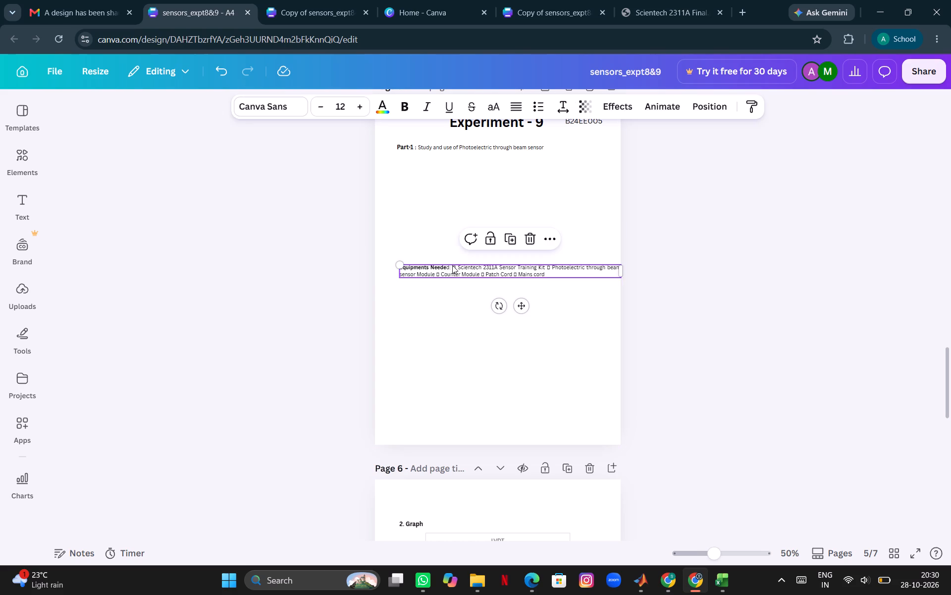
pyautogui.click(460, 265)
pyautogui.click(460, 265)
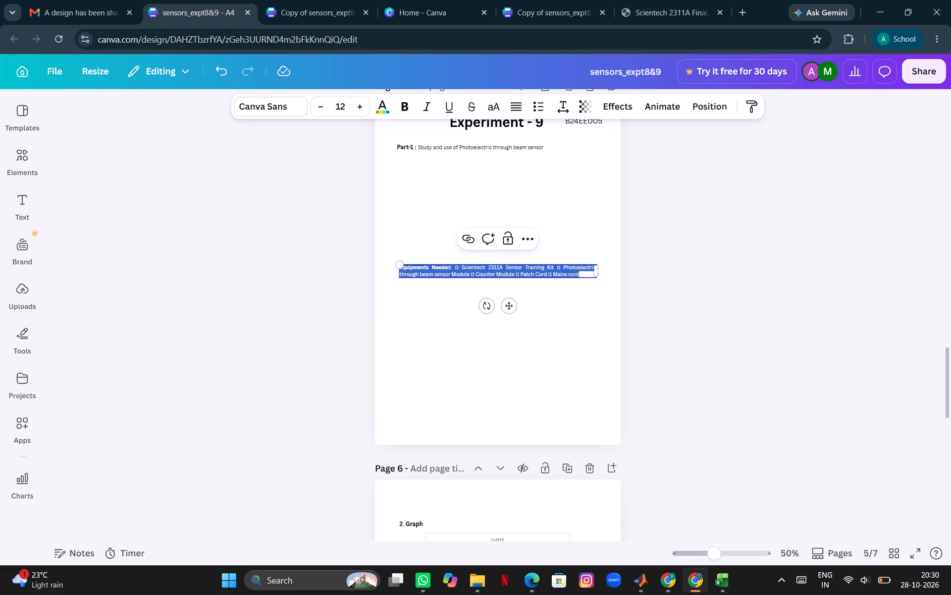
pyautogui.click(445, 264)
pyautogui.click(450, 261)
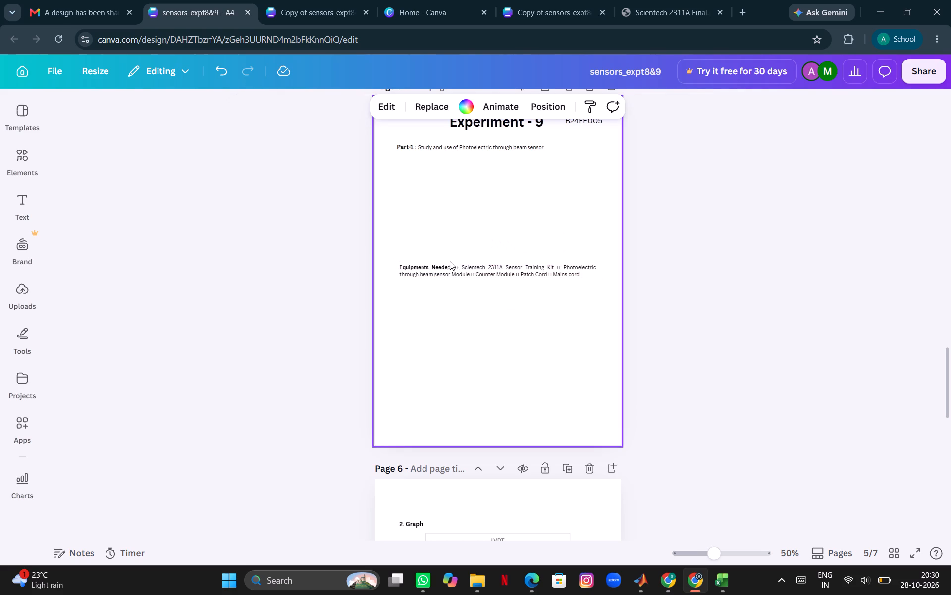
# Extend the bold to every letter of the "Equipments Needed" heading, including its first and last letters.
pyautogui.click(493, 275)
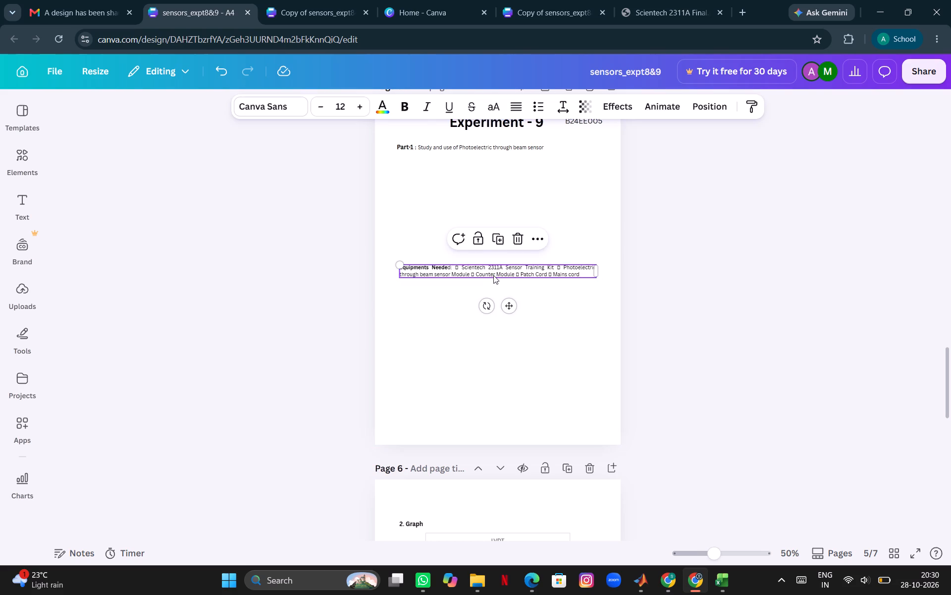
pyautogui.click(493, 269)
pyautogui.click(492, 269)
pyautogui.click(492, 269)
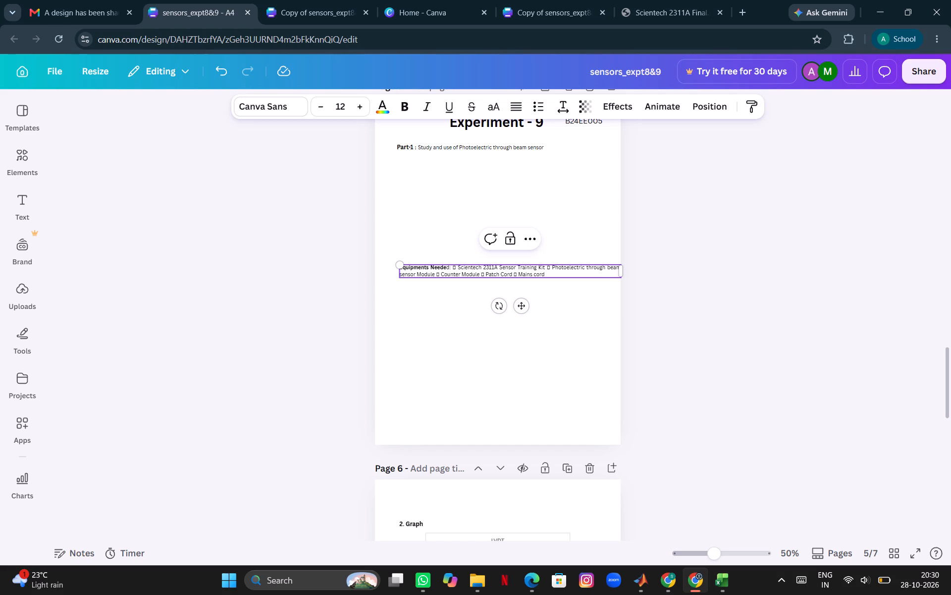
pyautogui.press('Left')
pyautogui.press('Left')
pyautogui.press('Left')
pyautogui.press('Left')
pyautogui.press('Left')
pyautogui.press('Left')
pyautogui.press('Left')
pyautogui.press('Left')
pyautogui.press('Left')
pyautogui.press('Left')
pyautogui.press('Left')
pyautogui.press('Left')
pyautogui.press('Left')
pyautogui.press('Left')
pyautogui.press('Left')
pyautogui.press('Left')
pyautogui.press('Left')
pyautogui.moveTo(448, 267); pyautogui.dragTo(396, 268)
pyautogui.moveTo(396, 268); pyautogui.dragTo(394, 268)
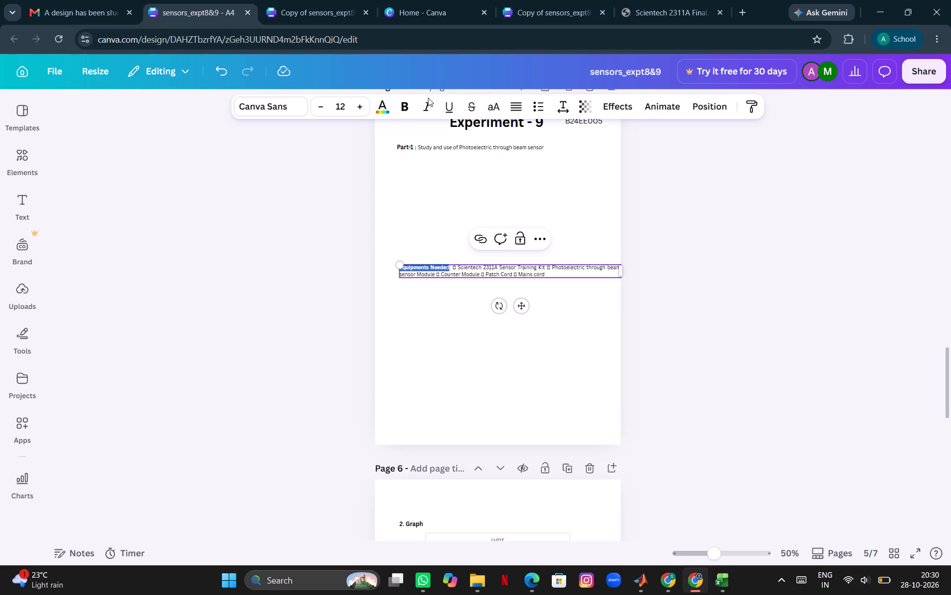
pyautogui.click(401, 106)
pyautogui.click(443, 345)
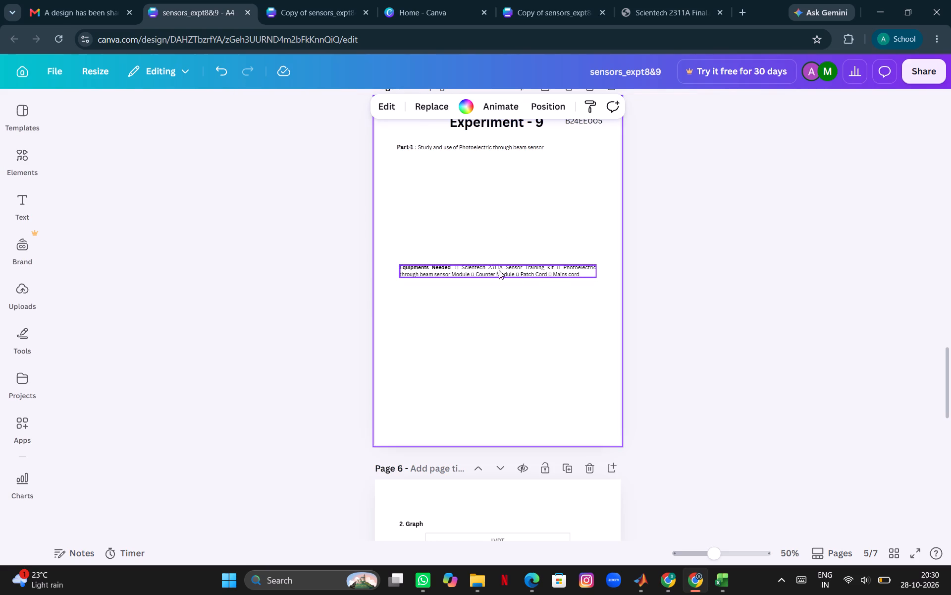
# Break the equipment text into separate lines, with "Equipments Needed:" on its own line and each of the five items below it.
pyautogui.click(556, 266)
pyautogui.click(556, 266)
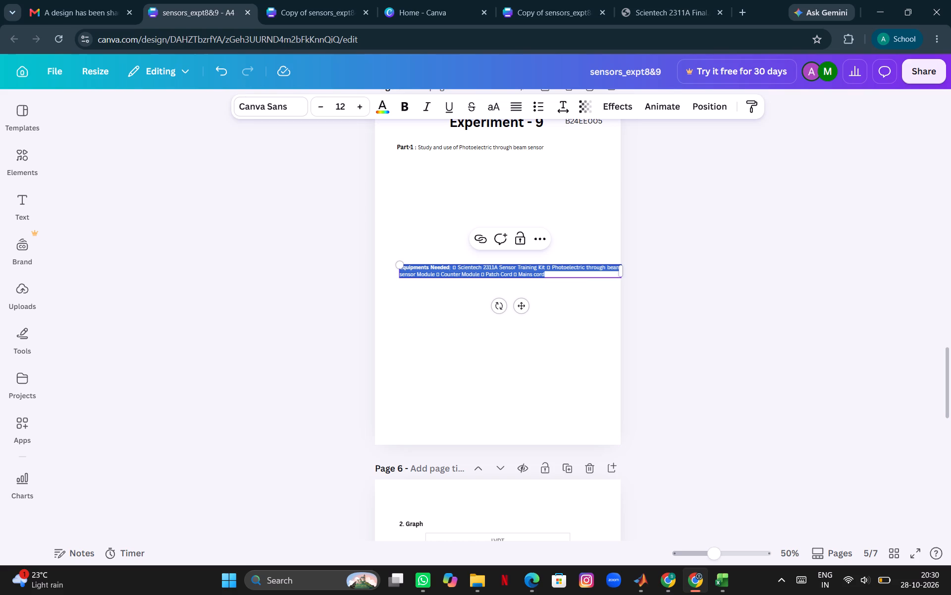
pyautogui.click(544, 268)
pyautogui.press('Return')
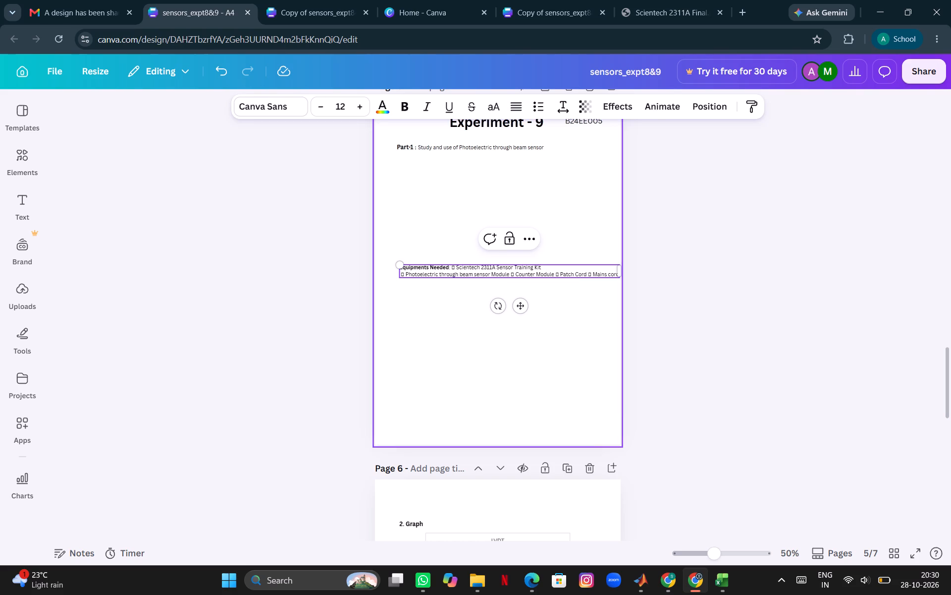
pyautogui.click(509, 274)
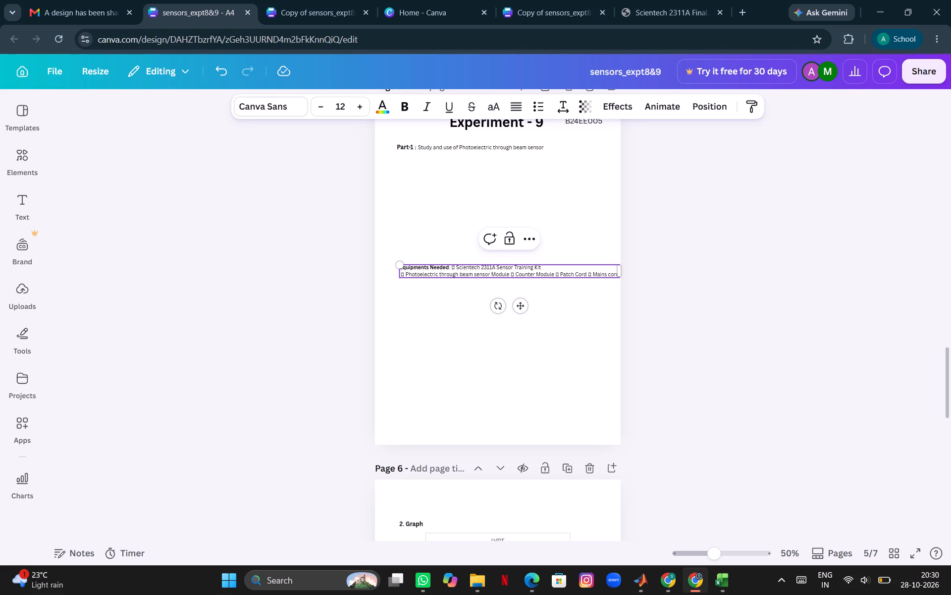
pyautogui.press('Return')
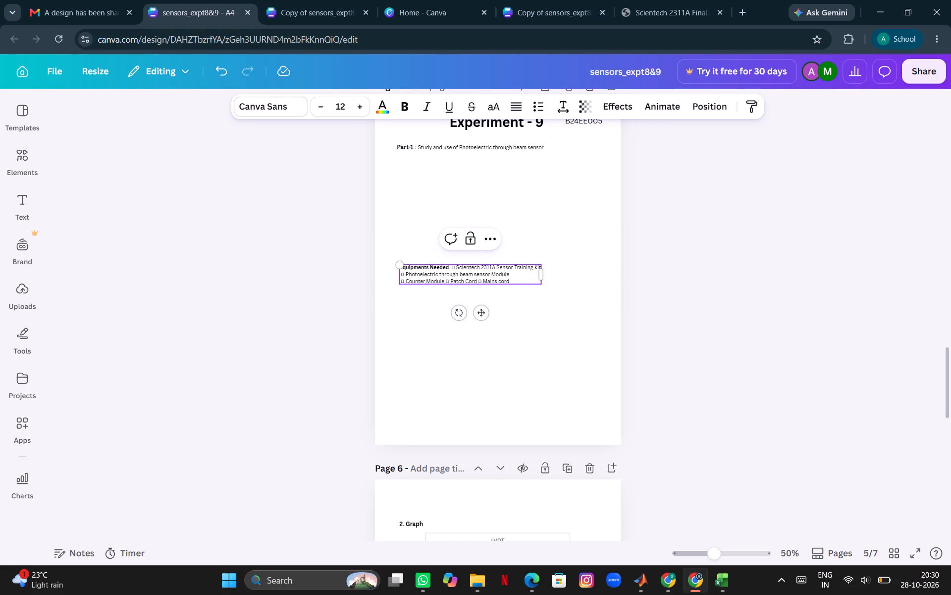
pyautogui.click(445, 282)
pyautogui.press('Return')
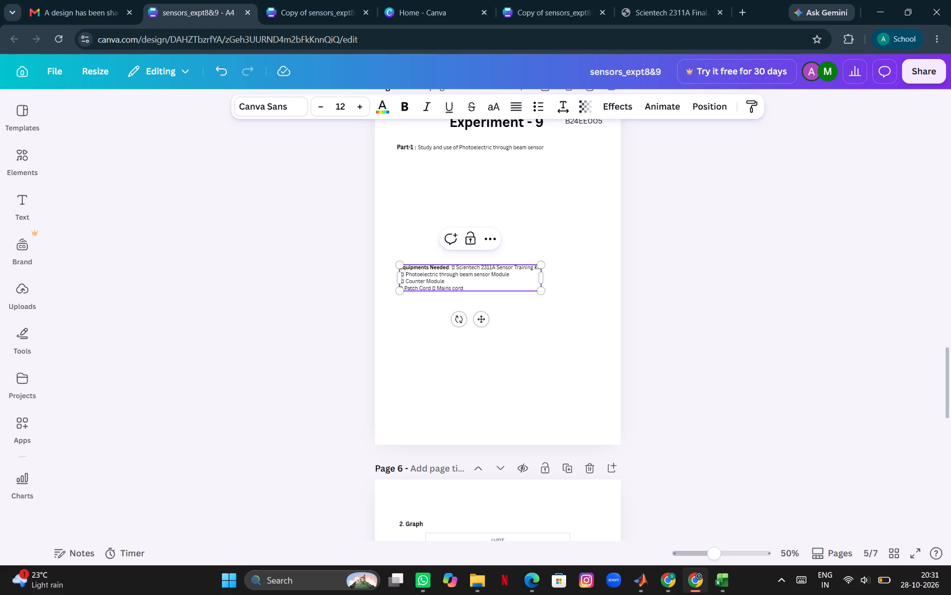
pyautogui.click(430, 290)
pyautogui.press('Return')
pyautogui.click(449, 267)
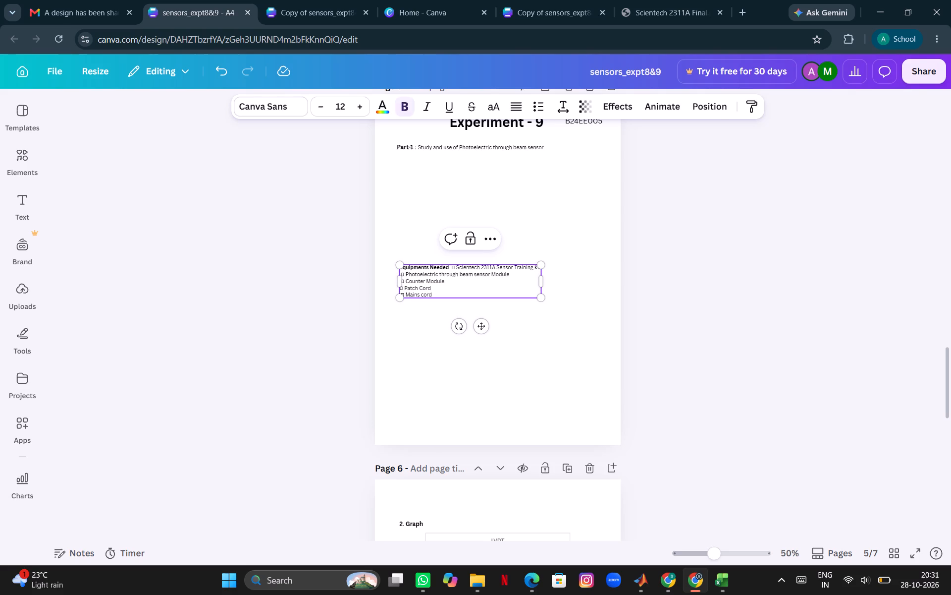
pyautogui.press('Right')
pyautogui.press('Return')
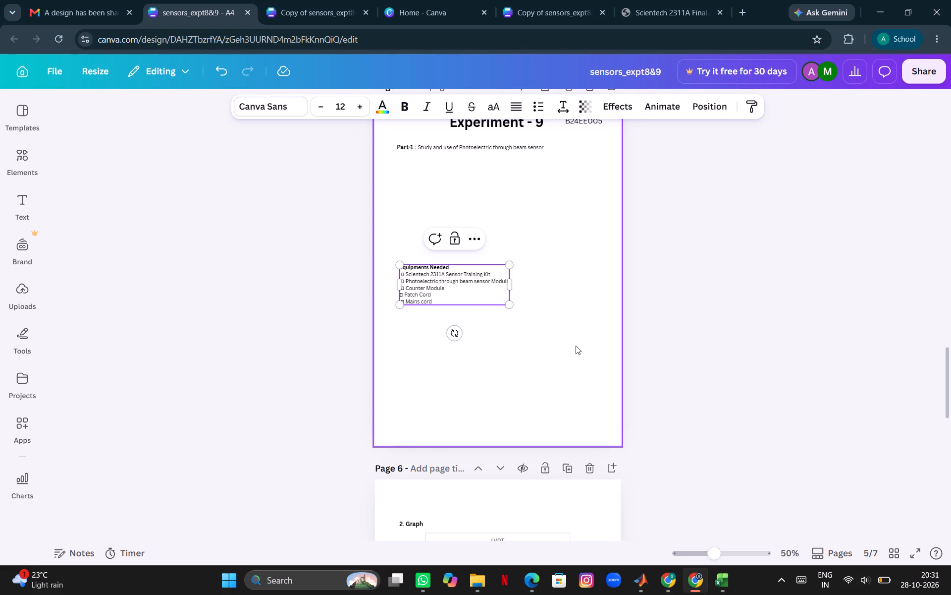
pyautogui.click(574, 346)
# Move the equipment list up to just below the "Part-1 :" line, with its left edge aligned to that line.
pyautogui.moveTo(466, 287); pyautogui.dragTo(465, 273)
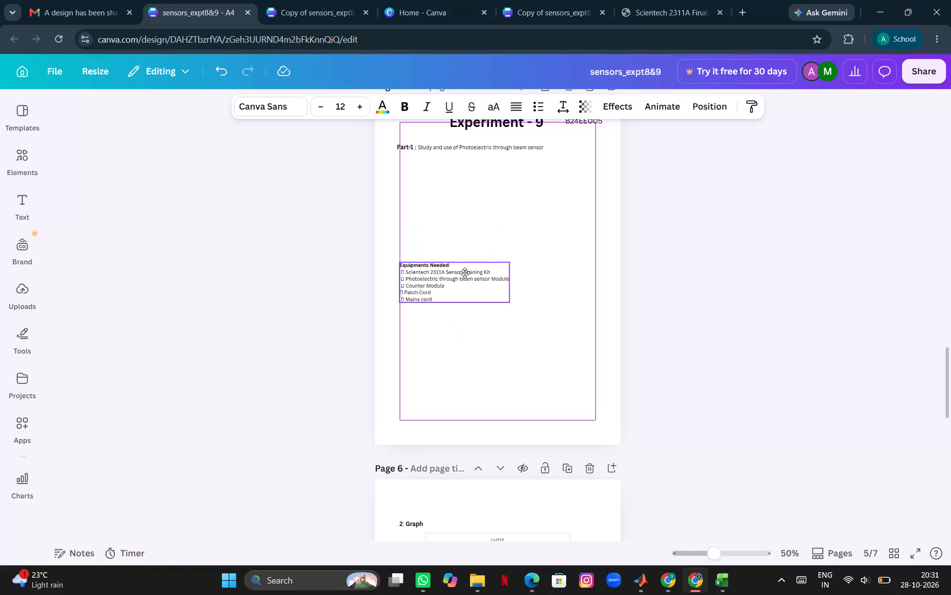
pyautogui.moveTo(465, 273); pyautogui.dragTo(458, 211)
pyautogui.click(458, 211)
pyautogui.click(535, 330)
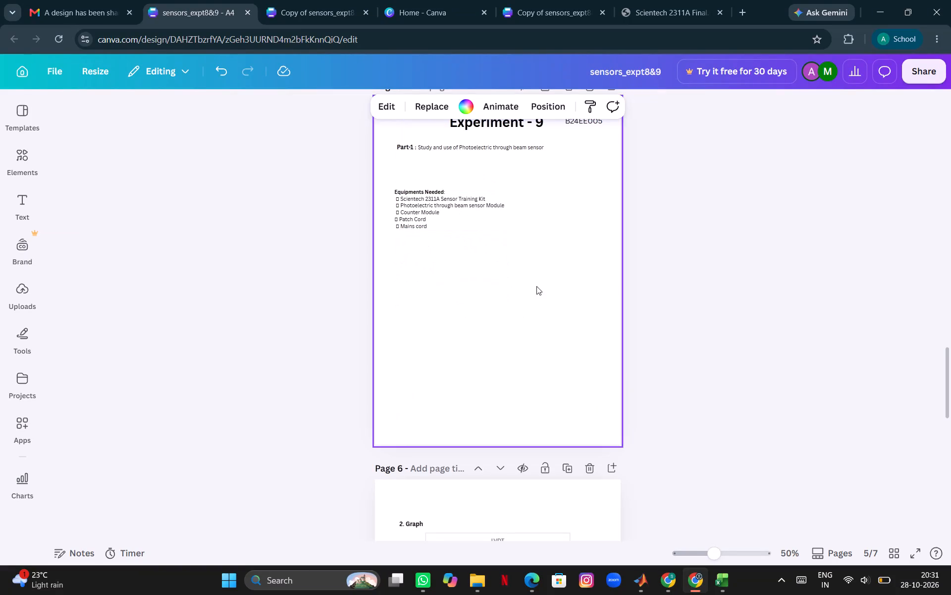
pyautogui.moveTo(484, 217); pyautogui.dragTo(484, 188)
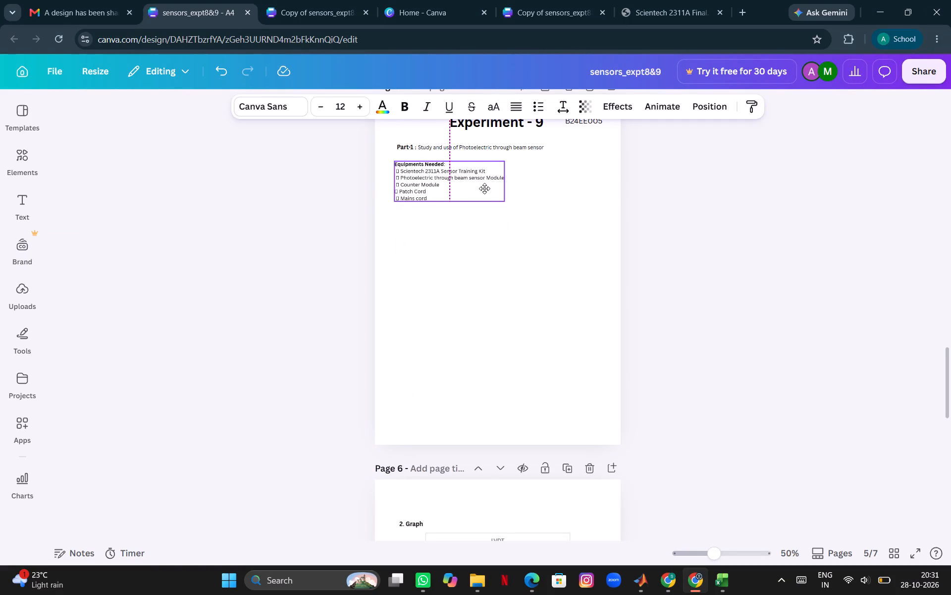
pyautogui.moveTo(484, 188); pyautogui.dragTo(485, 194)
pyautogui.click(513, 301)
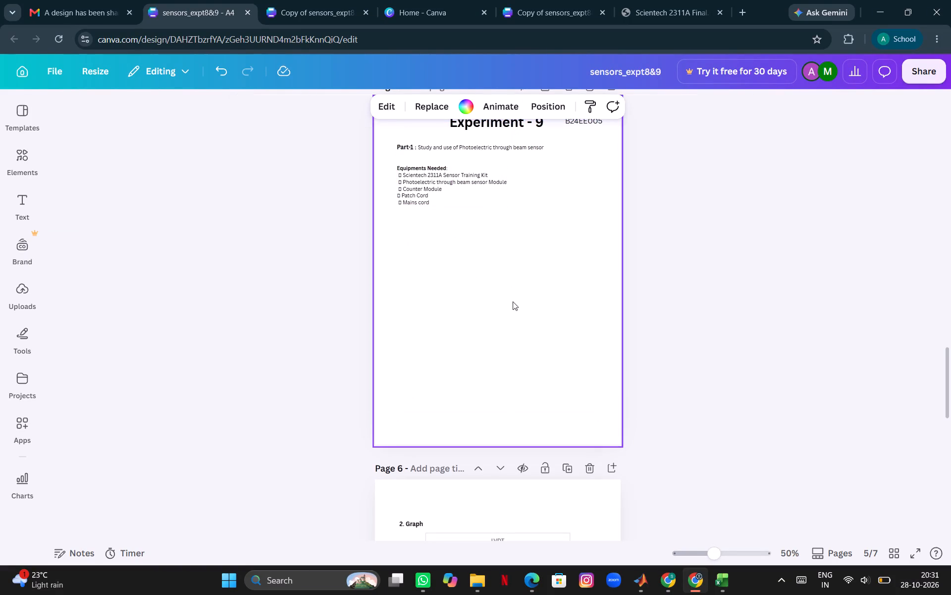
# Insert a blank line between the "Equipments Needed:" heading and the first equipment item on the Experiment 9 page.
pyautogui.click(453, 169)
pyautogui.click(453, 169)
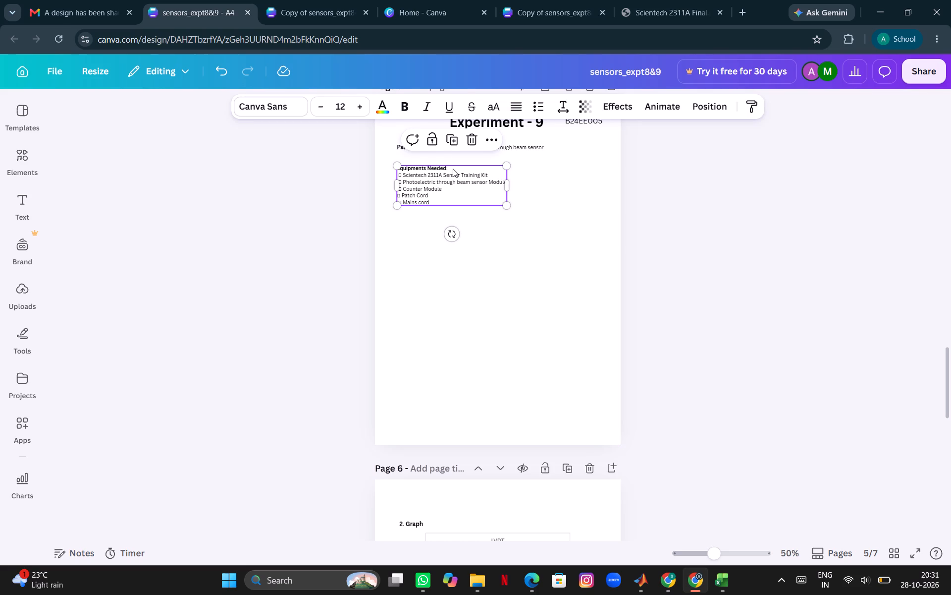
pyautogui.press('Return')
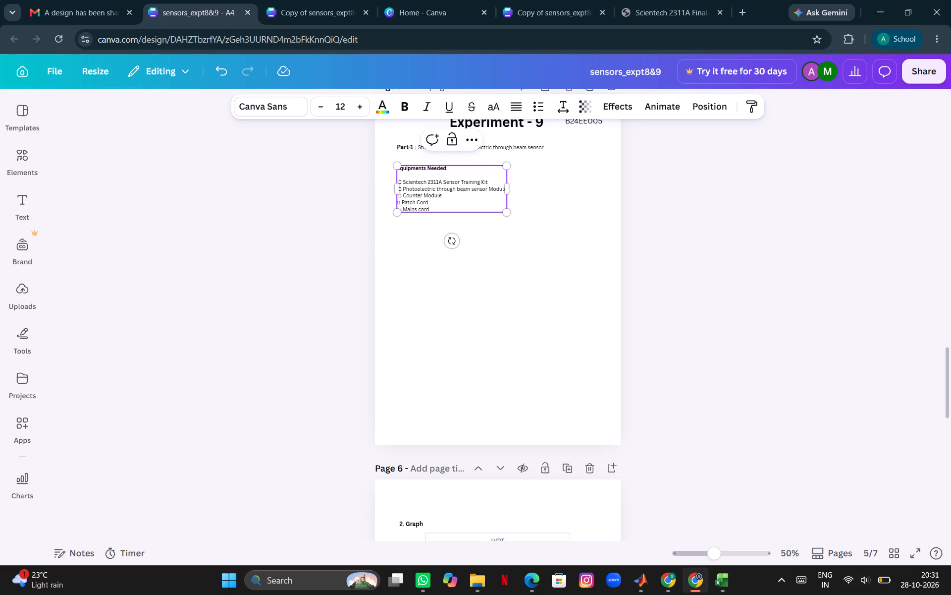
pyautogui.click(502, 299)
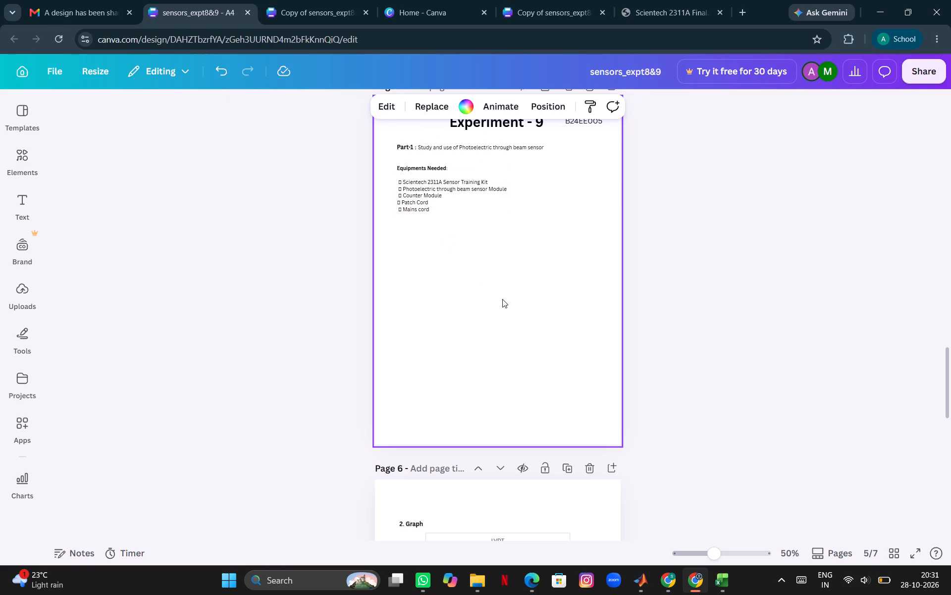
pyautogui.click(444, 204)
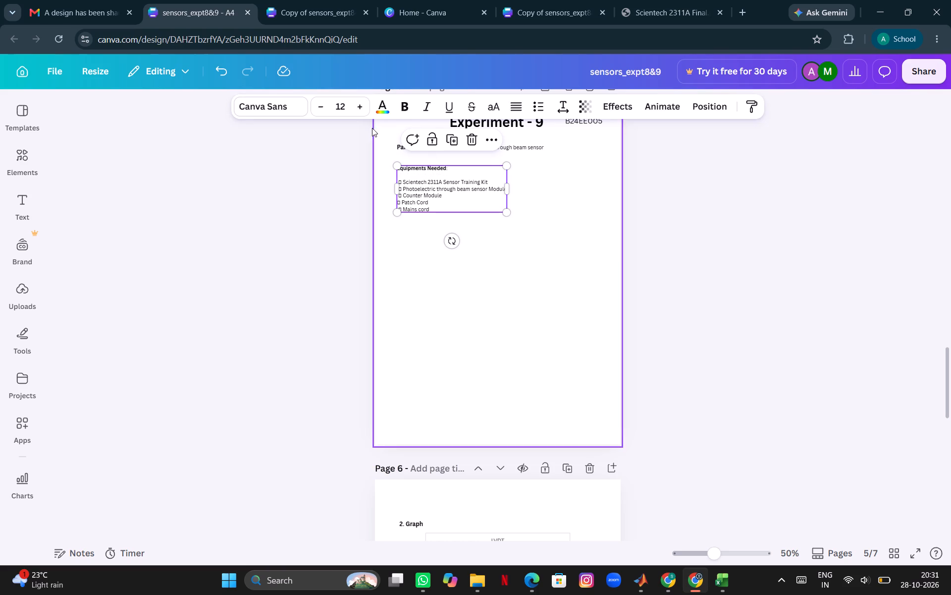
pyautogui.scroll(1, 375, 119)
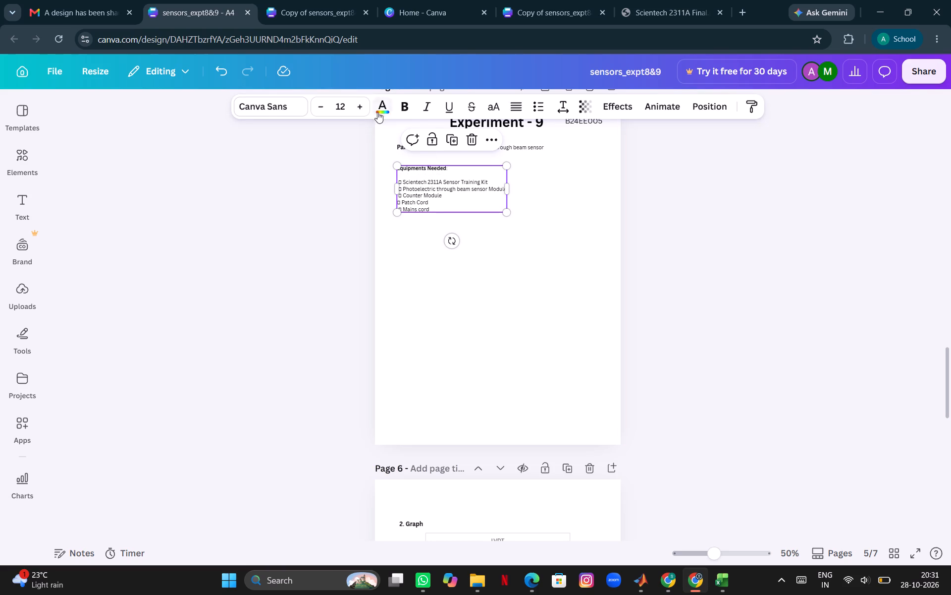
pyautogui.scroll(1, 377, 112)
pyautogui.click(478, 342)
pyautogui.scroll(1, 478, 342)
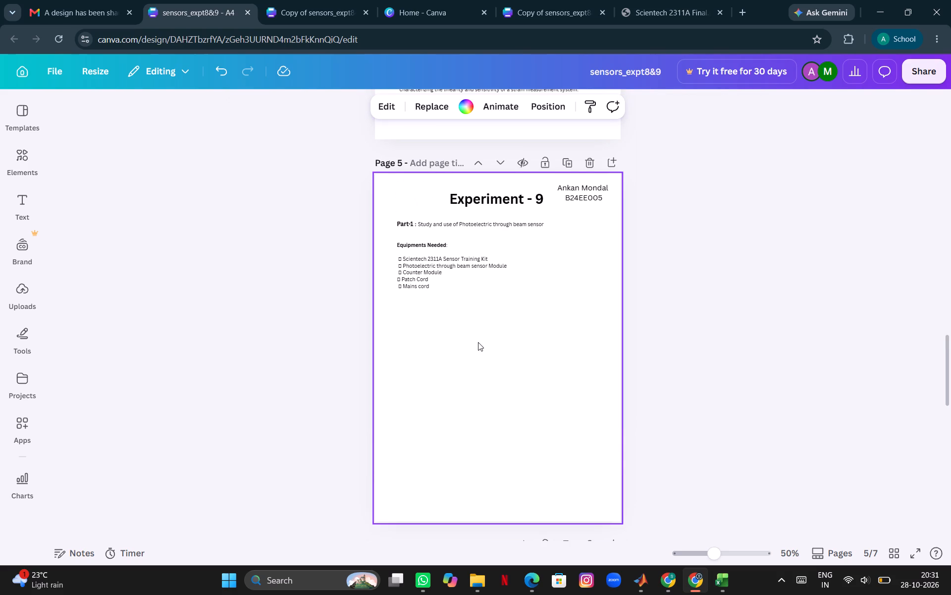
# Switch to the Scientech 2311A manual PDF and review the Procedure section of the photoelectric through beam sensor experiment.
pyautogui.click(668, 12)
pyautogui.scroll(-2, 610, 336)
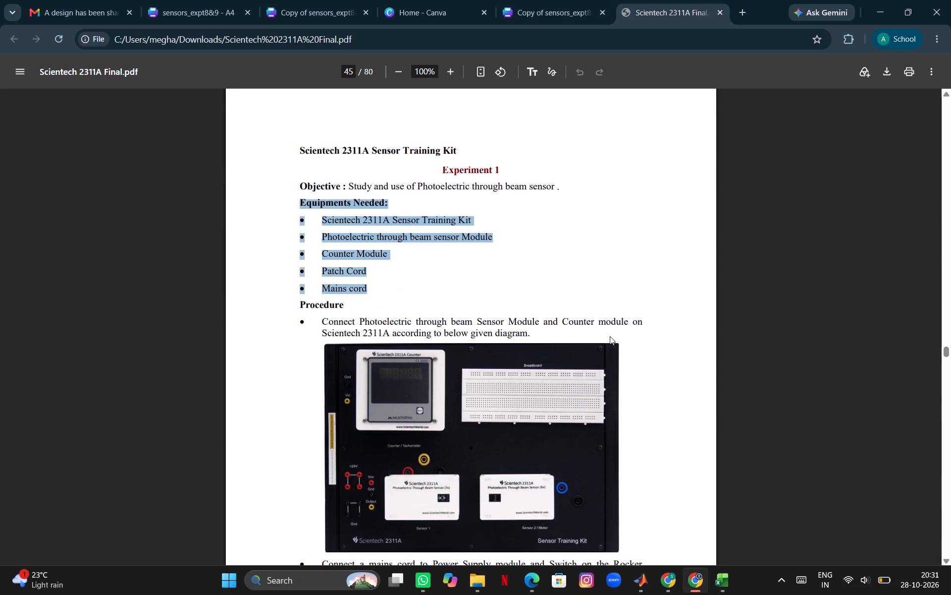
pyautogui.scroll(-4, 610, 336)
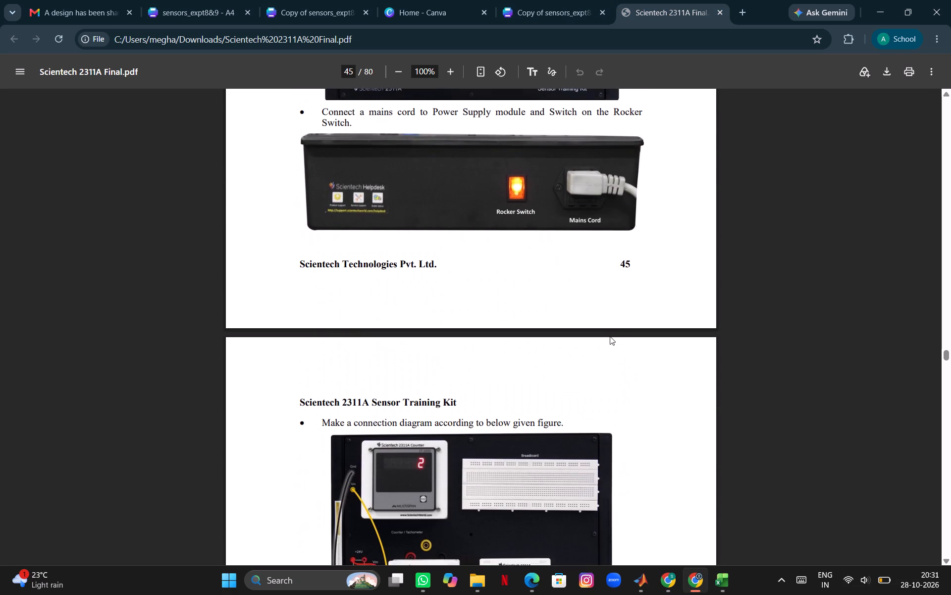
pyautogui.scroll(-4, 610, 336)
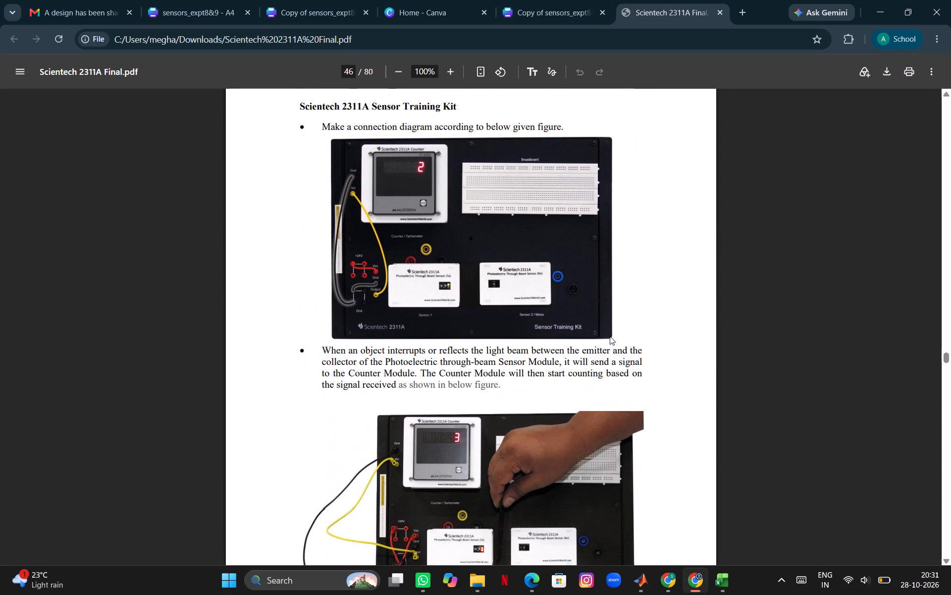
# Check the rest of the through beam sensor procedure in the manual and return to the sensors_expt8&9 design.
pyautogui.scroll(-2, 610, 336)
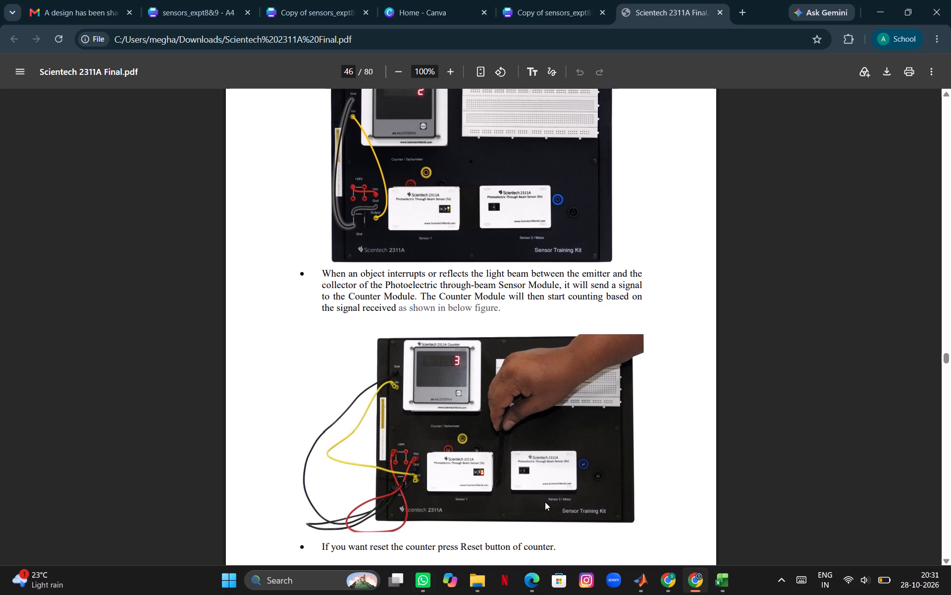
pyautogui.click(558, 1)
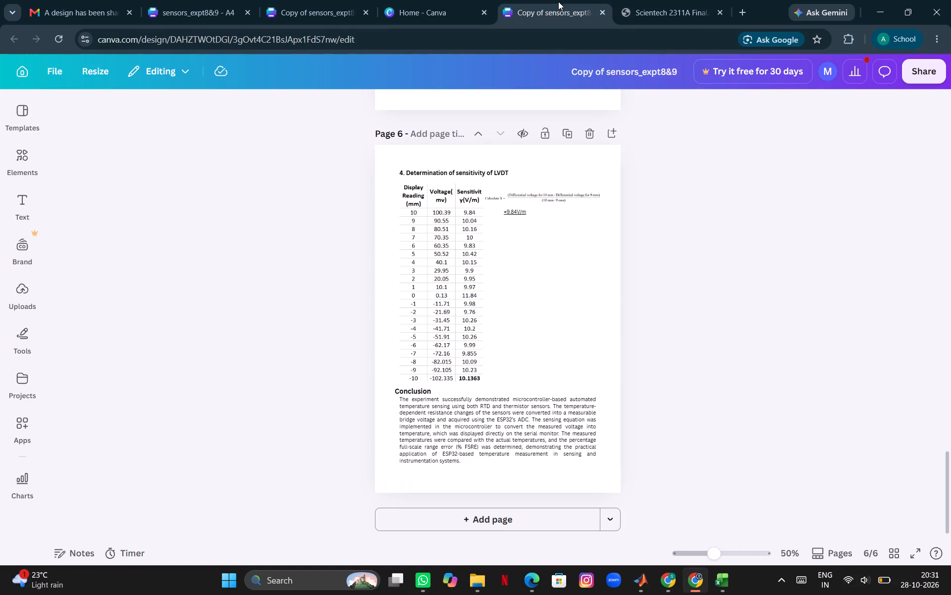
pyautogui.click(226, 1)
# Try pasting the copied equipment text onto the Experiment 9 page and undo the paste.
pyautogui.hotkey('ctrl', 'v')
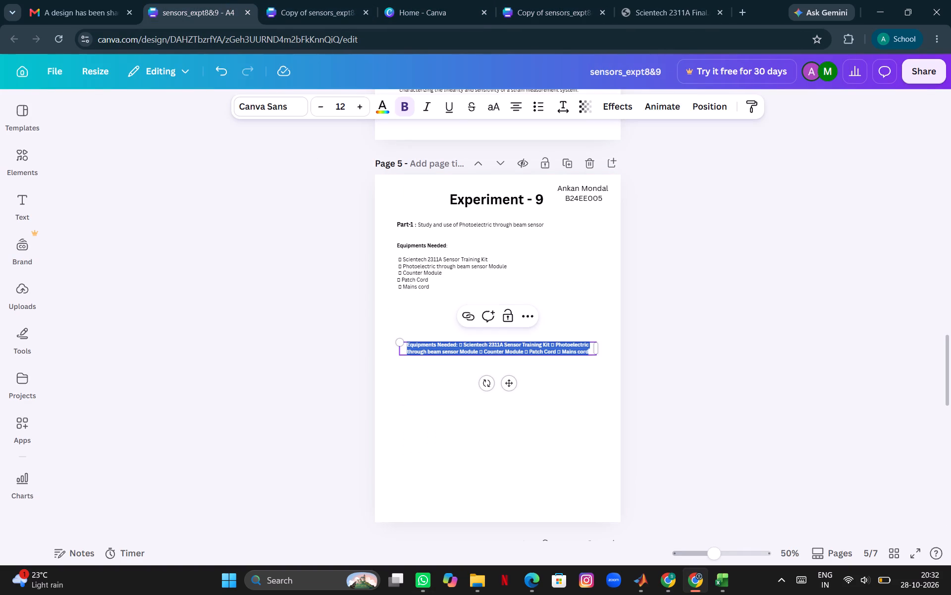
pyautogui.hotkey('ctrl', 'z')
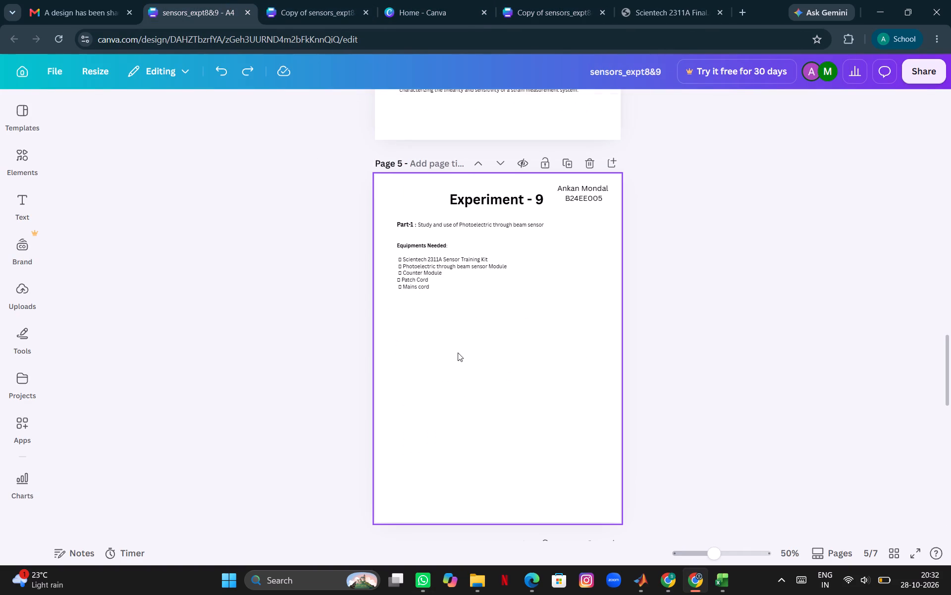
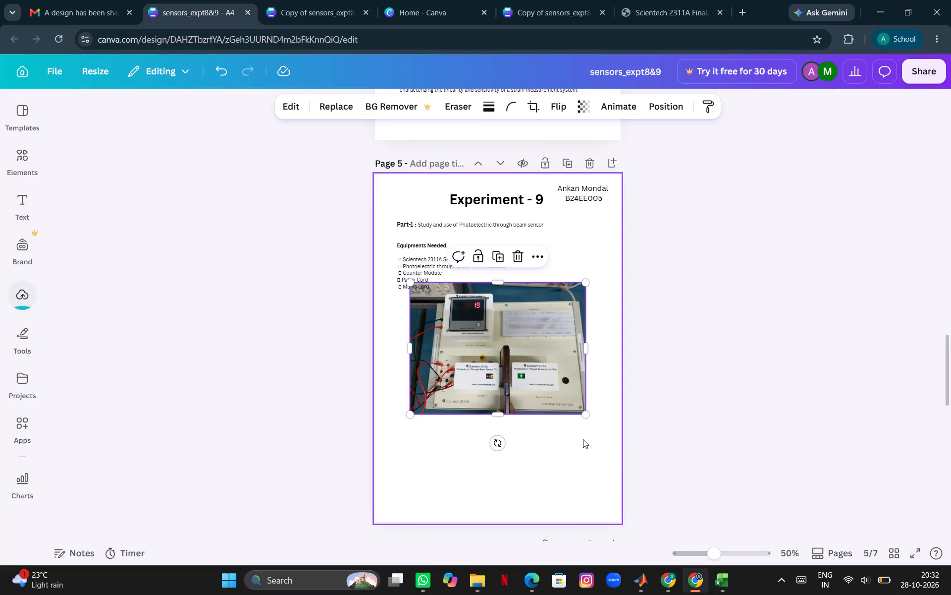
# Place the sensor setup photo below the equipment list on the Experiment 9 page and shrink it to about 9.5 by 7.1.
pyautogui.moveTo(584, 416); pyautogui.dragTo(567, 397)
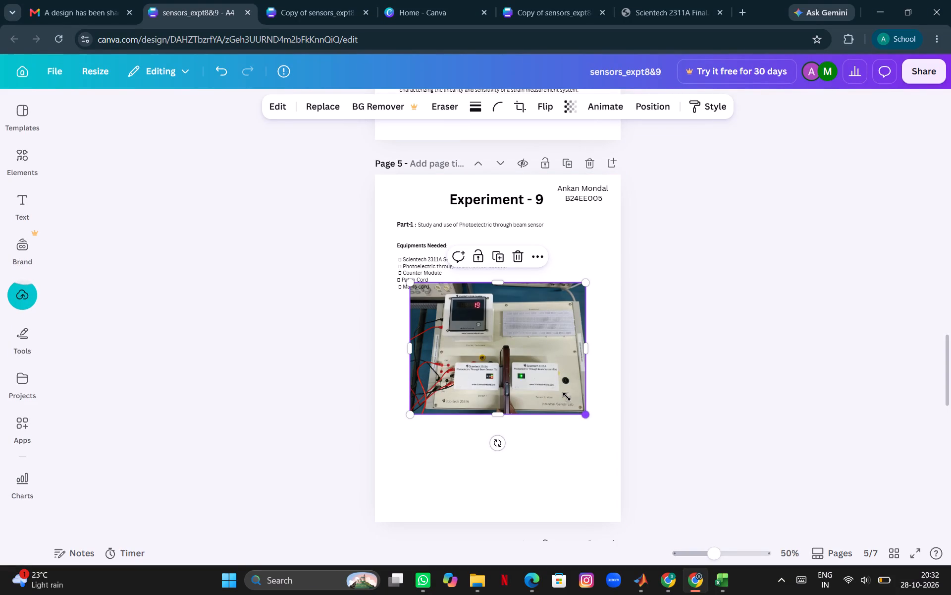
pyautogui.moveTo(567, 397); pyautogui.dragTo(503, 359)
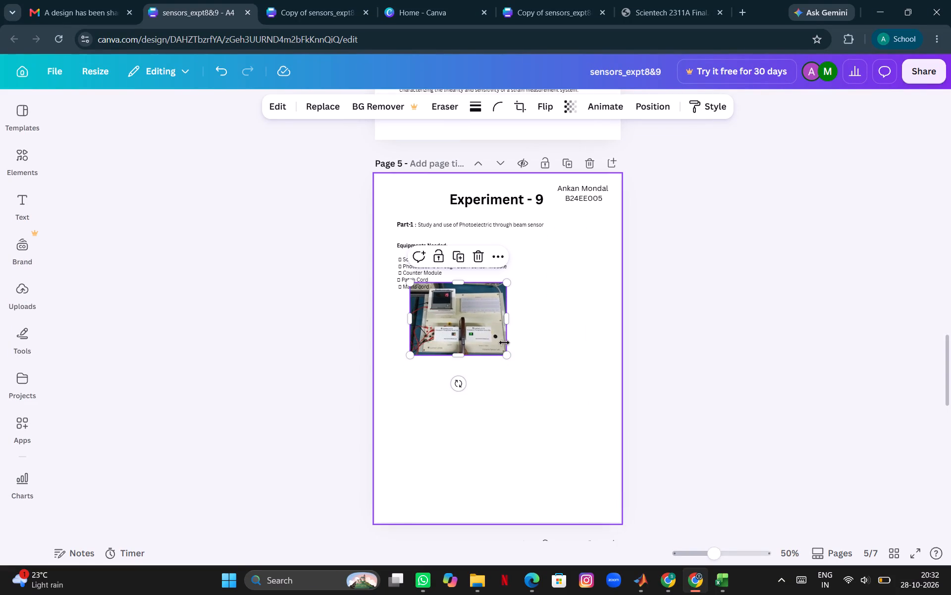
pyautogui.moveTo(505, 355); pyautogui.dragTo(547, 413)
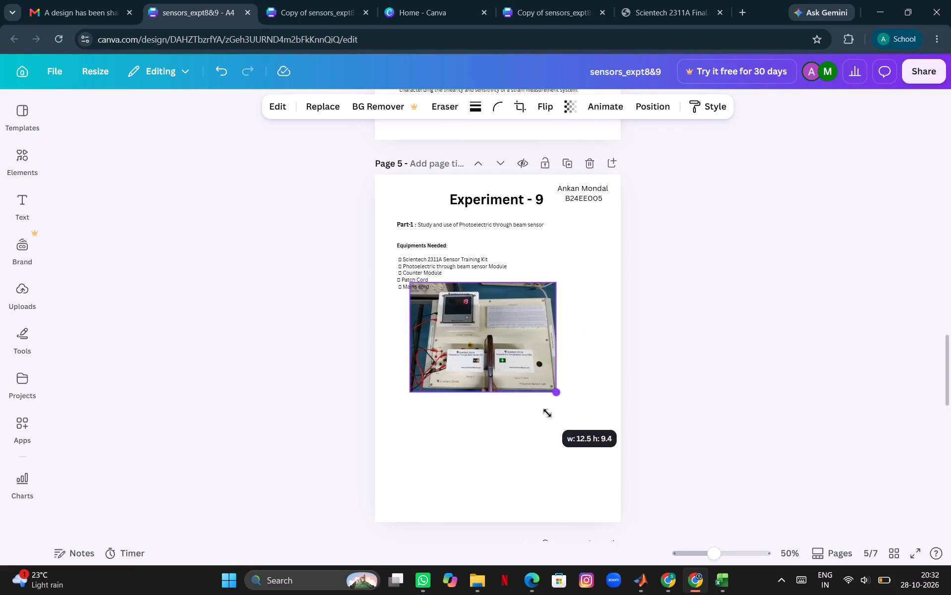
pyautogui.moveTo(547, 413); pyautogui.dragTo(558, 421)
pyautogui.click(731, 380)
pyautogui.moveTo(535, 341); pyautogui.dragTo(541, 382)
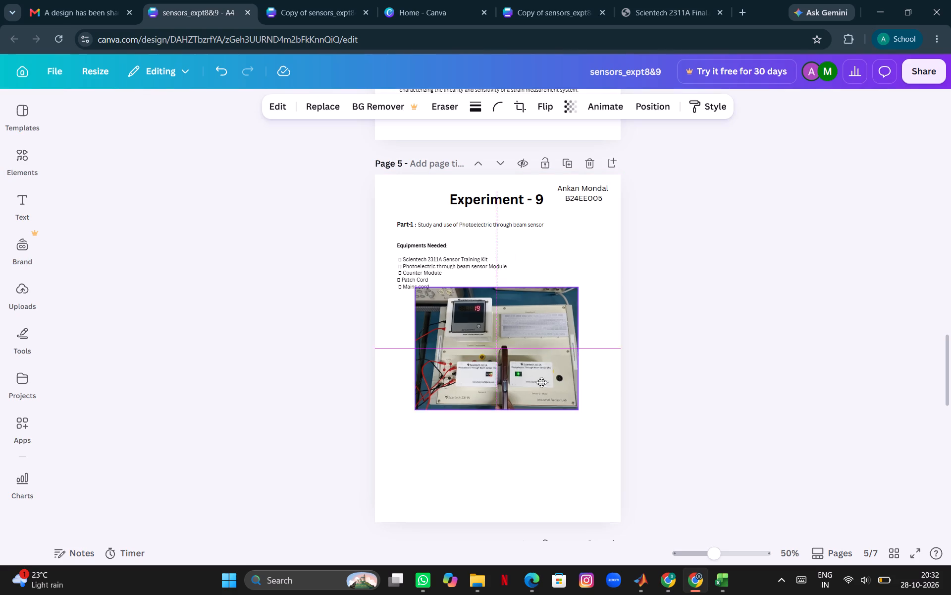
pyautogui.moveTo(541, 382); pyautogui.dragTo(542, 387)
pyautogui.moveTo(578, 450); pyautogui.dragTo(524, 413)
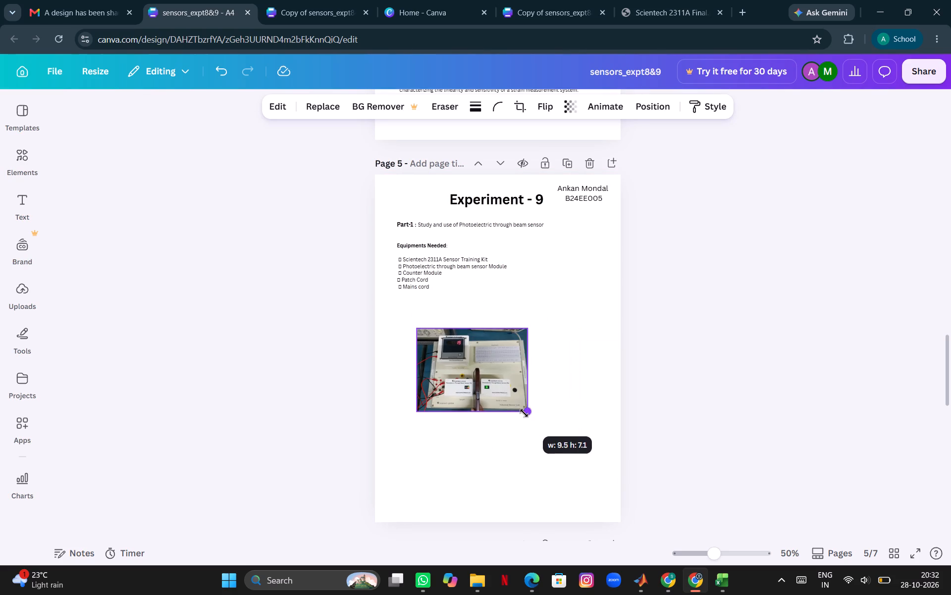
# Slightly enlarge the sensor training kit photo on the Experiment 9 page and place it below the equipment list, toward the page's left margin.
pyautogui.moveTo(524, 413); pyautogui.dragTo(536, 416)
pyautogui.click(569, 410)
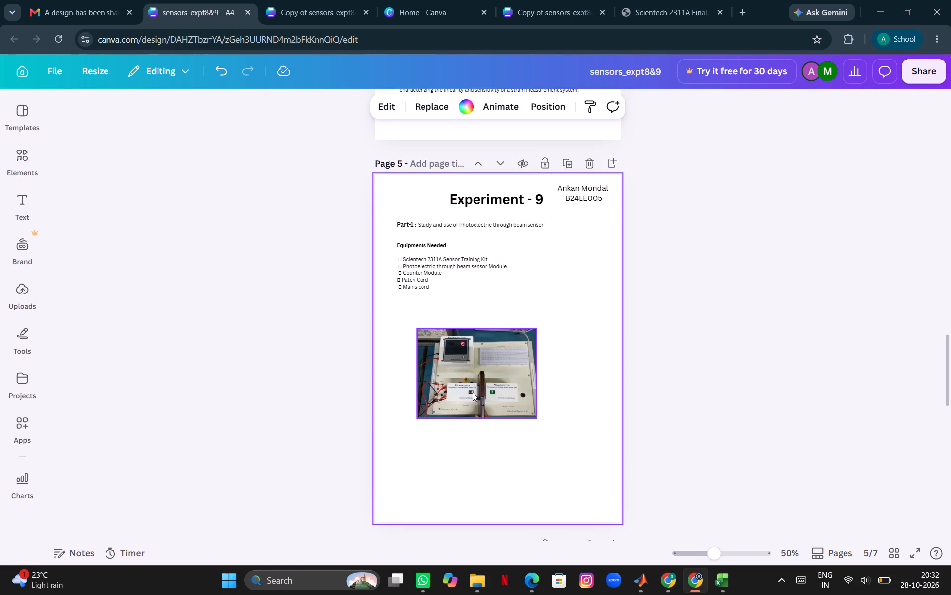
pyautogui.moveTo(471, 392); pyautogui.dragTo(482, 393)
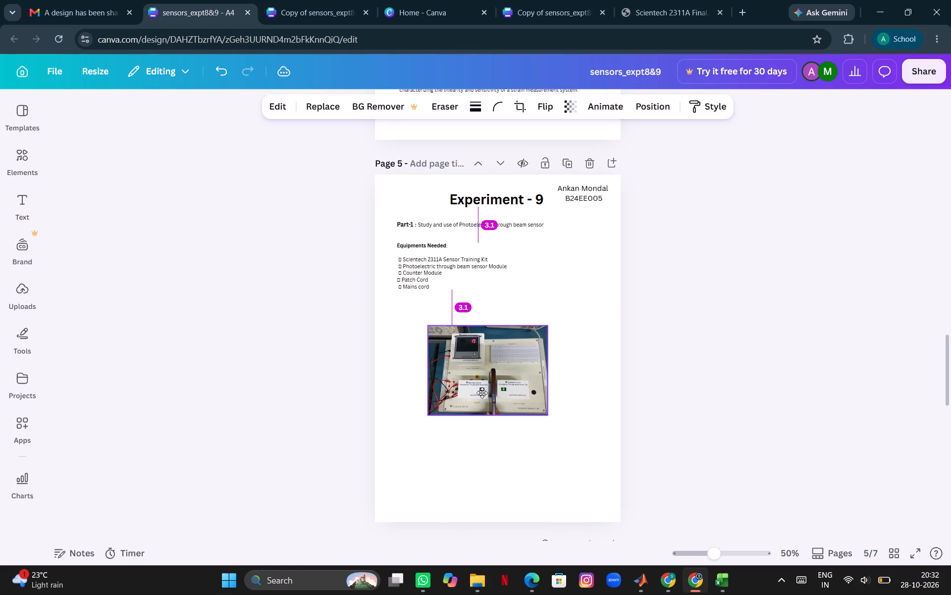
pyautogui.moveTo(482, 393); pyautogui.dragTo(447, 397)
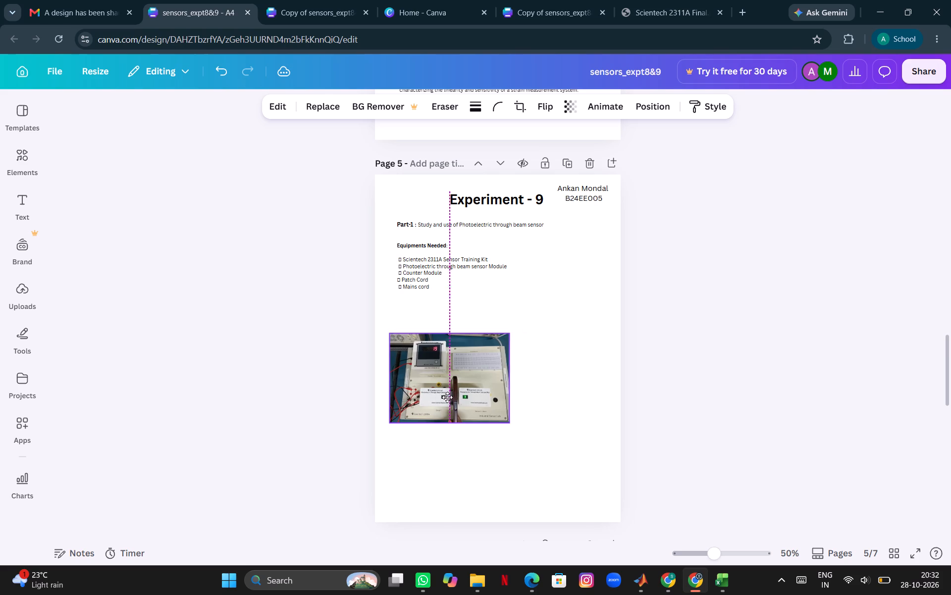
# Move the sensor training kit photo down the Experiment 9 page and slightly inward from the left margin, leaving a gap below the equipment list.
pyautogui.moveTo(447, 397); pyautogui.dragTo(453, 396)
pyautogui.click(545, 392)
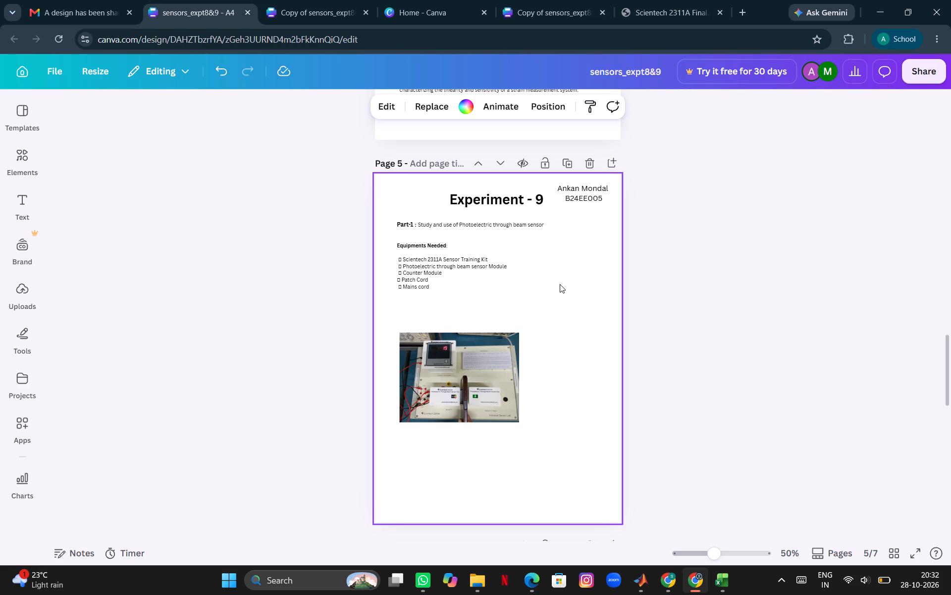
pyautogui.click(470, 390)
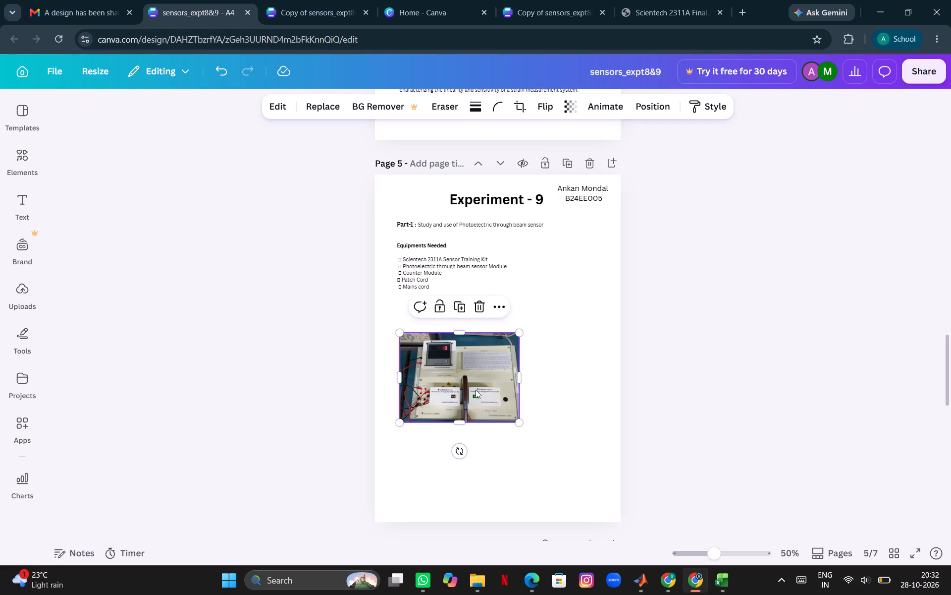
pyautogui.click(591, 386)
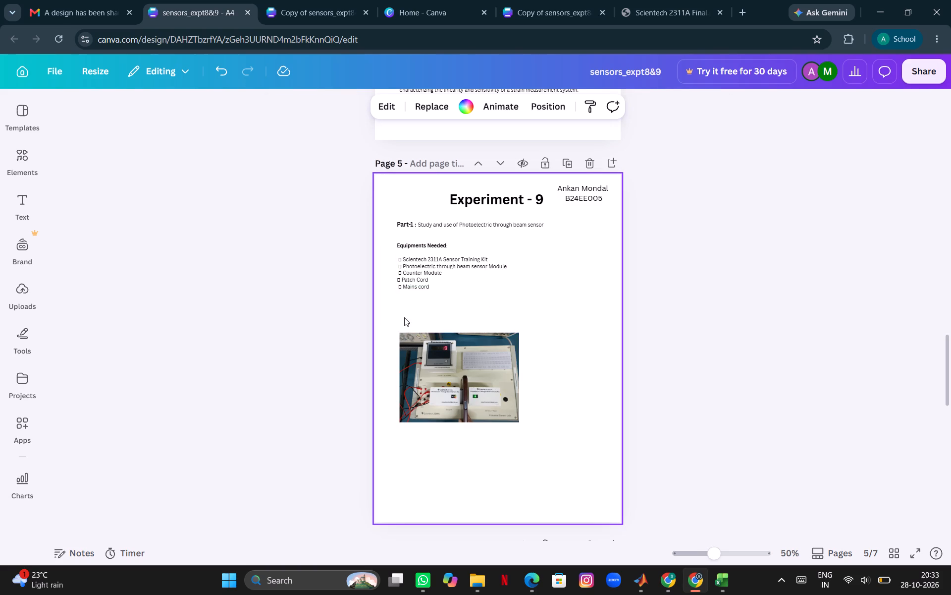
pyautogui.moveTo(461, 387); pyautogui.dragTo(462, 371)
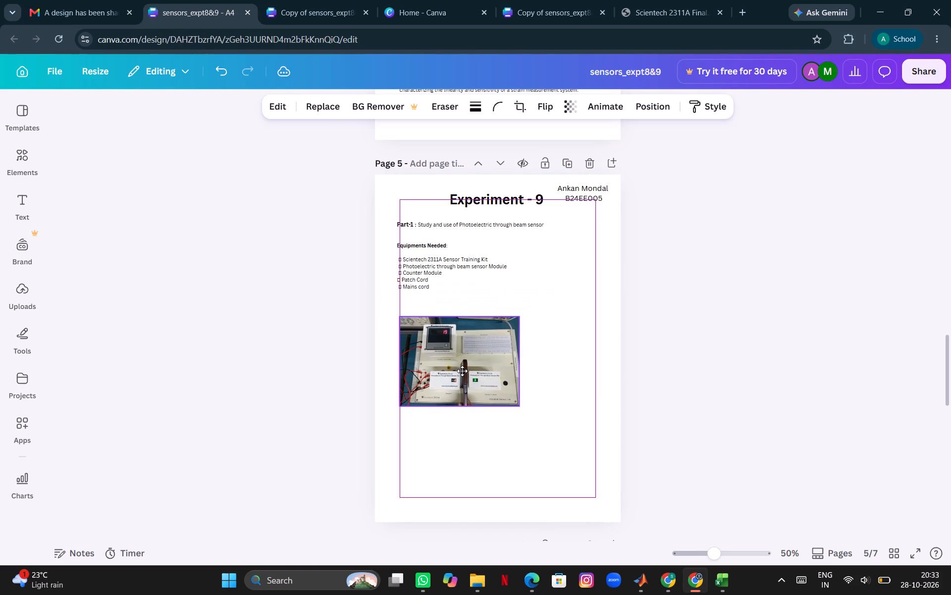
pyautogui.moveTo(462, 371); pyautogui.dragTo(463, 392)
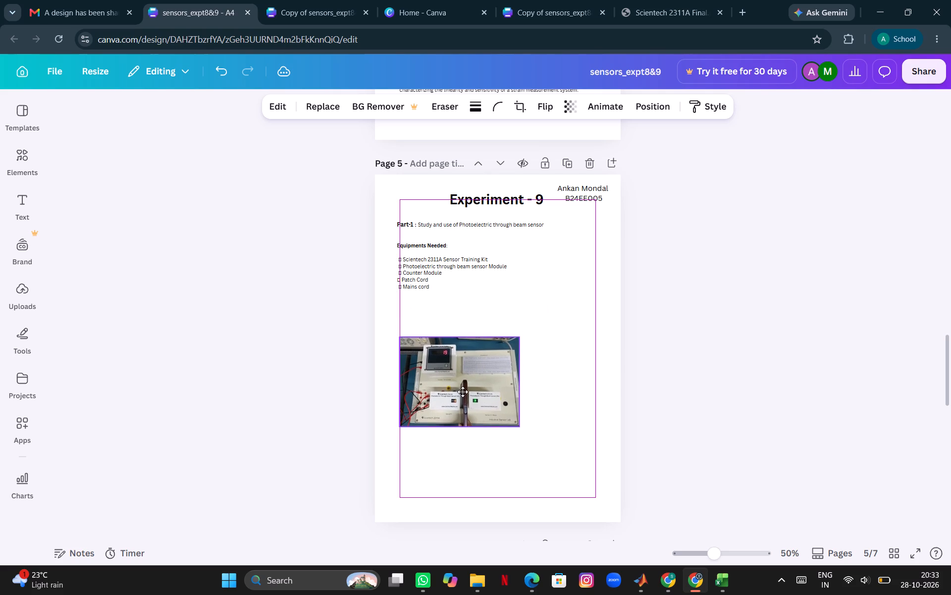
pyautogui.moveTo(463, 392); pyautogui.dragTo(479, 421)
pyautogui.click(601, 403)
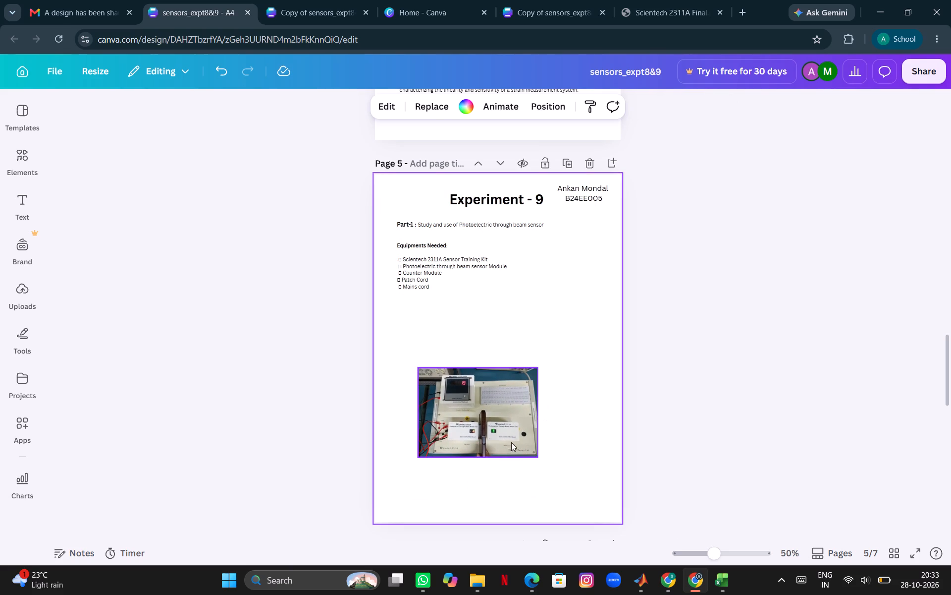
# Enlarge the sensor training kit photo proportionally to about two-thirds of the page width, keeping it within the lower part of the page.
pyautogui.click(517, 448)
pyautogui.moveTo(538, 457); pyautogui.dragTo(566, 488)
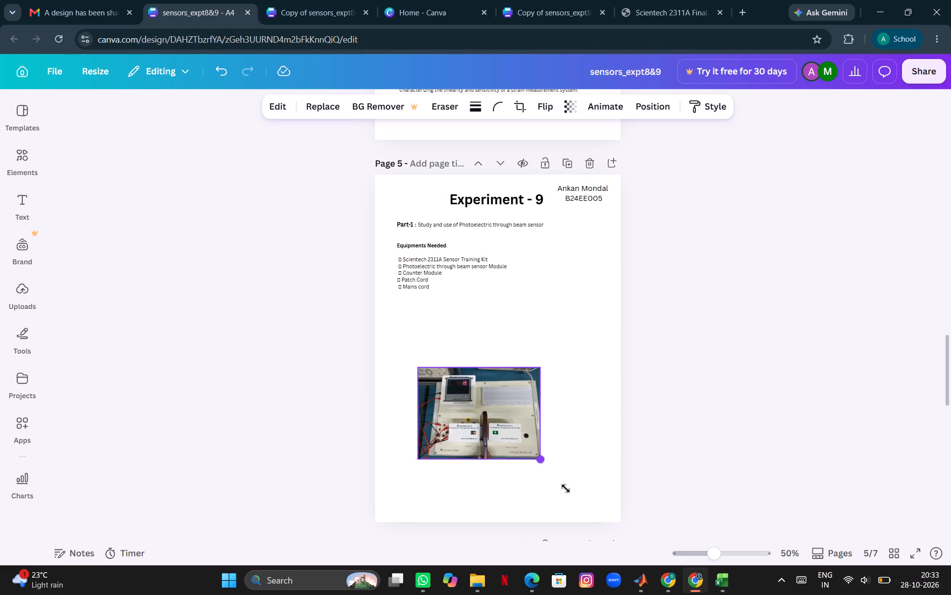
pyautogui.moveTo(566, 488); pyautogui.dragTo(620, 584)
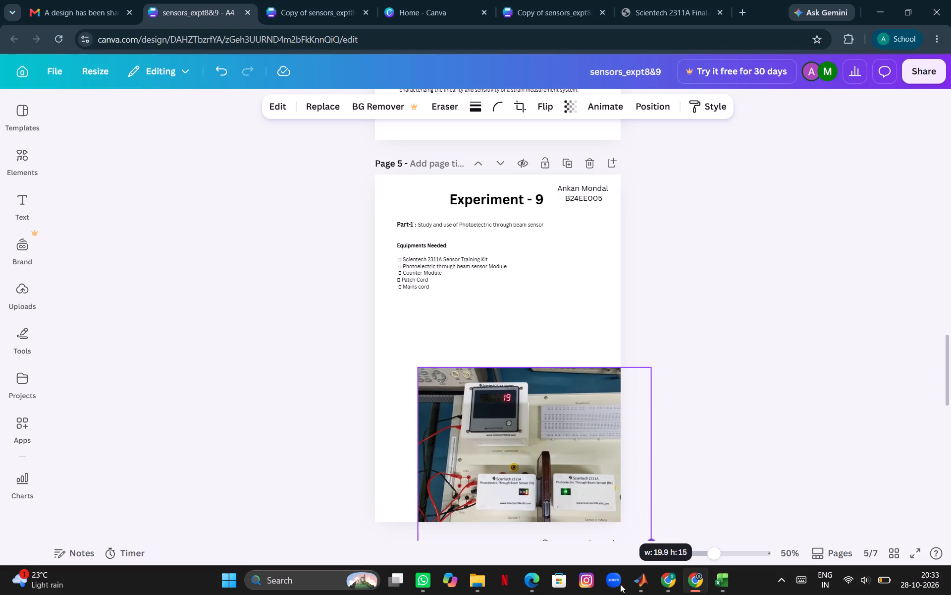
pyautogui.moveTo(620, 584); pyautogui.dragTo(567, 506)
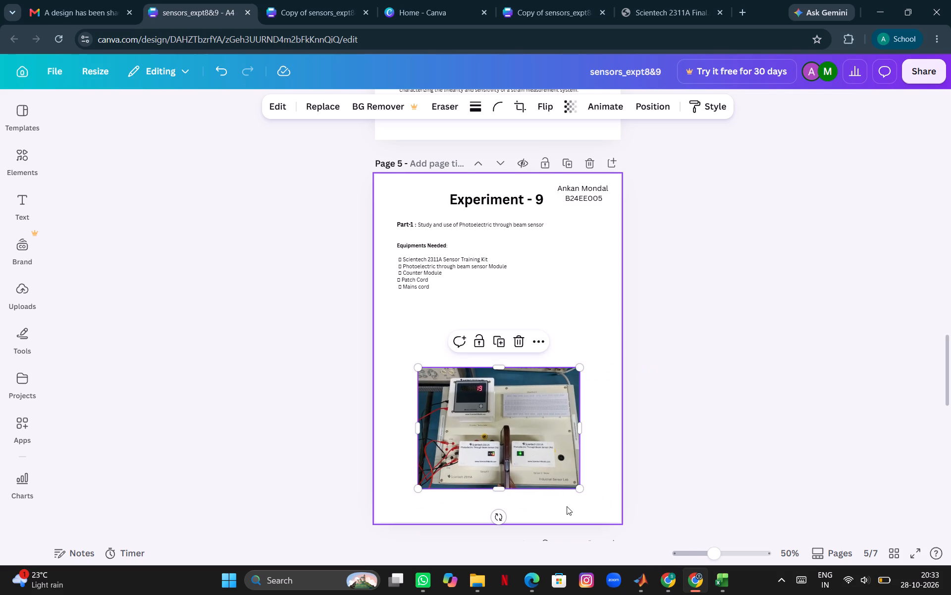
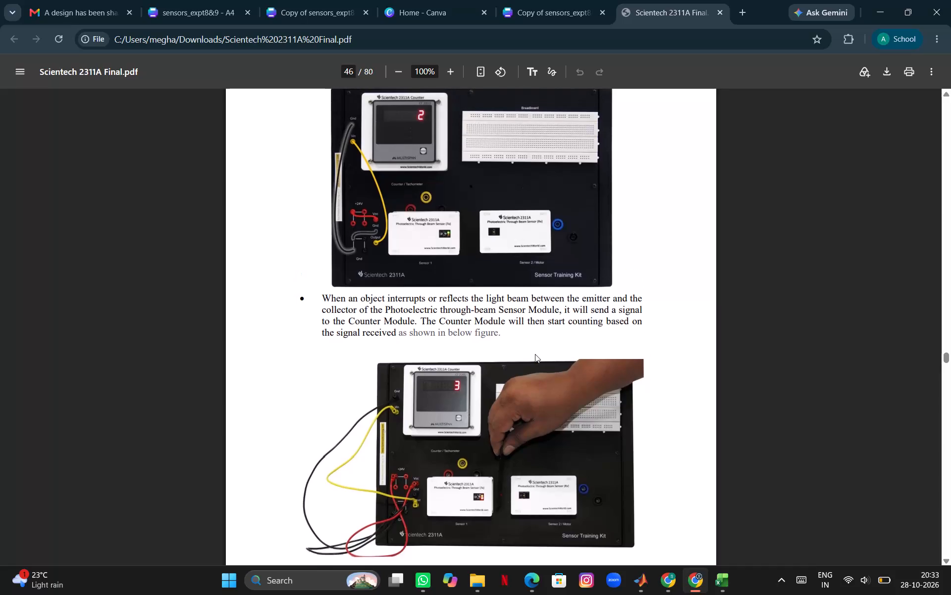
# Examine the photoelectric through beam sensor procedure and connection figures in the Scientech manual, and return to the sensors_expt8&9 Canva design.
pyautogui.scroll(4, 535, 354)
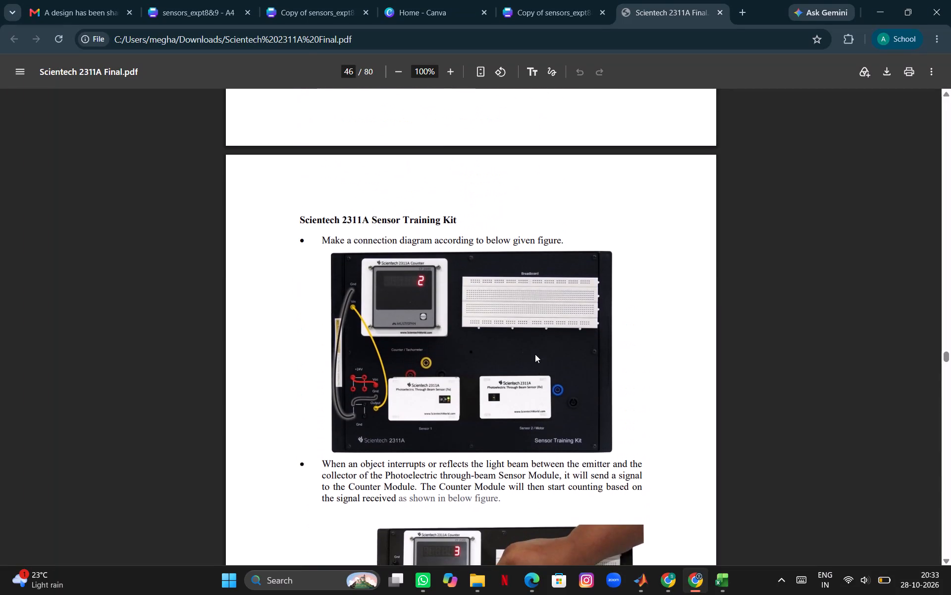
pyautogui.scroll(5, 535, 354)
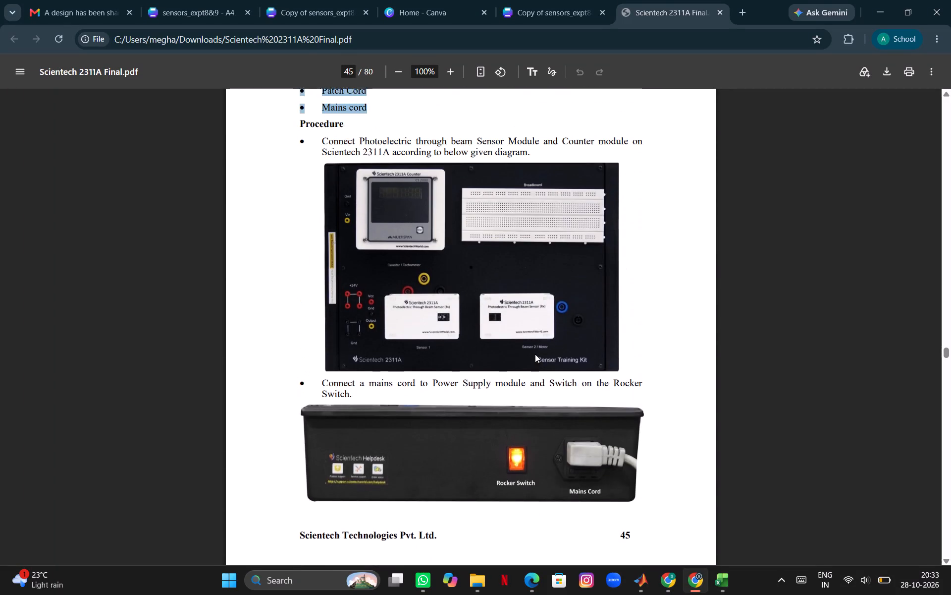
pyautogui.scroll(2, 535, 354)
pyautogui.scroll(-6, 535, 354)
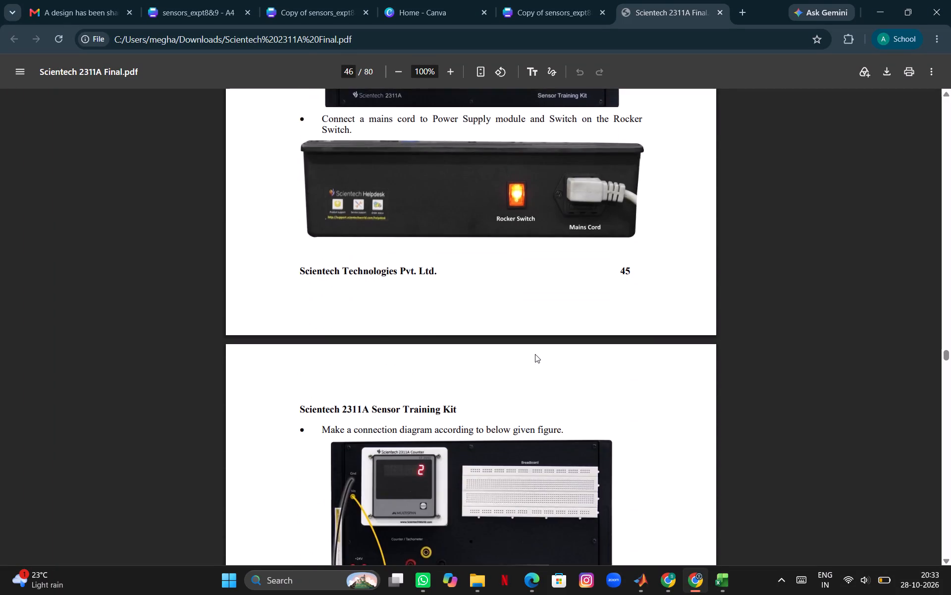
pyautogui.scroll(-11, 535, 354)
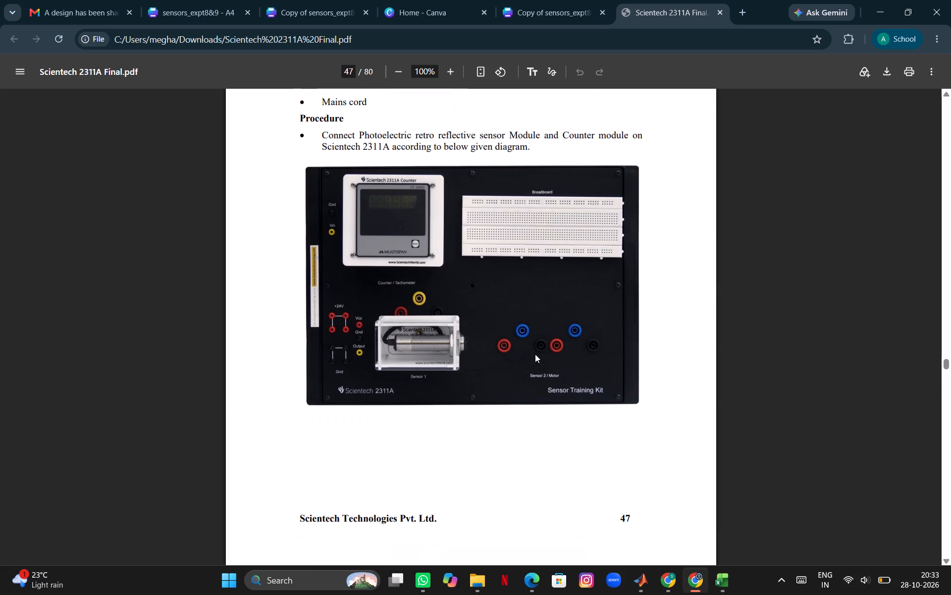
pyautogui.scroll(-1, 535, 354)
pyautogui.scroll(2, 535, 354)
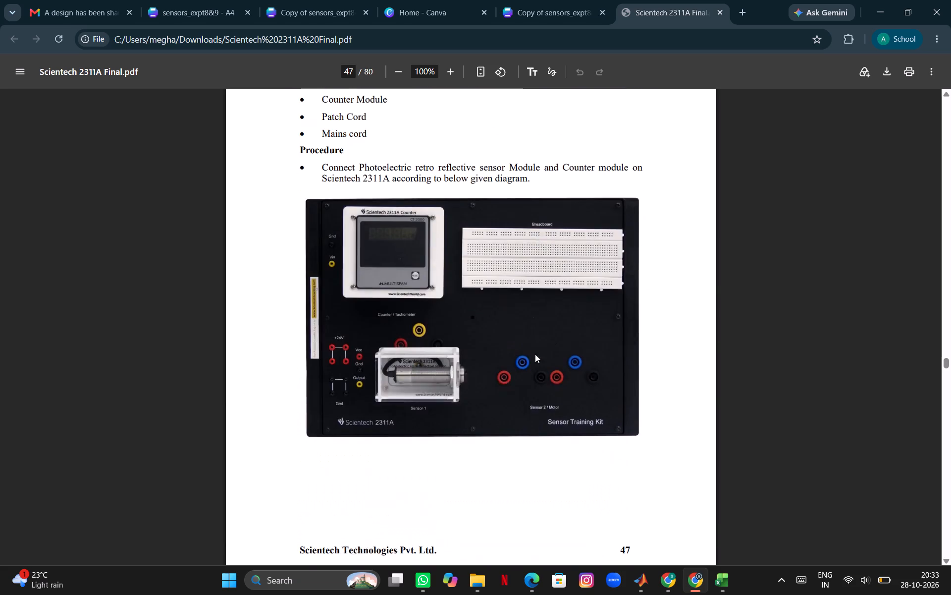
pyautogui.scroll(7, 535, 354)
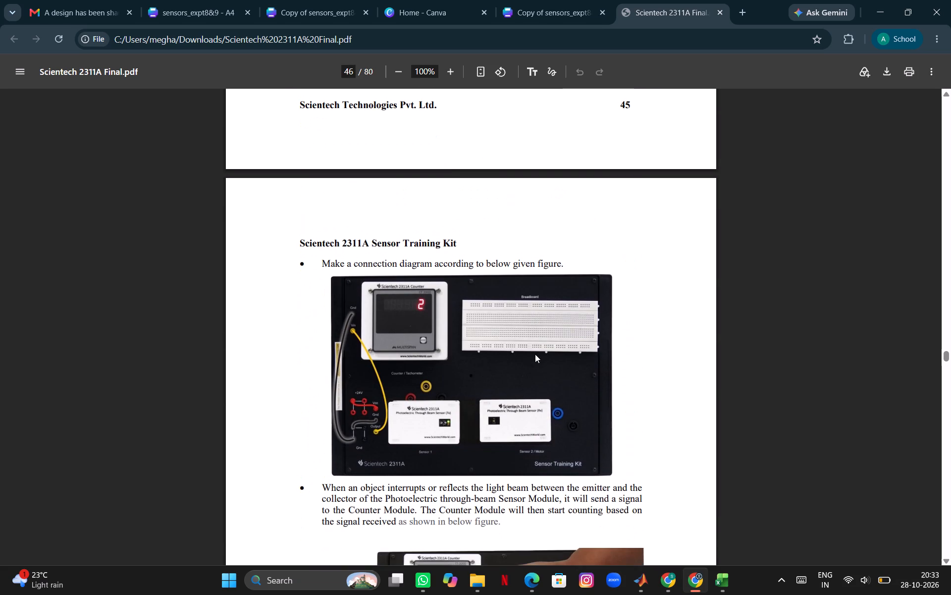
pyautogui.click(211, 0)
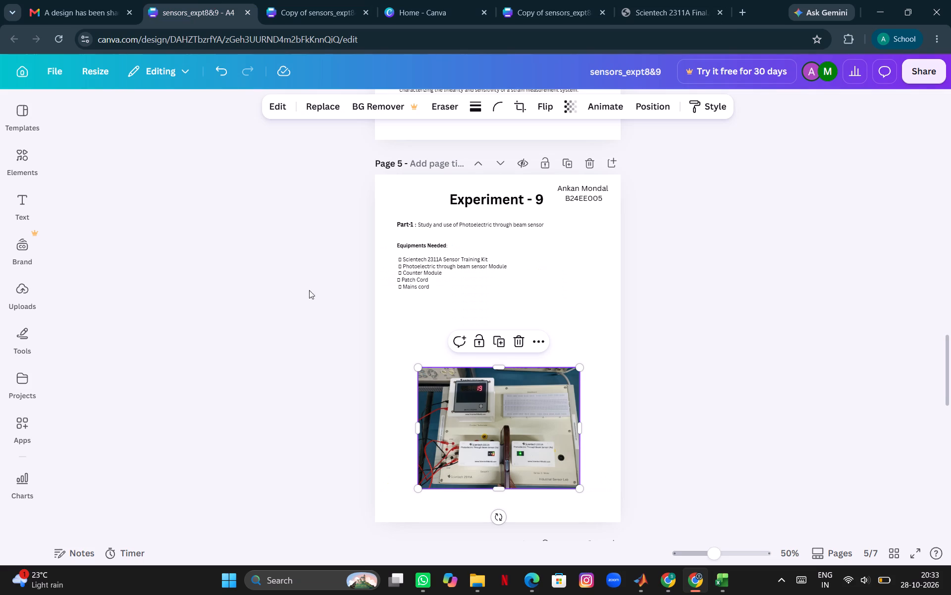
# Add a bold text "Observation :" to the Experiment 9 page and set its font size to 14.
pyautogui.click(576, 261)
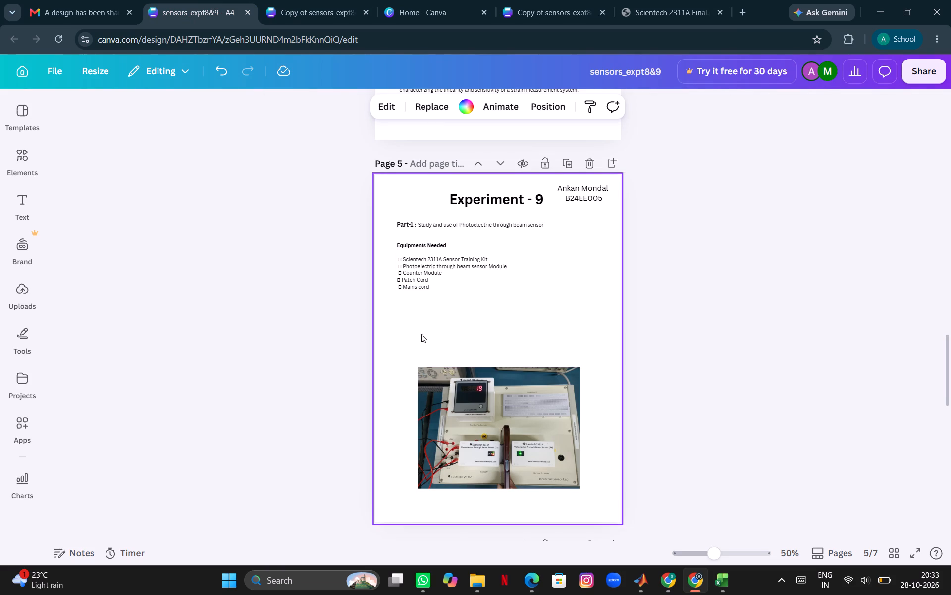
pyautogui.press('t')
pyautogui.write('Ob')
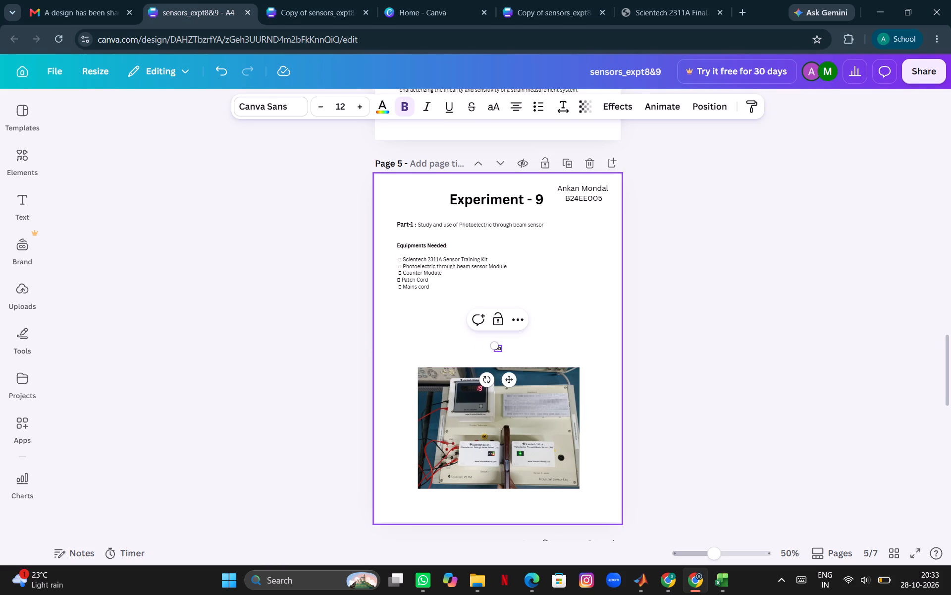
pyautogui.write('ser')
pyautogui.write('vation')
pyautogui.press('space')
pyautogui.write(':')
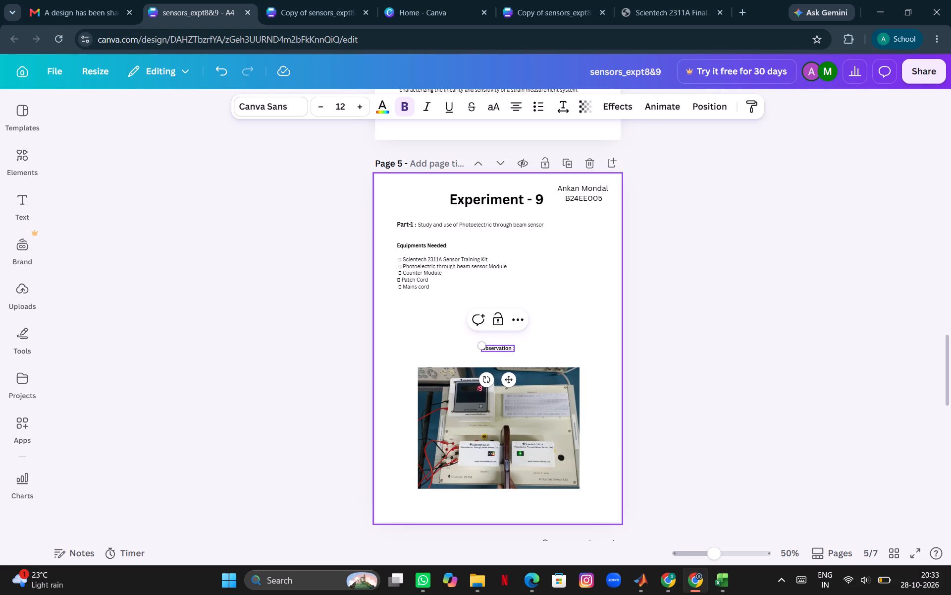
pyautogui.doubleClick(362, 109)
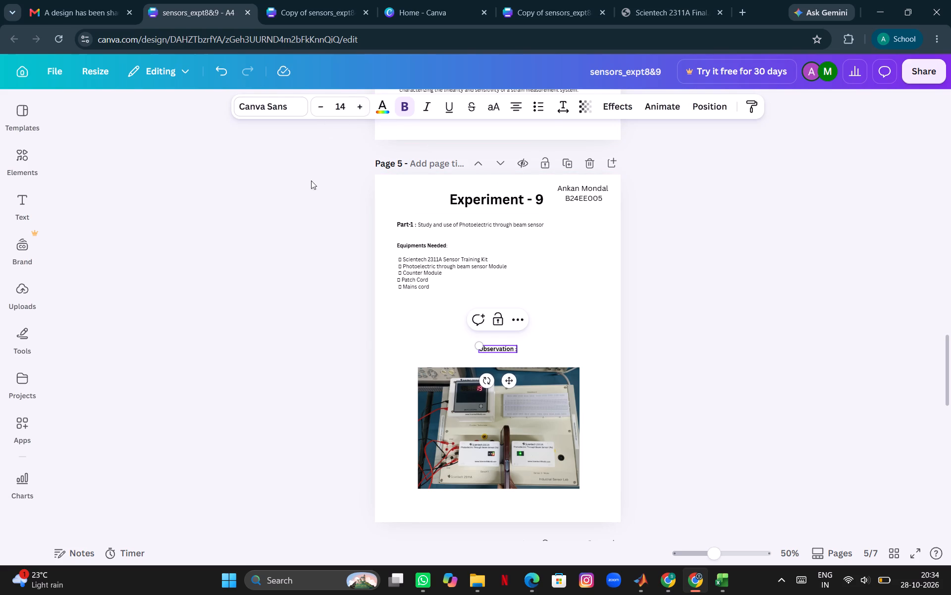
pyautogui.click(294, 209)
# Place the "Observation :" heading just below the Mains cord item, aligned with the left edge of the "Equipments Needed" heading.
pyautogui.moveTo(494, 347); pyautogui.dragTo(411, 312)
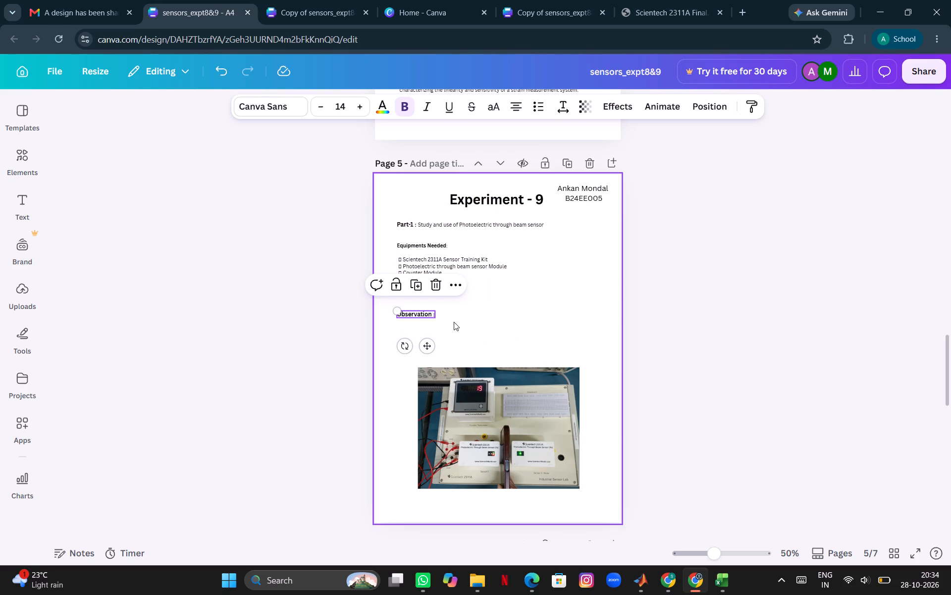
pyautogui.click(498, 340)
pyautogui.moveTo(427, 313); pyautogui.dragTo(427, 311)
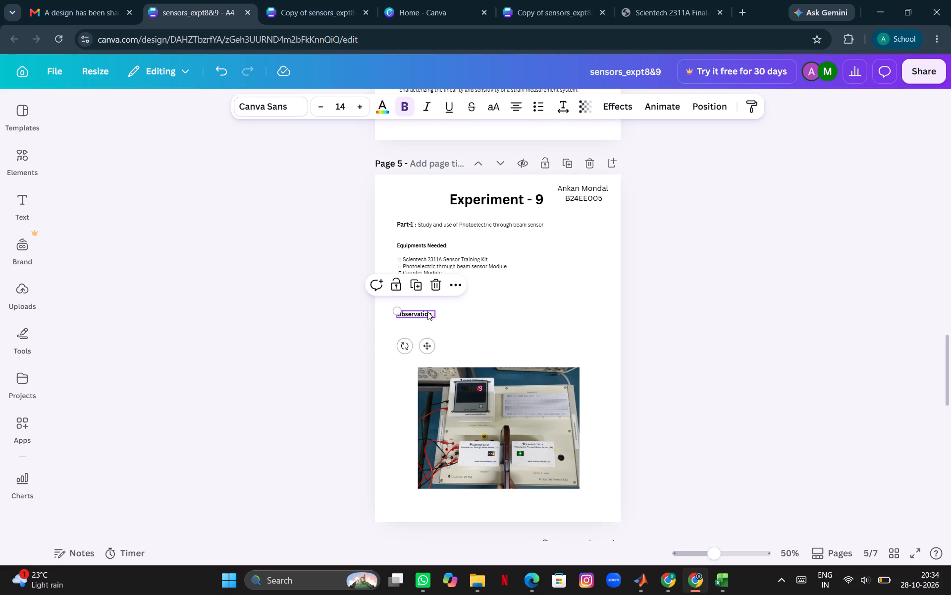
pyautogui.moveTo(427, 311); pyautogui.dragTo(424, 299)
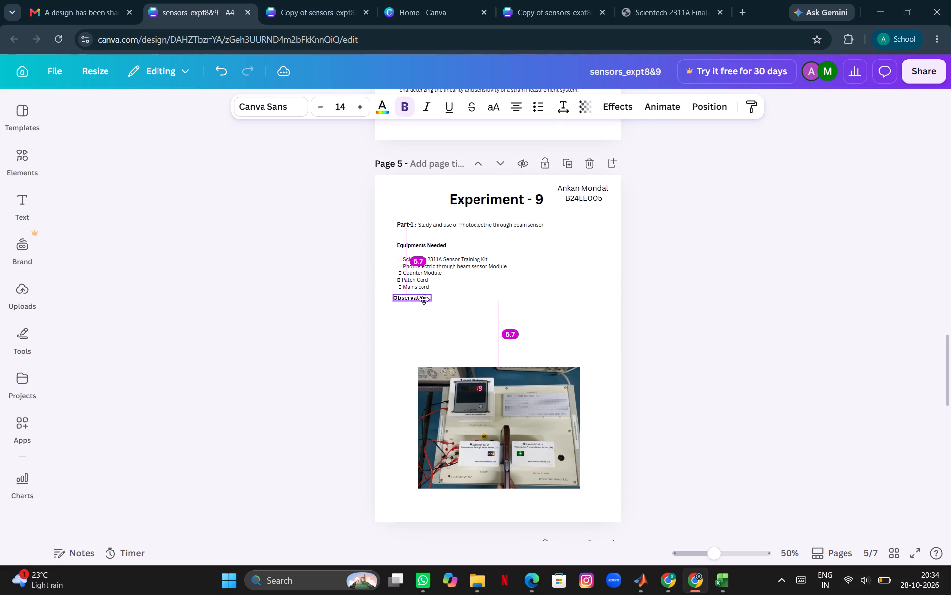
pyautogui.moveTo(424, 299); pyautogui.dragTo(427, 303)
pyautogui.click(542, 319)
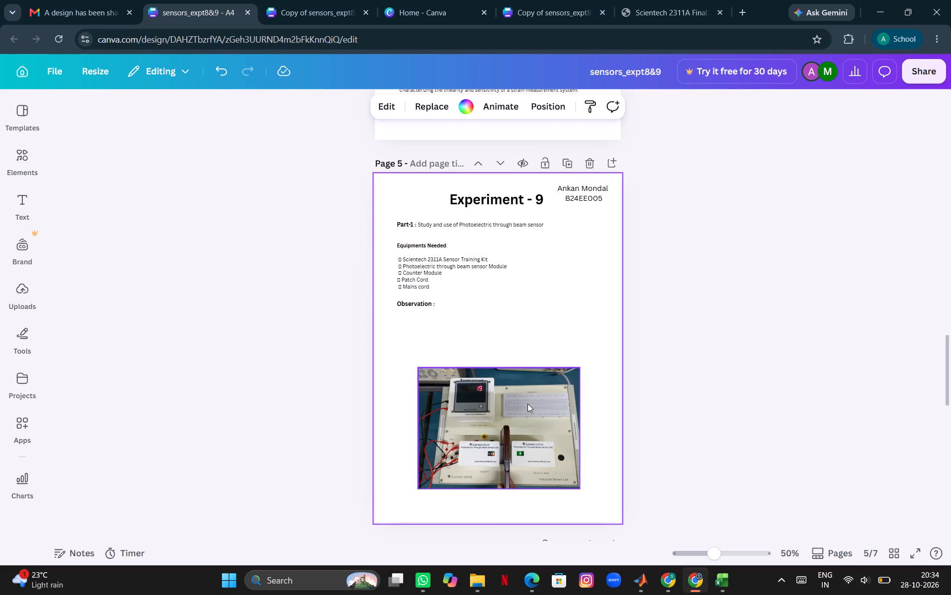
# Shift the sensor training kit photo slightly lower on the Experiment 9 page to leave more room under the Observation heading.
pyautogui.moveTo(514, 424); pyautogui.dragTo(515, 432)
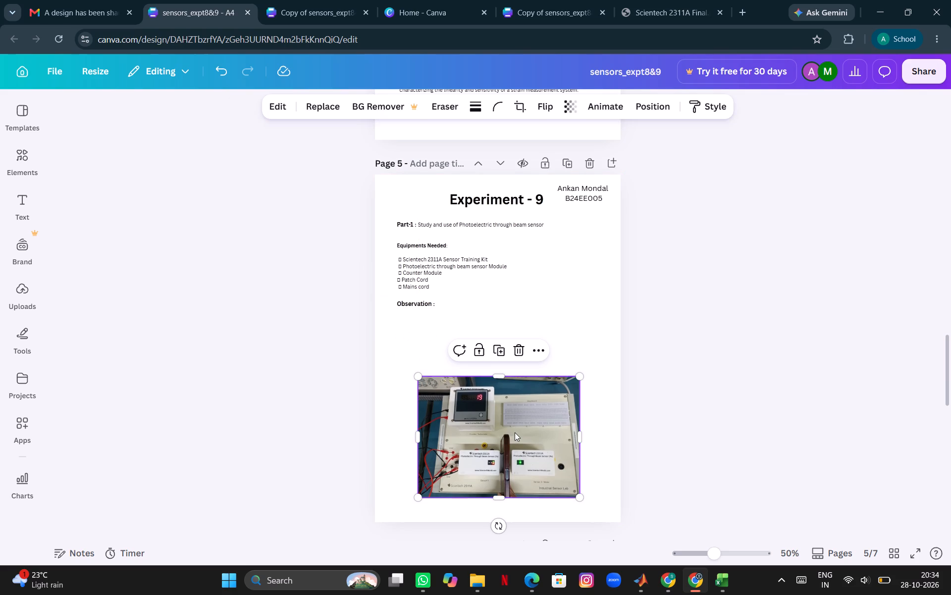
pyautogui.click(698, 406)
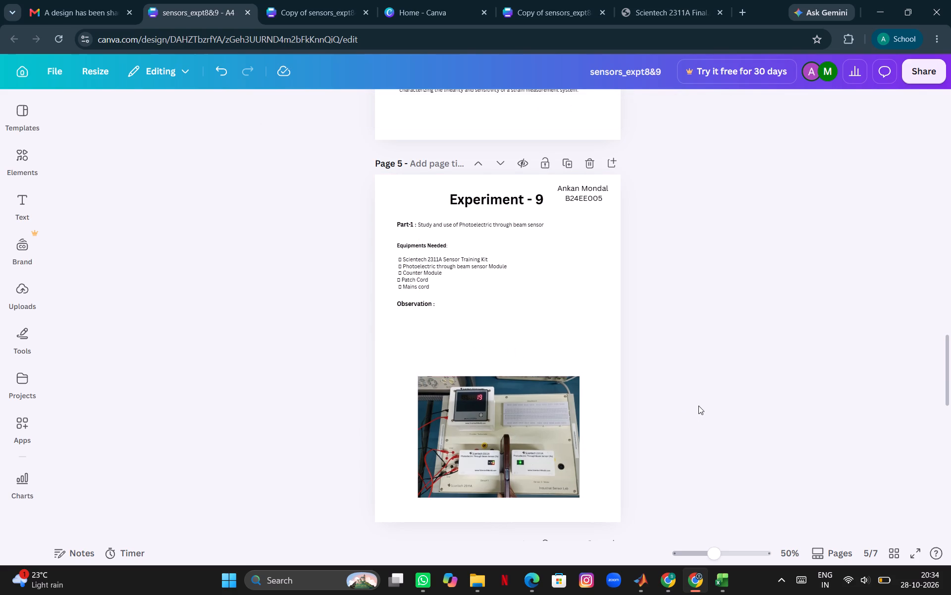
# In the Scientech 2311A Final PDF, copy the passage from "When an object interrupts" through "based on the signal received" on page 46.
pyautogui.click(532, 0)
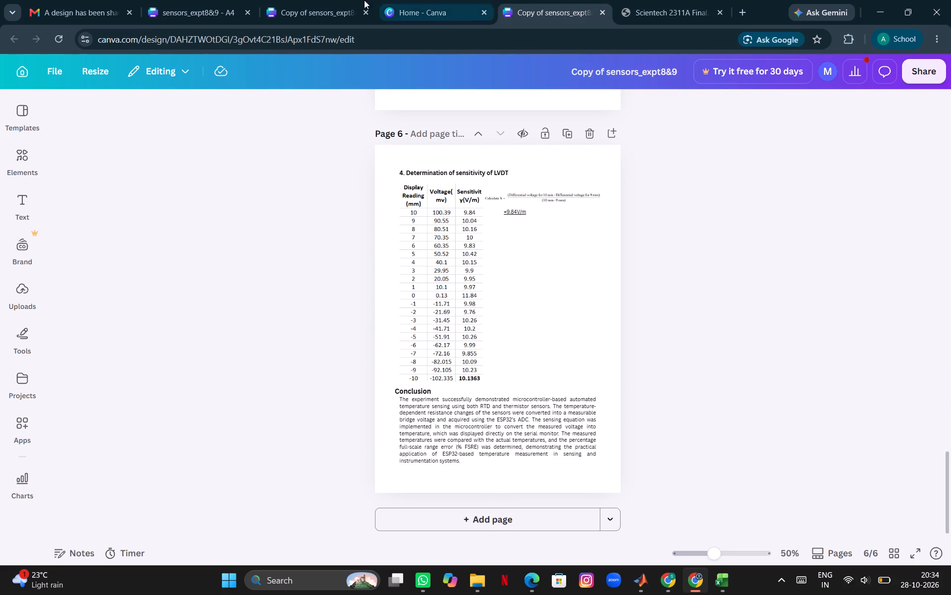
pyautogui.click(198, 1)
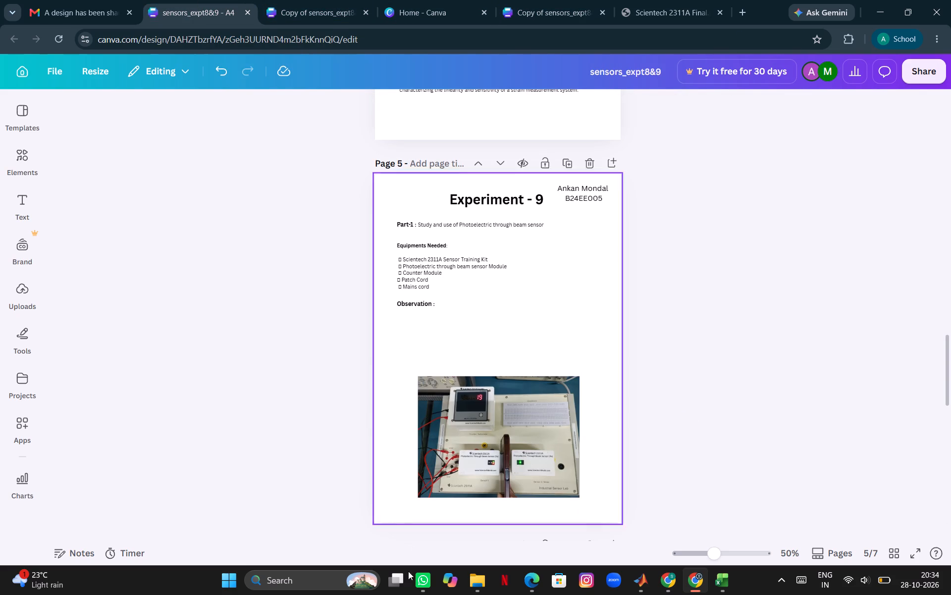
pyautogui.click(667, 12)
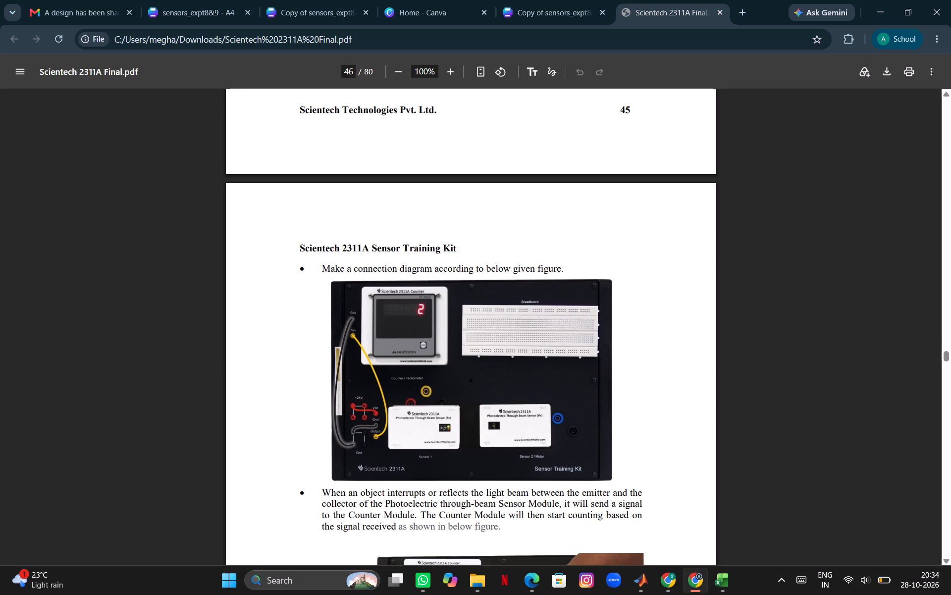
pyautogui.moveTo(321, 490); pyautogui.dragTo(507, 533)
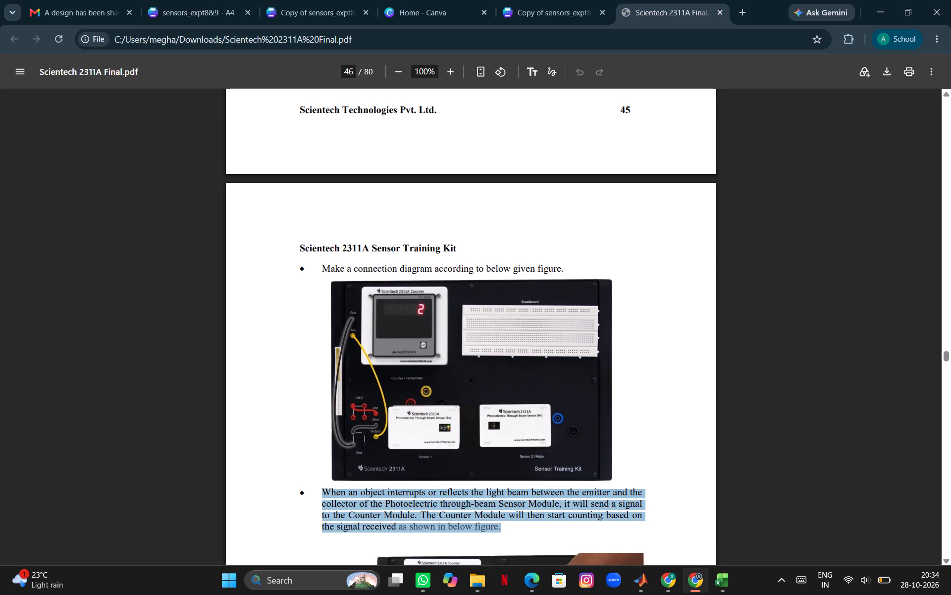
pyautogui.moveTo(507, 533); pyautogui.dragTo(409, 528)
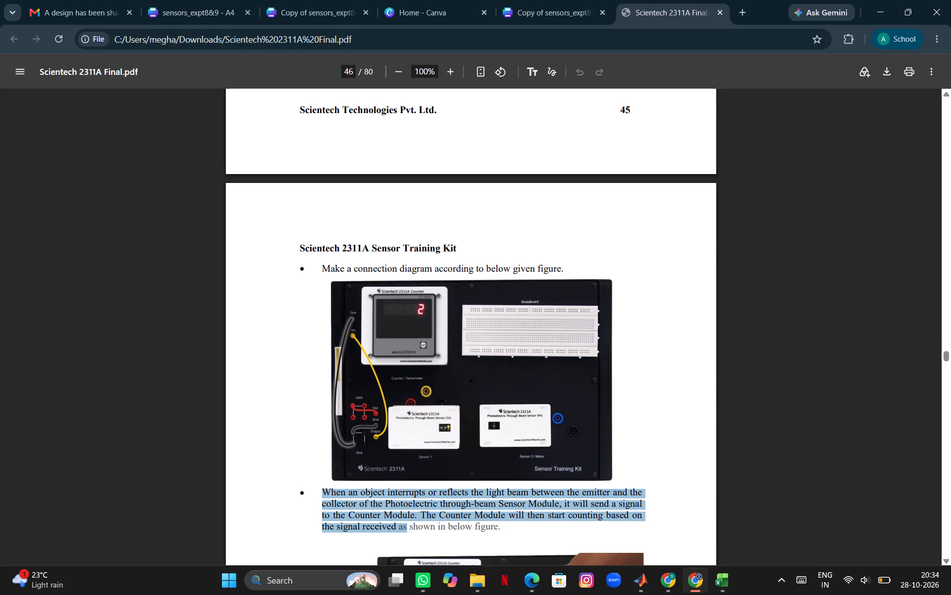
pyautogui.moveTo(409, 528); pyautogui.dragTo(504, 525)
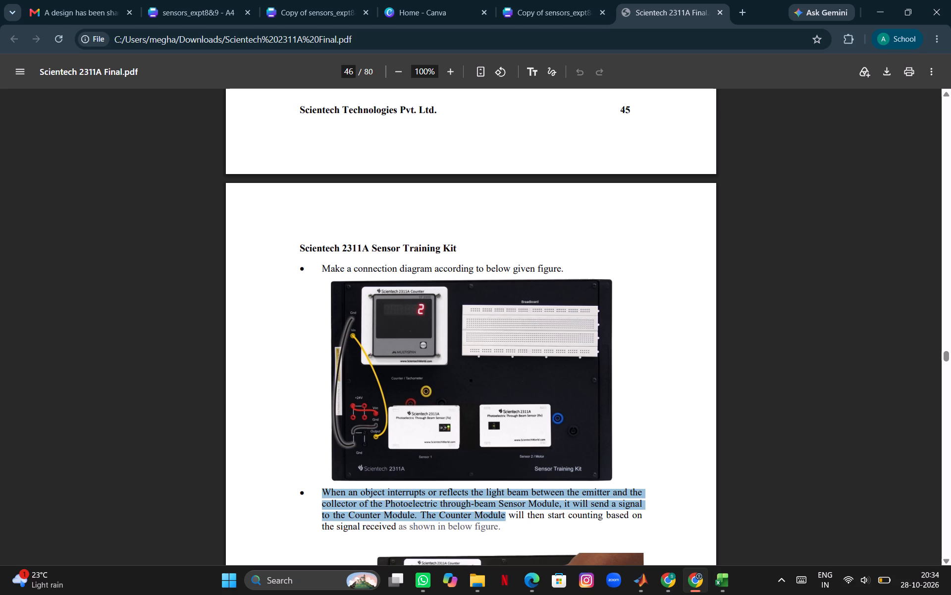
pyautogui.rightClick(504, 525)
pyautogui.click(321, 488)
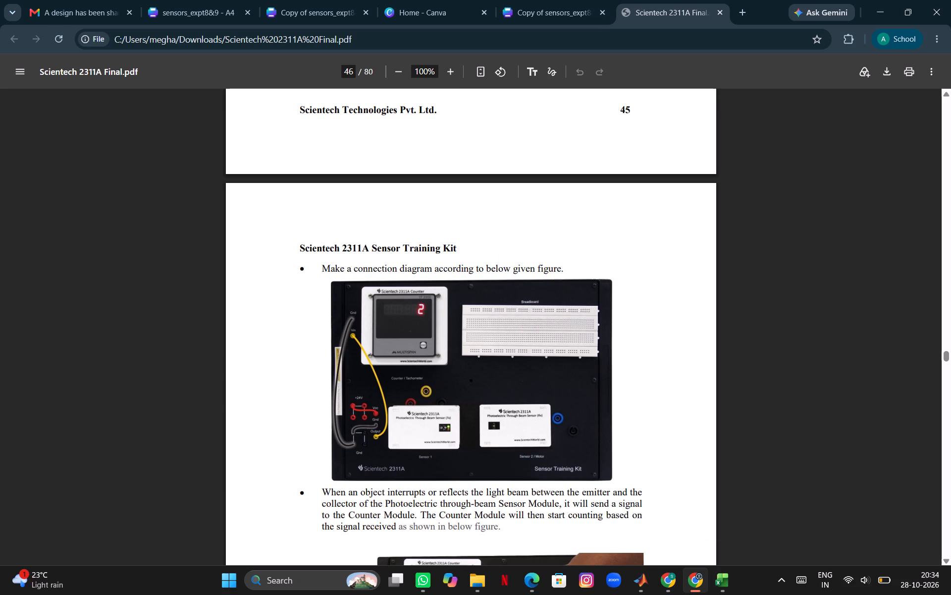
pyautogui.moveTo(321, 488); pyautogui.dragTo(387, 533)
pyautogui.click(304, 476)
pyautogui.moveTo(321, 489); pyautogui.dragTo(359, 512)
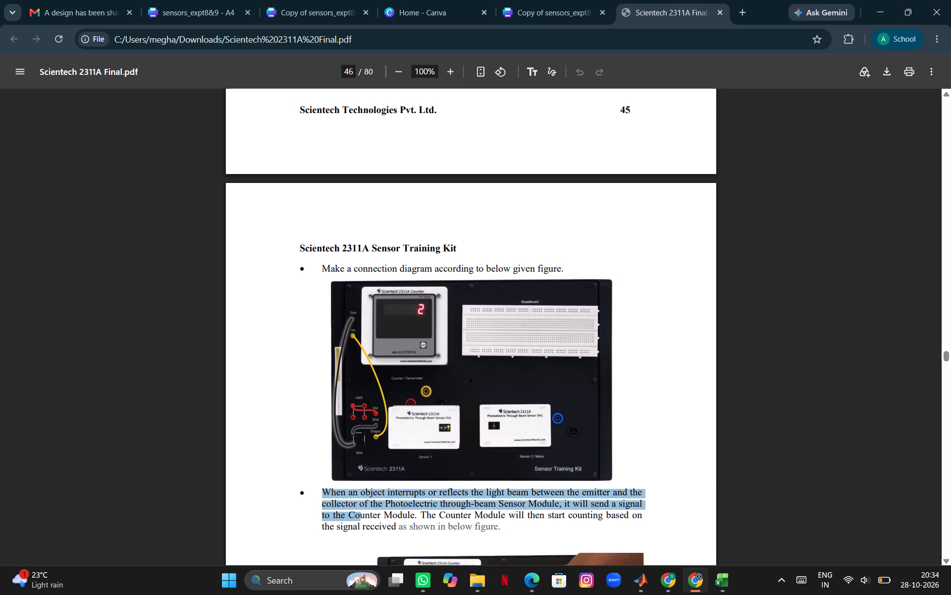
pyautogui.moveTo(359, 512); pyautogui.dragTo(395, 524)
pyautogui.click(395, 524)
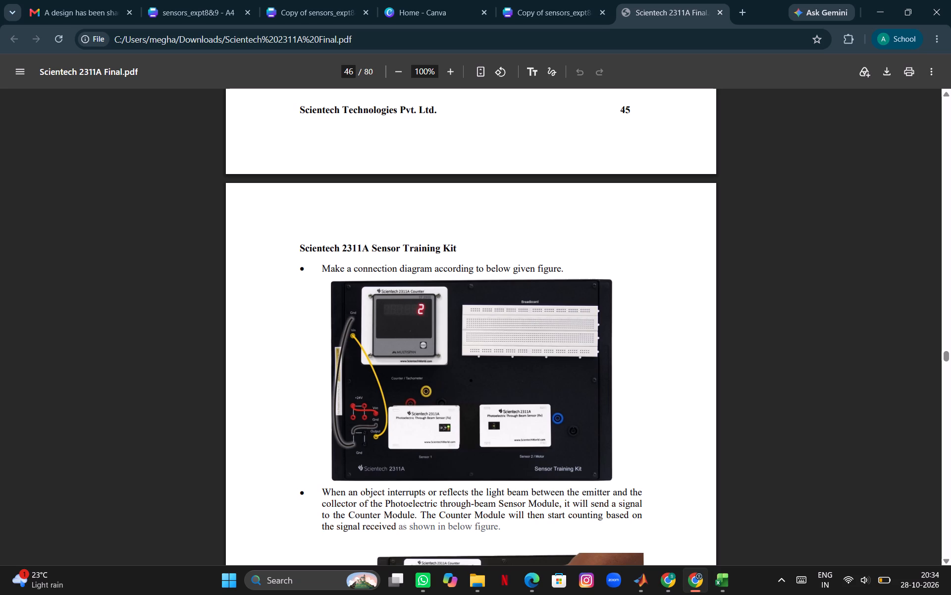
pyautogui.hotkey('ctrl', 'c')
pyautogui.moveTo(320, 491); pyautogui.dragTo(398, 535)
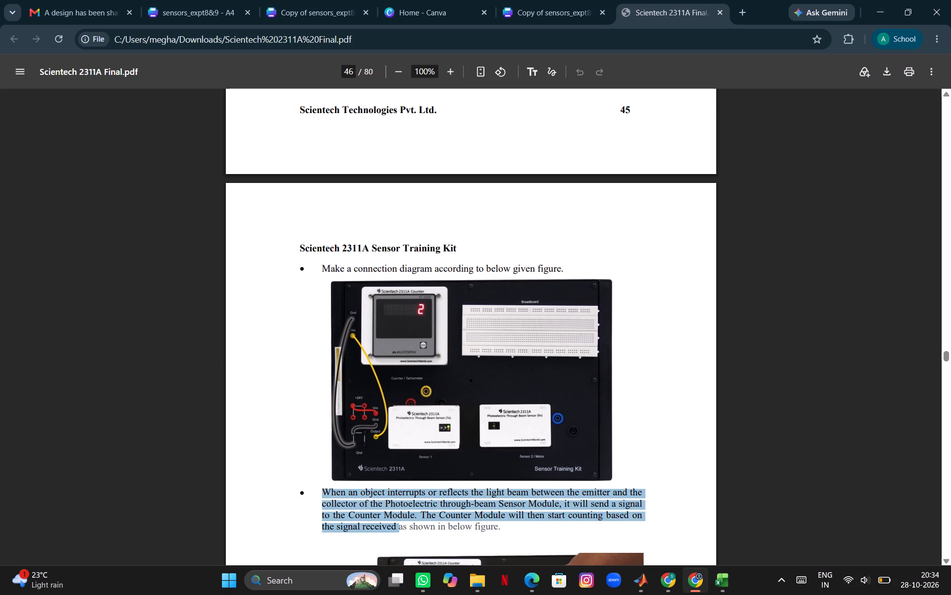
pyautogui.hotkey('ctrl', 'c')
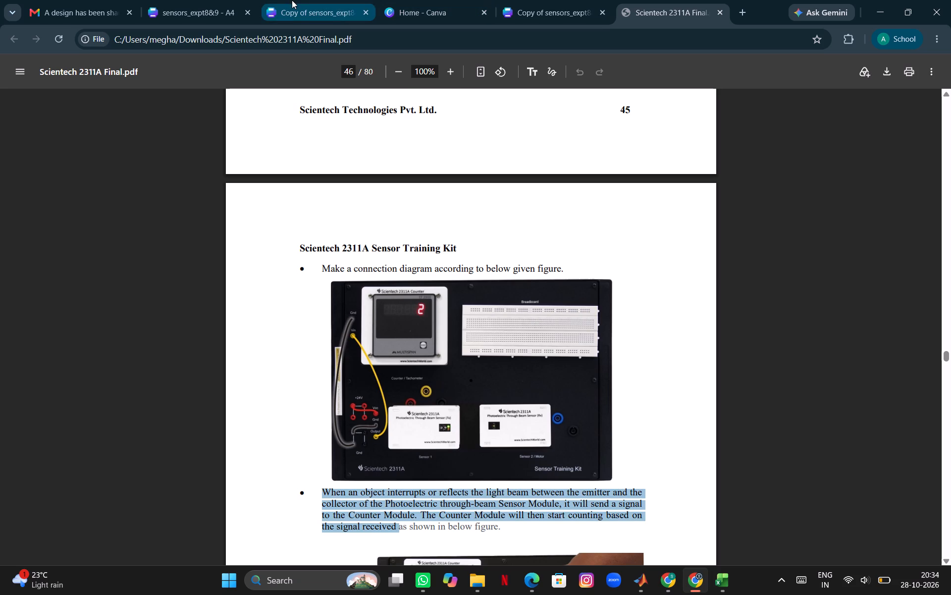
# Switch to the sensors_expt8&9 design and paste the copied passage on the Experiment 9 page, non-bold and left-aligned.
pyautogui.click(202, 0)
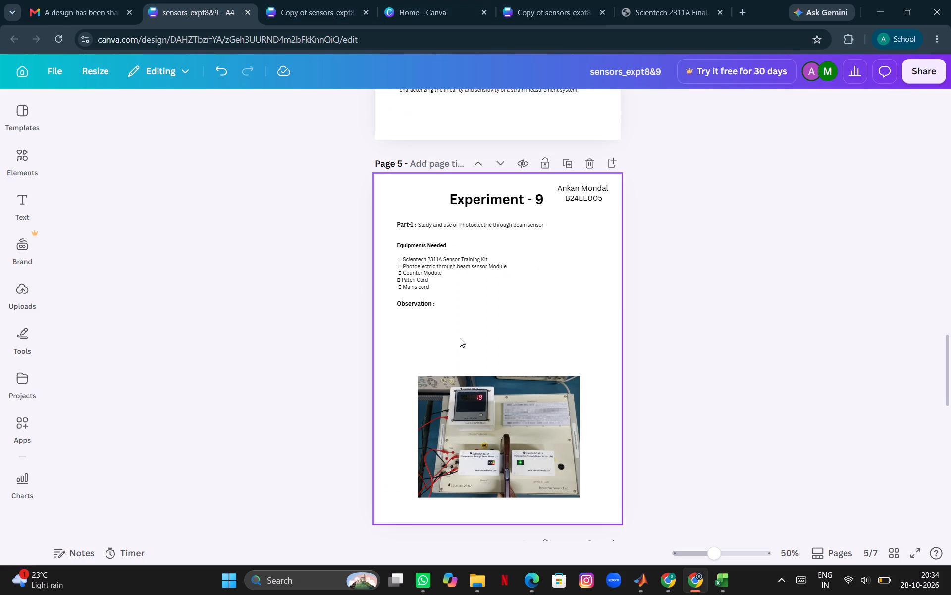
pyautogui.hotkey('ctrl', 'v')
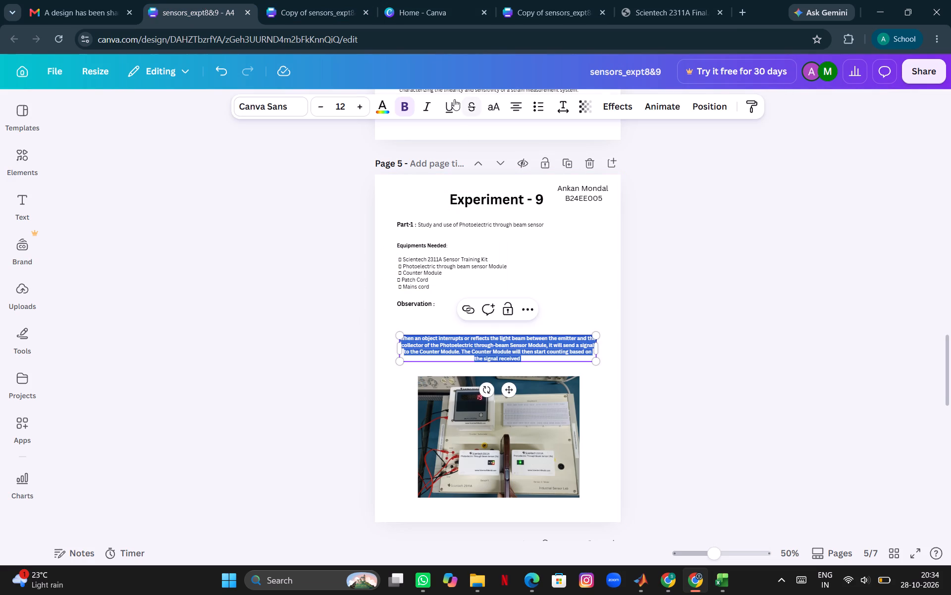
pyautogui.click(411, 105)
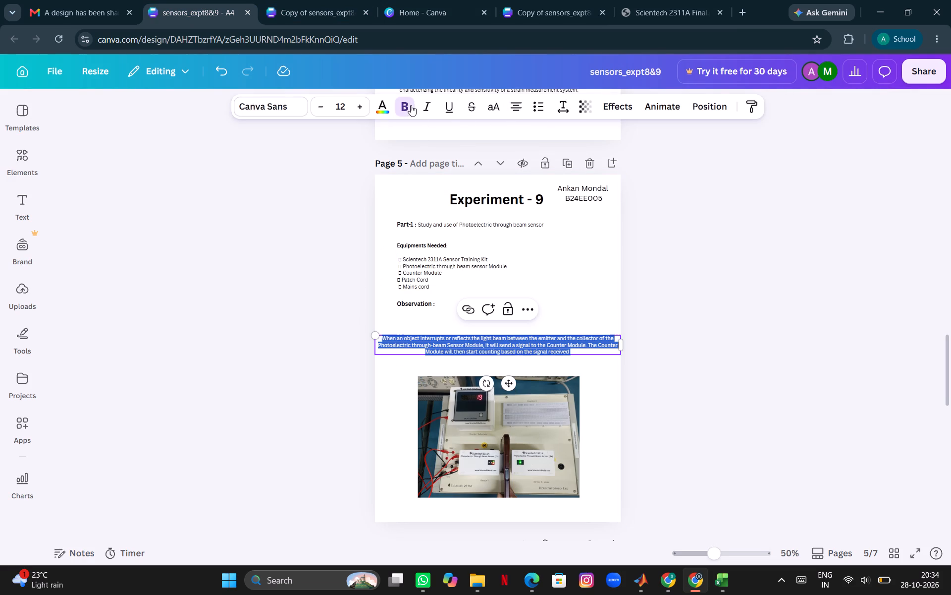
pyautogui.click(517, 107)
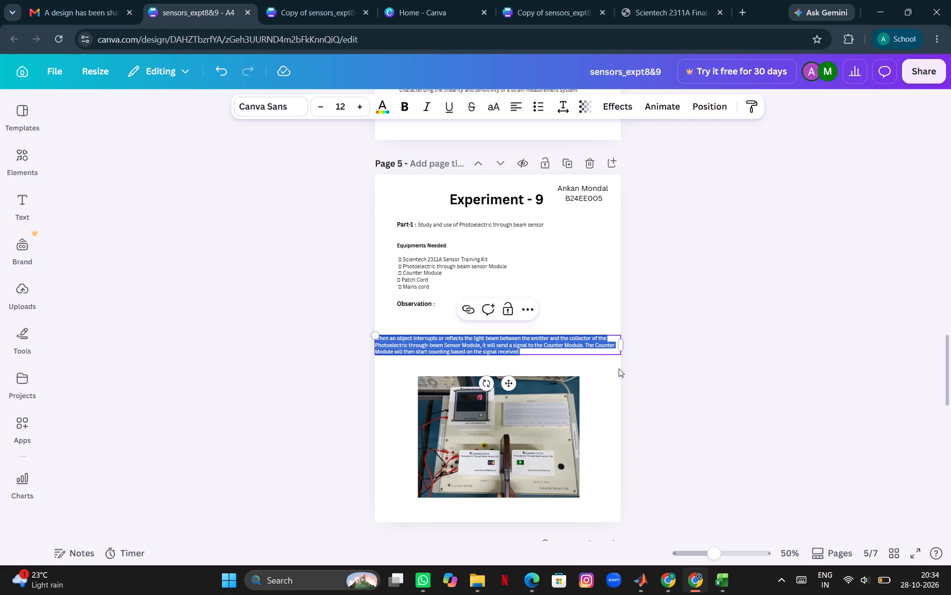
pyautogui.click(714, 361)
# Break the observation paragraph into four lines after "emitter and the", "send a signal to" and "based on".
pyautogui.click(570, 337)
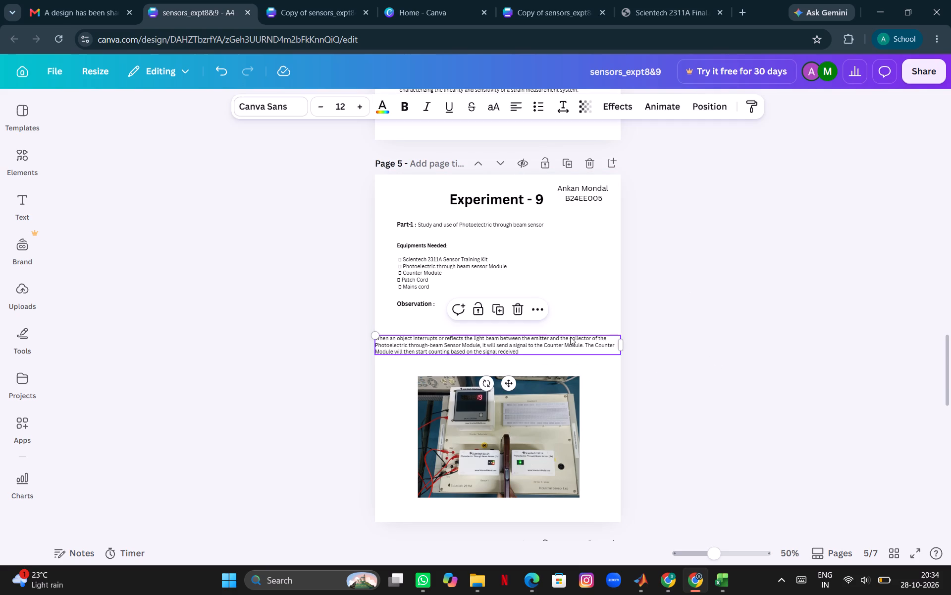
pyautogui.click(570, 337)
pyautogui.click(570, 337)
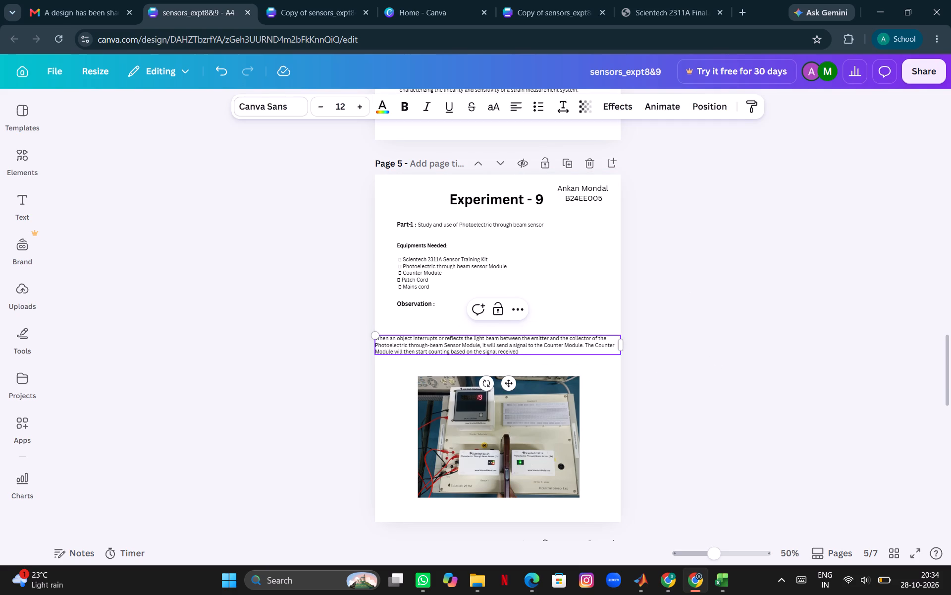
pyautogui.press('Return')
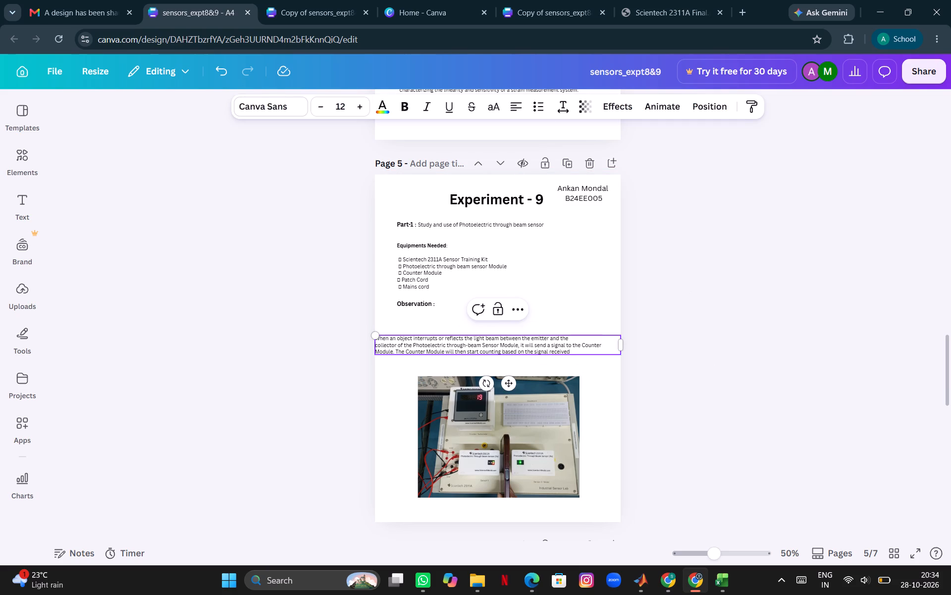
pyautogui.click(572, 346)
pyautogui.press('Return')
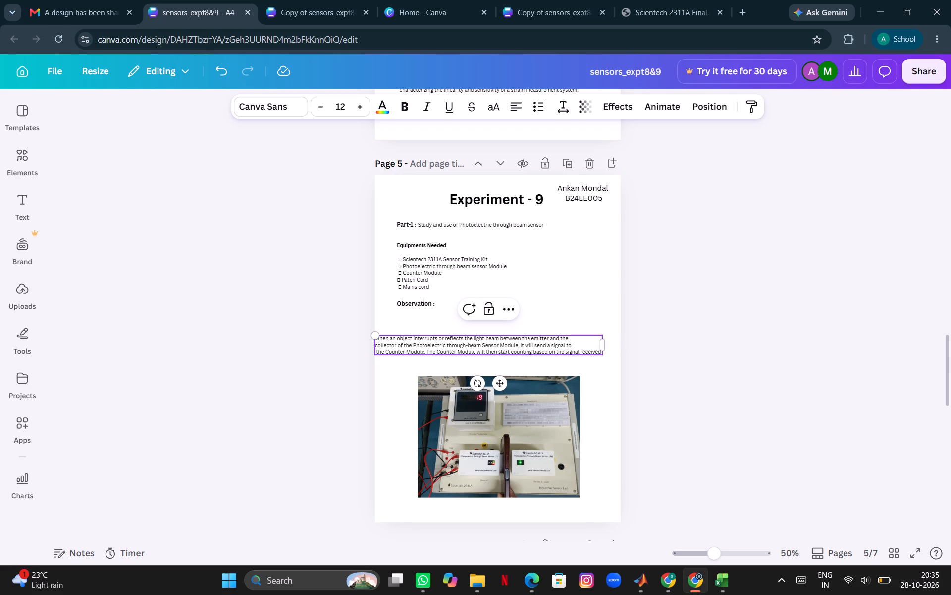
pyautogui.click(555, 352)
pyautogui.press('Return')
pyautogui.click(737, 307)
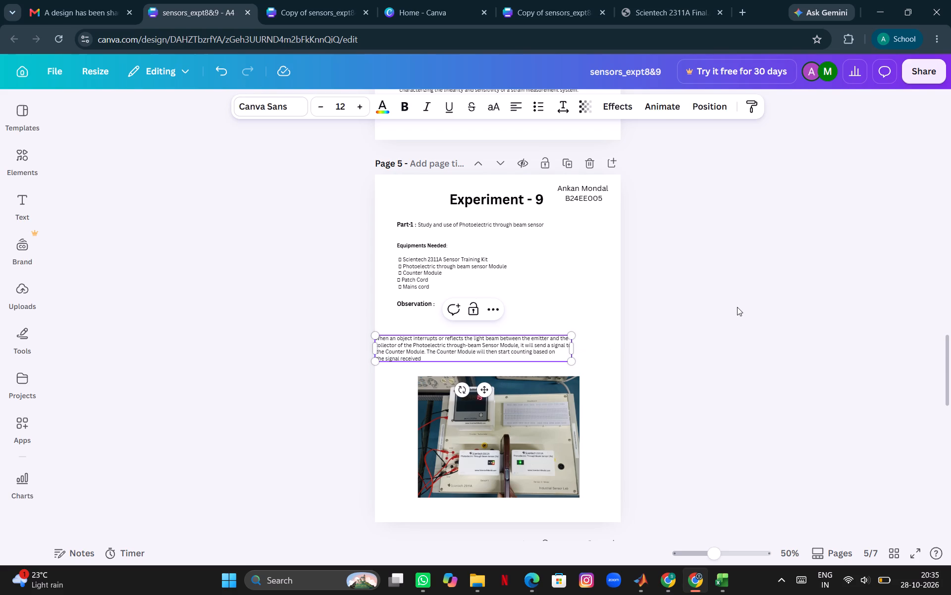
# Position the observation paragraph under the "Observation :" heading, in line with the heading's left edge.
pyautogui.moveTo(529, 348); pyautogui.dragTo(553, 335)
pyautogui.click(690, 336)
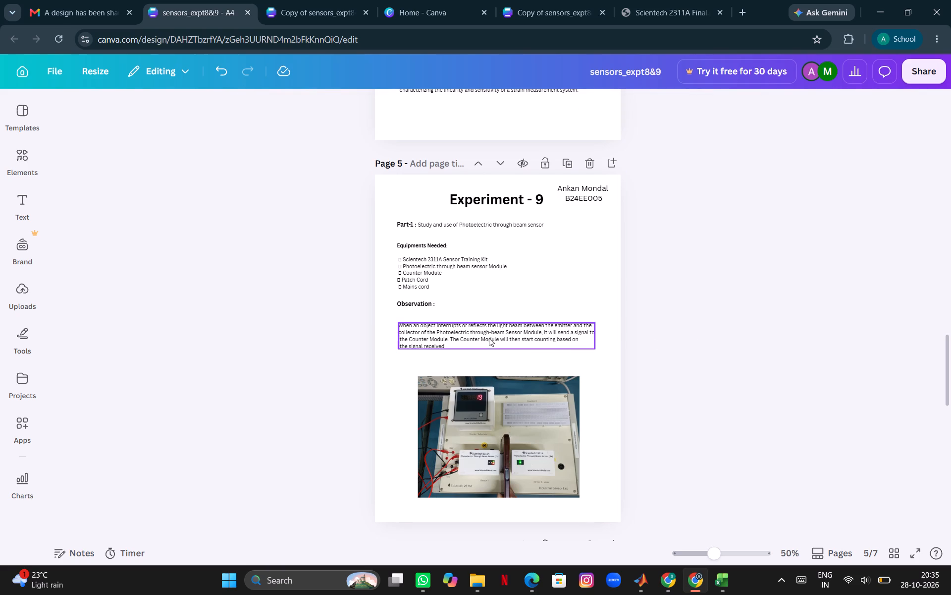
# Reposition the observation paragraph slightly closer beneath the "Observation :" heading on the Experiment 9 page.
pyautogui.moveTo(485, 337); pyautogui.dragTo(513, 325)
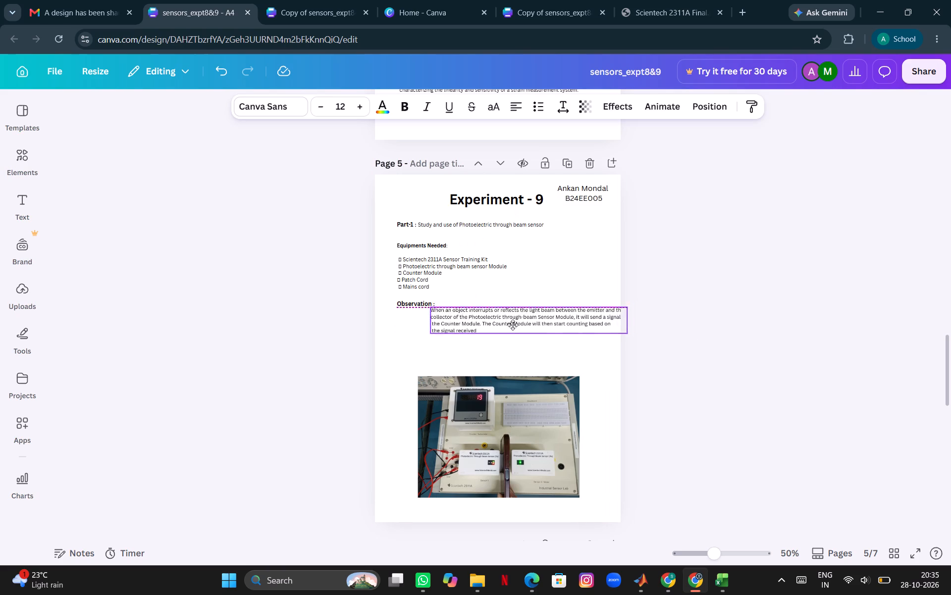
pyautogui.moveTo(513, 325); pyautogui.dragTo(489, 334)
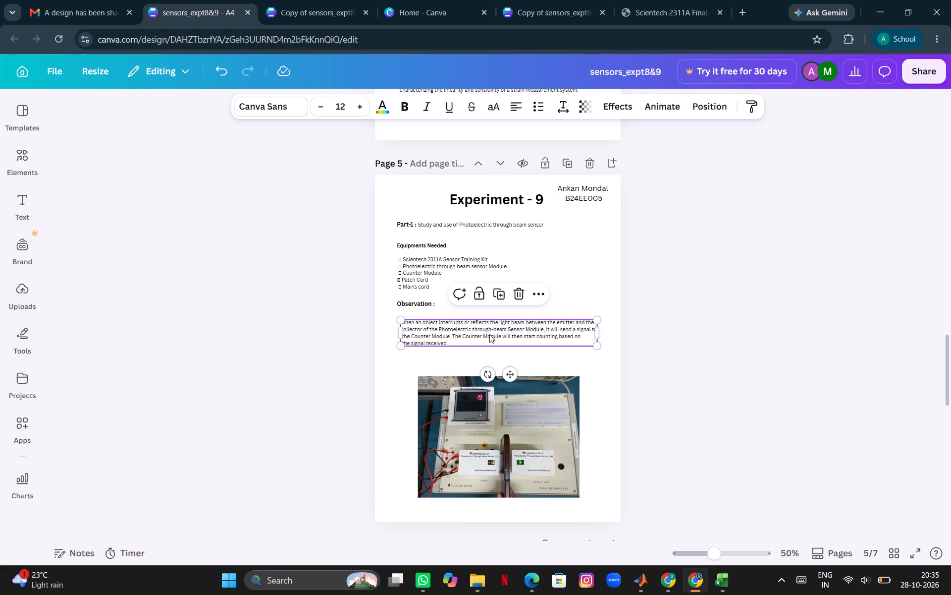
pyautogui.click(715, 369)
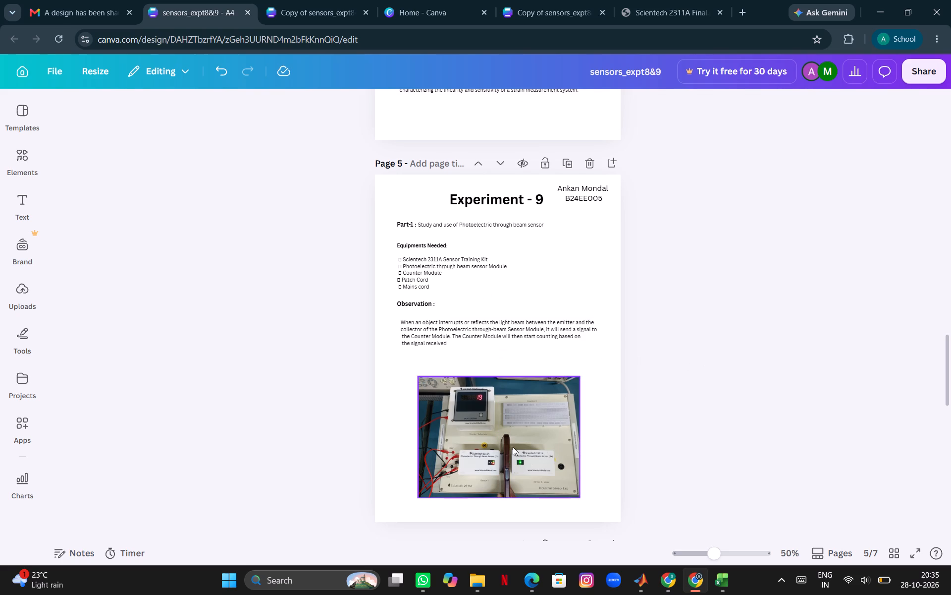
# Move the setup photo up slightly so it sits closer beneath the observation paragraph.
pyautogui.moveTo(512, 441); pyautogui.dragTo(510, 431)
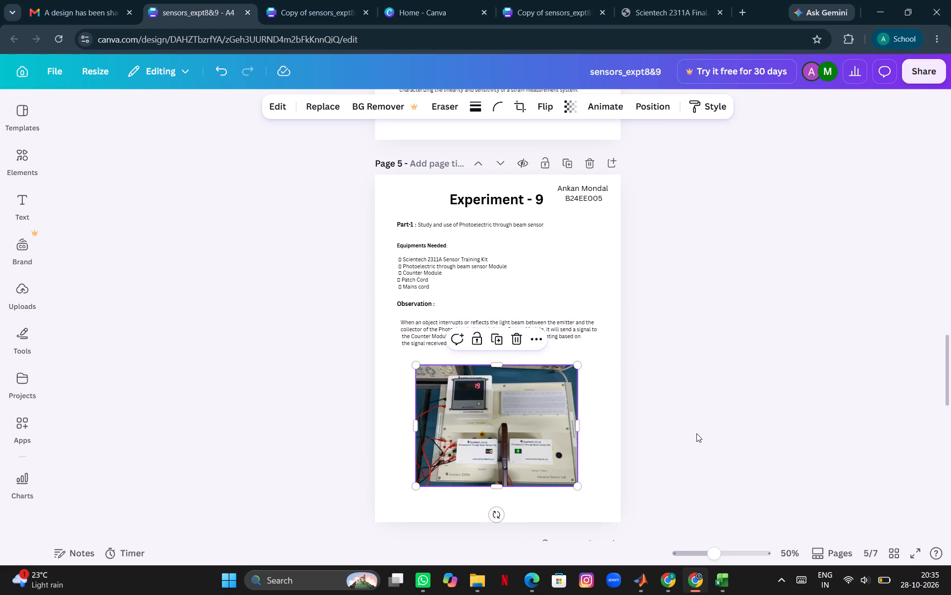
pyautogui.click(742, 429)
# Set the observation paragraph's text alignment to justified.
pyautogui.click(459, 330)
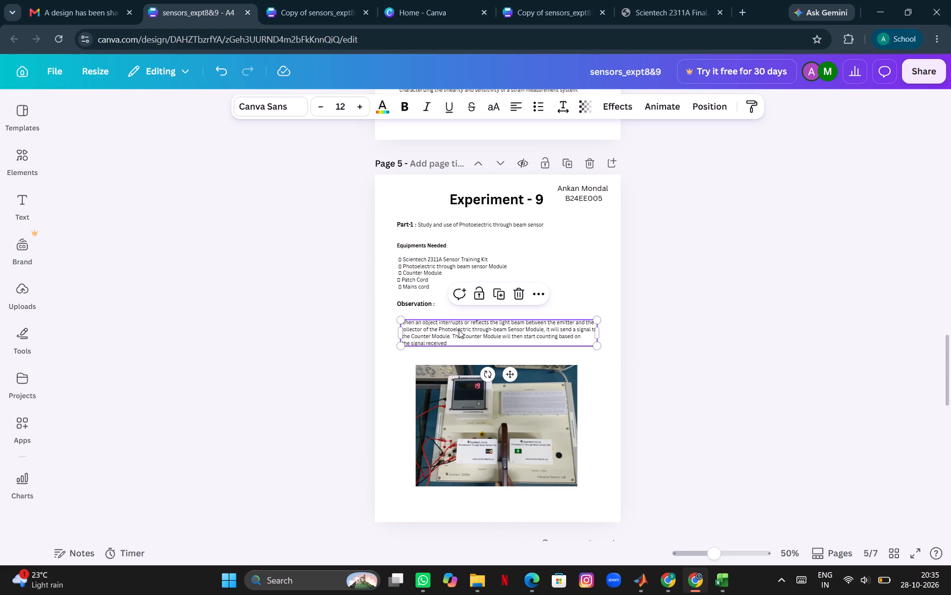
pyautogui.click(511, 109)
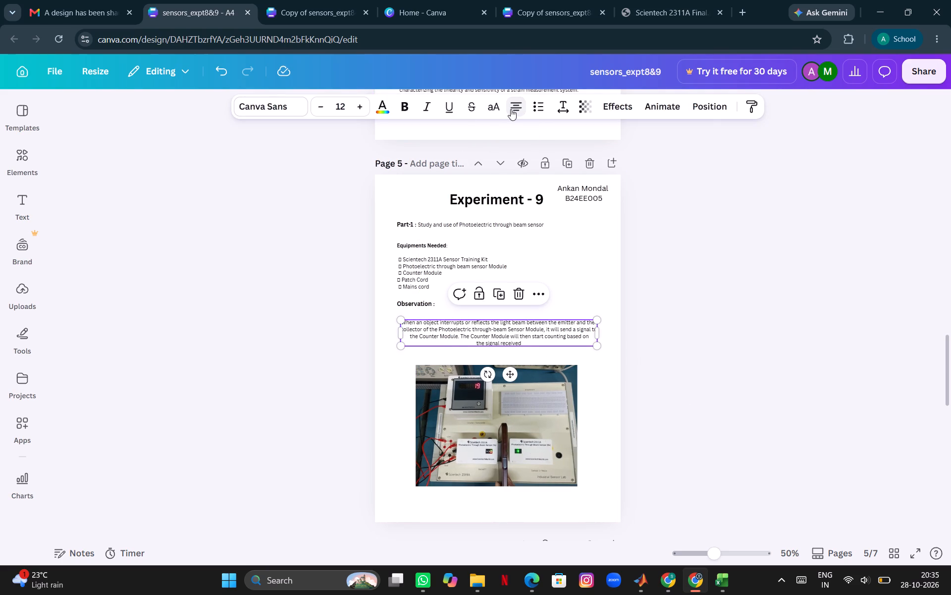
pyautogui.click(511, 109)
pyautogui.click(511, 109)
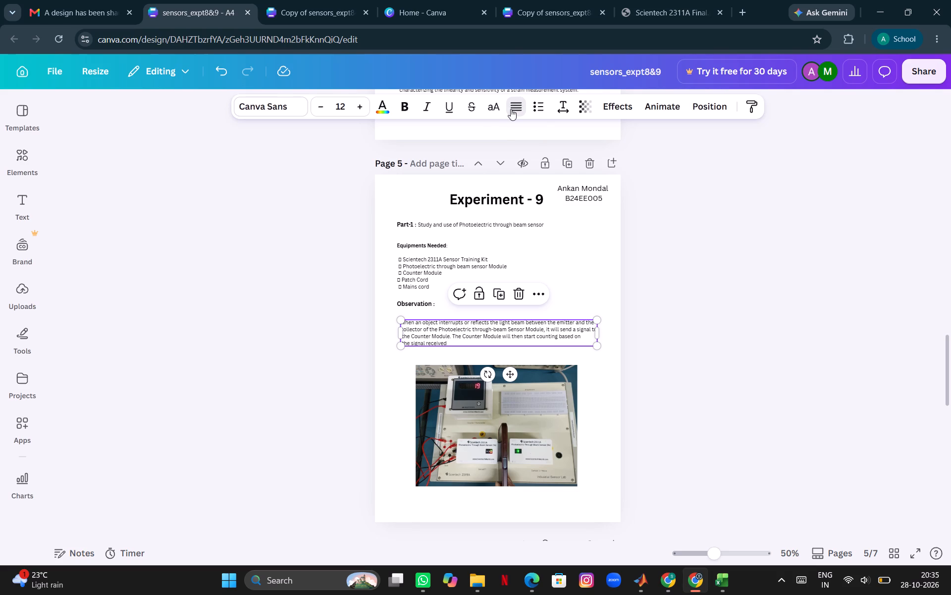
pyautogui.click(781, 380)
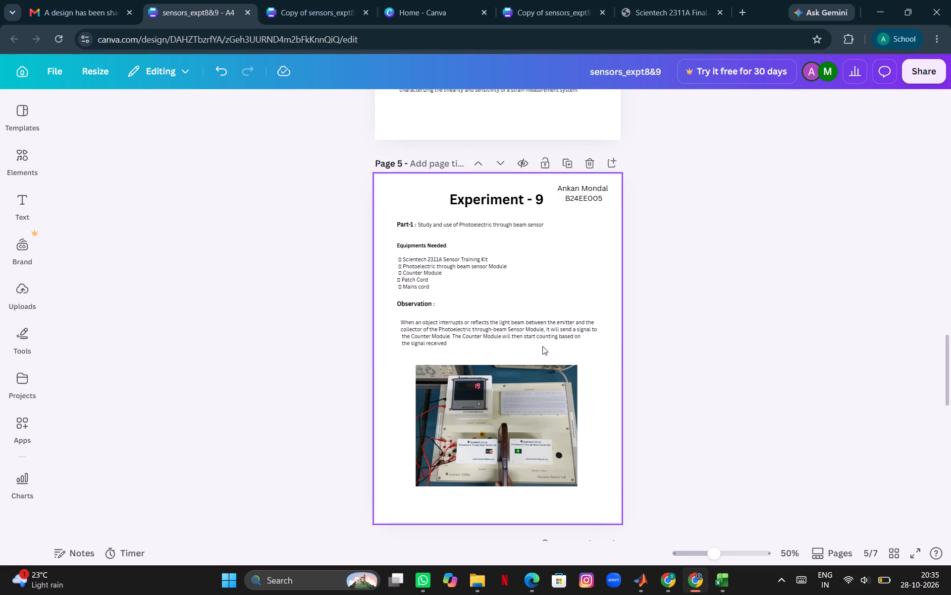
# Remove the leading spaces before "the Counter Module" and "the signal received" in the observation paragraph, keeping its four lines.
pyautogui.click(406, 335)
pyautogui.click(406, 335)
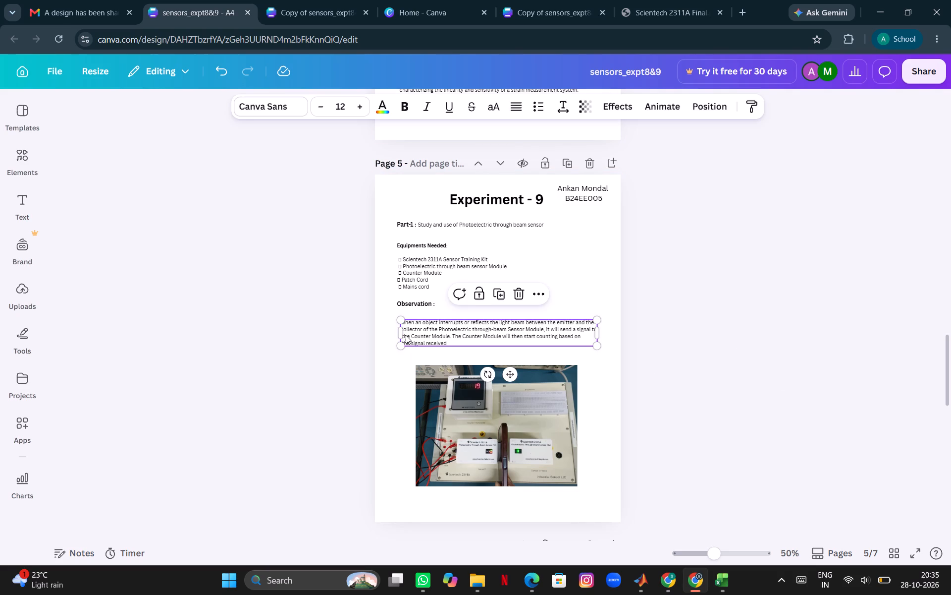
pyautogui.press('Left')
pyautogui.press('Left')
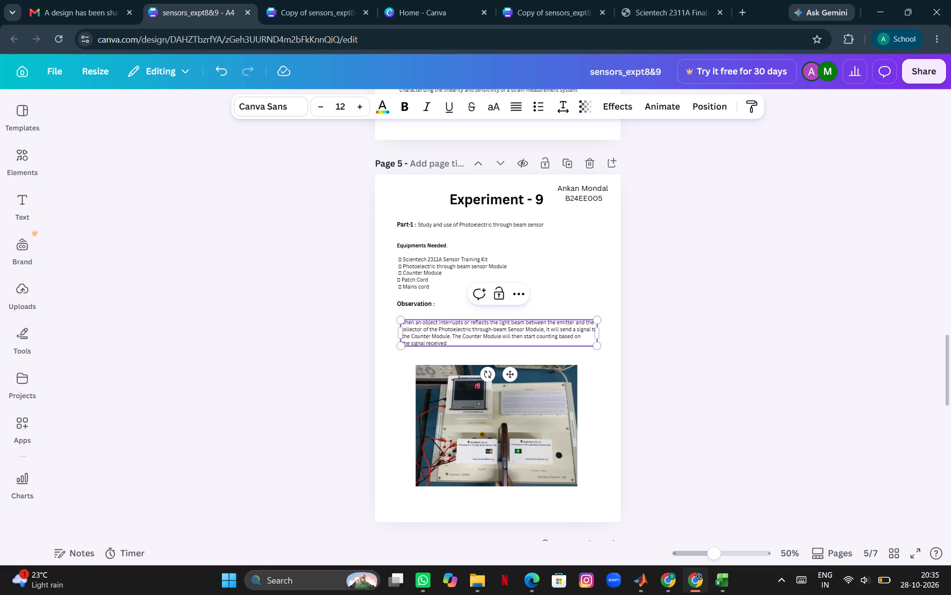
pyautogui.press('BackSpace')
pyautogui.press('Down')
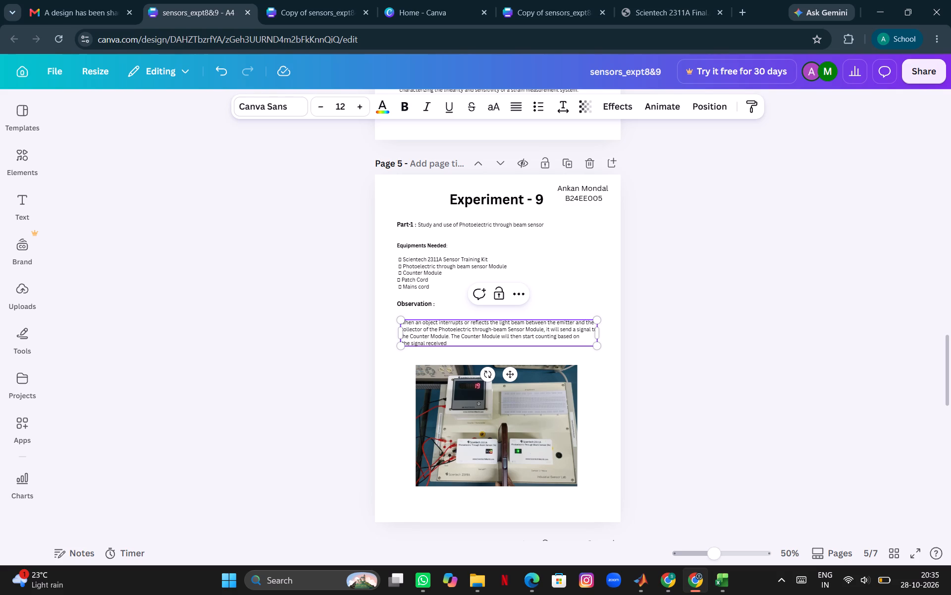
pyautogui.press('BackSpace')
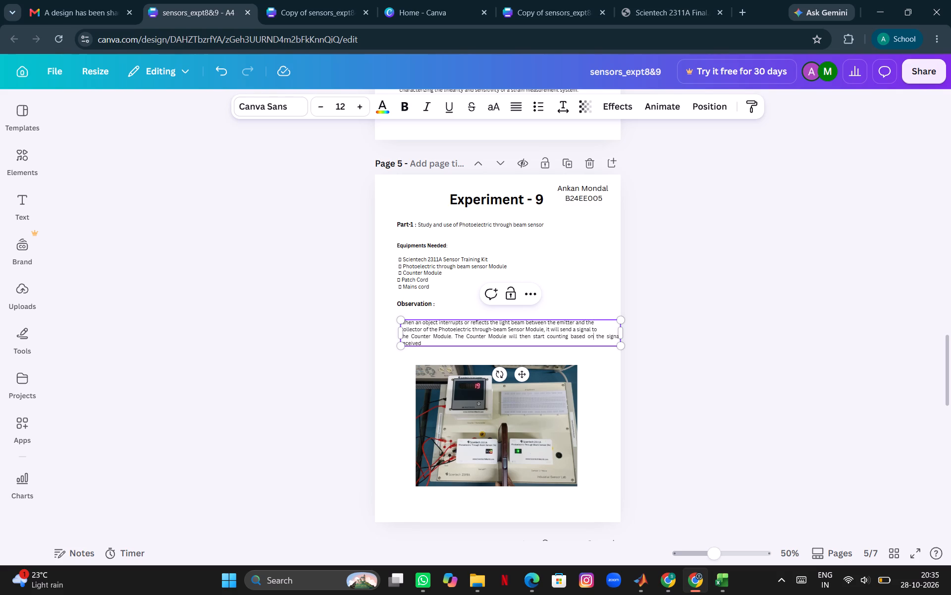
pyautogui.press('Return')
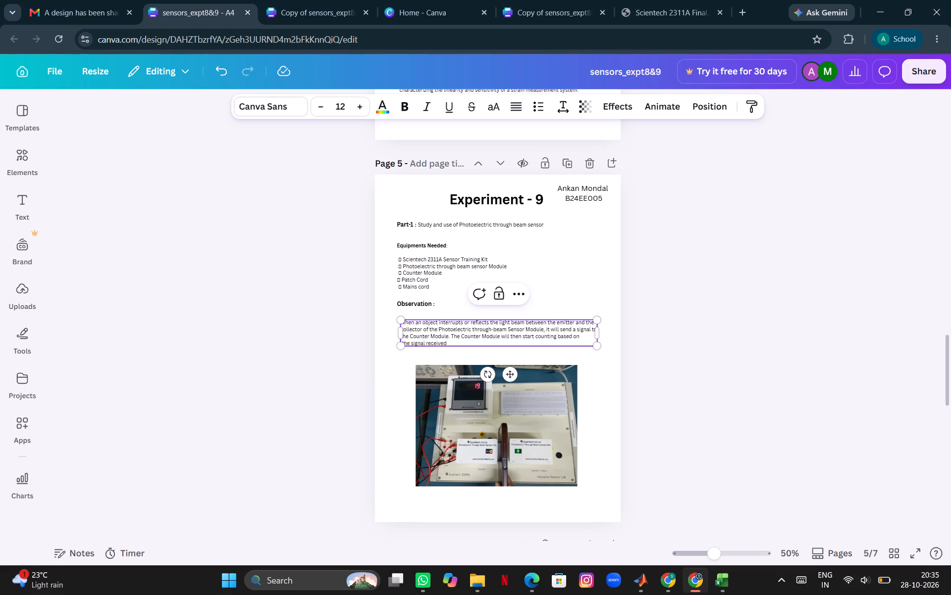
pyautogui.click(784, 321)
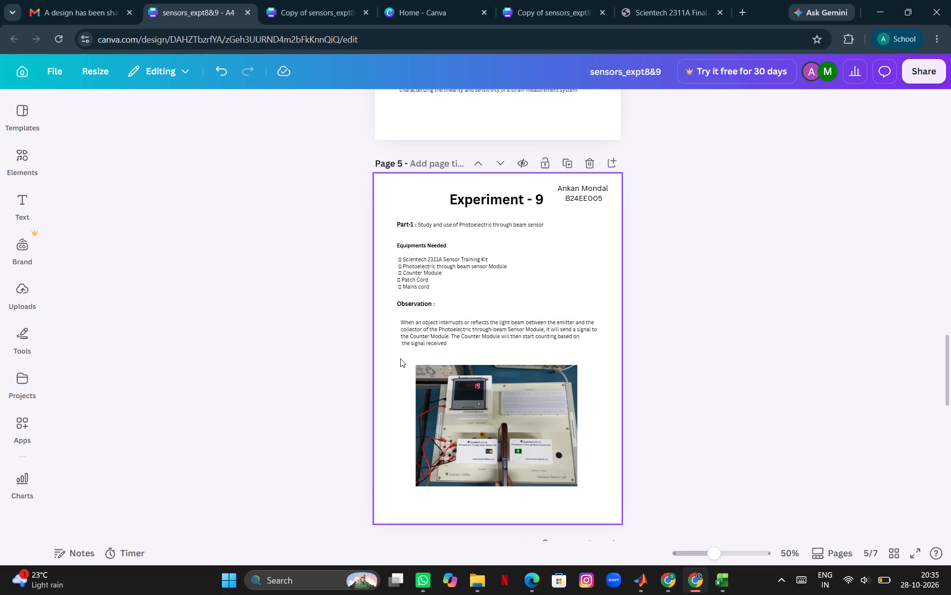
pyautogui.click(403, 345)
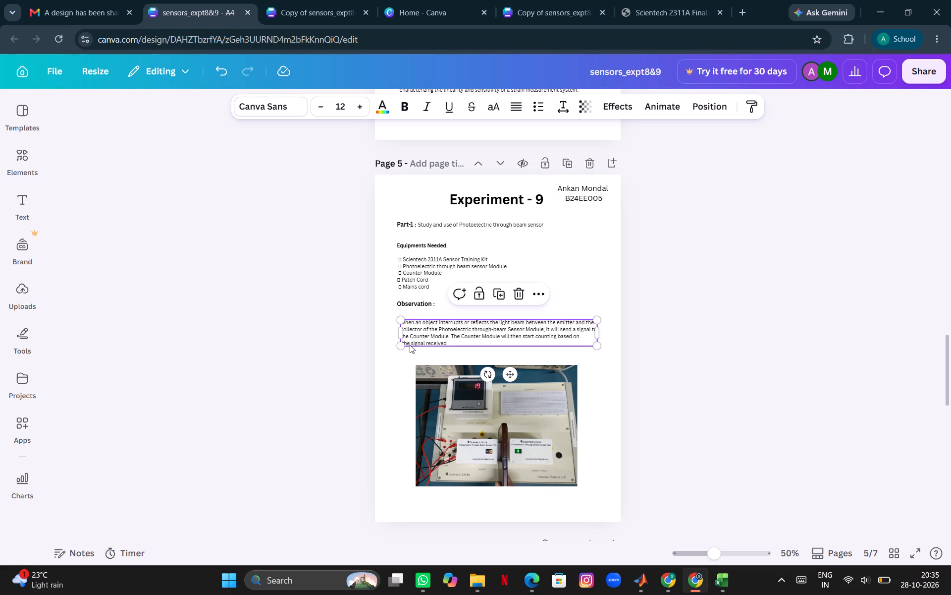
pyautogui.click(406, 343)
pyautogui.press('Left')
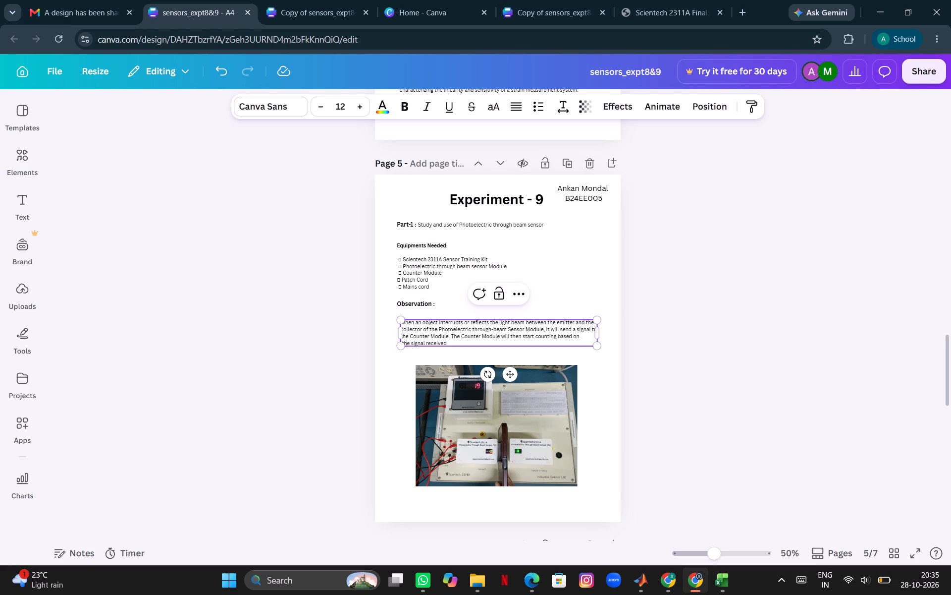
pyautogui.press('Left')
pyautogui.press('BackSpace')
pyautogui.click(706, 330)
# Nudge the observation paragraph slightly up and left, closer in line with the "Observation :" heading.
pyautogui.click(557, 333)
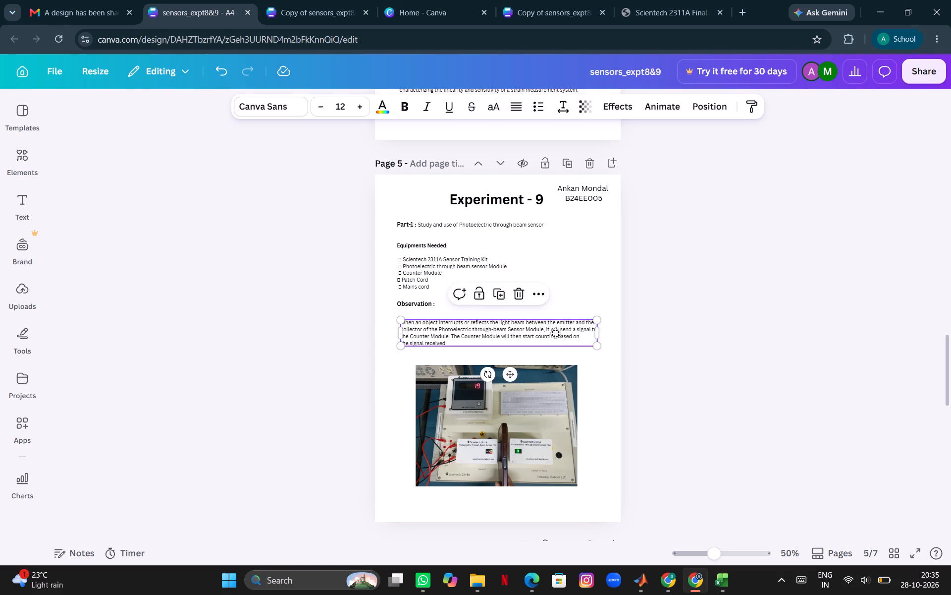
pyautogui.click(726, 346)
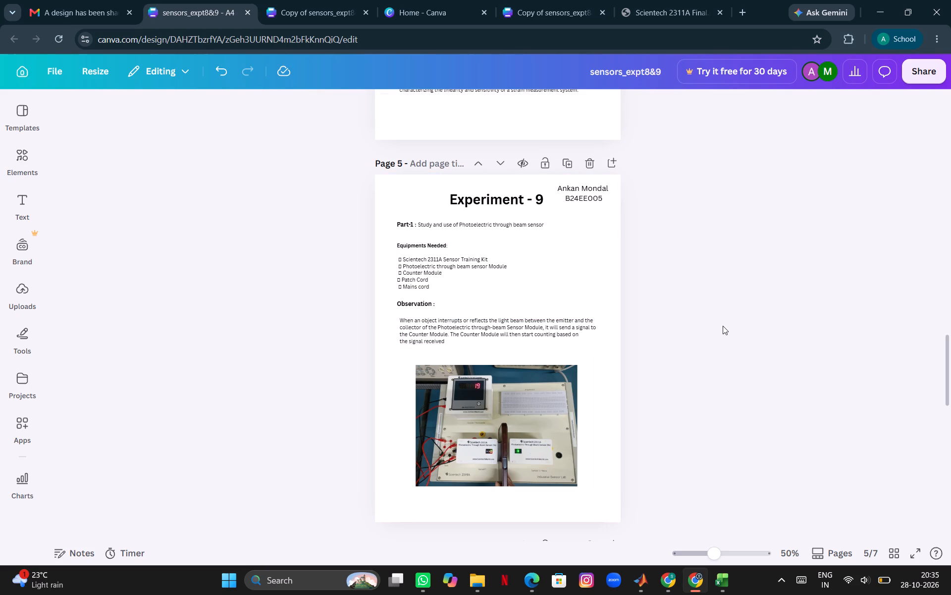
# Delete all the old LVDT content from page 6: the chart, its heading and caption, and the linear range heading and paragraph.
pyautogui.scroll(-1, 723, 326)
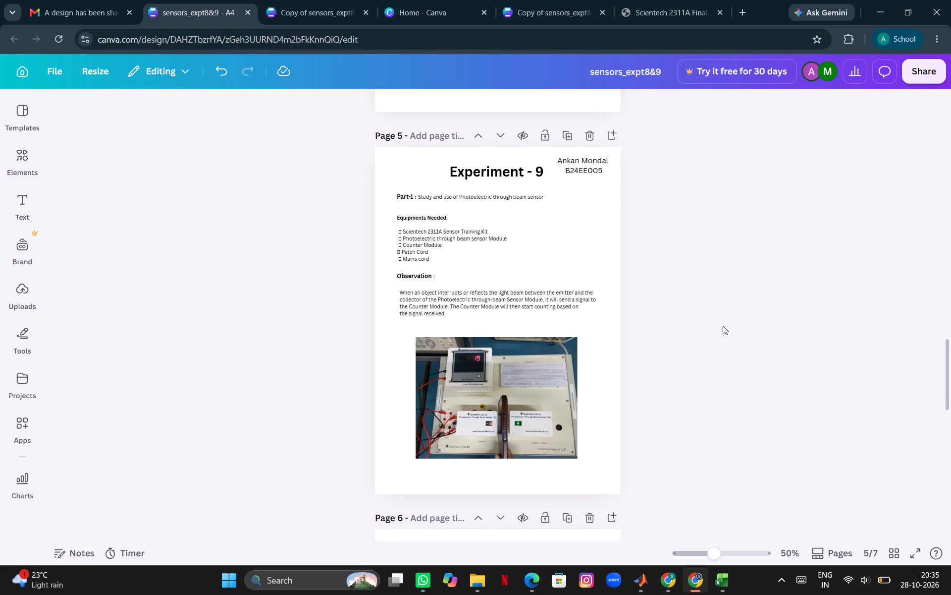
pyautogui.scroll(1, 723, 326)
pyautogui.scroll(-5, 723, 326)
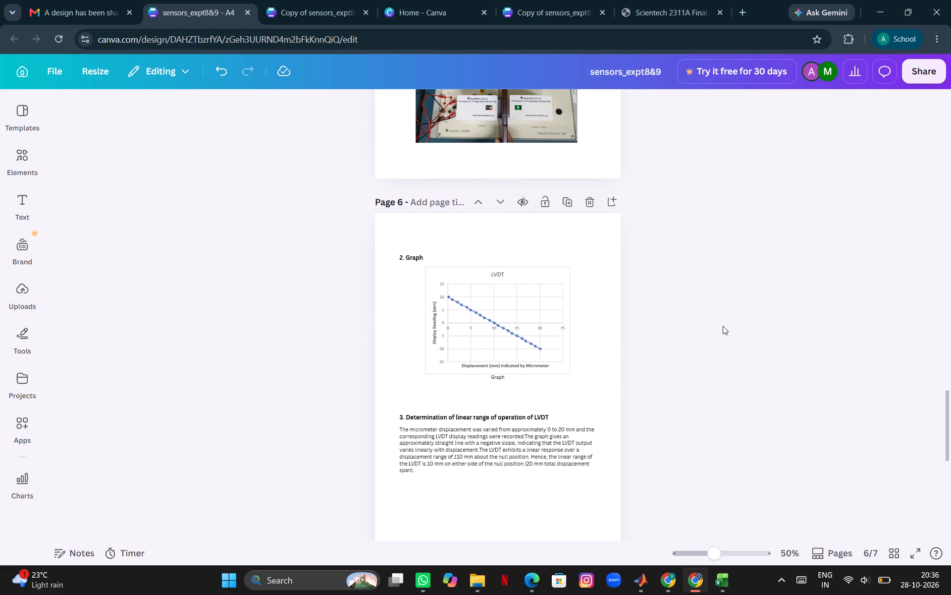
pyautogui.click(519, 343)
pyautogui.click(526, 246)
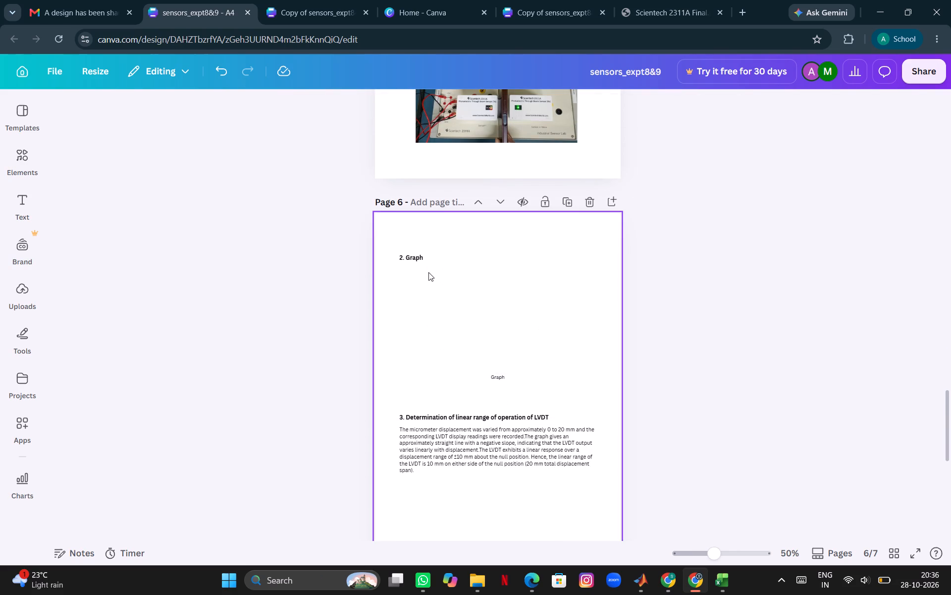
pyautogui.click(417, 260)
pyautogui.click(432, 228)
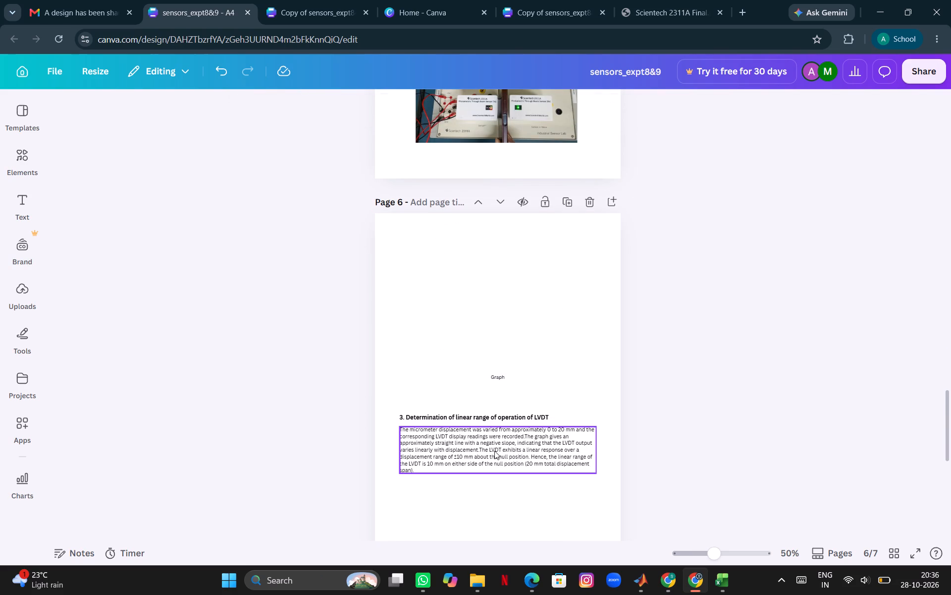
pyautogui.click(496, 452)
pyautogui.click(521, 400)
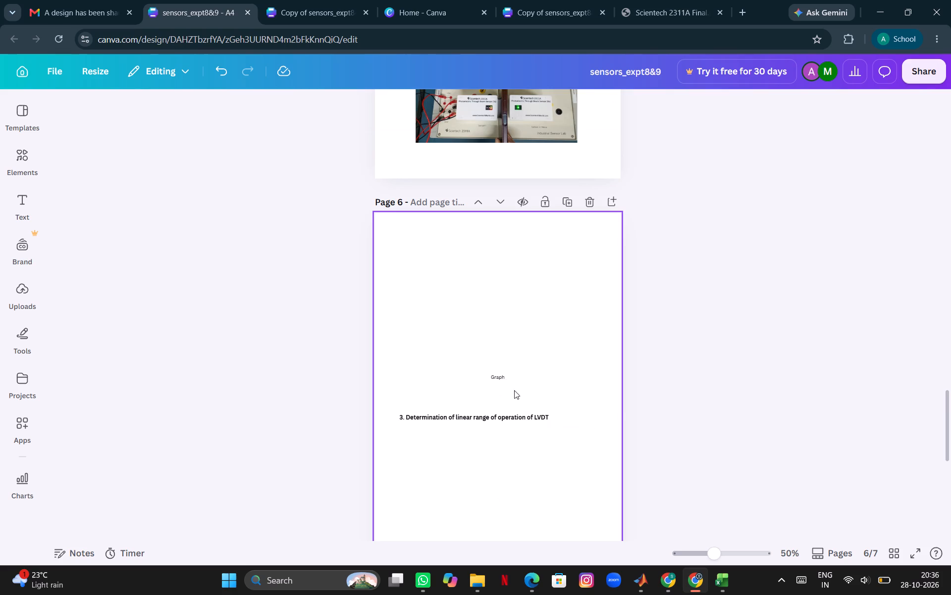
pyautogui.click(502, 368)
pyautogui.click(498, 374)
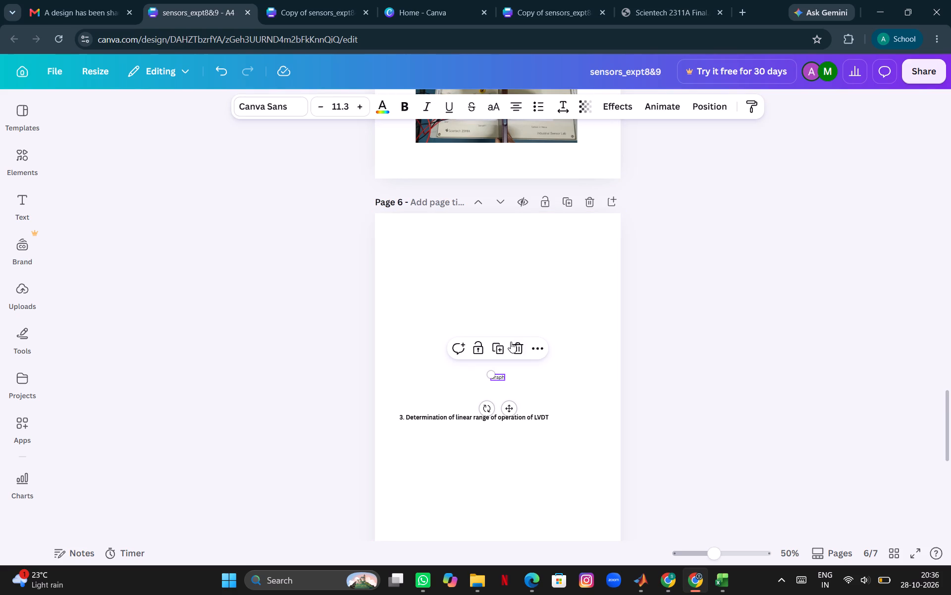
pyautogui.click(511, 342)
pyautogui.click(511, 423)
pyautogui.click(516, 418)
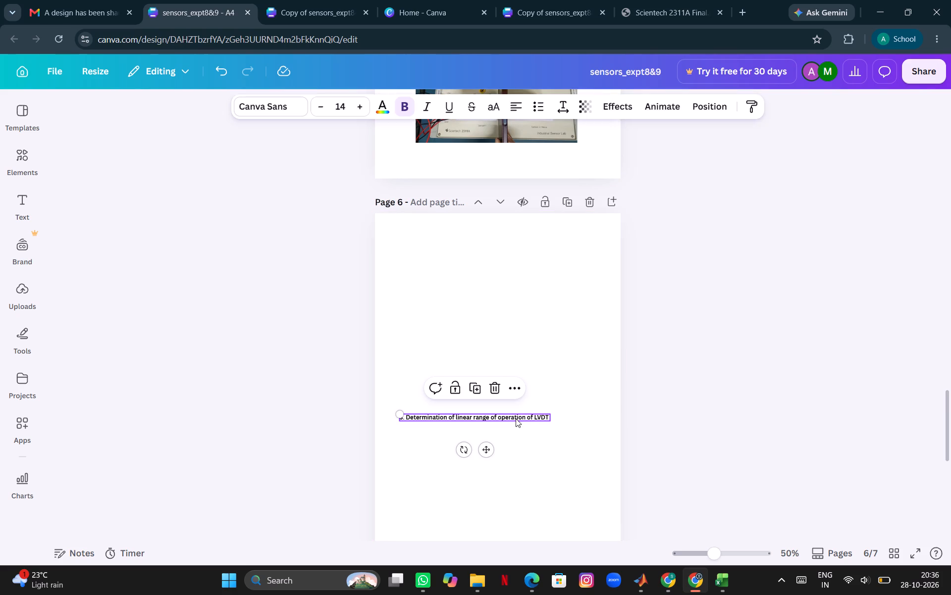
pyautogui.click(494, 383)
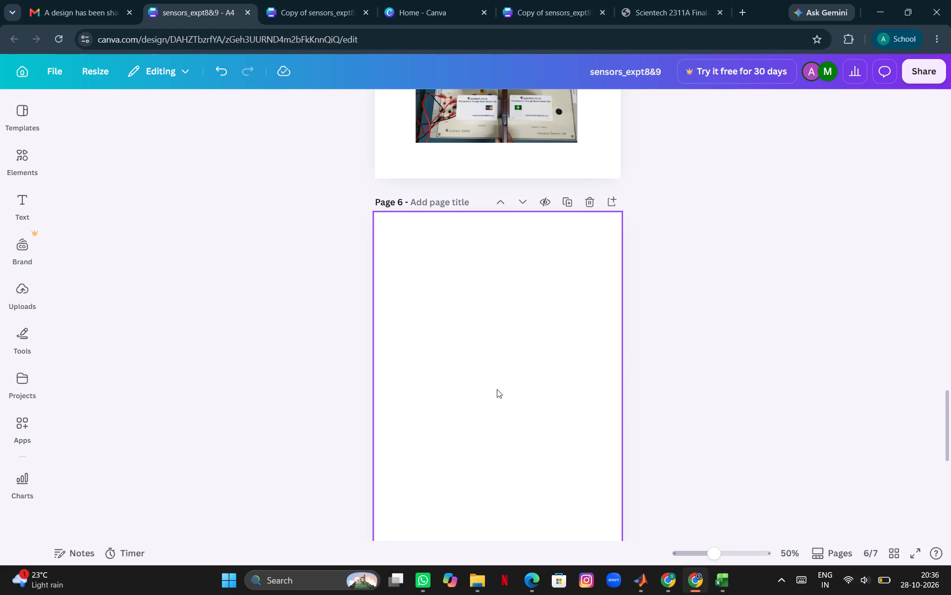
# Add a text box reading "Part -2 :" on the emptied page 6 at font size 14.
pyautogui.click(497, 389)
pyautogui.press('t')
pyautogui.write('Part -2')
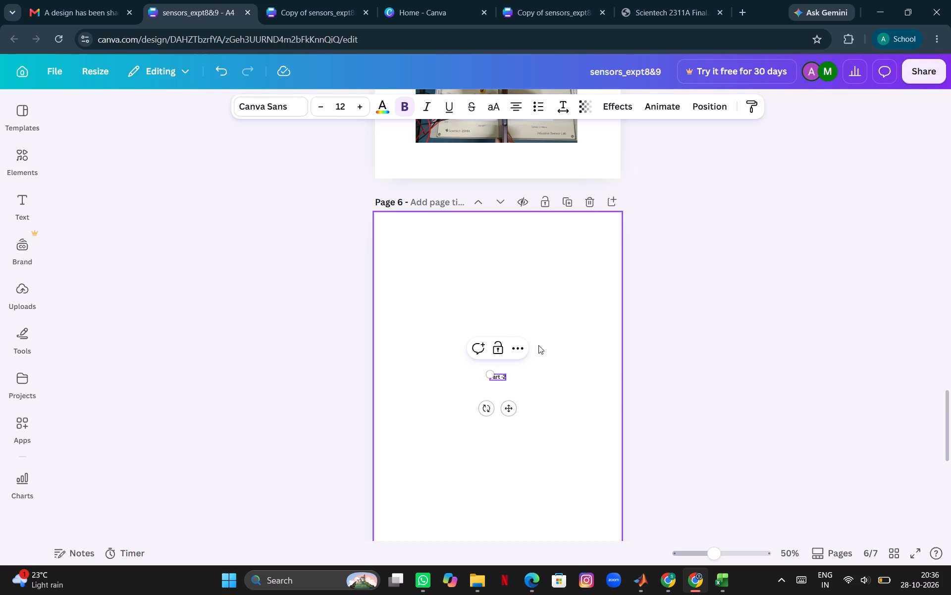
pyautogui.press('space')
pyautogui.write(':')
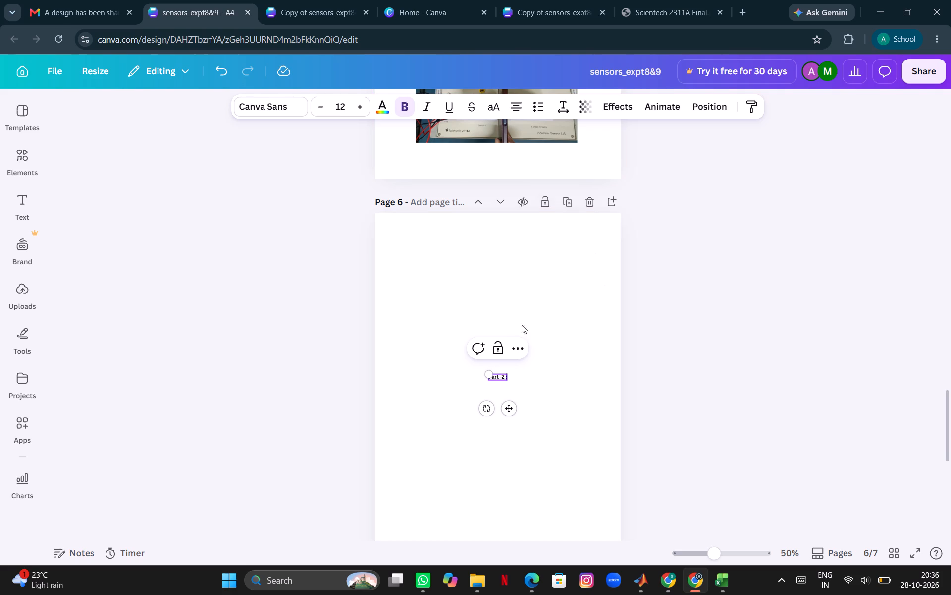
pyautogui.doubleClick(357, 109)
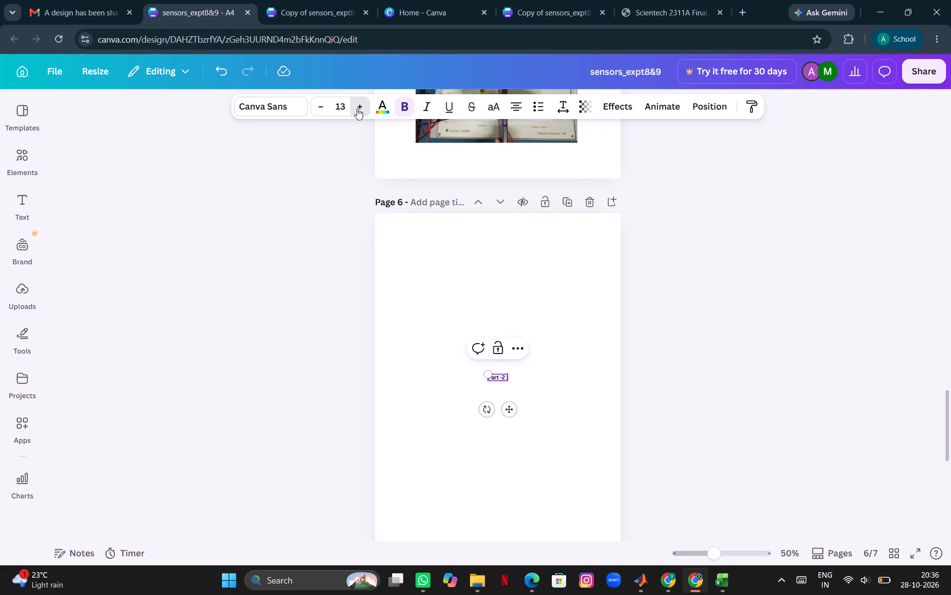
pyautogui.click(728, 358)
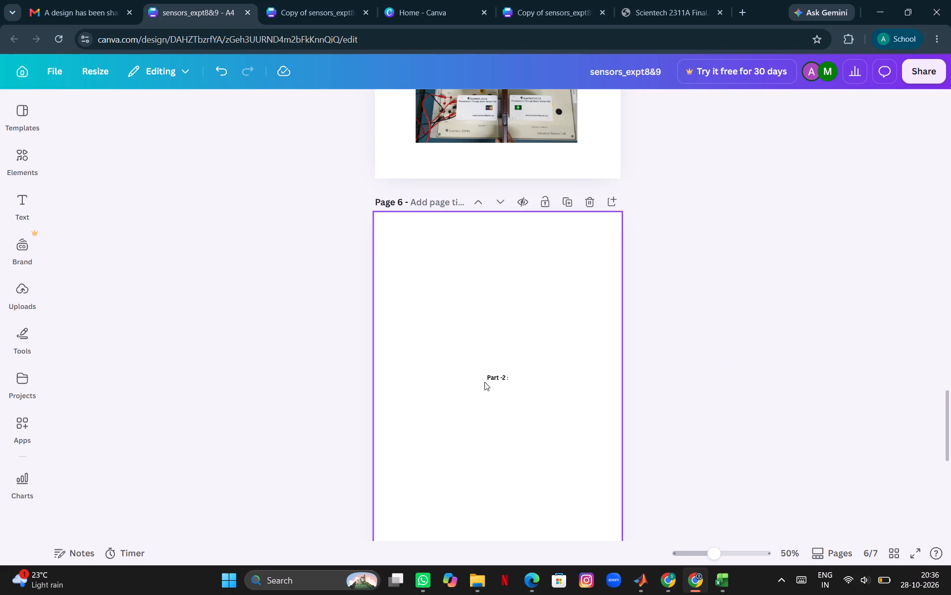
# Place the "Part -2 :" label near the top of page 6, against the left page margin.
pyautogui.moveTo(493, 379); pyautogui.dragTo(404, 240)
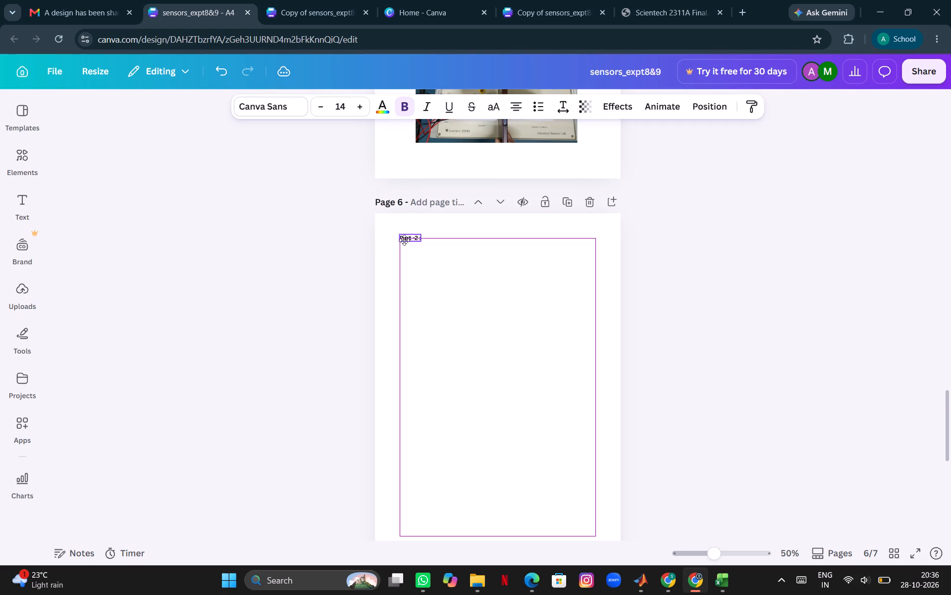
pyautogui.moveTo(404, 240); pyautogui.dragTo(404, 251)
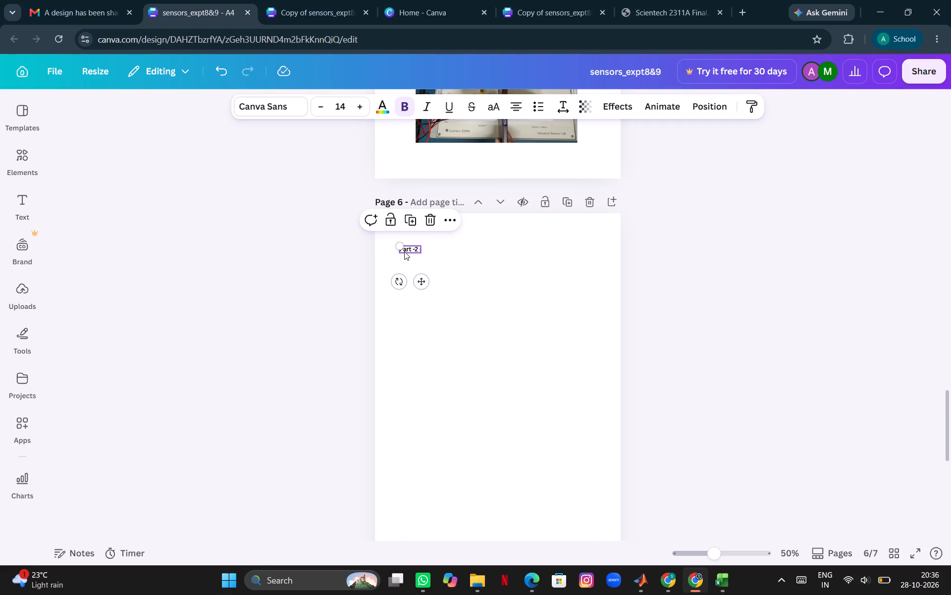
pyautogui.scroll(4, 894, 377)
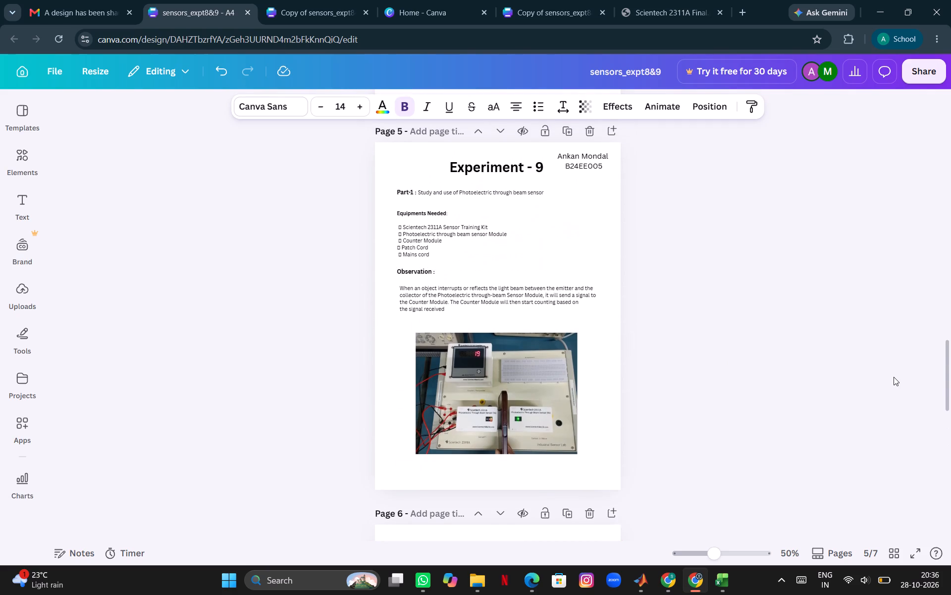
pyautogui.scroll(1, 894, 377)
pyautogui.scroll(-3, 894, 377)
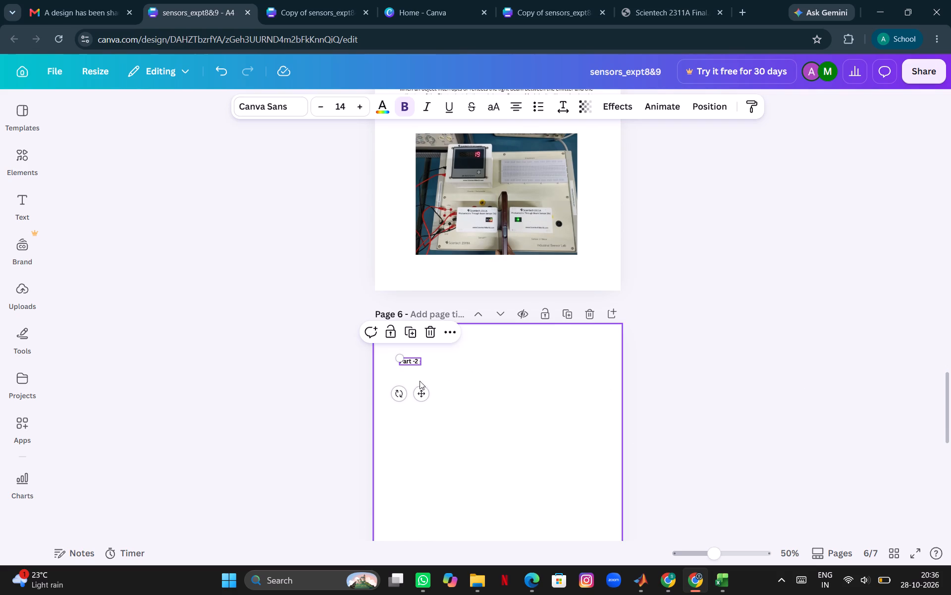
# Align the "Part -2 :" label with the top-left corner of page 6's margin guides.
pyautogui.moveTo(412, 360); pyautogui.dragTo(406, 347)
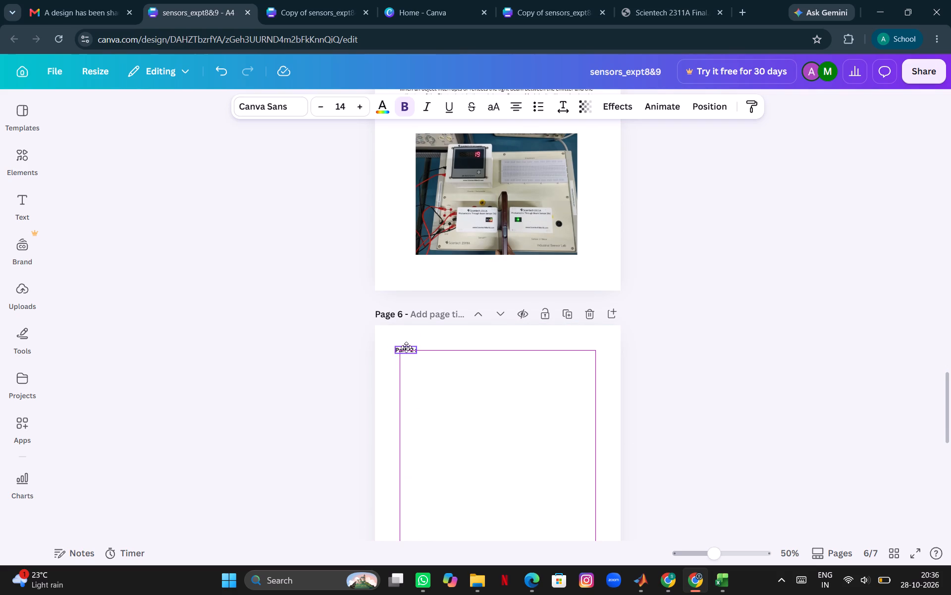
pyautogui.moveTo(406, 347); pyautogui.dragTo(409, 347)
pyautogui.click(518, 385)
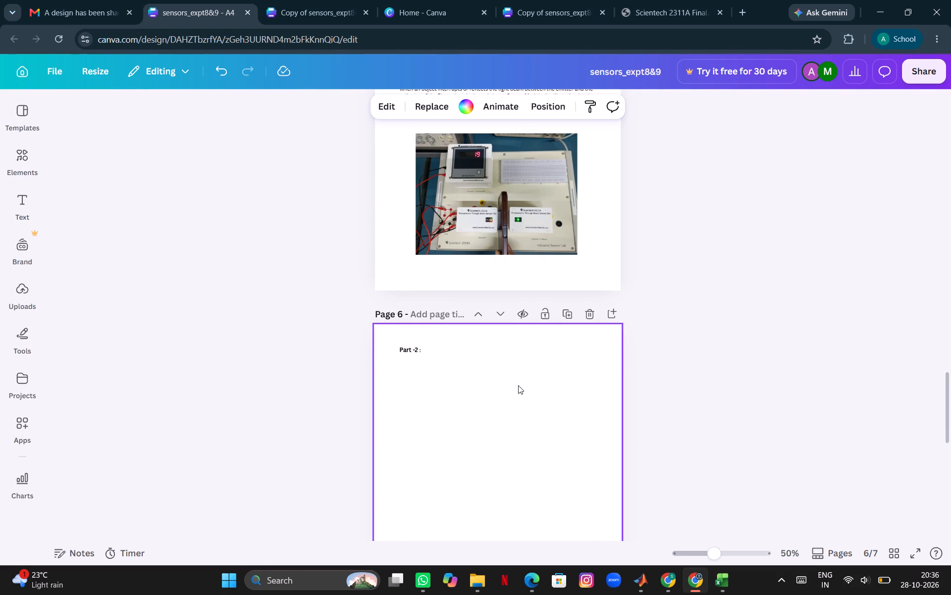
pyautogui.click(415, 348)
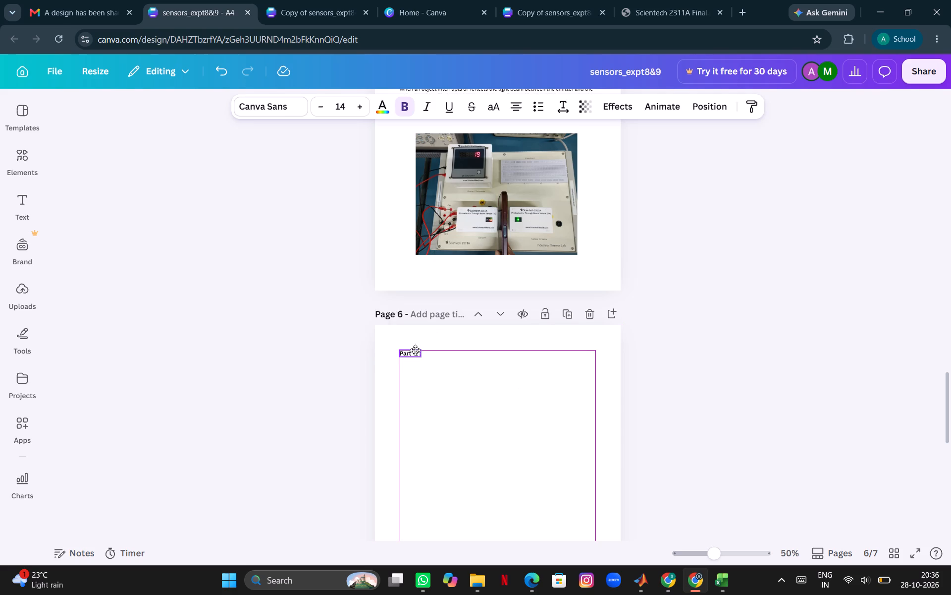
pyautogui.click(725, 382)
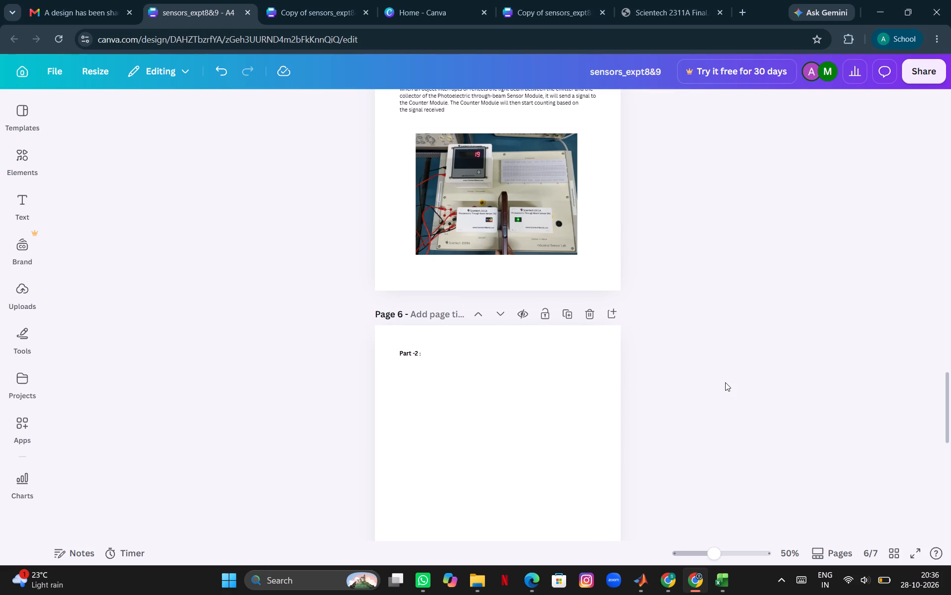
# Switch to the Scientech 2311A PDF and copy the full Objective sentence of Experiment 2 on the photoelectric retro reflective sensor.
pyautogui.click(656, 0)
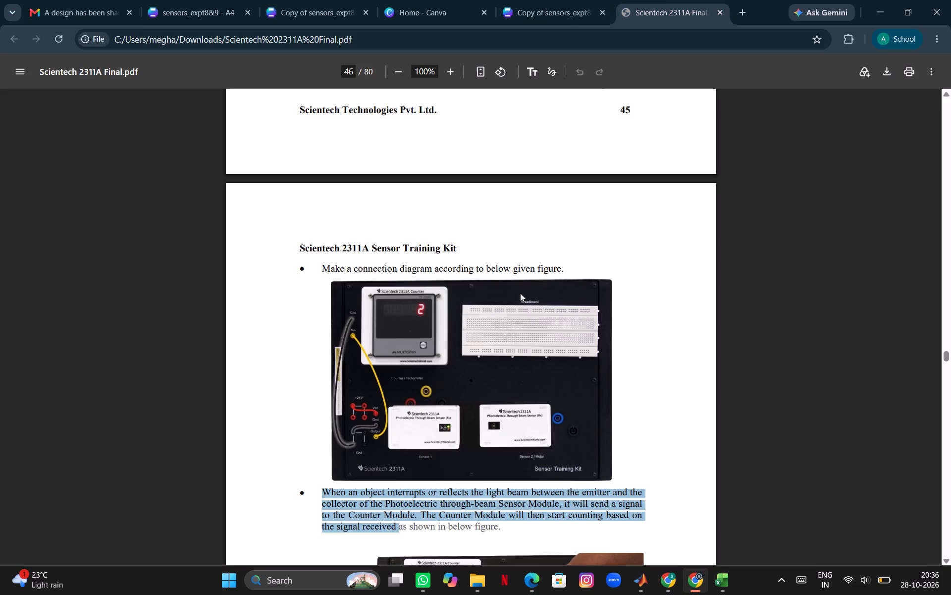
pyautogui.scroll(-5, 517, 312)
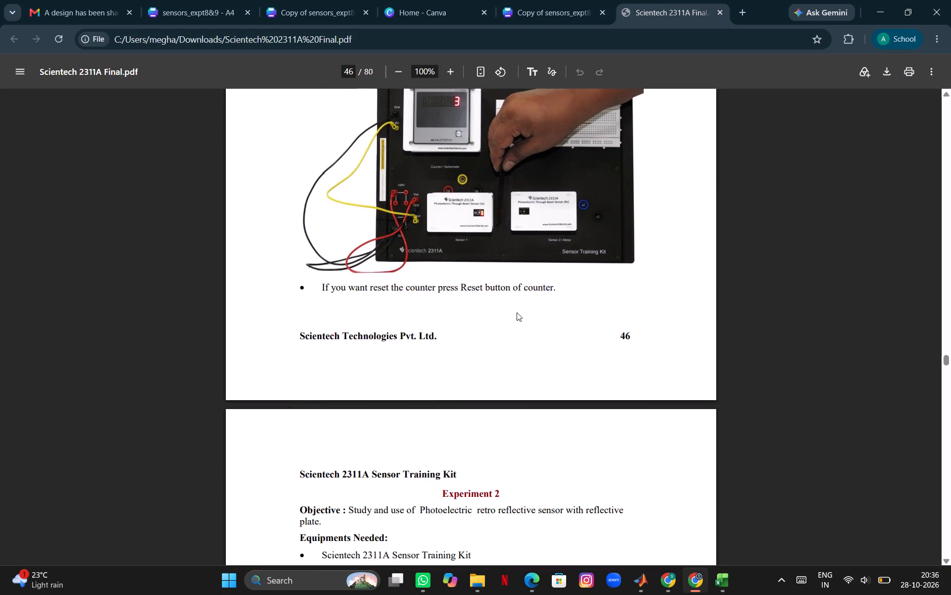
pyautogui.scroll(-4, 517, 312)
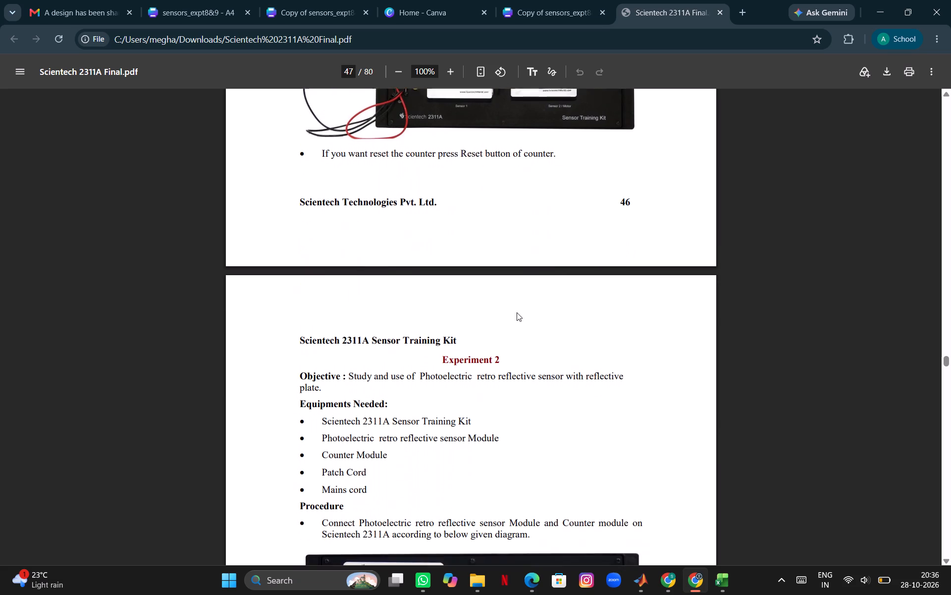
pyautogui.scroll(-1, 517, 312)
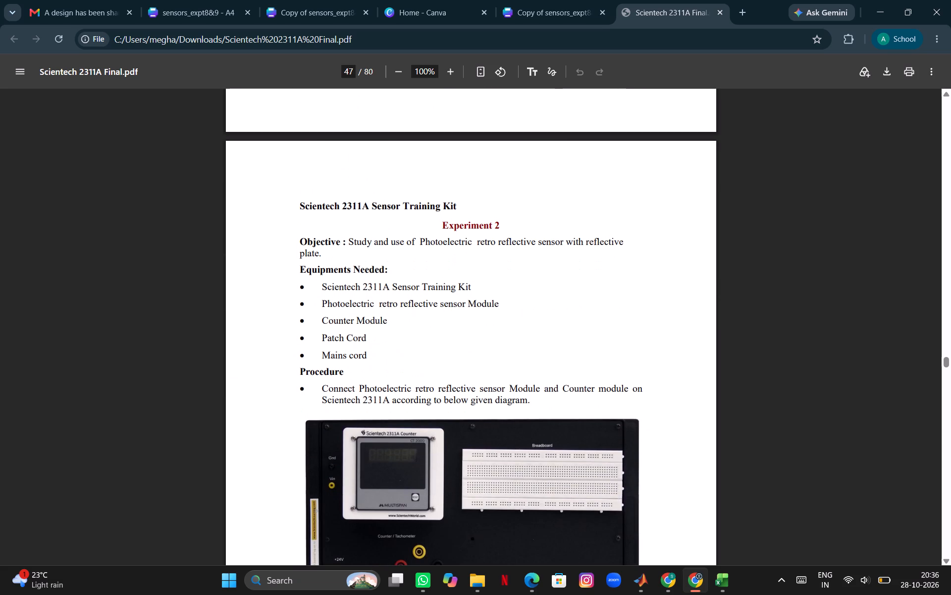
pyautogui.moveTo(350, 237); pyautogui.dragTo(384, 258)
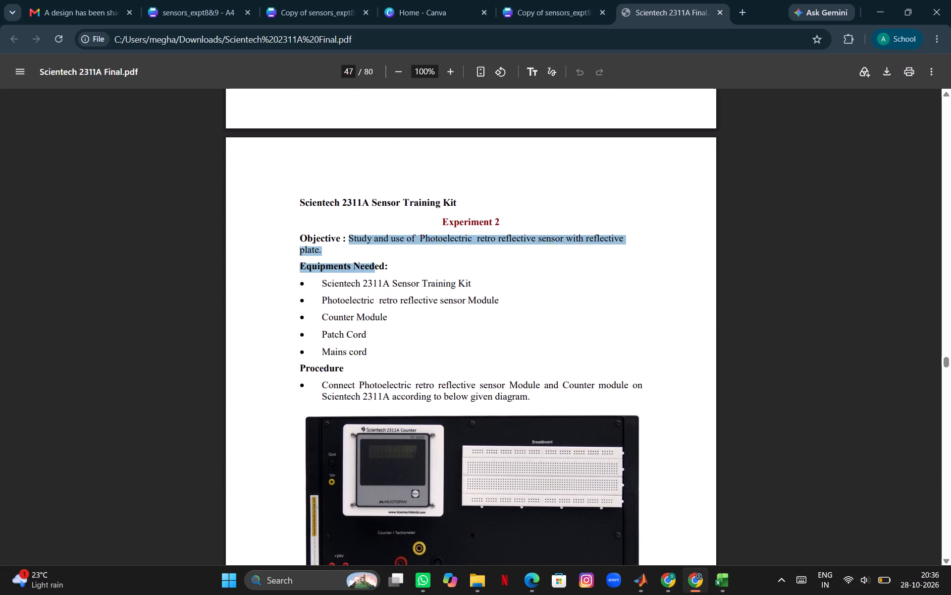
pyautogui.moveTo(384, 258); pyautogui.dragTo(638, 257)
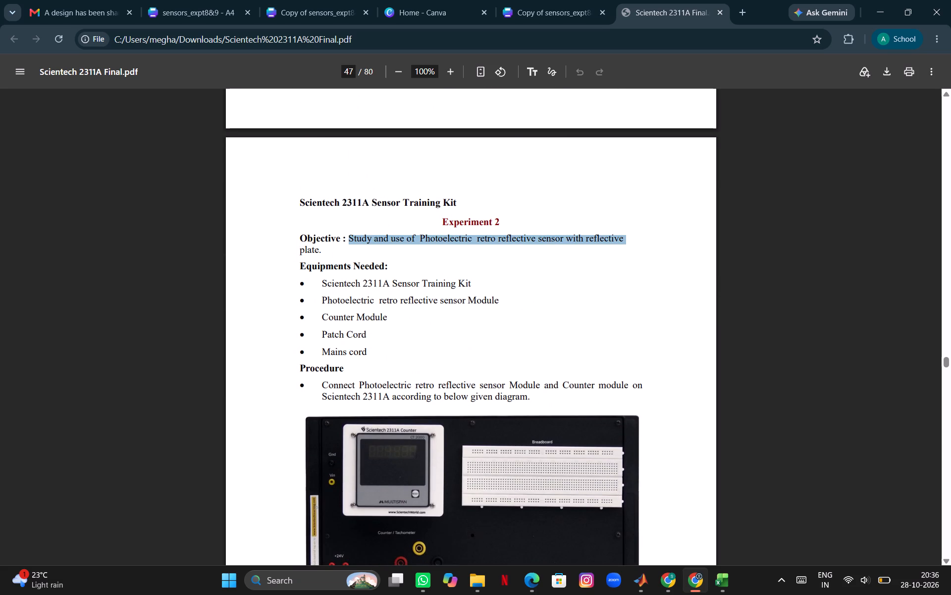
pyautogui.moveTo(638, 257); pyautogui.dragTo(634, 270)
pyautogui.moveTo(634, 270); pyautogui.dragTo(632, 311)
pyautogui.moveTo(324, 251); pyautogui.dragTo(314, 246)
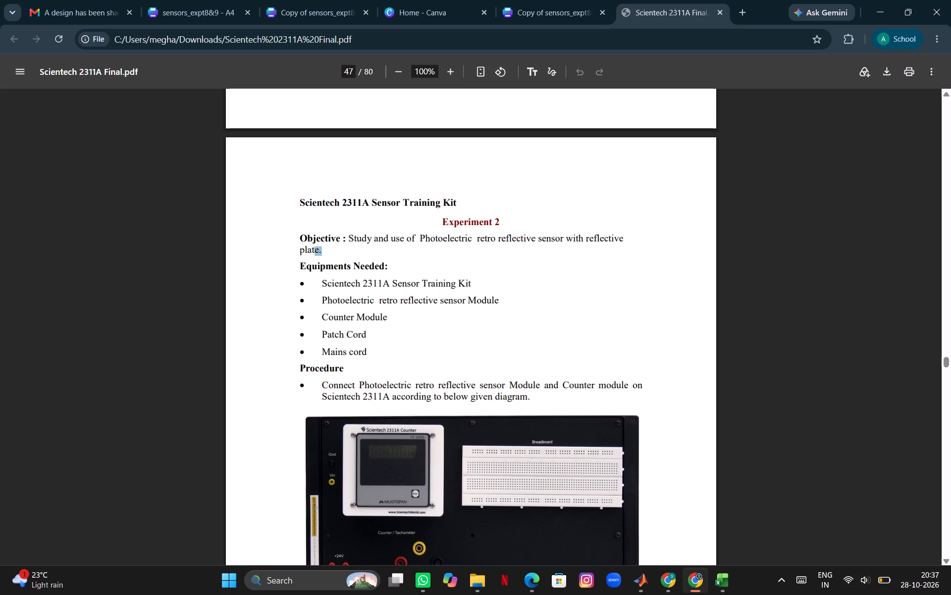
pyautogui.moveTo(314, 246); pyautogui.dragTo(291, 235)
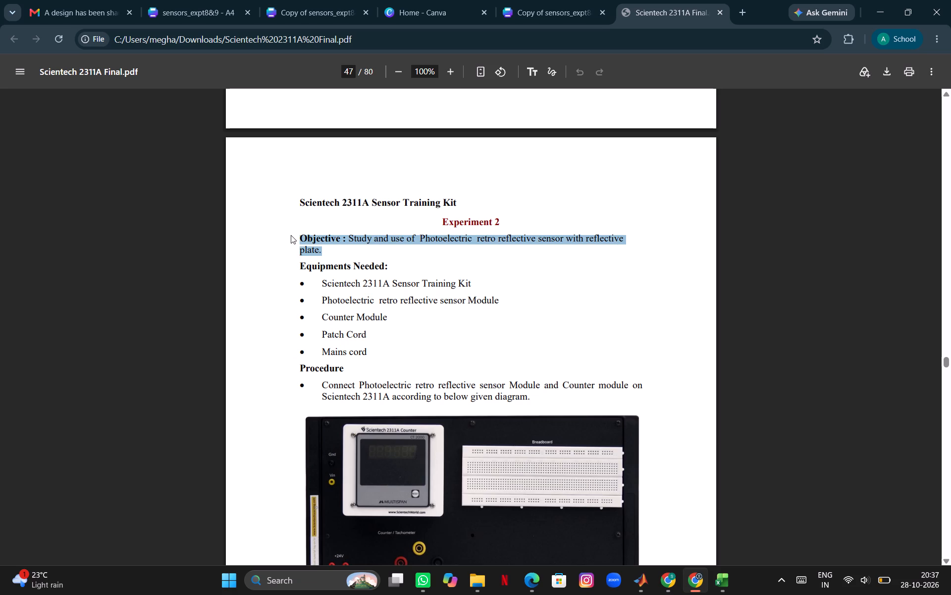
pyautogui.hotkey('ctrl', 'c')
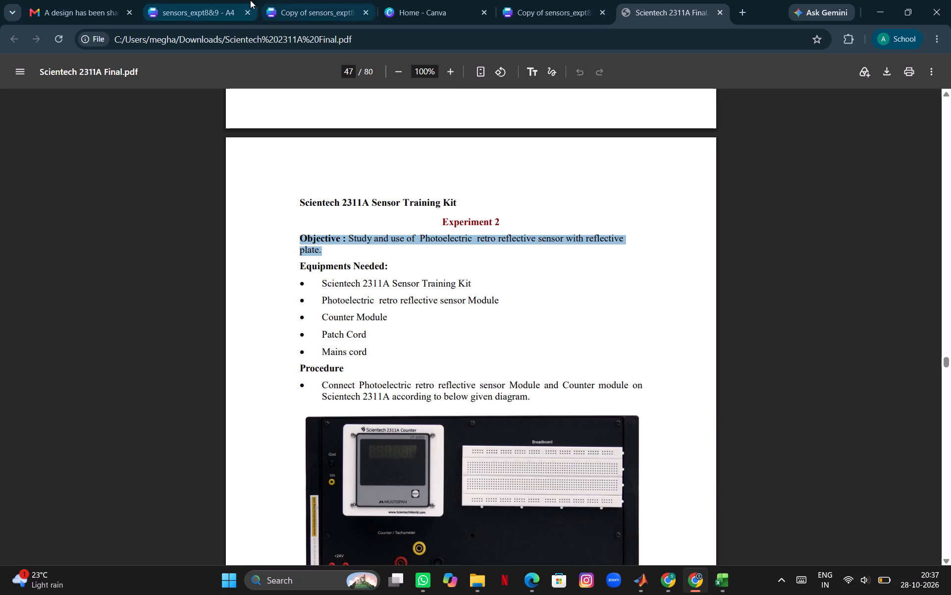
# Back in the sensors_expt8&9 design, paste the copied objective onto page 6 and delete its leading word "Objective".
pyautogui.click(170, 0)
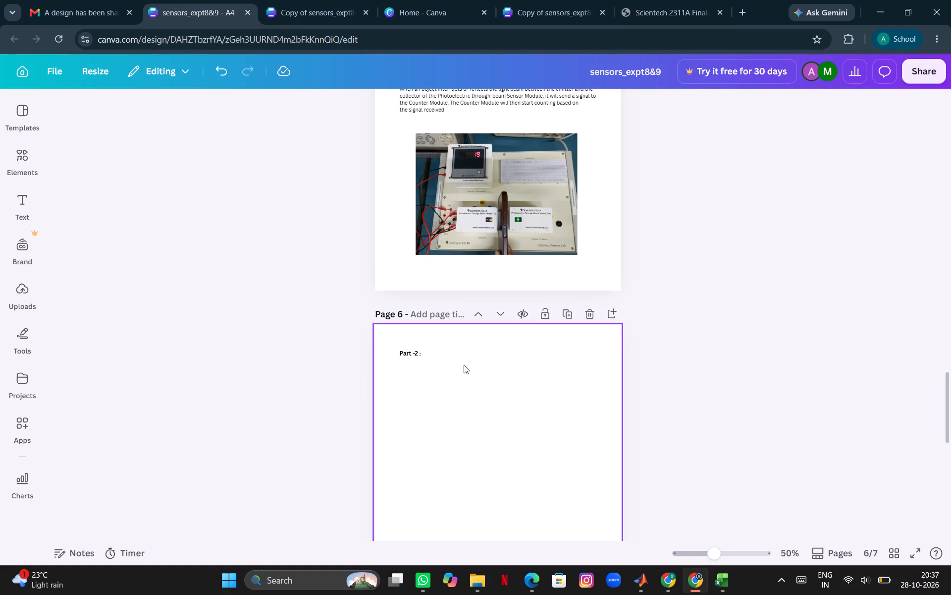
pyautogui.hotkey('ctrl', 'v')
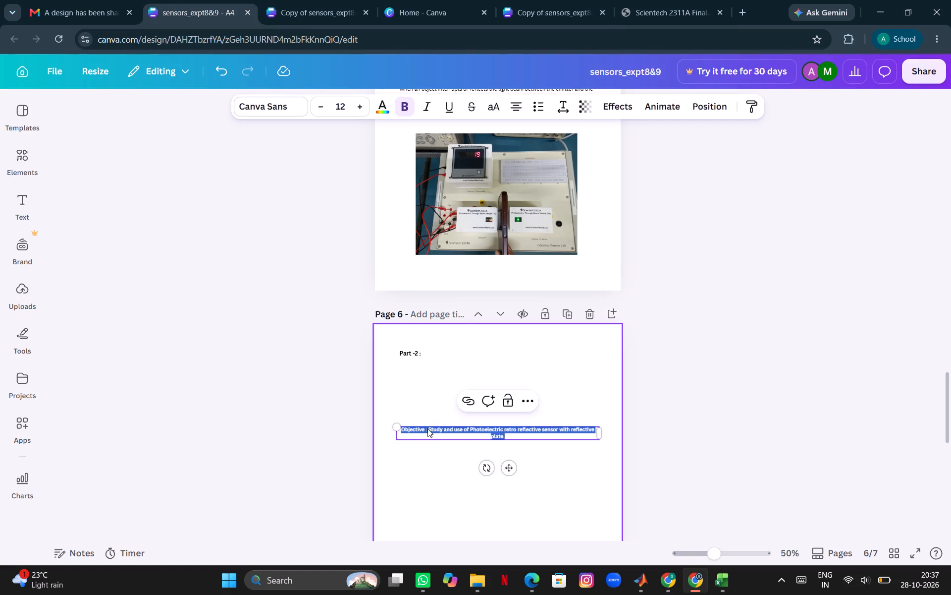
pyautogui.click(424, 429)
pyautogui.press('Right')
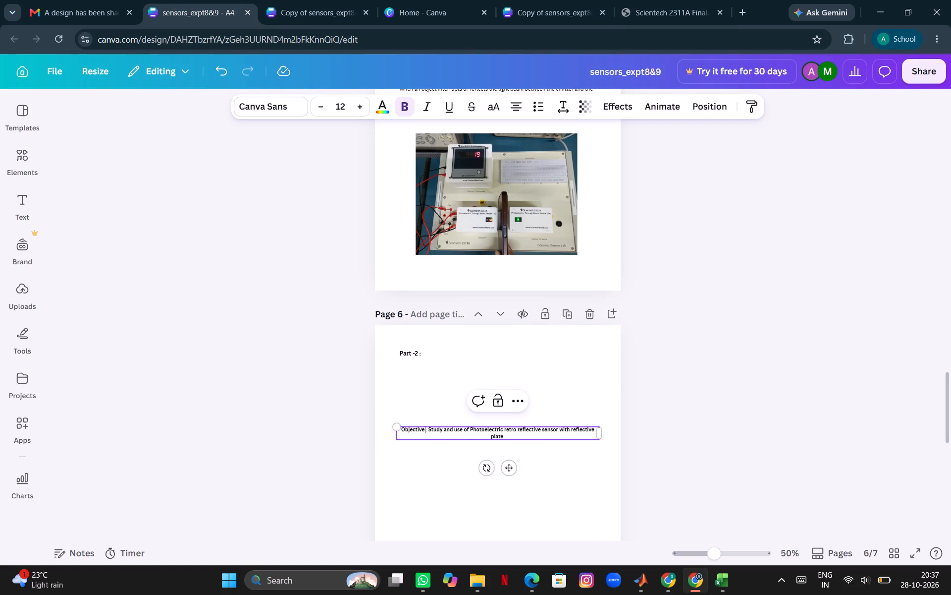
pyautogui.press('BackSpace')
pyautogui.press('BackSpace')
pyautogui.press('BackSpace')
pyautogui.press('BackSpace')
pyautogui.press('BackSpace')
pyautogui.press('BackSpace')
pyautogui.press('BackSpace')
pyautogui.press('BackSpace')
pyautogui.press('BackSpace')
pyautogui.press('BackSpace')
pyautogui.press('BackSpace')
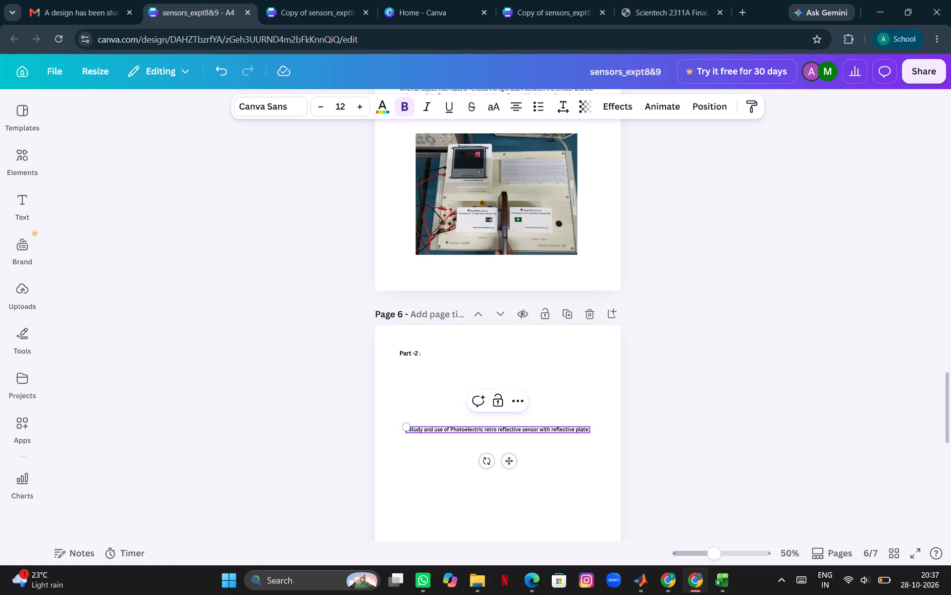
# Remove the bold formatting from the pasted objective sentence on page 6.
pyautogui.click(409, 101)
pyautogui.click(528, 362)
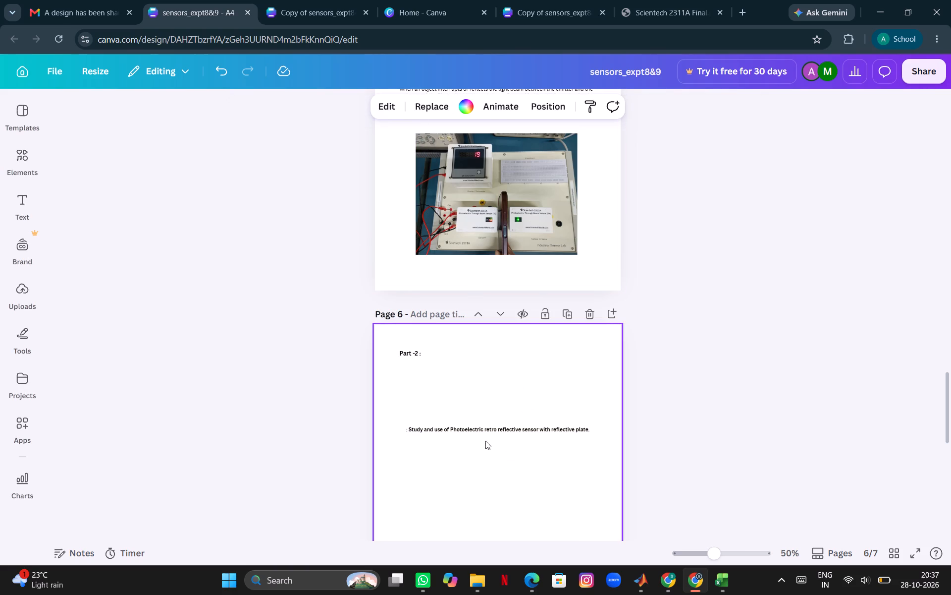
pyautogui.click(505, 427)
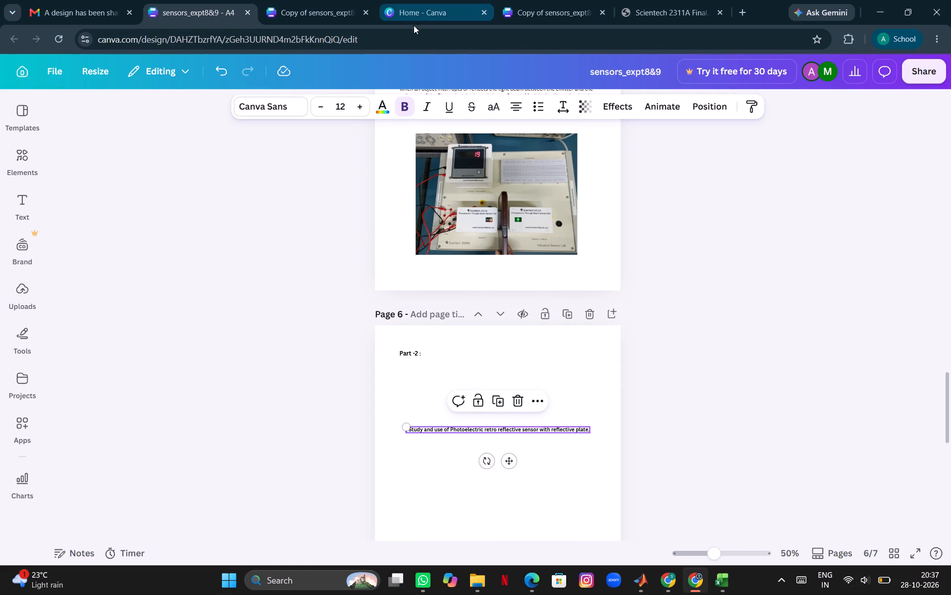
pyautogui.click(403, 109)
pyautogui.click(779, 357)
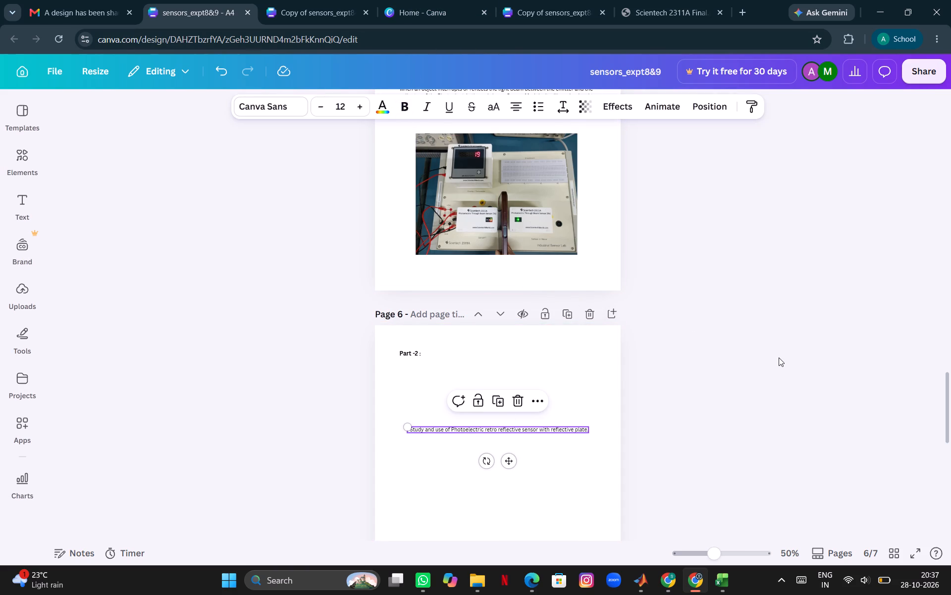
# Move the objective sentence up beside the "Part -2 :" label, on the same line.
pyautogui.moveTo(532, 433); pyautogui.dragTo(558, 357)
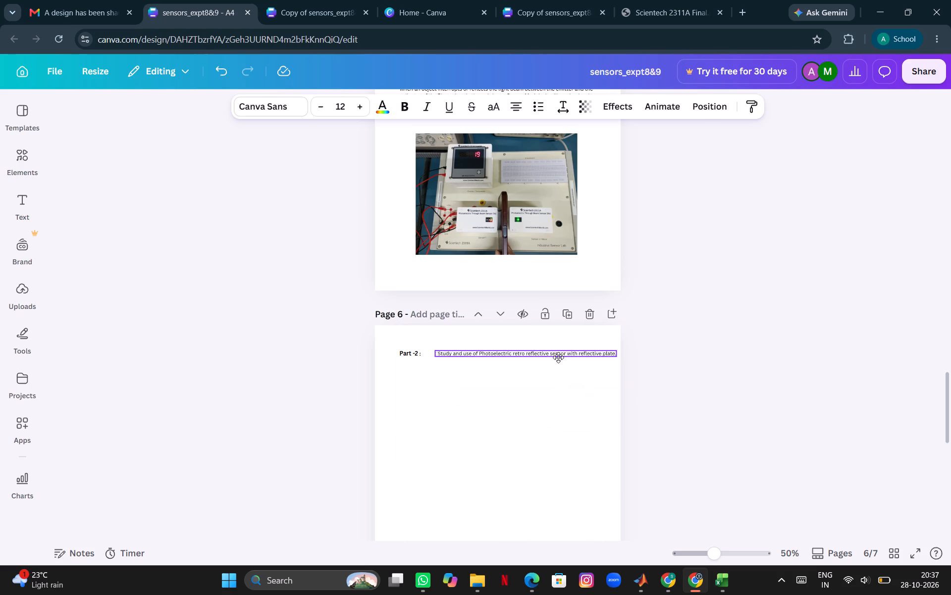
pyautogui.moveTo(558, 357); pyautogui.dragTo(551, 355)
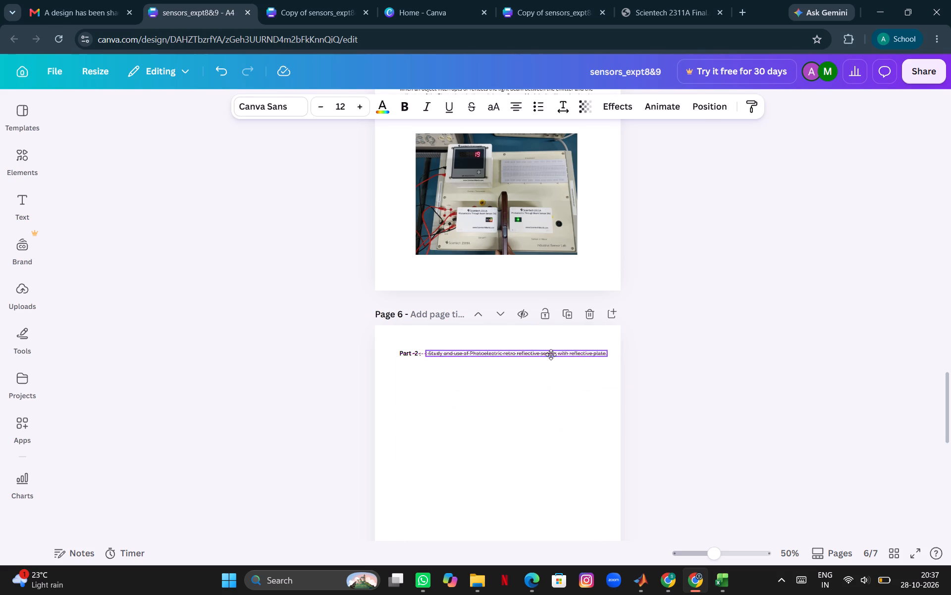
pyautogui.moveTo(551, 355); pyautogui.dragTo(551, 356)
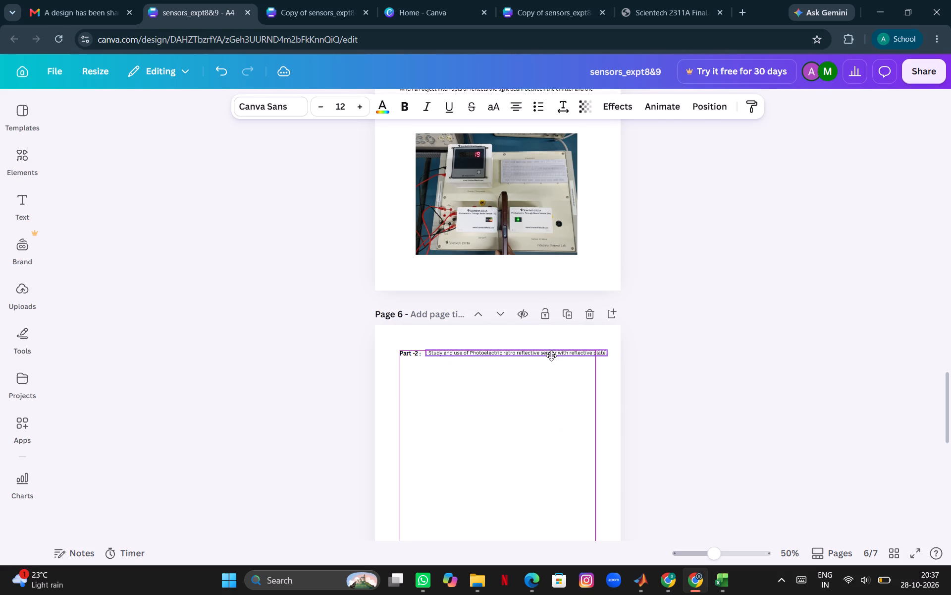
pyautogui.moveTo(551, 356); pyautogui.dragTo(551, 358)
# Break the objective sentence onto a second line before "reflective plate." and left-align the text.
pyautogui.click(588, 354)
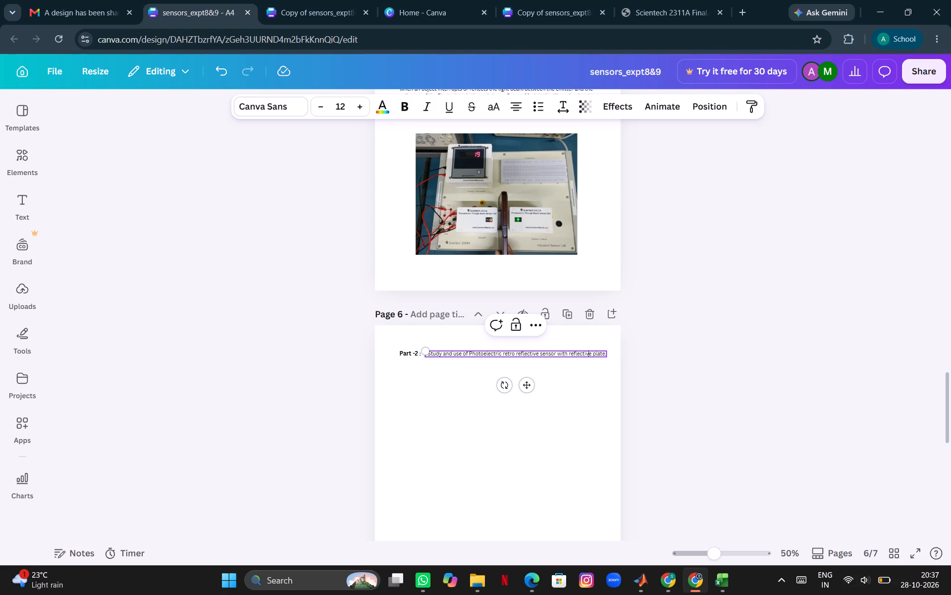
pyautogui.click(568, 354)
pyautogui.press('Return')
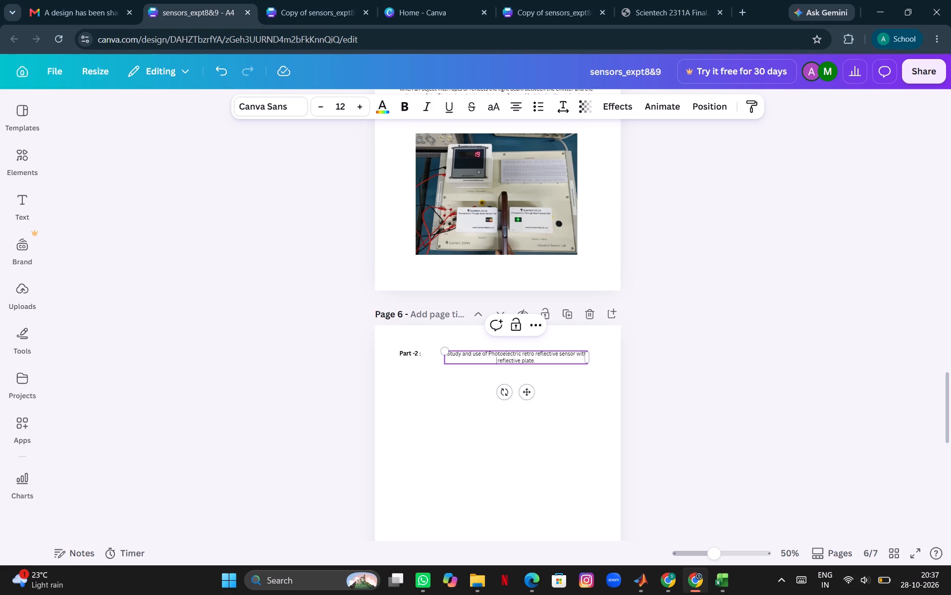
pyautogui.click(588, 392)
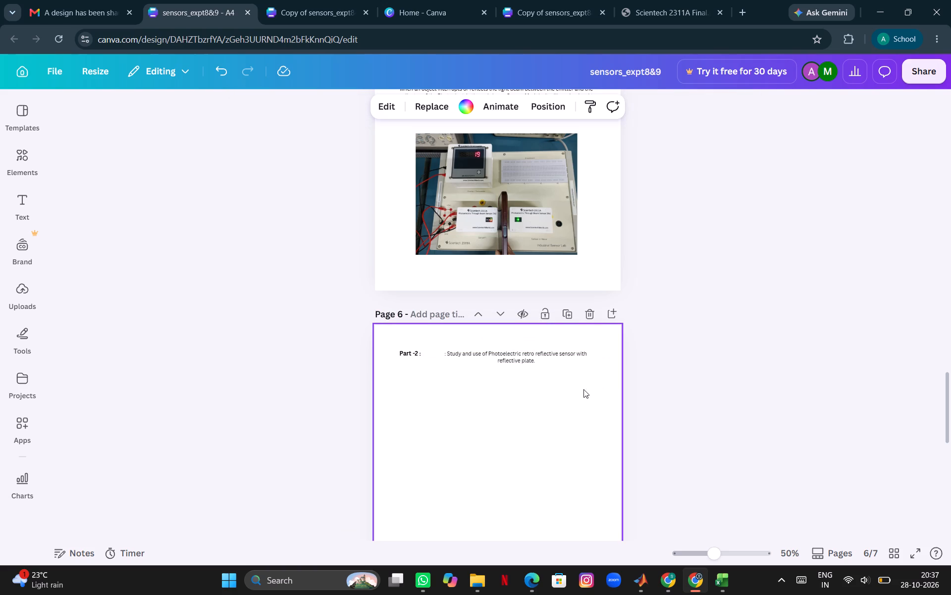
pyautogui.click(495, 356)
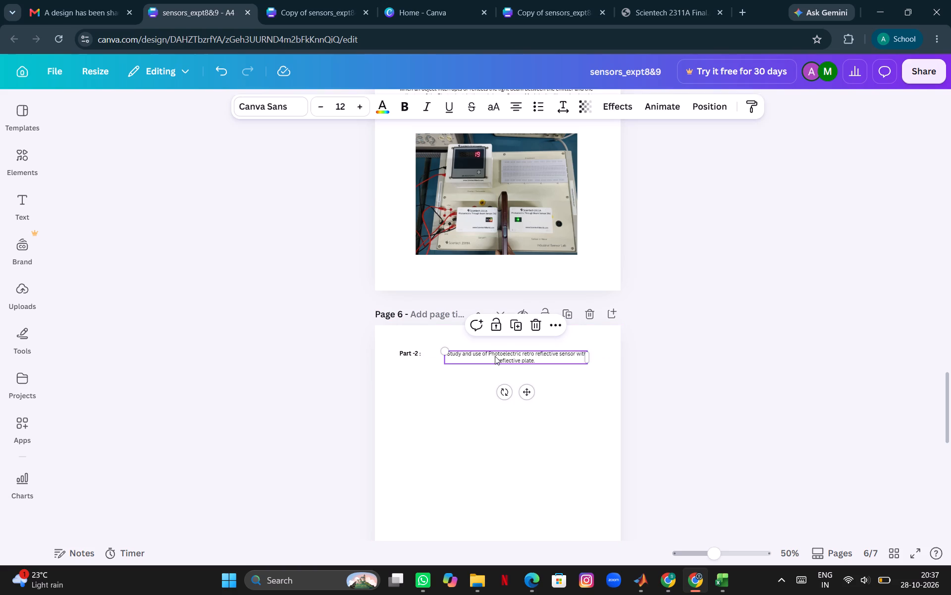
pyautogui.click(518, 105)
pyautogui.click(581, 475)
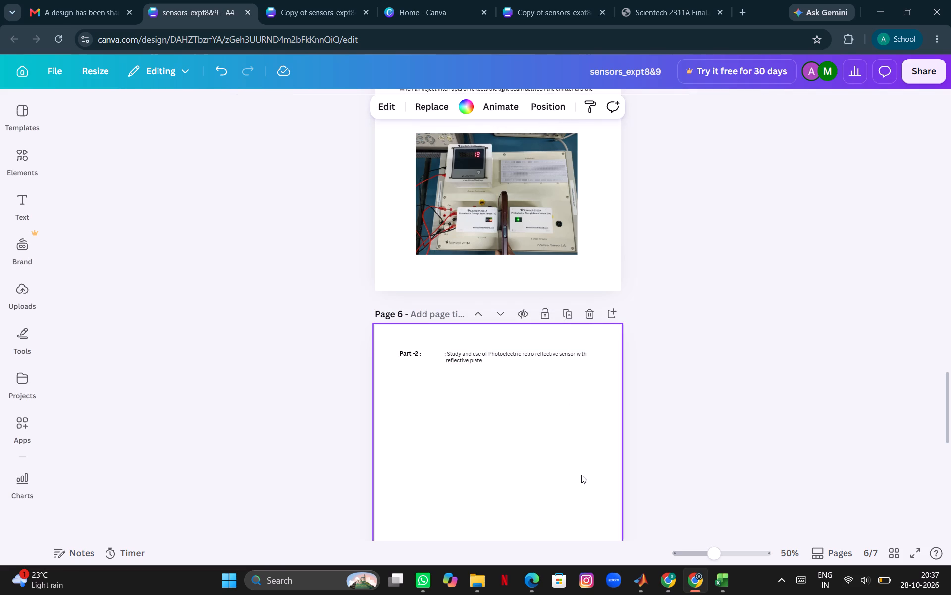
# Move the two-line objective text right up against the "Part -2 :" label, with its first line level with the label.
pyautogui.moveTo(540, 358); pyautogui.dragTo(532, 358)
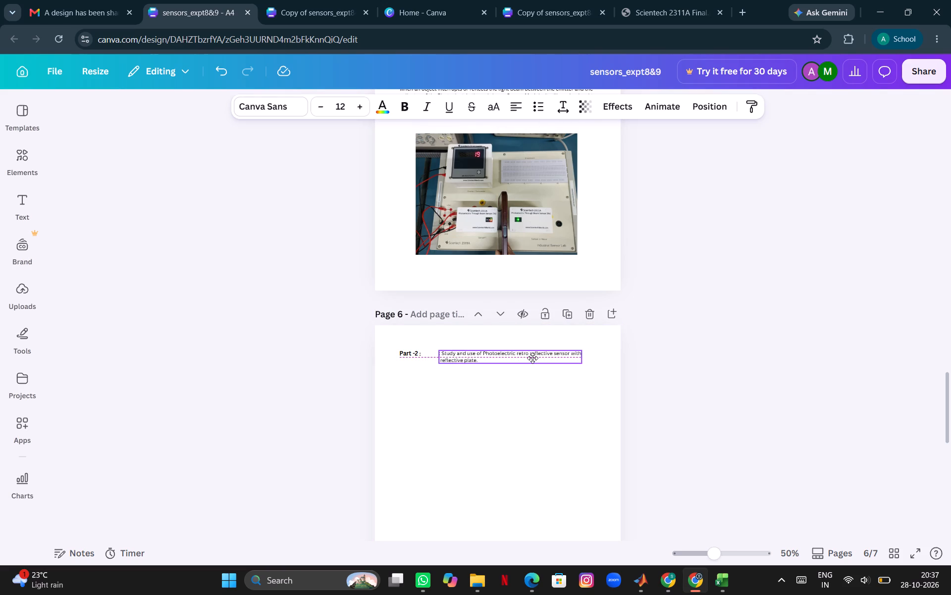
pyautogui.moveTo(532, 358); pyautogui.dragTo(513, 357)
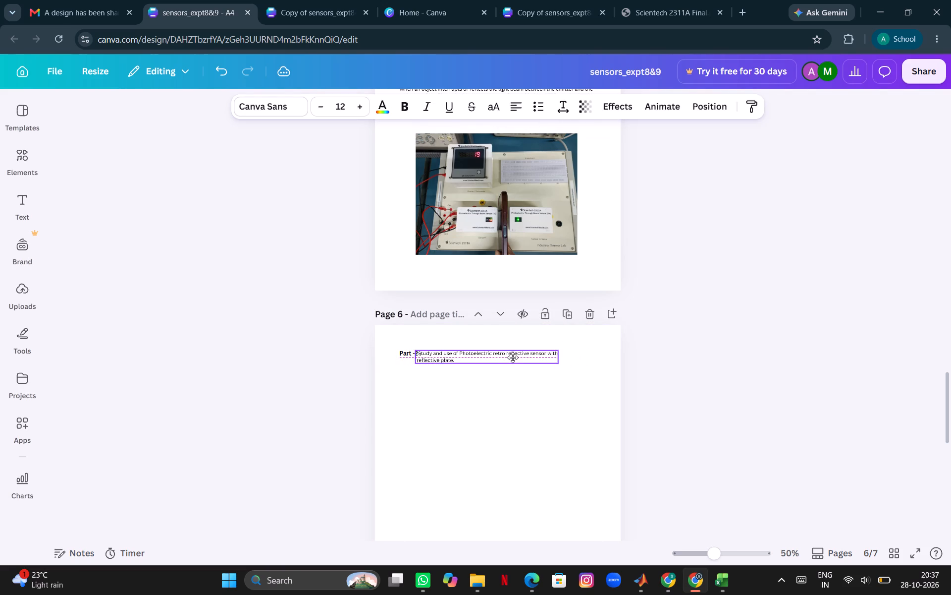
pyautogui.moveTo(513, 357); pyautogui.dragTo(521, 358)
pyautogui.click(521, 358)
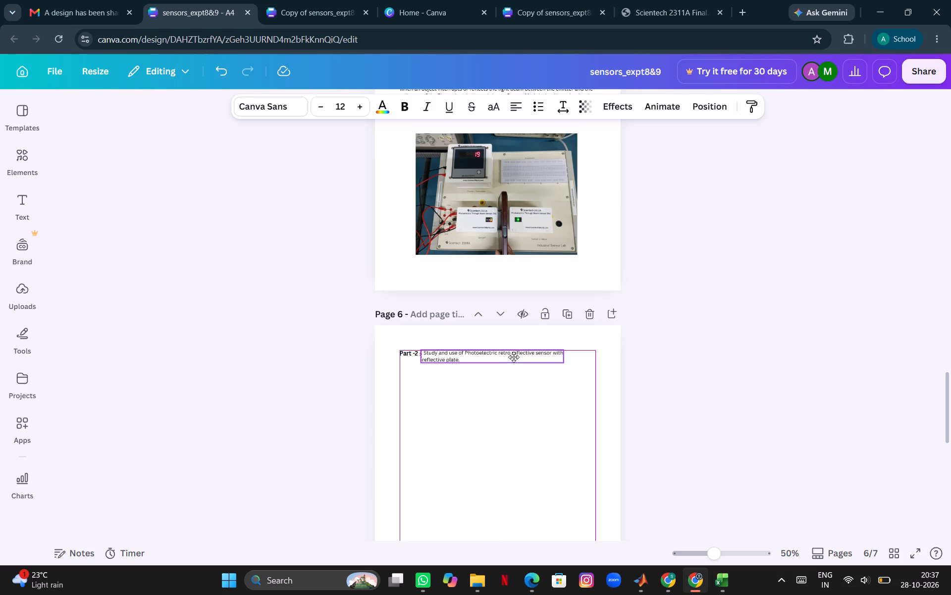
pyautogui.click(545, 397)
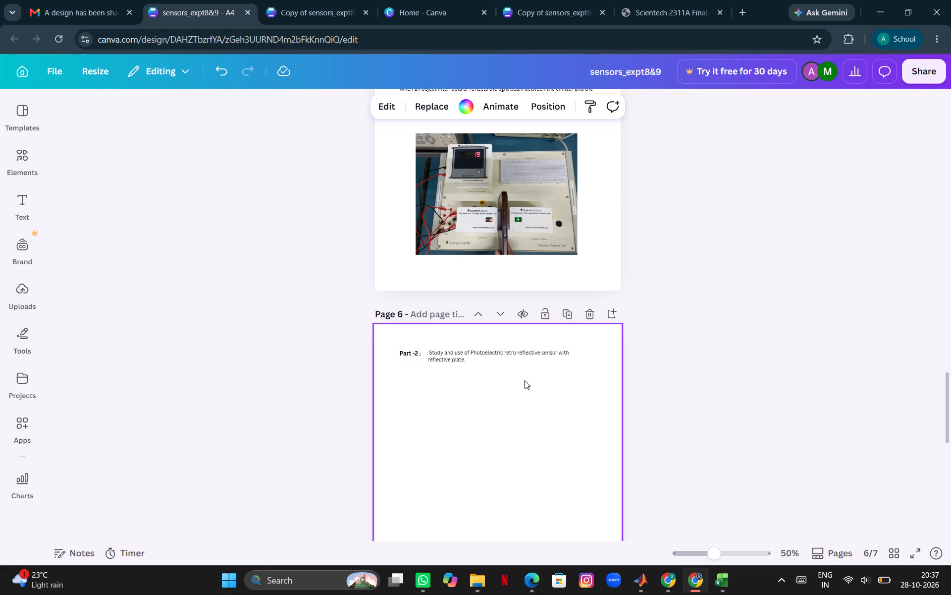
pyautogui.moveTo(496, 359); pyautogui.dragTo(488, 362)
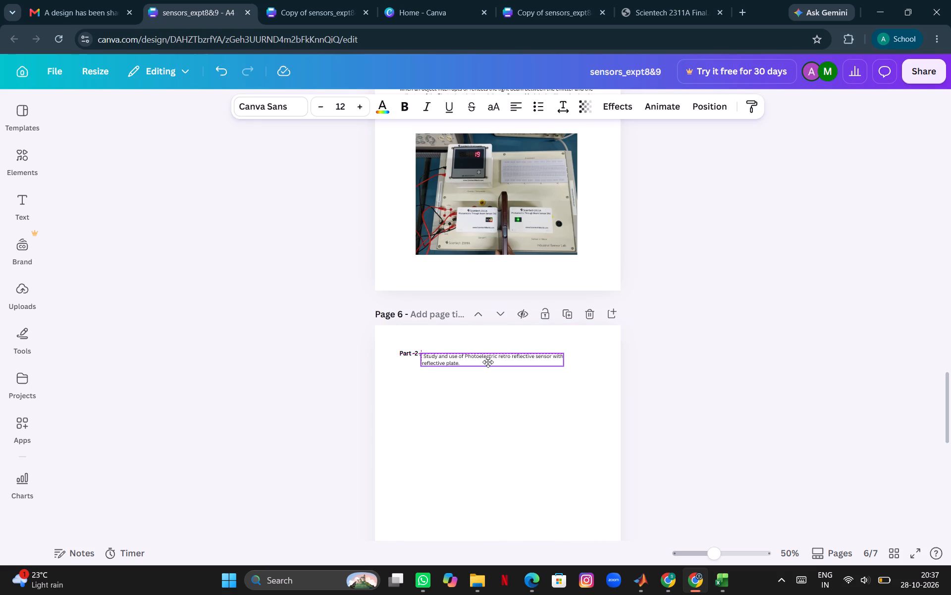
pyautogui.moveTo(488, 362); pyautogui.dragTo(488, 358)
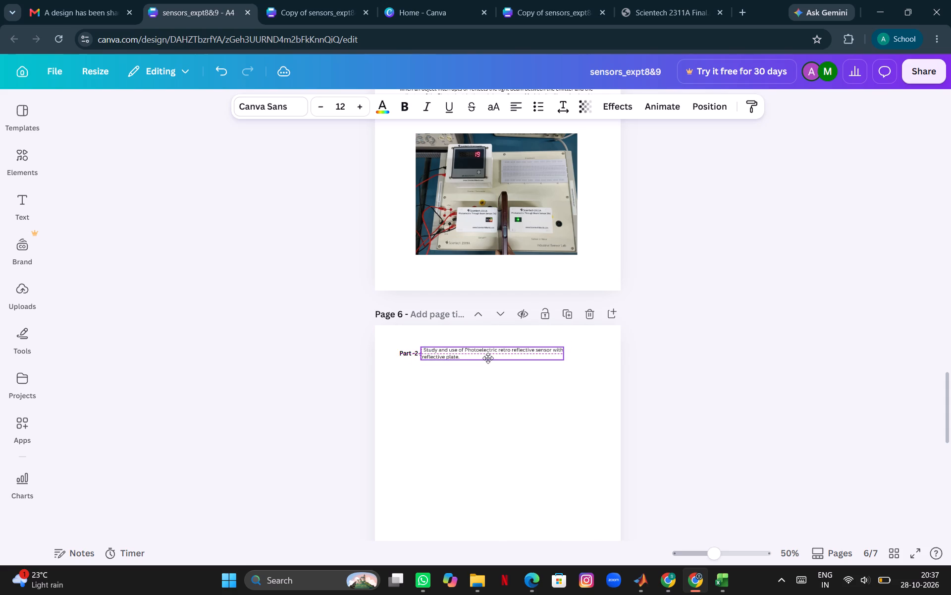
pyautogui.moveTo(488, 358); pyautogui.dragTo(488, 360)
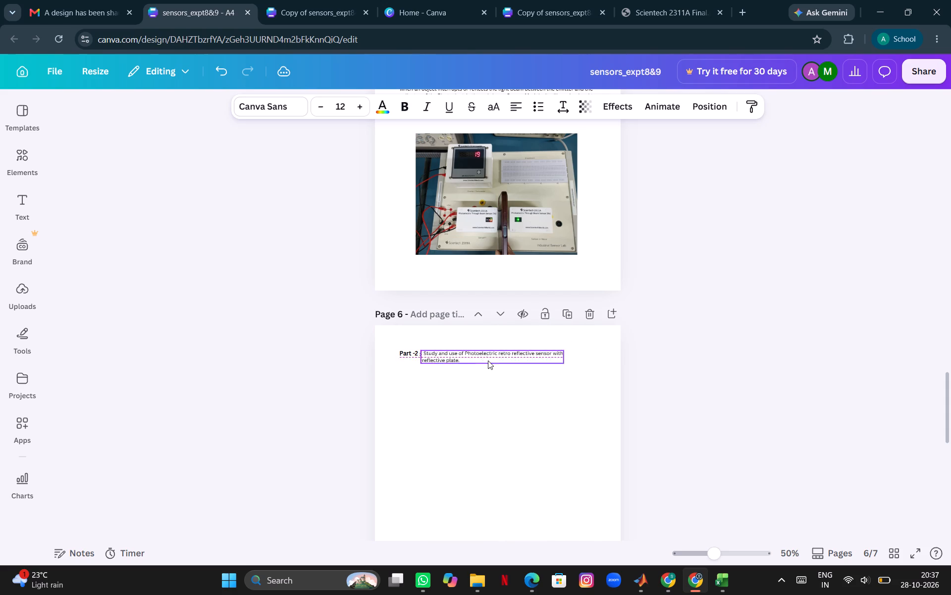
pyautogui.click(548, 389)
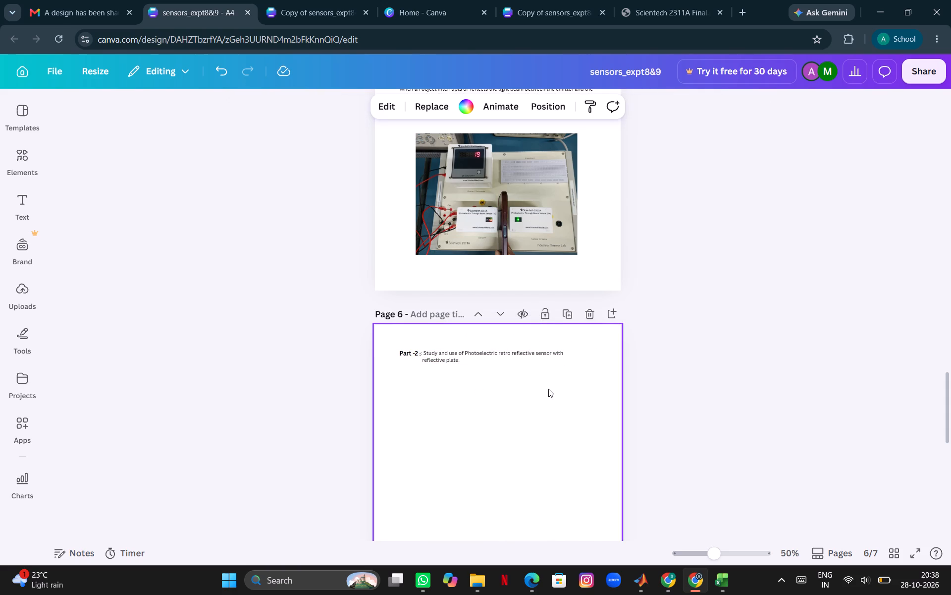
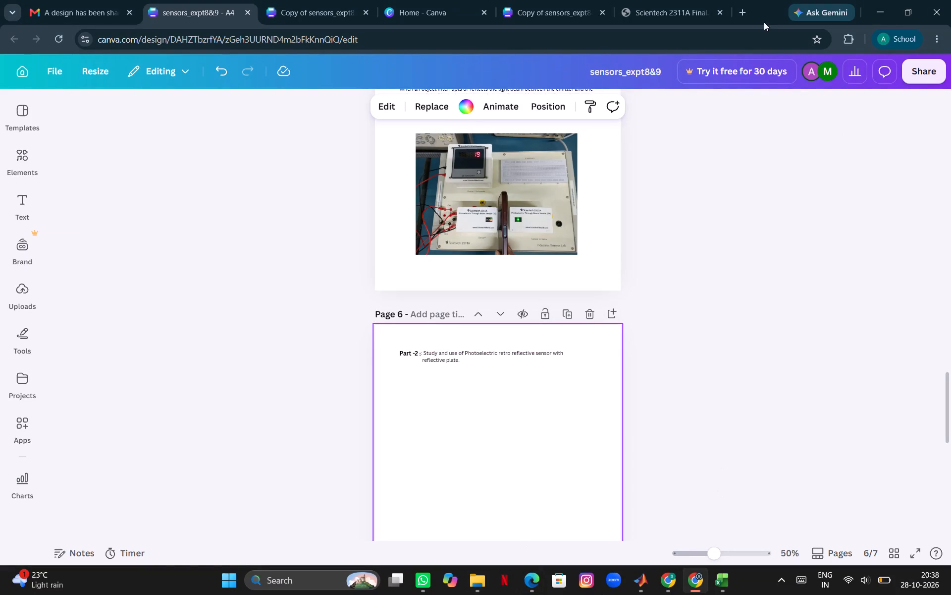
# Copy Experiment 2's "Equipments Needed:" heading and list from the Scientech 2311A PDF into page 6 of the Canva report, left-aligned.
pyautogui.click(650, 4)
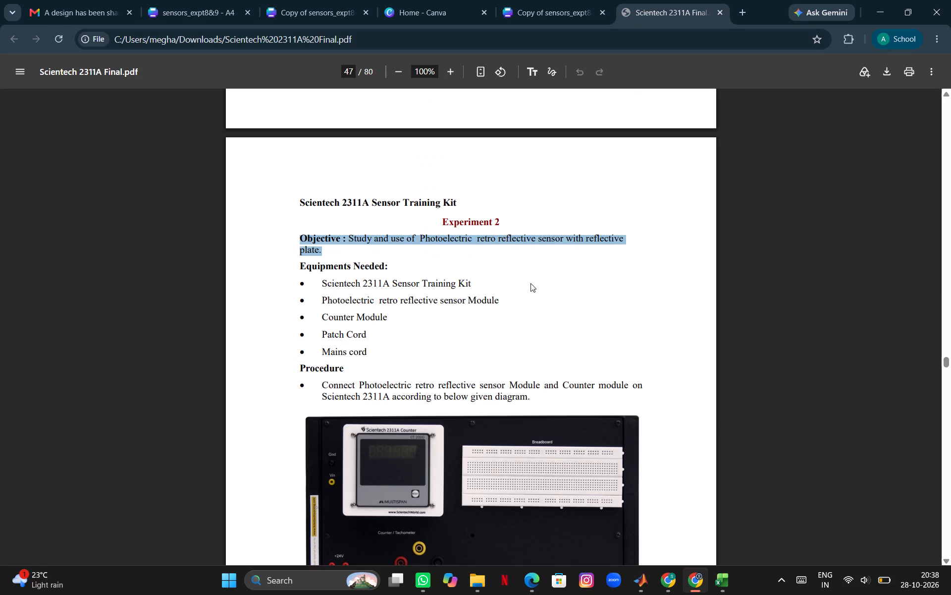
pyautogui.moveTo(297, 270); pyautogui.dragTo(301, 273)
pyautogui.moveTo(301, 273); pyautogui.dragTo(376, 354)
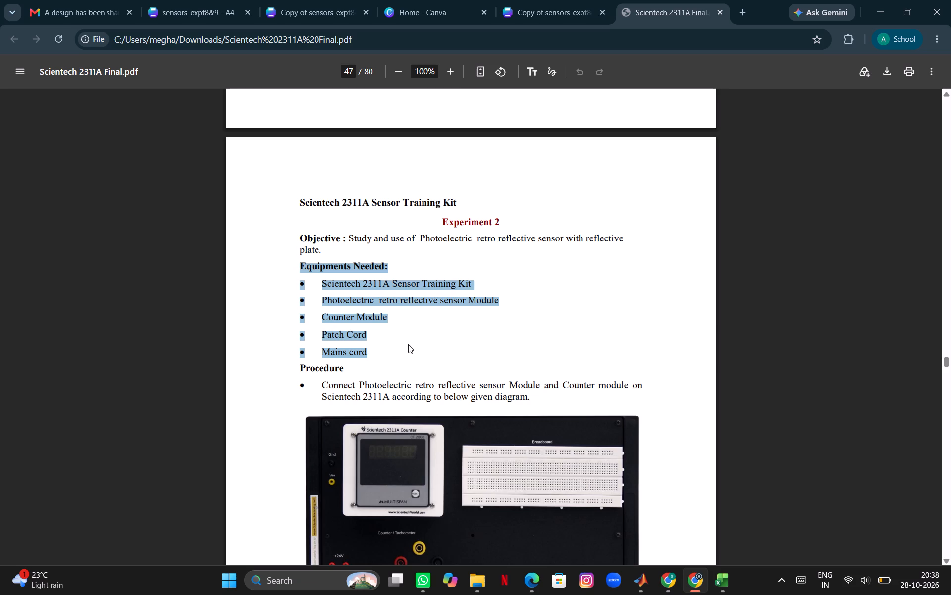
pyautogui.hotkey('ctrl', 'c')
pyautogui.click(215, 16)
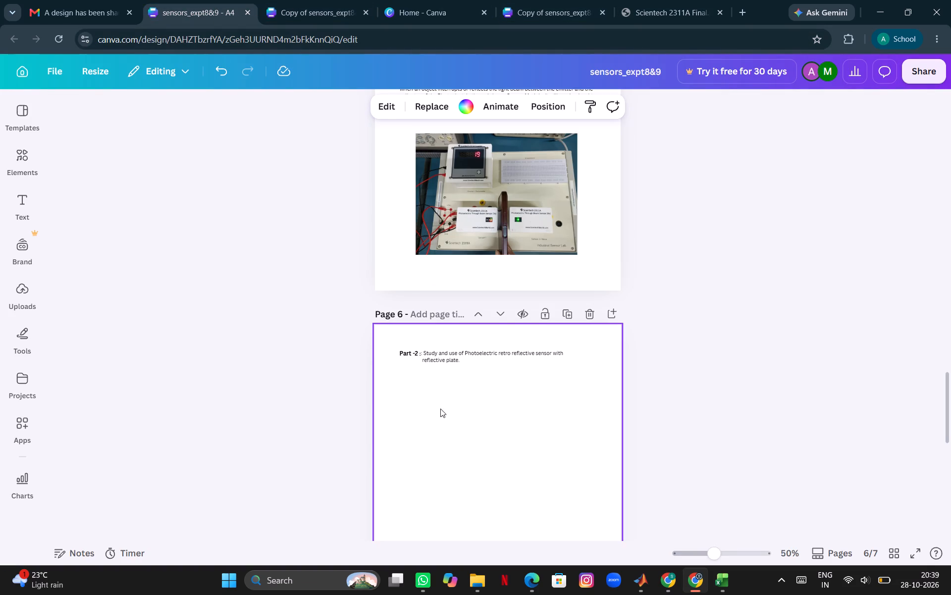
pyautogui.hotkey('ctrl', 'v')
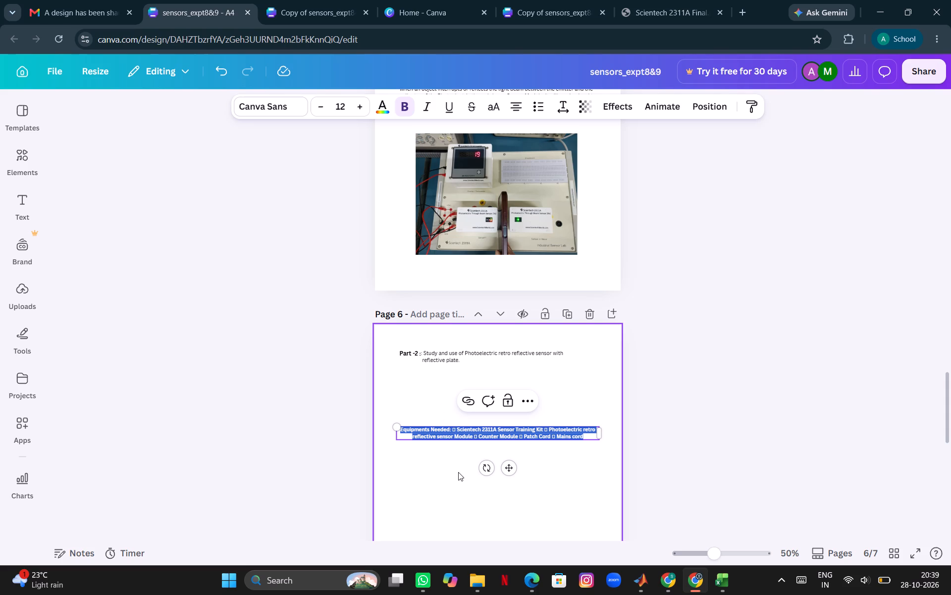
pyautogui.click(508, 109)
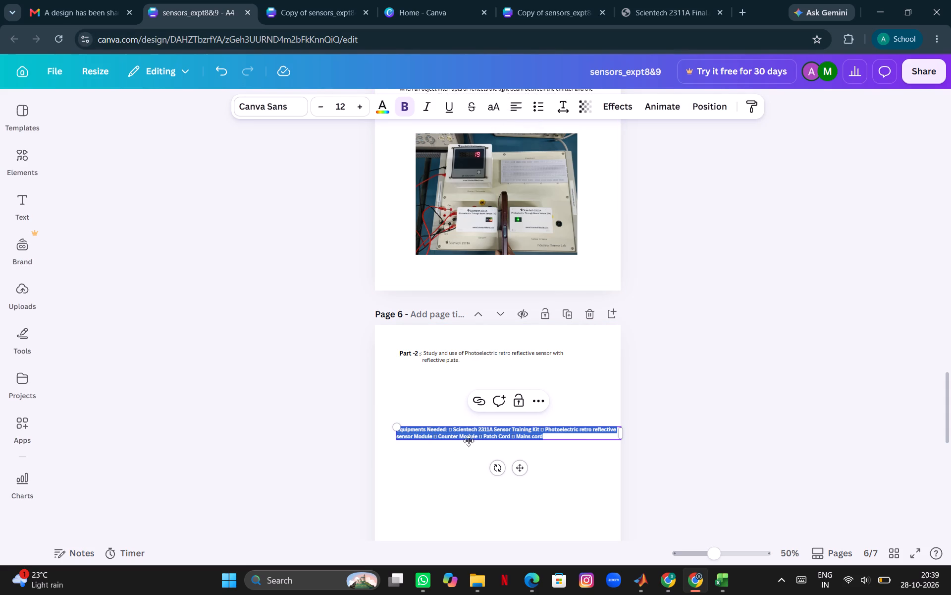
# Break the pasted equipment text into separate lines, with the "Equipments Needed:" heading and each of the five items on its own line.
pyautogui.click(453, 429)
pyautogui.click(444, 429)
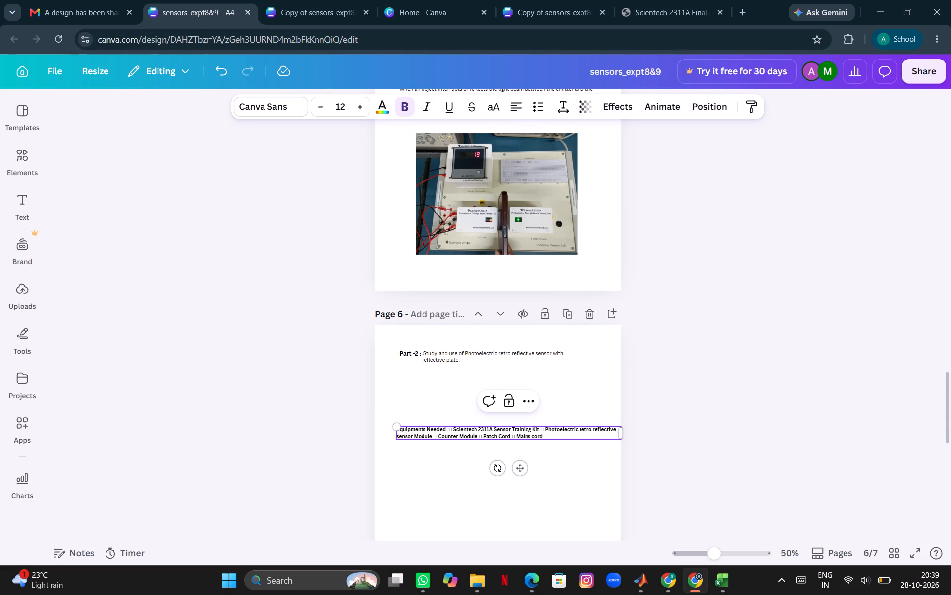
pyautogui.click(447, 427)
pyautogui.press('Return')
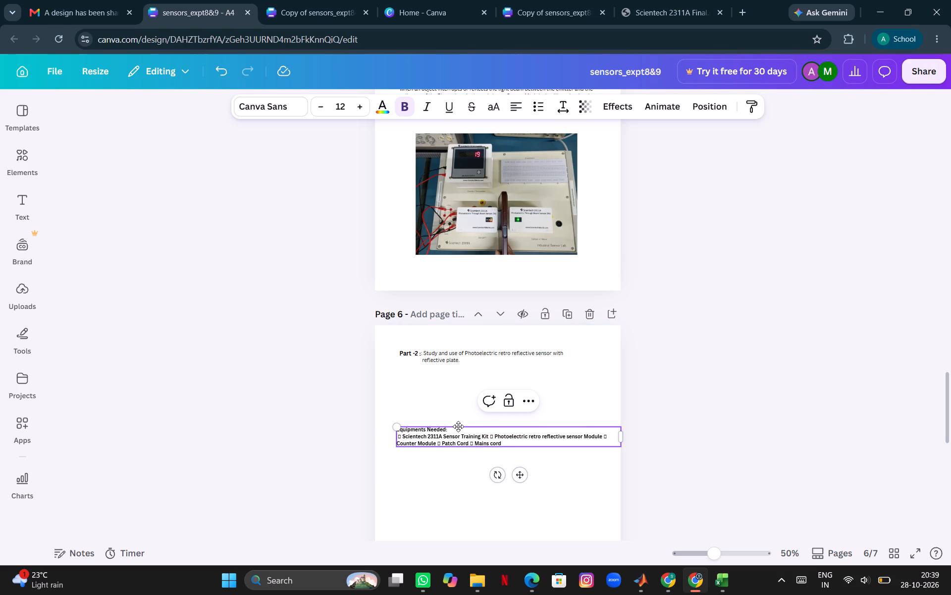
pyautogui.click(410, 110)
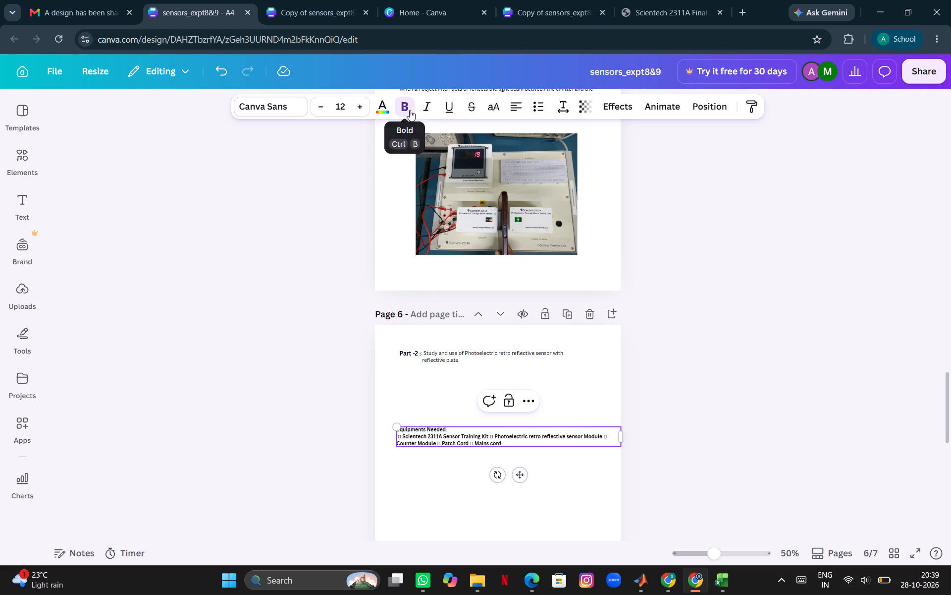
pyautogui.click(494, 432)
pyautogui.click(487, 438)
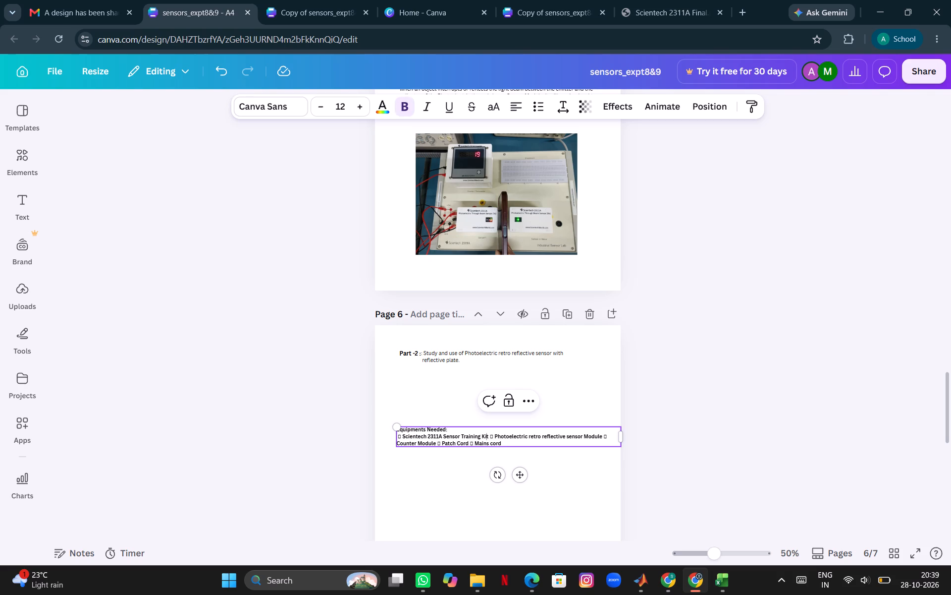
pyautogui.click(488, 438)
pyautogui.press('Return')
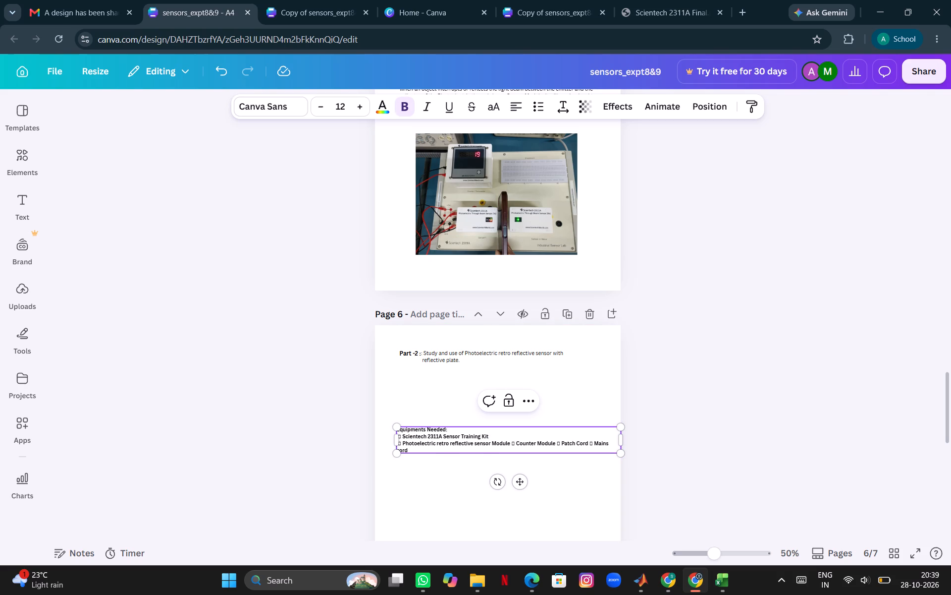
pyautogui.click(513, 442)
pyautogui.press('Return')
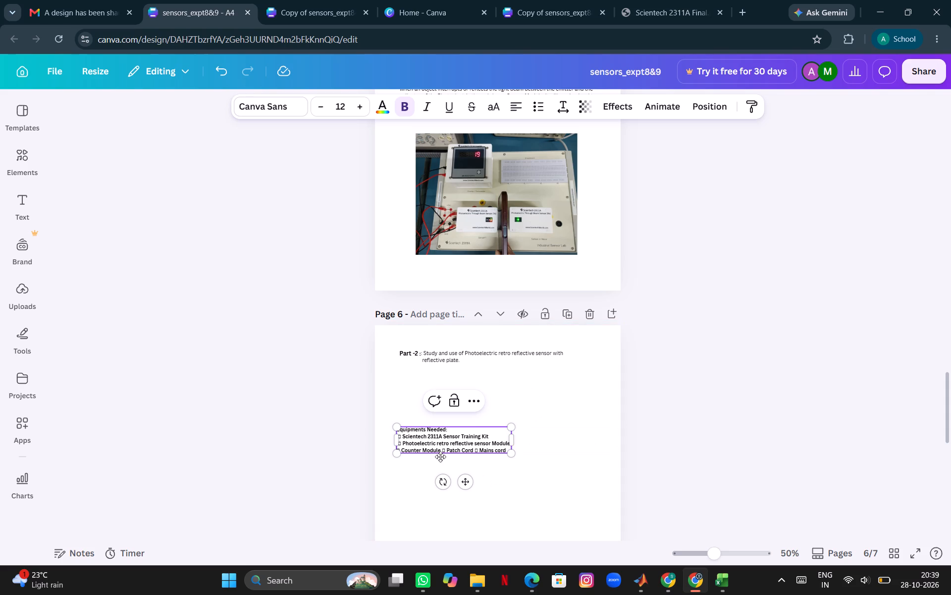
pyautogui.click(441, 451)
pyautogui.press('Return')
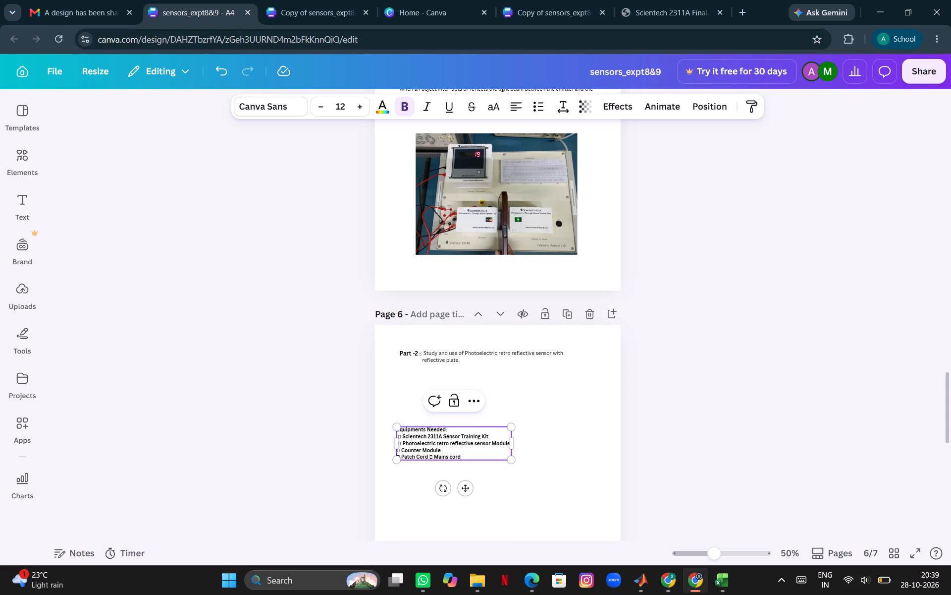
pyautogui.click(428, 457)
pyautogui.press('Return')
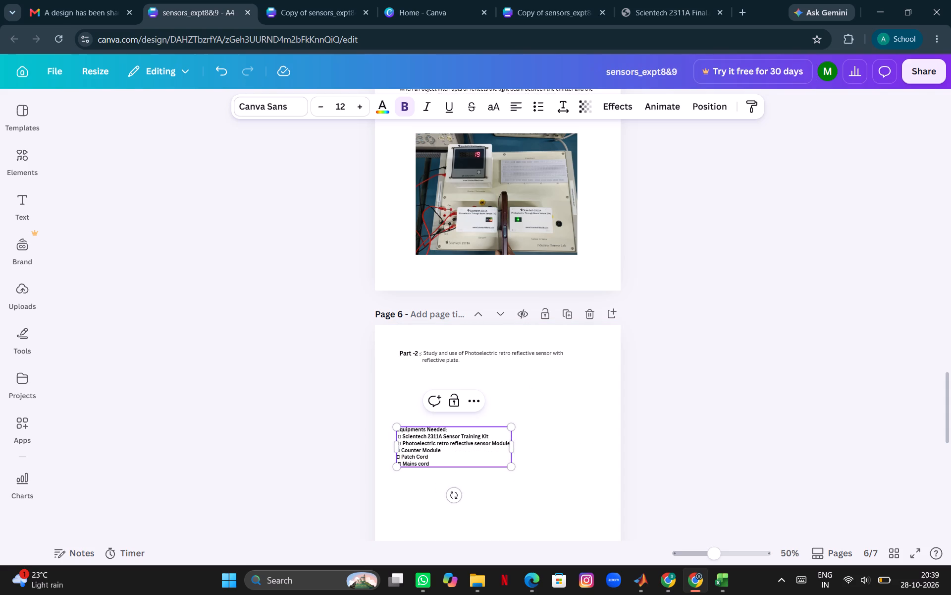
# Remove the bold formatting from the whole equipment text block on page 6.
pyautogui.click(398, 109)
pyautogui.click(545, 430)
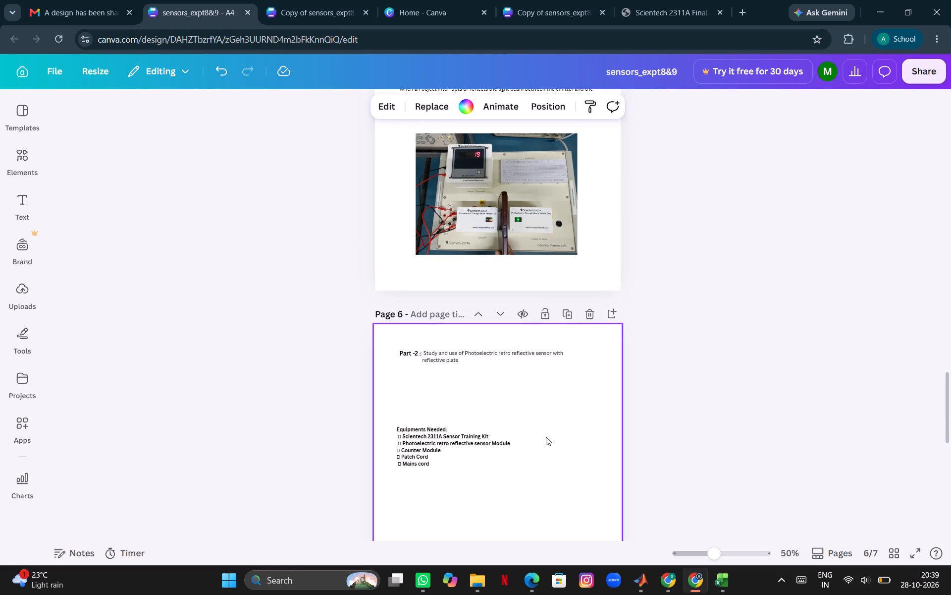
pyautogui.click(463, 443)
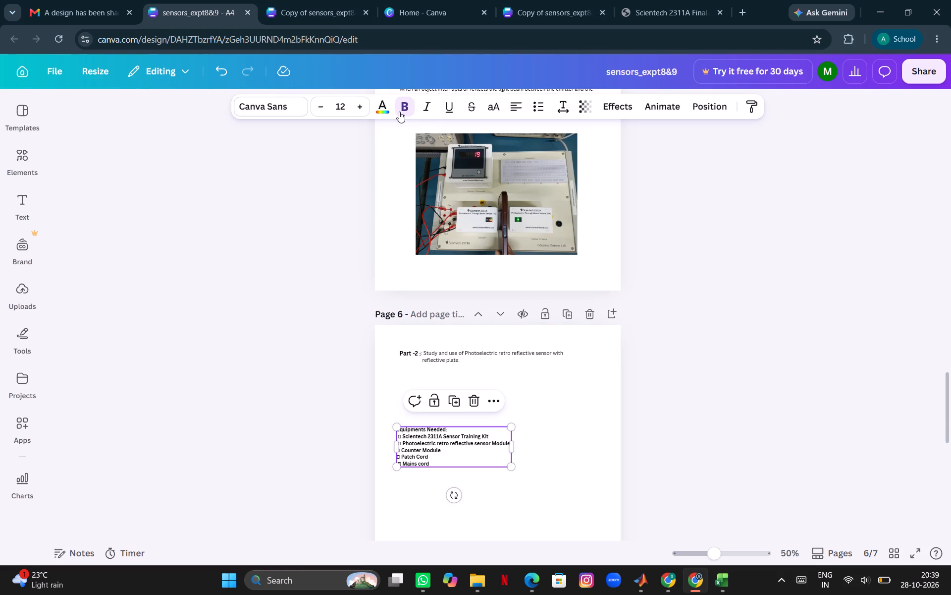
pyautogui.click(399, 111)
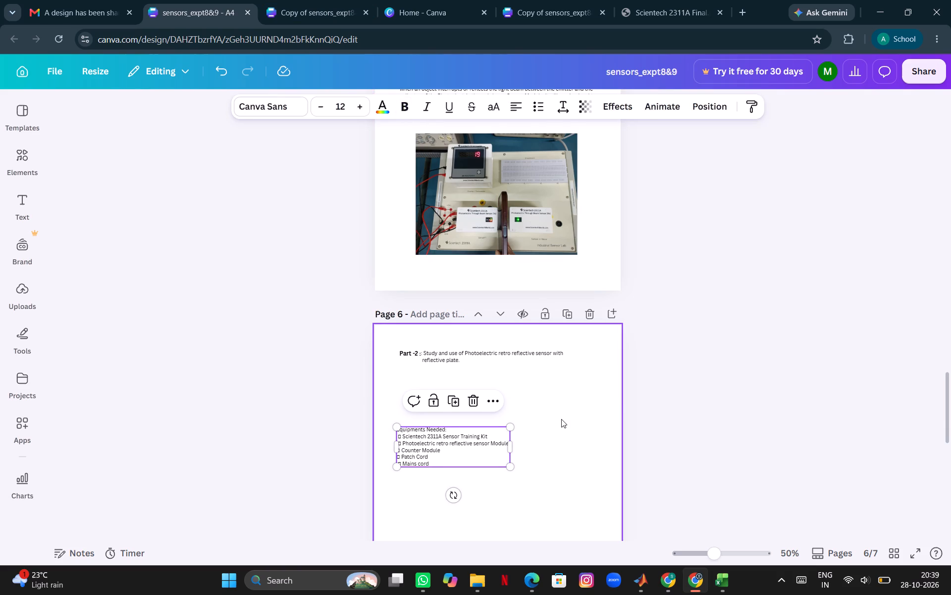
pyautogui.click(561, 419)
# Move the equipment text block up beneath the objective, with its left edge aligned to the "Part -2 :" label.
pyautogui.moveTo(446, 448); pyautogui.dragTo(445, 404)
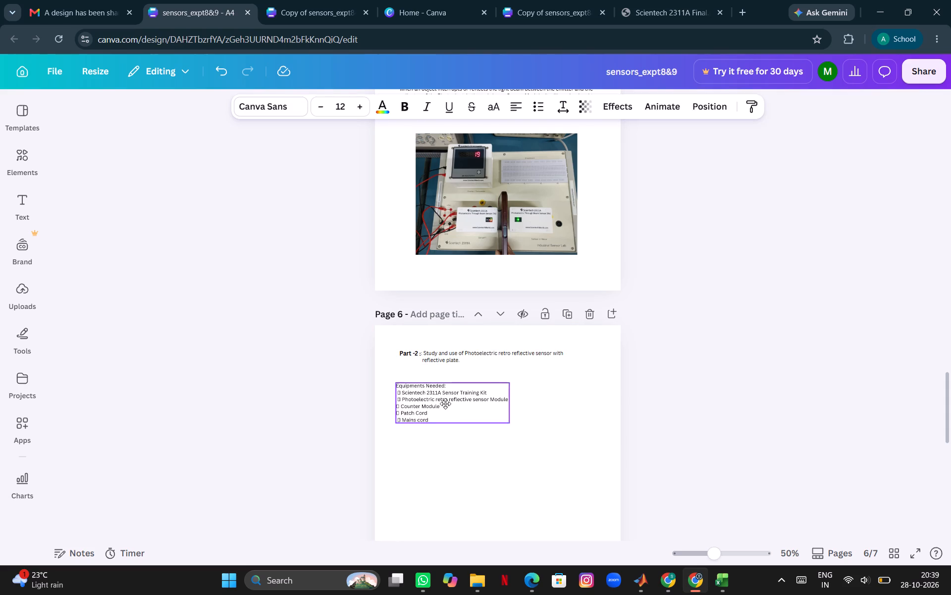
pyautogui.moveTo(445, 404); pyautogui.dragTo(450, 397)
pyautogui.click(562, 421)
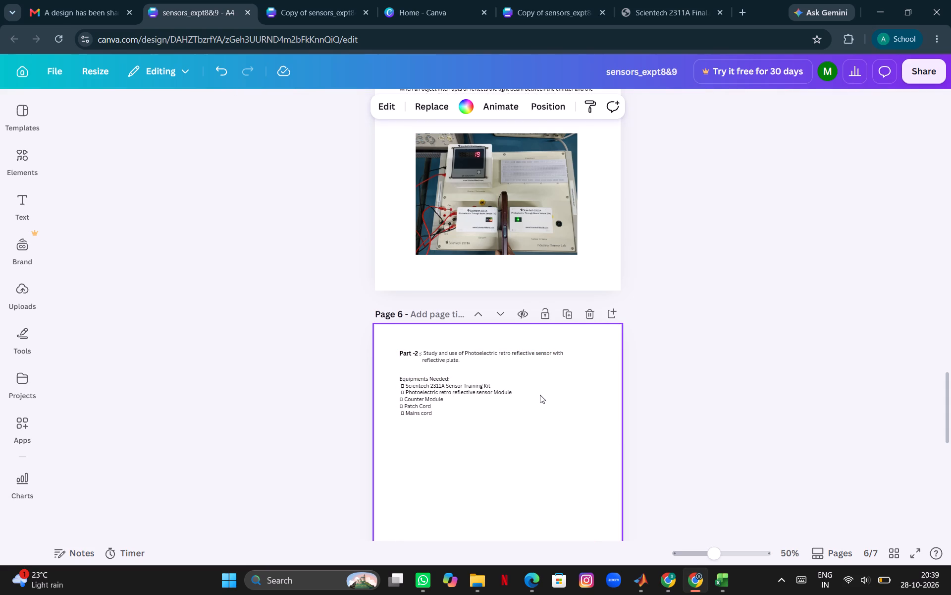
# Make the "Equipments Needed:" heading bold, keeping the listed items in regular weight.
pyautogui.click(452, 375)
pyautogui.click(453, 379)
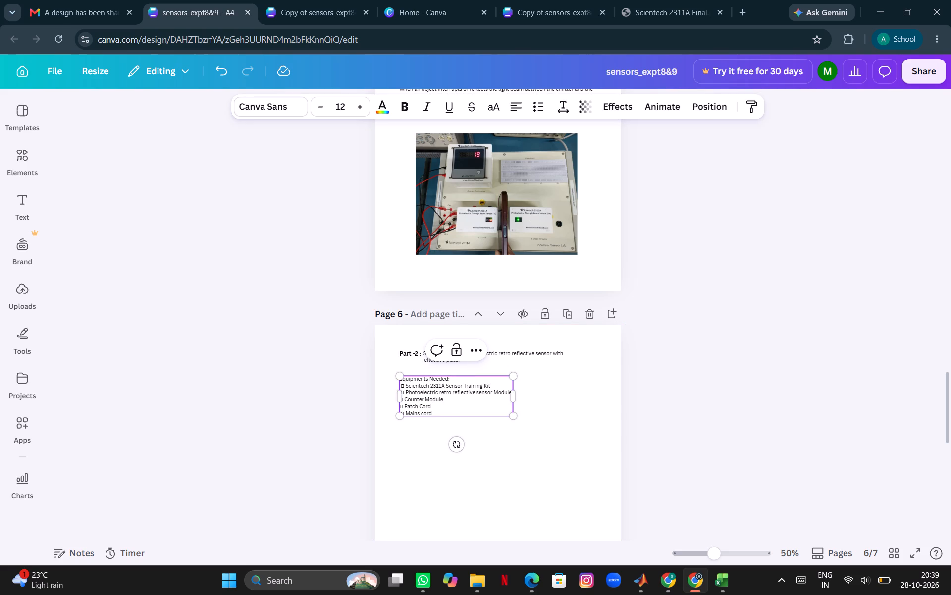
pyautogui.moveTo(450, 380); pyautogui.dragTo(414, 380)
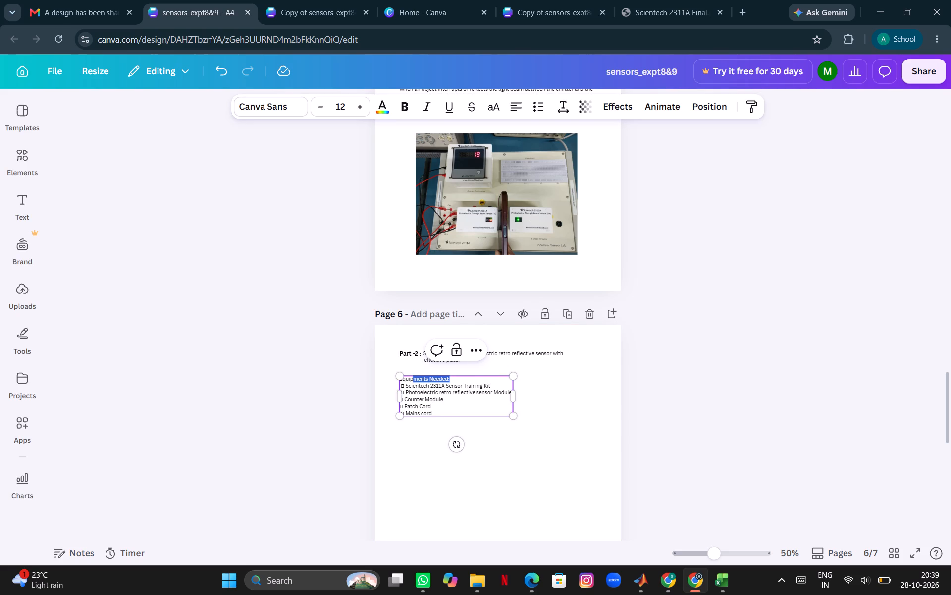
pyautogui.moveTo(414, 380); pyautogui.dragTo(399, 381)
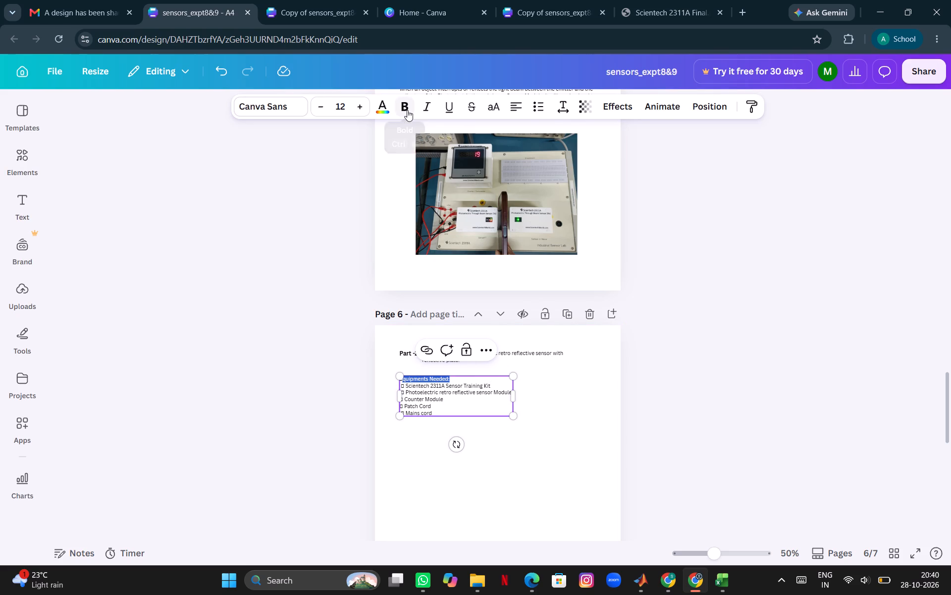
pyautogui.click(407, 110)
pyautogui.click(575, 485)
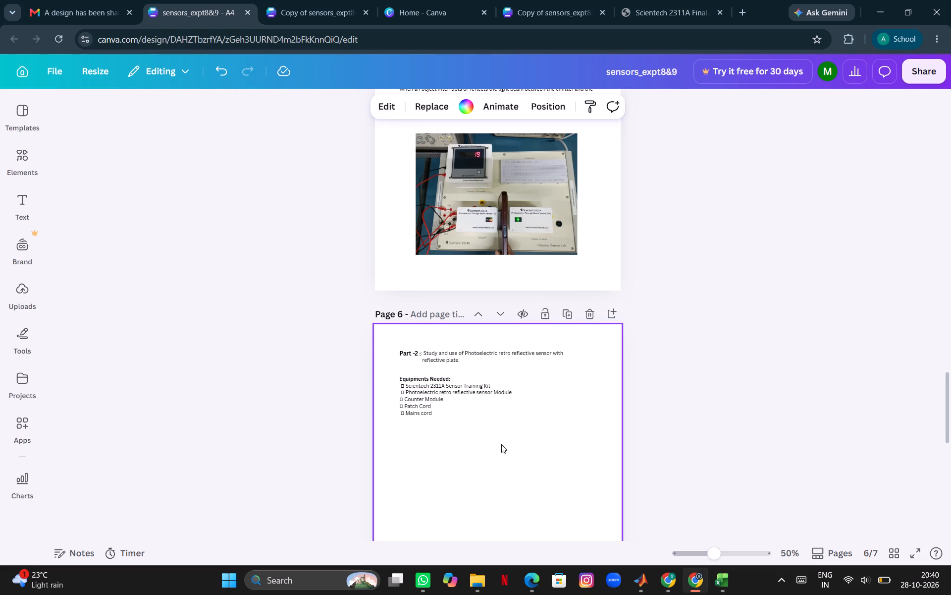
# Insert a blank line between the "Equipments Needed:" heading and the first equipment item.
pyautogui.click(451, 380)
pyautogui.click(451, 379)
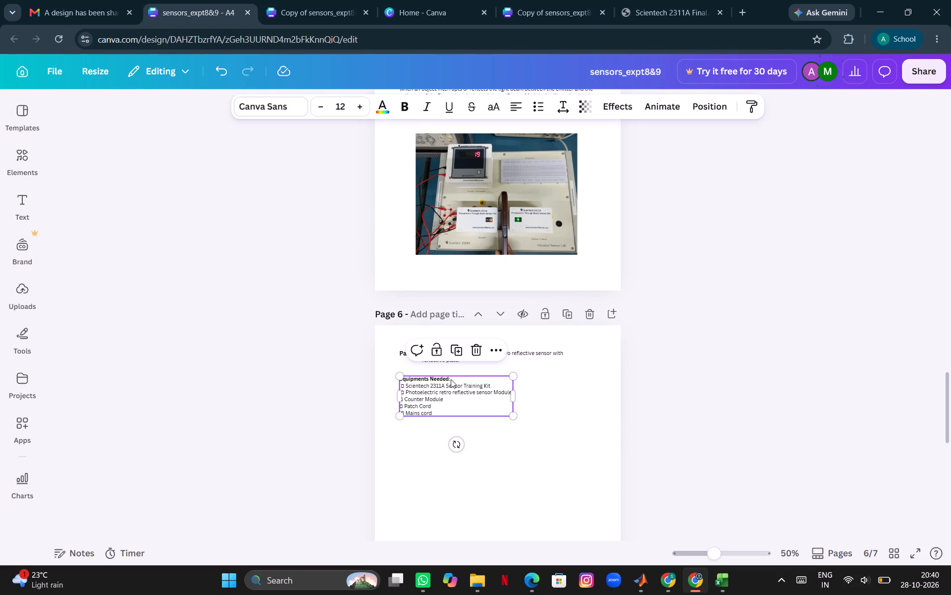
pyautogui.press('Return')
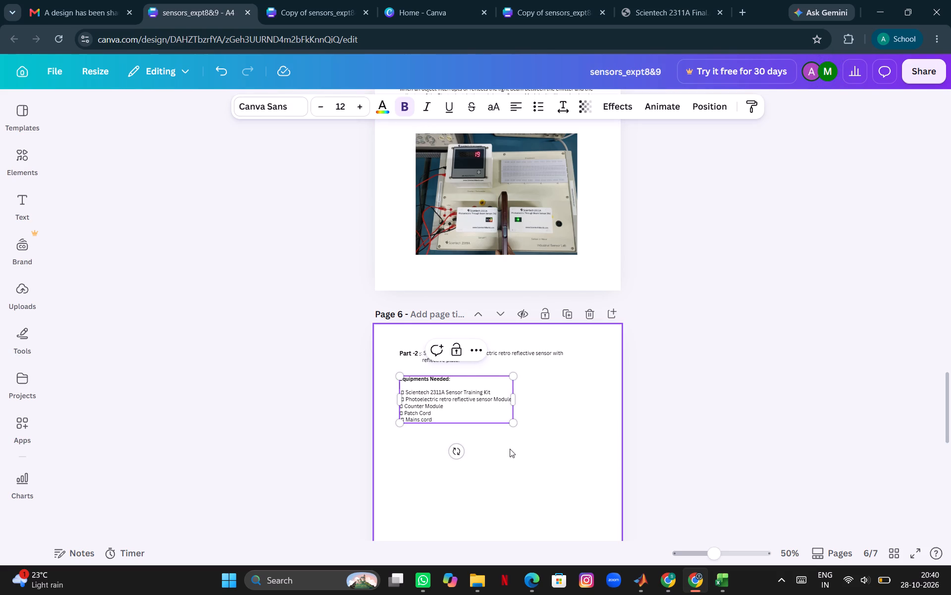
pyautogui.click(518, 460)
pyautogui.click(478, 413)
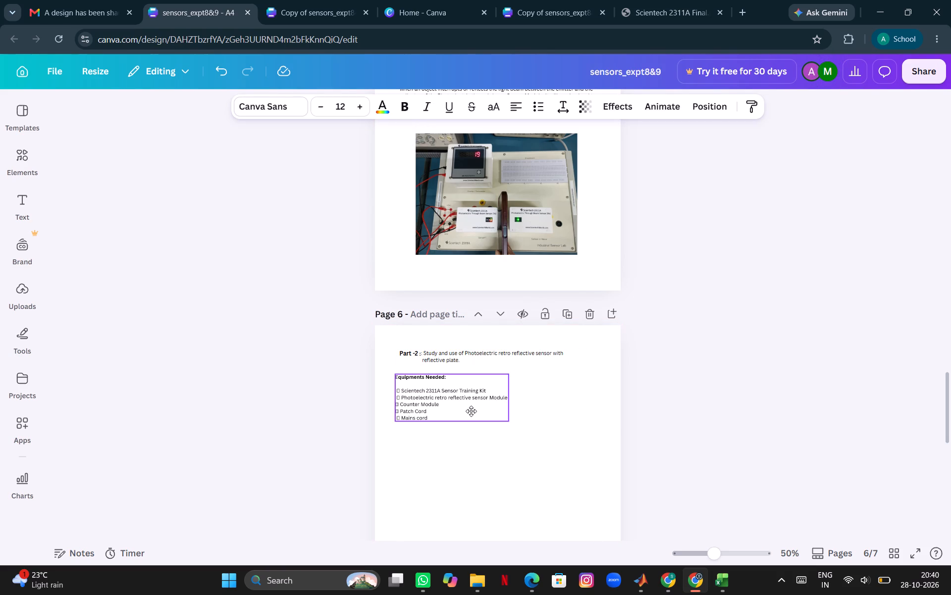
# Increase the font size of the bold "Equipments Needed:" heading text by two points.
pyautogui.click(450, 378)
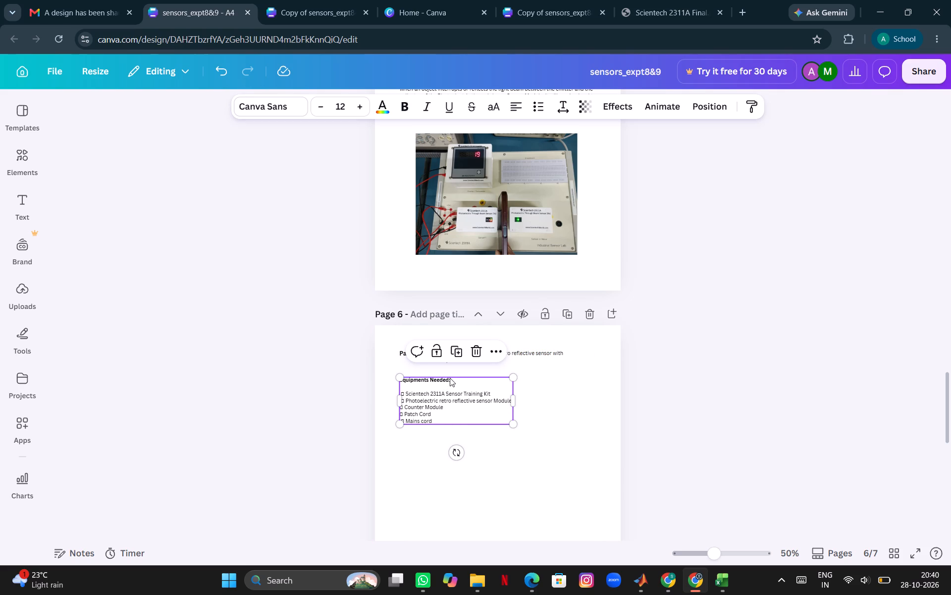
pyautogui.moveTo(451, 378); pyautogui.dragTo(403, 380)
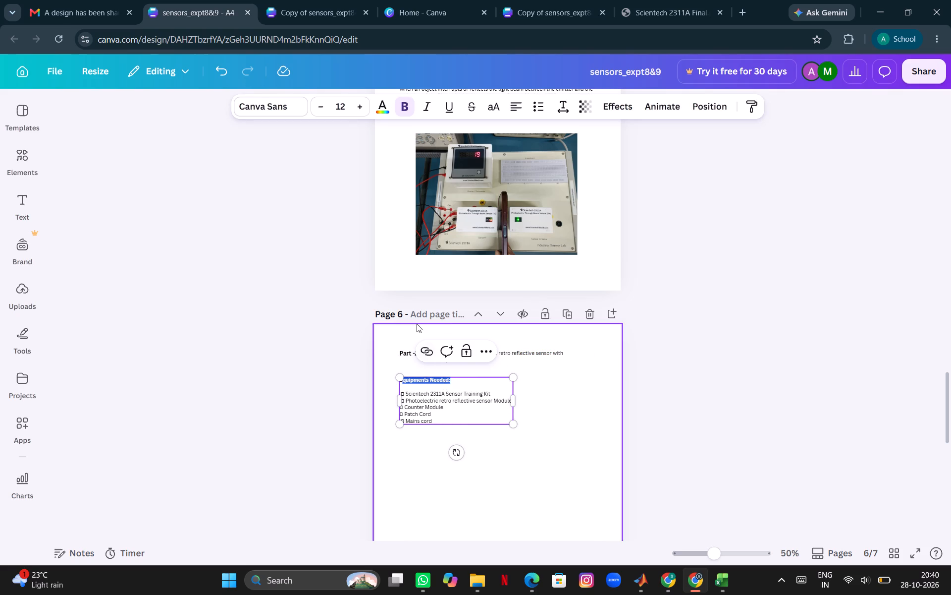
pyautogui.doubleClick(358, 103)
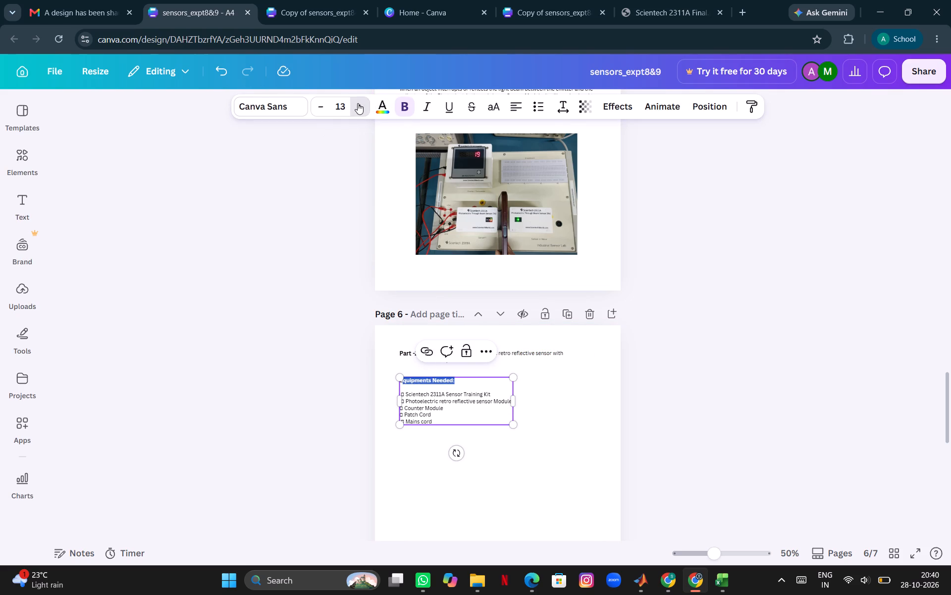
pyautogui.click(553, 461)
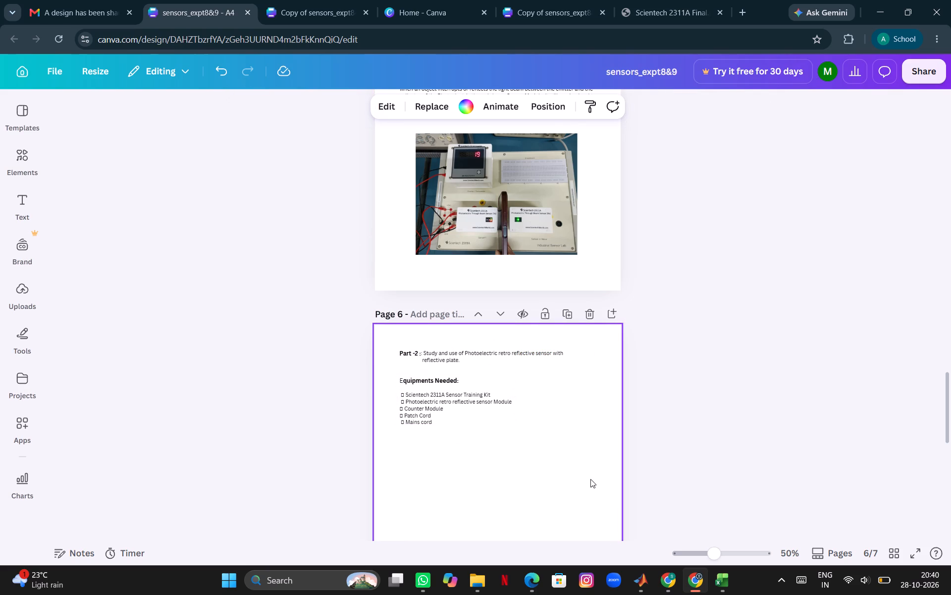
# Make the remaining non-bold first letter of the "Equipments Needed:" heading on page 6 bold to match the rest.
pyautogui.click(404, 378)
pyautogui.click(404, 378)
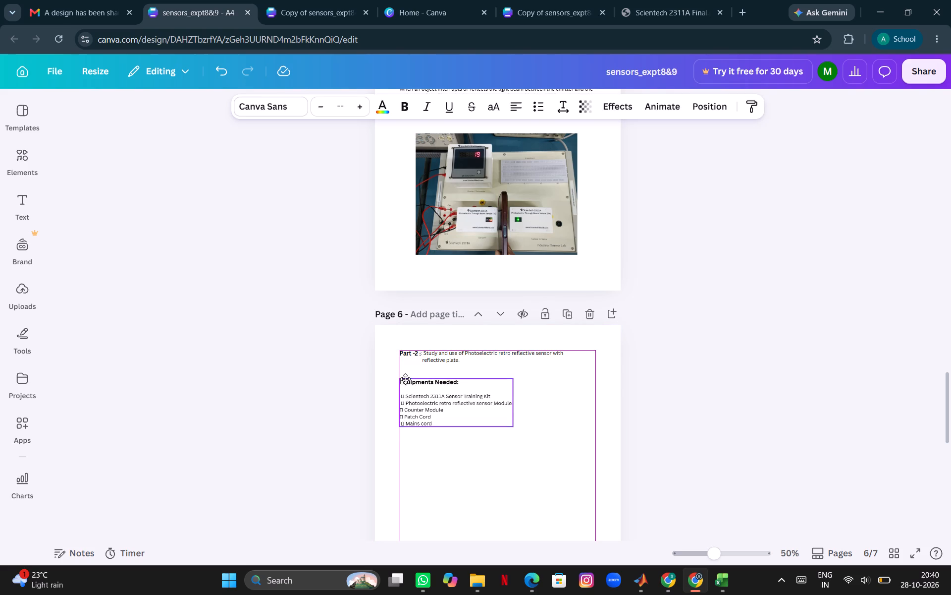
pyautogui.click(410, 377)
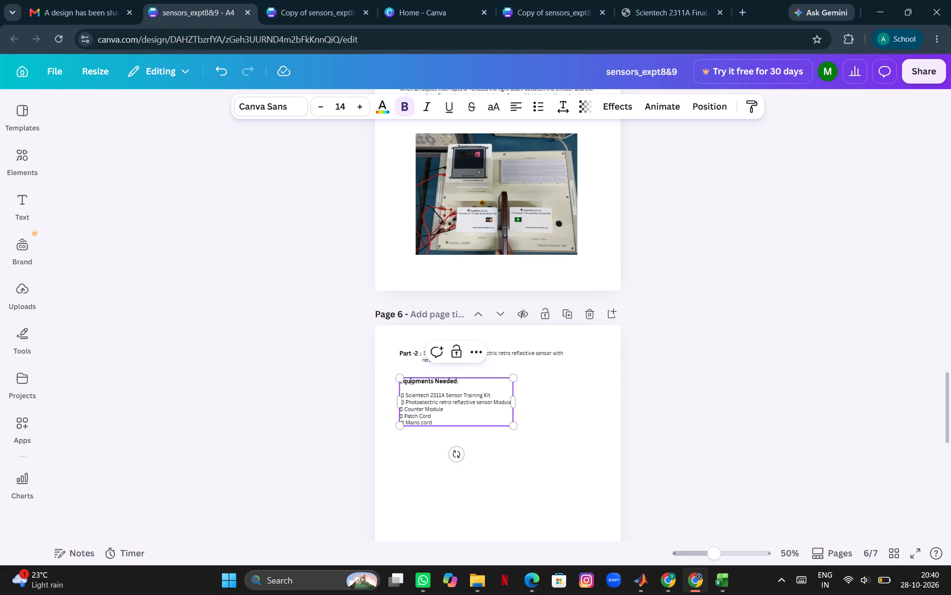
pyautogui.moveTo(410, 380); pyautogui.dragTo(397, 383)
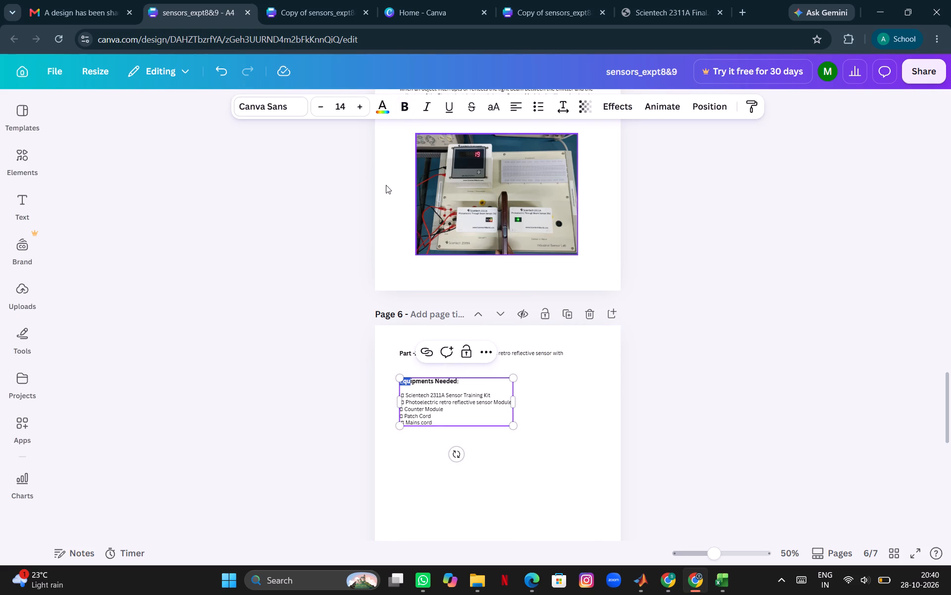
pyautogui.click(404, 105)
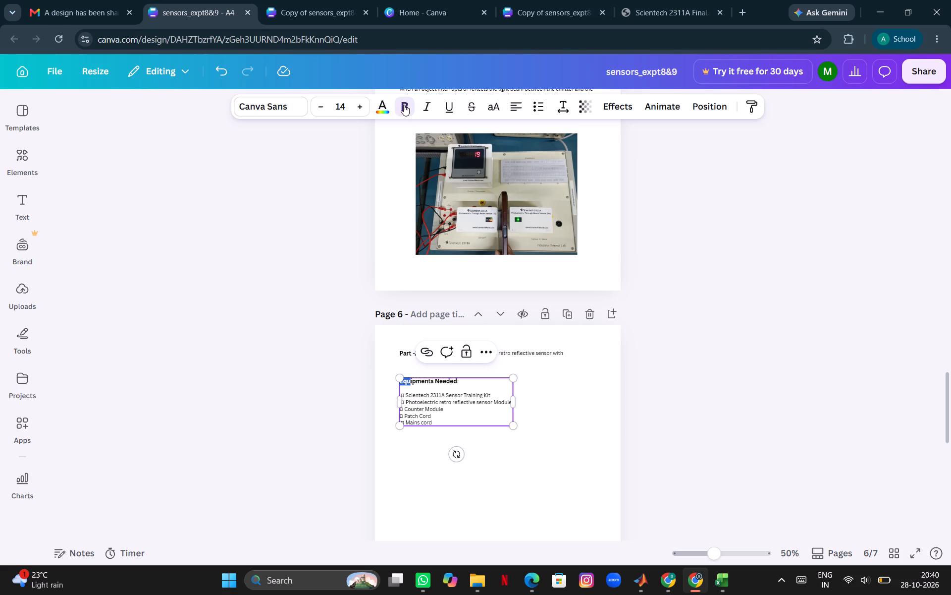
pyautogui.click(521, 454)
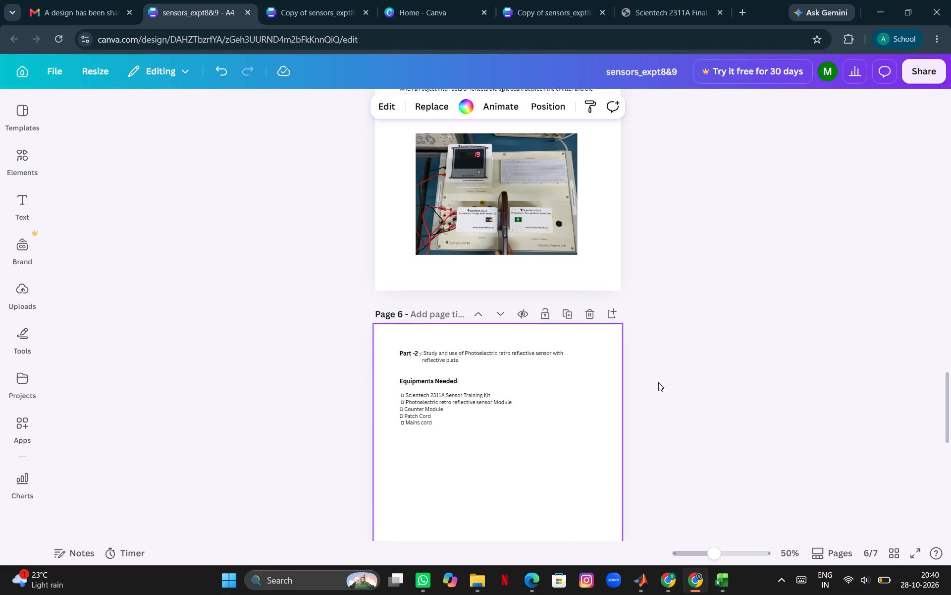
# Compare the Part-2 layout on page 6 with the page 5 layout and save the design.
pyautogui.scroll(4, 660, 384)
pyautogui.scroll(-2, 669, 308)
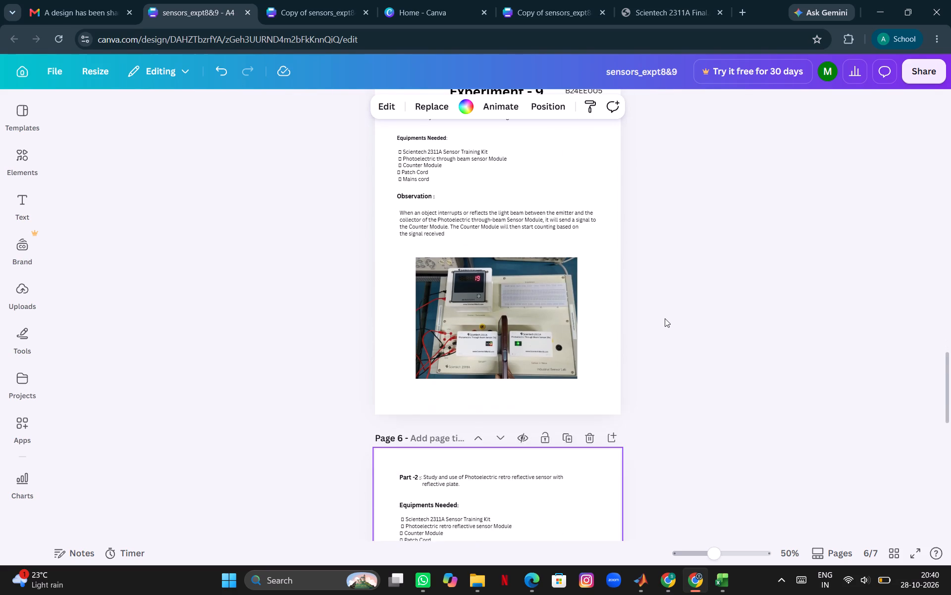
pyautogui.scroll(-1, 665, 318)
pyautogui.scroll(1, 664, 320)
pyautogui.scroll(-3, 665, 319)
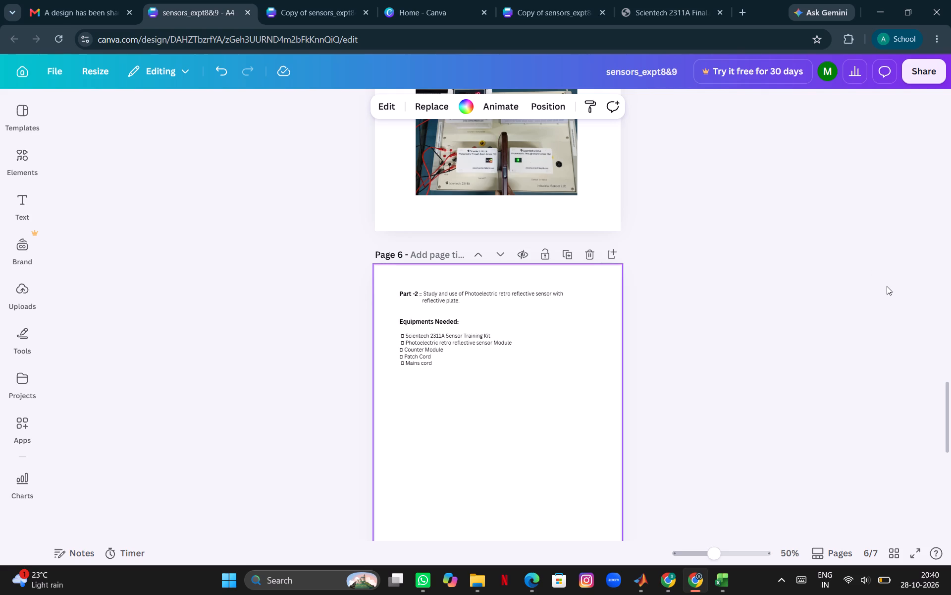
pyautogui.hotkey('ctrl', 's')
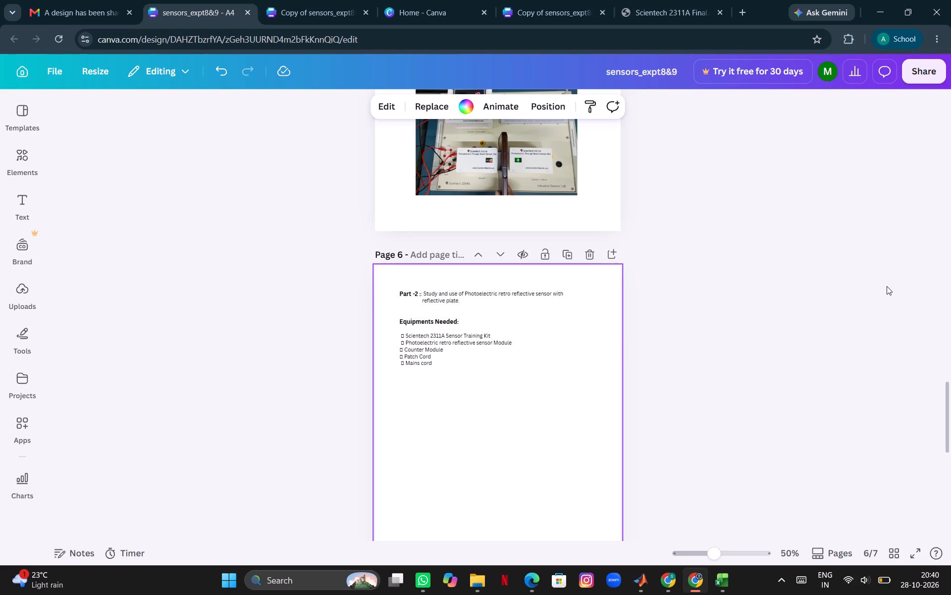
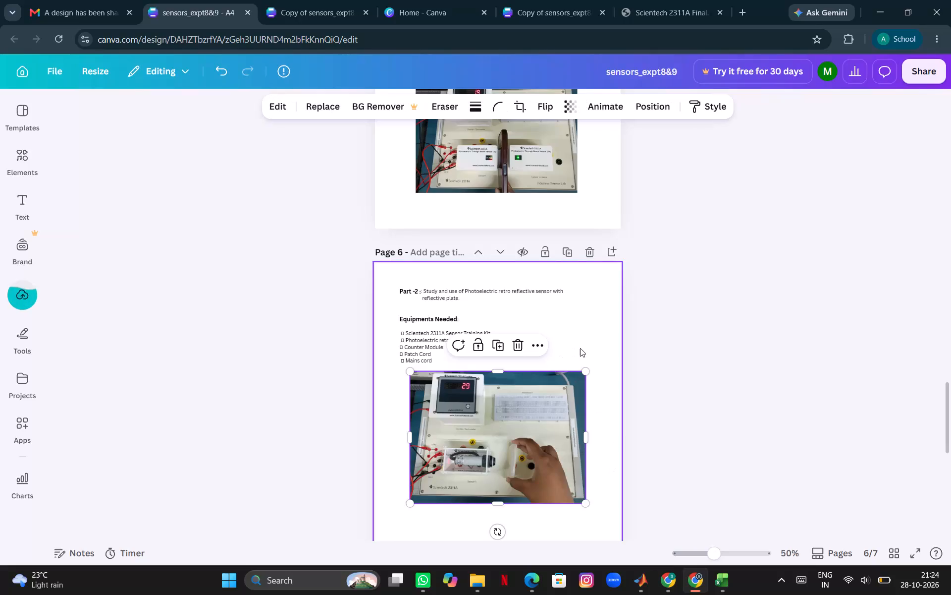
# Move the sensor kit photo lower on page 6, horizontally centred, leaving blank space beneath the equipment list.
pyautogui.click(581, 345)
pyautogui.scroll(-1, 581, 345)
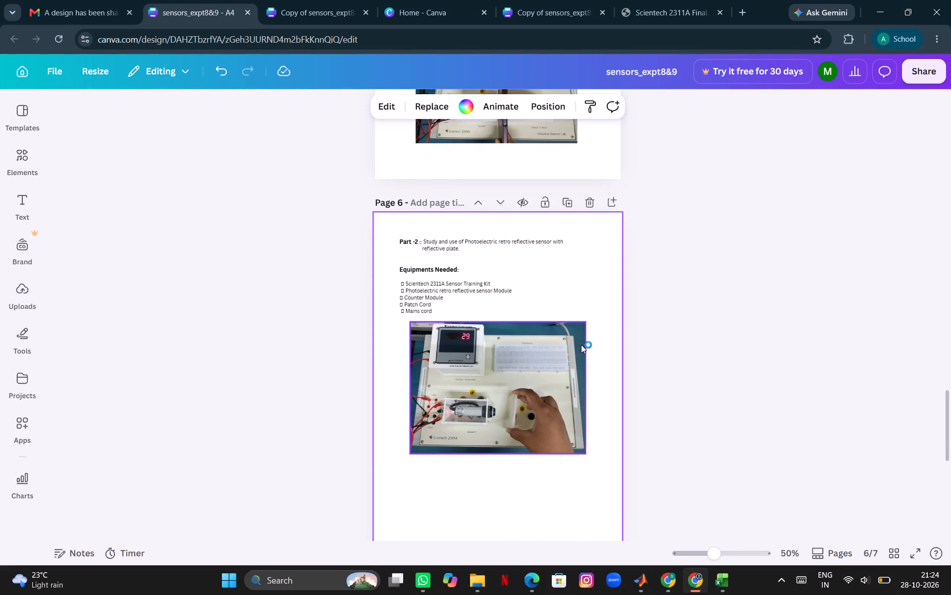
pyautogui.scroll(-1, 581, 345)
pyautogui.moveTo(508, 403); pyautogui.dragTo(505, 472)
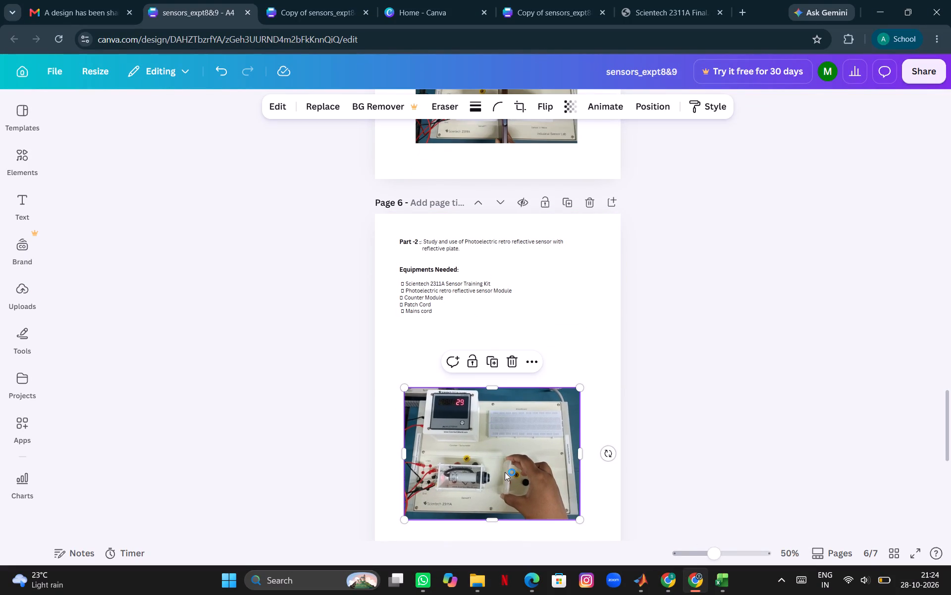
pyautogui.click(713, 401)
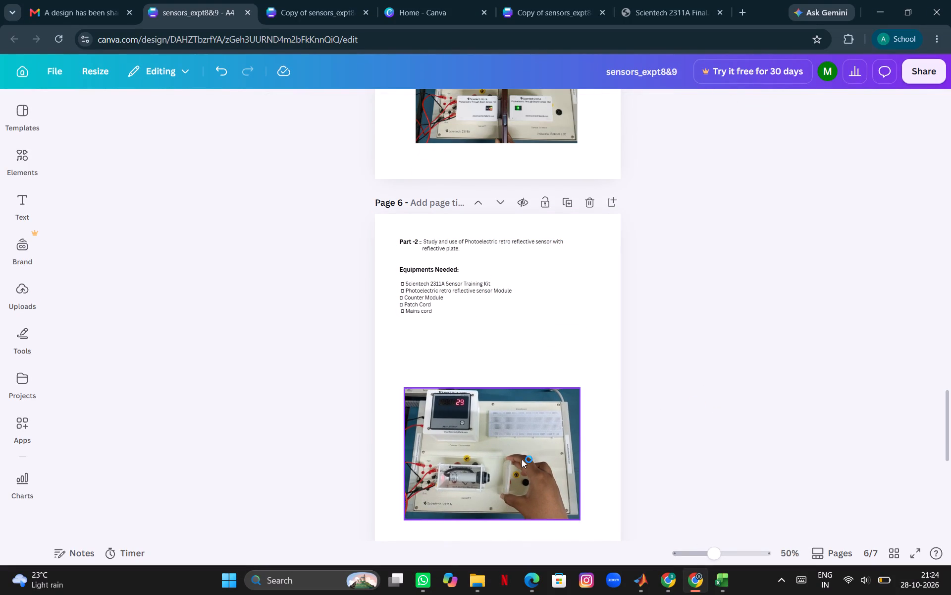
pyautogui.moveTo(522, 459); pyautogui.dragTo(533, 452)
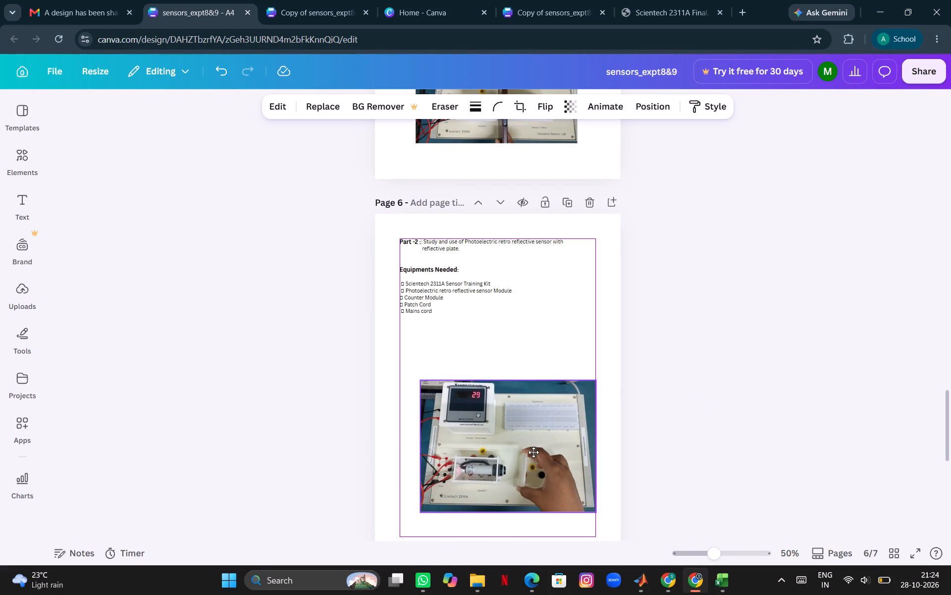
pyautogui.moveTo(533, 452); pyautogui.dragTo(531, 453)
pyautogui.hscroll(1, 718, 400)
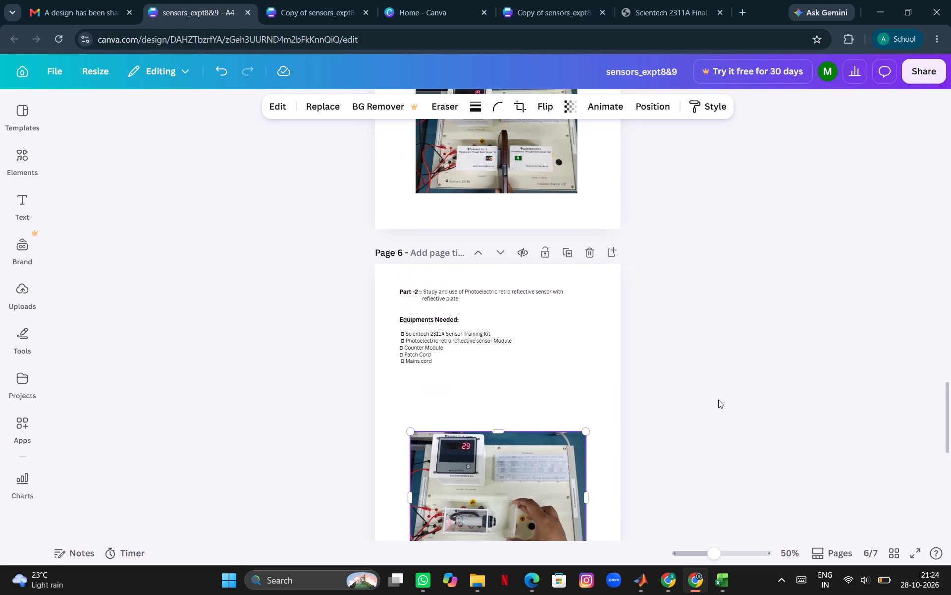
pyautogui.hscroll(1, 718, 400)
pyautogui.click(583, 466)
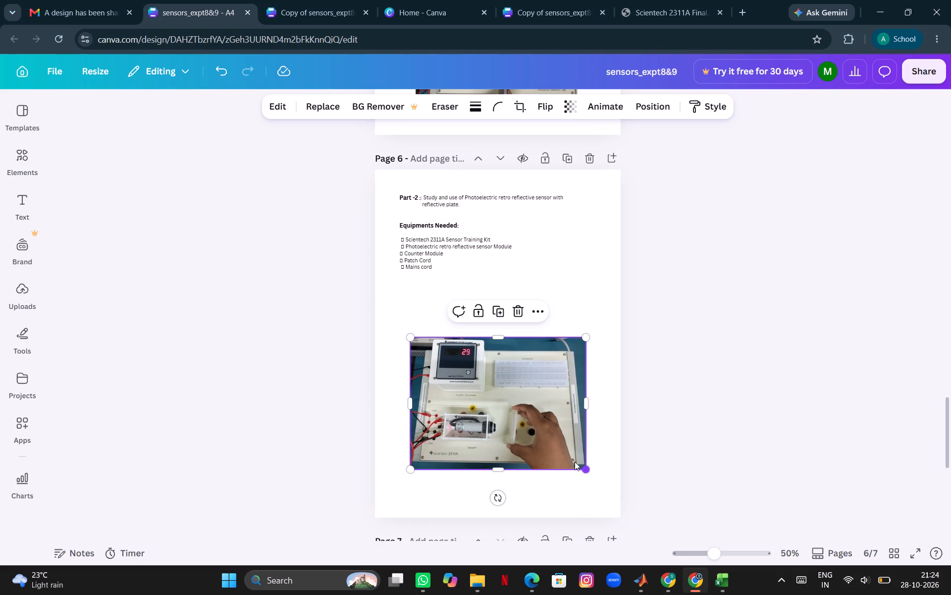
pyautogui.moveTo(513, 422); pyautogui.dragTo(511, 435)
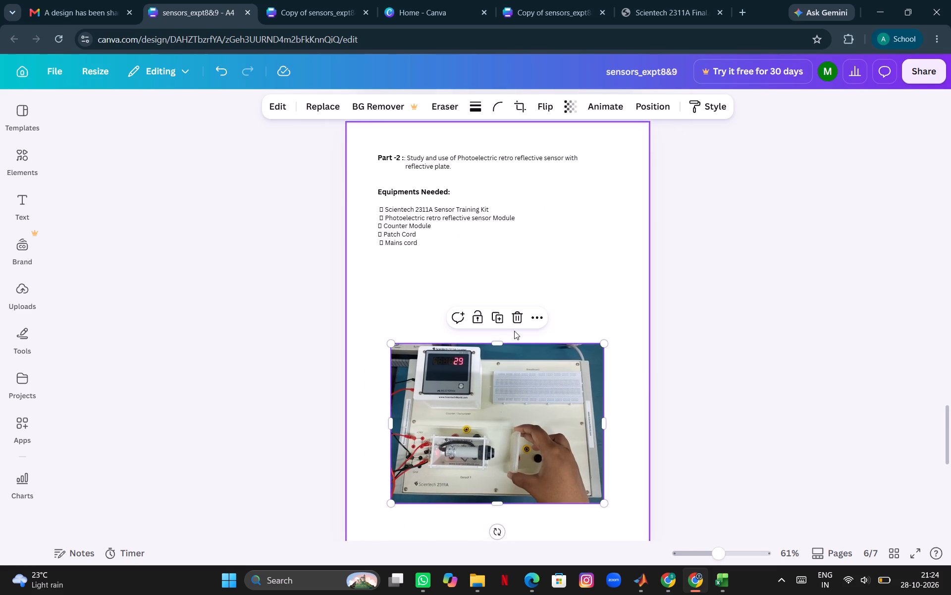
# Add a bold text box reading "Observation :" to page 6.
pyautogui.press('t')
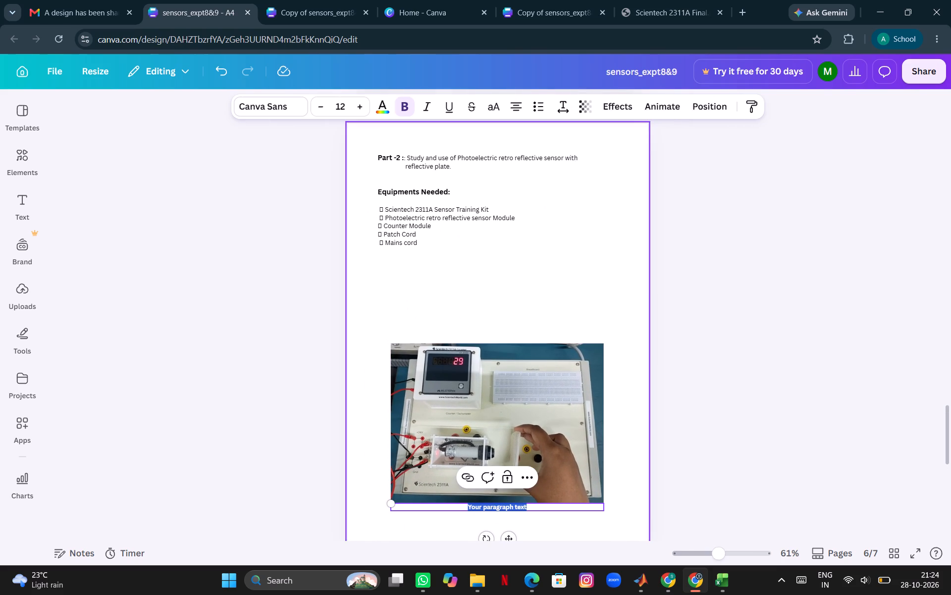
pyautogui.write('Obse')
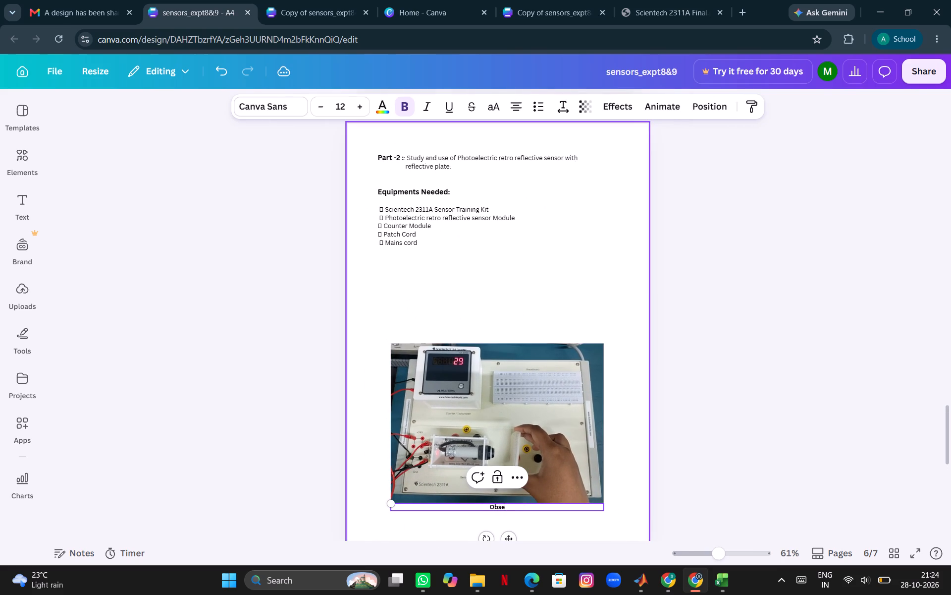
pyautogui.press('v')
pyautogui.press('BackSpace')
pyautogui.press('r')
pyautogui.write('vation')
pyautogui.press('space')
pyautogui.write(':')
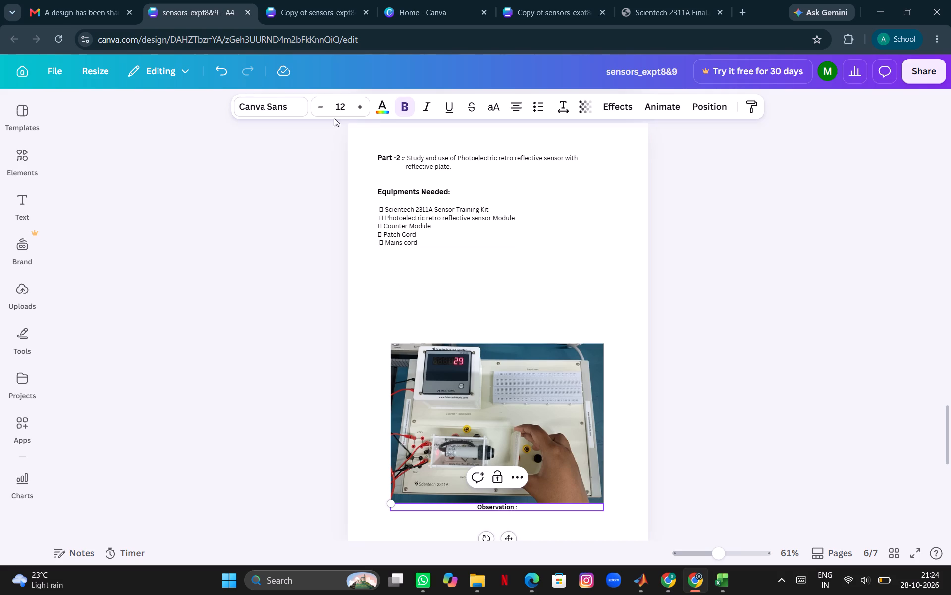
# Set the font size of the "Observation :" heading to 14.
pyautogui.doubleClick(365, 102)
pyautogui.click(365, 102)
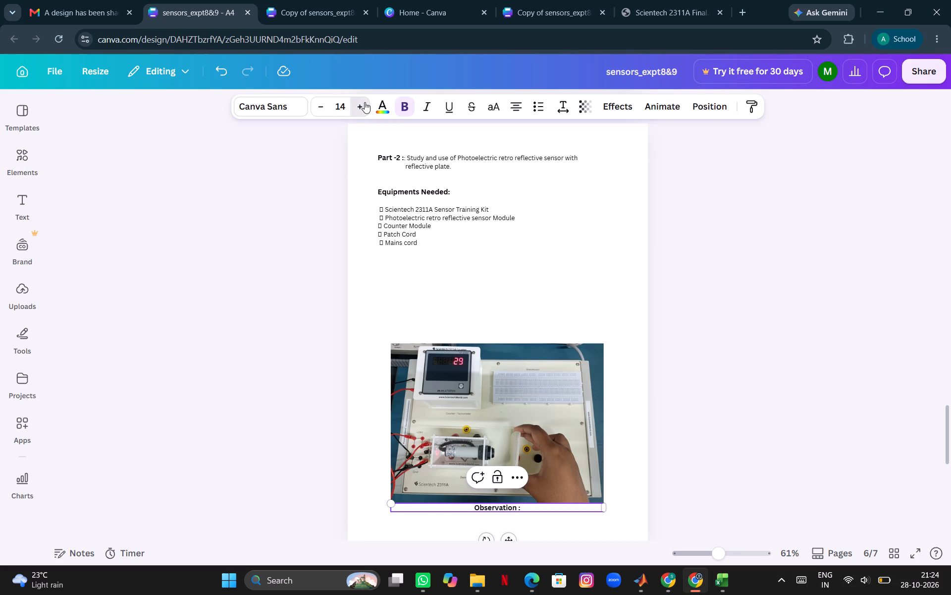
pyautogui.click(320, 103)
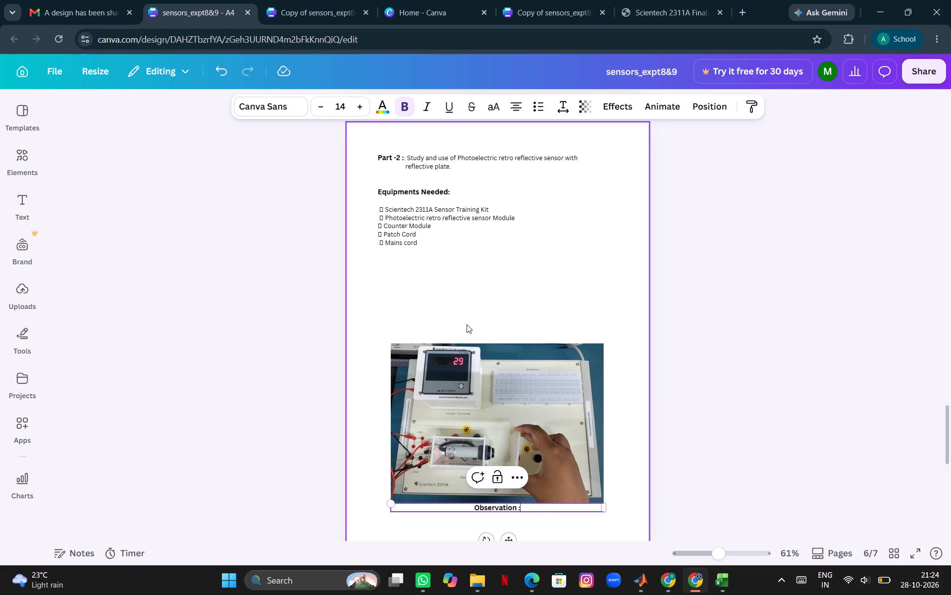
pyautogui.click(498, 511)
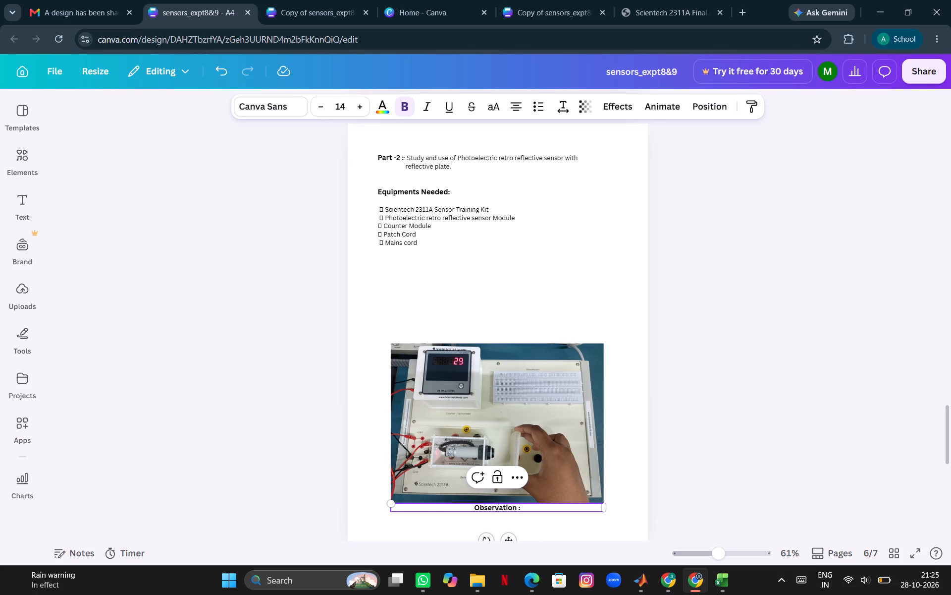
pyautogui.click(523, 509)
pyautogui.moveTo(522, 509); pyautogui.dragTo(513, 509)
pyautogui.click(548, 522)
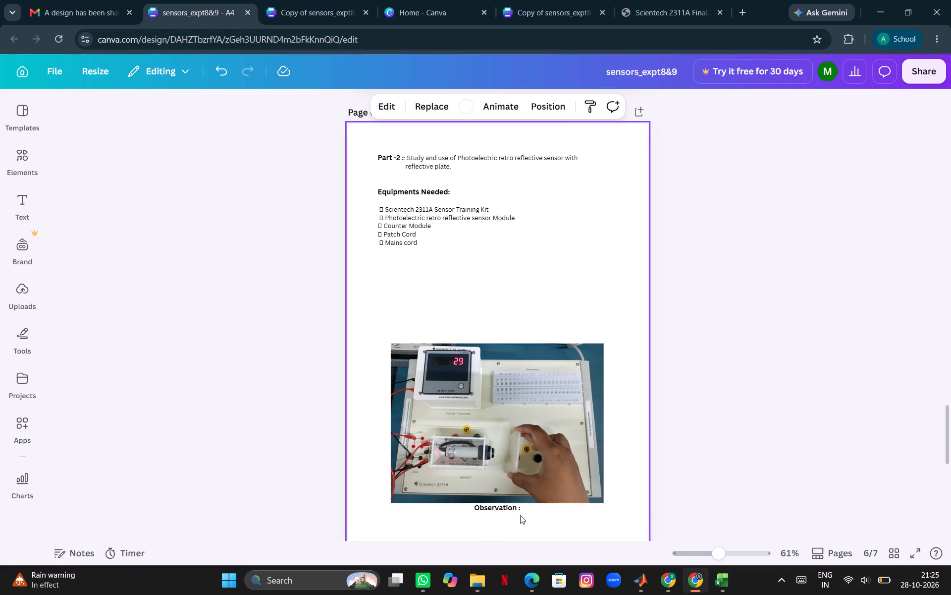
# Move the "Observation :" heading from below the photo to just beneath the equipment list on page 6.
pyautogui.click(507, 508)
pyautogui.moveTo(504, 506); pyautogui.dragTo(457, 403)
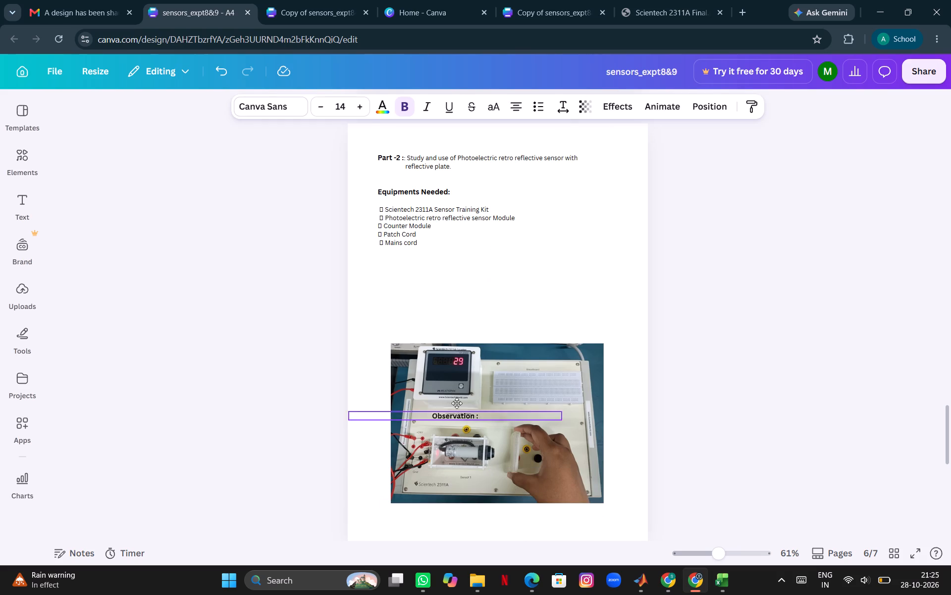
pyautogui.moveTo(457, 403); pyautogui.dragTo(403, 268)
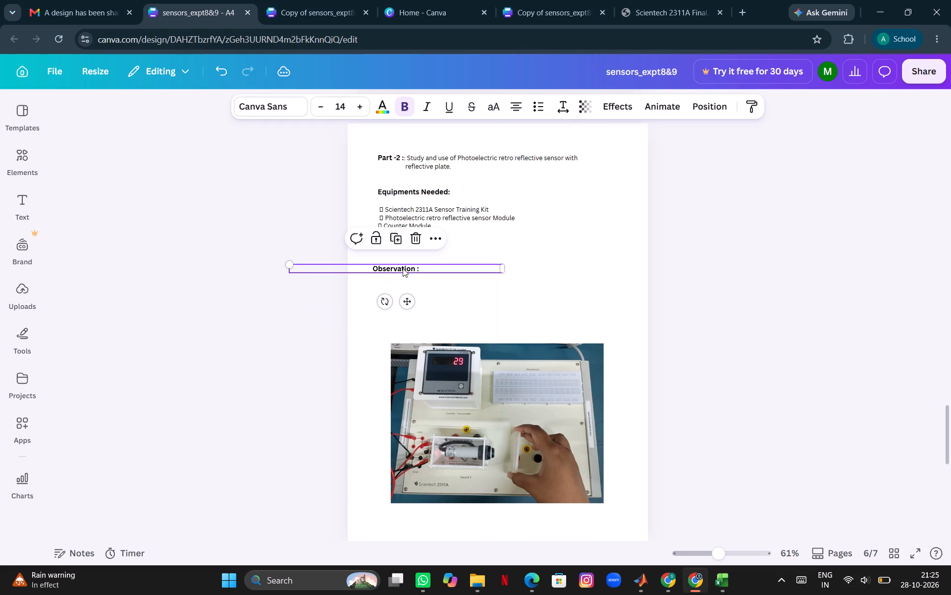
pyautogui.click(446, 300)
pyautogui.click(399, 265)
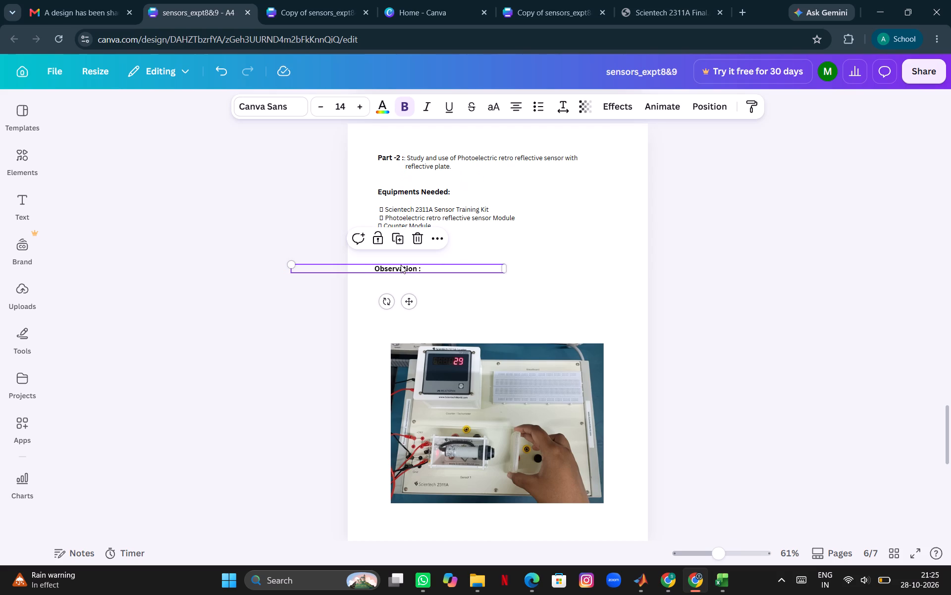
pyautogui.click(522, 326)
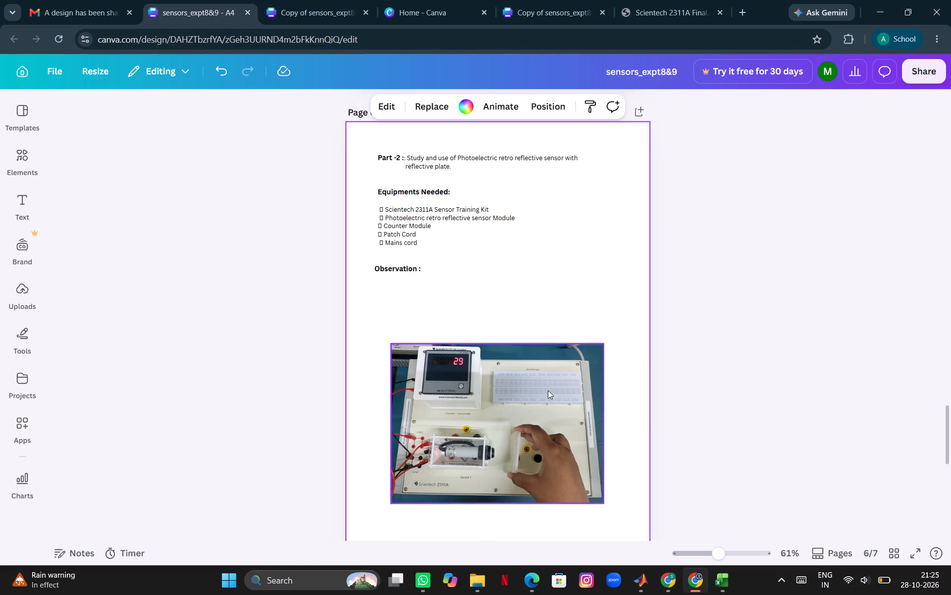
# Left-align the "Observation :" heading's text and line its box up with the left edge of the "Equipments Needed:" text.
pyautogui.scroll(4, 664, 314)
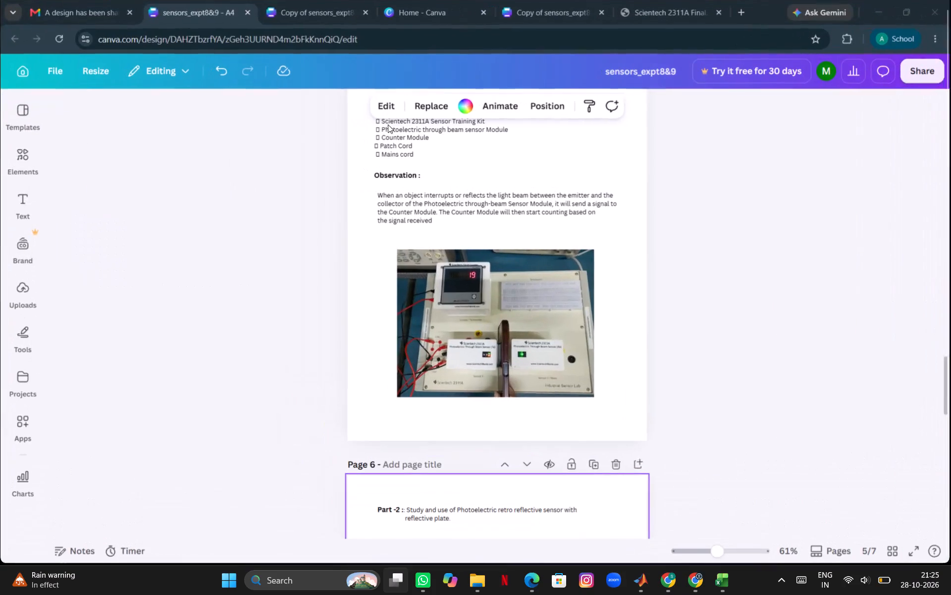
pyautogui.scroll(-4, 432, 235)
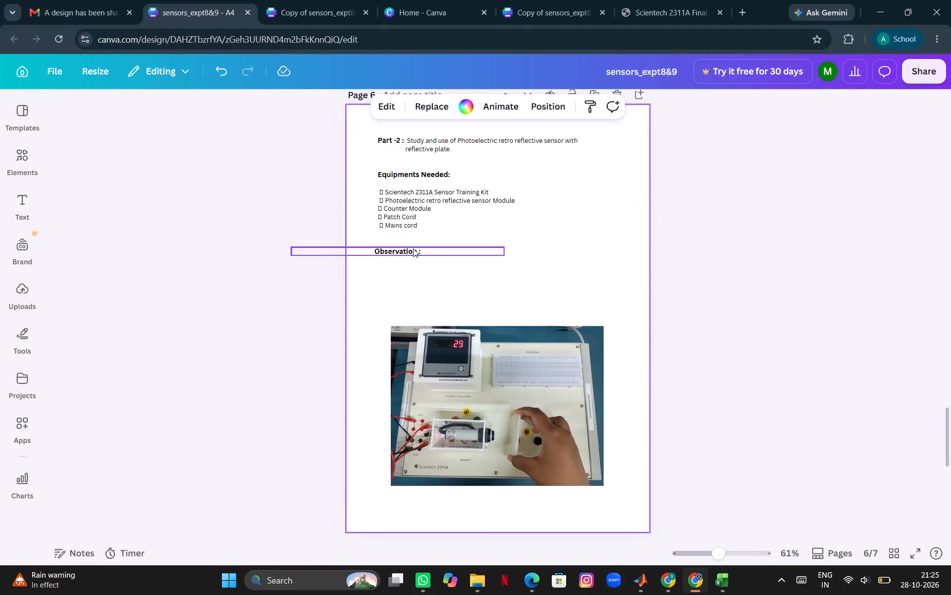
pyautogui.click(409, 254)
pyautogui.click(519, 110)
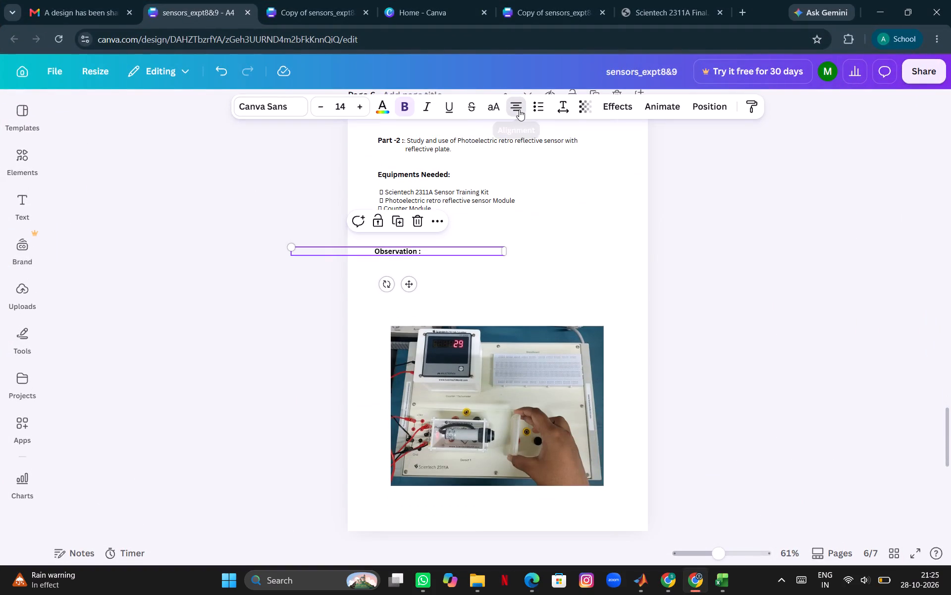
pyautogui.moveTo(415, 248); pyautogui.dragTo(457, 251)
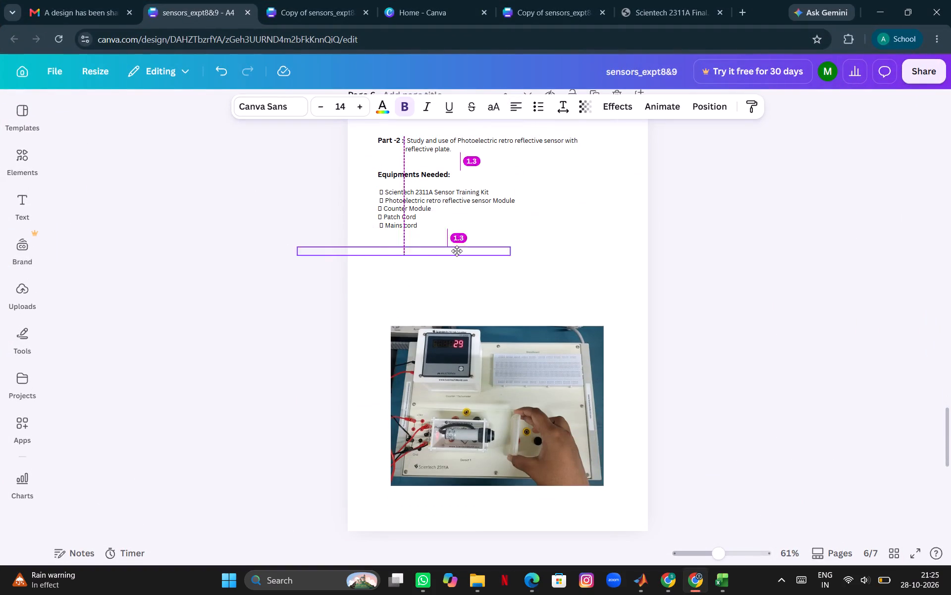
pyautogui.moveTo(457, 251); pyautogui.dragTo(498, 249)
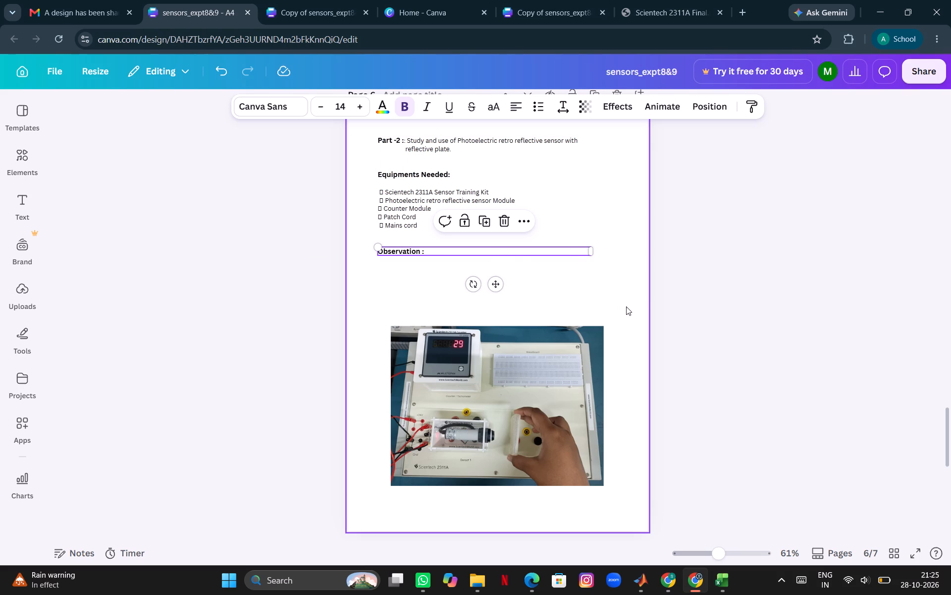
pyautogui.click(623, 302)
# Copy the passage from "When the reflective plate reflects" to "signal received" on page 48 of the Scientech PDF, and return to the sensors_expt8&9 design.
pyautogui.scroll(-1, 623, 302)
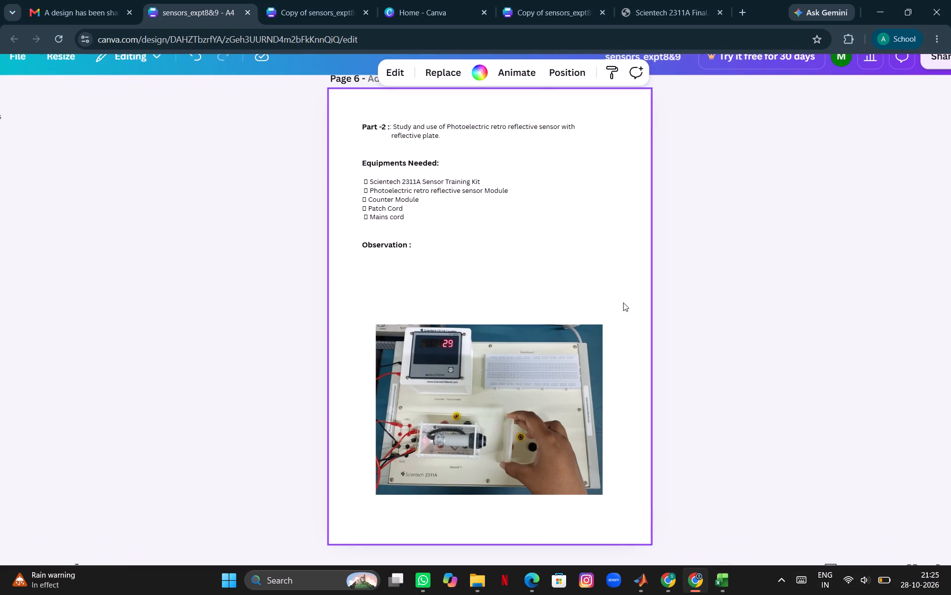
pyautogui.scroll(-2, 623, 302)
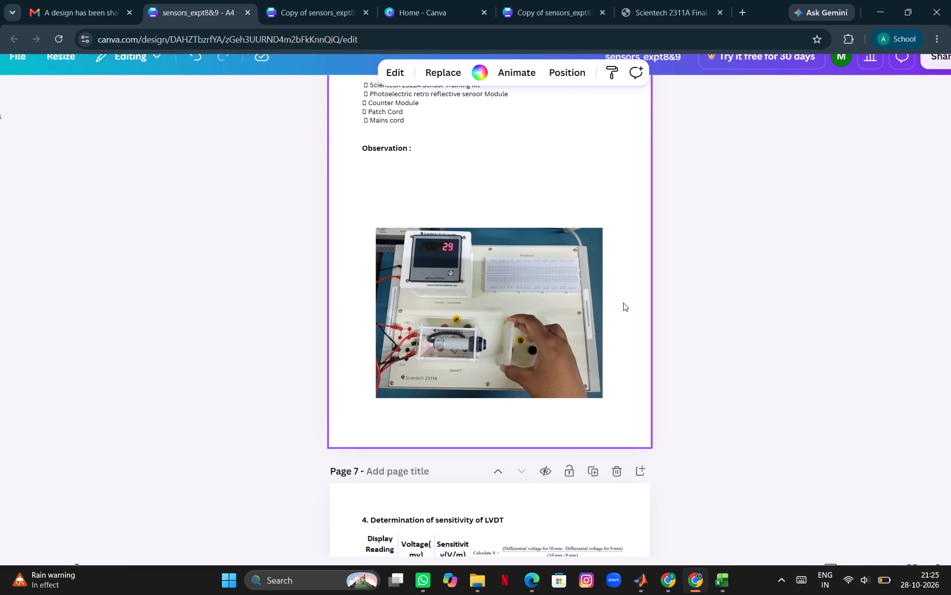
pyautogui.scroll(3, 623, 302)
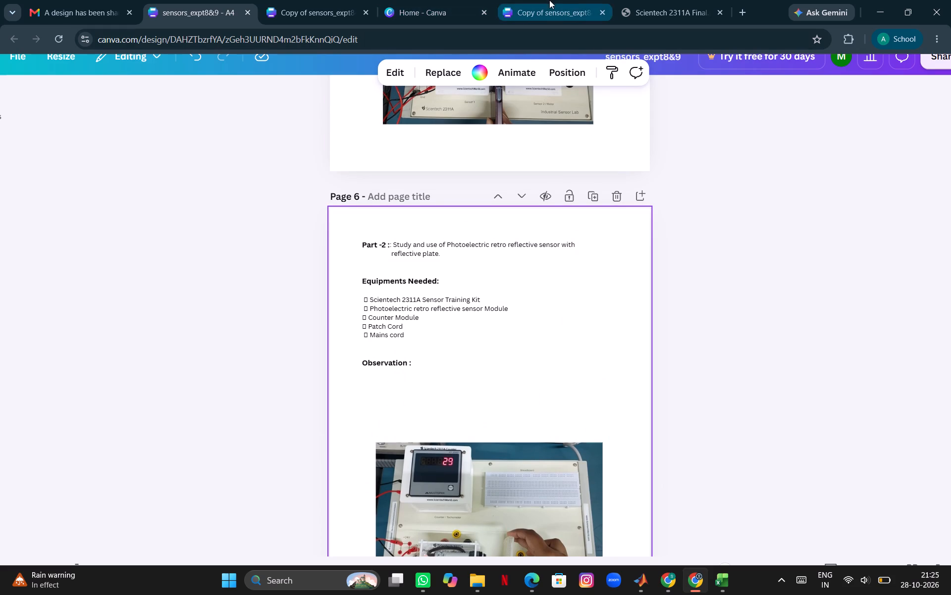
pyautogui.click(648, 0)
pyautogui.scroll(-2, 636, 349)
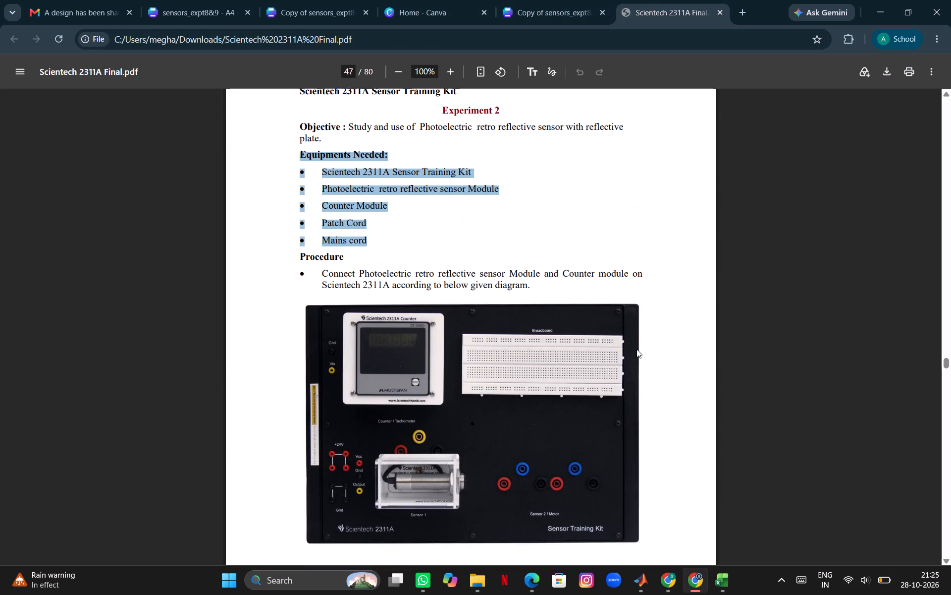
pyautogui.scroll(-6, 636, 349)
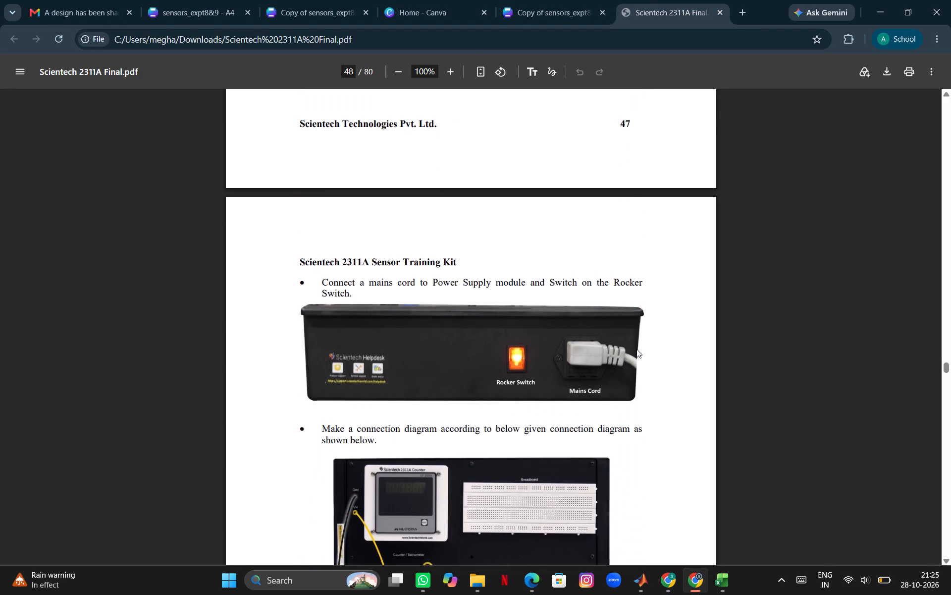
pyautogui.scroll(-3, 636, 349)
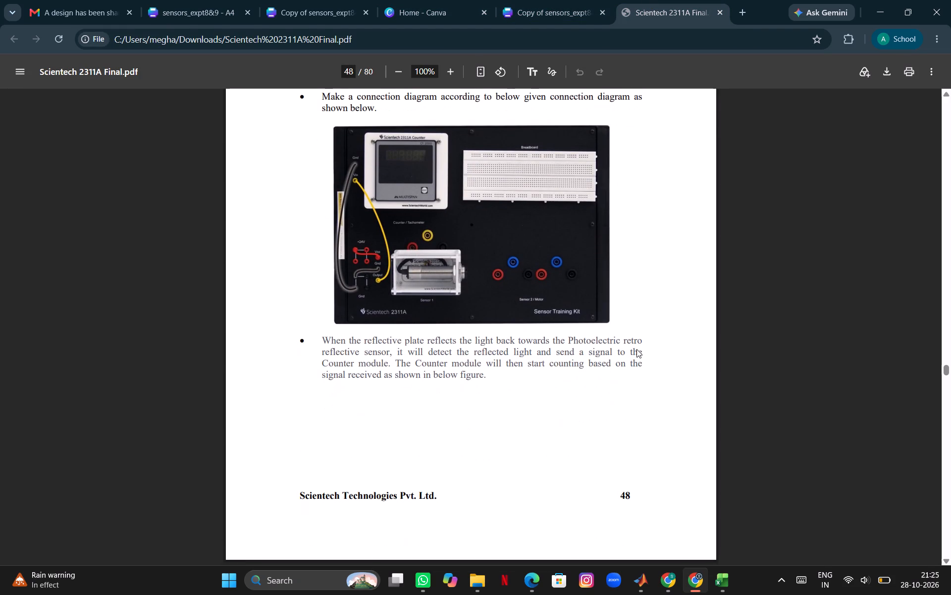
pyautogui.scroll(-1, 636, 349)
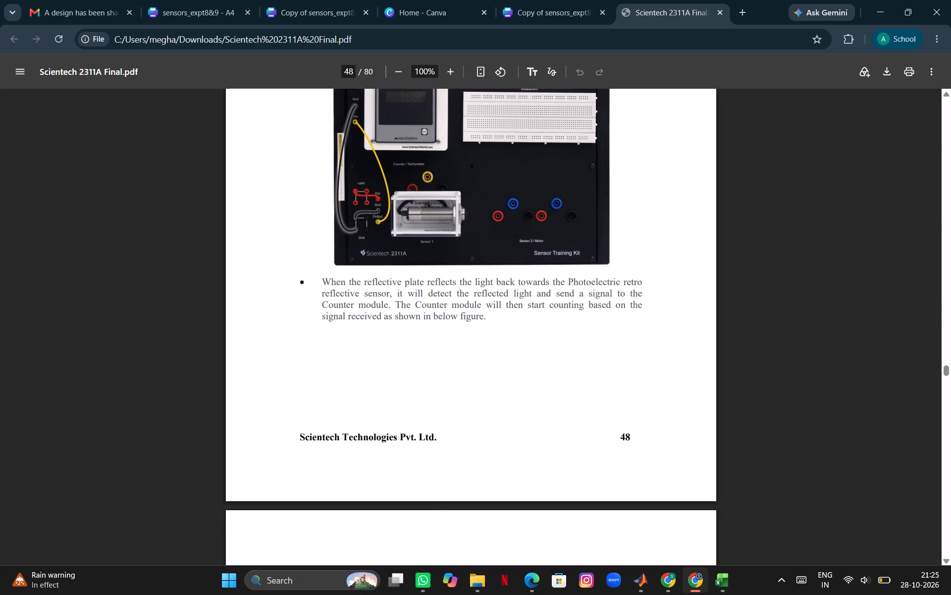
pyautogui.click(313, 272)
pyautogui.moveTo(318, 274); pyautogui.dragTo(353, 302)
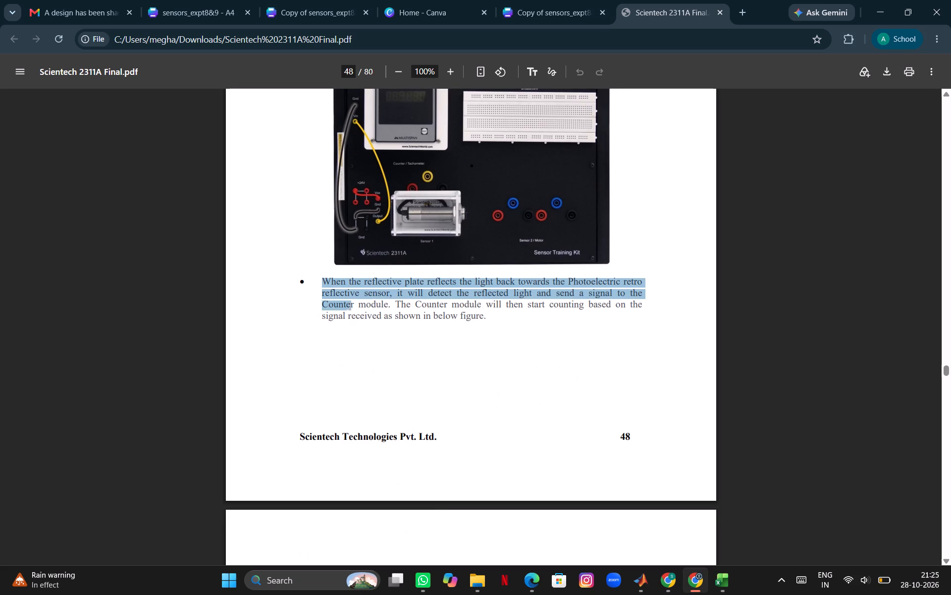
pyautogui.moveTo(353, 302); pyautogui.dragTo(381, 315)
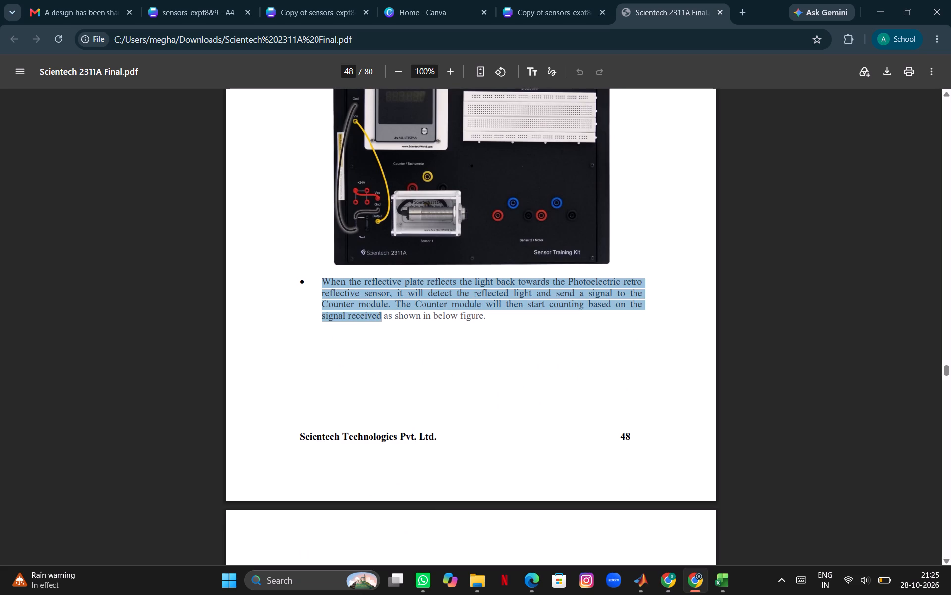
pyautogui.hotkey('ctrl', 'c')
pyautogui.click(225, 0)
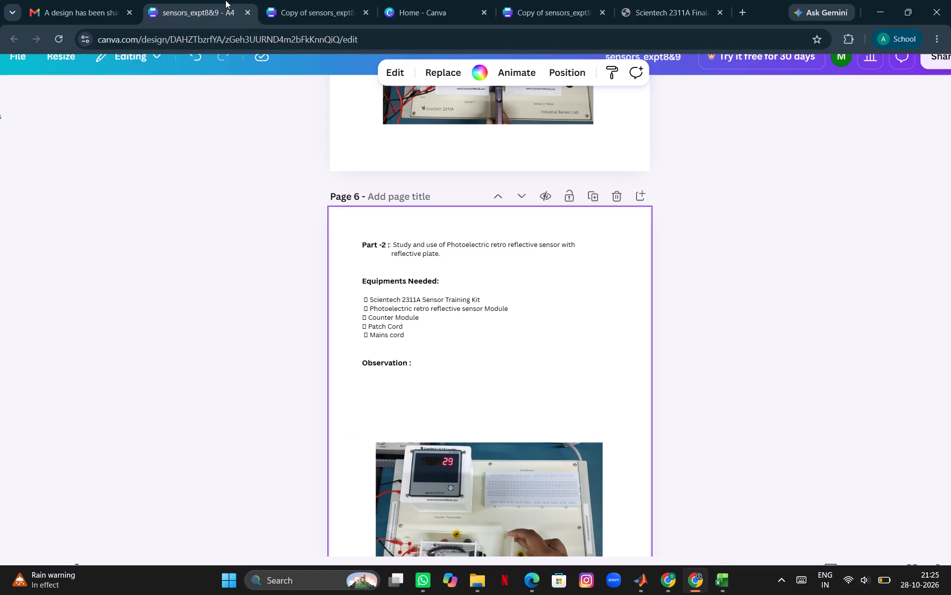
# Paste the copied reflective-plate passage below "Observation :" on page 6 as left-aligned, non-bold text, leaving a small gap under the heading.
pyautogui.hotkey('ctrl', 'v')
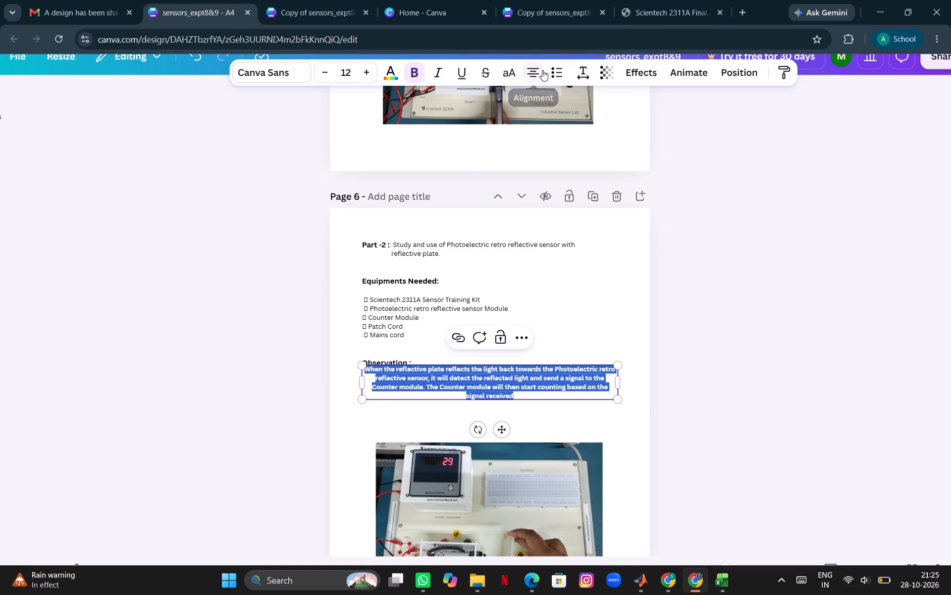
pyautogui.click(543, 69)
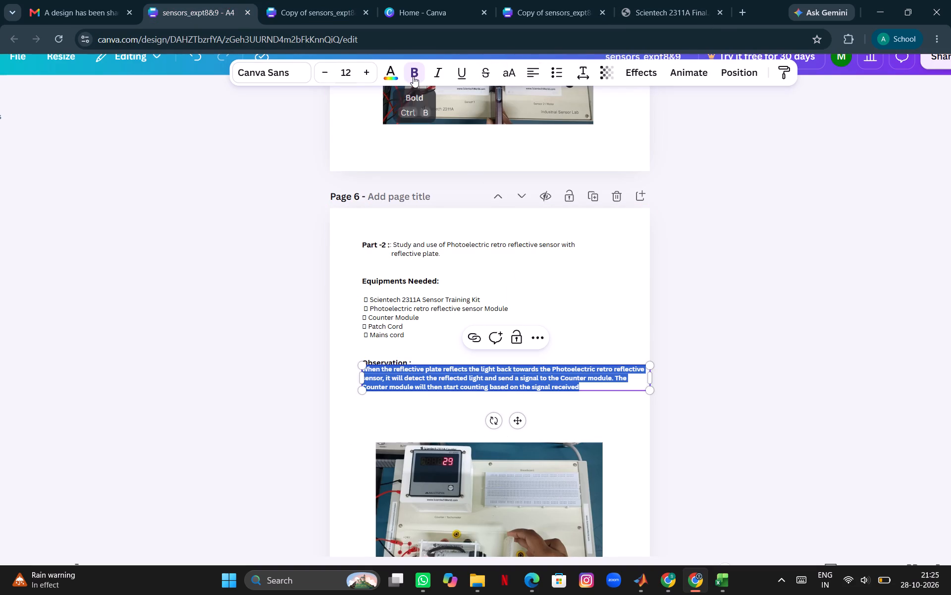
pyautogui.click(413, 76)
pyautogui.click(610, 325)
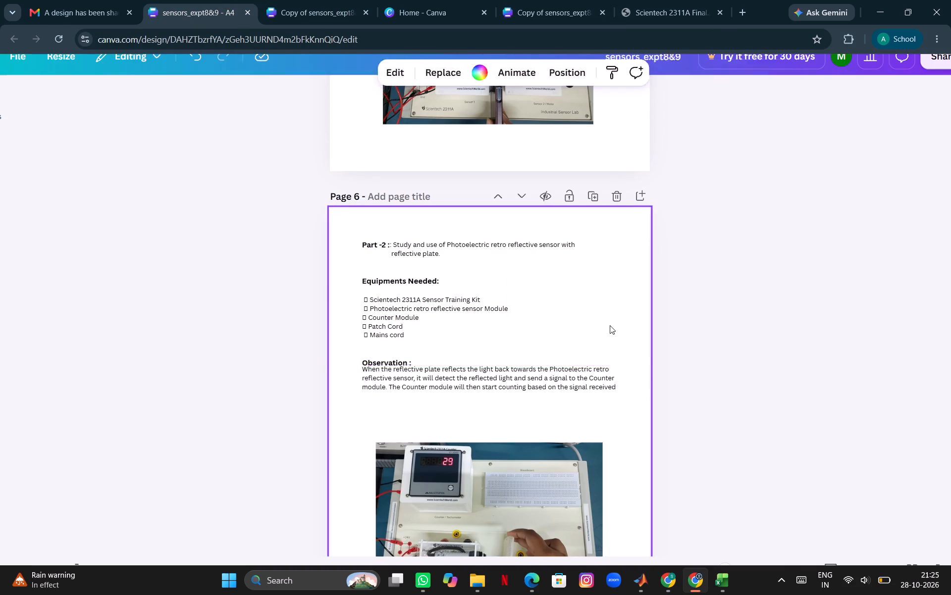
pyautogui.moveTo(545, 386); pyautogui.dragTo(545, 398)
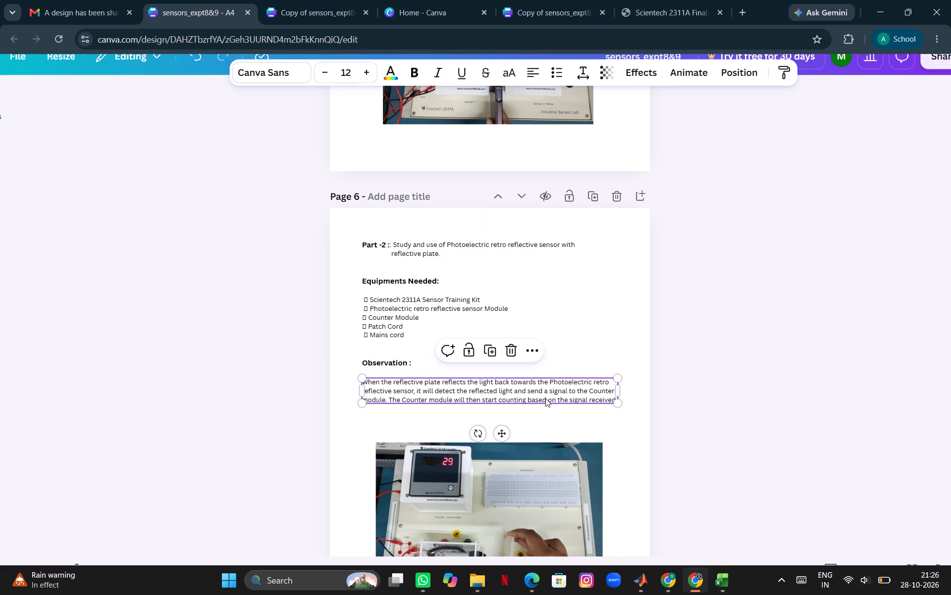
pyautogui.click(718, 401)
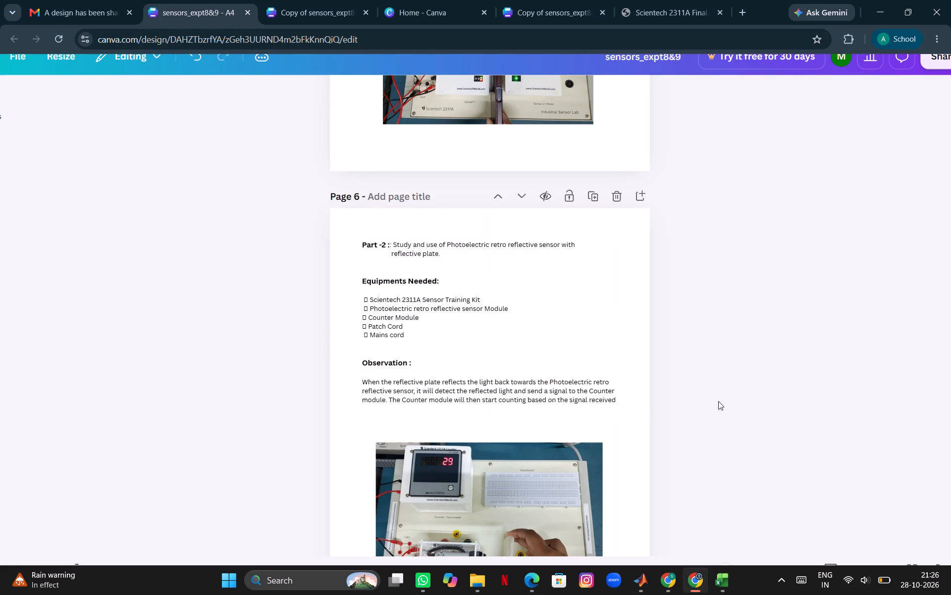
# Review the Part-1 and Part-2 layouts of Experiment 9 on pages 5 and 6.
pyautogui.scroll(-2, 718, 401)
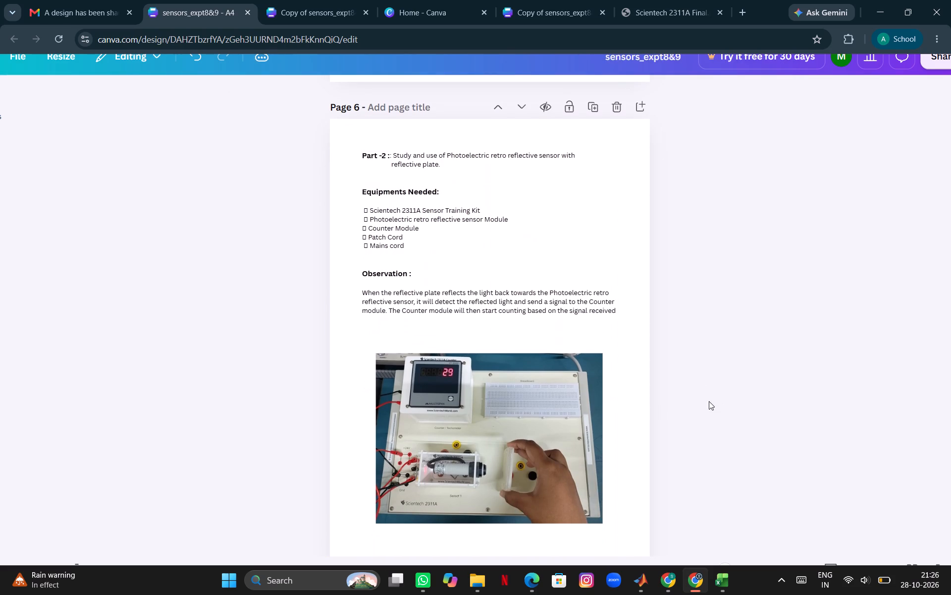
pyautogui.scroll(-1, 771, 373)
pyautogui.scroll(4, 771, 373)
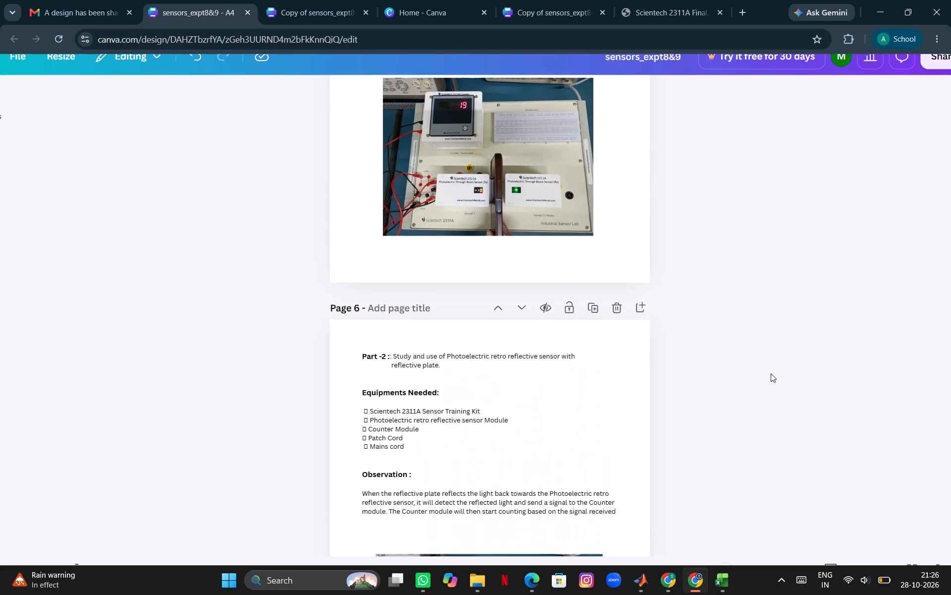
pyautogui.scroll(4, 771, 373)
pyautogui.scroll(-1, 771, 373)
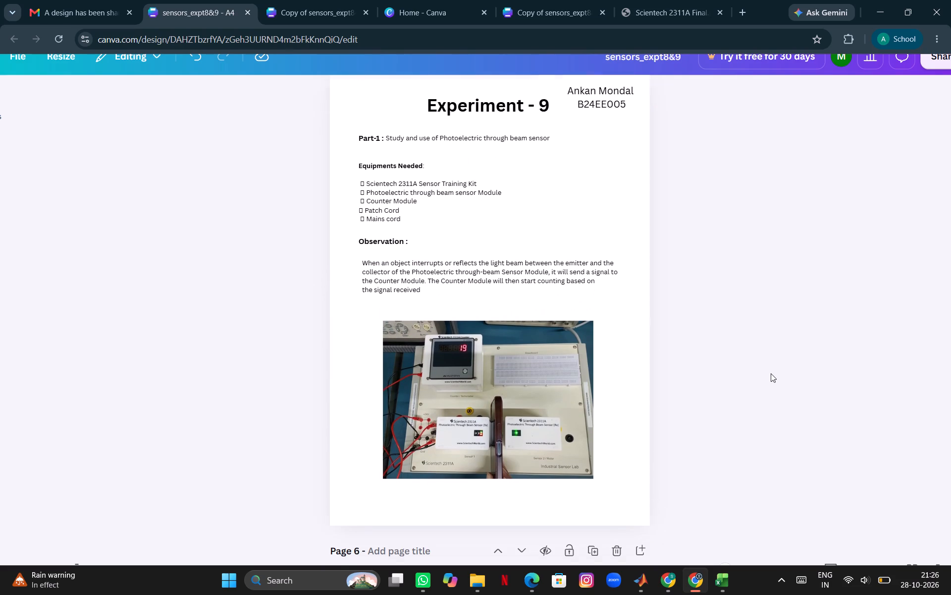
pyautogui.scroll(-1, 771, 373)
pyautogui.scroll(1, 771, 373)
pyautogui.scroll(-2, 771, 373)
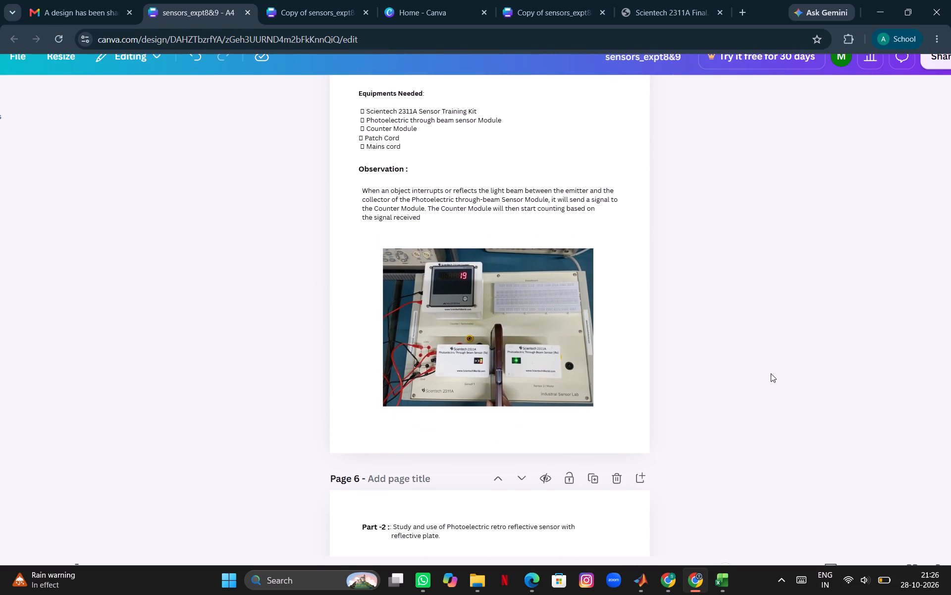
pyautogui.scroll(-4, 771, 373)
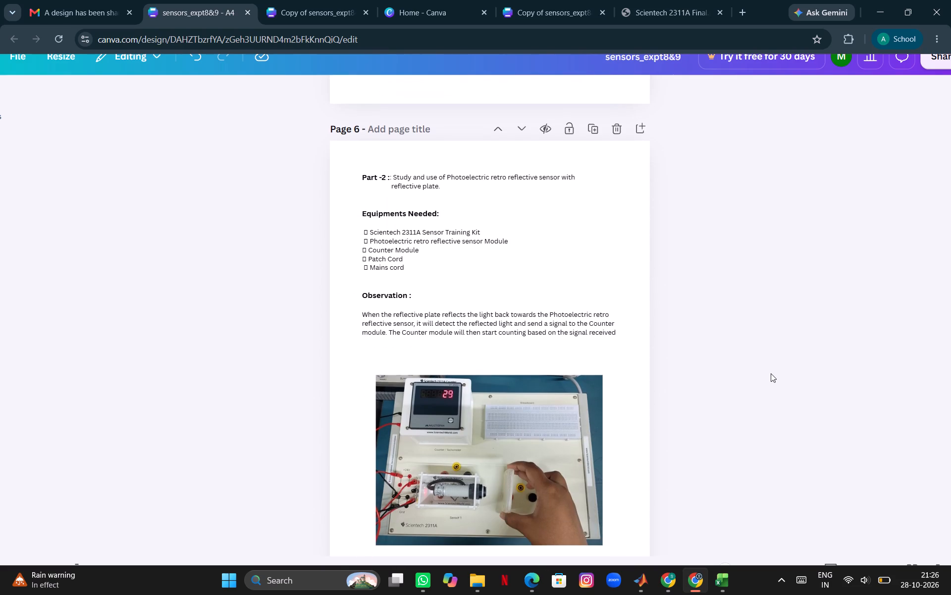
pyautogui.scroll(-1, 771, 373)
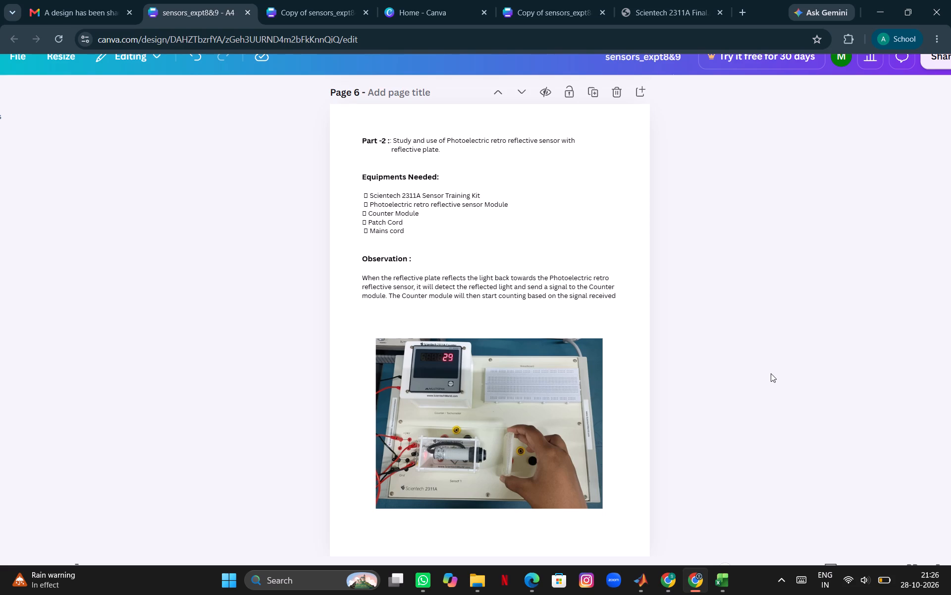
# Delete the "4. Determination of sensitivity of LVDT" heading, its readings table, the sensitivity formula and the "=9.84V/m" result from page 7.
pyautogui.scroll(-4, 771, 373)
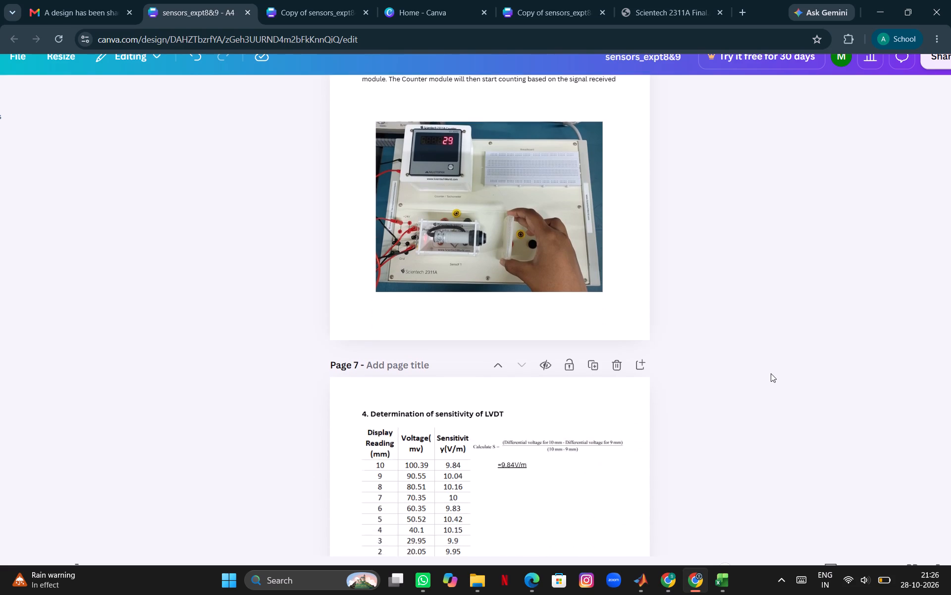
pyautogui.scroll(-3, 771, 373)
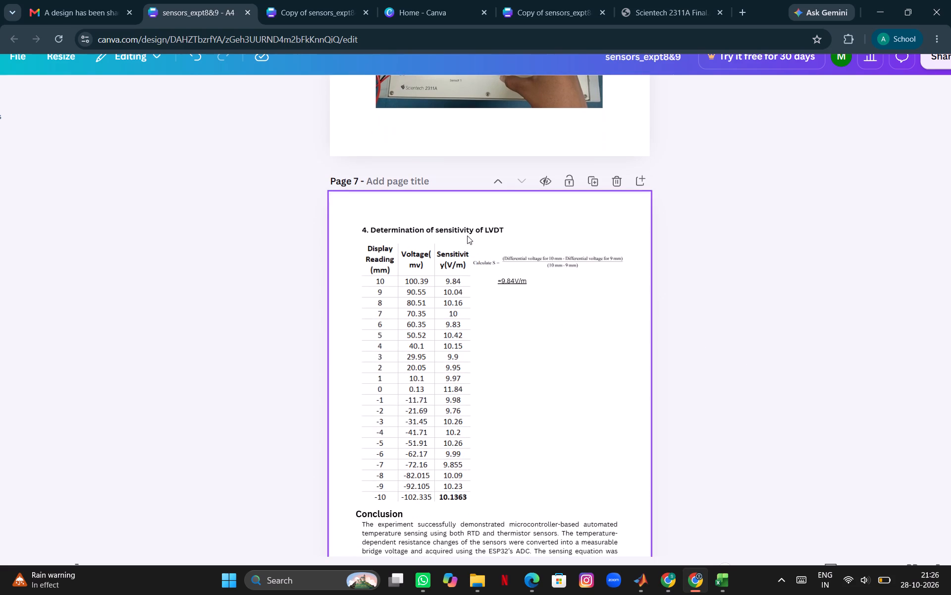
pyautogui.click(464, 225)
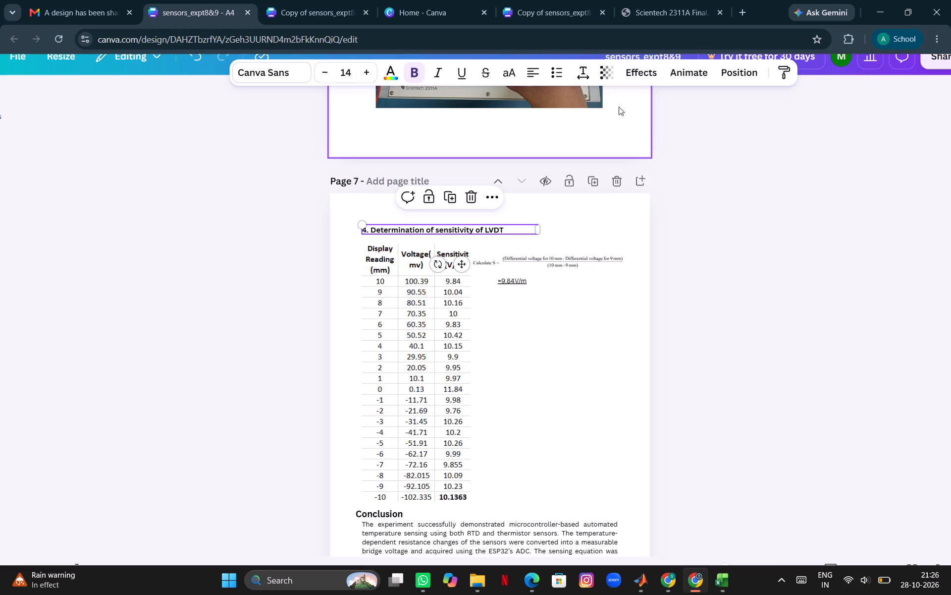
pyautogui.click(475, 193)
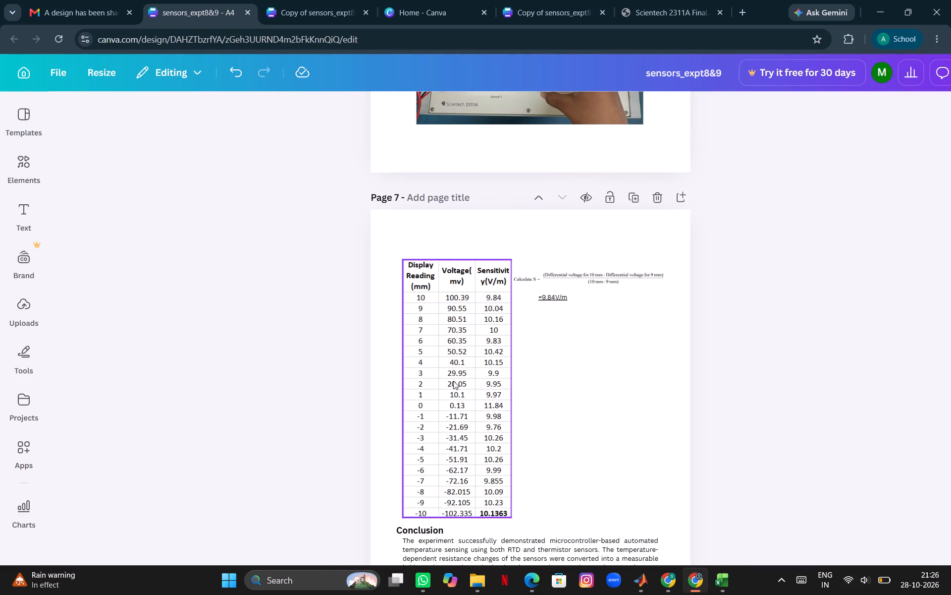
pyautogui.click(453, 384)
pyautogui.click(477, 228)
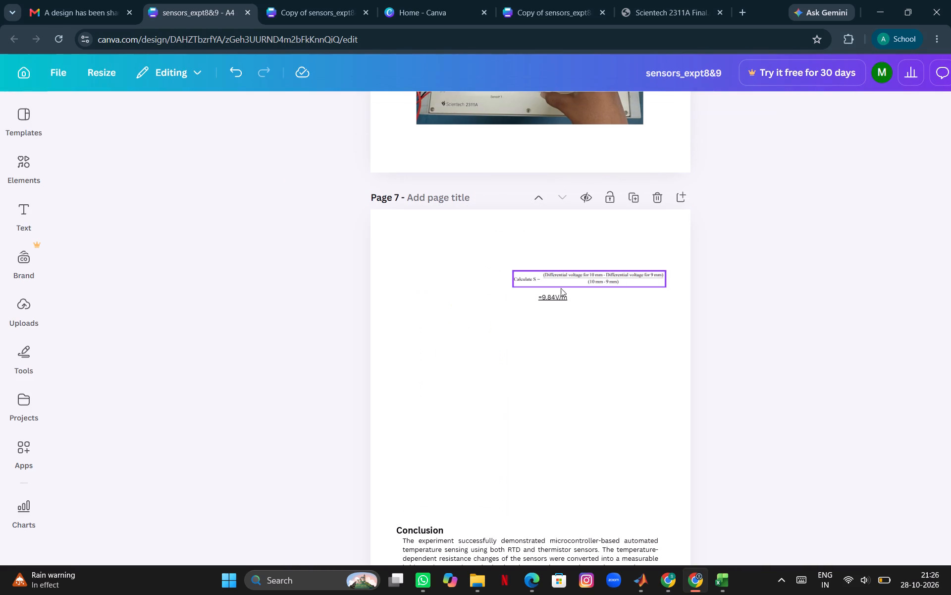
pyautogui.click(562, 284)
pyautogui.click(610, 237)
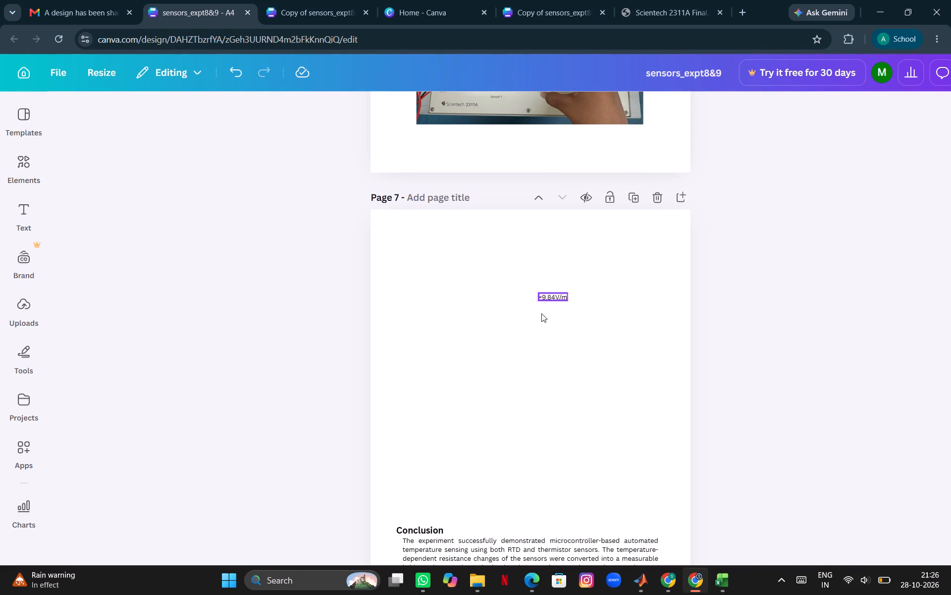
pyautogui.click(552, 298)
pyautogui.click(571, 260)
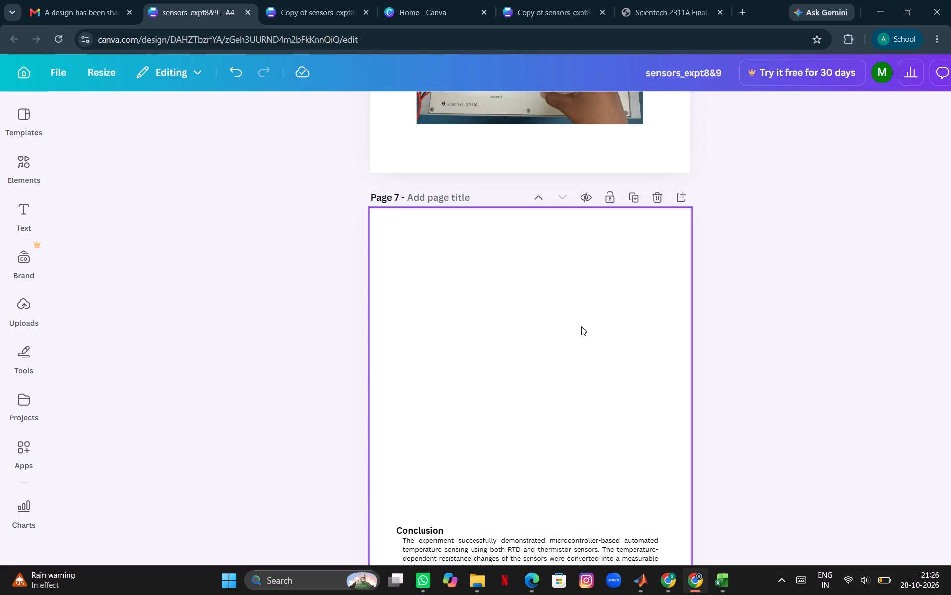
# Delete the Conclusion paragraph and its heading from the bottom of page 7.
pyautogui.scroll(-3, 581, 326)
pyautogui.click(494, 410)
pyautogui.click(551, 364)
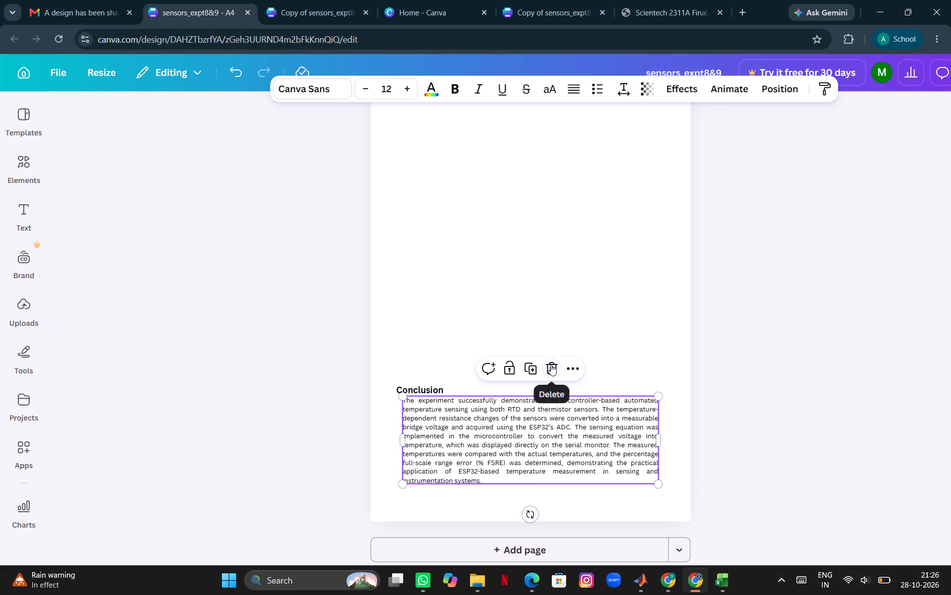
pyautogui.click(441, 385)
pyautogui.click(443, 358)
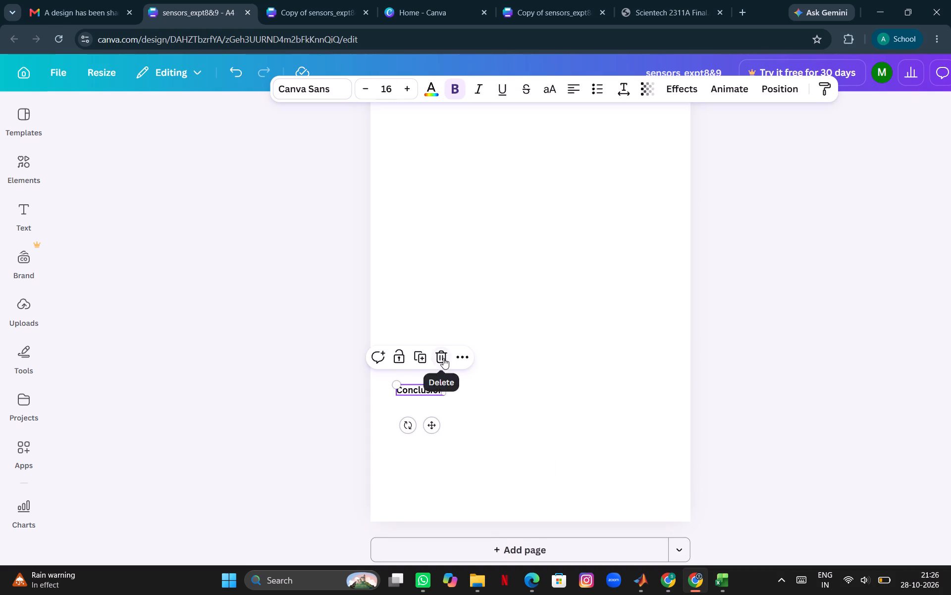
# Add the heading "Part-3 :" to the emptied page 7 at font size 14.
pyautogui.scroll(2, 516, 358)
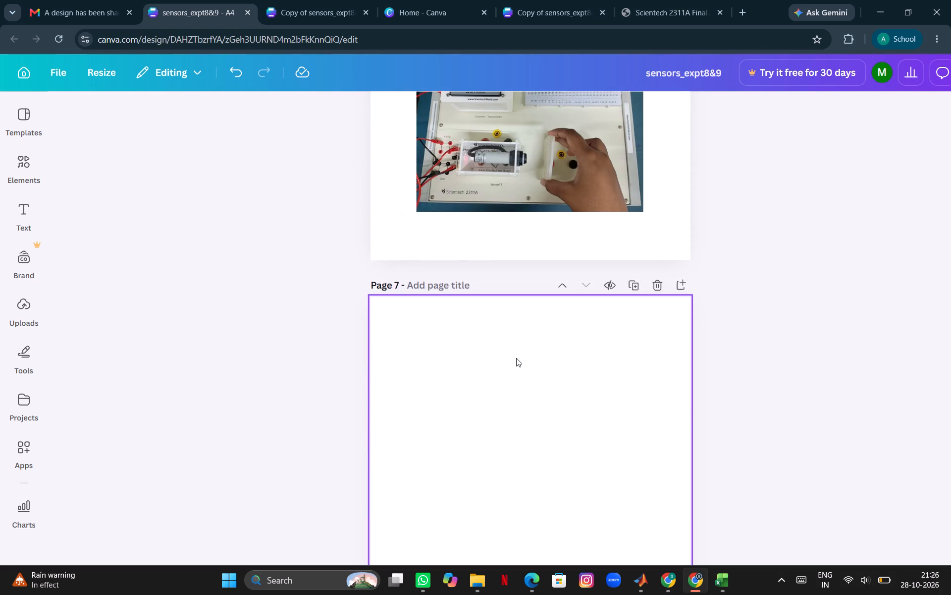
pyautogui.scroll(2, 516, 358)
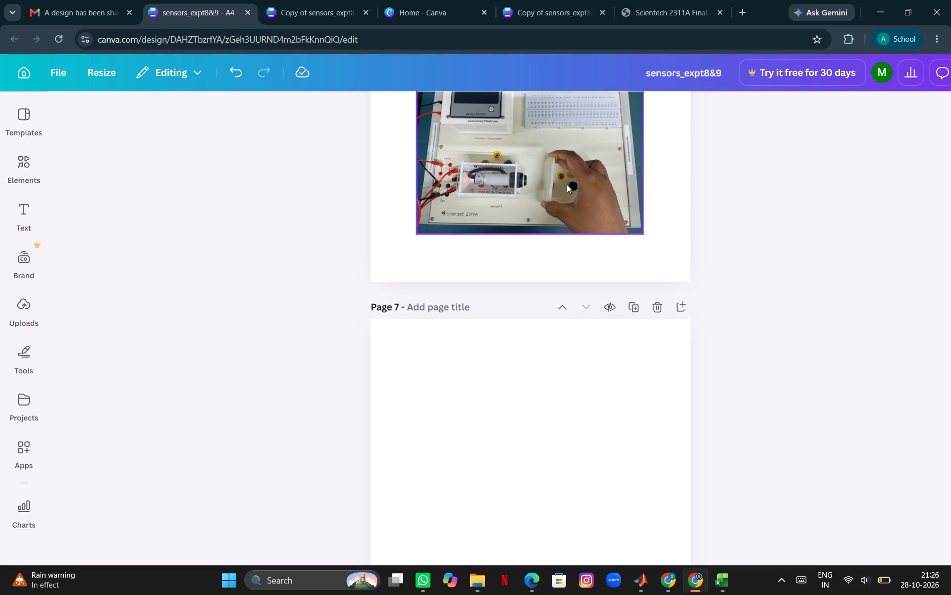
pyautogui.click(327, 5)
pyautogui.click(218, 3)
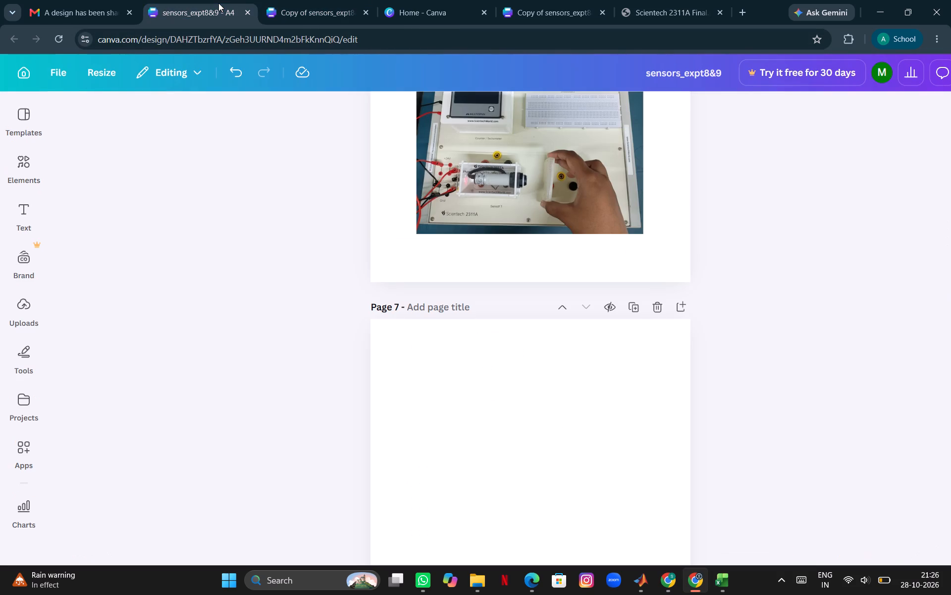
pyautogui.press('t')
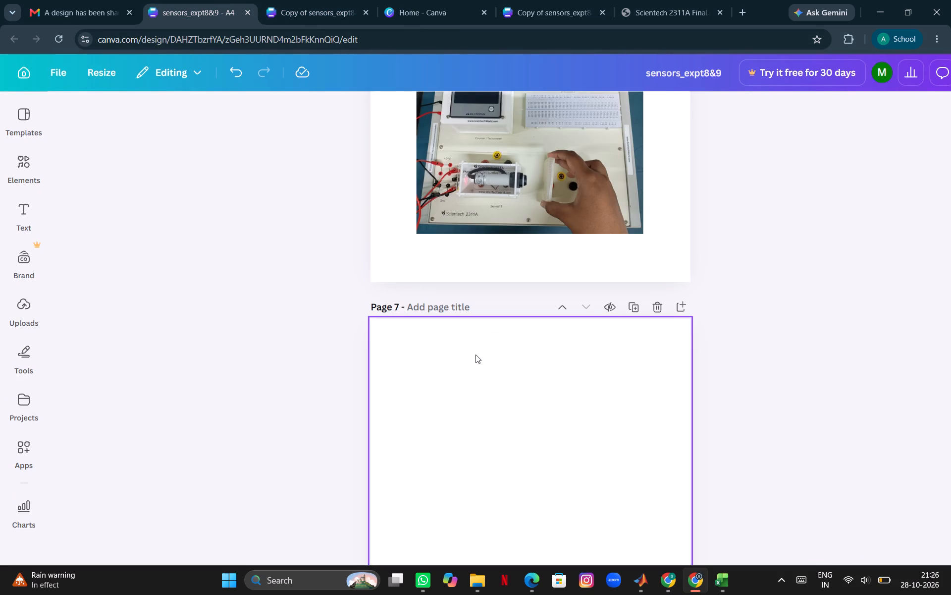
pyautogui.write('Part')
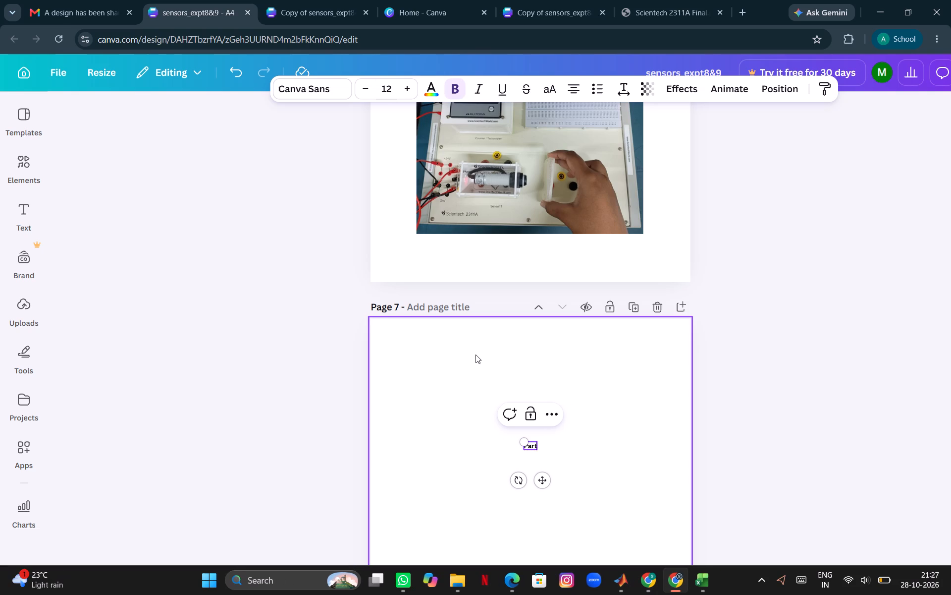
pyautogui.write('-3 :')
pyautogui.press('BackSpace')
pyautogui.hotkey('shift', ':')
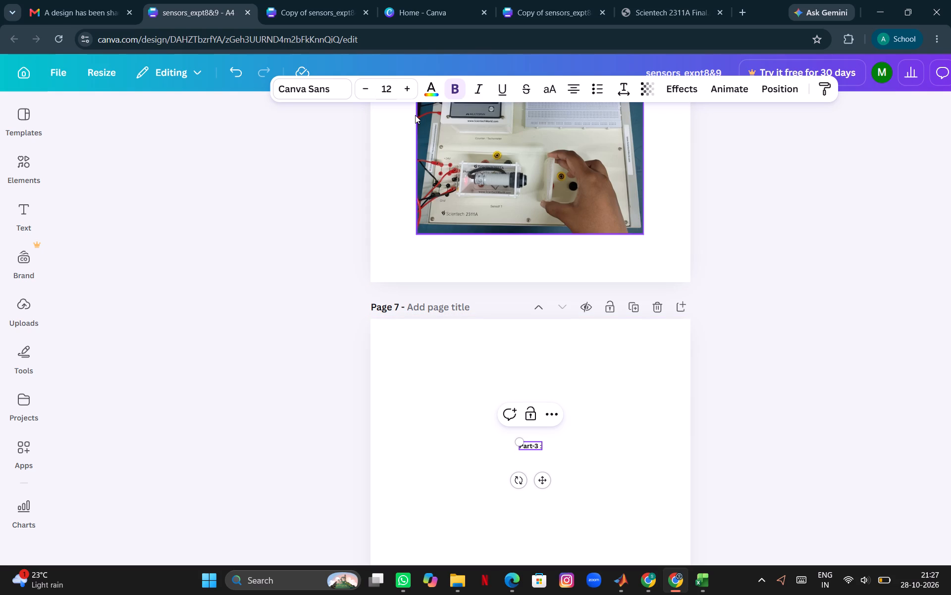
pyautogui.doubleClick(412, 93)
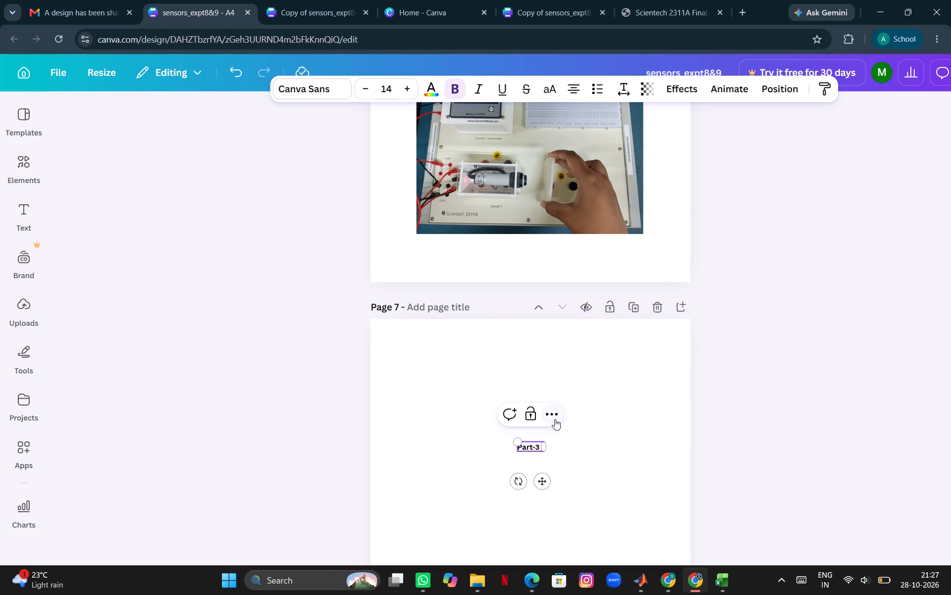
pyautogui.click(561, 423)
pyautogui.click(619, 442)
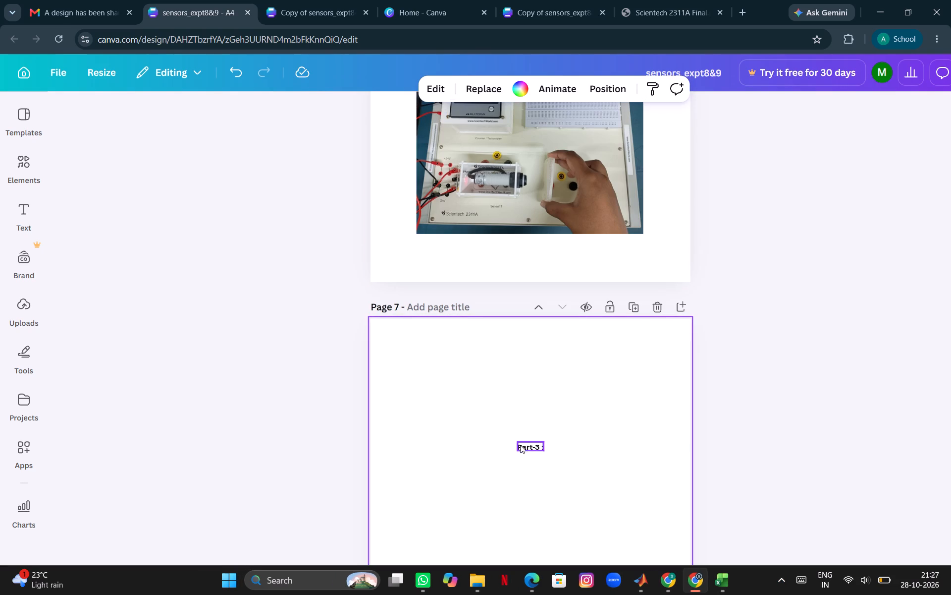
# Left-align the "Part-3 :" heading and place it near the top of page 7 at the left text margin.
pyautogui.moveTo(530, 446); pyautogui.dragTo(432, 363)
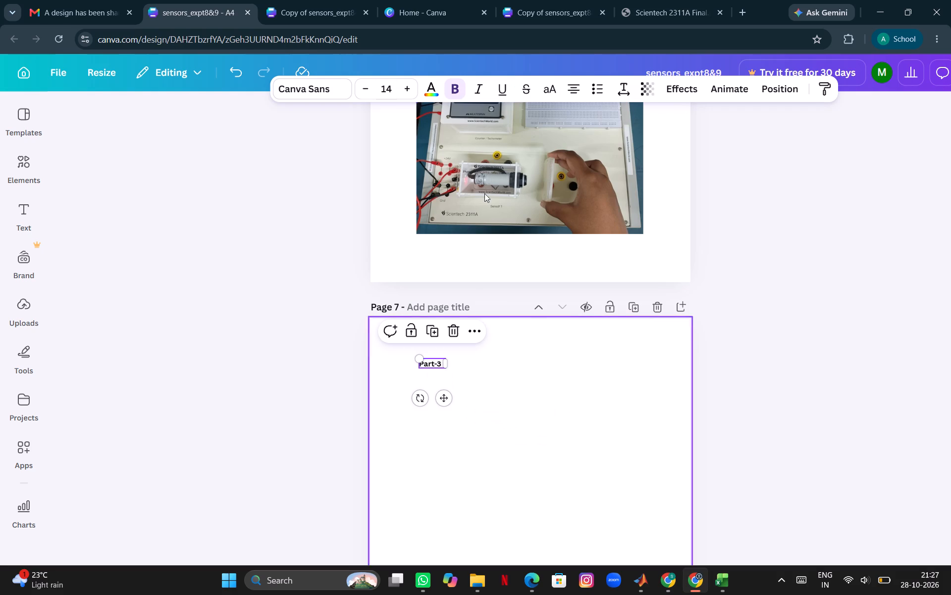
pyautogui.click(567, 85)
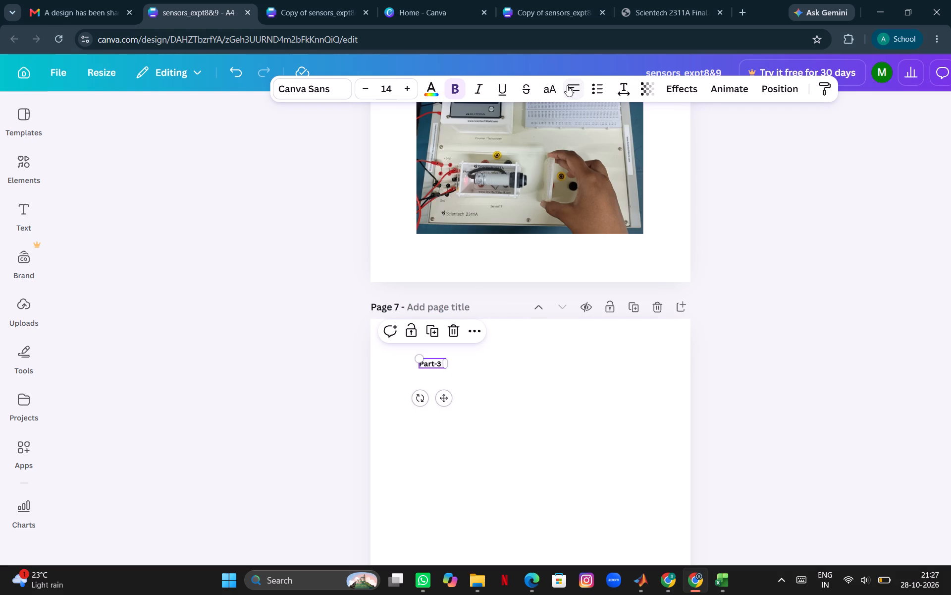
pyautogui.click(591, 479)
pyautogui.moveTo(431, 363); pyautogui.dragTo(418, 357)
pyautogui.click(537, 418)
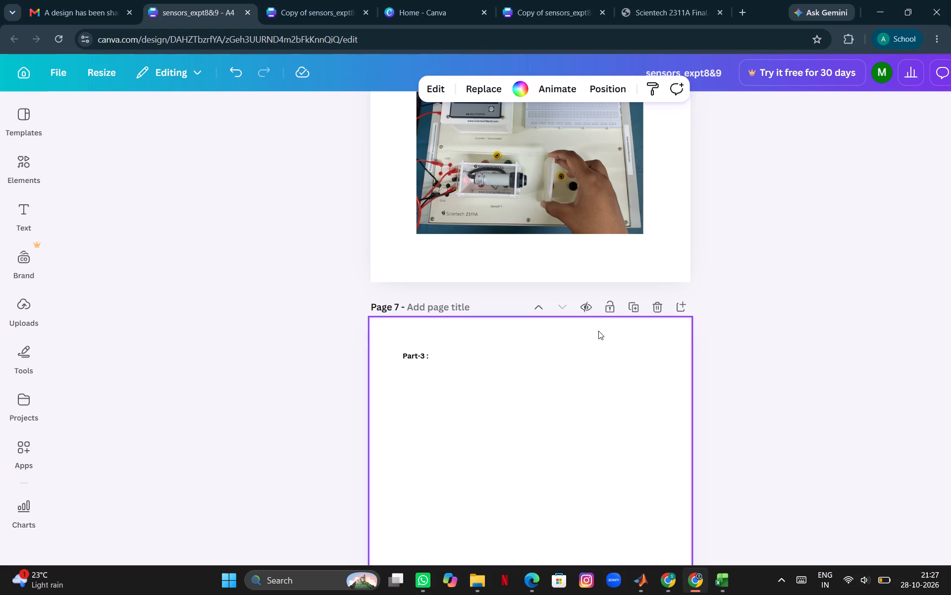
# Switch to the Scientech 2311A PDF and copy the Experiment 3 objective sentence "Study and use of diffuse reflective sensor (adjustable sensitivity)." on page 50.
pyautogui.scroll(4, 598, 331)
pyautogui.scroll(-3, 598, 331)
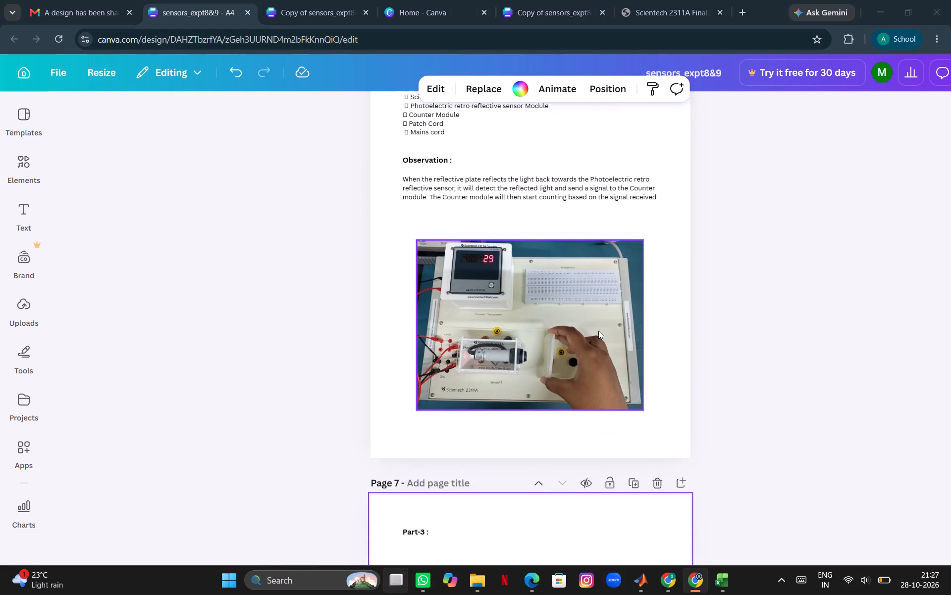
pyautogui.scroll(-1, 598, 331)
pyautogui.click(303, 160)
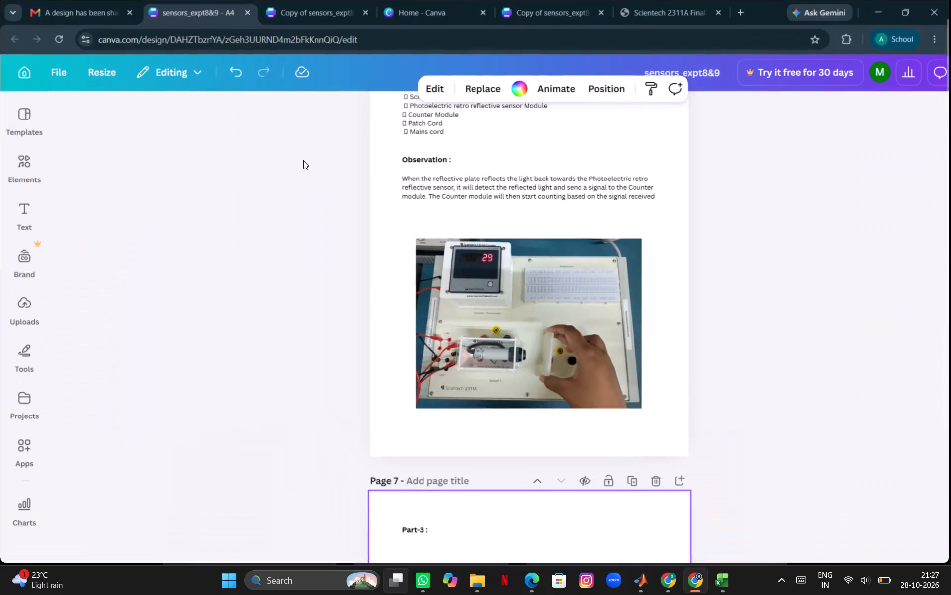
pyautogui.click(691, 0)
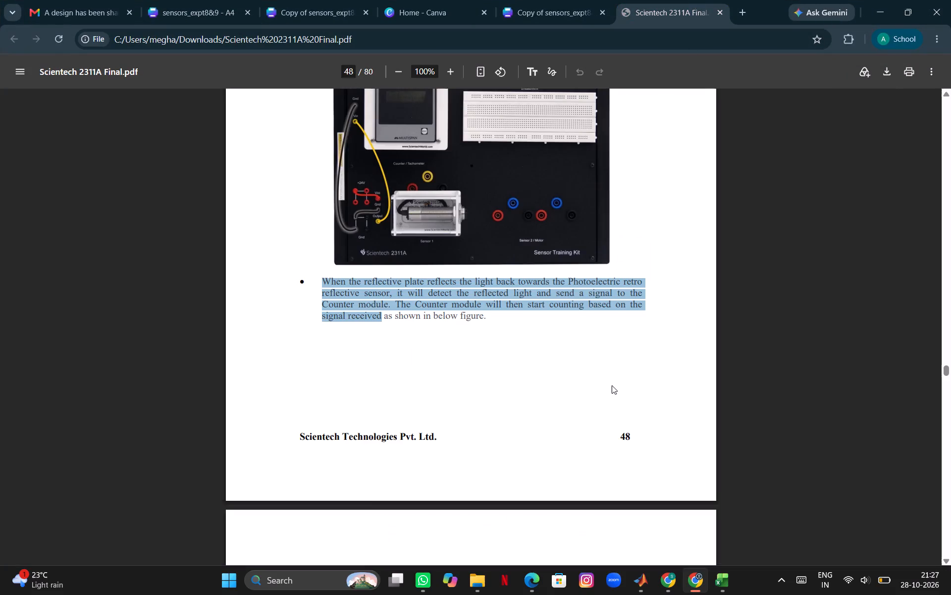
pyautogui.scroll(-8, 612, 385)
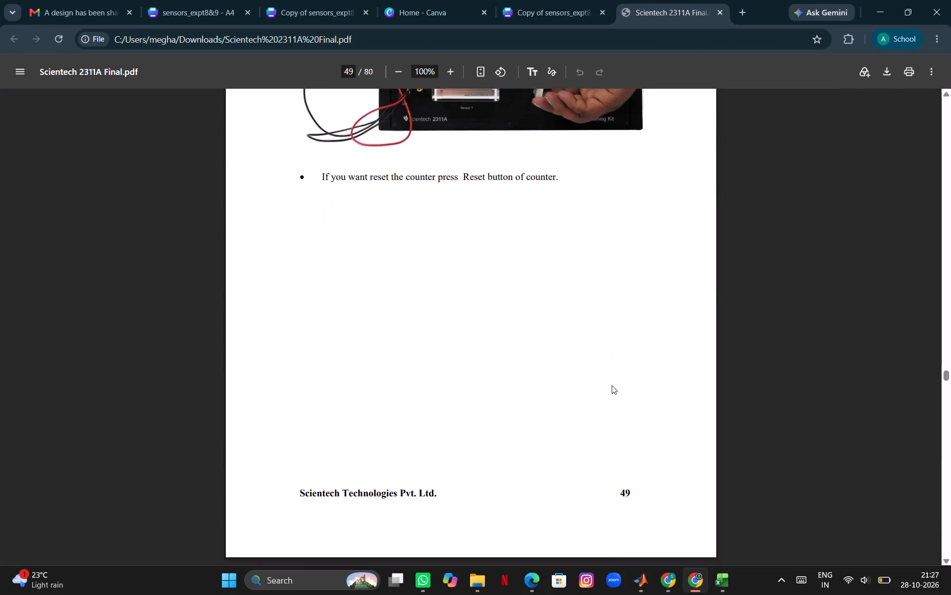
pyautogui.scroll(-3, 612, 385)
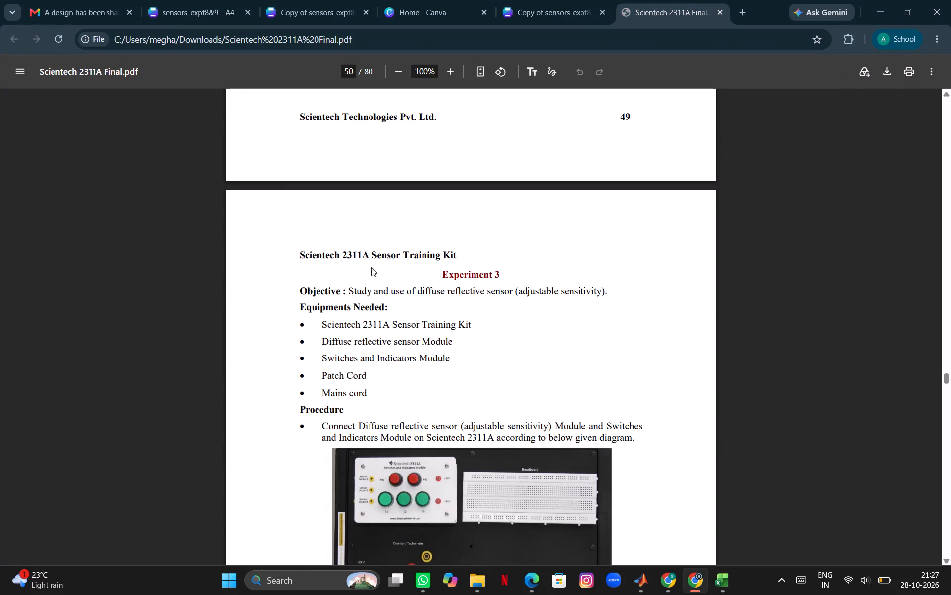
pyautogui.moveTo(349, 290); pyautogui.dragTo(416, 276)
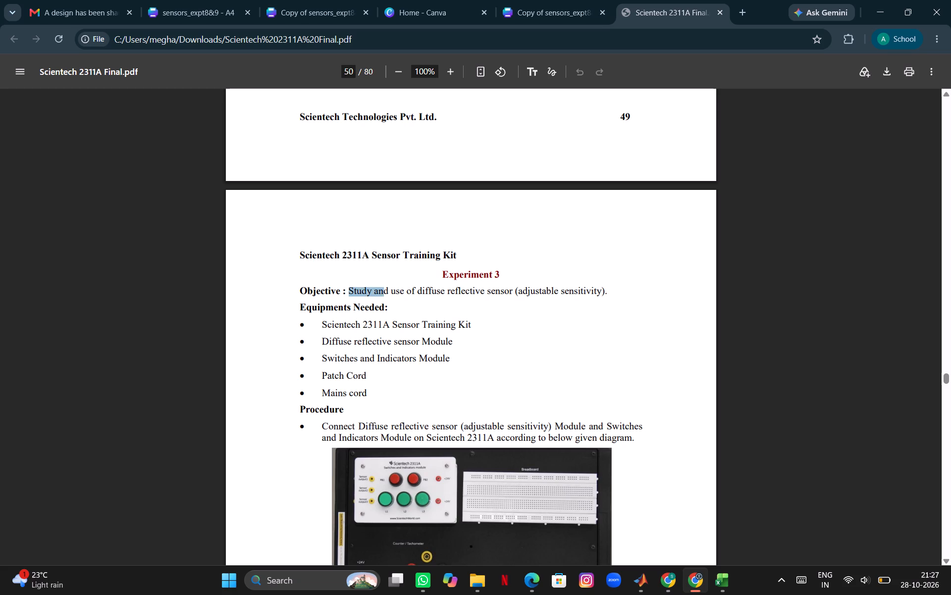
pyautogui.moveTo(416, 276); pyautogui.dragTo(481, 285)
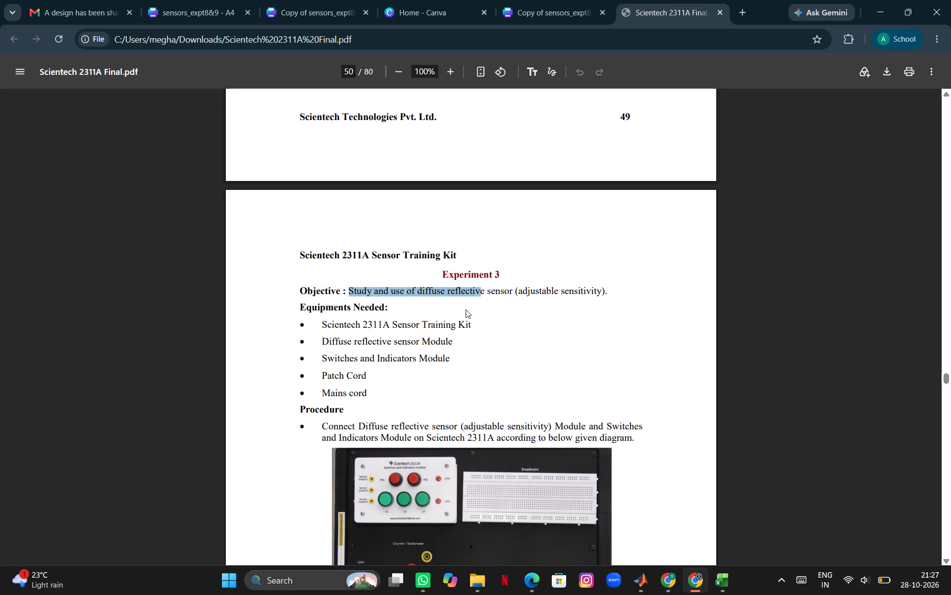
pyautogui.click(466, 309)
pyautogui.moveTo(346, 288); pyautogui.dragTo(599, 288)
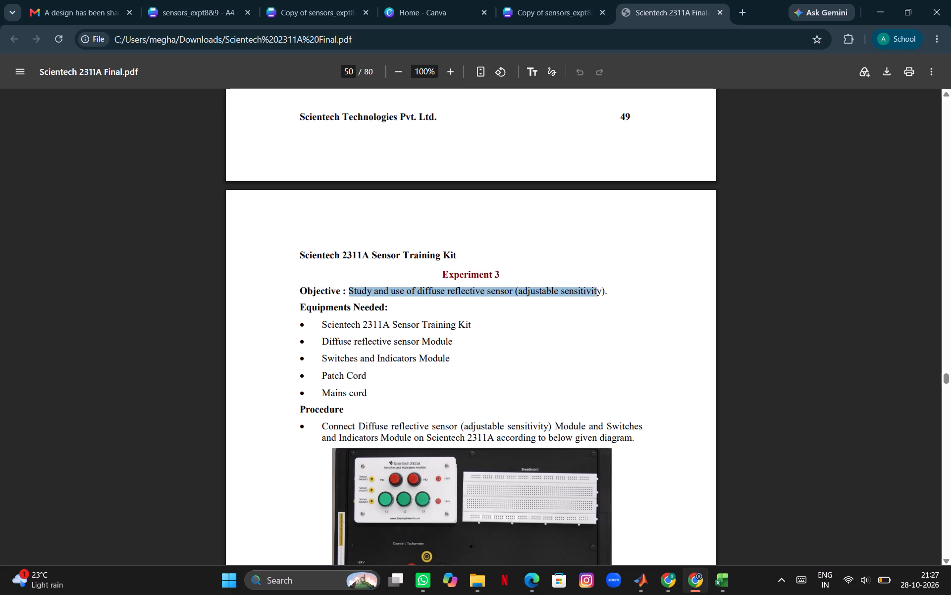
pyautogui.moveTo(599, 288); pyautogui.dragTo(608, 290)
pyautogui.hotkey('ctrl', 'c')
# Paste the copied objective onto page 7 of the sensors_expt8&9 Canva design, remove its bold formatting and left-align it.
pyautogui.click(231, 5)
pyautogui.scroll(-1, 489, 449)
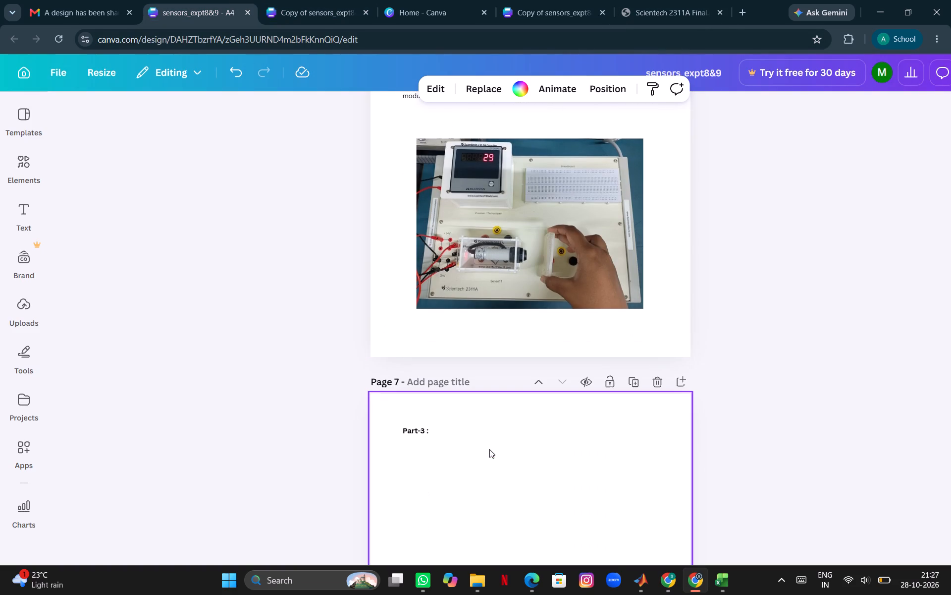
pyautogui.hotkey('ctrl', 'v')
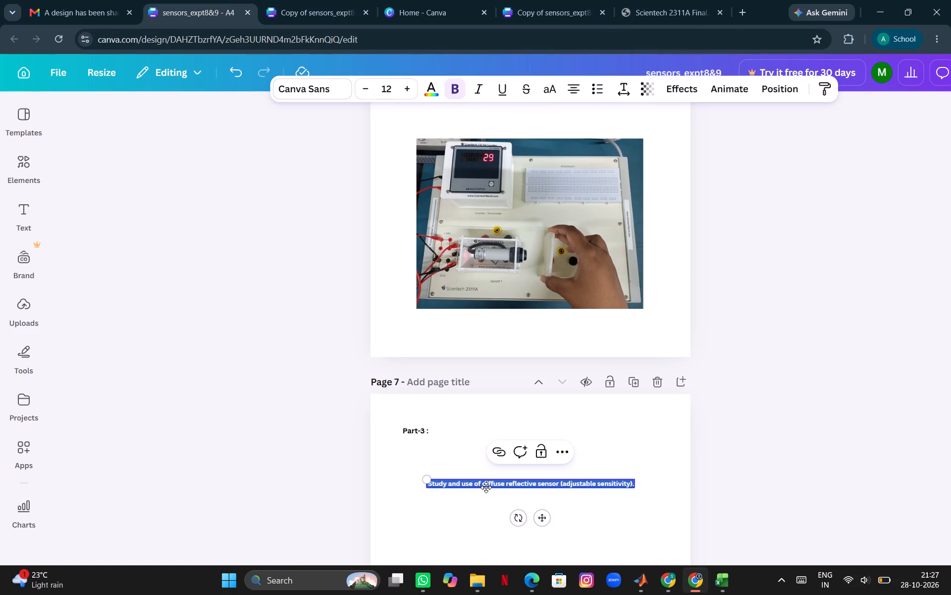
pyautogui.click(456, 85)
pyautogui.click(573, 91)
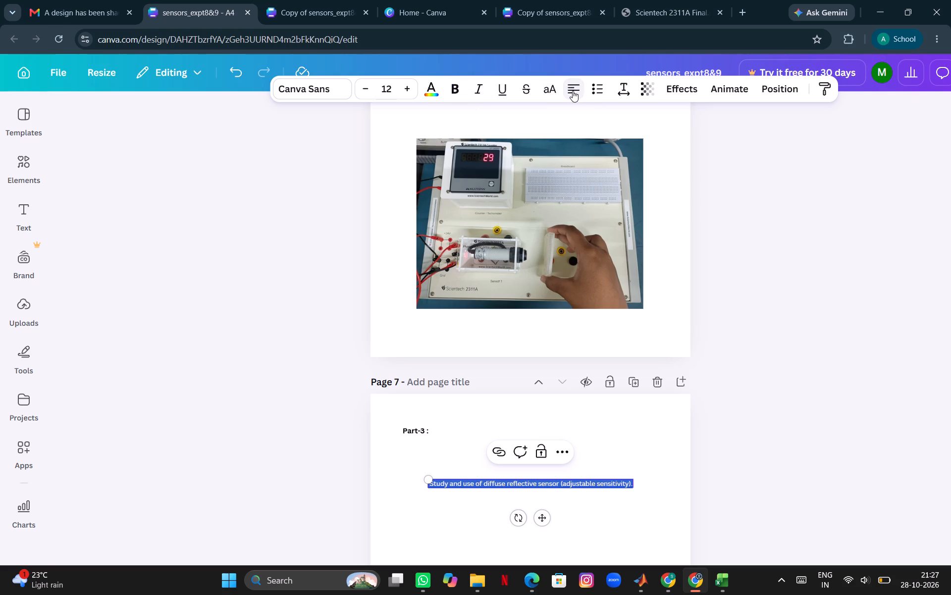
pyautogui.click(649, 417)
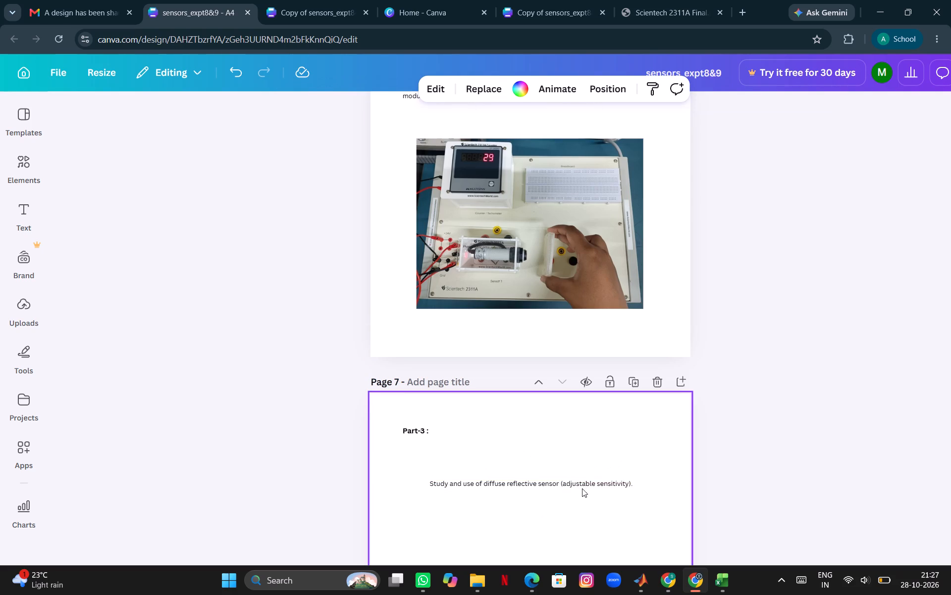
# Place the objective sentence directly beside the "Part-3 :" heading, on the same line.
pyautogui.moveTo(581, 485); pyautogui.dragTo(588, 432)
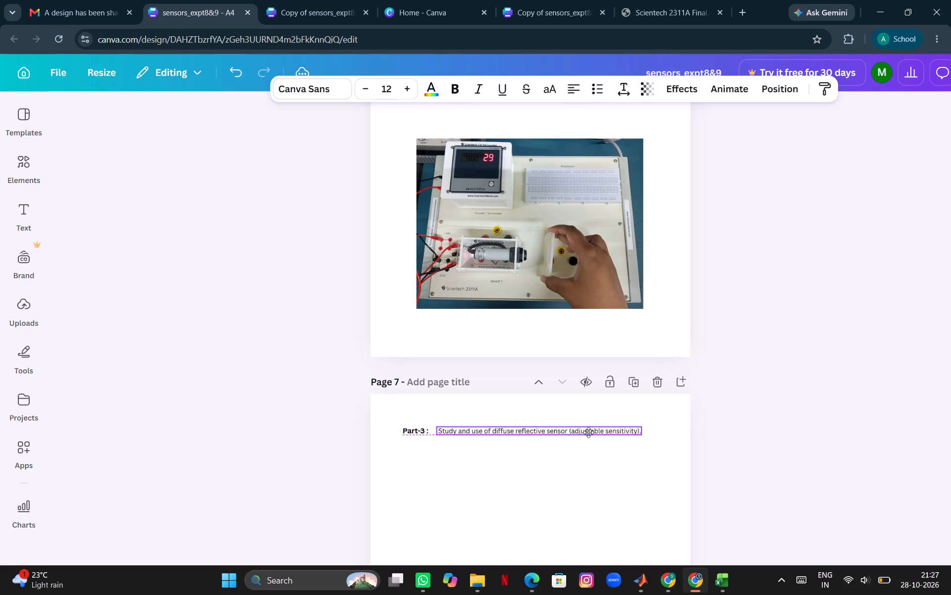
pyautogui.moveTo(588, 432); pyautogui.dragTo(585, 433)
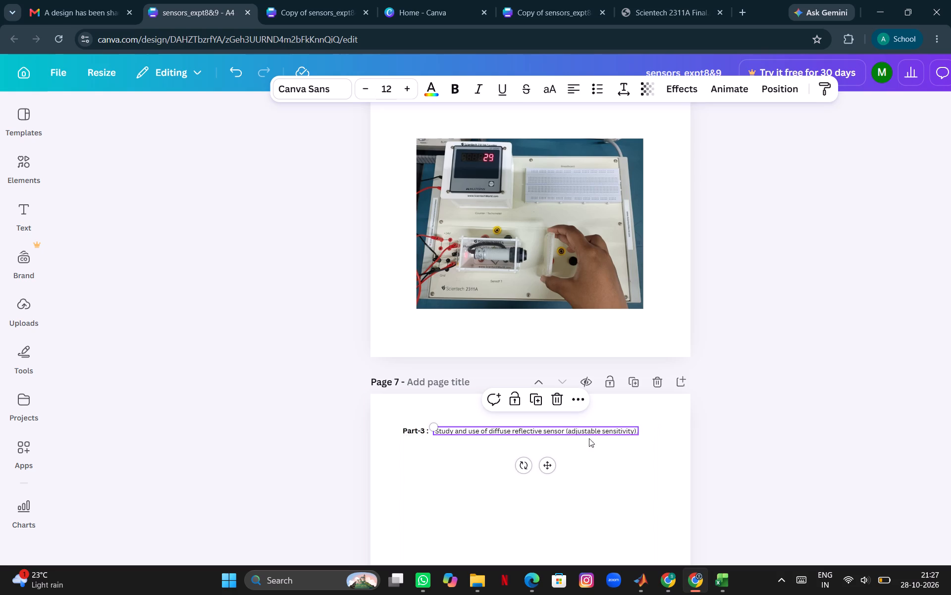
pyautogui.click(630, 490)
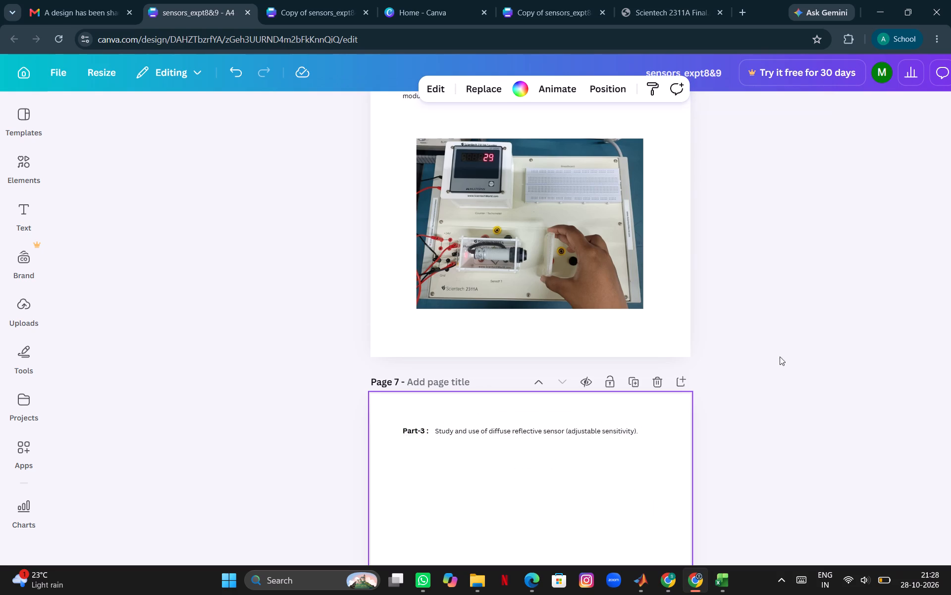
# Copy the "Equipments Needed:" heading and its five-item list from Experiment 3 in the PDF and paste them onto page 7 of the Canva report.
pyautogui.scroll(-1, 605, 509)
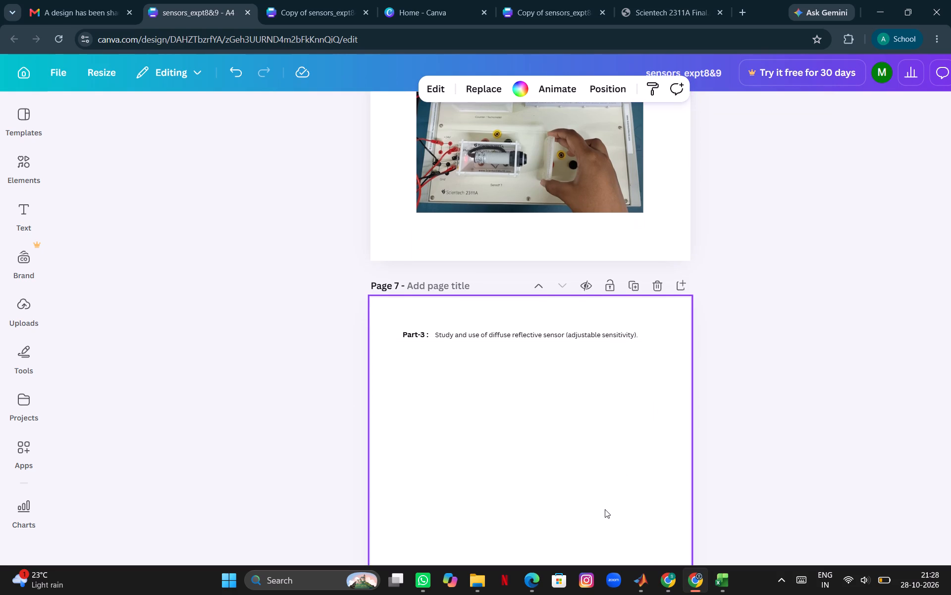
pyautogui.scroll(-2, 605, 509)
pyautogui.click(686, 2)
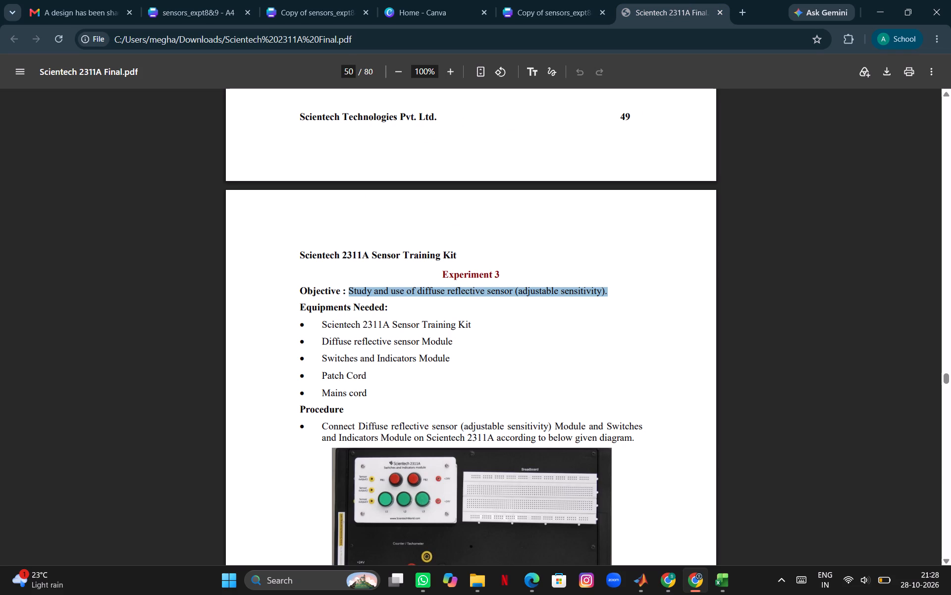
pyautogui.moveTo(298, 306); pyautogui.dragTo(340, 378)
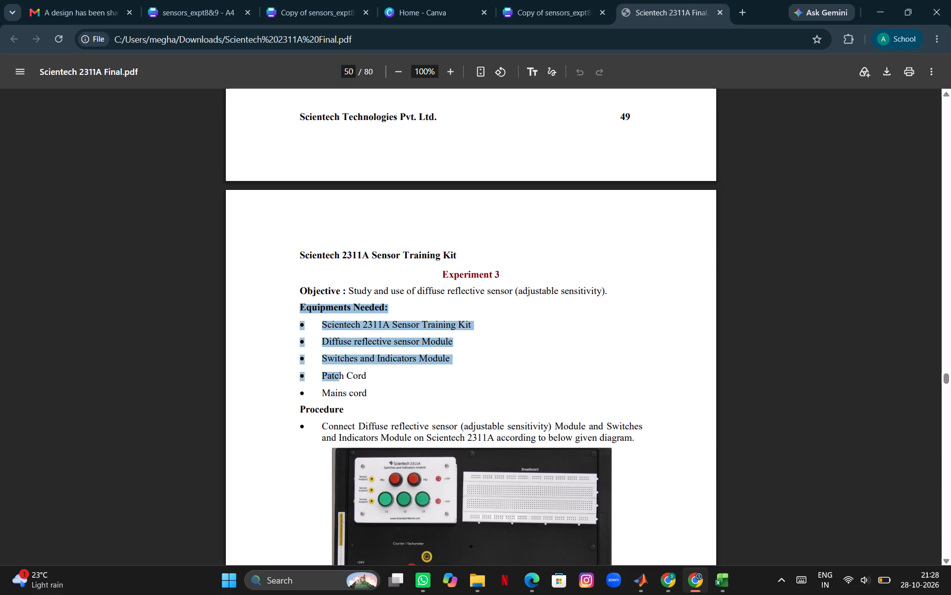
pyautogui.moveTo(340, 378); pyautogui.dragTo(368, 388)
pyautogui.hotkey('ctrl', 'c')
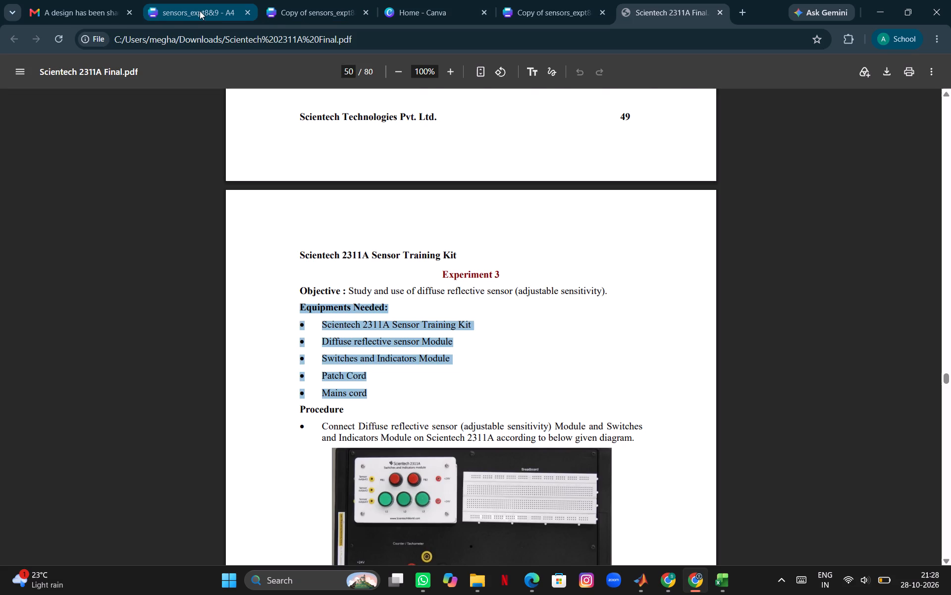
pyautogui.click(200, 11)
pyautogui.hotkey('ctrl', 'v')
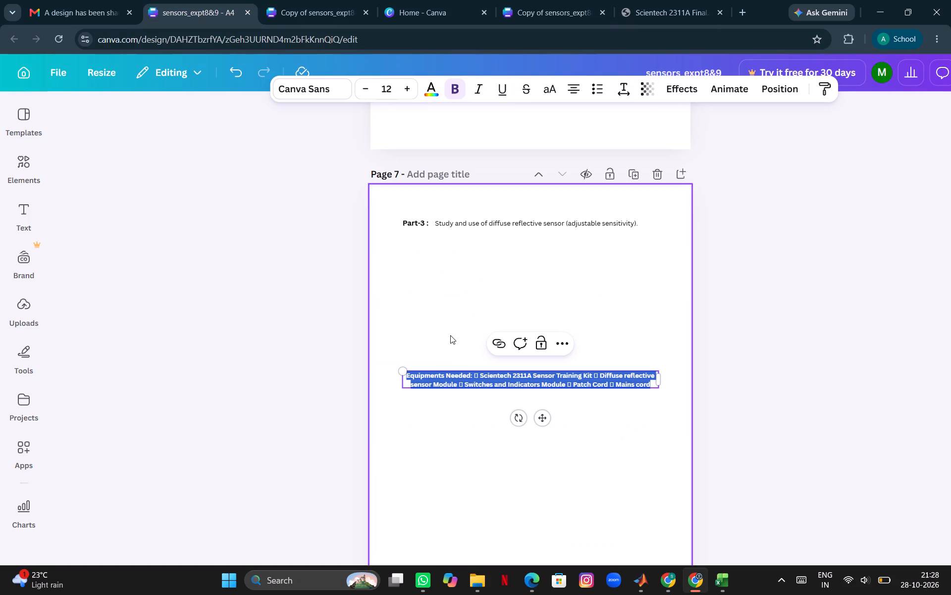
# Break the pasted equipment text so the "Equipments Needed:" heading and each of the five items stand on separate lines.
pyautogui.click(474, 373)
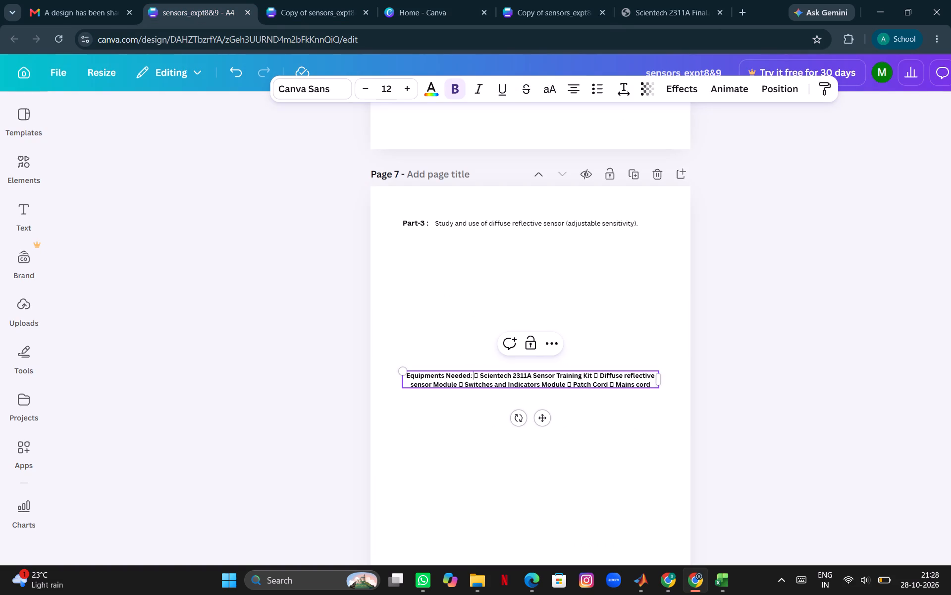
pyautogui.press('Return')
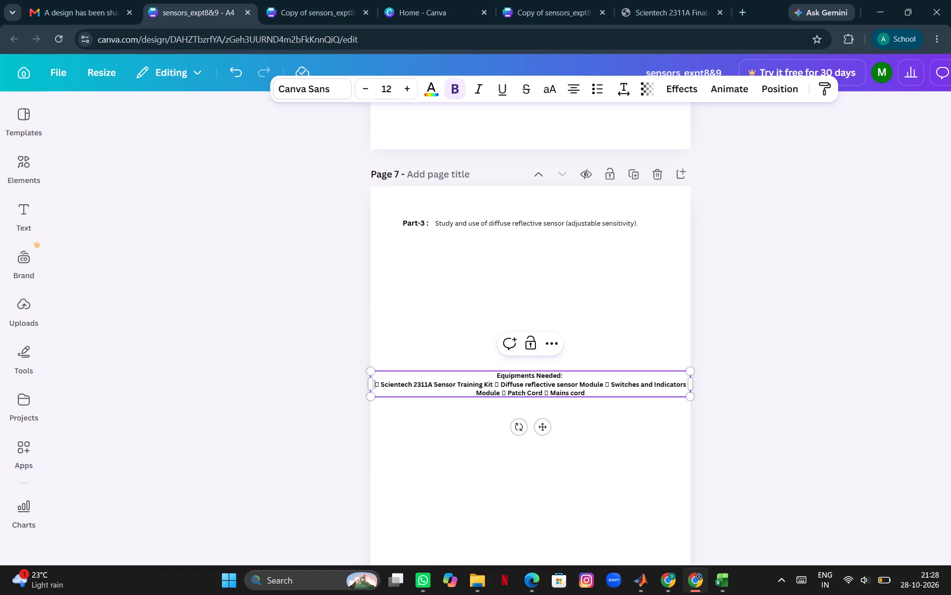
pyautogui.click(491, 383)
pyautogui.click(493, 382)
pyautogui.press('Return')
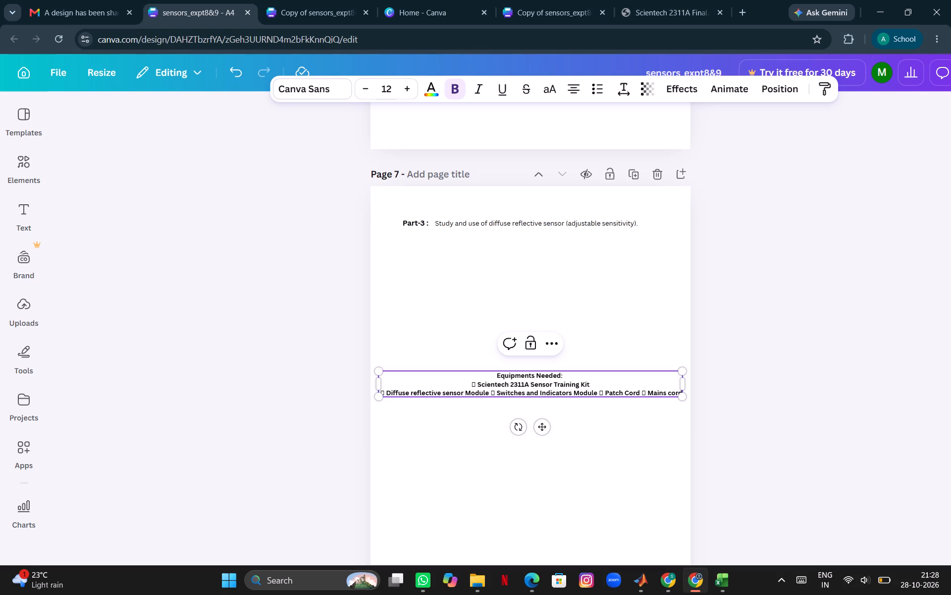
pyautogui.click(490, 388)
pyautogui.press('Return')
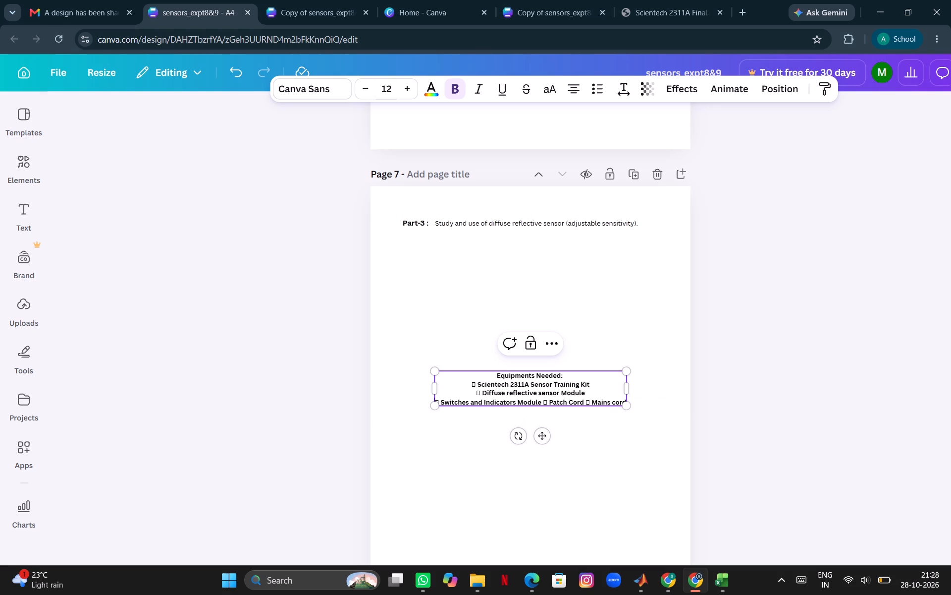
pyautogui.click(541, 402)
pyautogui.press('Return')
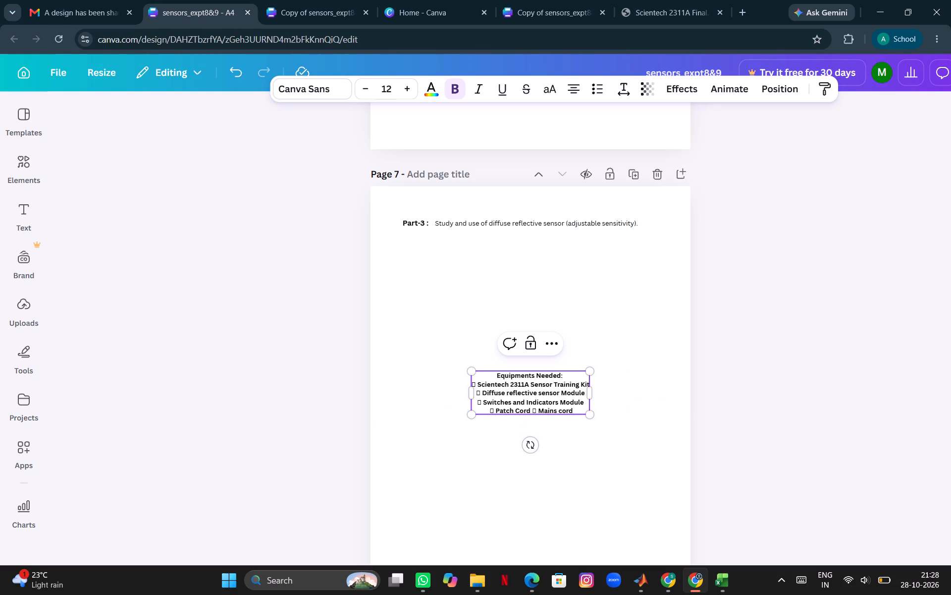
pyautogui.click(529, 409)
pyautogui.press('Return')
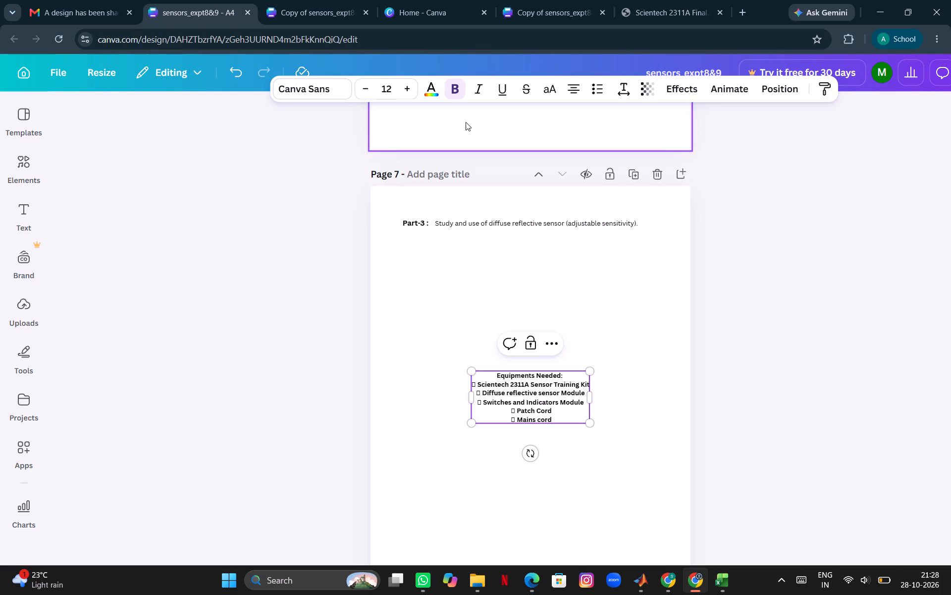
# Remove the bold formatting from the whole equipment text block on page 7.
pyautogui.click(452, 83)
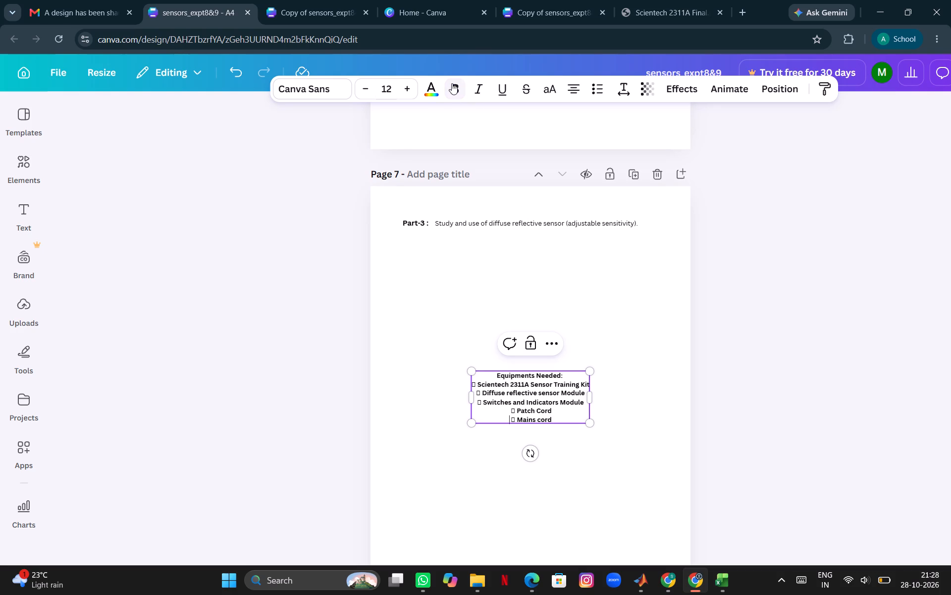
pyautogui.click(452, 83)
pyautogui.click(452, 83)
pyautogui.click(629, 384)
pyautogui.click(534, 395)
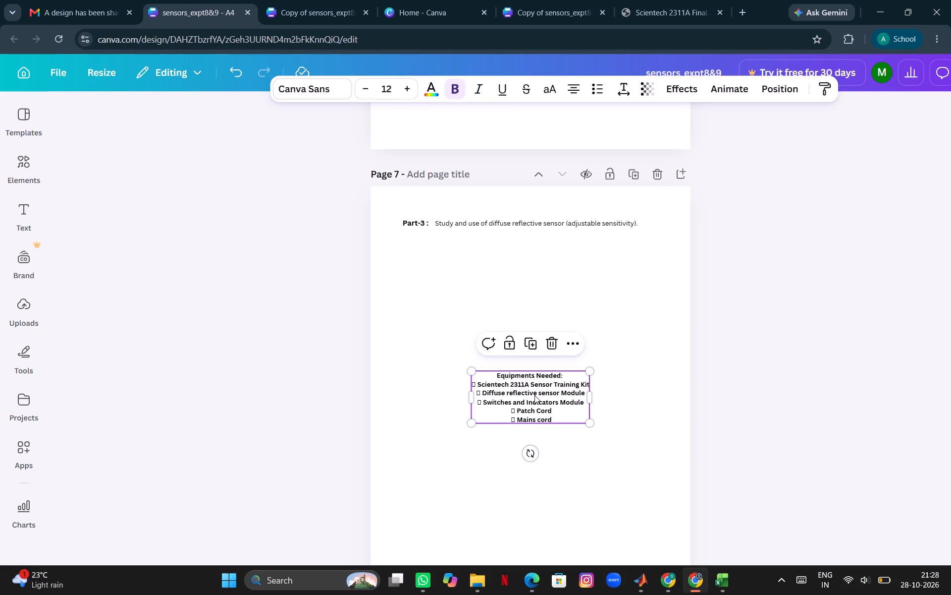
pyautogui.click(454, 81)
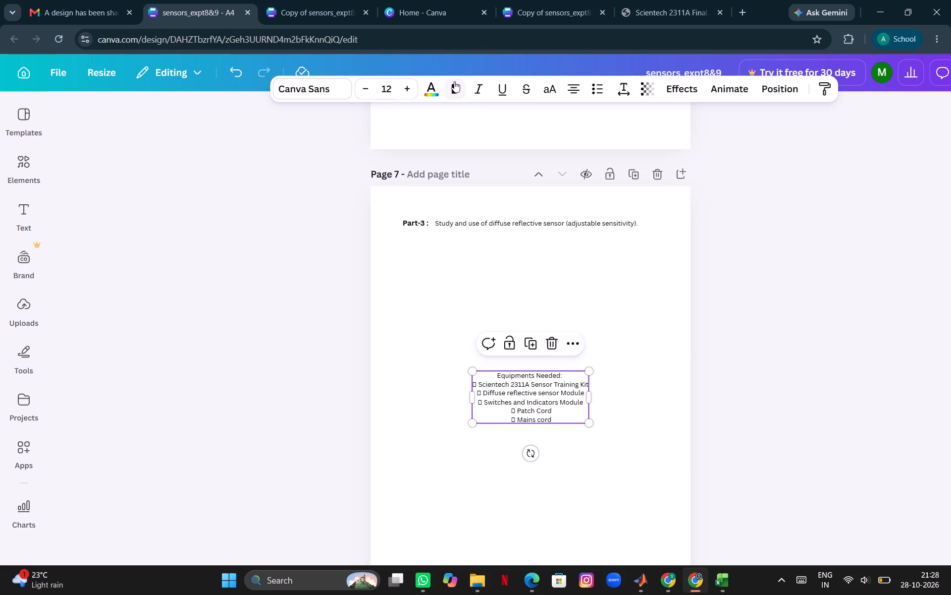
pyautogui.click(595, 320)
# Make only the "Equipments Needed:" heading bold and set its font size to 14.
pyautogui.click(566, 375)
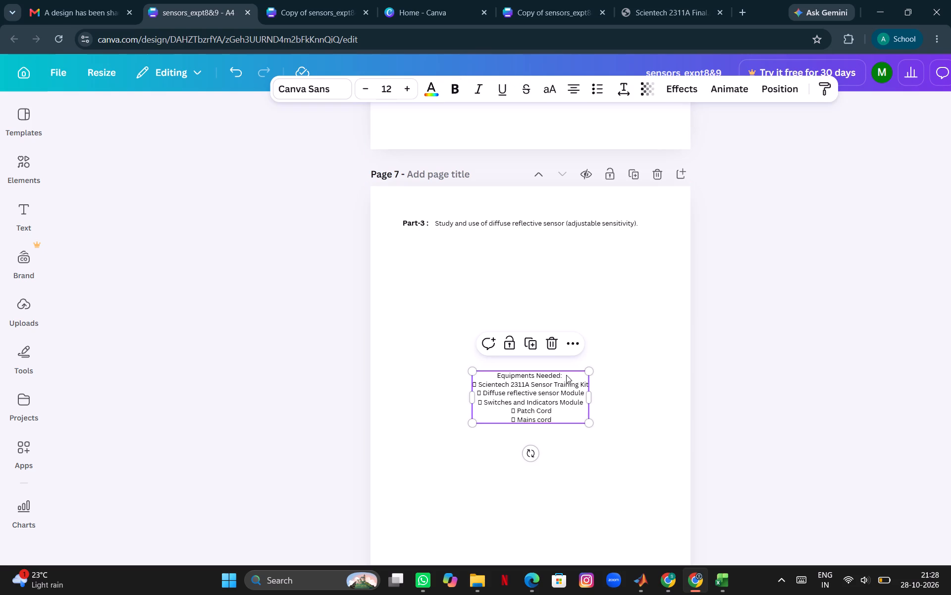
pyautogui.click(558, 373)
pyautogui.moveTo(563, 375); pyautogui.dragTo(562, 374)
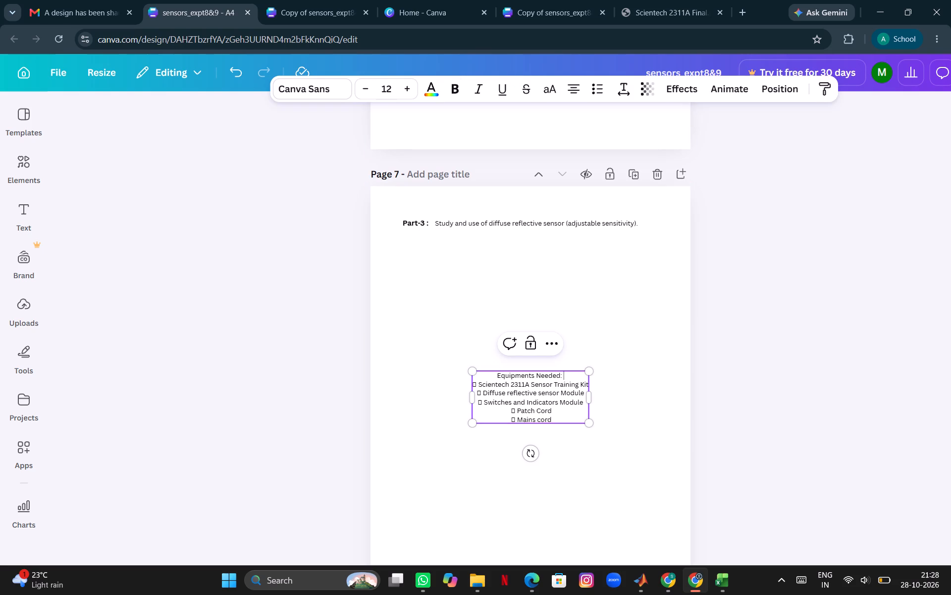
pyautogui.moveTo(562, 374); pyautogui.dragTo(498, 374)
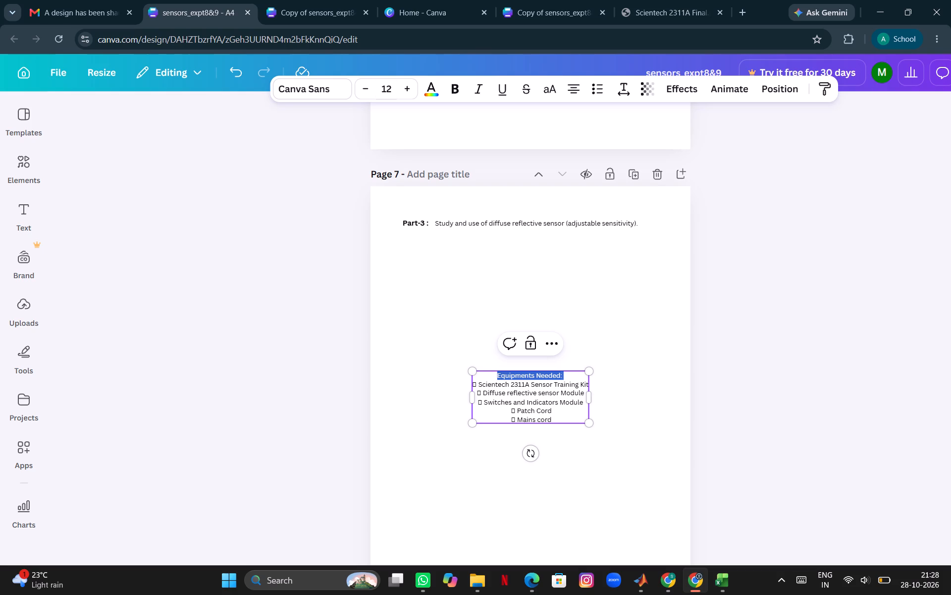
pyautogui.moveTo(498, 374); pyautogui.dragTo(495, 374)
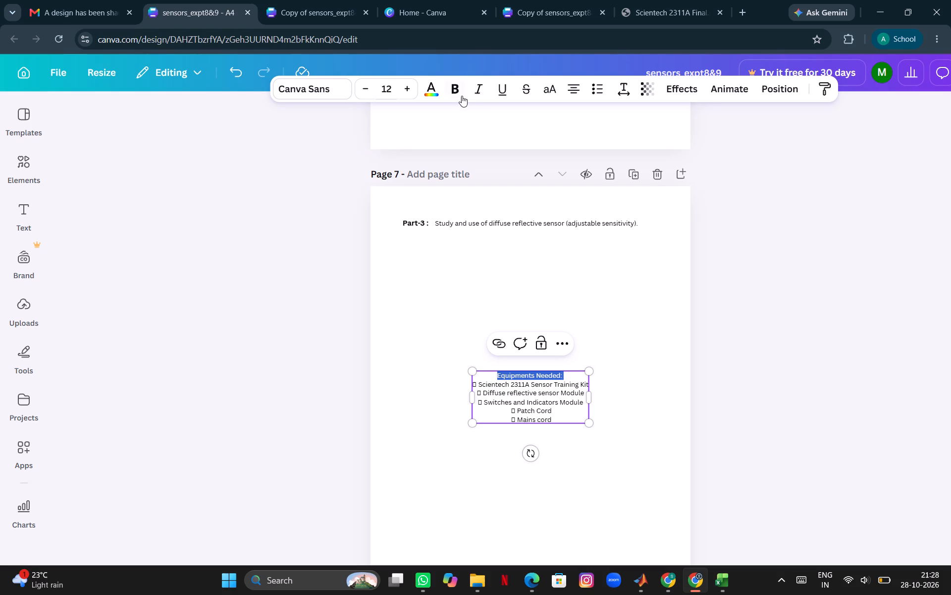
pyautogui.click(461, 95)
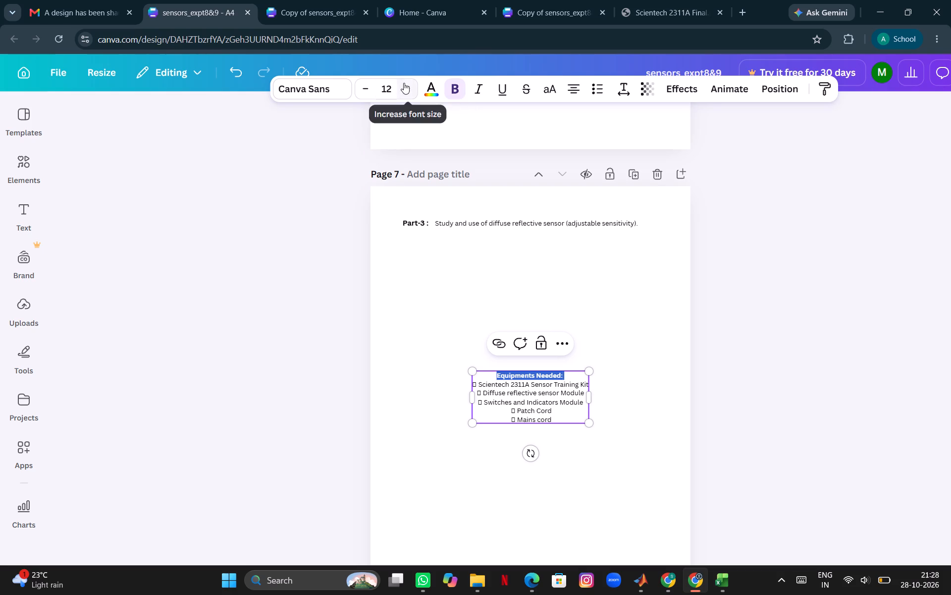
pyautogui.doubleClick(404, 83)
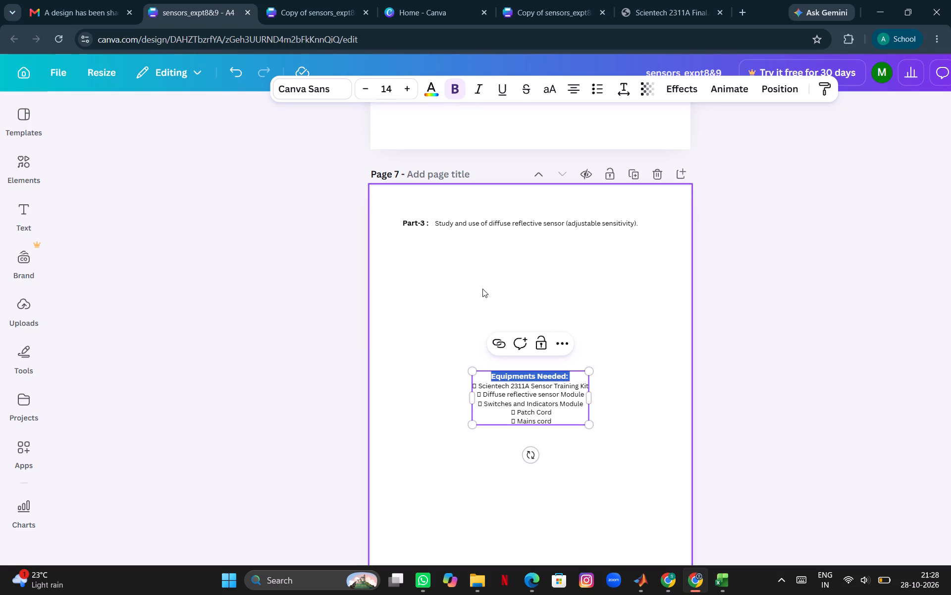
pyautogui.click(482, 289)
# Left-align the equipment text block and place it below the "Part-3 :" line, flush with that heading's left edge.
pyautogui.click(551, 398)
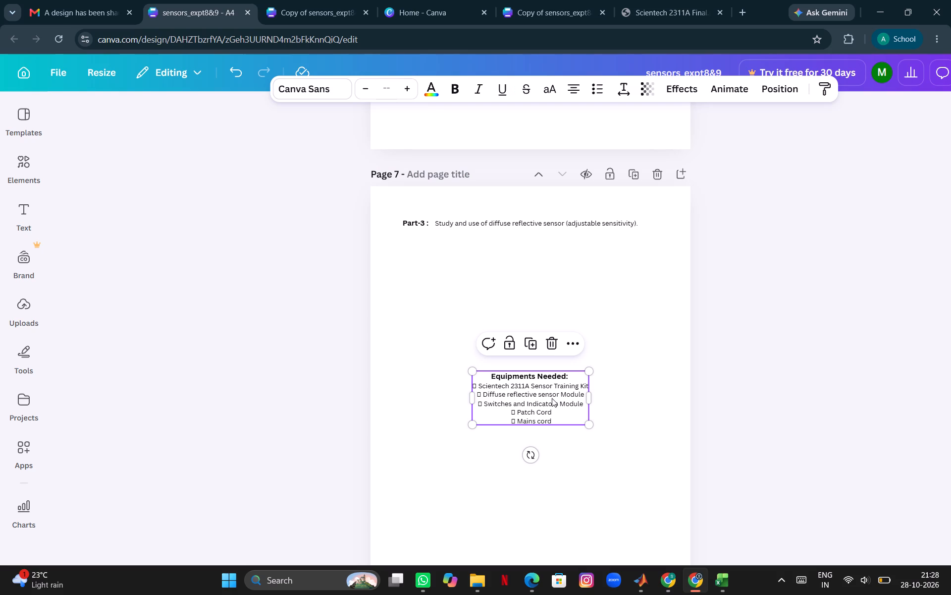
pyautogui.click(568, 89)
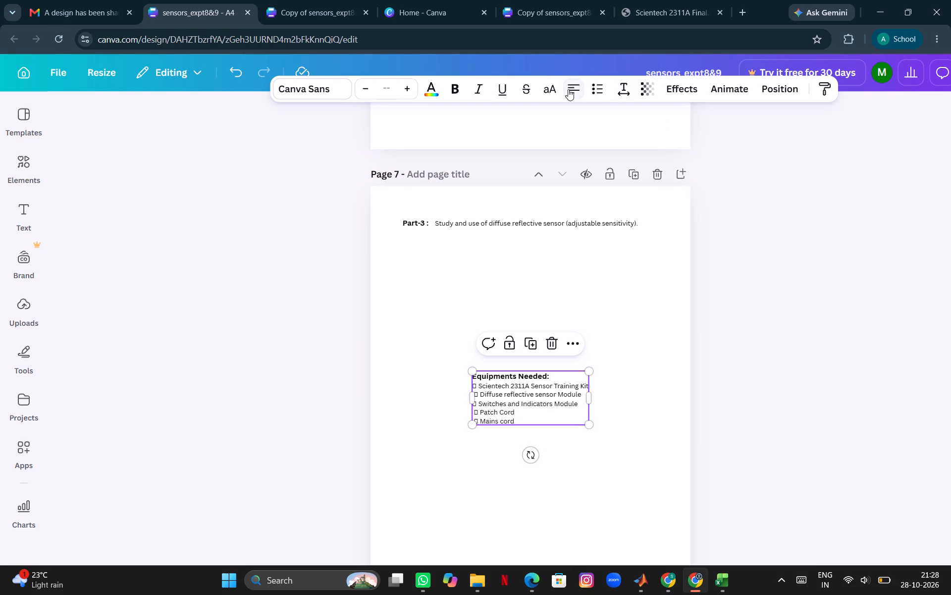
pyautogui.click(630, 289)
pyautogui.moveTo(537, 394); pyautogui.dragTo(466, 274)
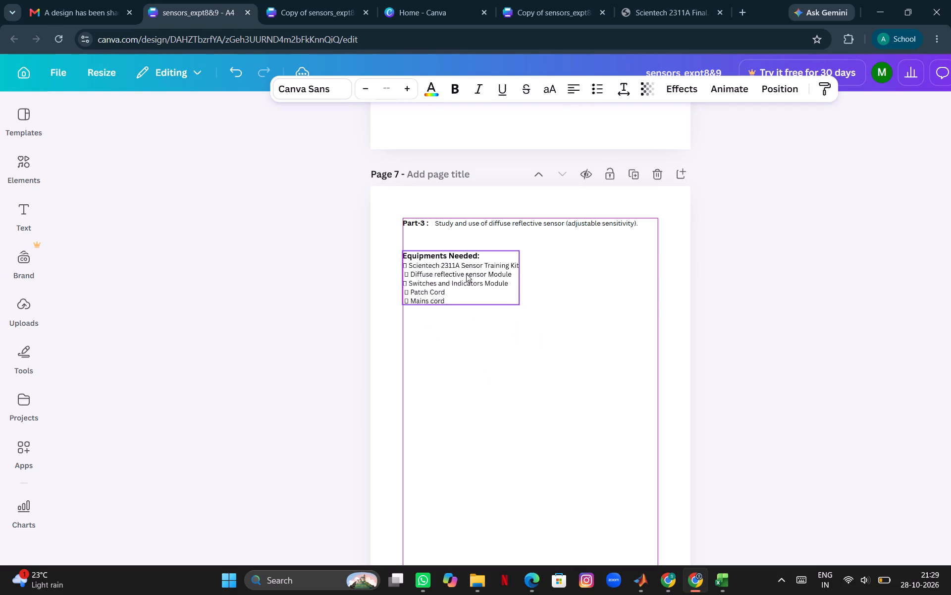
# Insert a blank line between the "Equipments Needed:" heading and its first item.
pyautogui.doubleClick(484, 256)
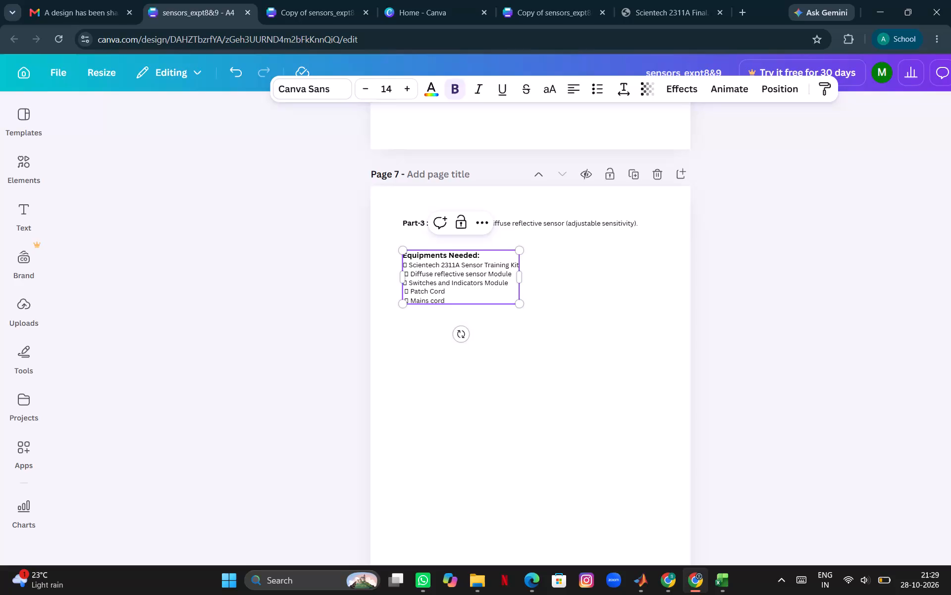
pyautogui.press('Return')
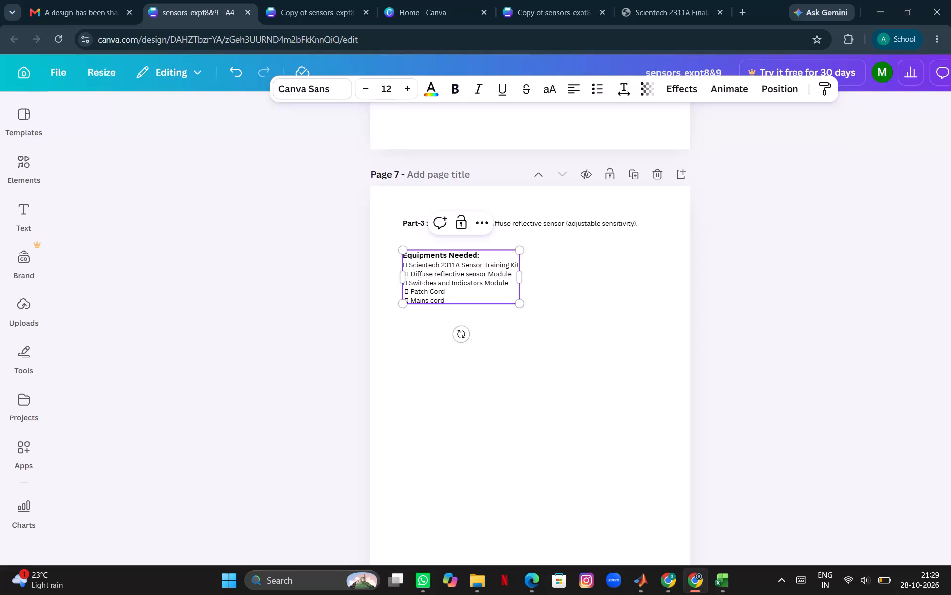
pyautogui.click(483, 255)
pyautogui.press('Return')
pyautogui.click(630, 408)
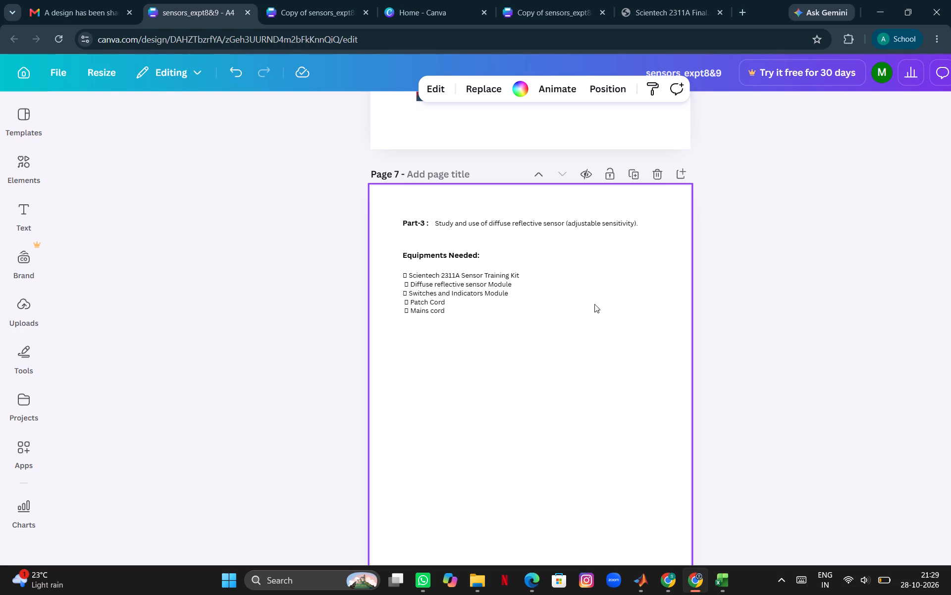
# Copy the sentence "When any object comes in front of diffuse reflective sensor…" from page 52 of the Scientech PDF and paste it onto page 7 in Canva.
pyautogui.click(651, 0)
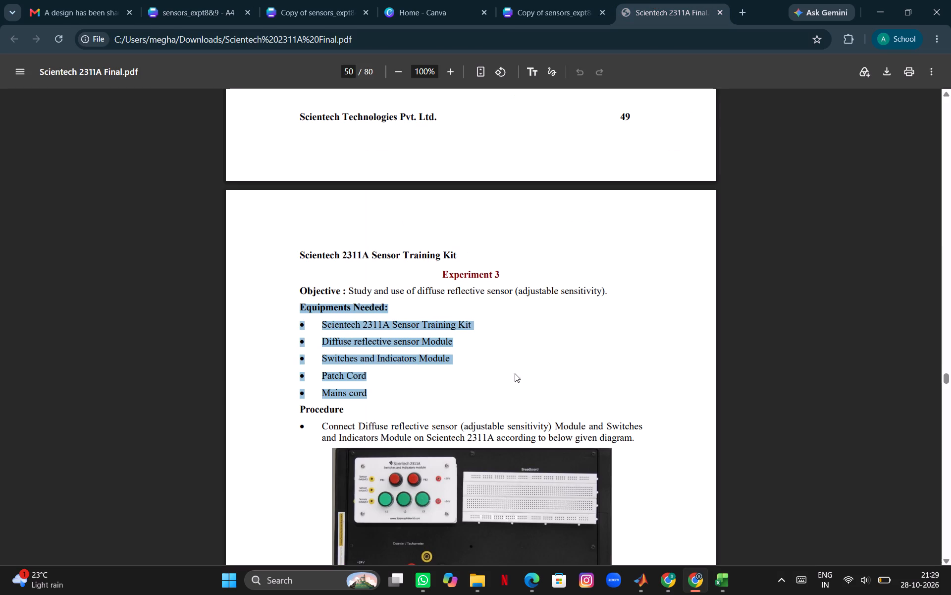
pyautogui.scroll(-8, 513, 383)
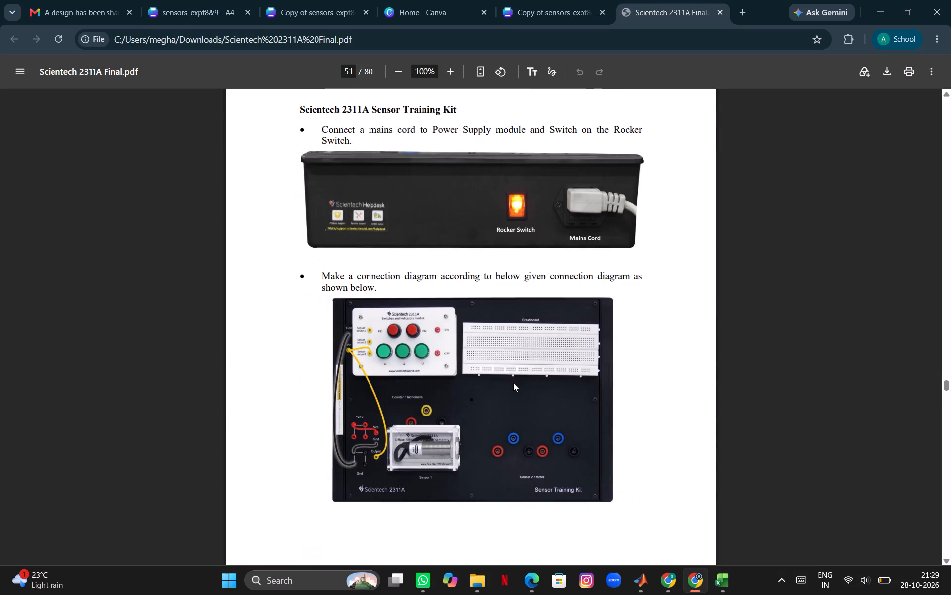
pyautogui.scroll(-9, 513, 383)
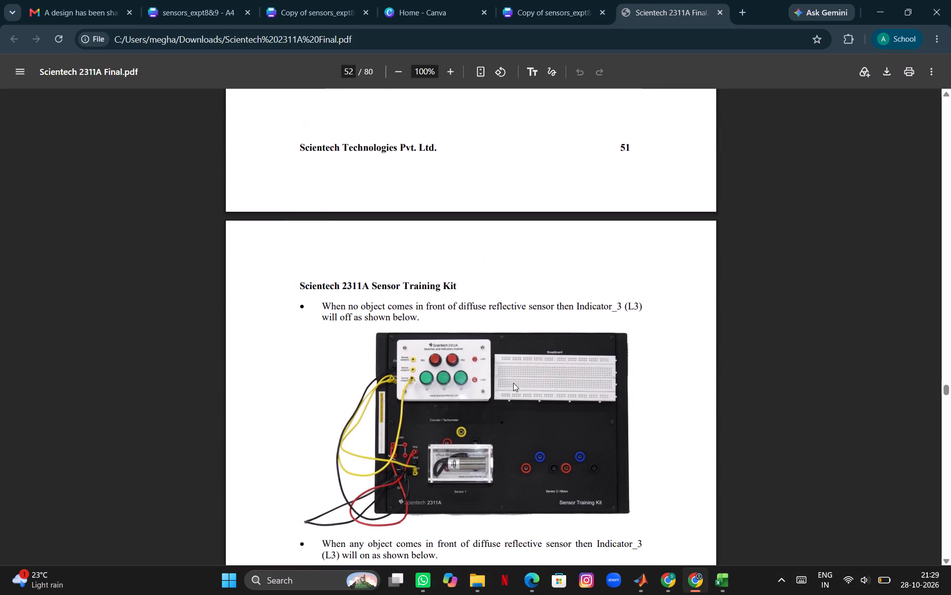
pyautogui.scroll(-1, 513, 383)
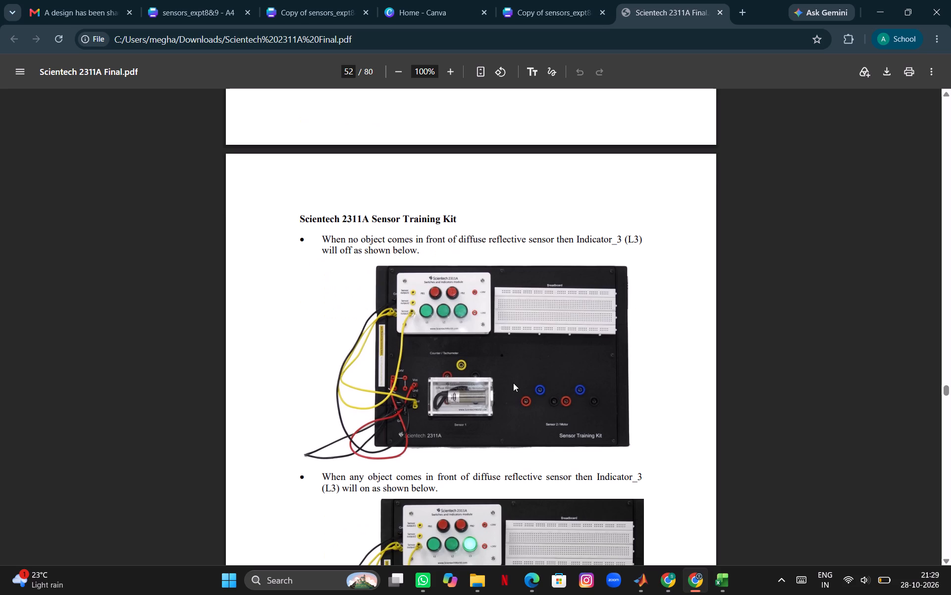
pyautogui.scroll(-3, 513, 383)
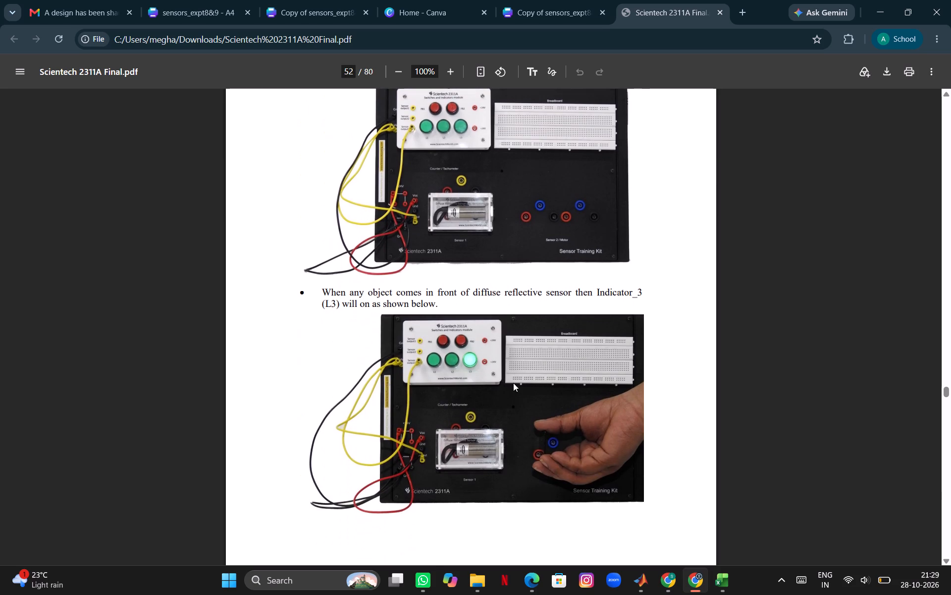
pyautogui.scroll(-1, 513, 383)
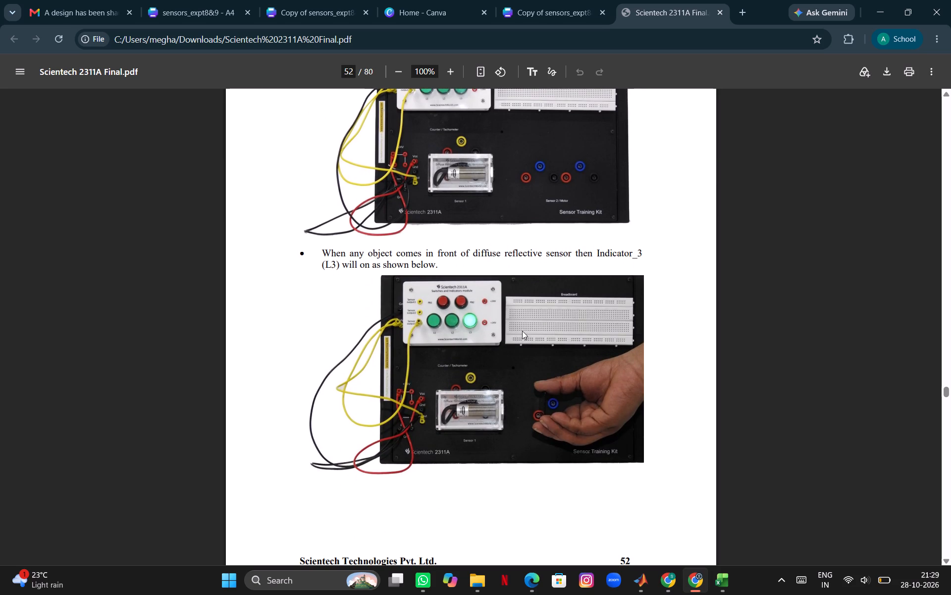
pyautogui.scroll(-1, 466, 294)
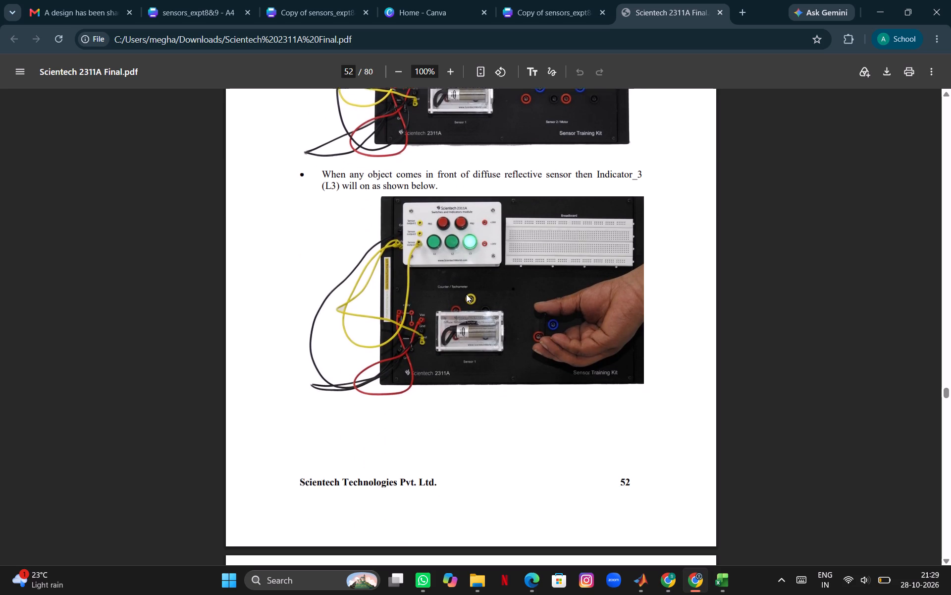
pyautogui.scroll(-4, 466, 294)
pyautogui.scroll(3, 466, 294)
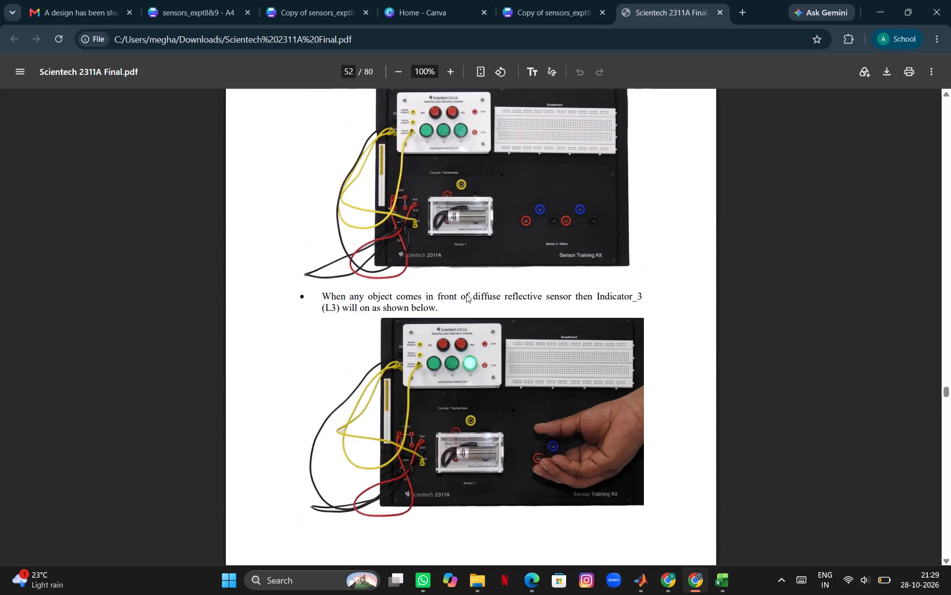
pyautogui.scroll(2, 466, 294)
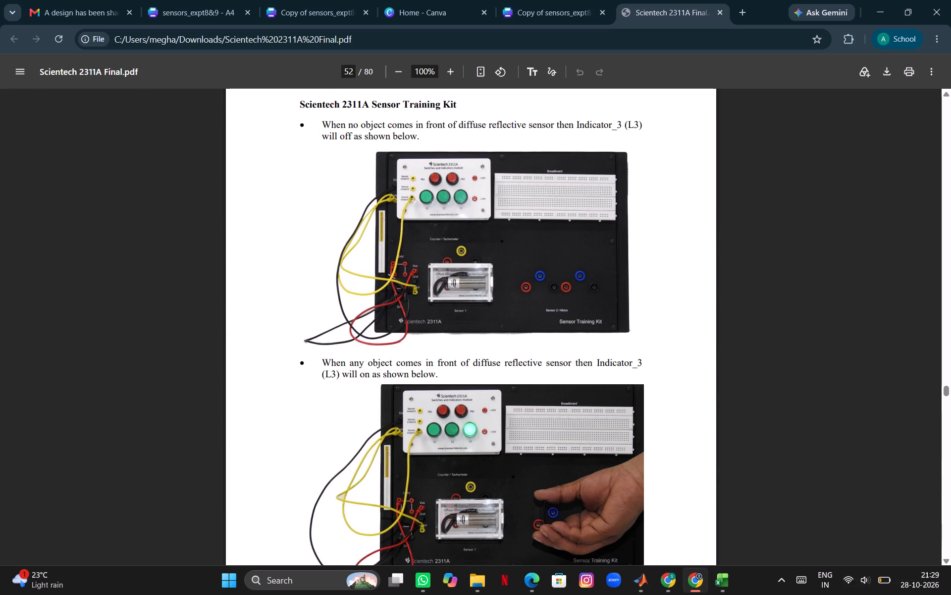
pyautogui.moveTo(323, 358); pyautogui.dragTo(440, 378)
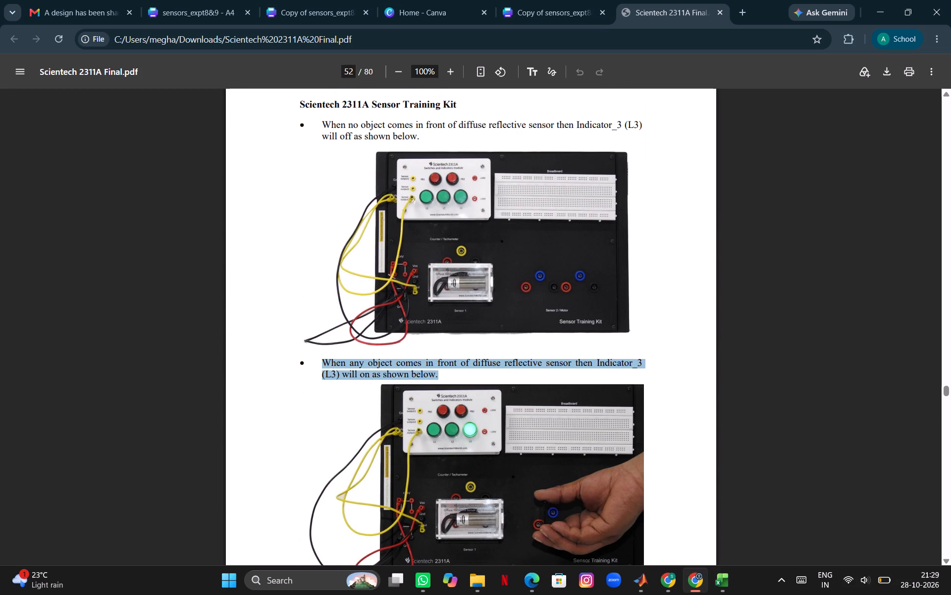
pyautogui.hotkey('ctrl', 'c')
pyautogui.click(220, 3)
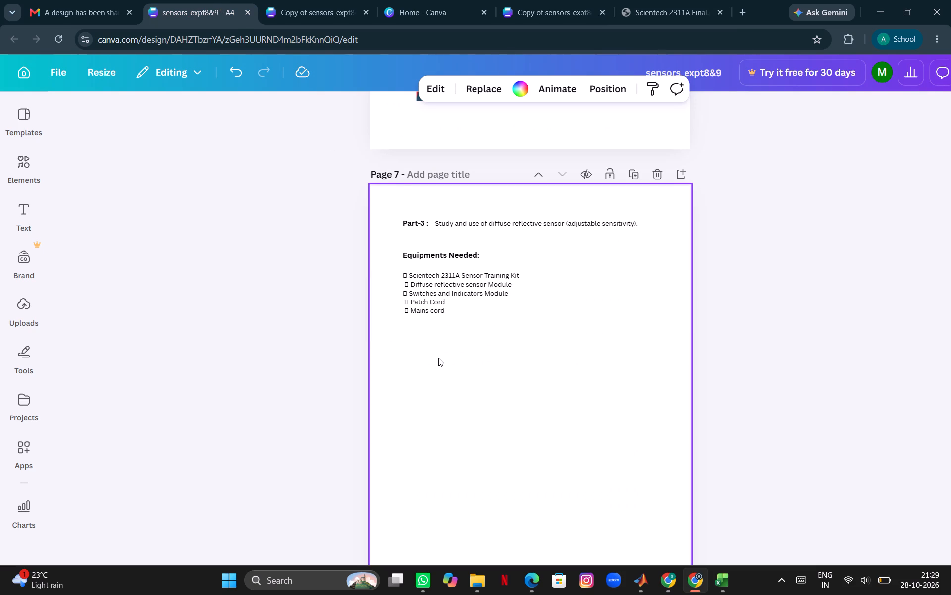
pyautogui.hotkey('ctrl', 'v')
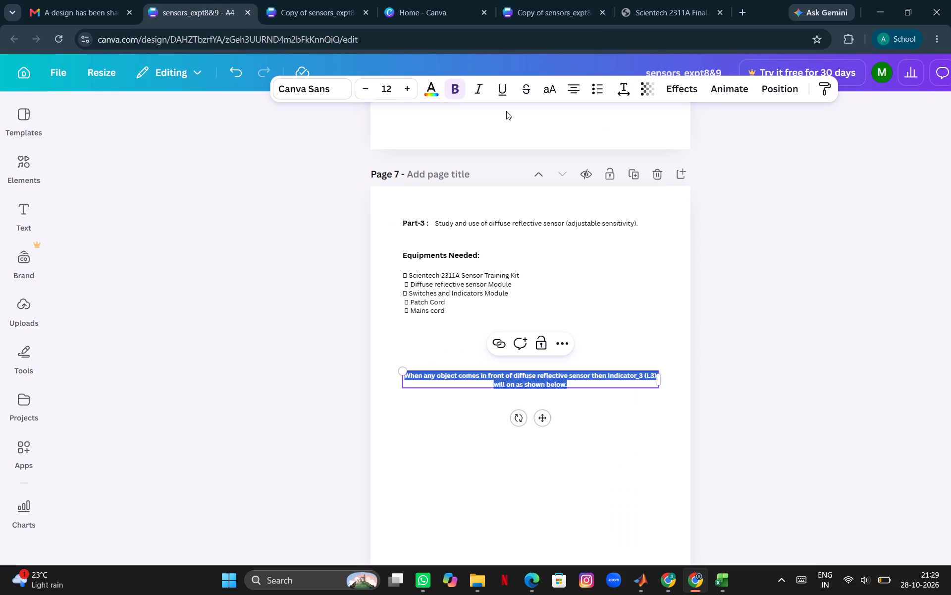
# Left-align the pasted Indicator_3 sentence and remove its bold formatting.
pyautogui.click(579, 87)
pyautogui.click(463, 89)
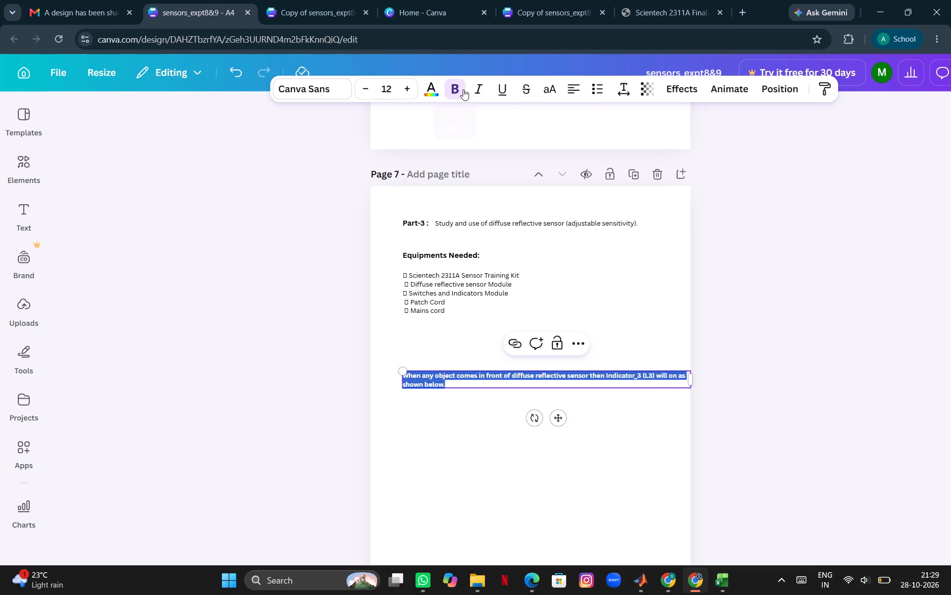
pyautogui.click(605, 444)
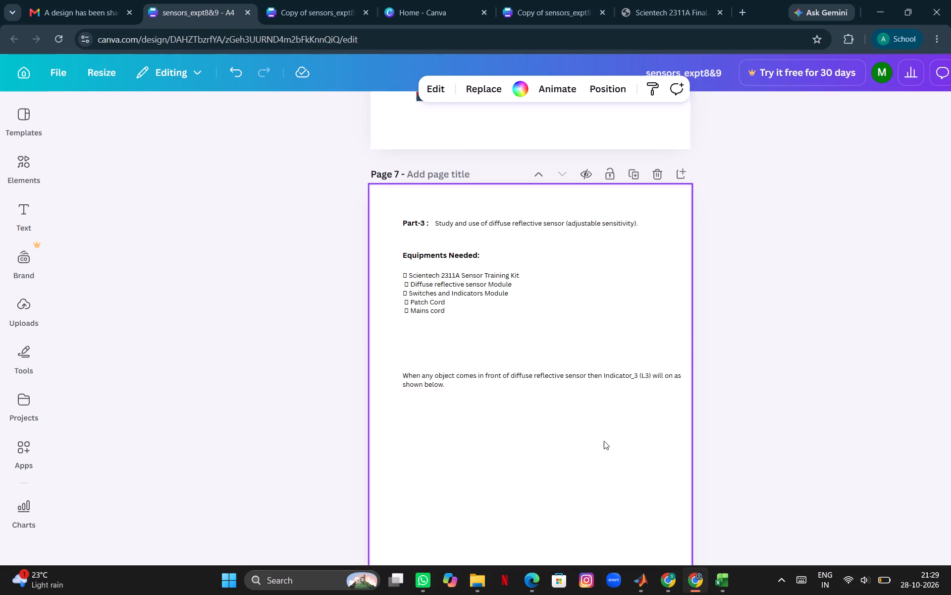
# Open the pasted Indicator_3 sentence on page 7 for text editing.
pyautogui.click(552, 374)
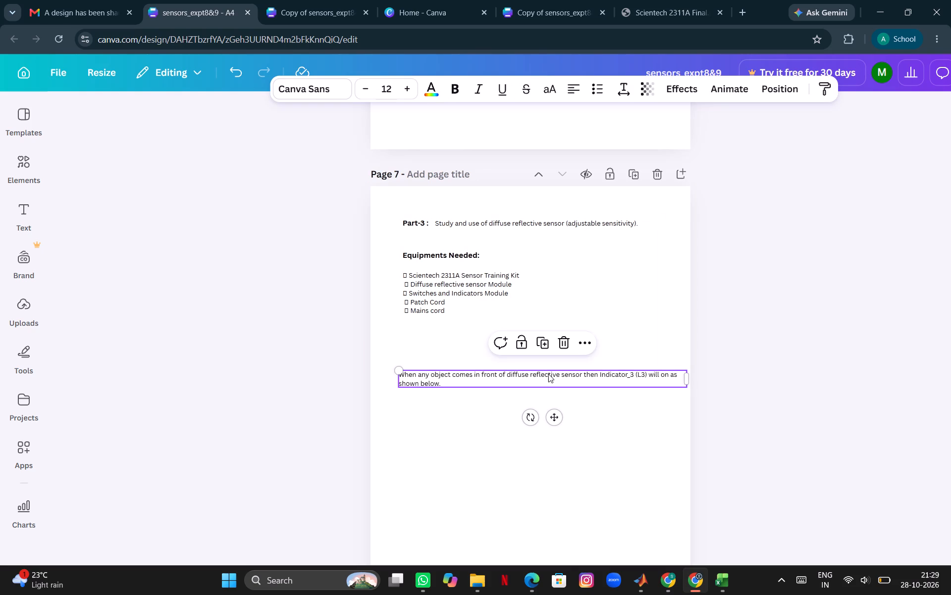
pyautogui.click(548, 374)
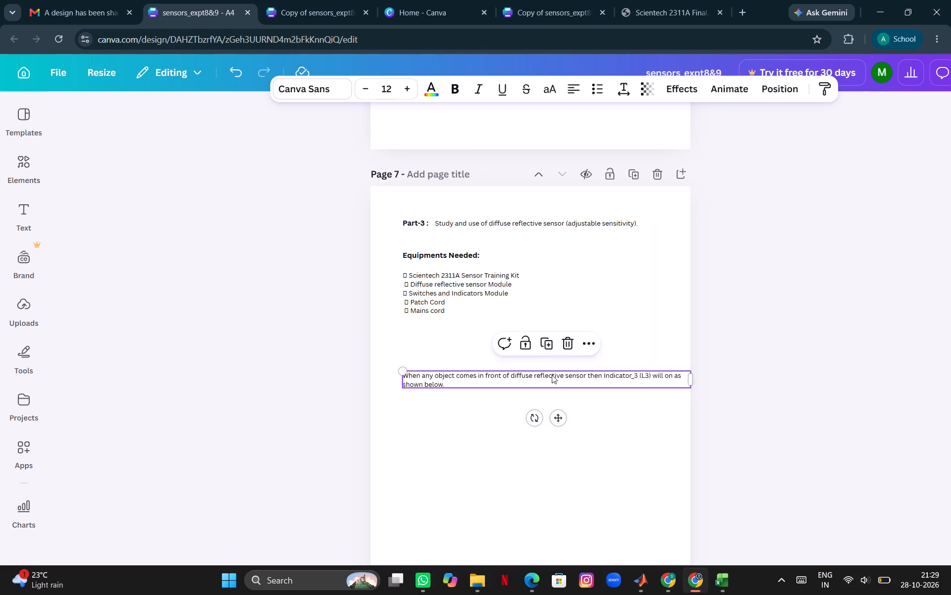
pyautogui.click(659, 377)
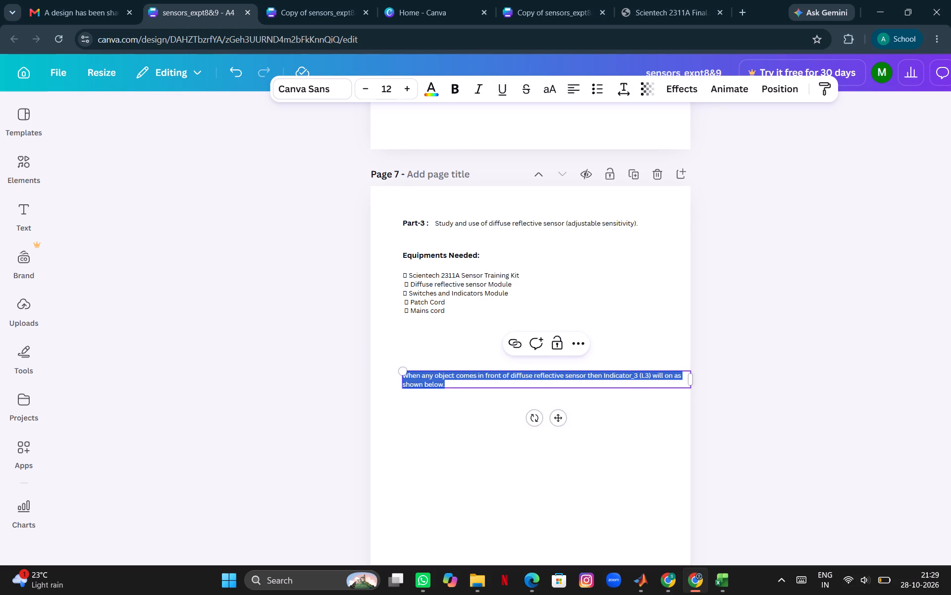
# Break the Indicator_3 sentence on page 7 after the word "will" so that "on as shown below." starts a new line.
pyautogui.click(663, 376)
pyautogui.press('Return')
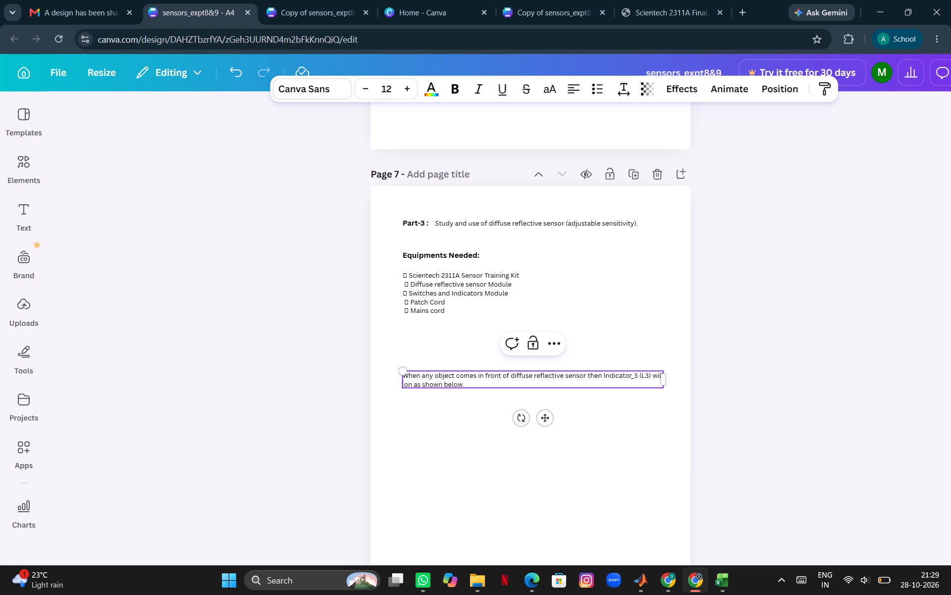
pyautogui.click(666, 435)
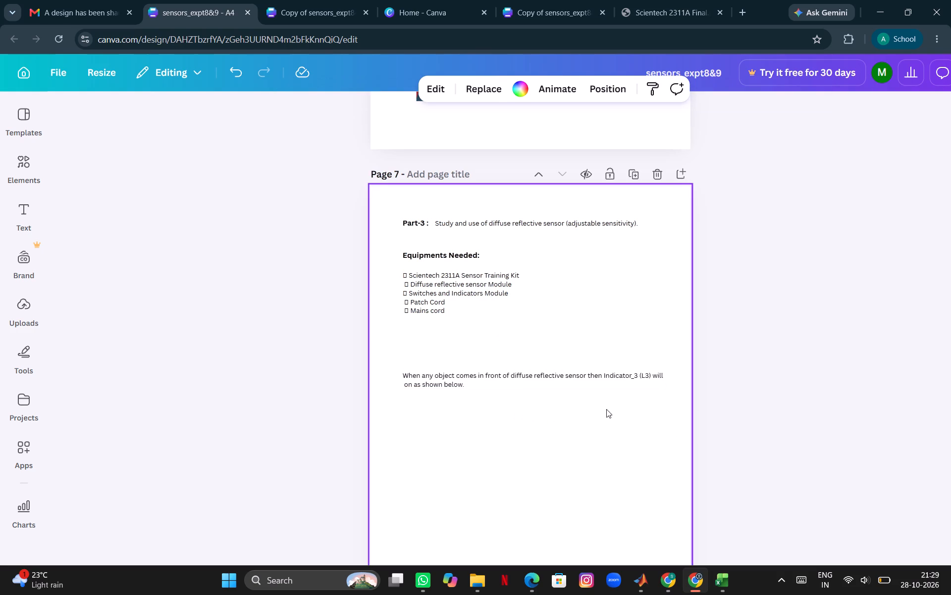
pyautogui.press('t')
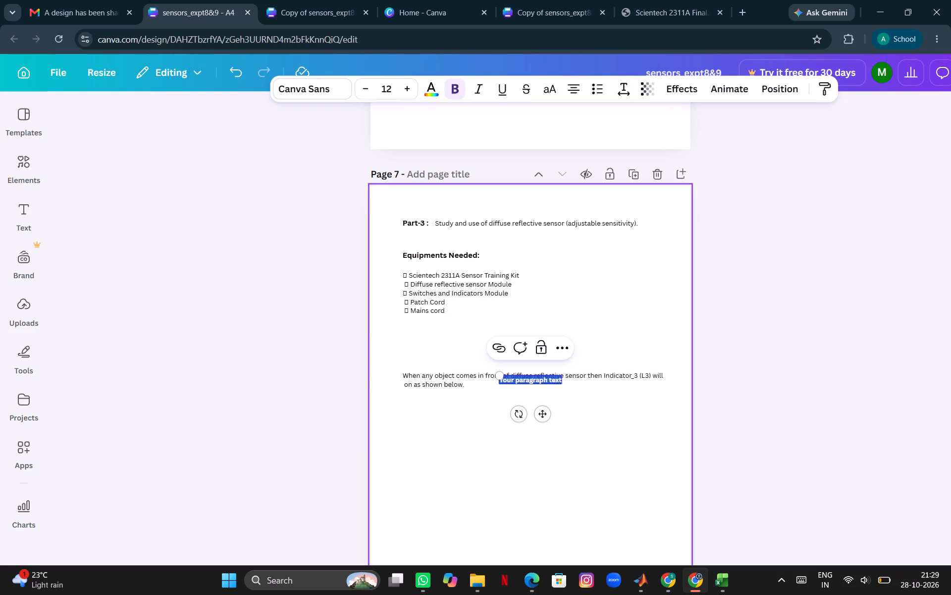
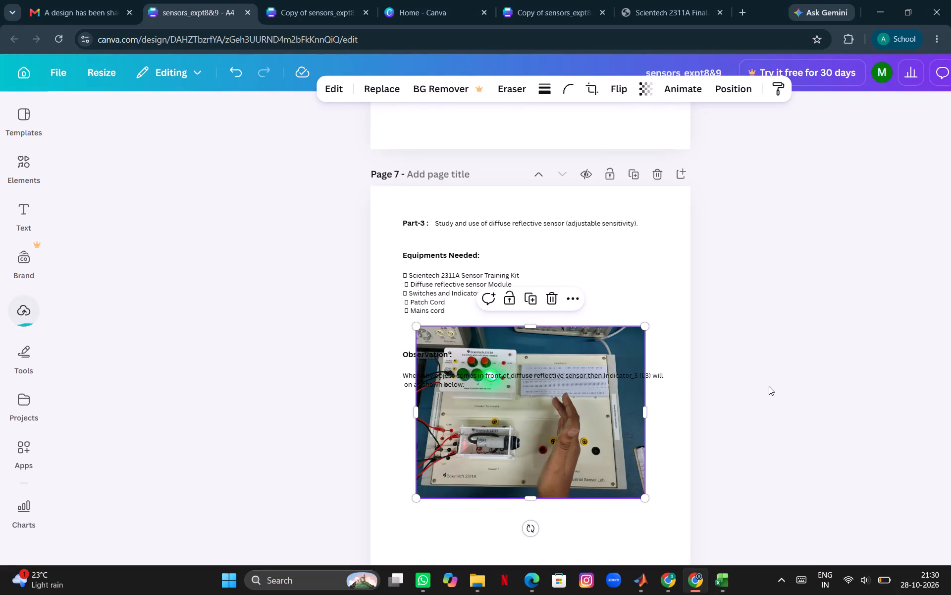
# Shrink the page 7 sensor kit photo slightly and place it below the Indicator_3 observation sentence, clear of the text.
pyautogui.scroll(-2, 769, 386)
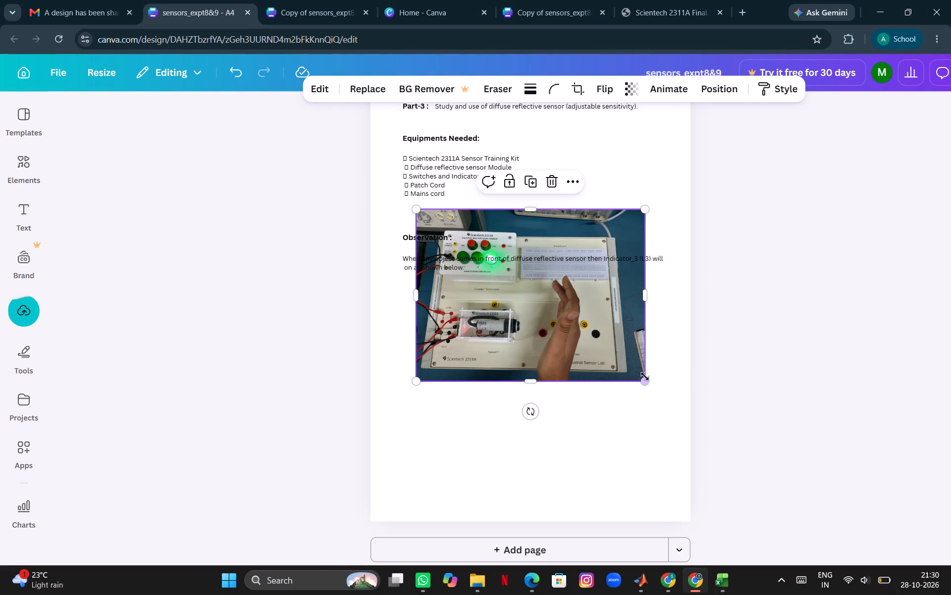
pyautogui.moveTo(643, 379); pyautogui.dragTo(590, 343)
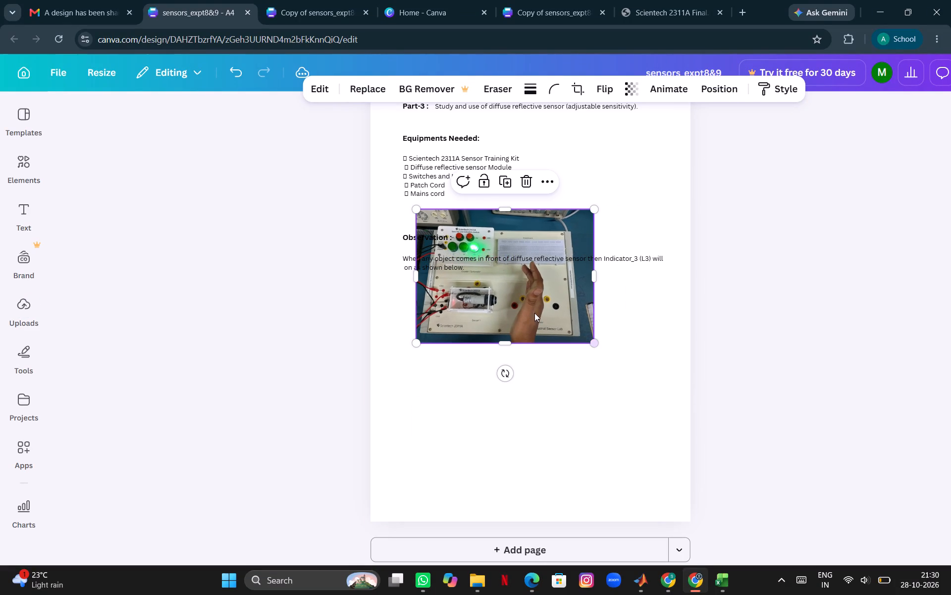
pyautogui.moveTo(529, 310); pyautogui.dragTo(542, 407)
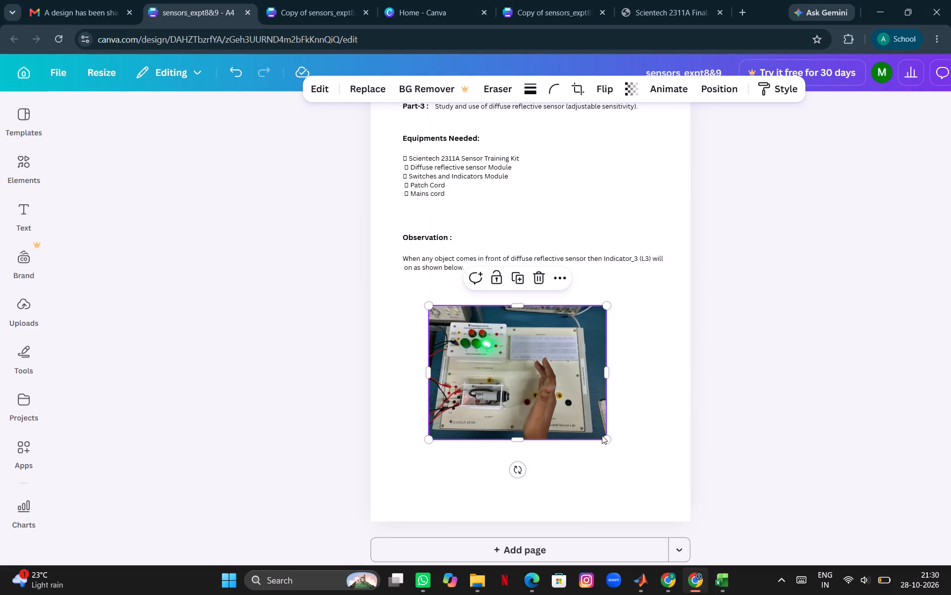
pyautogui.moveTo(606, 440); pyautogui.dragTo(623, 467)
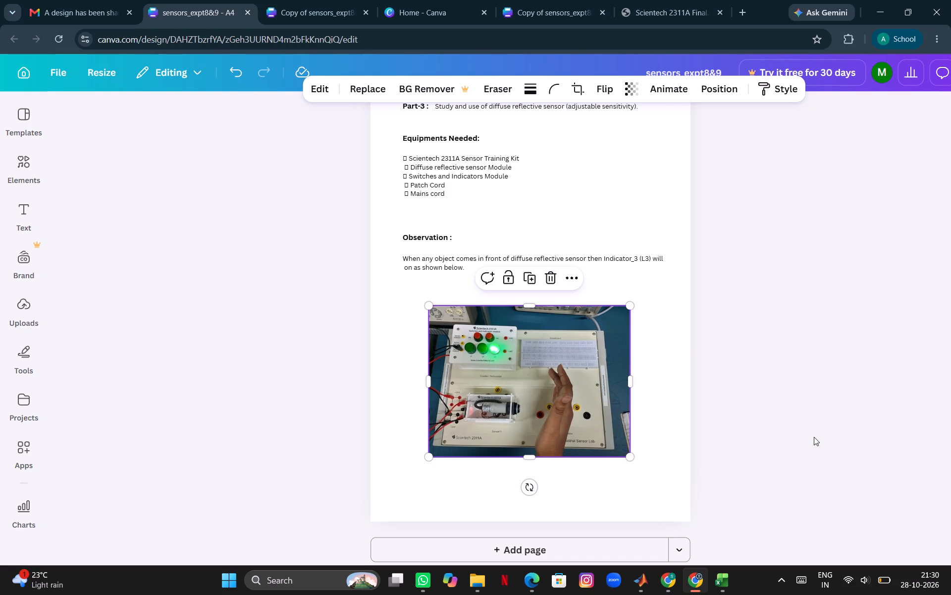
pyautogui.click(812, 434)
pyautogui.scroll(6, 812, 434)
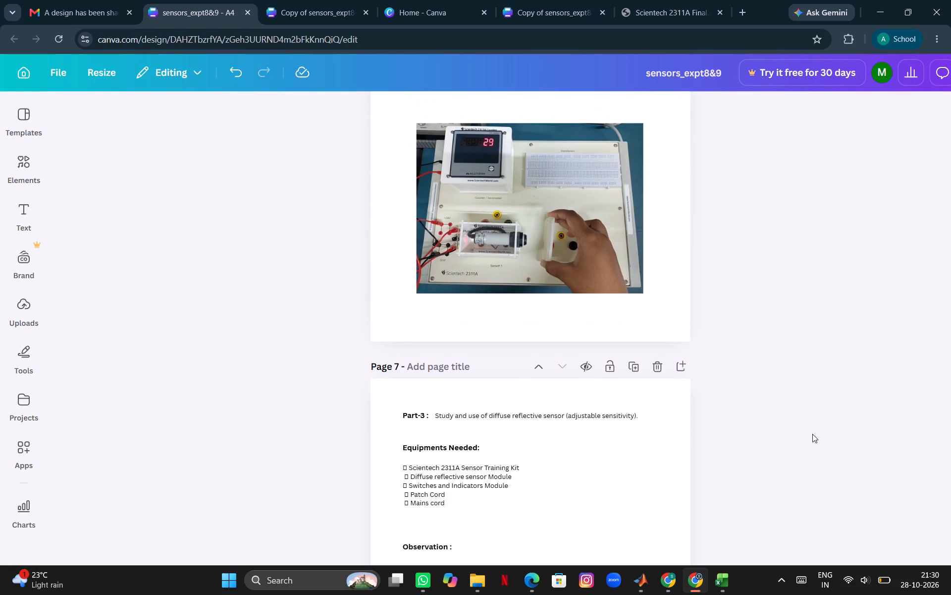
# Slightly enlarge the diffuse reflective sensor photo below the Observation text on page 7.
pyautogui.scroll(4, 812, 434)
pyautogui.scroll(-4, 812, 434)
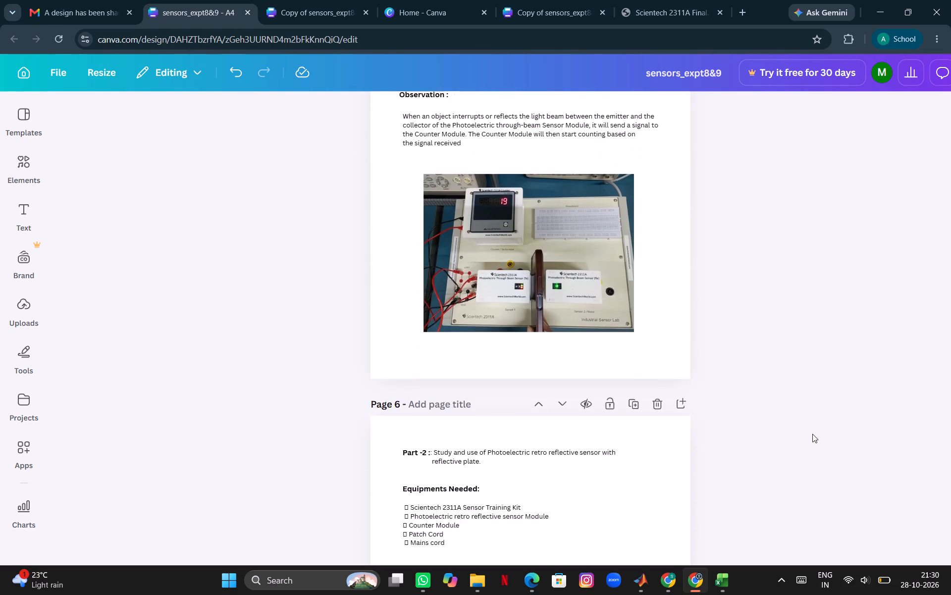
pyautogui.scroll(-6, 812, 434)
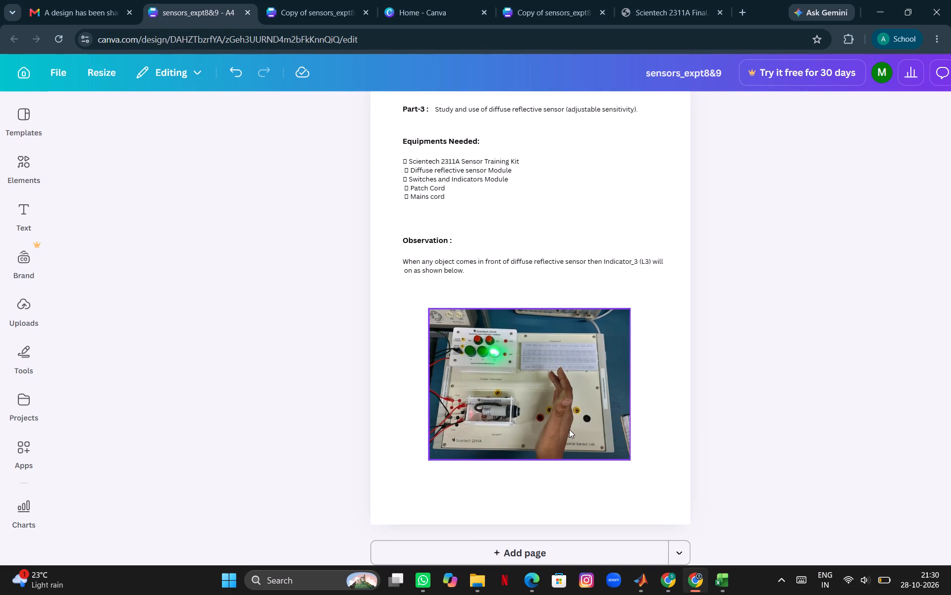
pyautogui.click(569, 427)
pyautogui.moveTo(632, 459); pyautogui.dragTo(634, 461)
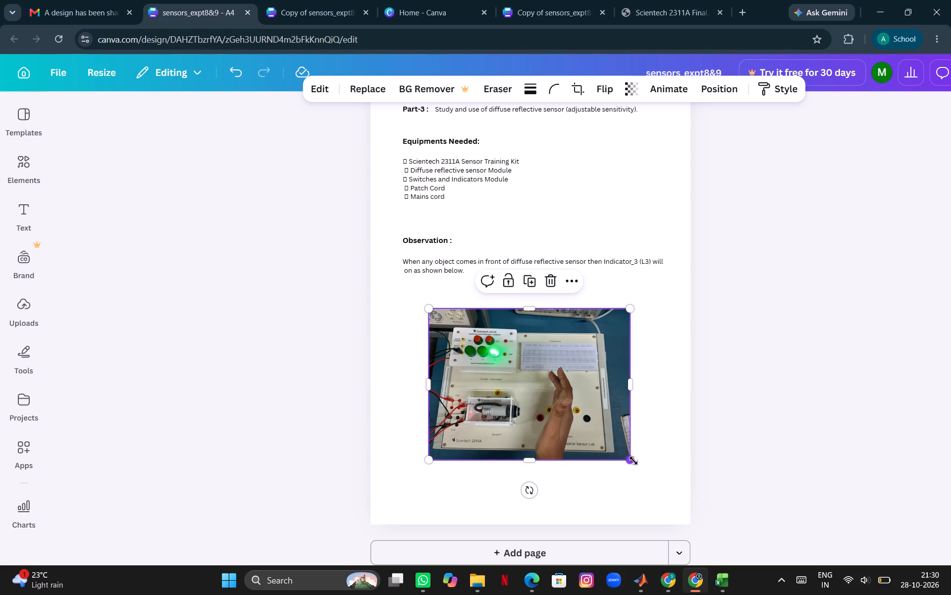
pyautogui.moveTo(634, 461); pyautogui.dragTo(639, 470)
pyautogui.click(774, 402)
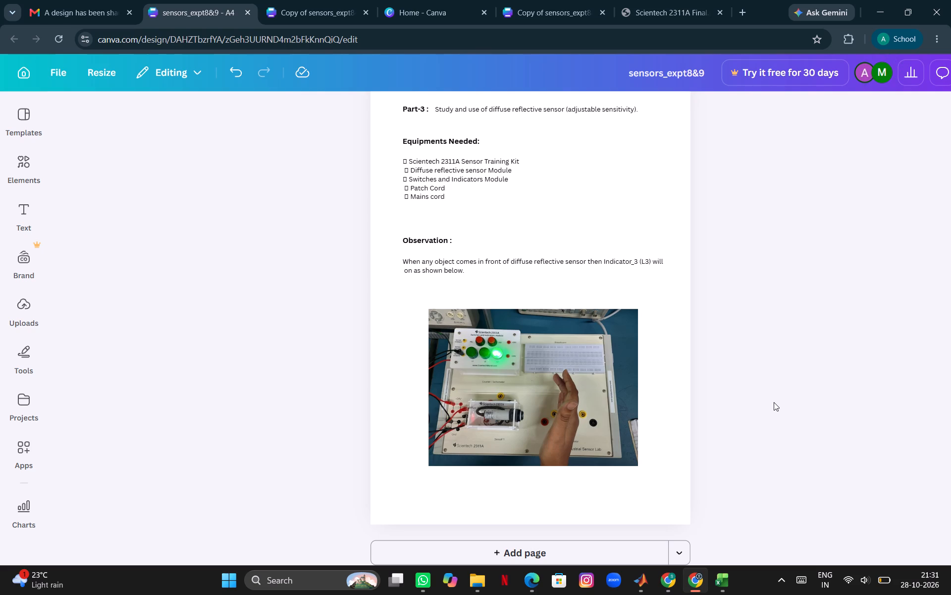
# Add a blank page 8 after the Part-3 page at the end of the report.
pyautogui.scroll(3, 774, 402)
pyautogui.scroll(-2, 774, 402)
pyautogui.scroll(2, 774, 402)
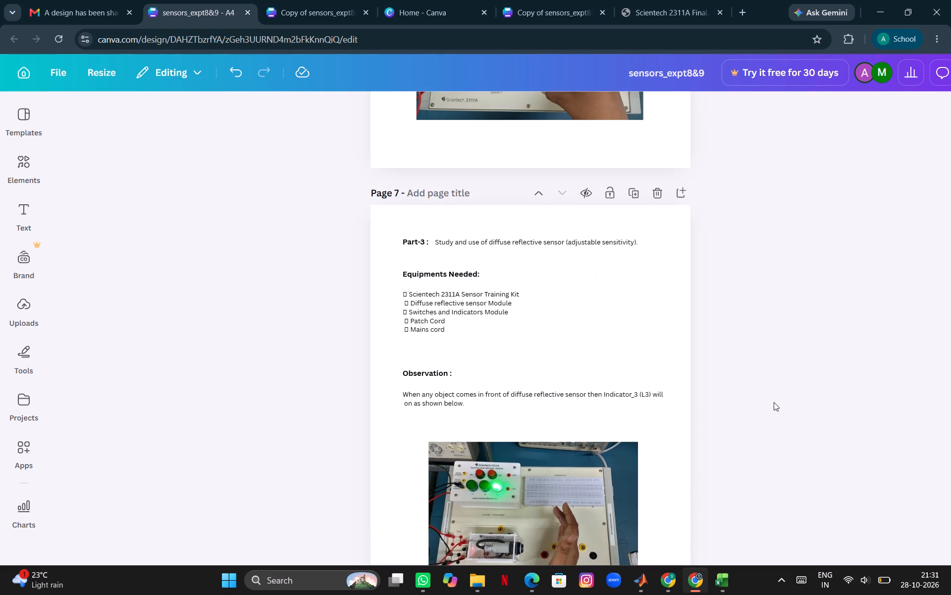
pyautogui.scroll(9, 774, 402)
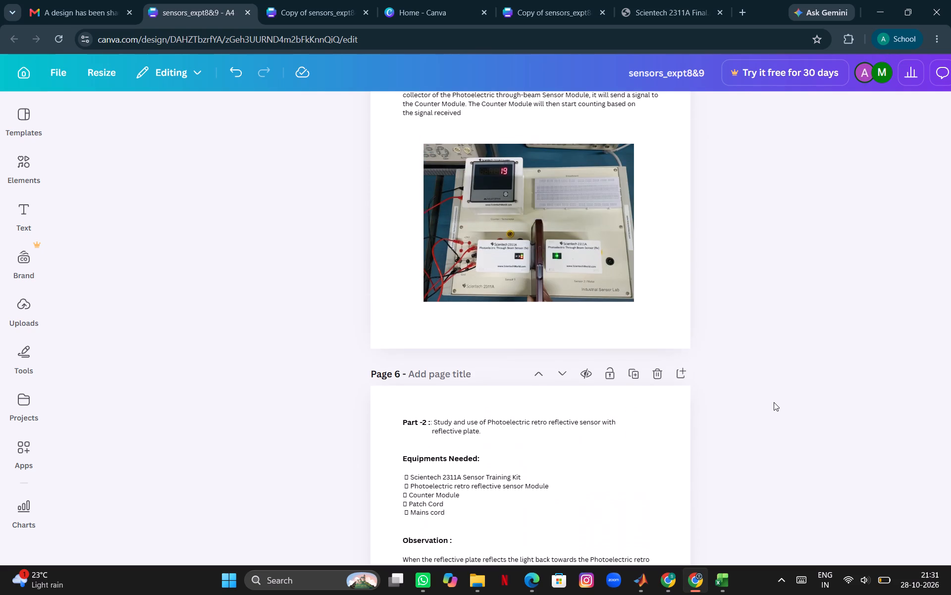
pyautogui.scroll(-12, 774, 402)
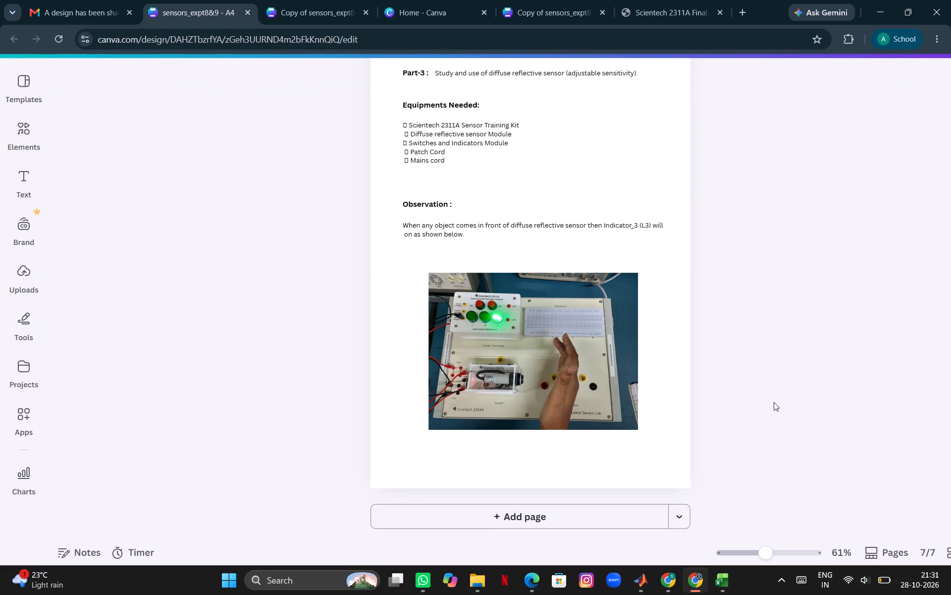
pyautogui.click(623, 519)
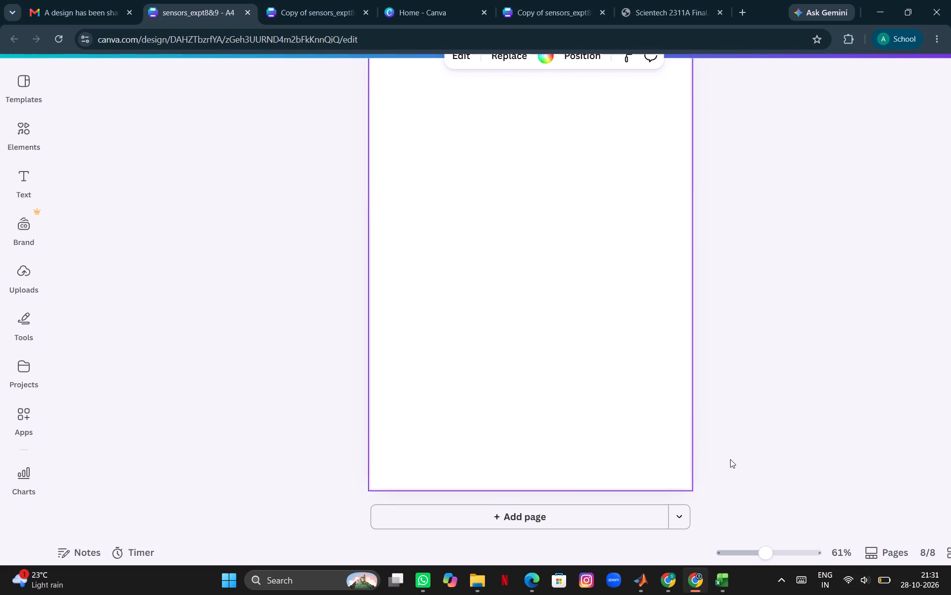
# Add the bold heading "Part-4 :" to page 8 and set its font size to 14.
pyautogui.scroll(6, 730, 459)
pyautogui.scroll(-3, 730, 459)
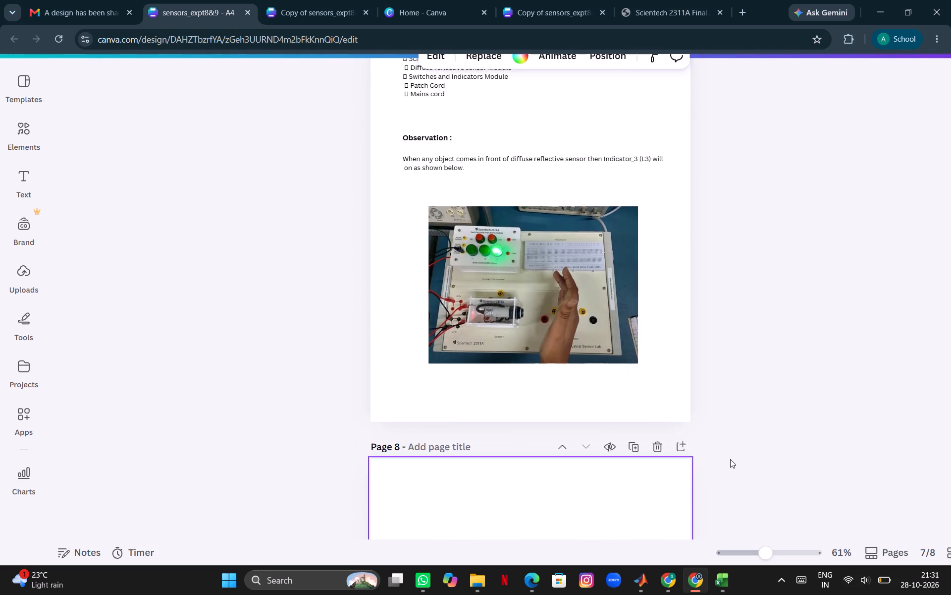
pyautogui.scroll(-4, 730, 459)
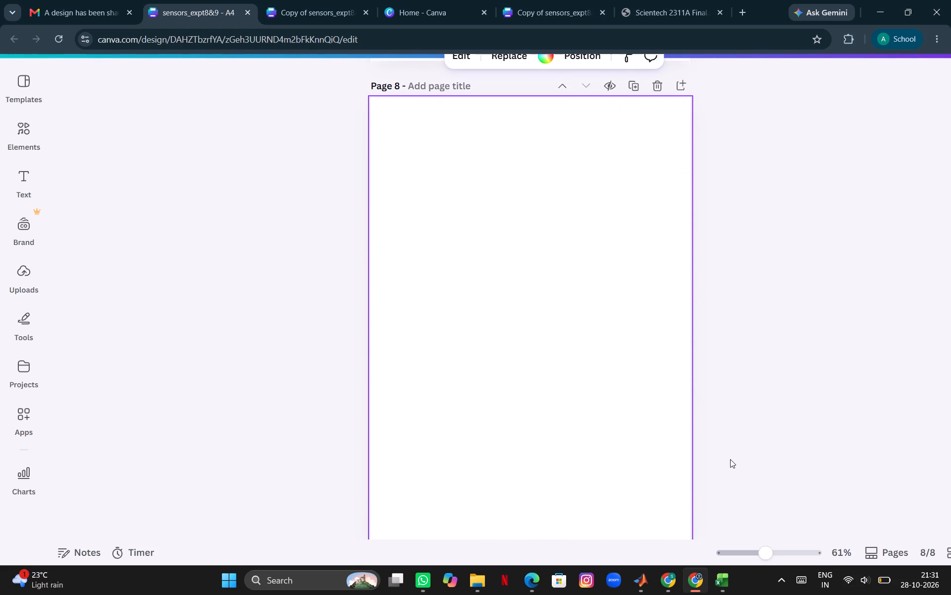
pyautogui.scroll(-1, 730, 459)
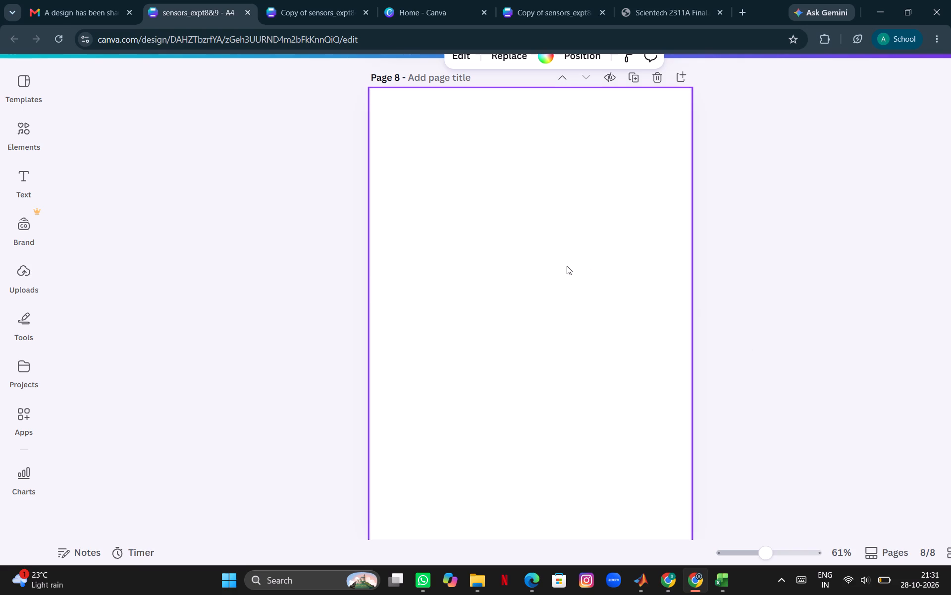
pyautogui.press('t')
pyautogui.write('Pa')
pyautogui.write('rt')
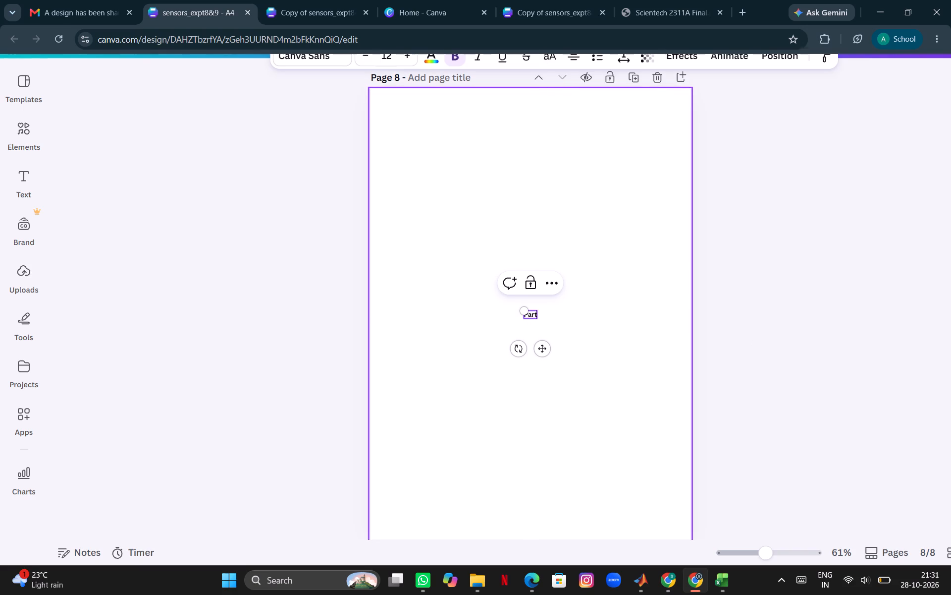
pyautogui.write('-4')
pyautogui.press('space')
pyautogui.write(':')
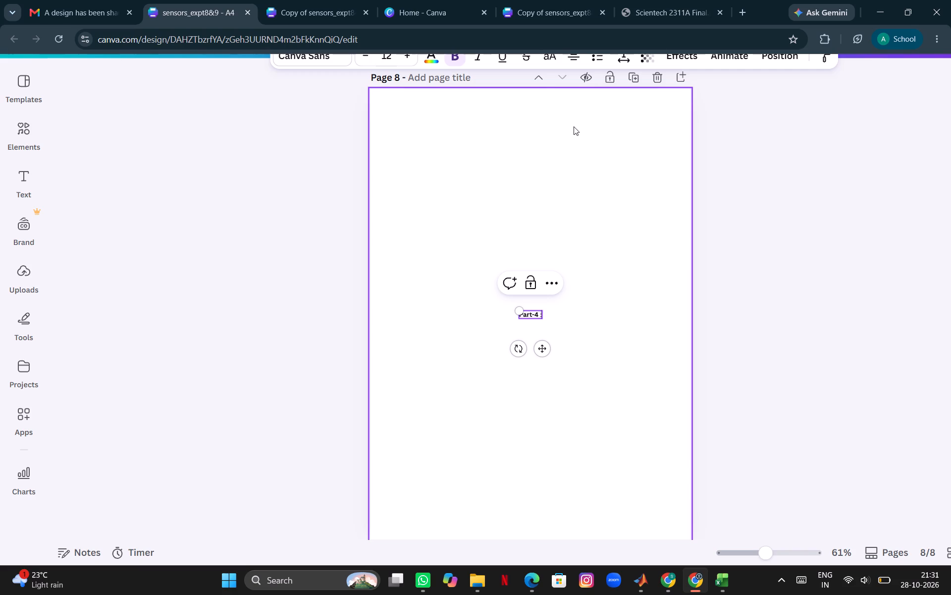
pyautogui.doubleClick(408, 57)
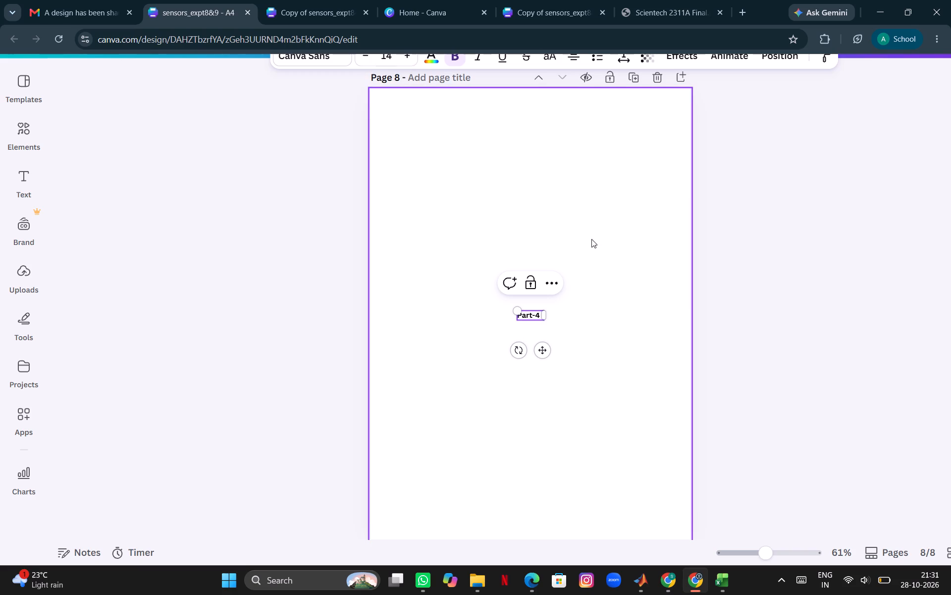
pyautogui.click(605, 250)
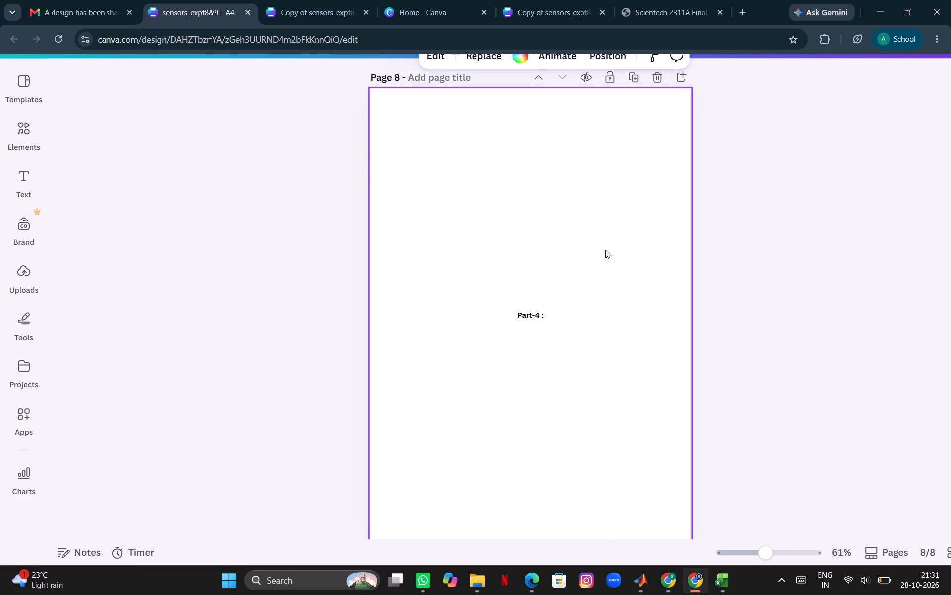
# Move the "Part-4 :" heading to the upper-left margin of page 8 and left-align it.
pyautogui.scroll(2, 605, 250)
pyautogui.scroll(-1, 605, 250)
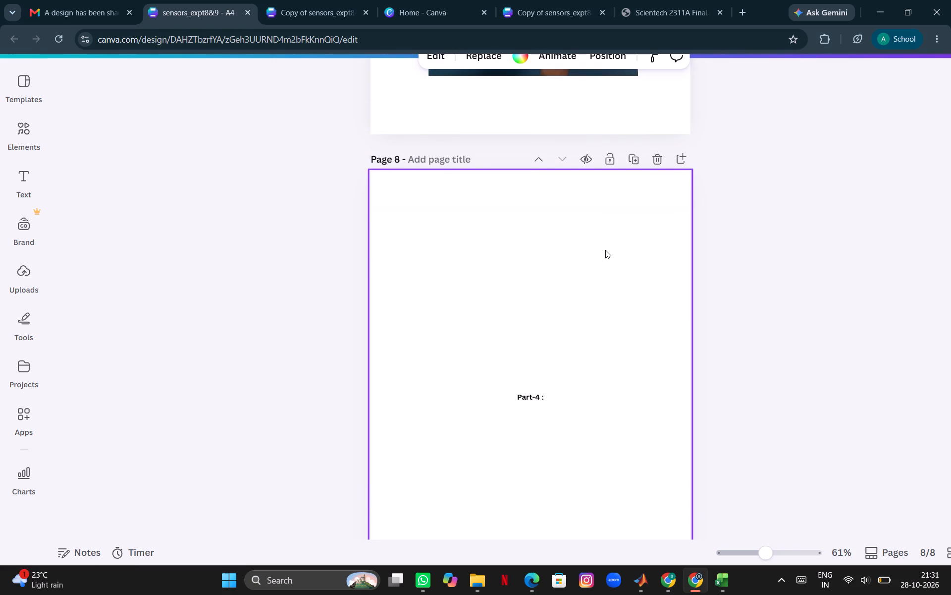
pyautogui.scroll(-1, 605, 250)
pyautogui.scroll(1, 605, 250)
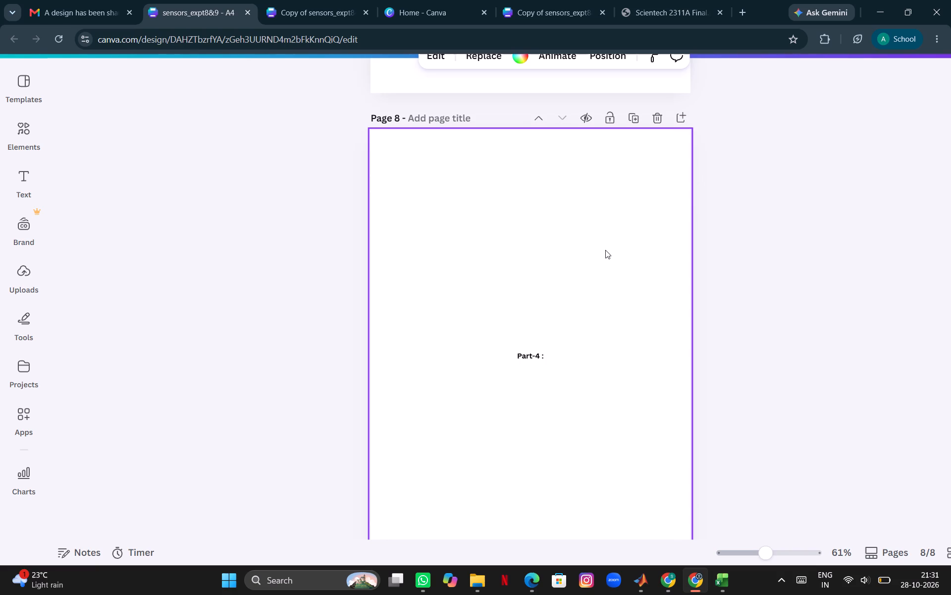
pyautogui.scroll(2, 824, 247)
pyautogui.scroll(-1, 824, 247)
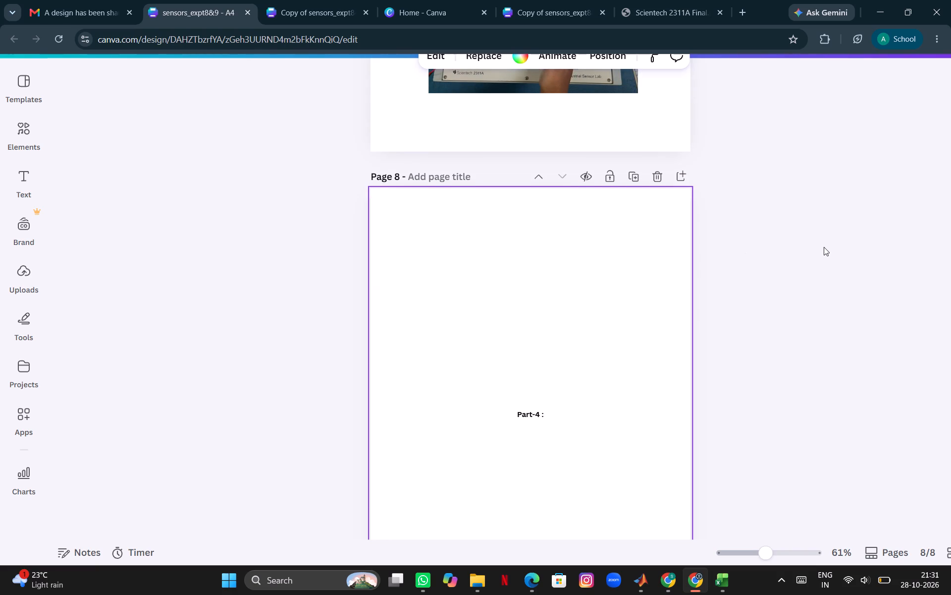
pyautogui.click(526, 409)
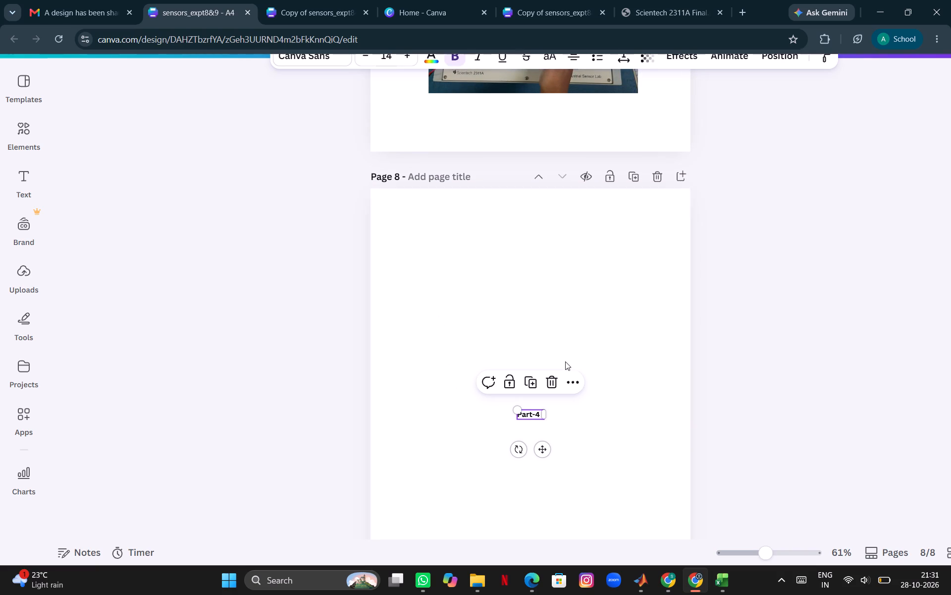
pyautogui.click(594, 283)
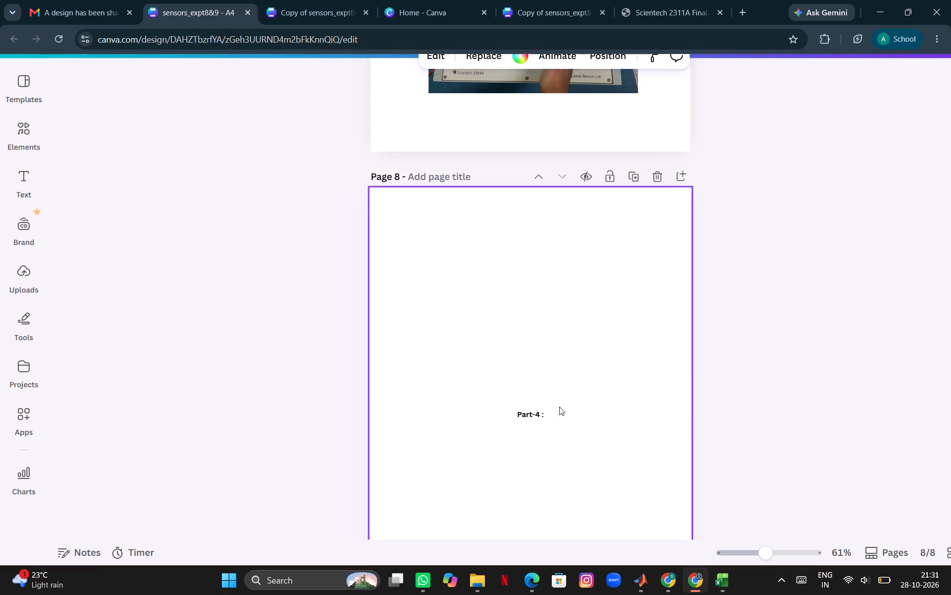
pyautogui.moveTo(530, 412); pyautogui.dragTo(421, 234)
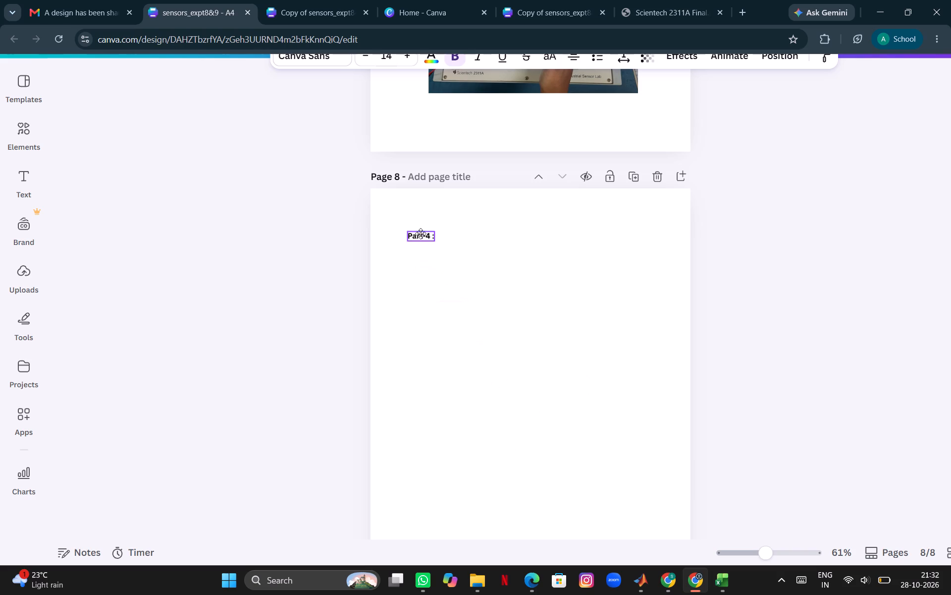
pyautogui.moveTo(421, 234); pyautogui.dragTo(420, 227)
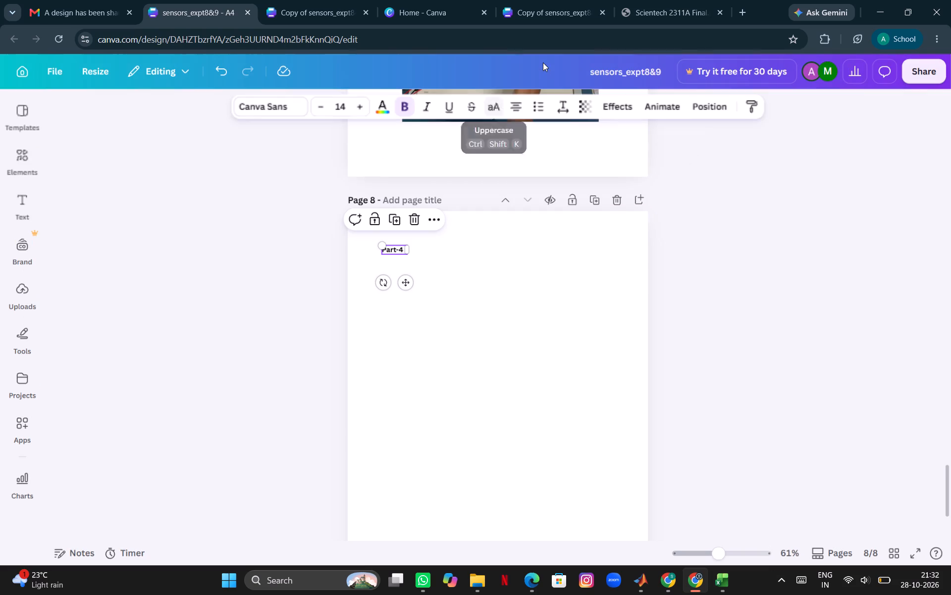
pyautogui.click(521, 103)
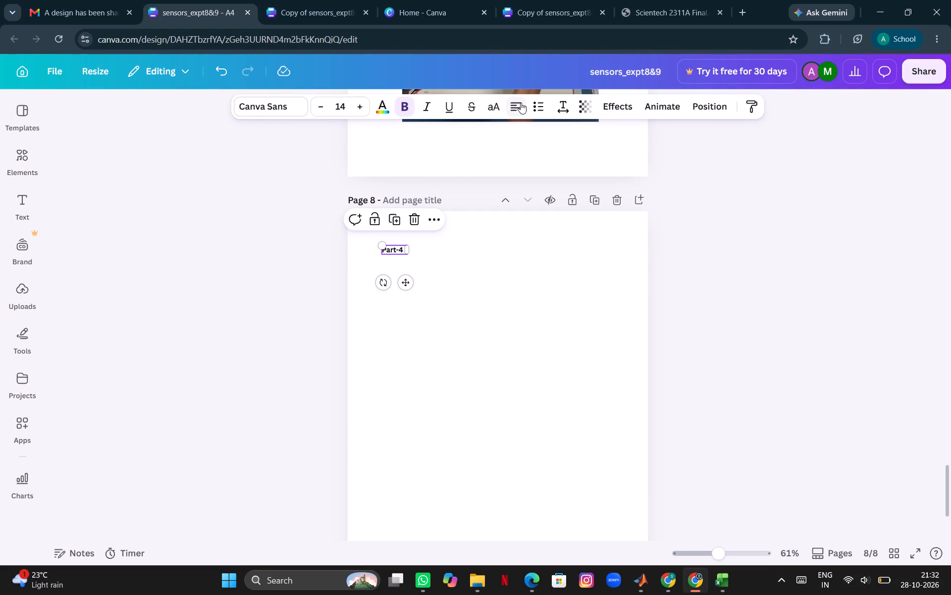
pyautogui.click(512, 303)
pyautogui.click(388, 251)
pyautogui.click(469, 302)
pyautogui.click(469, 302)
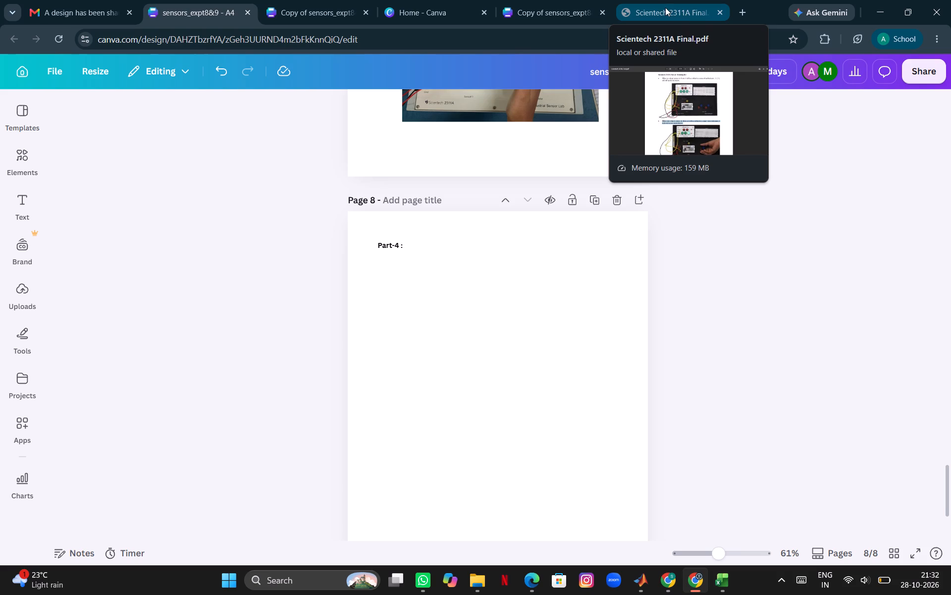
# Switch to the Scientech 2311A PDF and examine the diffuse reflective sensor results on page 52 through to the start of Experiment 4.
pyautogui.click(665, 7)
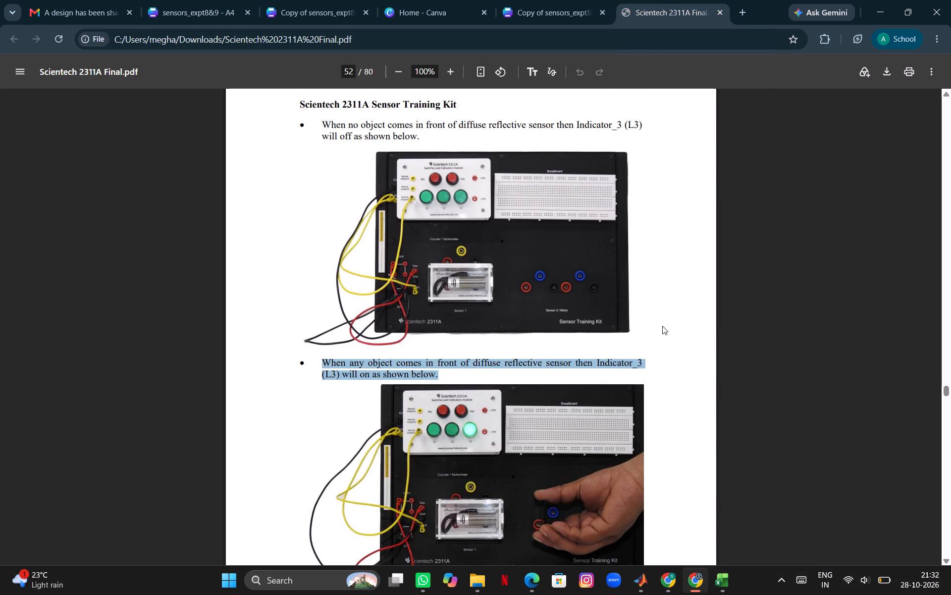
pyautogui.click(664, 331)
pyautogui.scroll(-1, 664, 331)
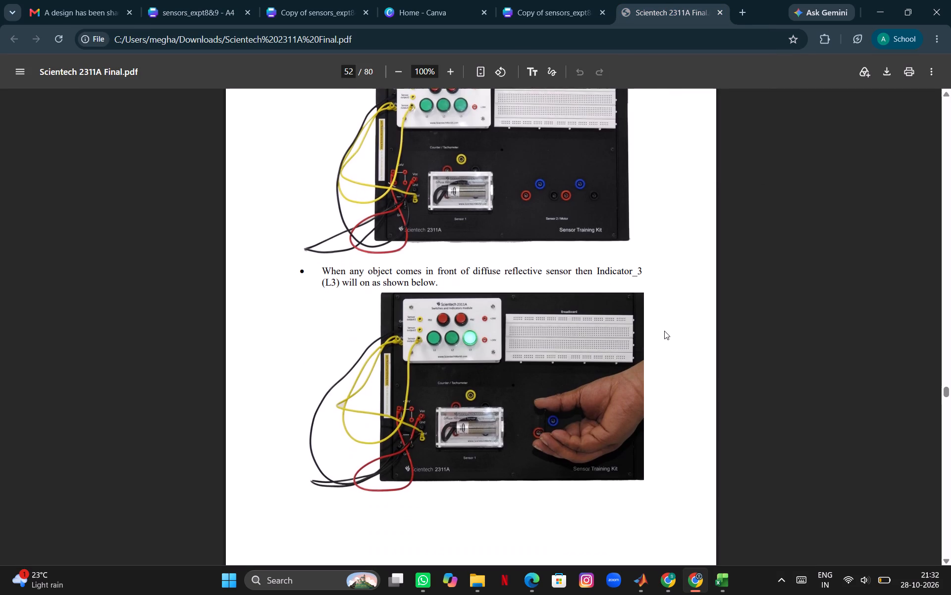
pyautogui.scroll(-1, 664, 331)
pyautogui.scroll(2, 664, 331)
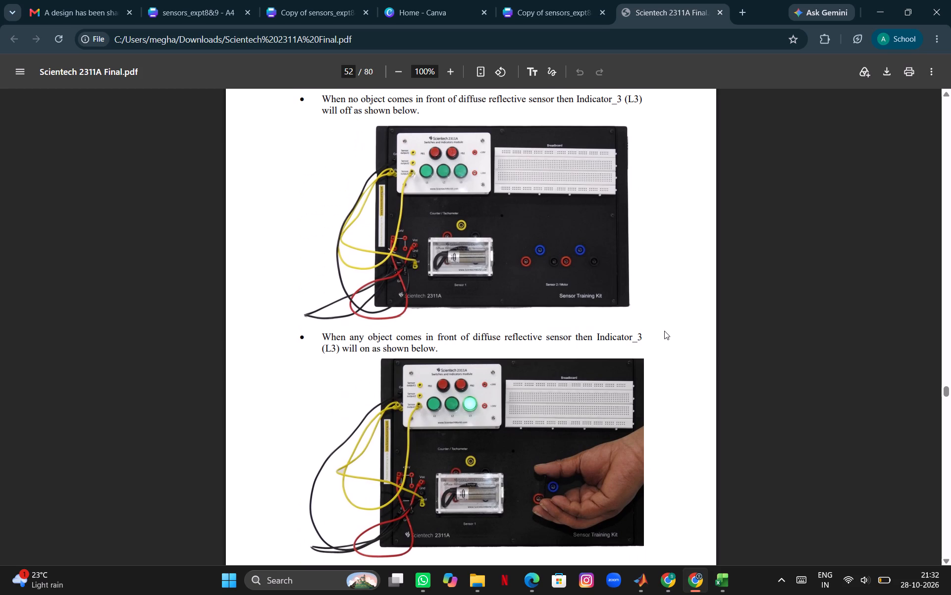
pyautogui.scroll(-1, 664, 331)
pyautogui.scroll(1, 664, 331)
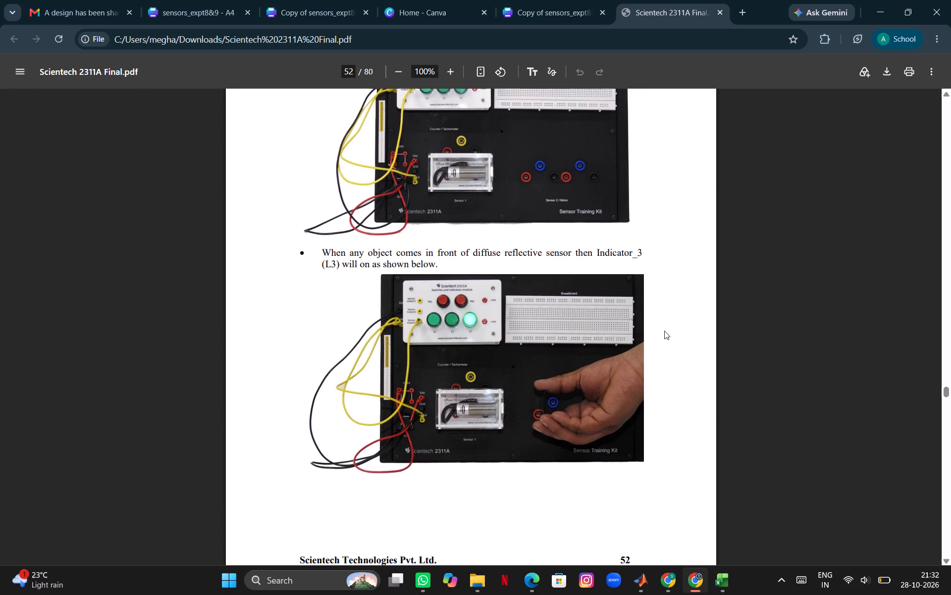
pyautogui.scroll(1, 664, 331)
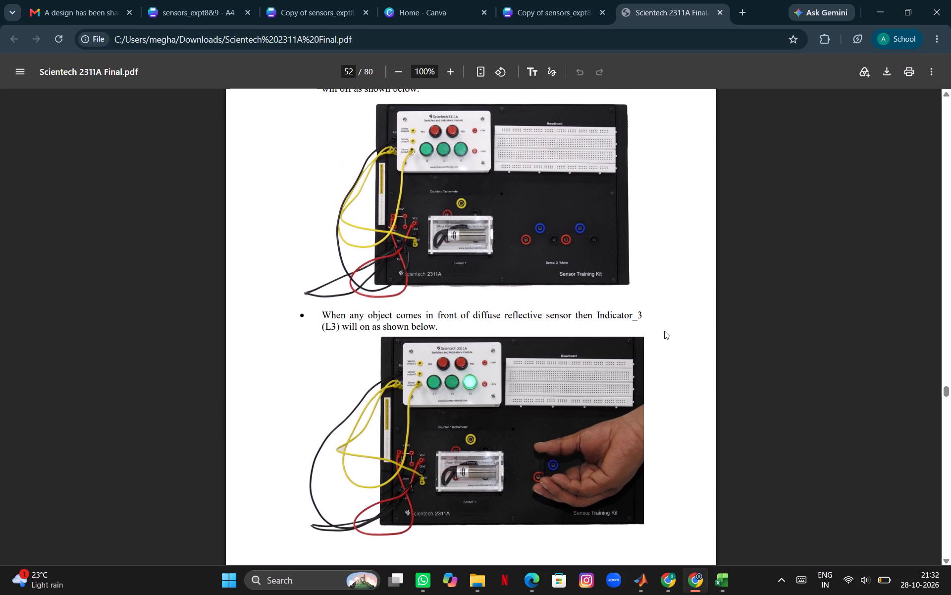
pyautogui.scroll(-1, 664, 331)
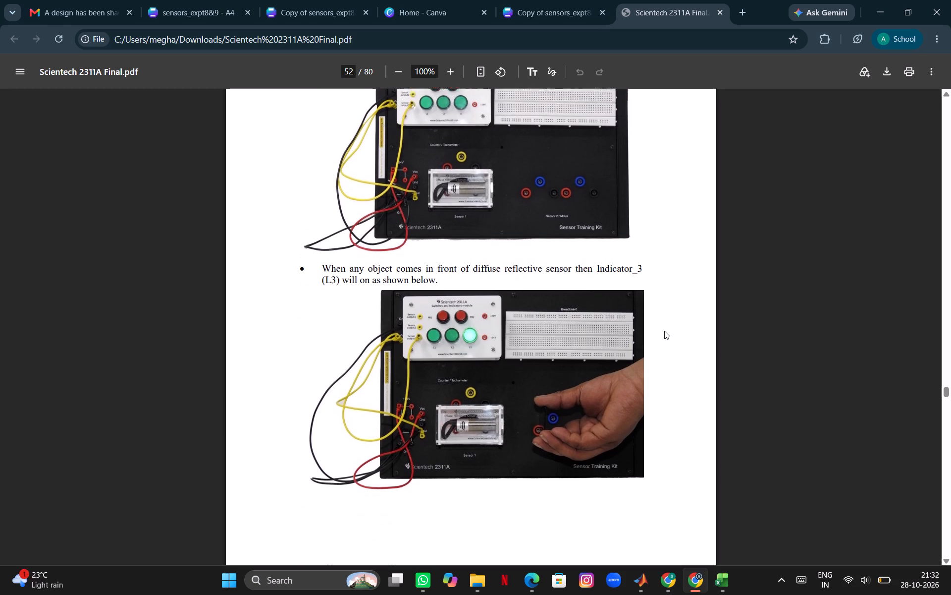
pyautogui.scroll(-3, 664, 331)
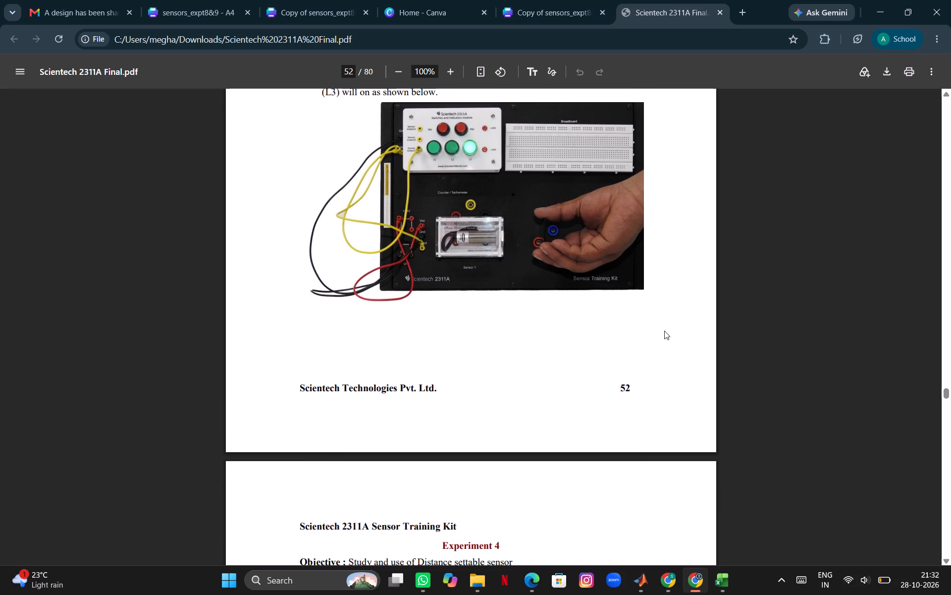
pyautogui.scroll(2, 664, 331)
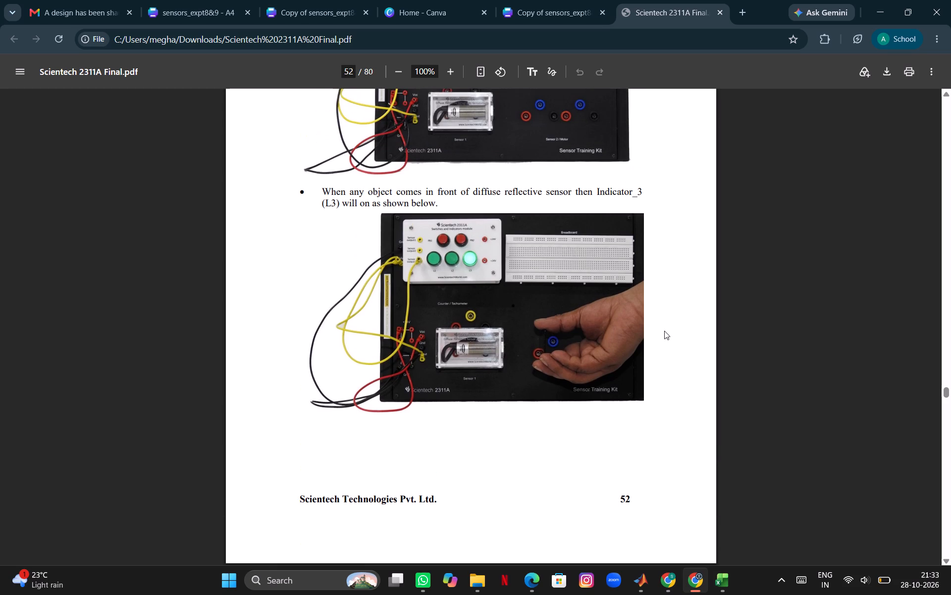
pyautogui.scroll(-2, 664, 331)
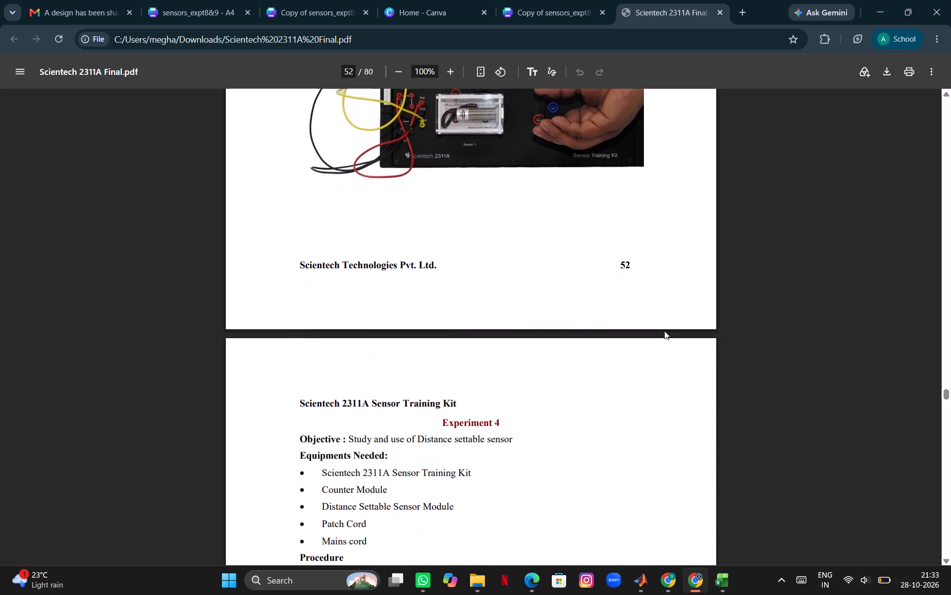
pyautogui.scroll(-3, 664, 331)
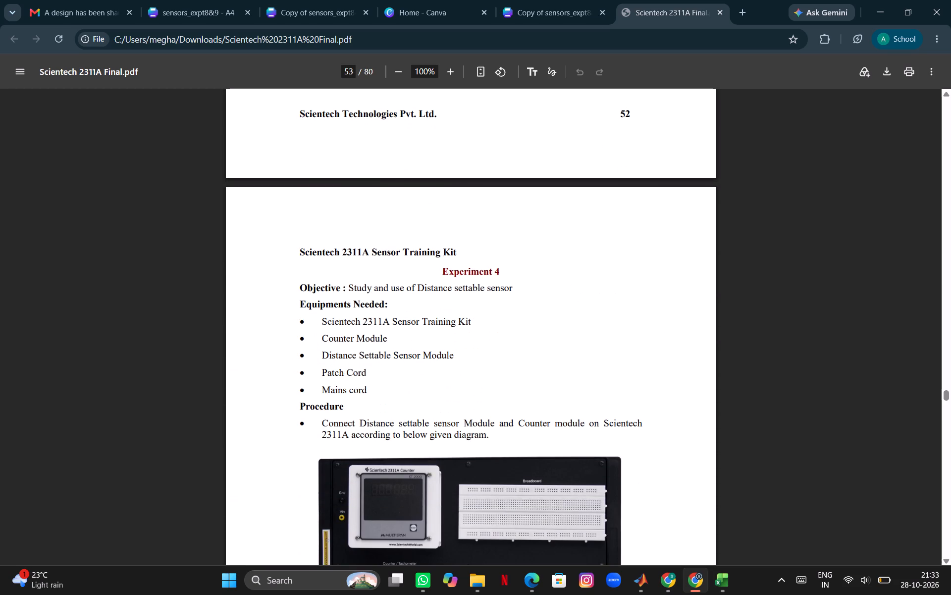
# Copy the objective "Study and use of Distance settable sensor" from Experiment 4 in the PDF onto Canva page 8 as non-bold text.
pyautogui.moveTo(347, 282); pyautogui.dragTo(514, 291)
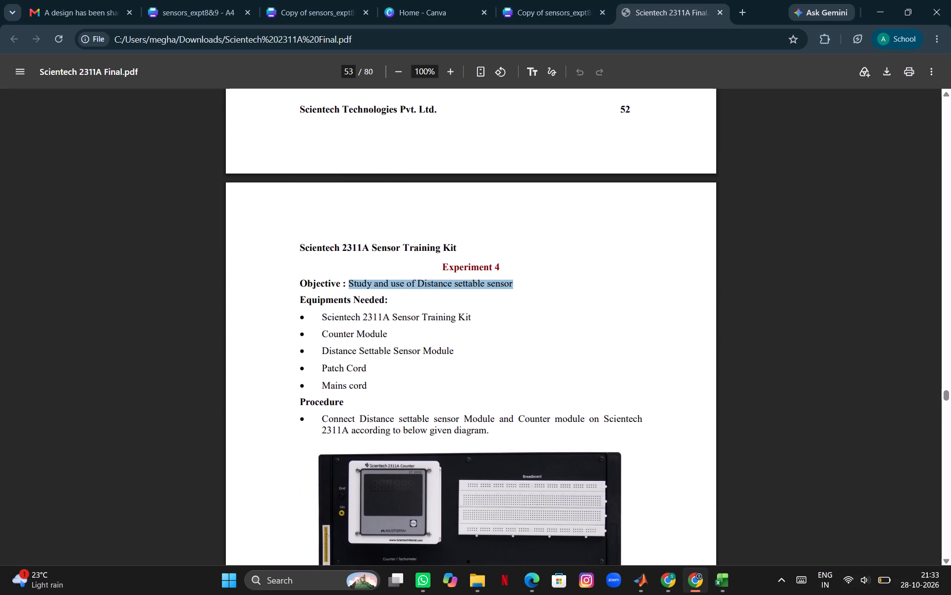
pyautogui.moveTo(514, 291); pyautogui.dragTo(514, 290)
pyautogui.hotkey('ctrl', 'c')
pyautogui.click(178, 0)
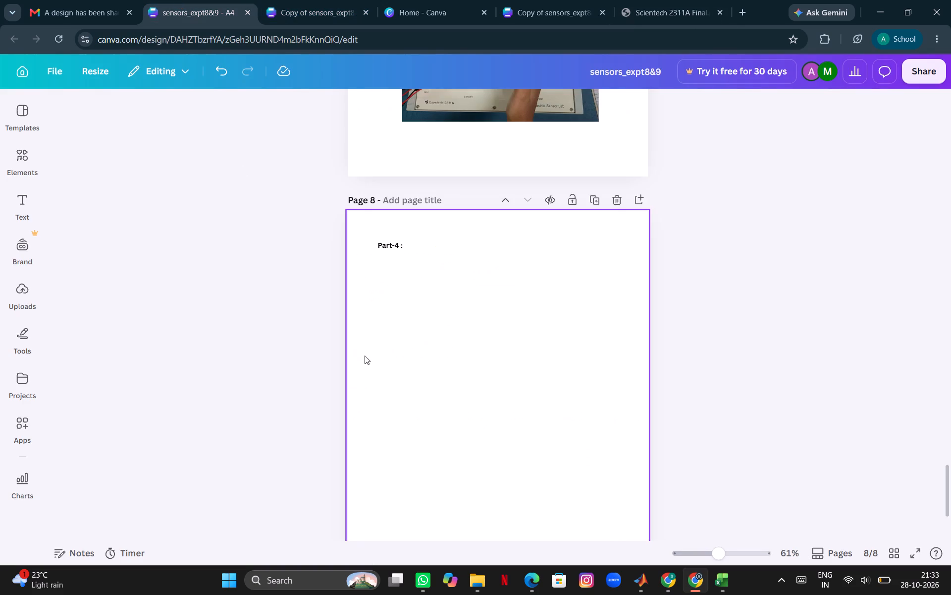
pyautogui.hotkey('ctrl', 'v')
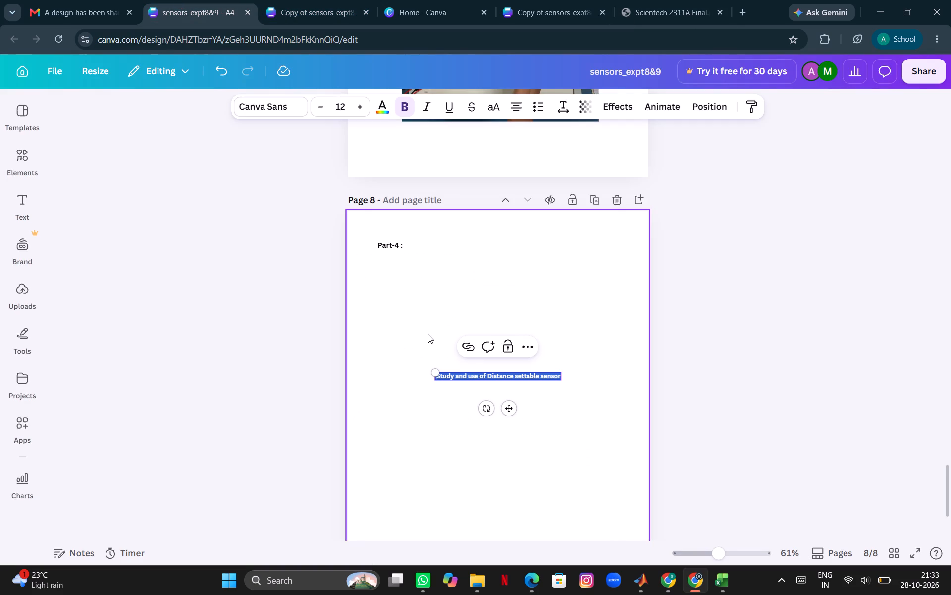
pyautogui.click(407, 108)
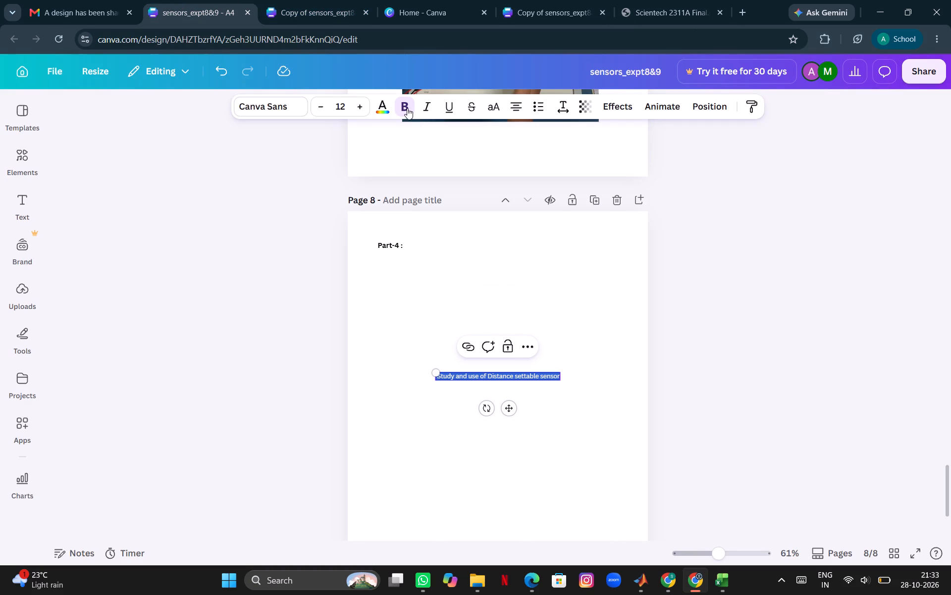
pyautogui.click(519, 307)
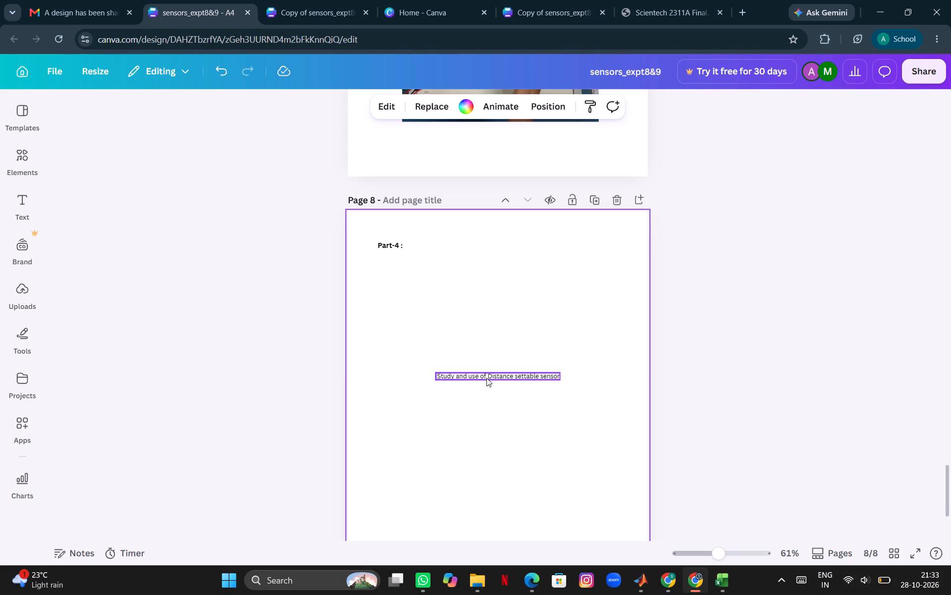
pyautogui.rightClick(486, 378)
pyautogui.click(518, 109)
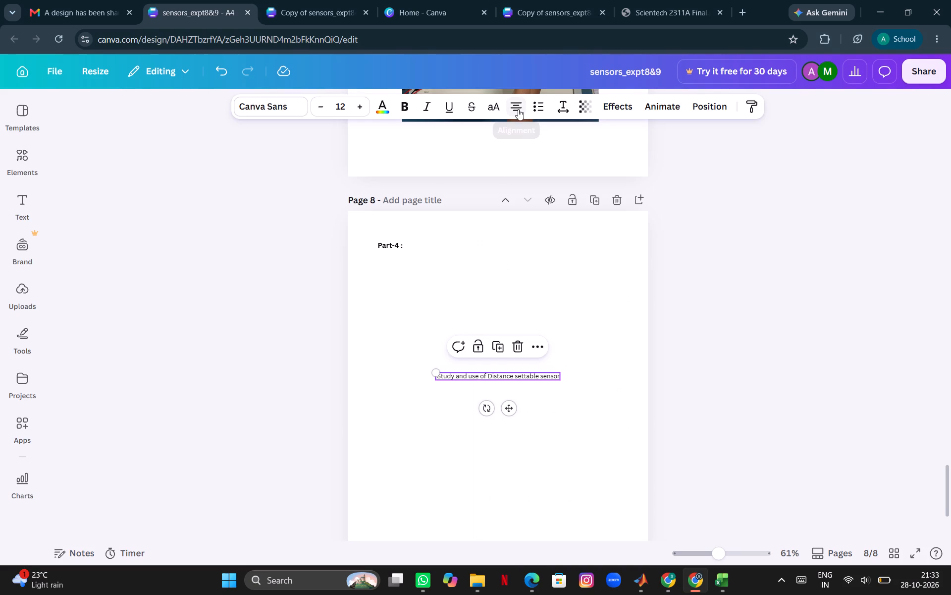
pyautogui.click(513, 266)
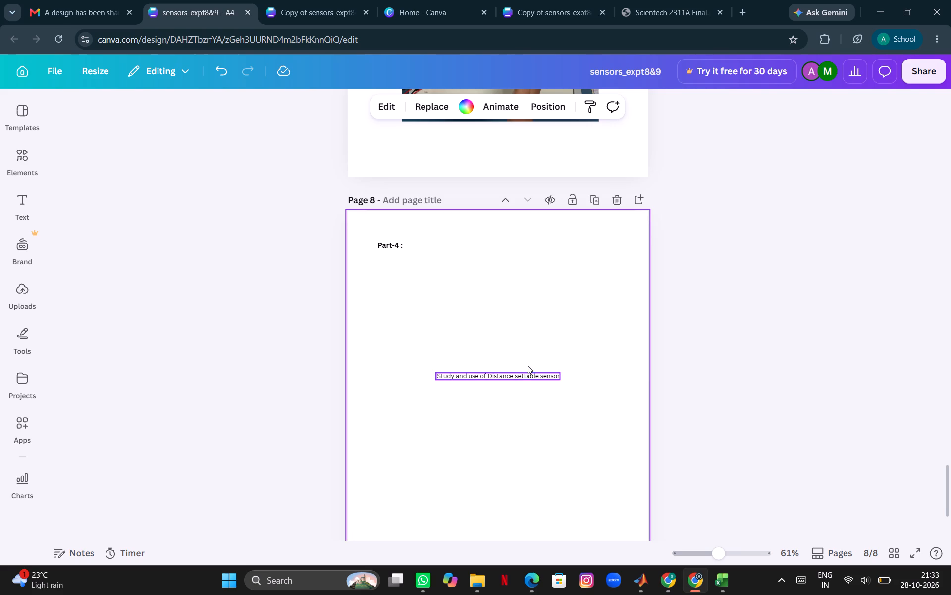
# Move the "Study and use of Distance settable sensor" text directly beside the "Part-4 :" heading on page 8.
pyautogui.moveTo(526, 378); pyautogui.dragTo(502, 247)
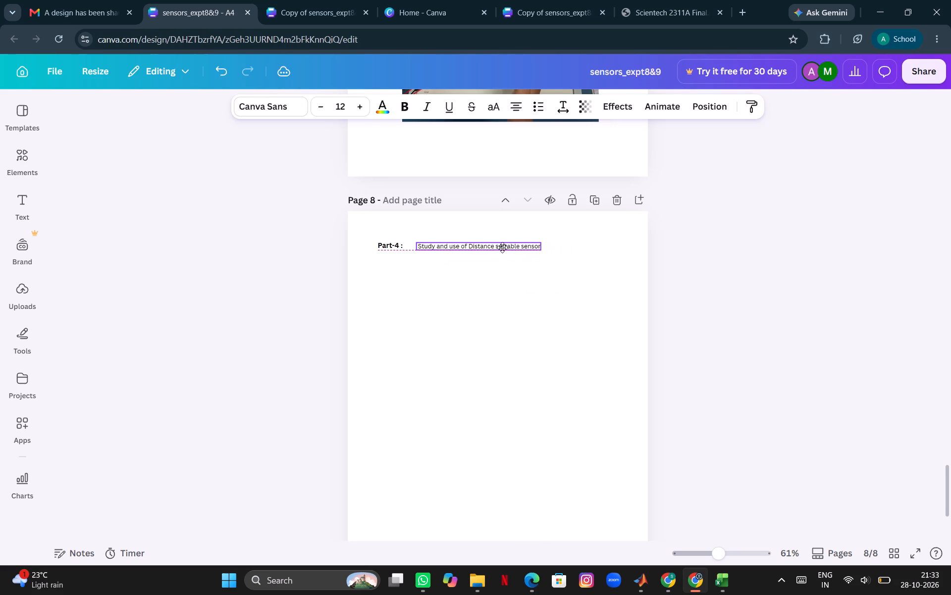
pyautogui.moveTo(502, 247); pyautogui.dragTo(492, 246)
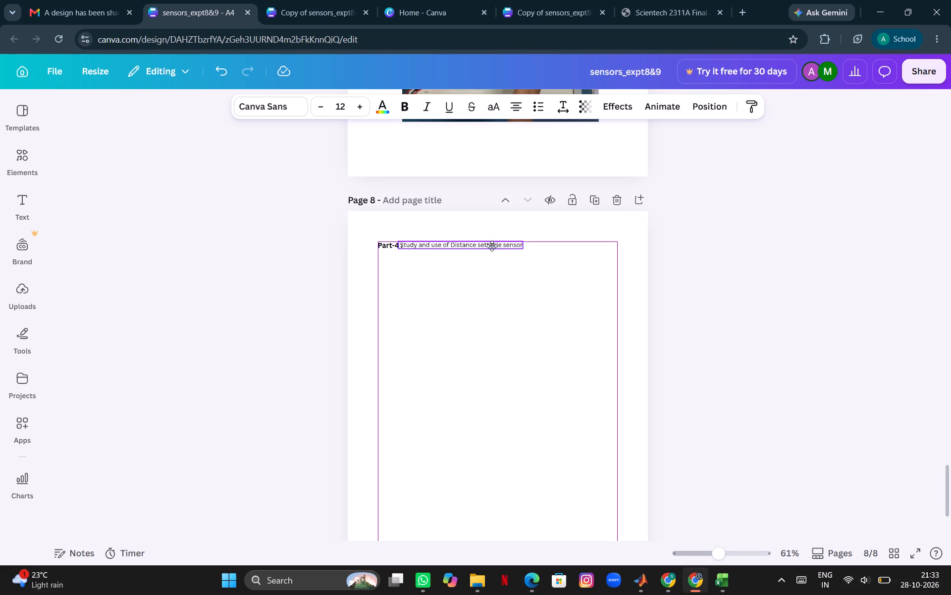
pyautogui.moveTo(492, 246); pyautogui.dragTo(497, 247)
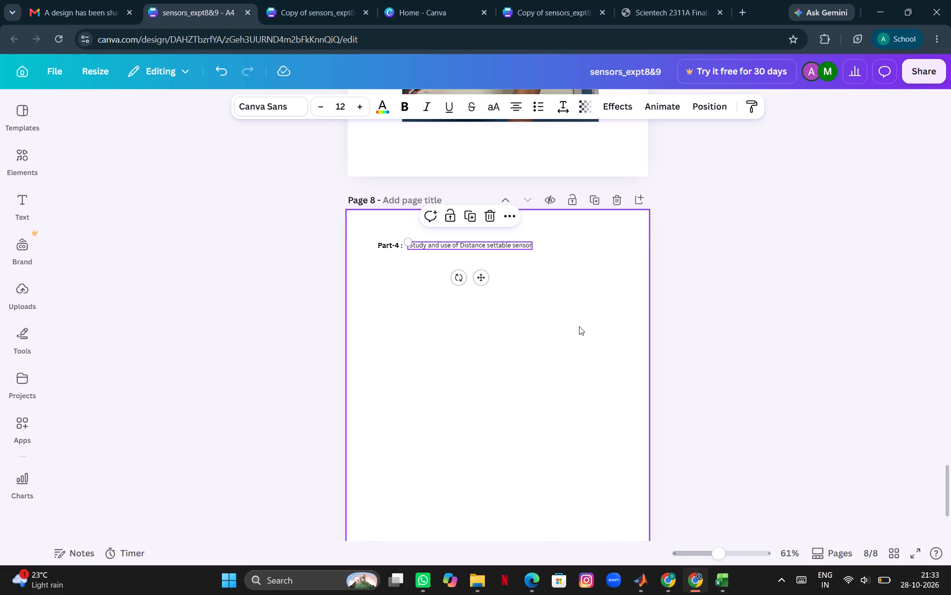
pyautogui.click(579, 327)
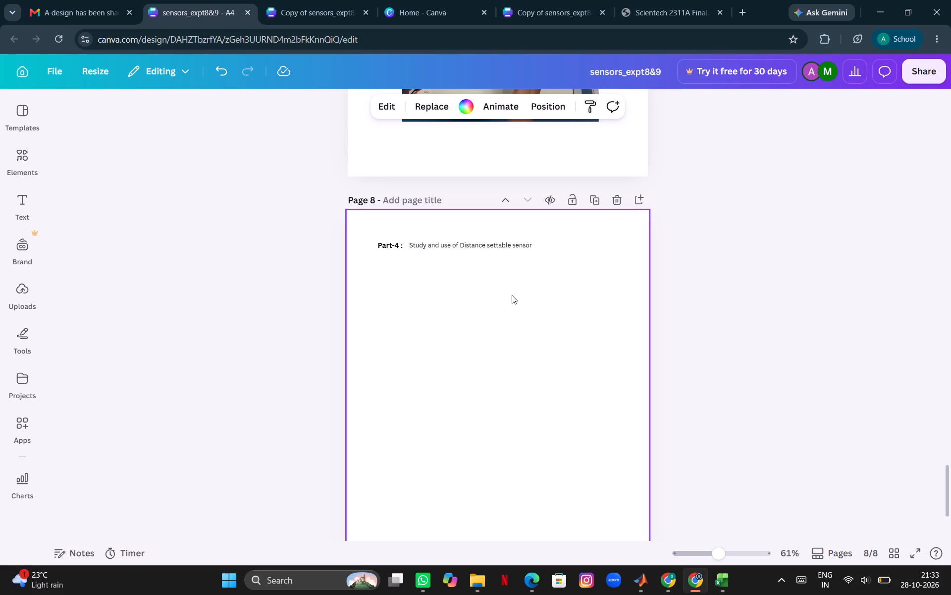
# Copy the Equipments Needed section, from its heading to Mains cord, from the PDF's Experiment 4 onto Canva page 8 as non-bold, left-aligned text.
pyautogui.click(678, 0)
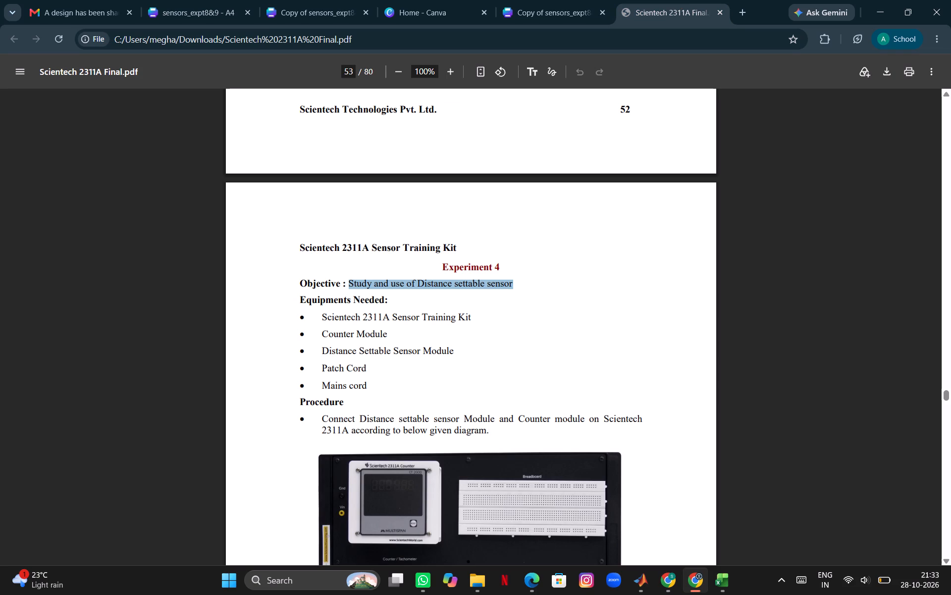
pyautogui.moveTo(296, 295); pyautogui.dragTo(394, 401)
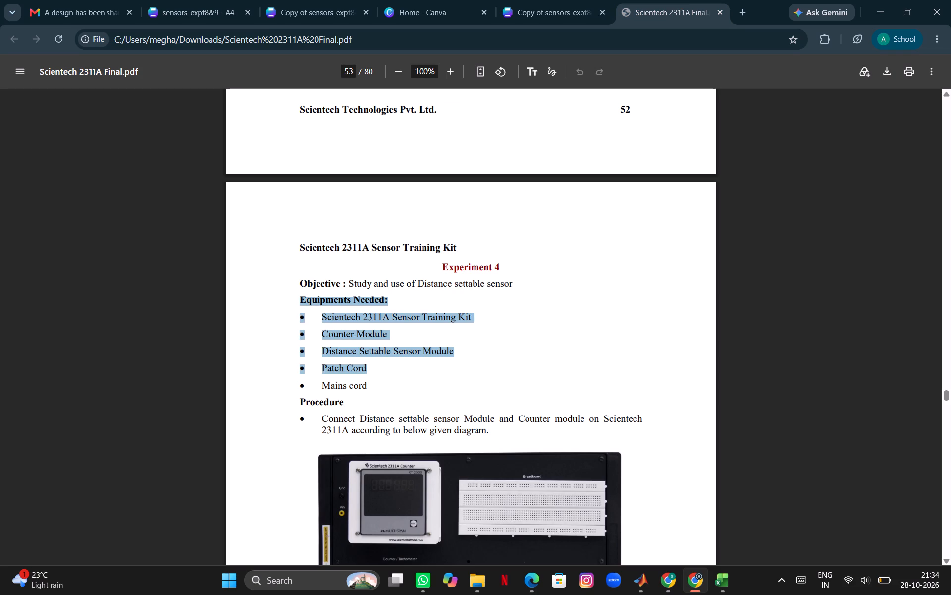
pyautogui.moveTo(394, 401); pyautogui.dragTo(388, 390)
pyautogui.click(371, 383)
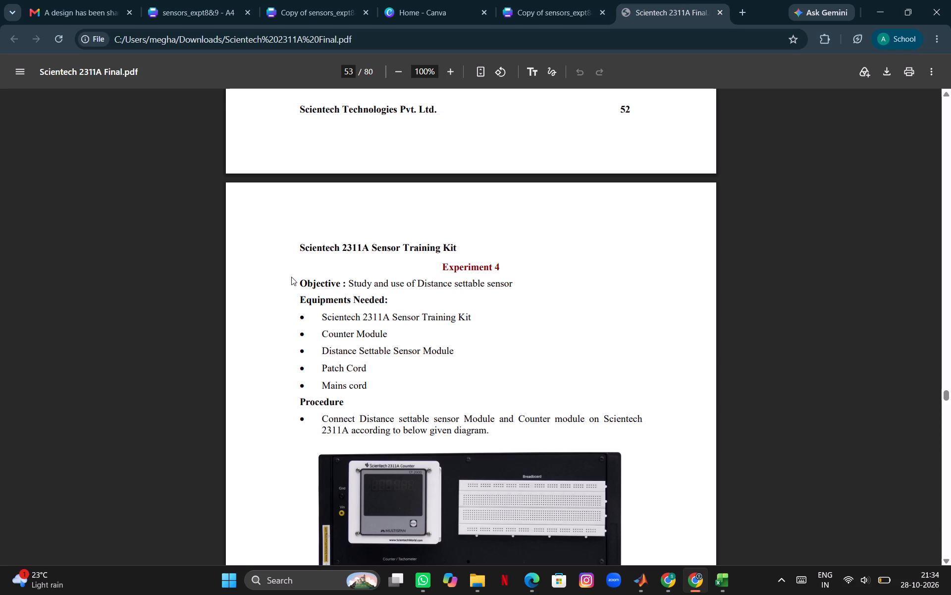
pyautogui.moveTo(300, 297); pyautogui.dragTo(371, 386)
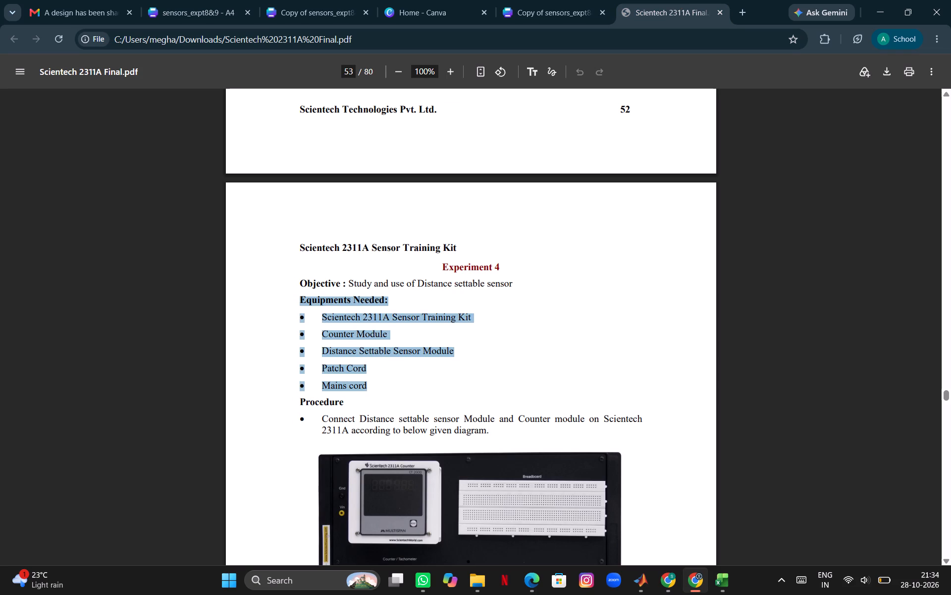
pyautogui.moveTo(371, 386); pyautogui.dragTo(373, 382)
pyautogui.hotkey('ctrl', 'c')
pyautogui.click(206, 0)
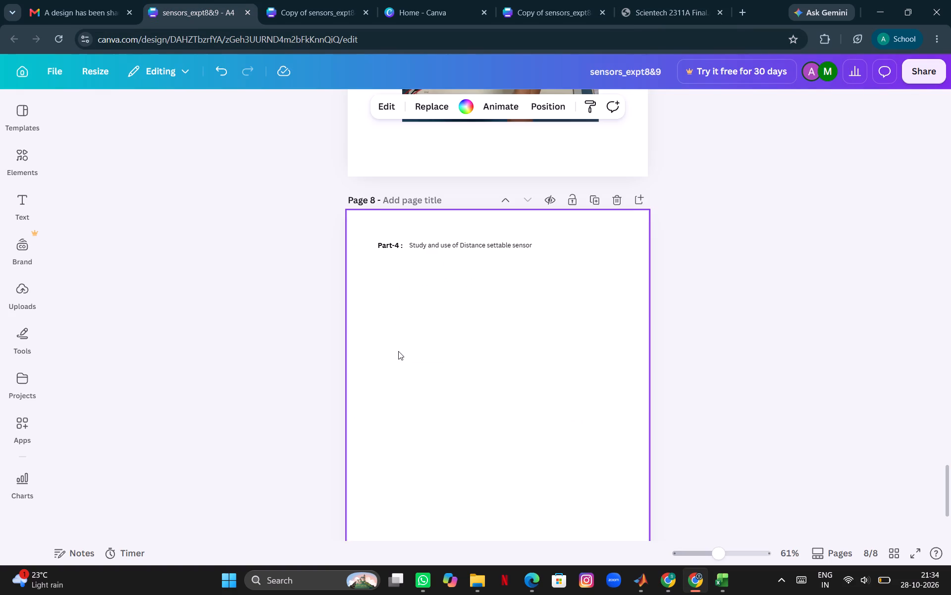
pyautogui.hotkey('ctrl', 'v')
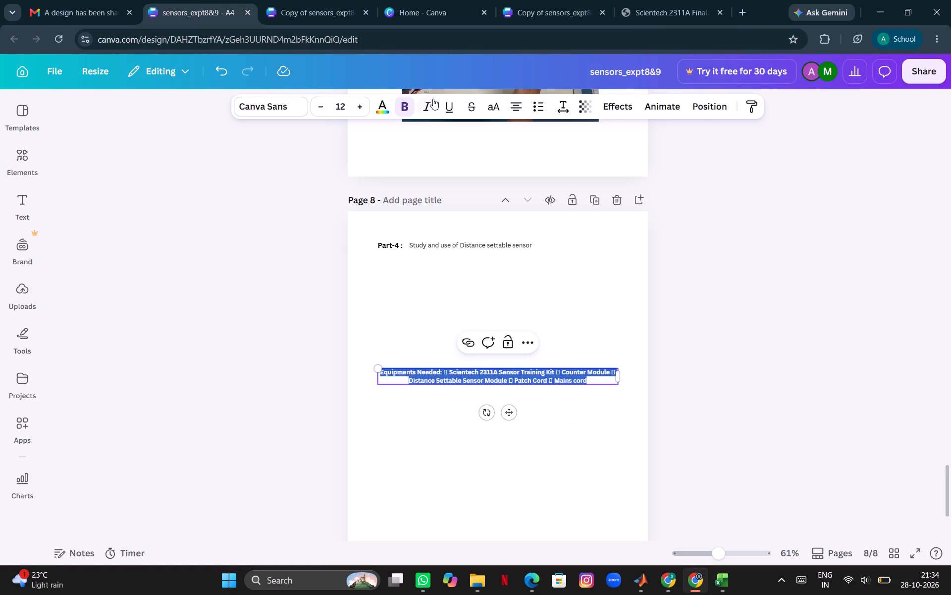
pyautogui.click(410, 104)
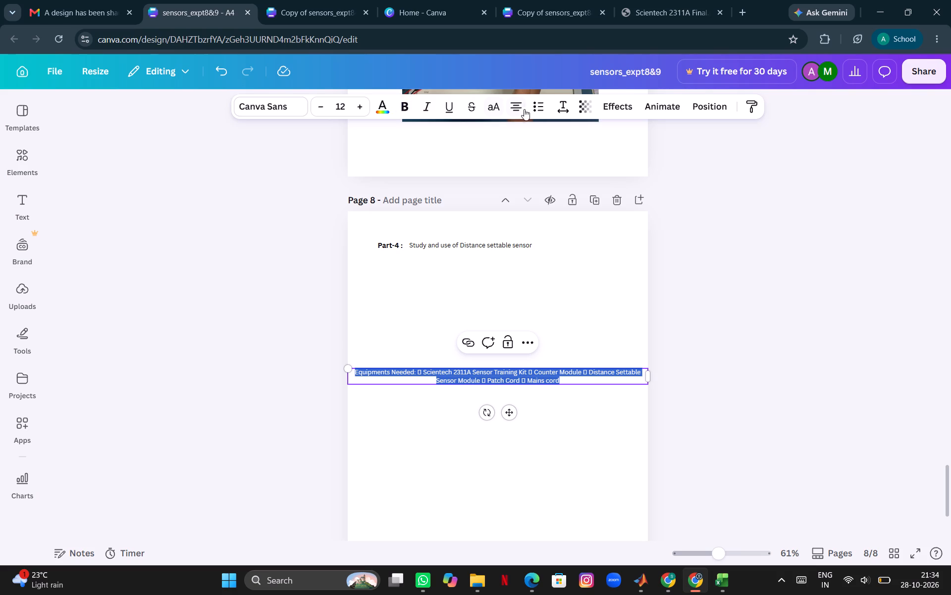
pyautogui.click(522, 108)
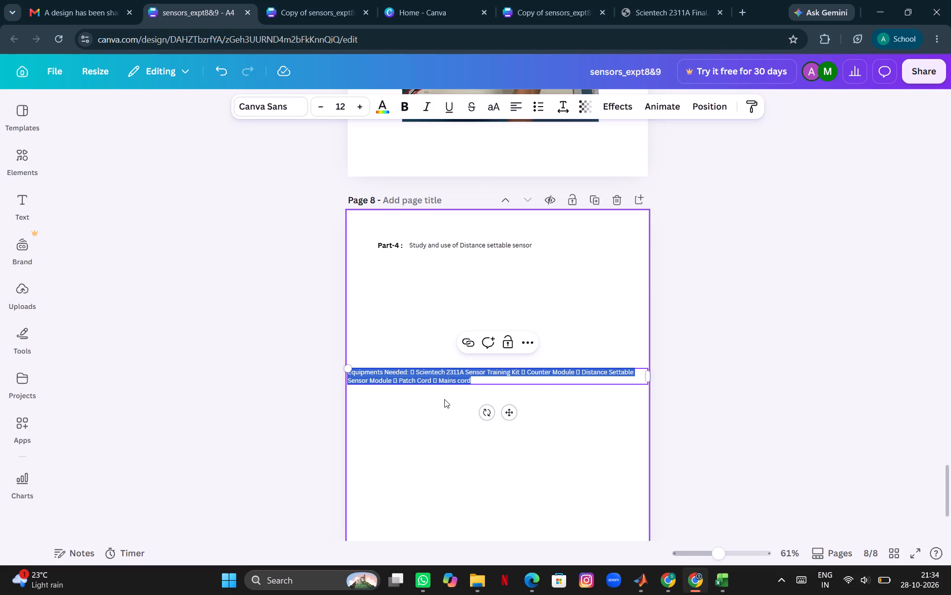
# Break the pasted equipment text on page 8 into separate lines for the Equipments Needed heading and each of the five items.
pyautogui.click(410, 371)
pyautogui.press('Return')
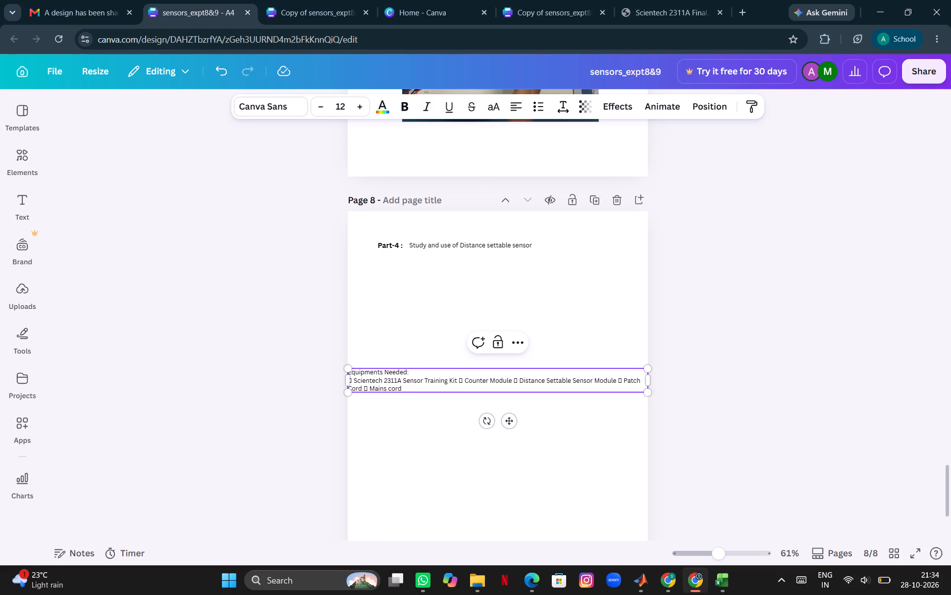
pyautogui.click(457, 382)
pyautogui.press('Return')
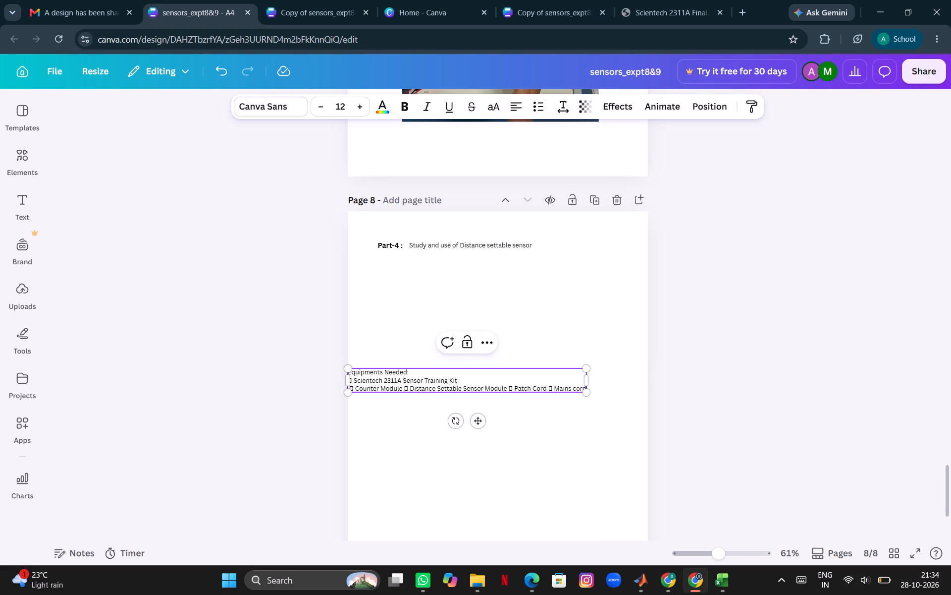
pyautogui.click(403, 390)
pyautogui.press('Return')
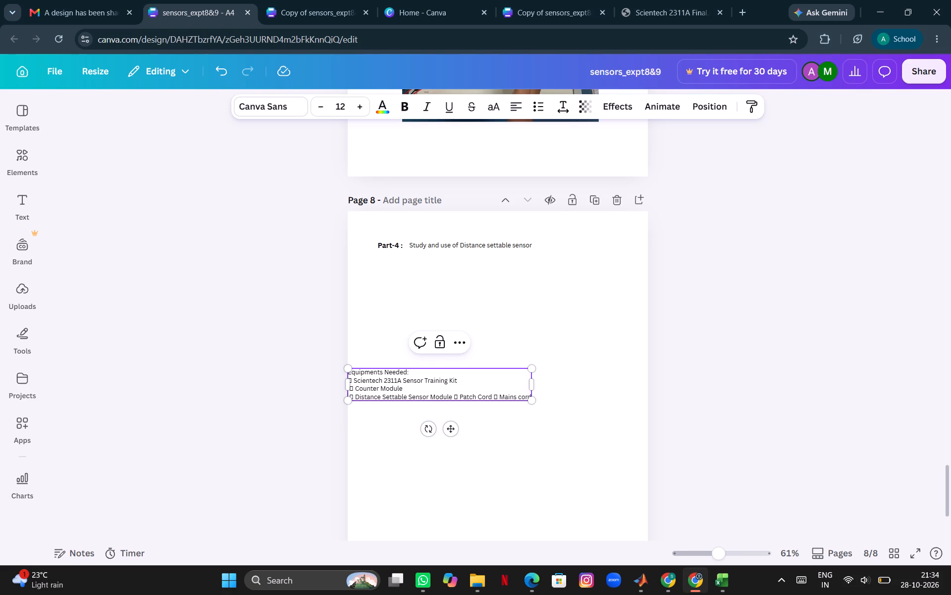
pyautogui.click(453, 395)
pyautogui.press('Return')
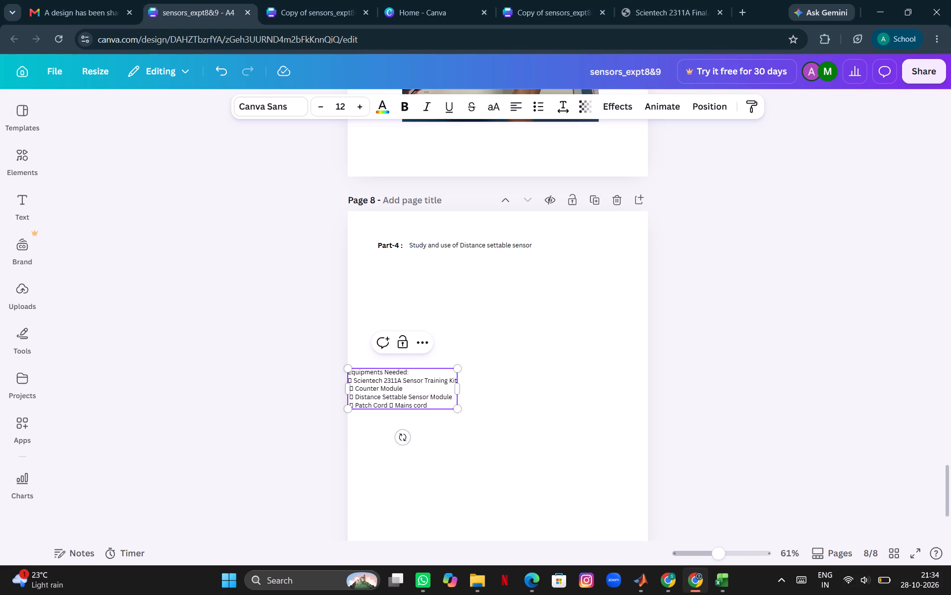
pyautogui.click(389, 405)
pyautogui.press('Return')
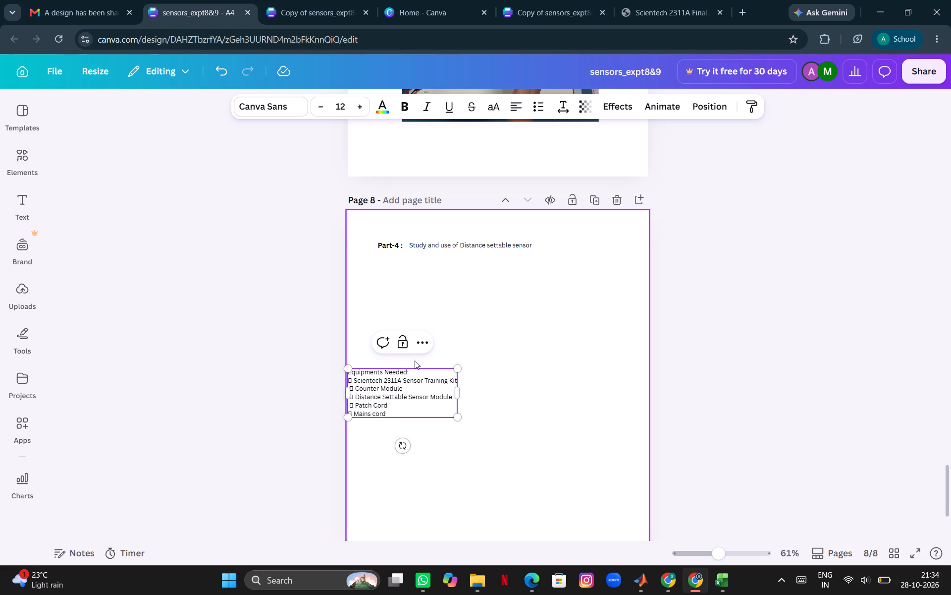
# Make the "Equipments Needed:" heading bold at font size 14, keeping the text block inside the page's edge.
pyautogui.click(412, 369)
pyautogui.moveTo(405, 368); pyautogui.dragTo(389, 369)
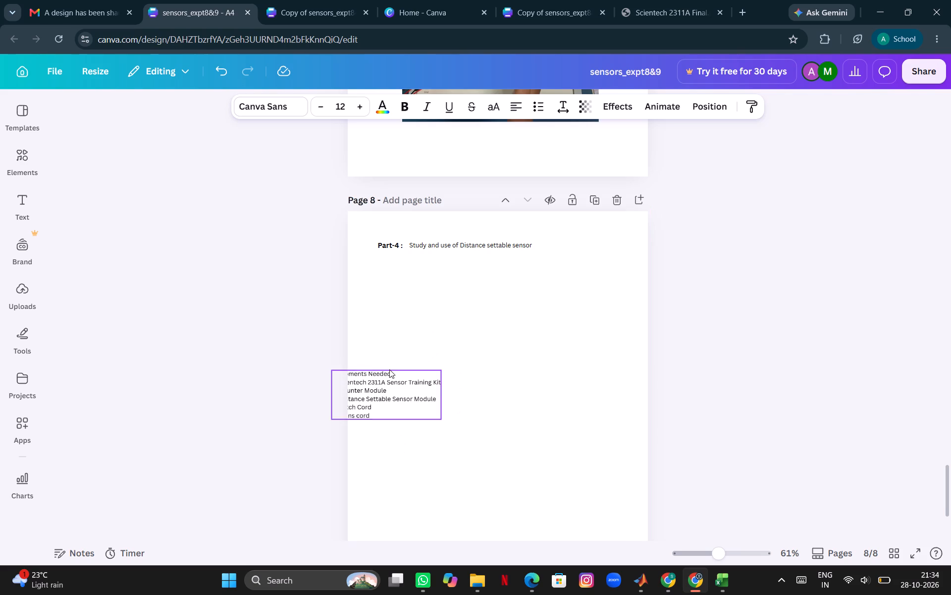
pyautogui.moveTo(389, 369); pyautogui.dragTo(422, 360)
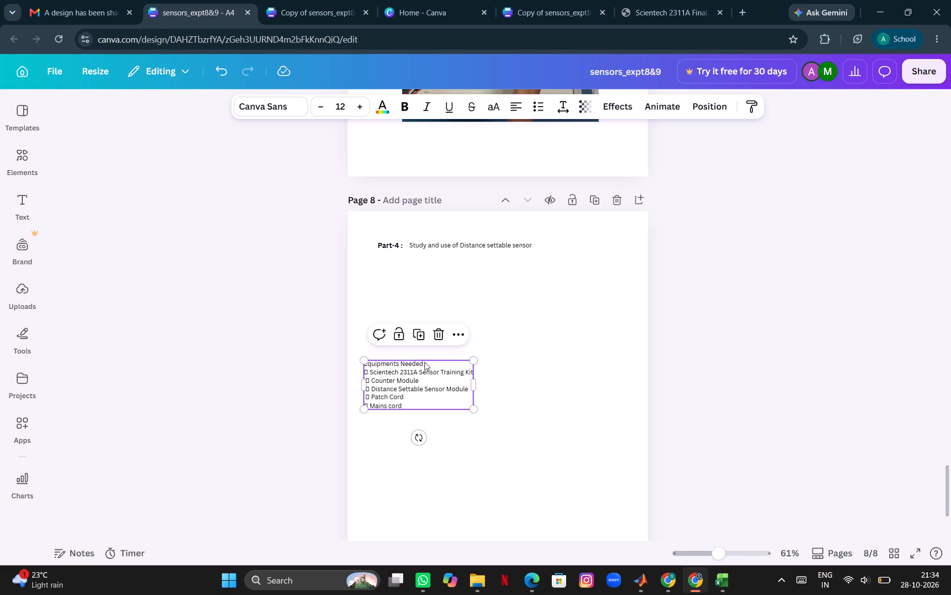
pyautogui.click(424, 362)
pyautogui.moveTo(425, 363); pyautogui.dragTo(390, 361)
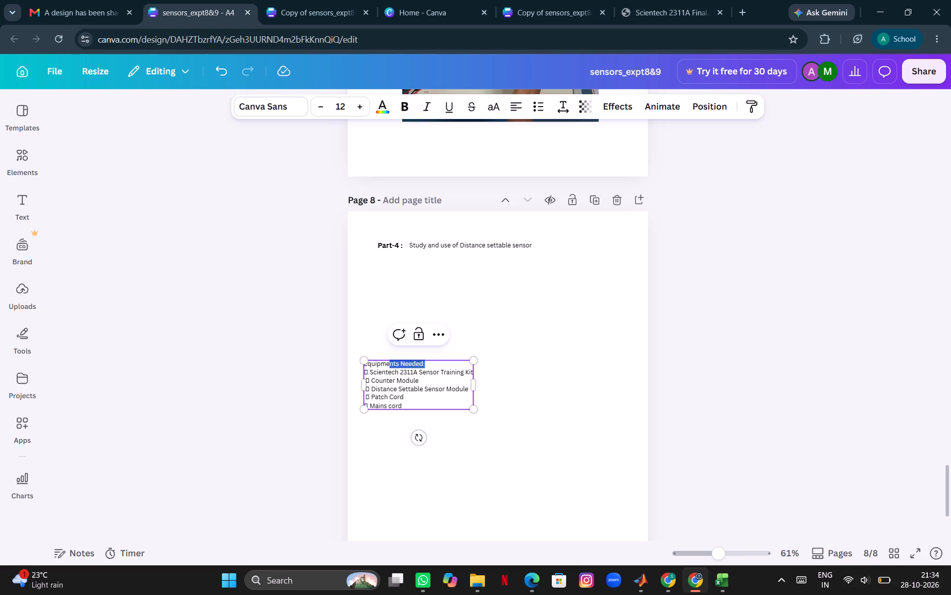
pyautogui.moveTo(390, 361); pyautogui.dragTo(355, 364)
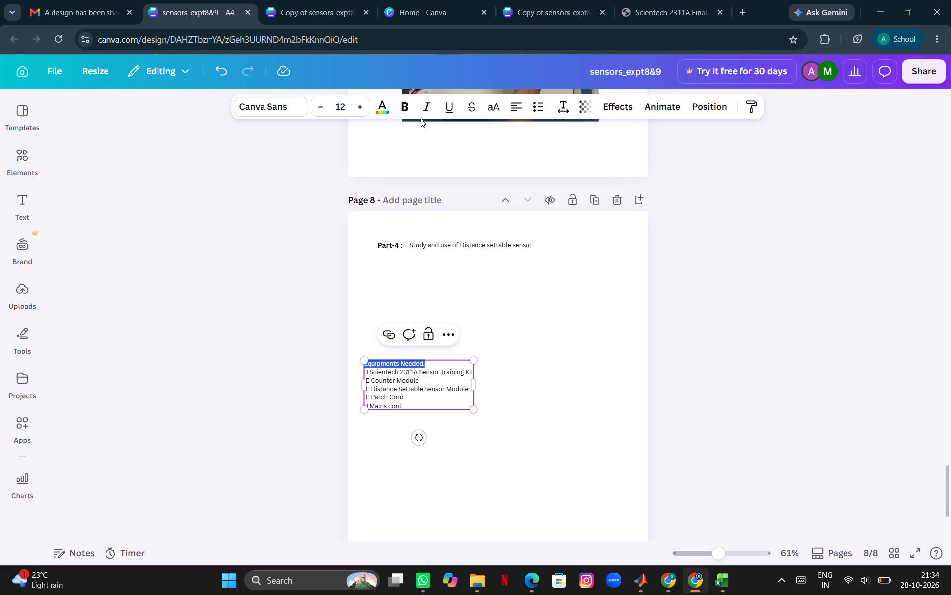
pyautogui.click(405, 104)
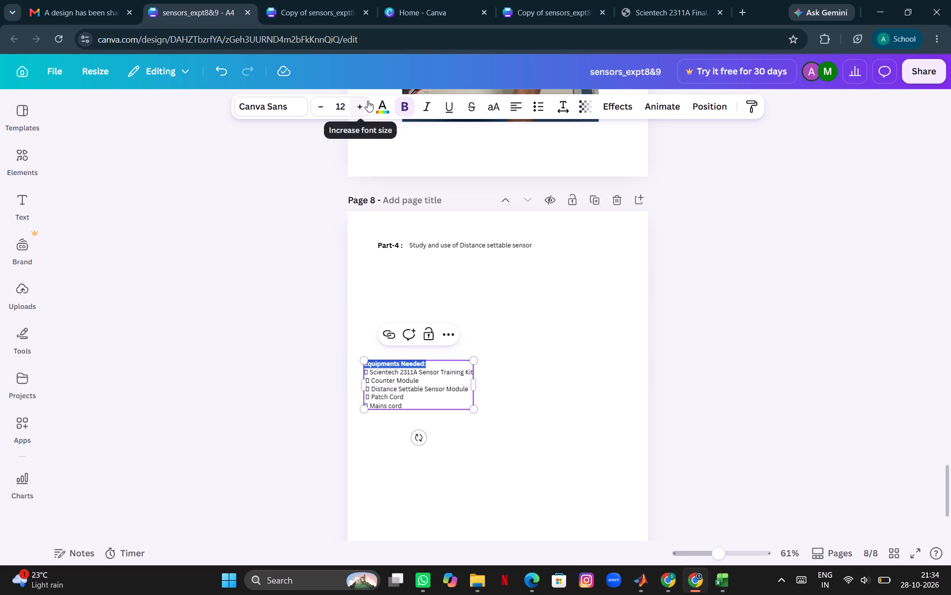
pyautogui.doubleClick(368, 101)
pyautogui.click(552, 362)
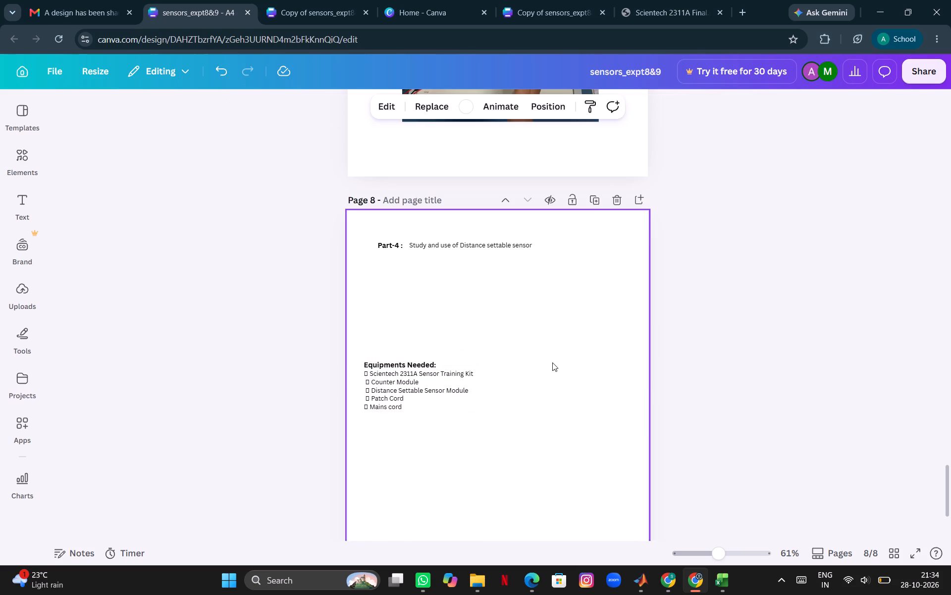
# Insert a blank line between the "Equipments Needed:" heading and the equipment list.
pyautogui.click(440, 362)
pyautogui.click(440, 362)
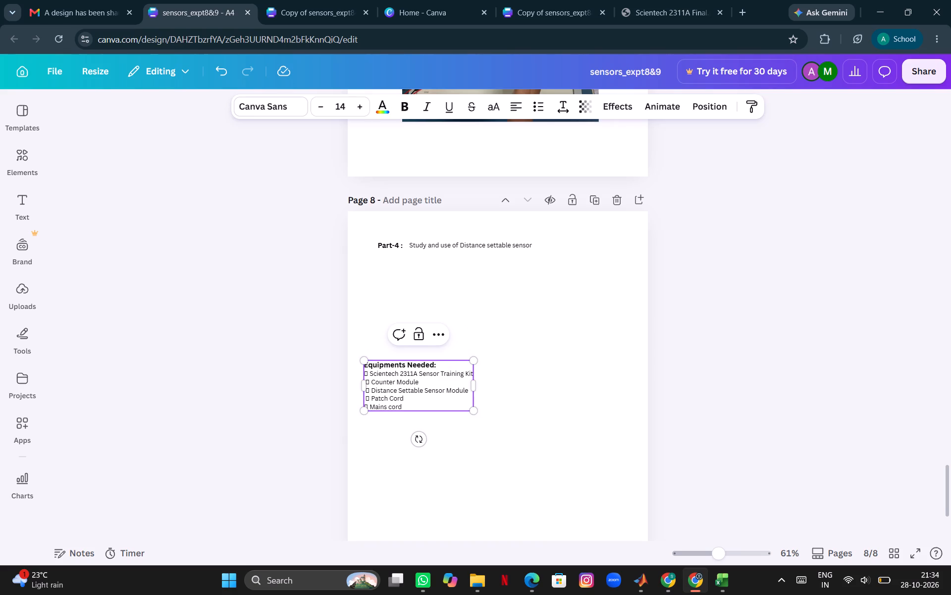
pyautogui.press('Return')
pyautogui.click(578, 396)
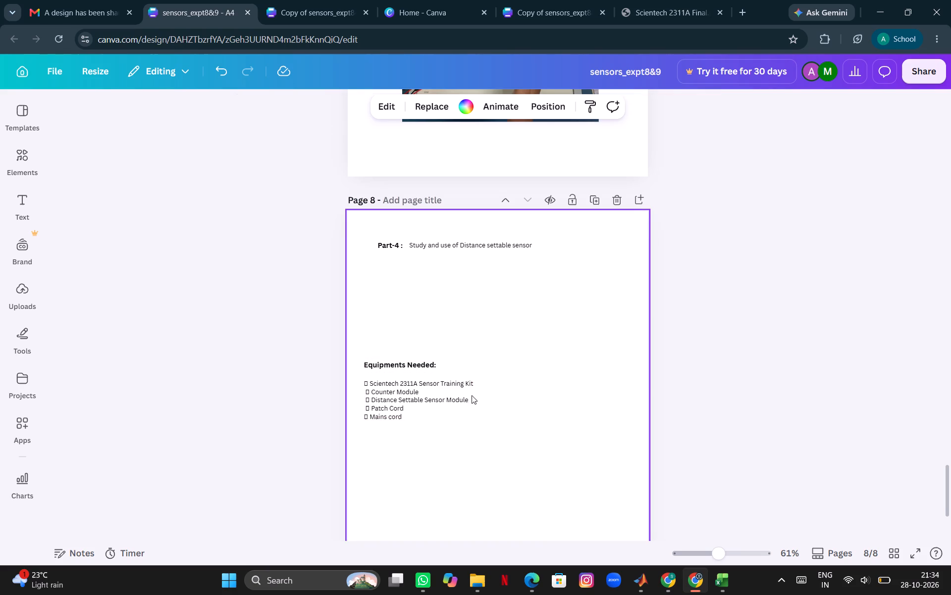
# Move the Equipments Needed block up beneath the "Part-4 :" heading, aligned with its left edge.
pyautogui.moveTo(425, 398); pyautogui.dragTo(436, 307)
pyautogui.click(533, 395)
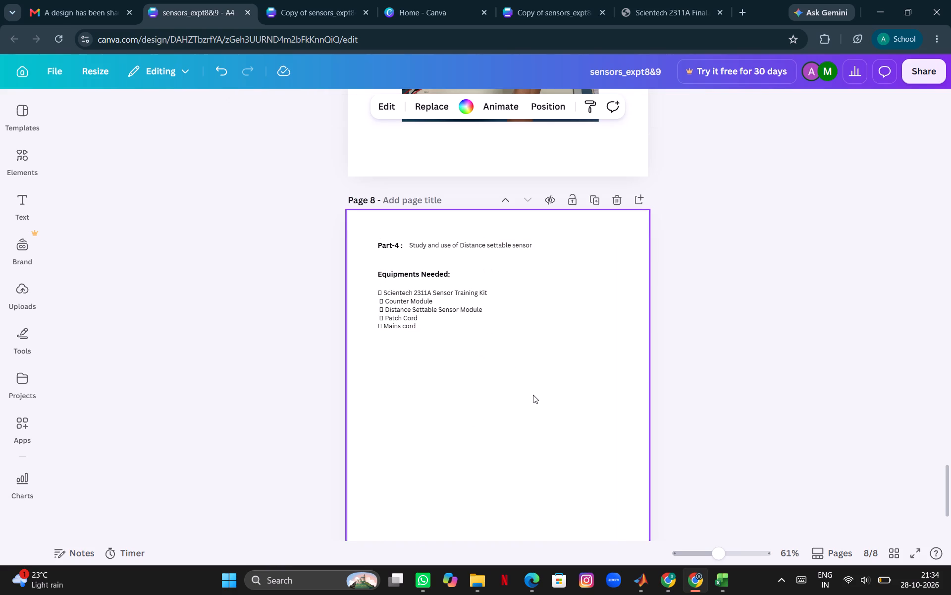
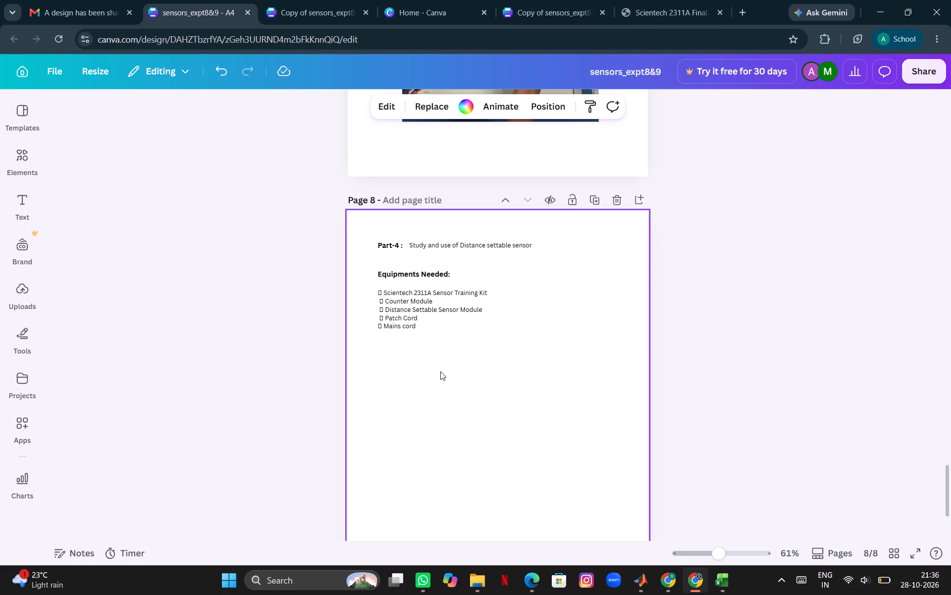
# Add a bold "Observation :" text heading at font size 14 on page 8.
pyautogui.press('t')
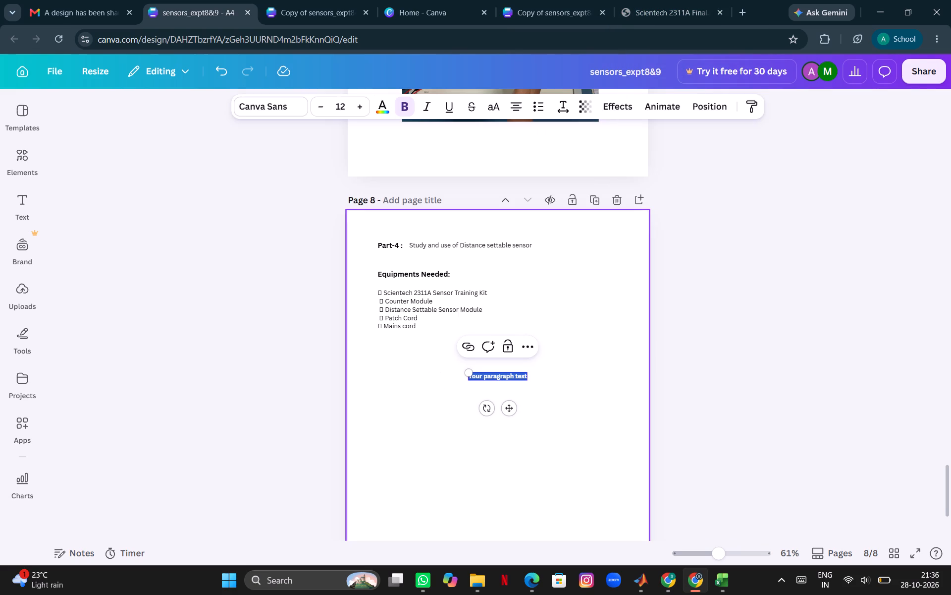
pyautogui.hotkey('shift', 'o')
pyautogui.write('bserva')
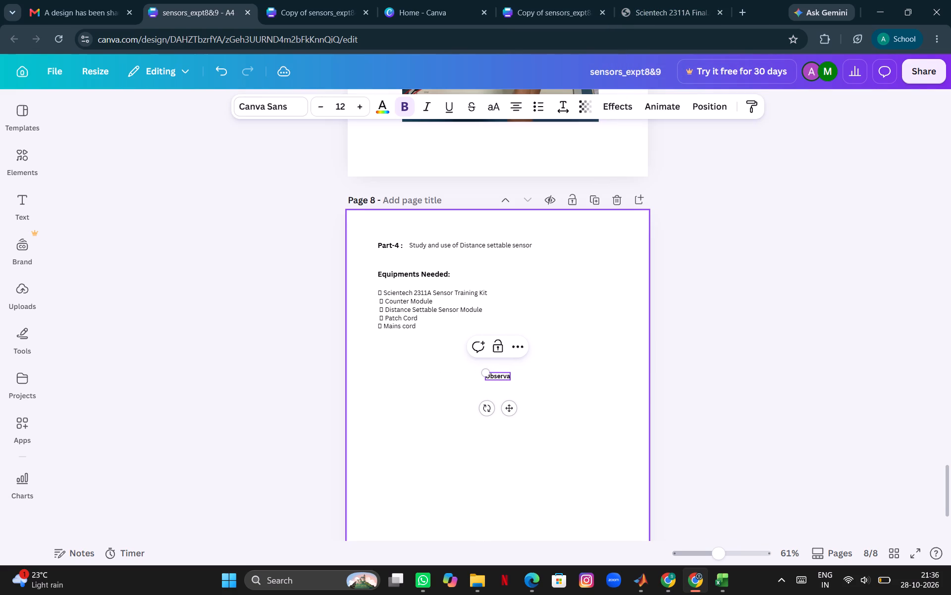
pyautogui.write('tion :')
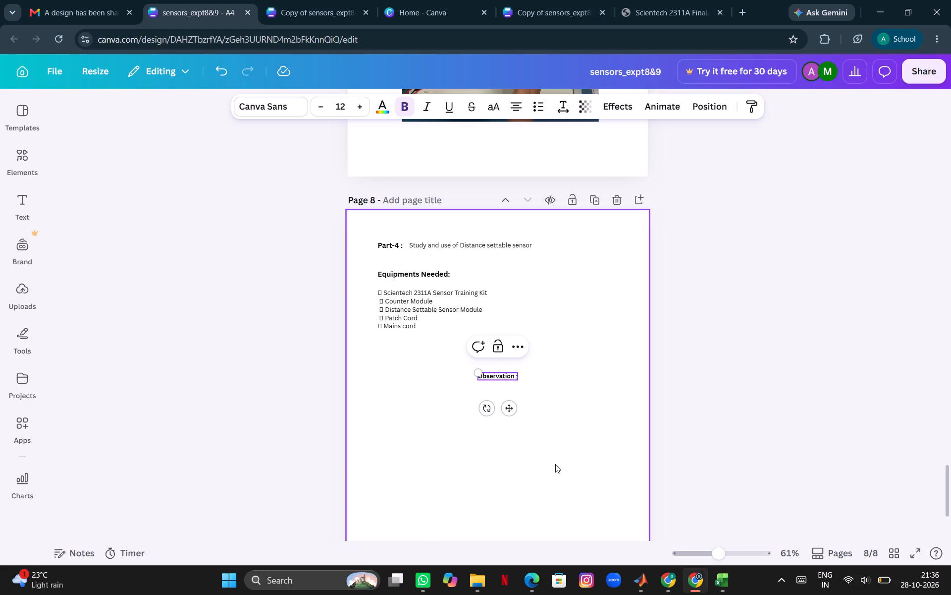
pyautogui.doubleClick(352, 106)
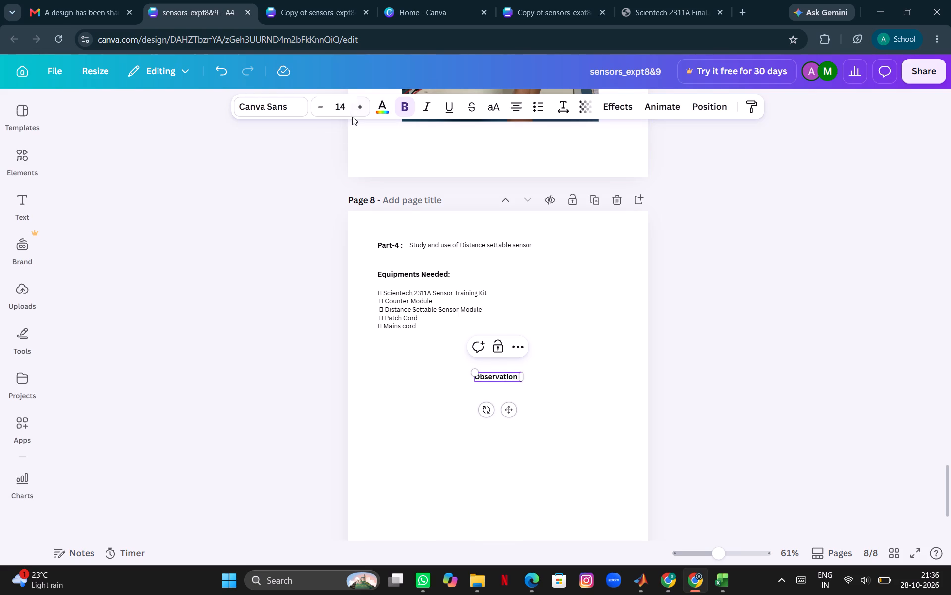
pyautogui.click(630, 395)
# Move the "Observation :" heading beneath the equipment list, aligned with the left edge of the "Equipments Needed:" heading.
pyautogui.moveTo(511, 377); pyautogui.dragTo(403, 359)
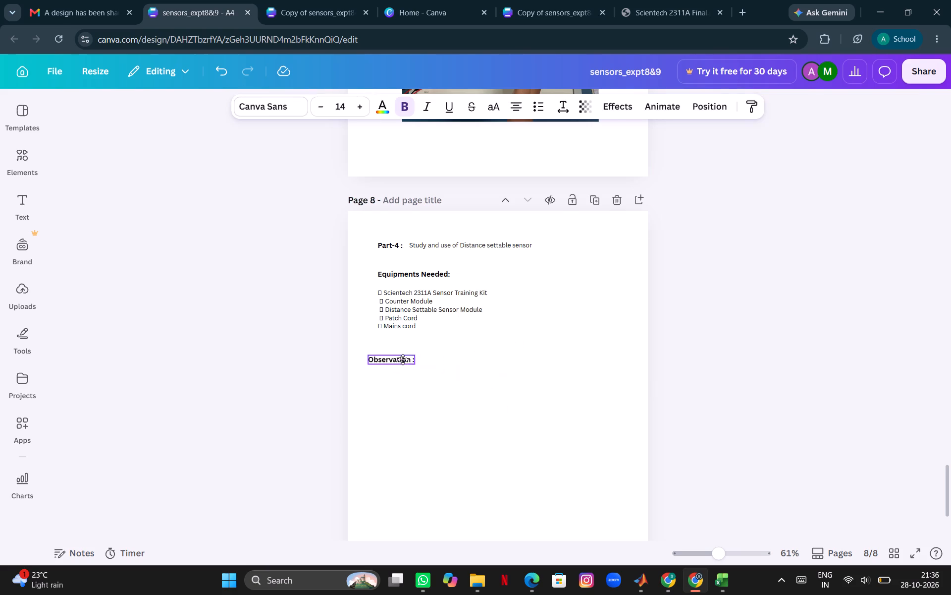
pyautogui.moveTo(403, 359); pyautogui.dragTo(418, 358)
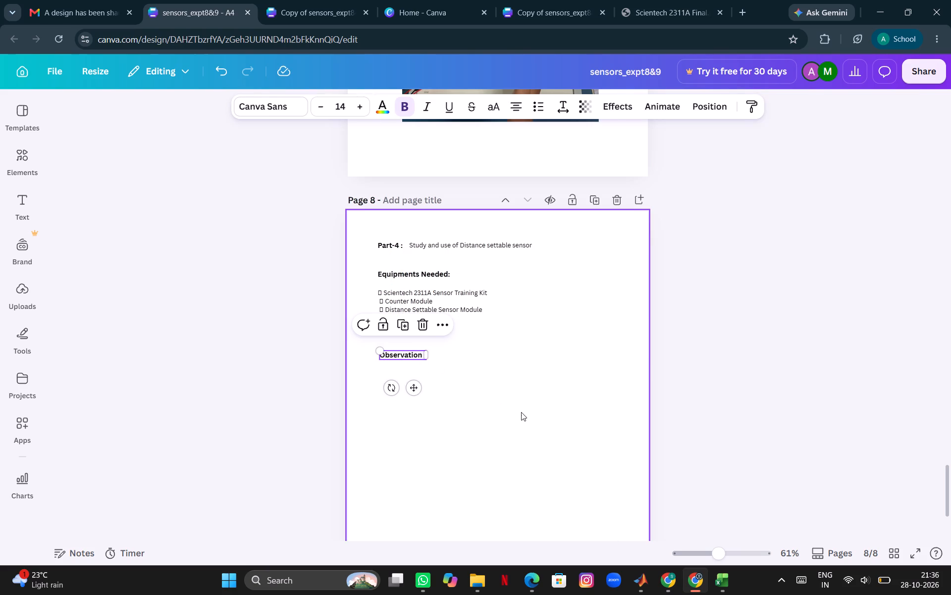
pyautogui.click(521, 412)
pyautogui.scroll(-1, 521, 412)
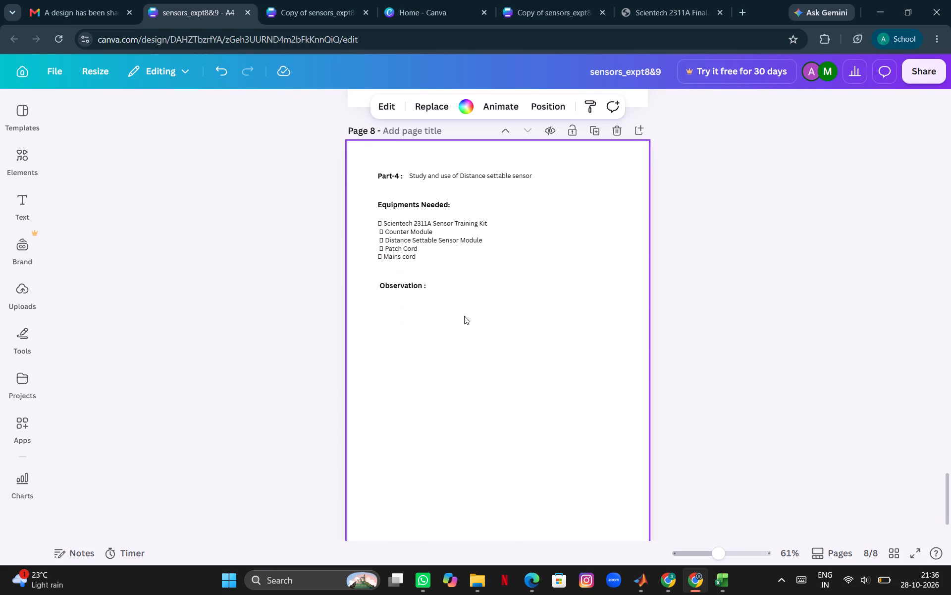
pyautogui.click(424, 286)
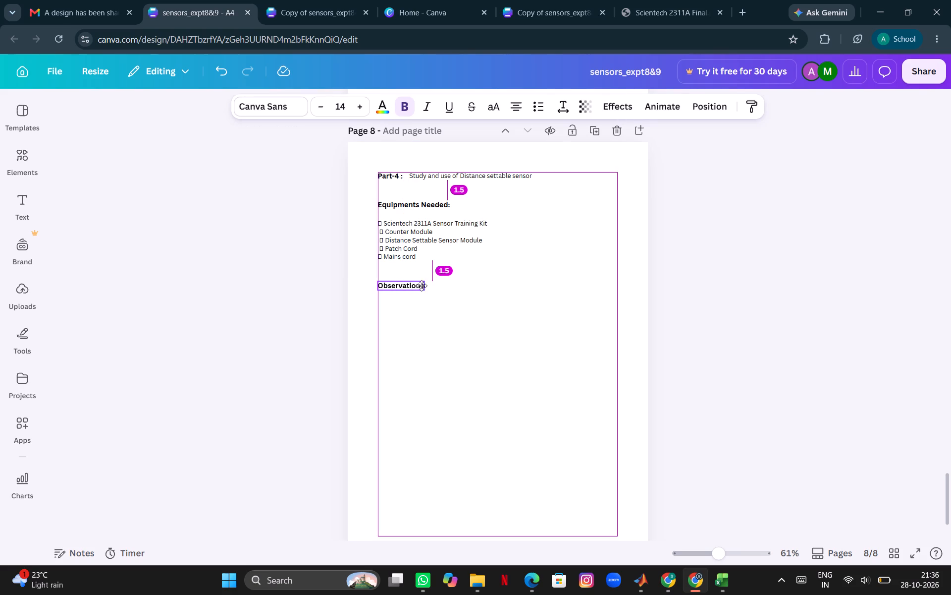
pyautogui.click(475, 334)
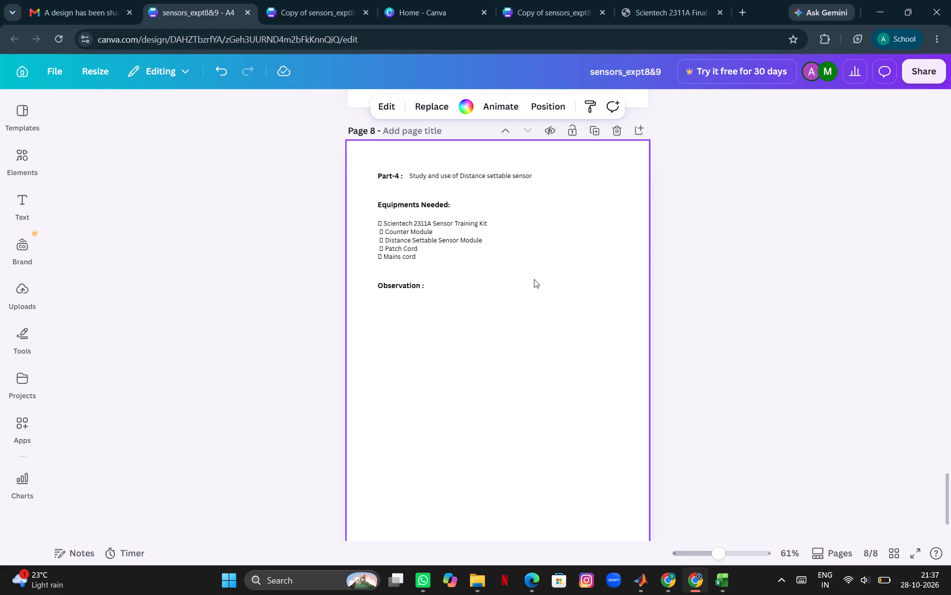
# Copy the Distance Settable sensor operating principle from page 55 of the Scientech PDF, ending at "Counter will start counting".
pyautogui.click(297, 4)
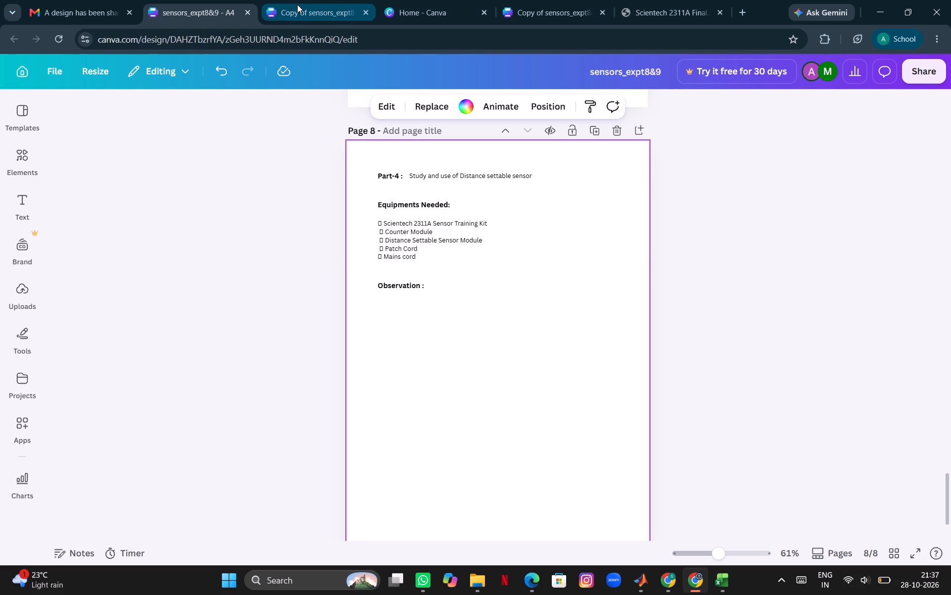
pyautogui.click(231, 0)
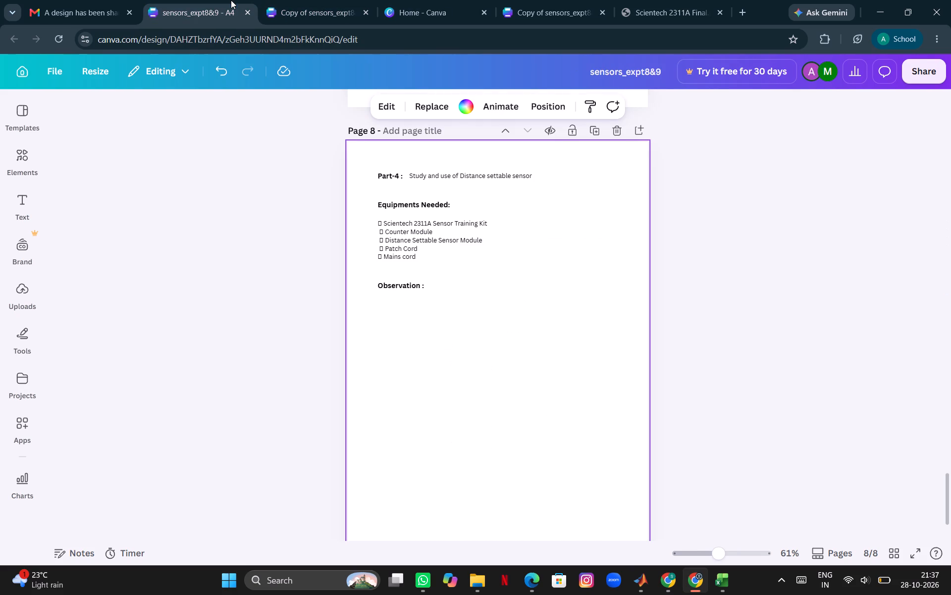
pyautogui.click(626, 0)
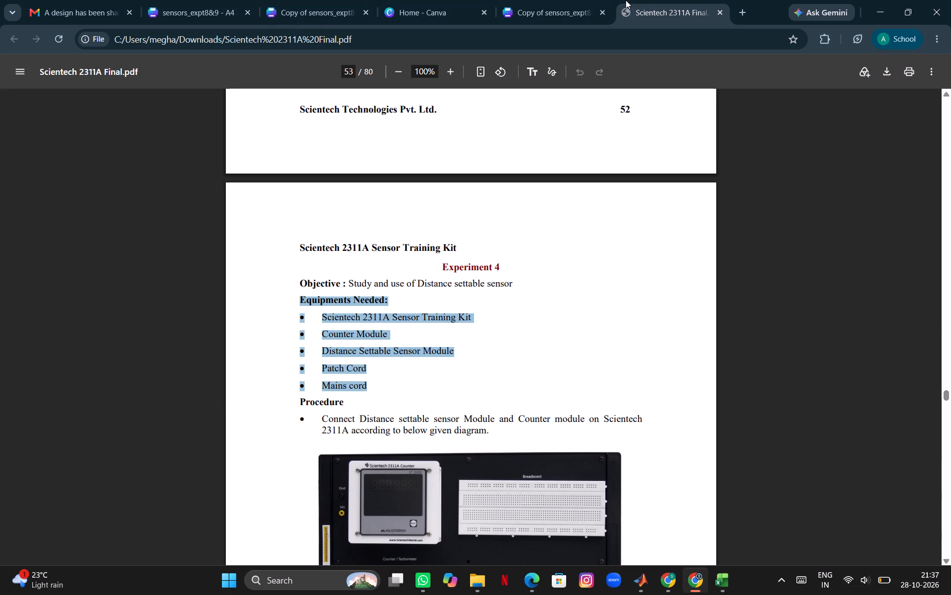
pyautogui.scroll(-1, 647, 294)
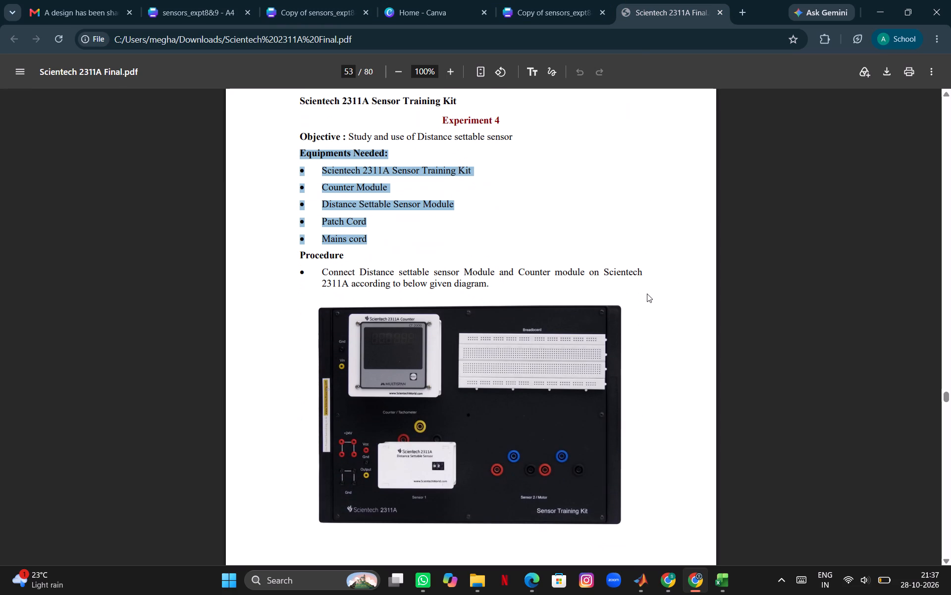
pyautogui.scroll(-1, 647, 294)
pyautogui.scroll(1, 647, 294)
pyautogui.scroll(-1, 647, 294)
pyautogui.scroll(1, 647, 294)
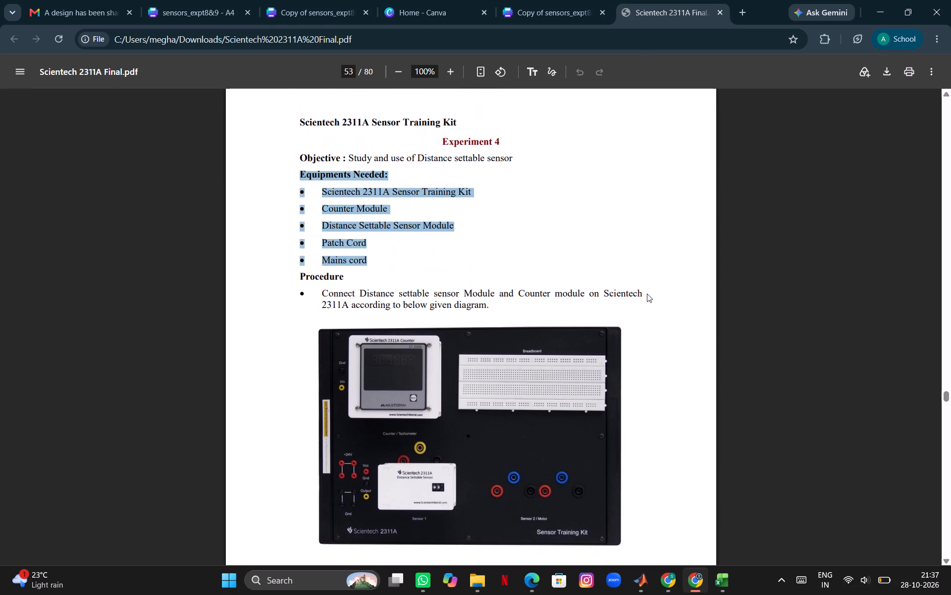
pyautogui.scroll(-5, 647, 294)
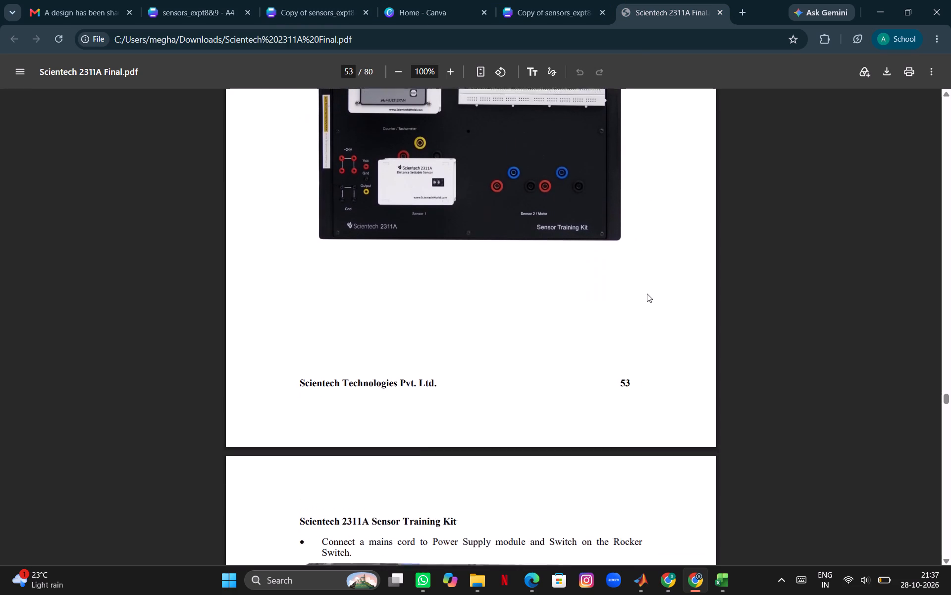
pyautogui.scroll(-6, 647, 294)
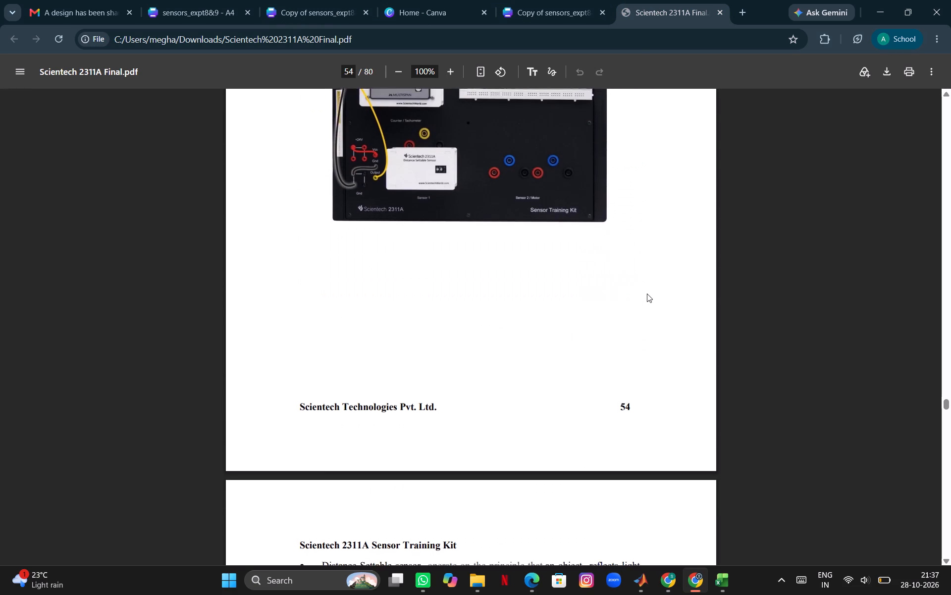
pyautogui.scroll(-6, 647, 294)
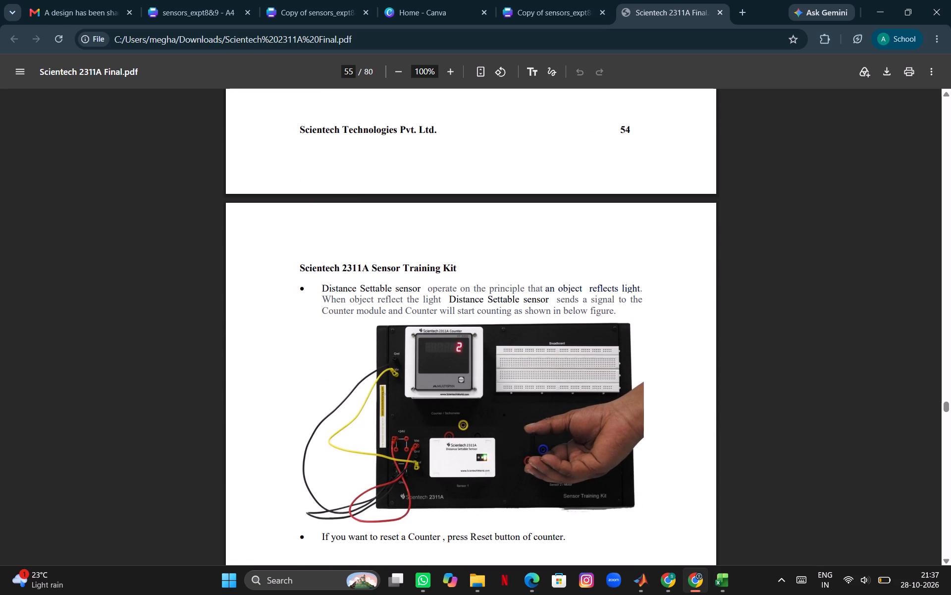
pyautogui.scroll(-2, 682, 293)
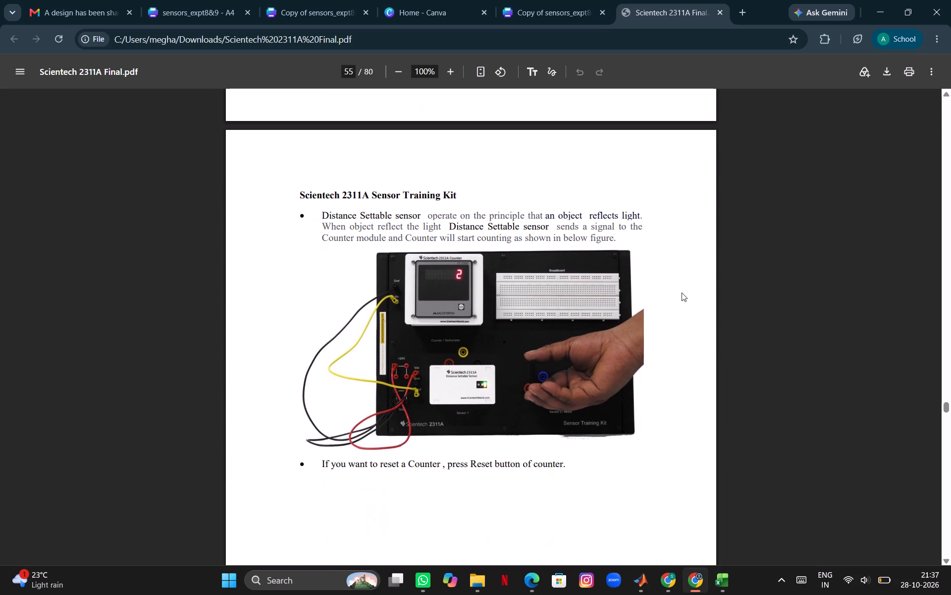
pyautogui.scroll(-6, 682, 293)
pyautogui.scroll(1, 682, 293)
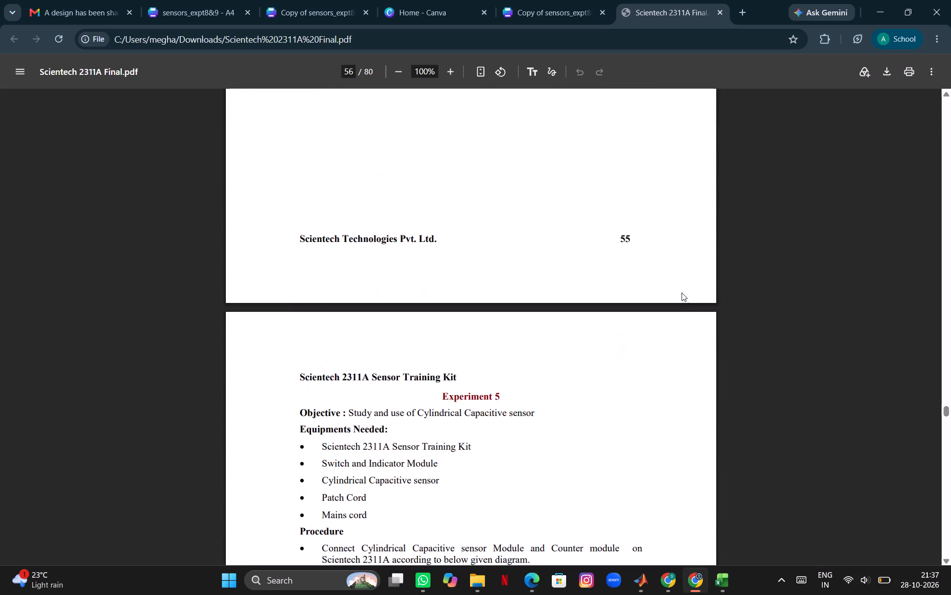
pyautogui.scroll(5, 682, 293)
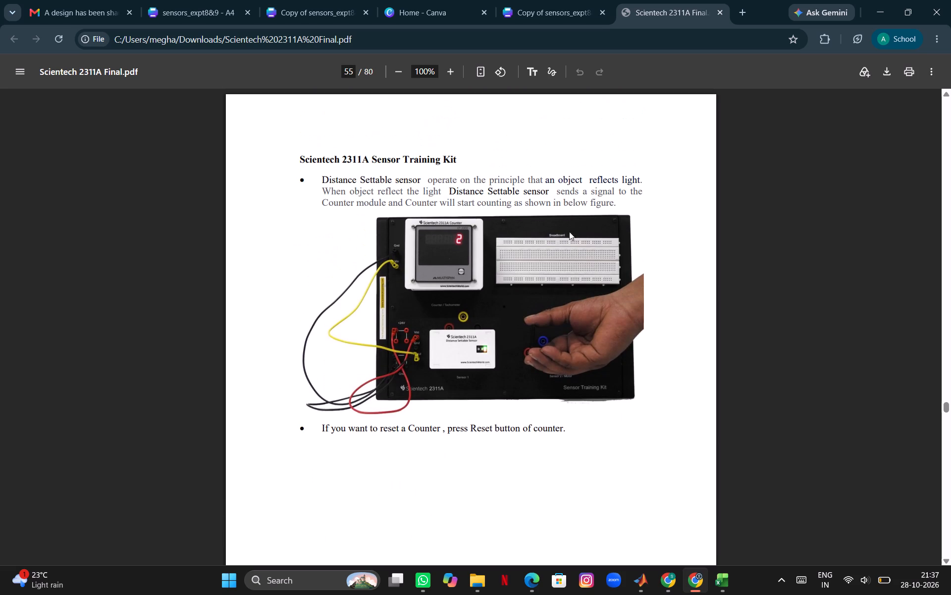
pyautogui.moveTo(322, 173); pyautogui.dragTo(402, 198)
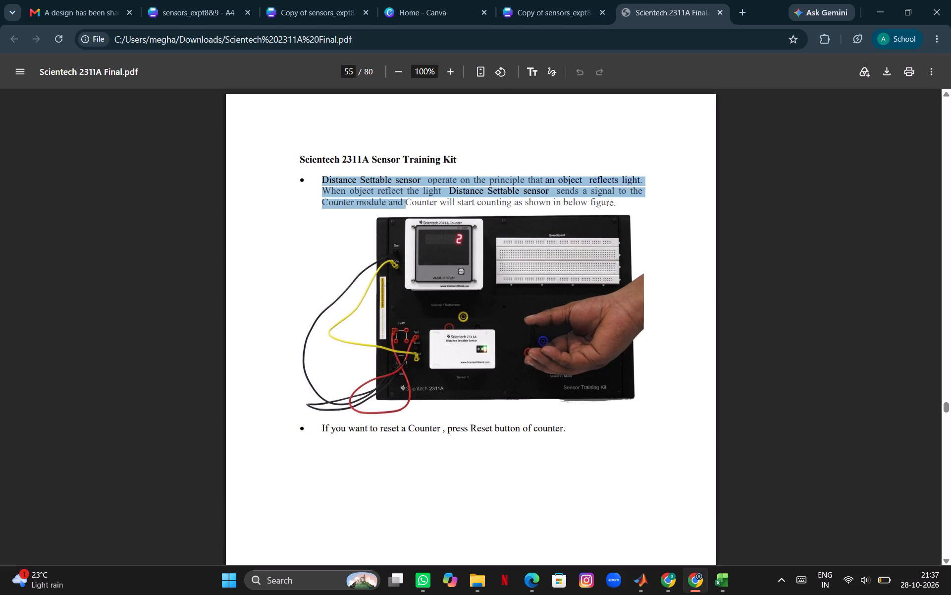
pyautogui.moveTo(402, 198); pyautogui.dragTo(506, 217)
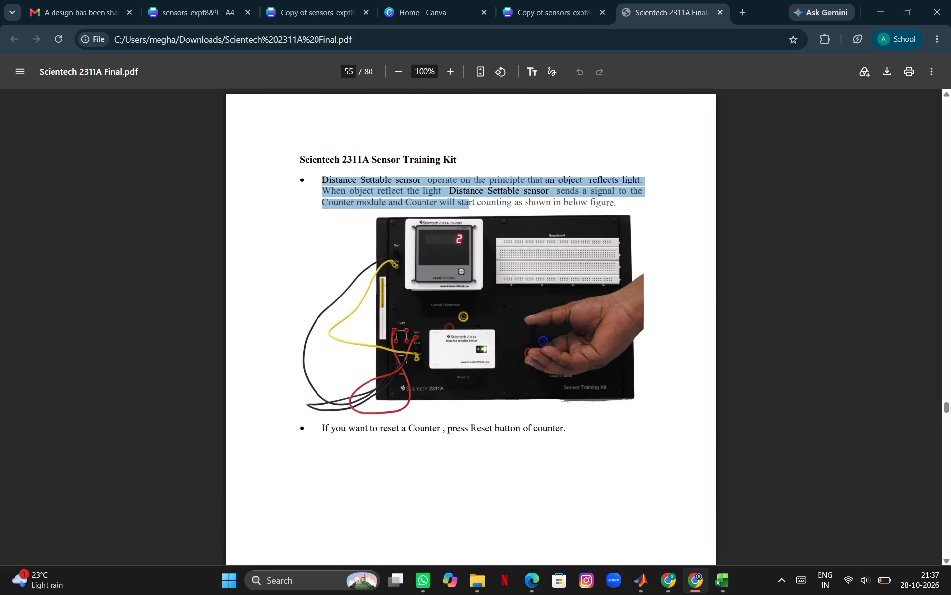
pyautogui.moveTo(506, 217); pyautogui.dragTo(510, 204)
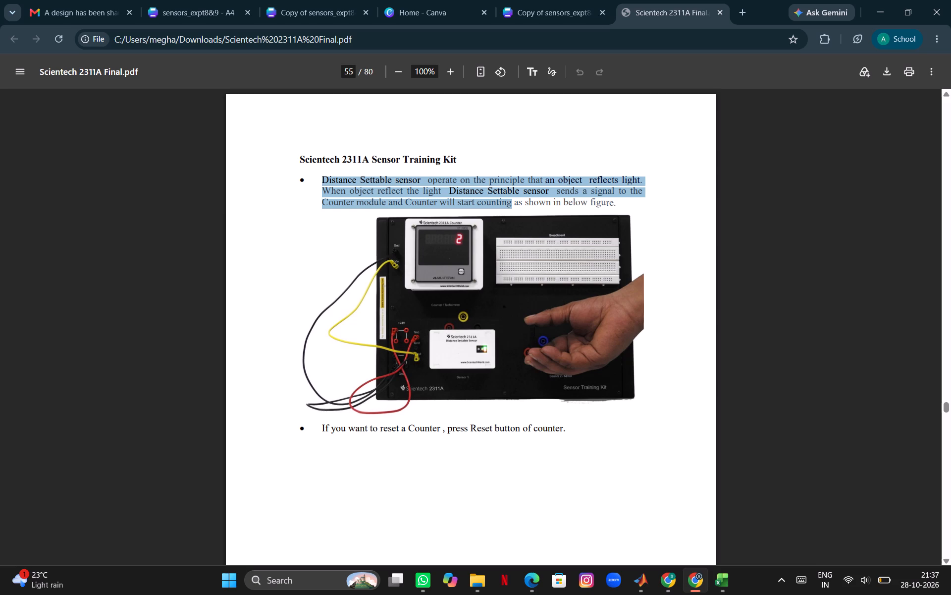
pyautogui.hotkey('ctrl', 'c')
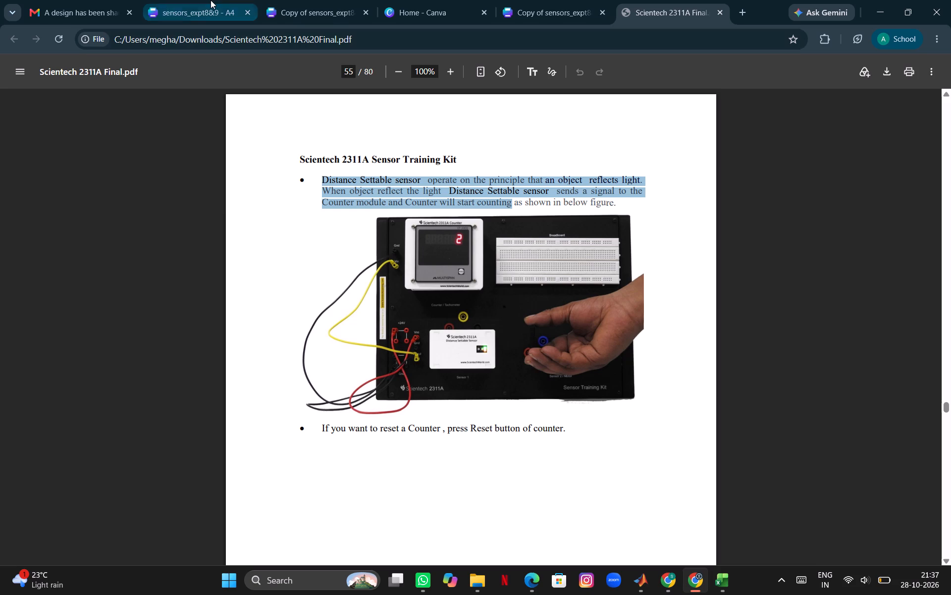
# Paste the copied principle text onto page 8 of the sensors_expt8&9 report as non-bold, left-aligned text.
pyautogui.click(210, 0)
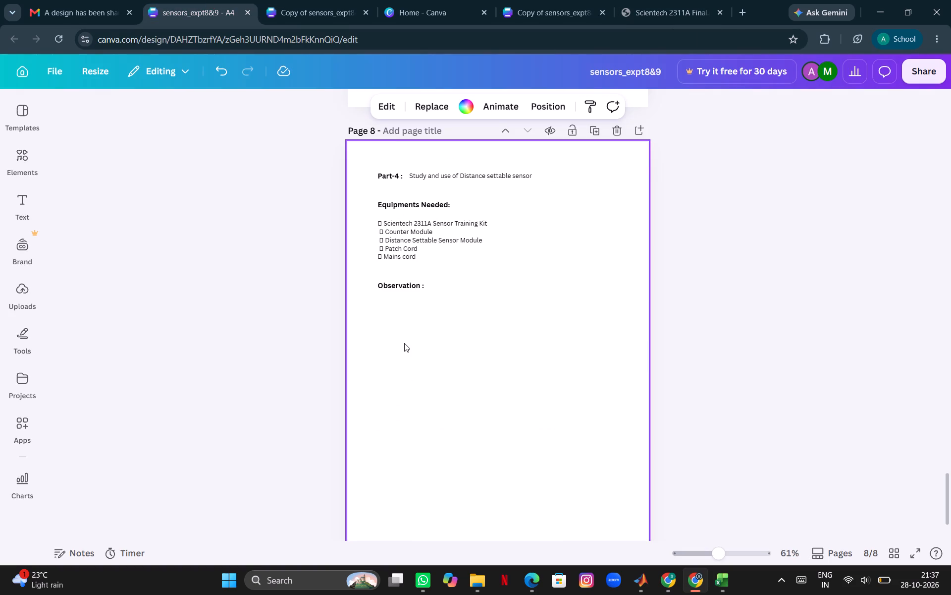
pyautogui.hotkey('ctrl', 'v')
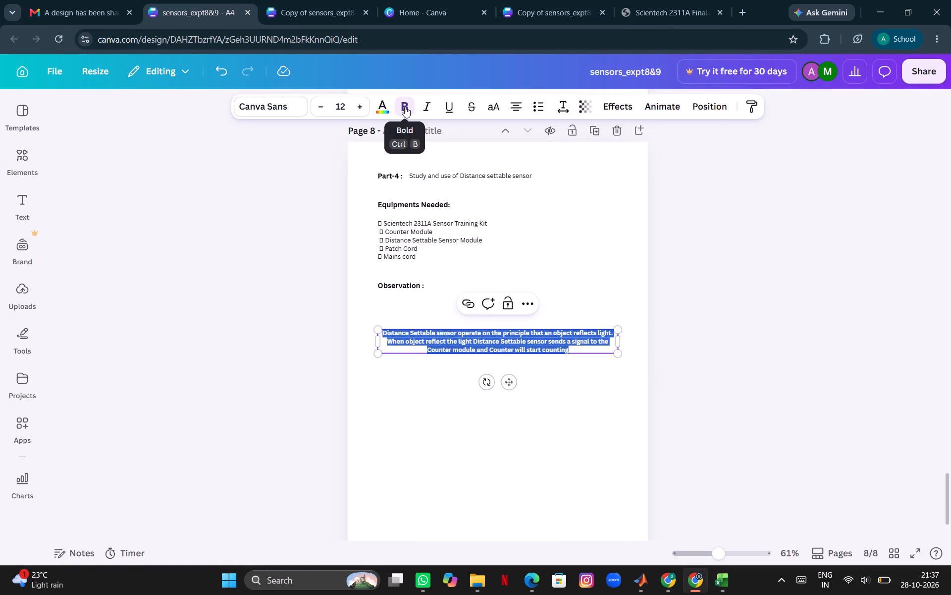
pyautogui.click(405, 107)
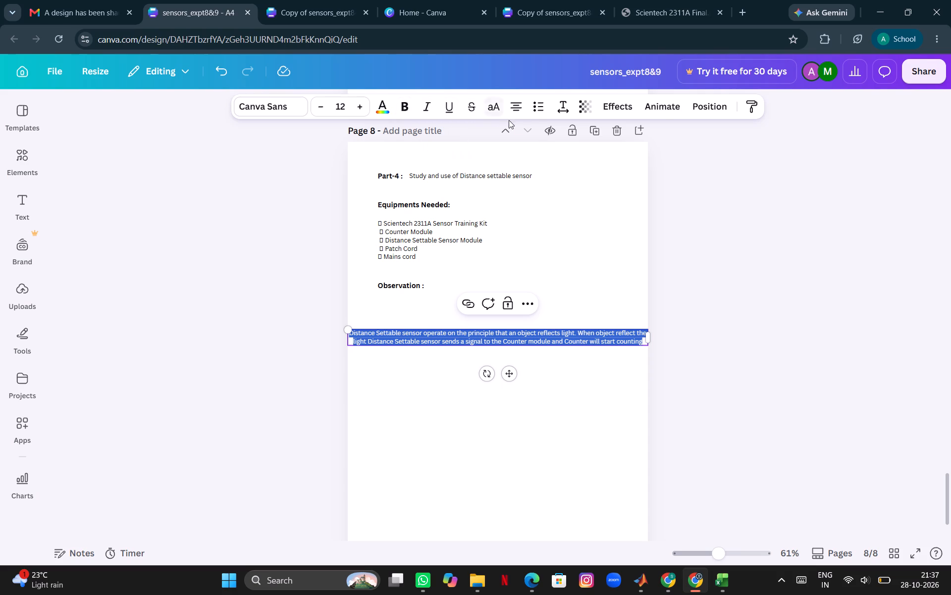
pyautogui.click(509, 108)
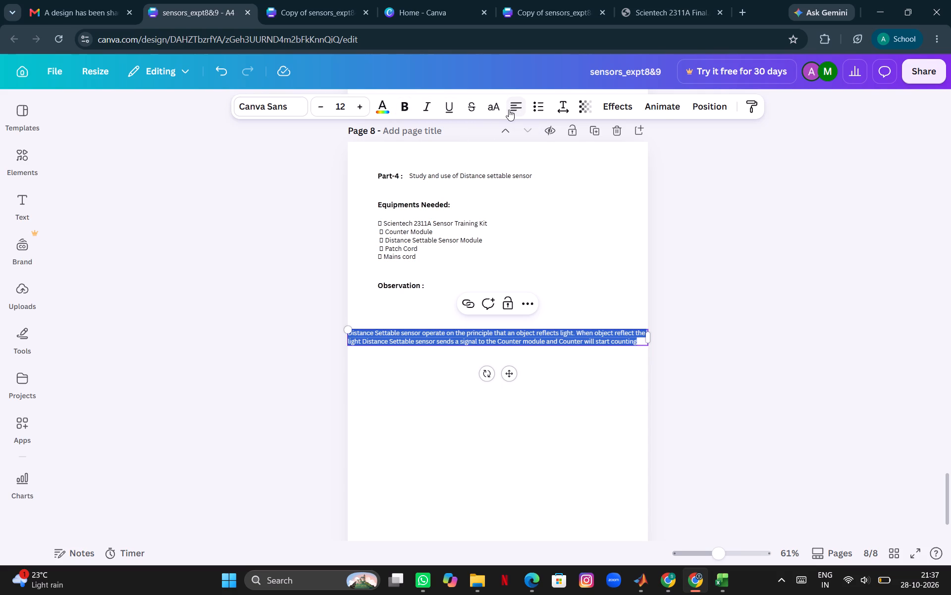
# Break the pasted observation text into three lines, after "When" and after "Counter module", so the block becomes narrower.
pyautogui.click(590, 332)
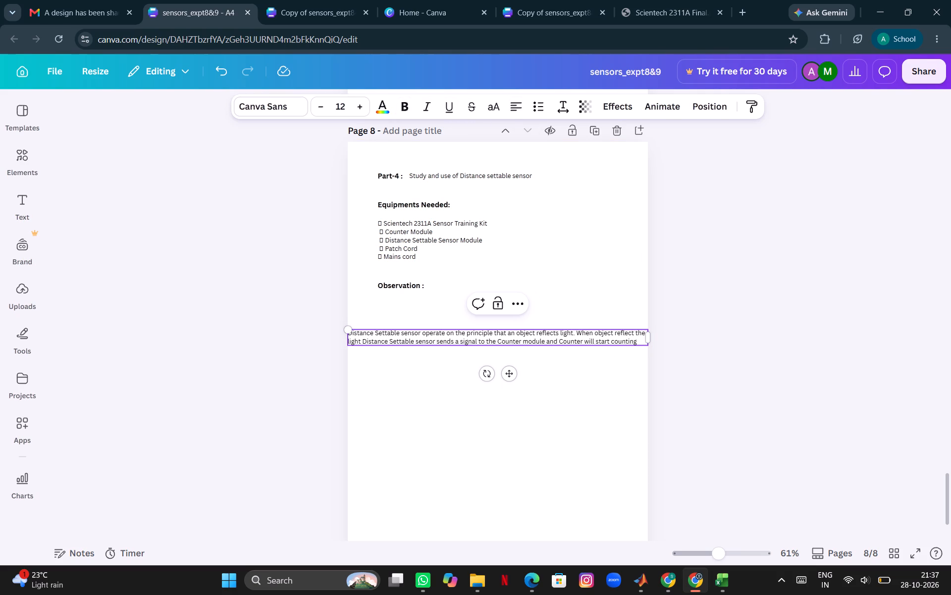
pyautogui.click(591, 332)
pyautogui.press('Return')
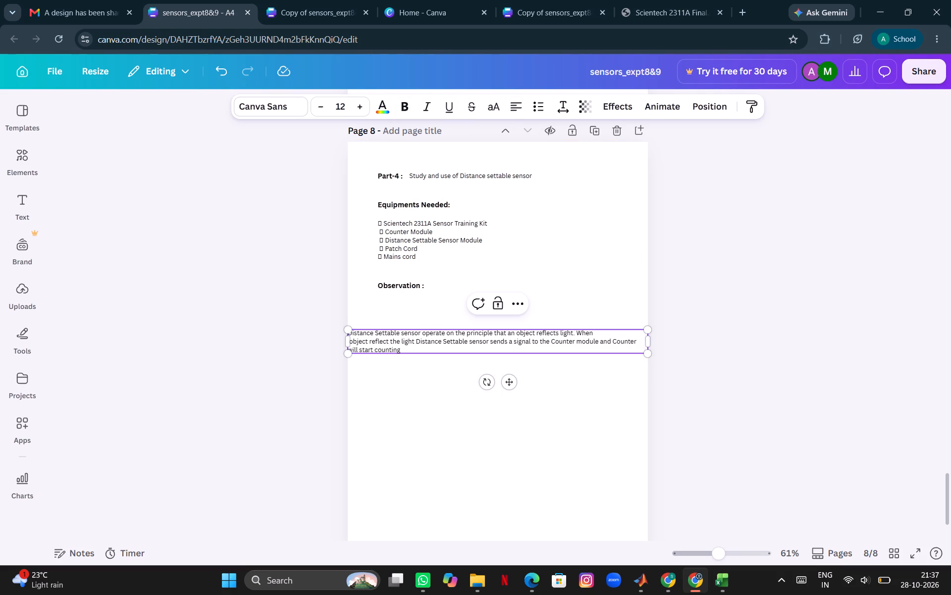
pyautogui.click(594, 346)
pyautogui.click(594, 346)
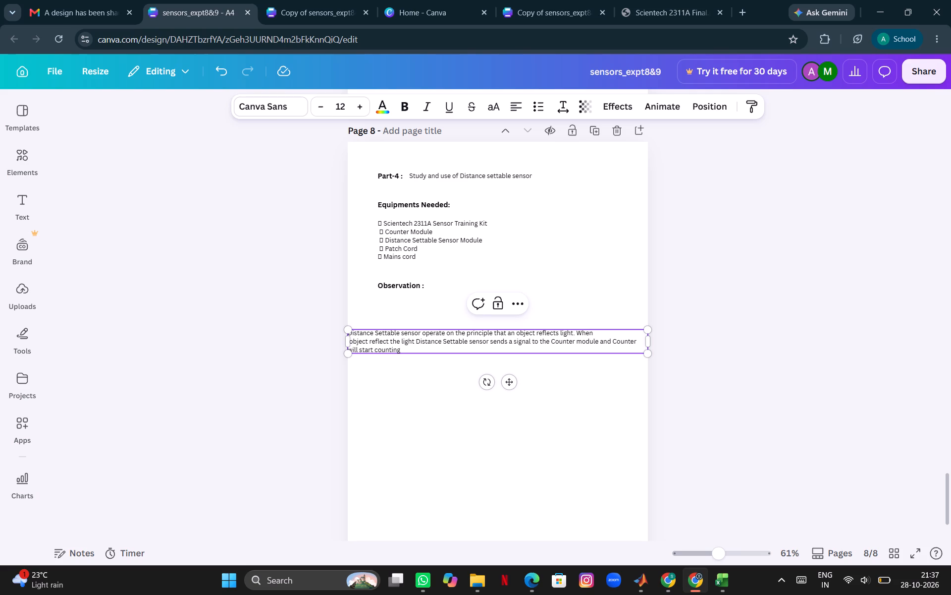
pyautogui.click(598, 340)
pyautogui.press('Return')
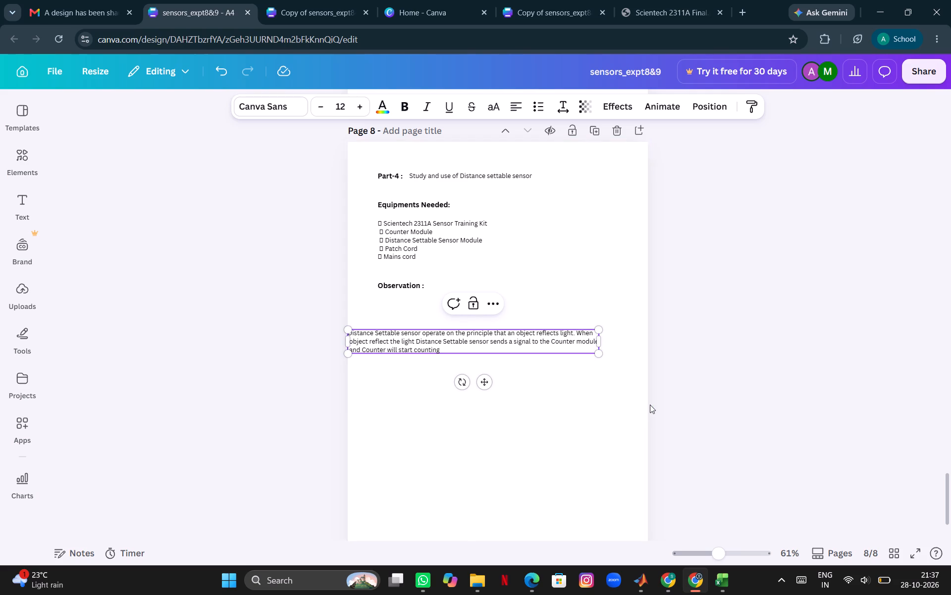
pyautogui.click(611, 410)
# Move the observation paragraph beneath the "Observation :" heading, aligned with its left edge.
pyautogui.moveTo(430, 335); pyautogui.dragTo(454, 321)
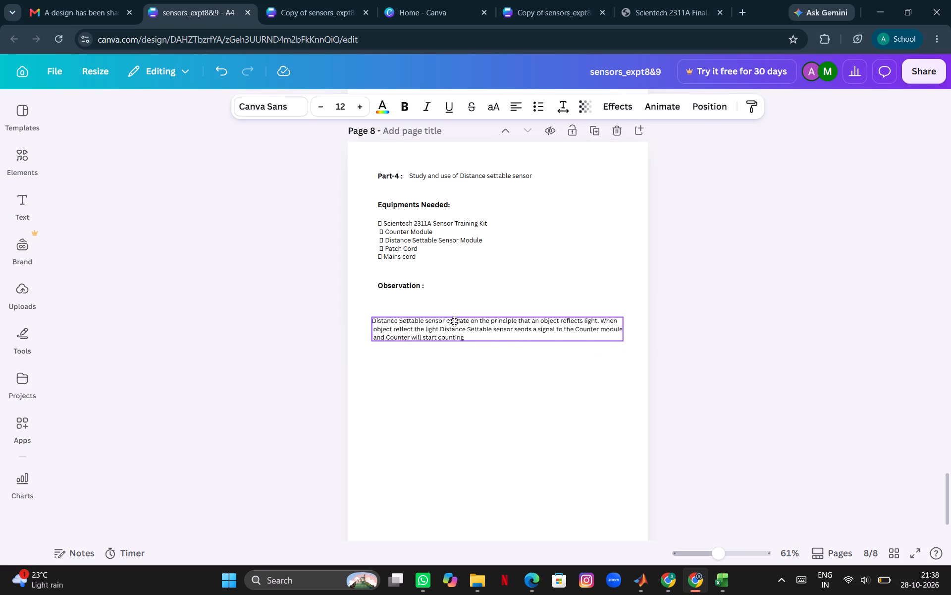
pyautogui.moveTo(454, 321); pyautogui.dragTo(469, 316)
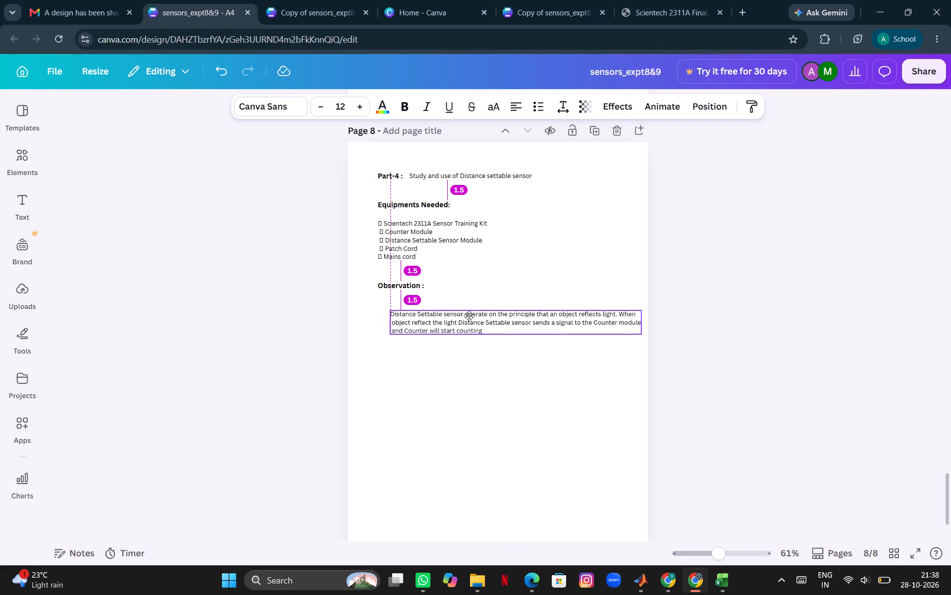
pyautogui.moveTo(469, 316); pyautogui.dragTo(459, 315)
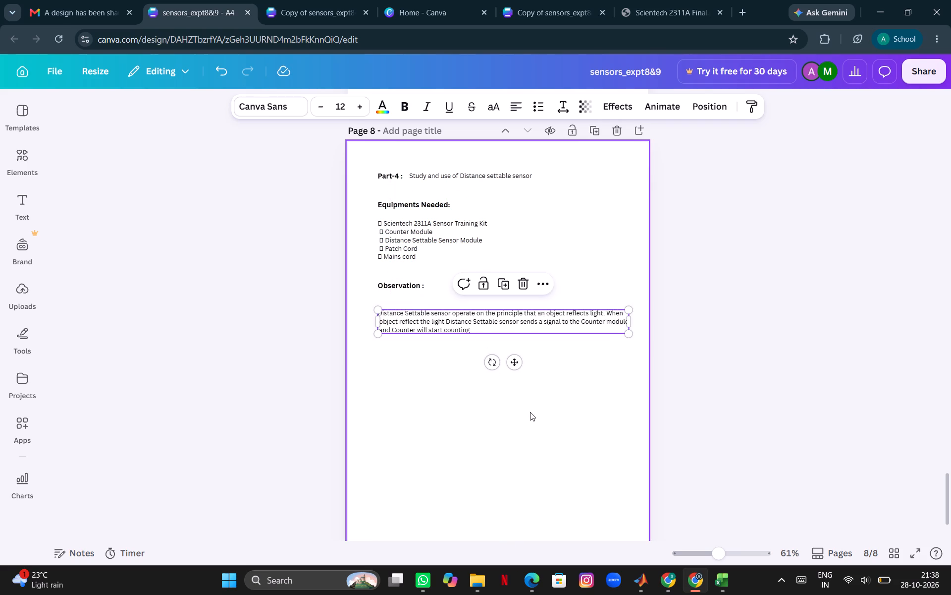
# Try a line break before "When" in the observation paragraph, and delete the space between "light." and "When".
pyautogui.click(540, 426)
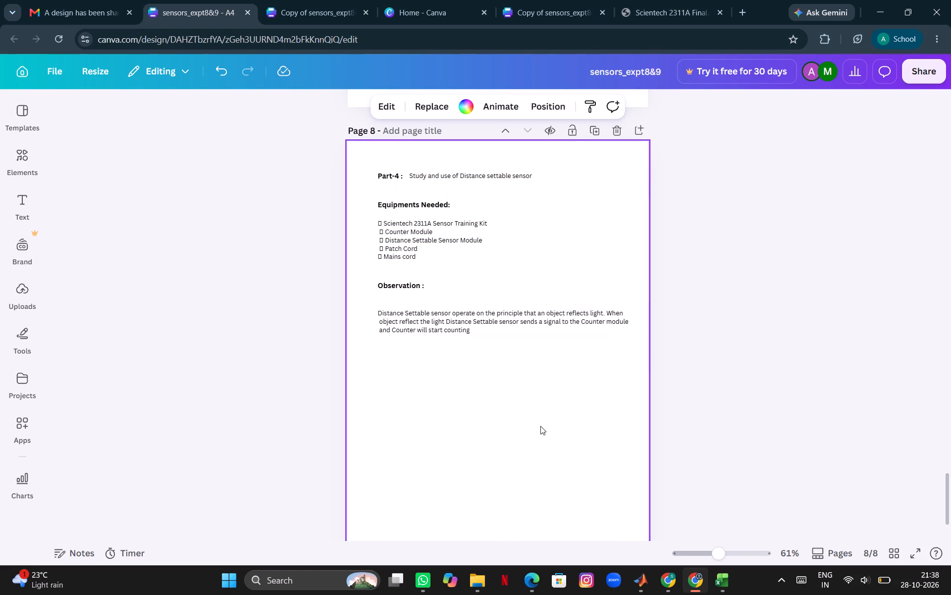
pyautogui.click(602, 315)
pyautogui.click(602, 315)
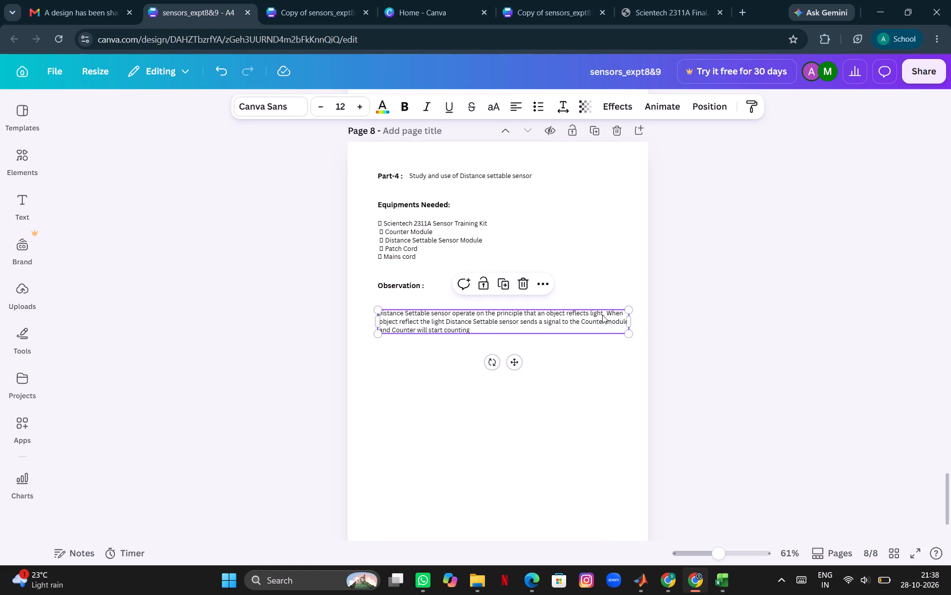
pyautogui.click(603, 315)
pyautogui.press('Right')
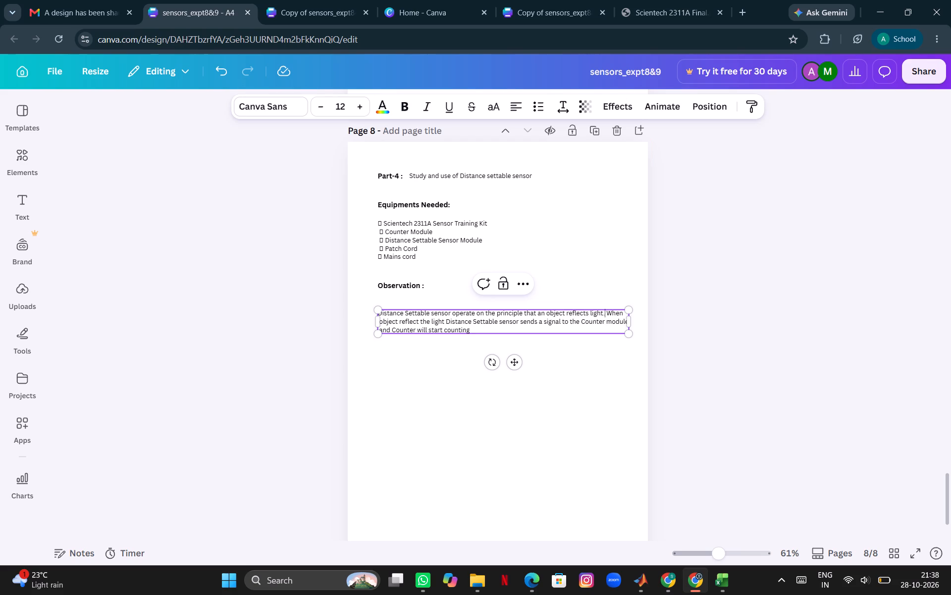
pyautogui.press('Right')
pyautogui.press('Return')
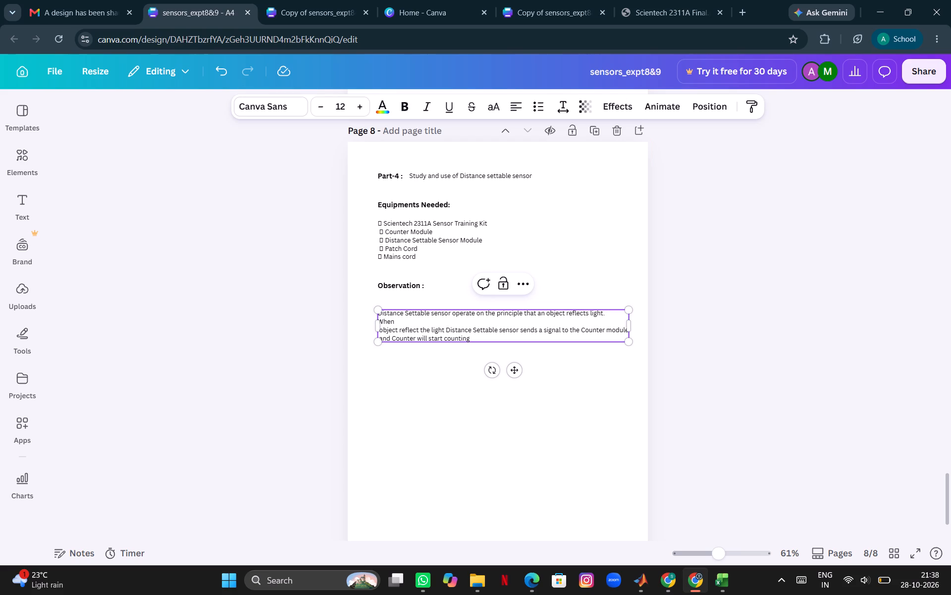
pyautogui.press('BackSpace')
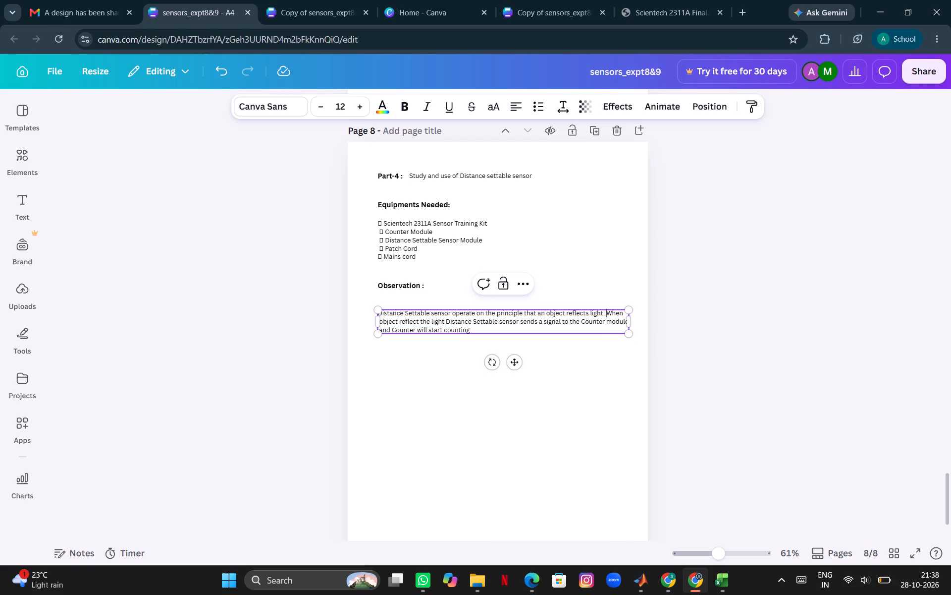
pyautogui.press('BackSpace')
pyautogui.press('Return')
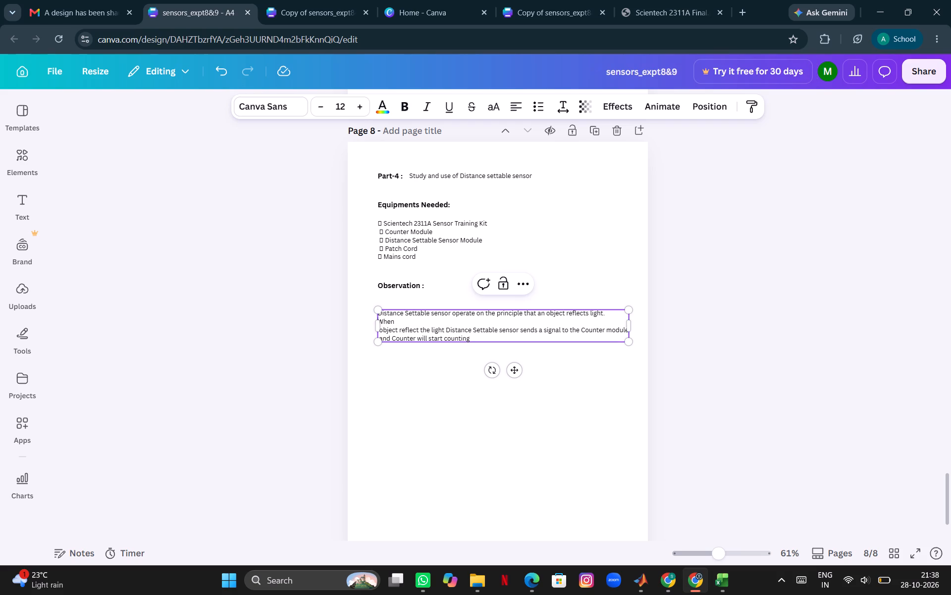
pyautogui.press('BackSpace')
pyautogui.click(559, 384)
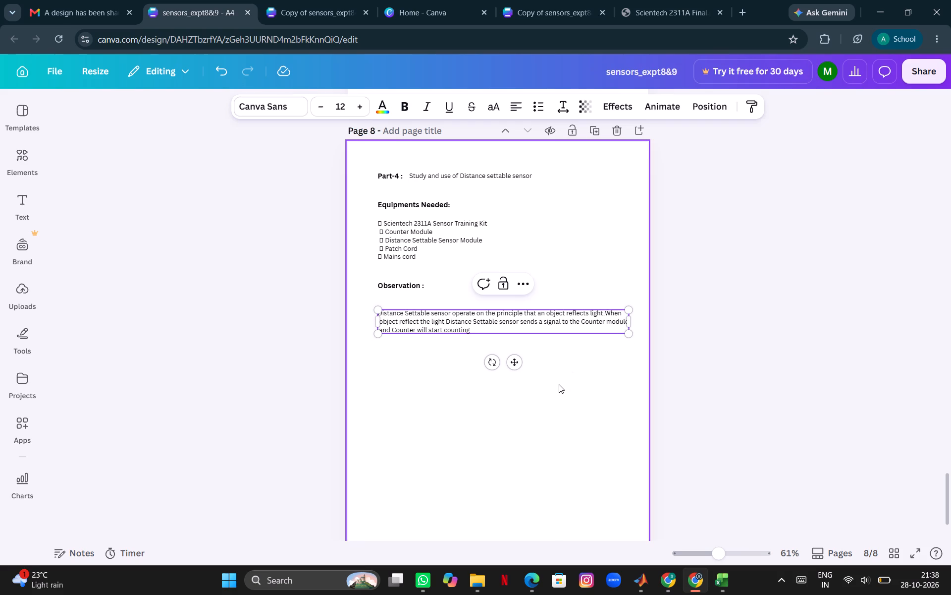
# Move the observation paragraph slightly closer beneath the "Observation :" heading, keeping its left edge aligned with the heading.
pyautogui.moveTo(511, 322); pyautogui.dragTo(501, 316)
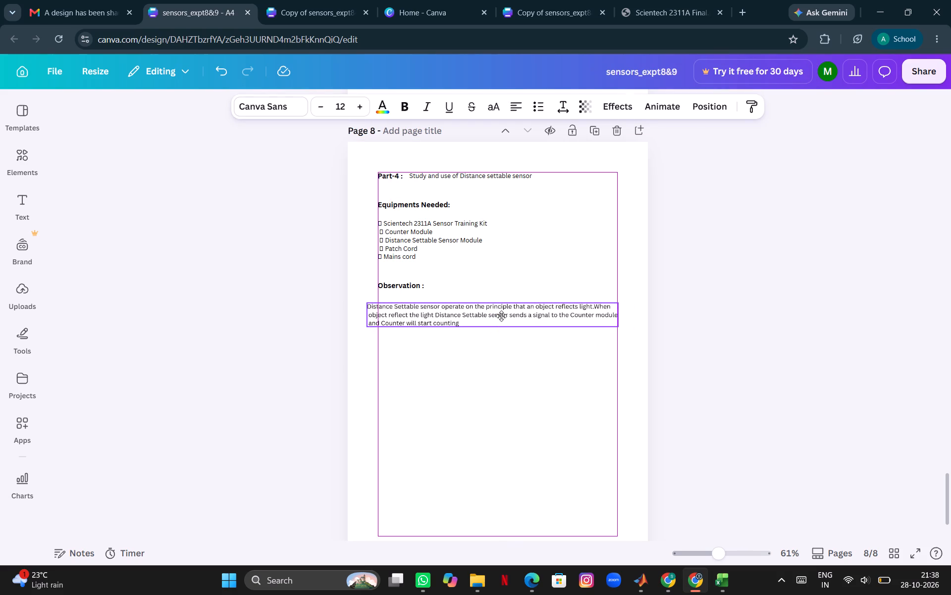
pyautogui.moveTo(501, 316); pyautogui.dragTo(512, 318)
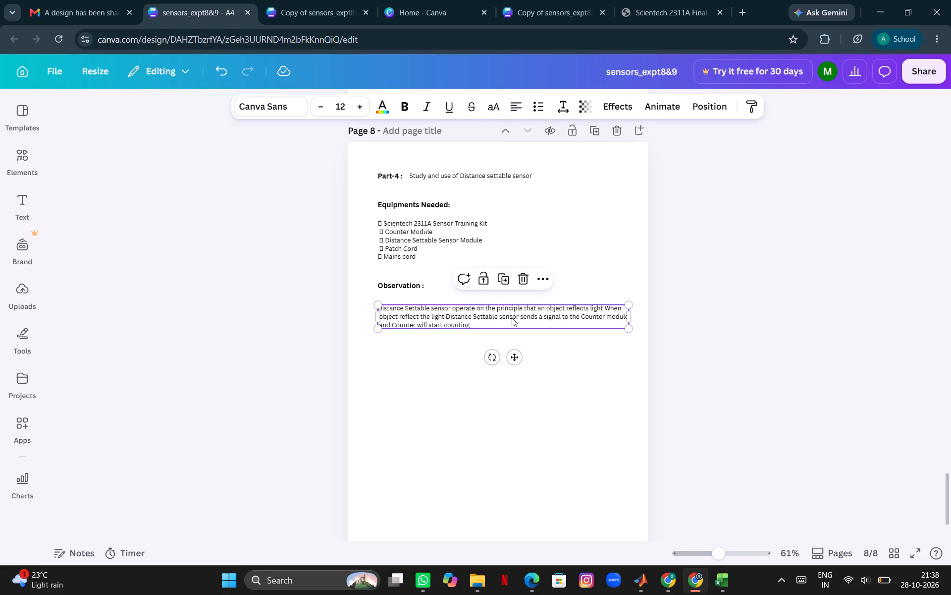
# Rewrap the observation paragraph with a line break after "reflects", and join "object reflect the light" onto the line after "When" with a space.
pyautogui.click(595, 306)
pyautogui.click(588, 307)
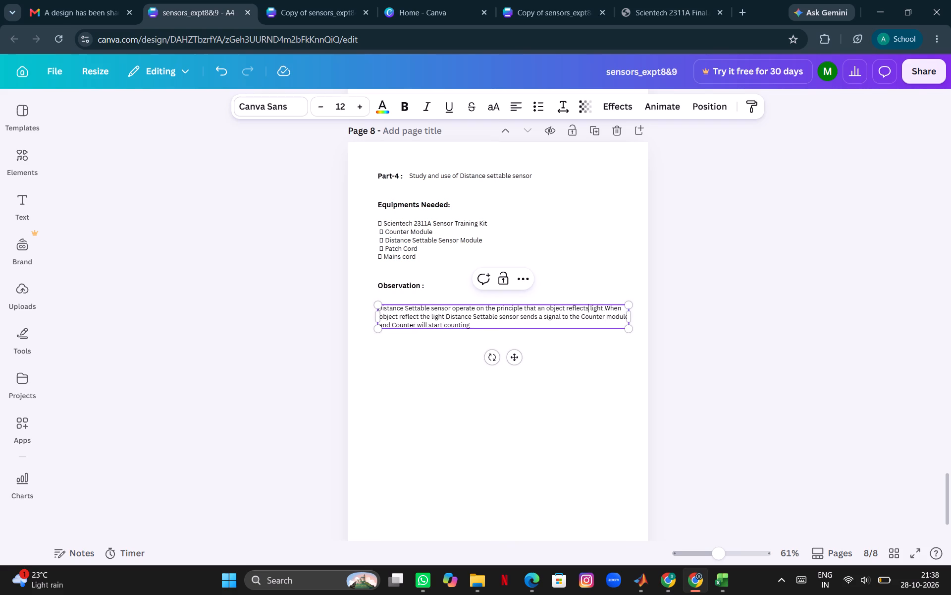
pyautogui.press('Return')
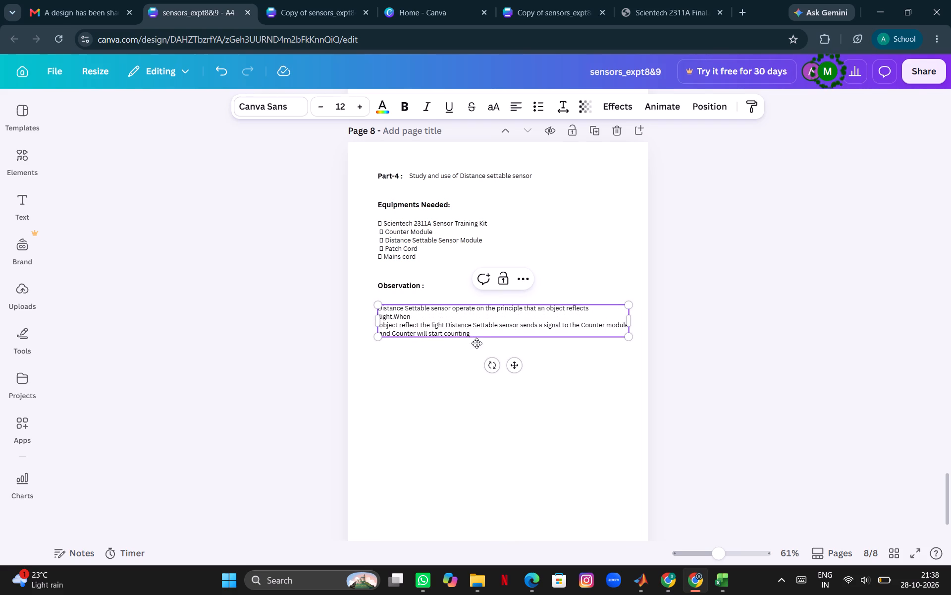
pyautogui.click(382, 325)
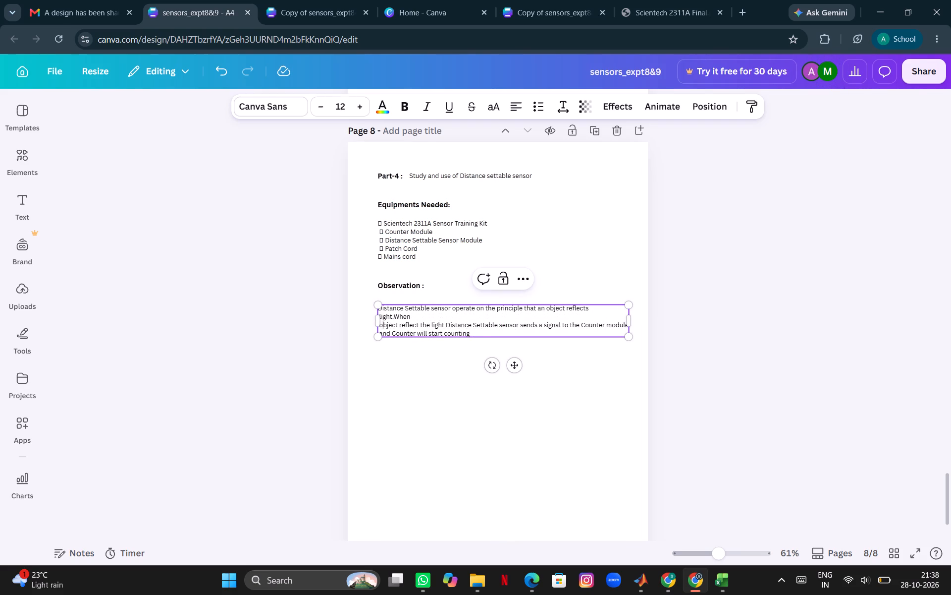
pyautogui.click(382, 325)
pyautogui.press('Left')
pyautogui.press('BackSpace')
pyautogui.press('BackSpace')
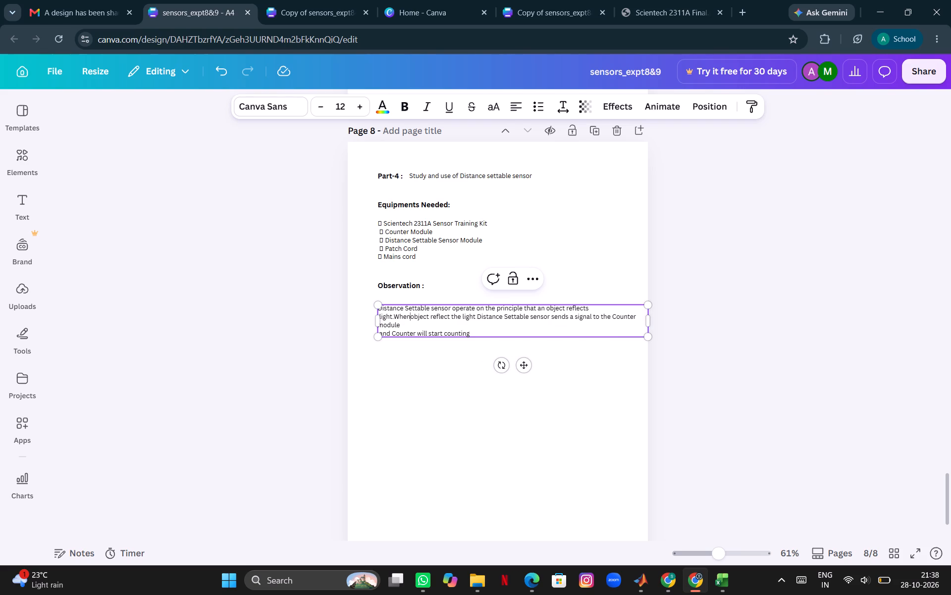
pyautogui.press('space')
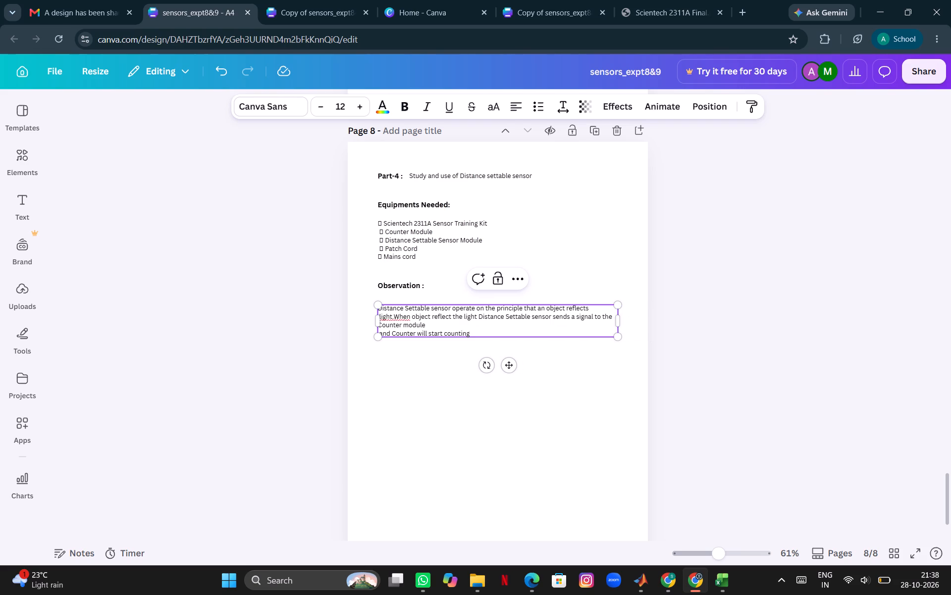
pyautogui.click(597, 315)
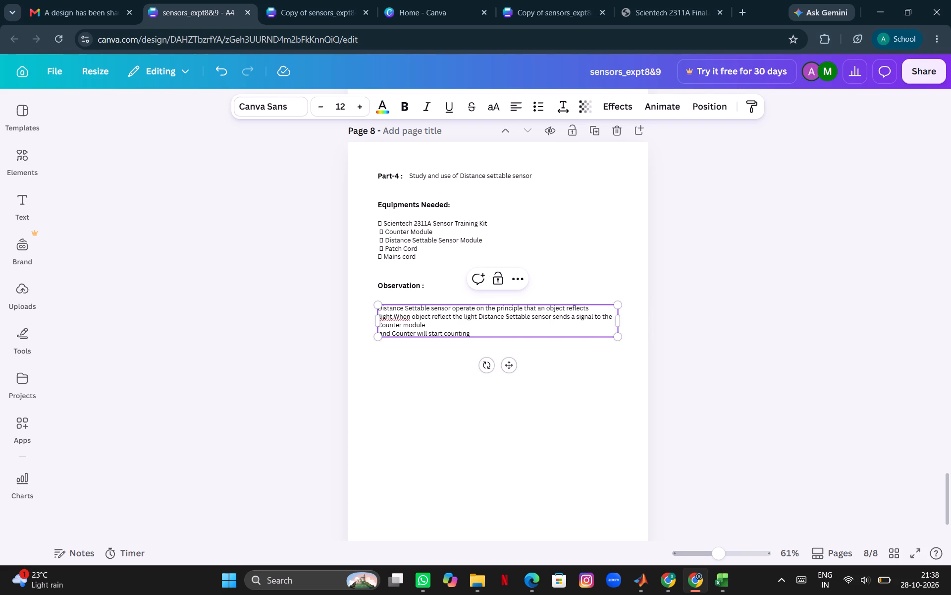
# Rewrap the observation paragraph with a line break before "the Counter module", and join "and Counter will start counting" onto that line with a space.
pyautogui.click(600, 315)
pyautogui.press('Return')
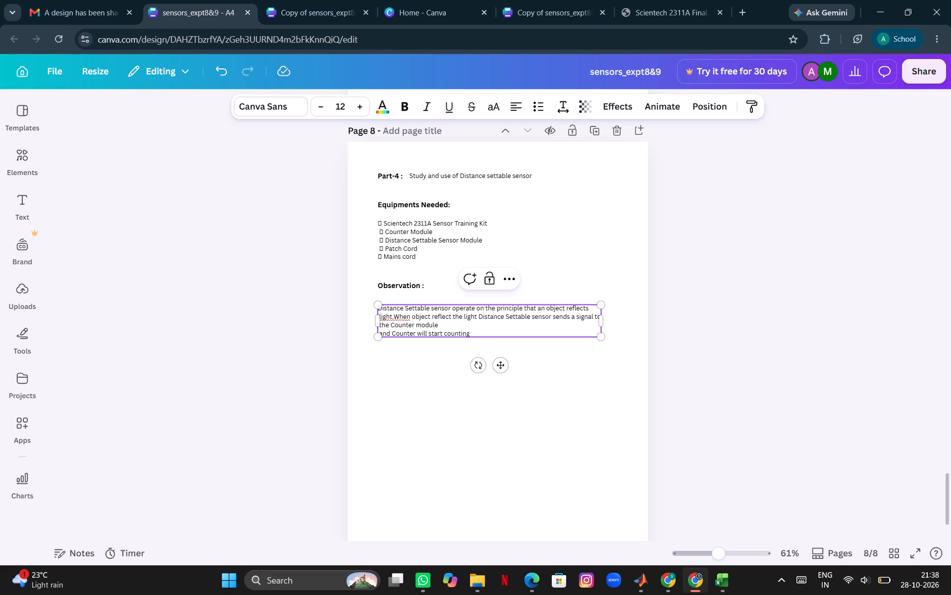
pyautogui.click(389, 332)
pyautogui.press('Left')
pyautogui.press('Left')
pyautogui.press('Left')
pyautogui.press('BackSpace')
pyautogui.press('BackSpace')
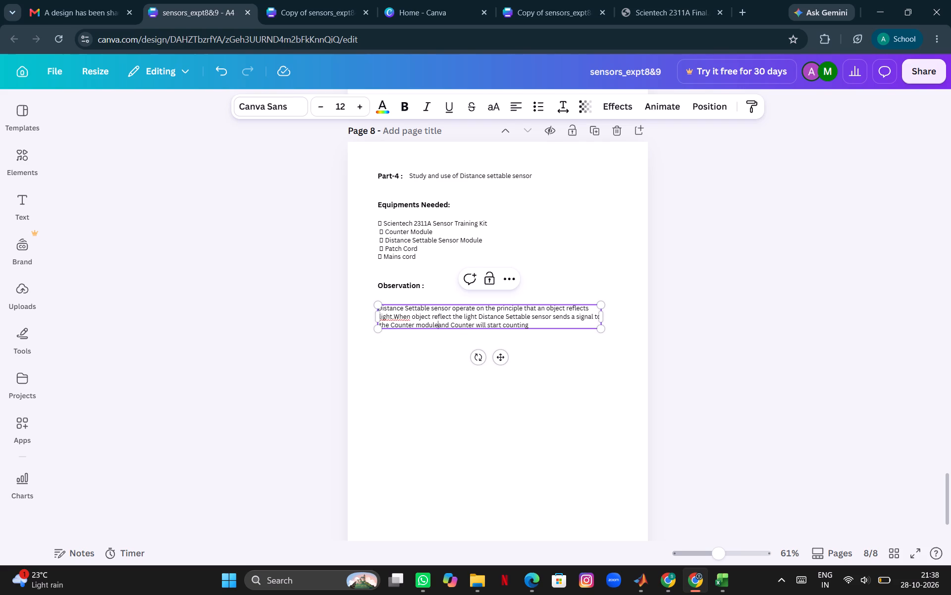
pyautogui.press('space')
pyautogui.click(433, 420)
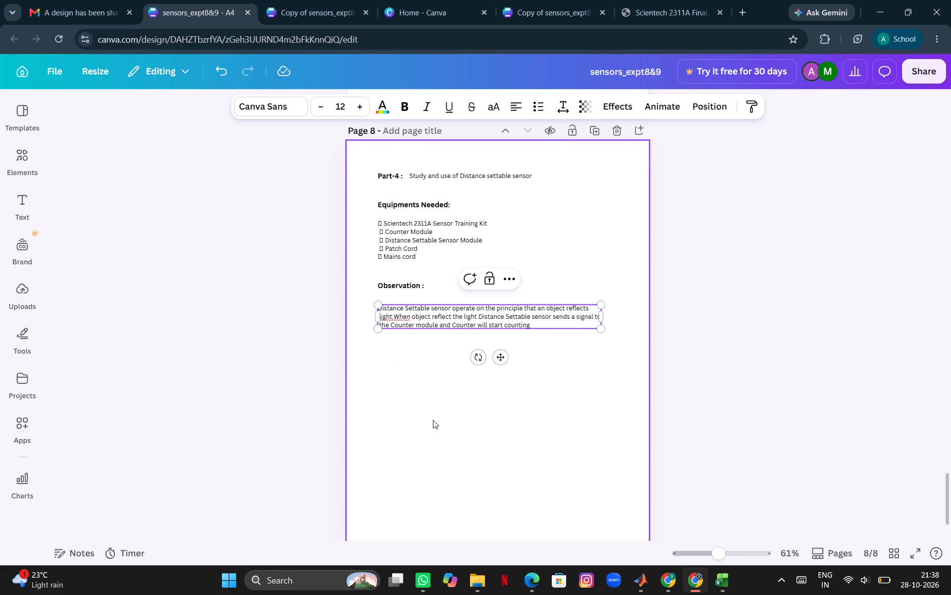
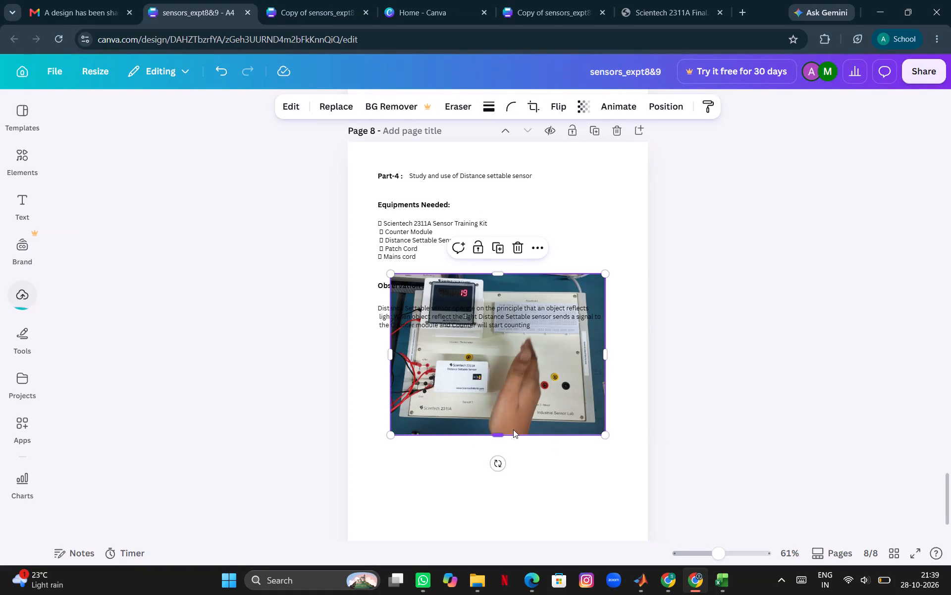
# Move the distance settable sensor photo below the observation paragraph on page 8, centred horizontally with a small gap beneath the text.
pyautogui.moveTo(541, 371); pyautogui.dragTo(541, 434)
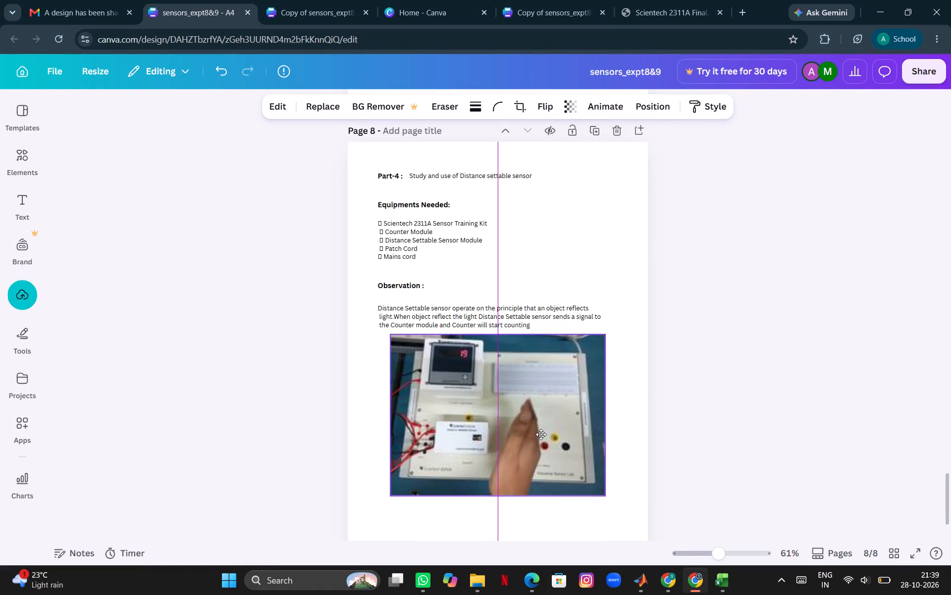
pyautogui.moveTo(541, 434); pyautogui.dragTo(541, 455)
# Add a new blank page after page 8, following the distance settable sensor section.
pyautogui.scroll(-1, 693, 410)
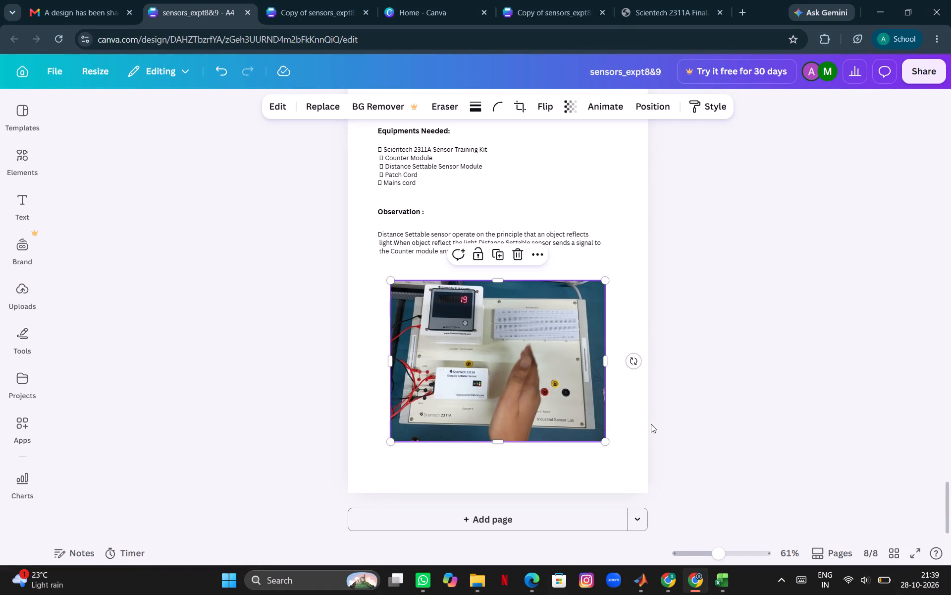
pyautogui.scroll(2, 726, 429)
pyautogui.scroll(-1, 726, 429)
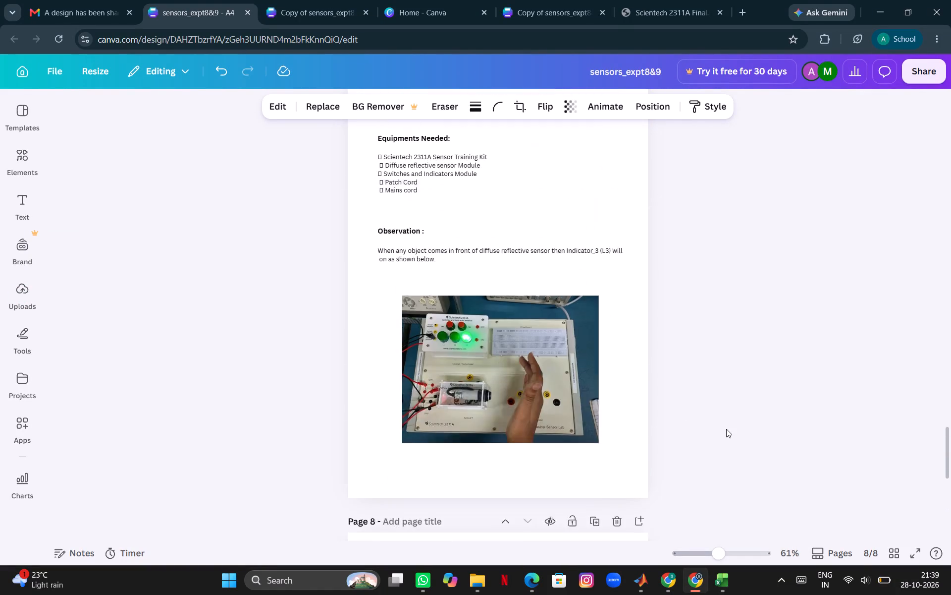
pyautogui.scroll(-1, 726, 429)
pyautogui.click(566, 524)
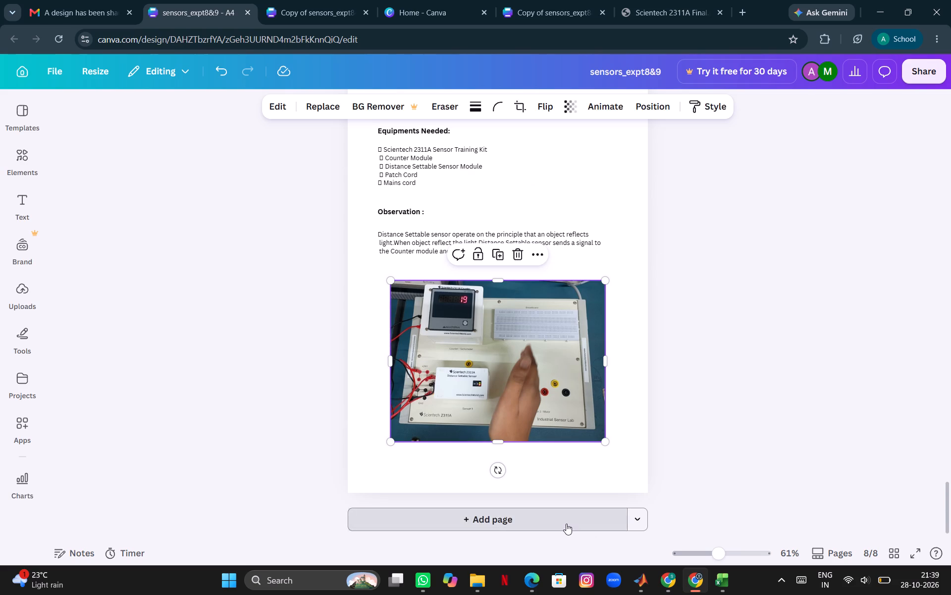
pyautogui.scroll(2, 787, 403)
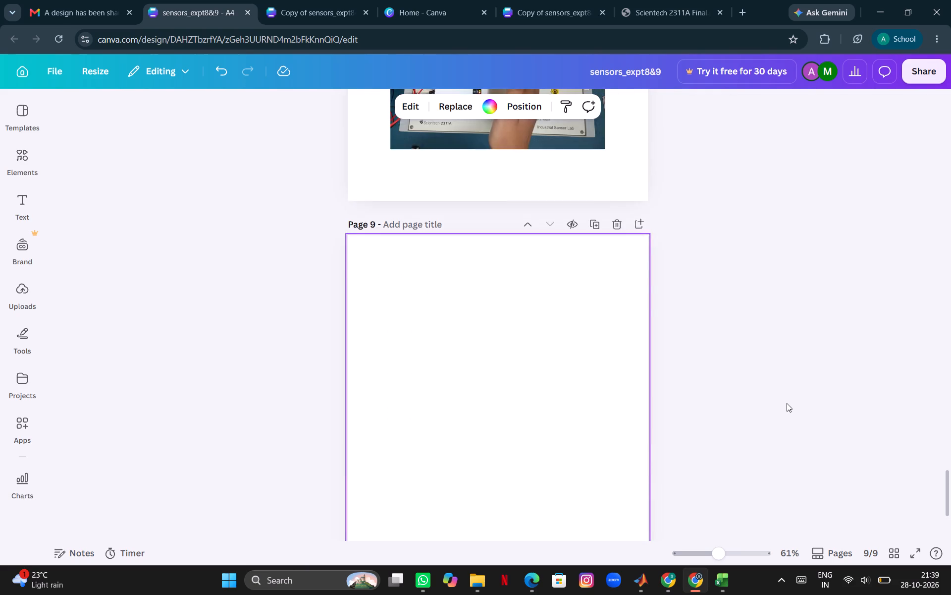
# Add a bold "Part -5 :" heading at size 14 near the upper-left corner of page 9.
pyautogui.scroll(1, 787, 403)
pyautogui.press('t')
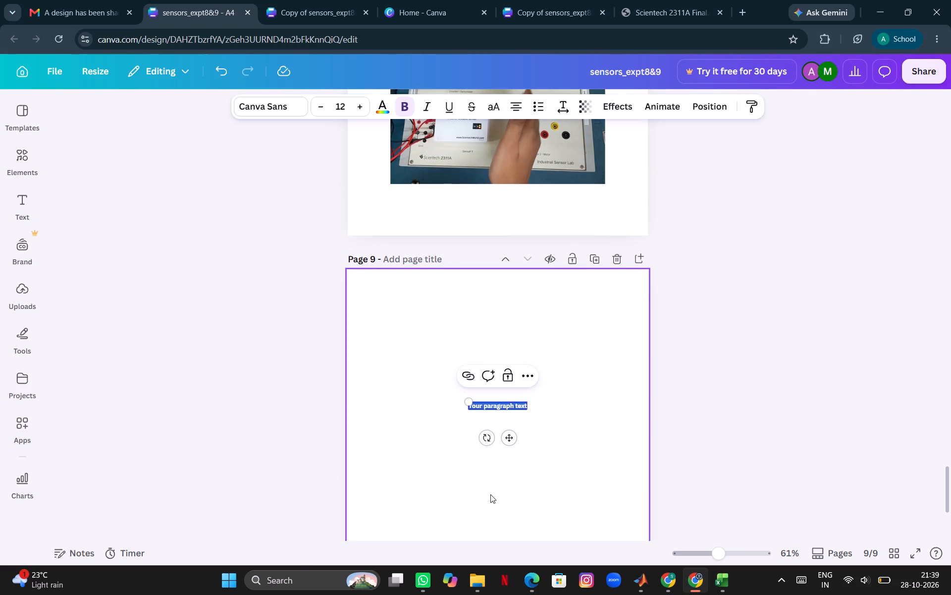
pyautogui.write('Part')
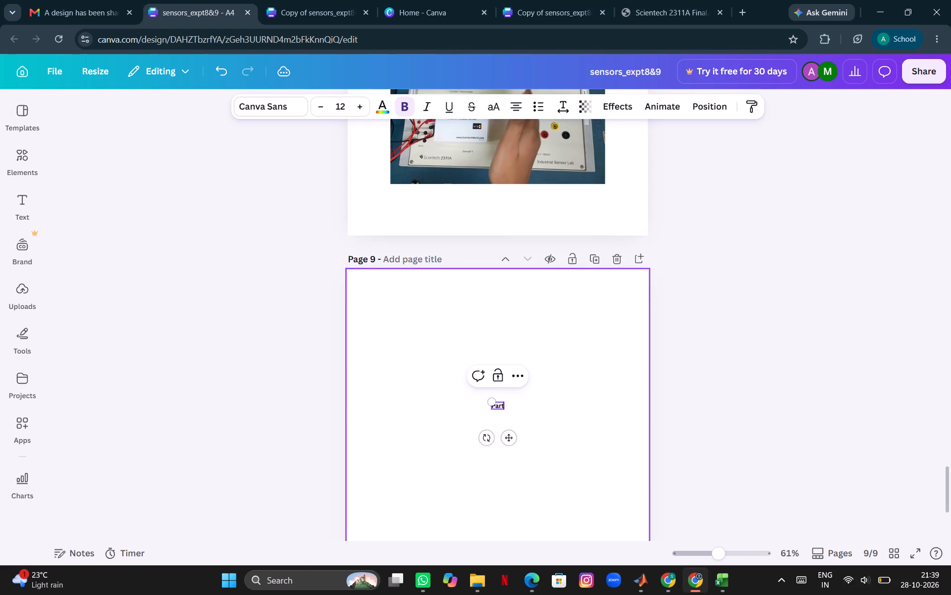
pyautogui.press('space')
pyautogui.write('-5')
pyautogui.press('space')
pyautogui.write(':')
pyautogui.press('space')
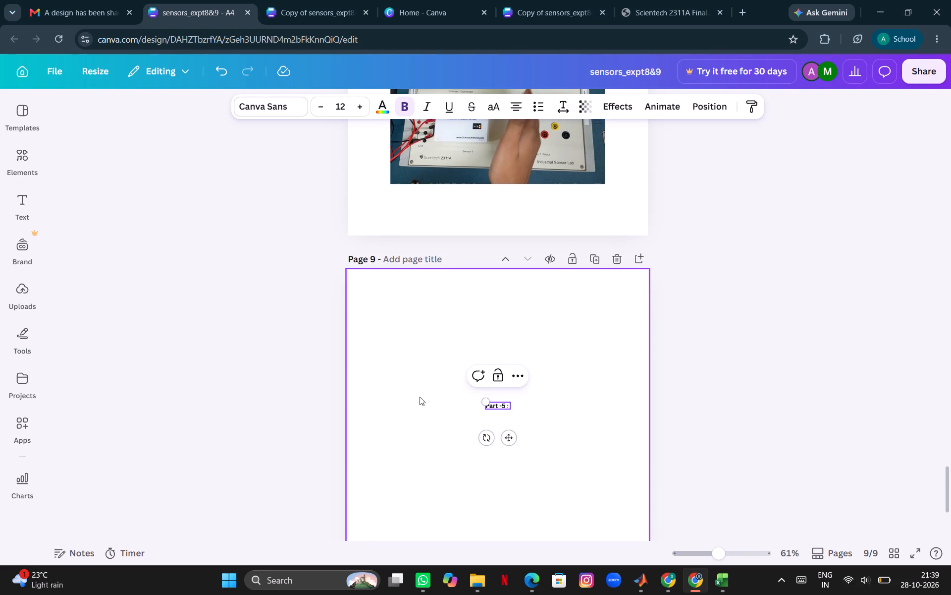
pyautogui.doubleClick(363, 105)
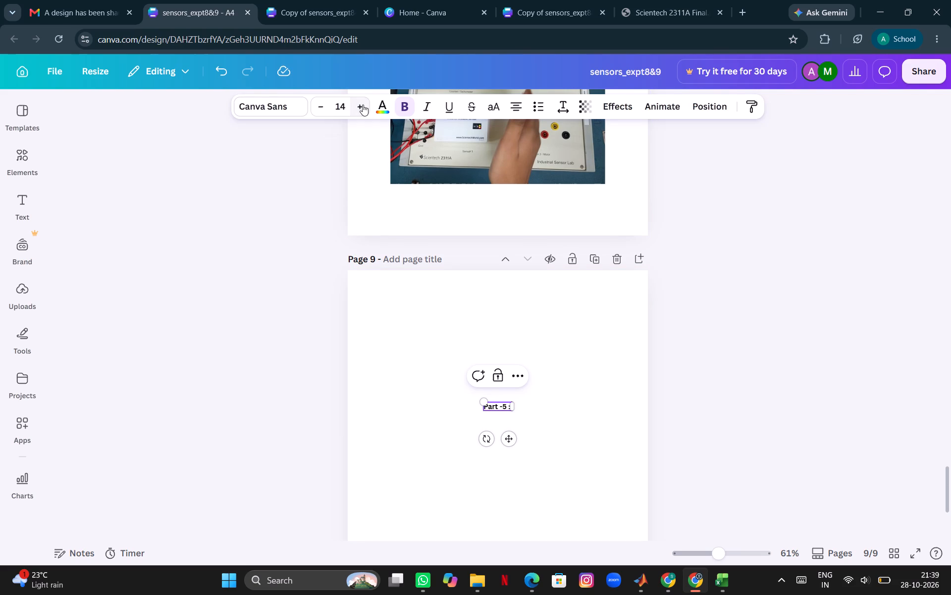
pyautogui.click(574, 320)
pyautogui.moveTo(500, 408); pyautogui.dragTo(391, 304)
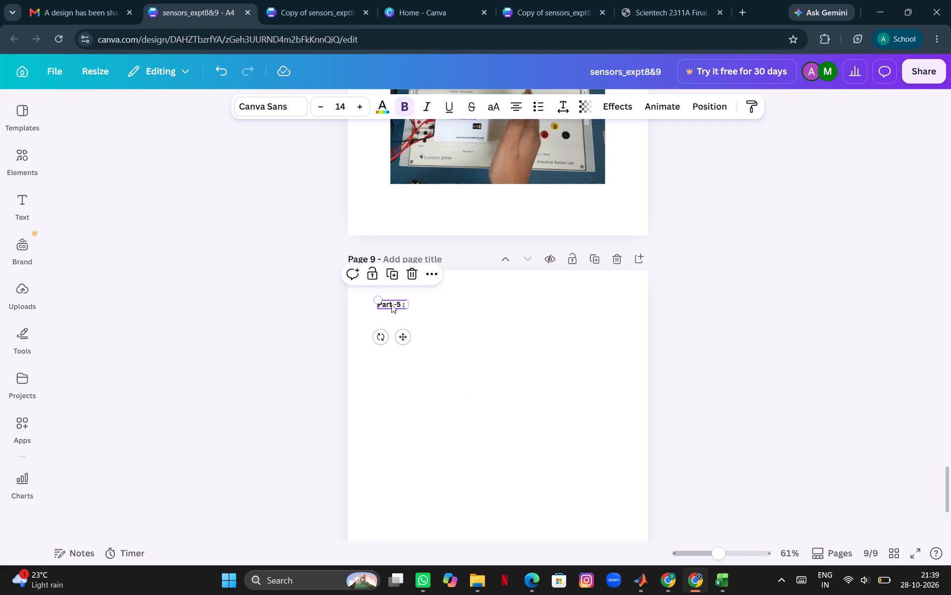
pyautogui.click(521, 363)
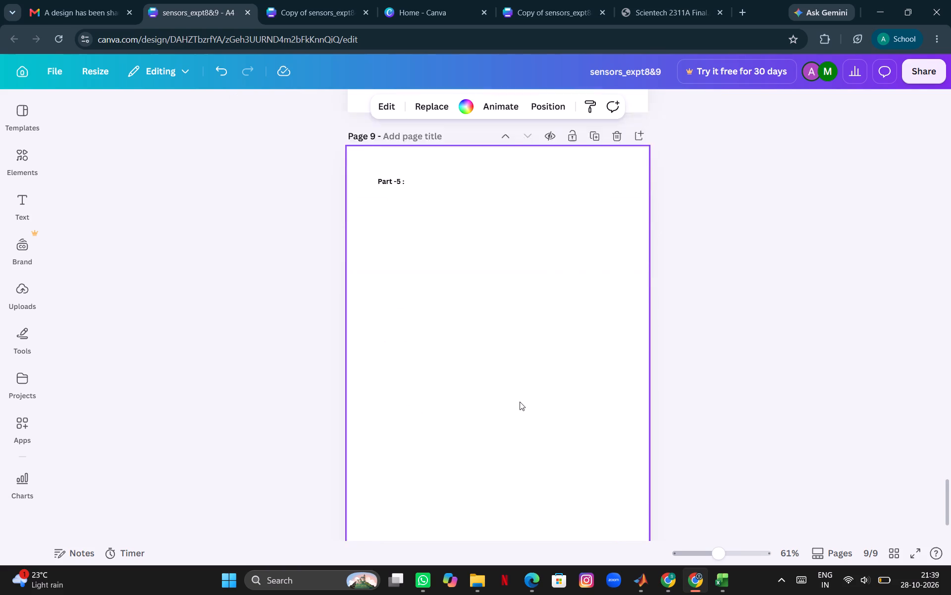
# Copy Experiment 5's objective "Study and use of Cylindrical Capacitive sensor" from the Scientech 2311A PDF onto page 9 as left-aligned, non-bold text.
pyautogui.click(660, 14)
pyautogui.scroll(-1, 570, 365)
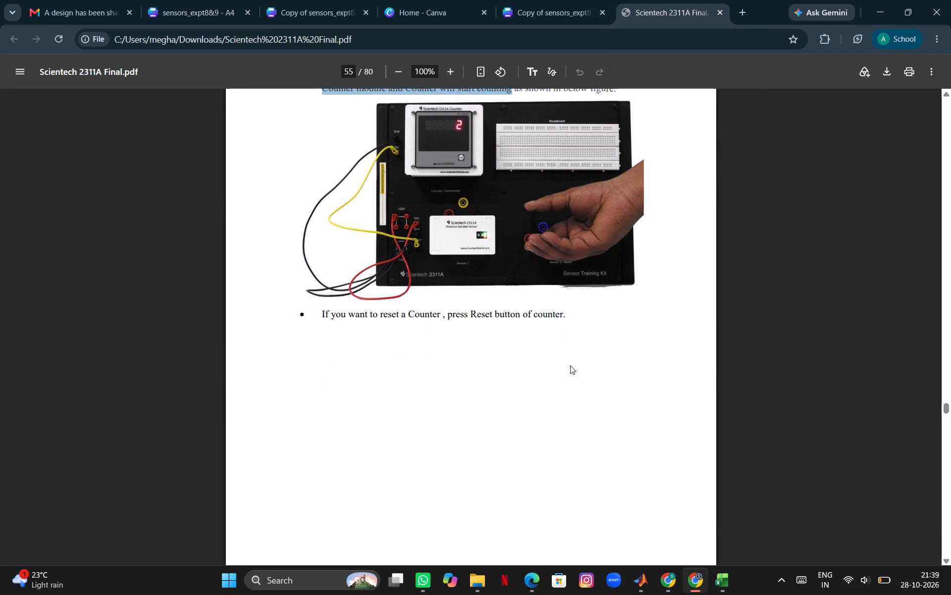
pyautogui.scroll(-4, 570, 365)
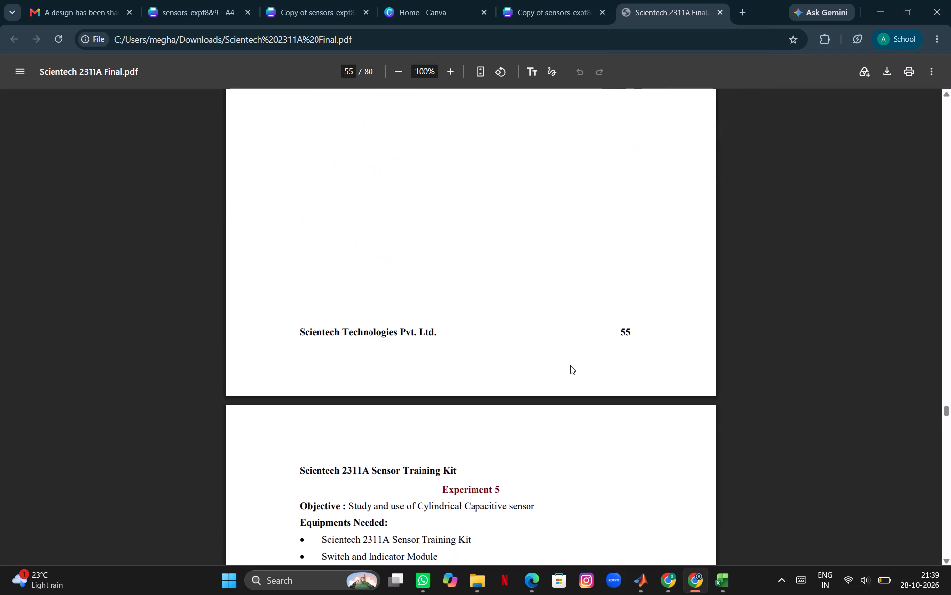
pyautogui.scroll(-1, 570, 365)
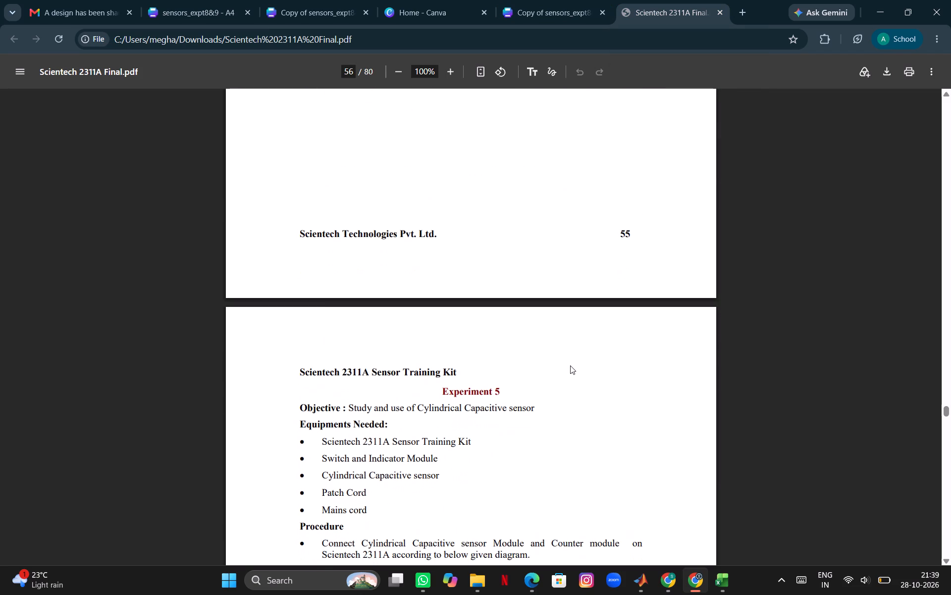
pyautogui.moveTo(348, 404); pyautogui.dragTo(544, 411)
pyautogui.hotkey('ctrl', 'c')
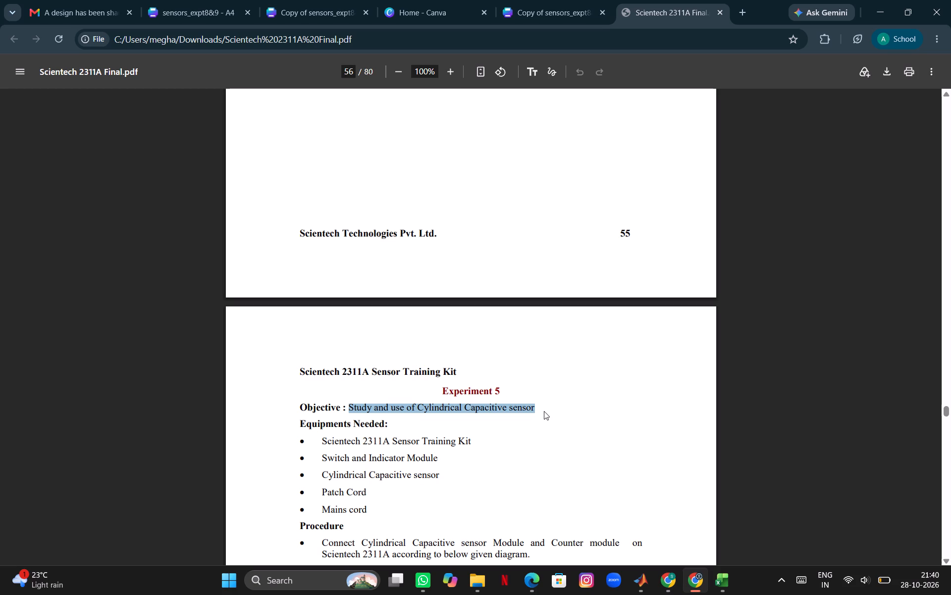
pyautogui.click(572, 0)
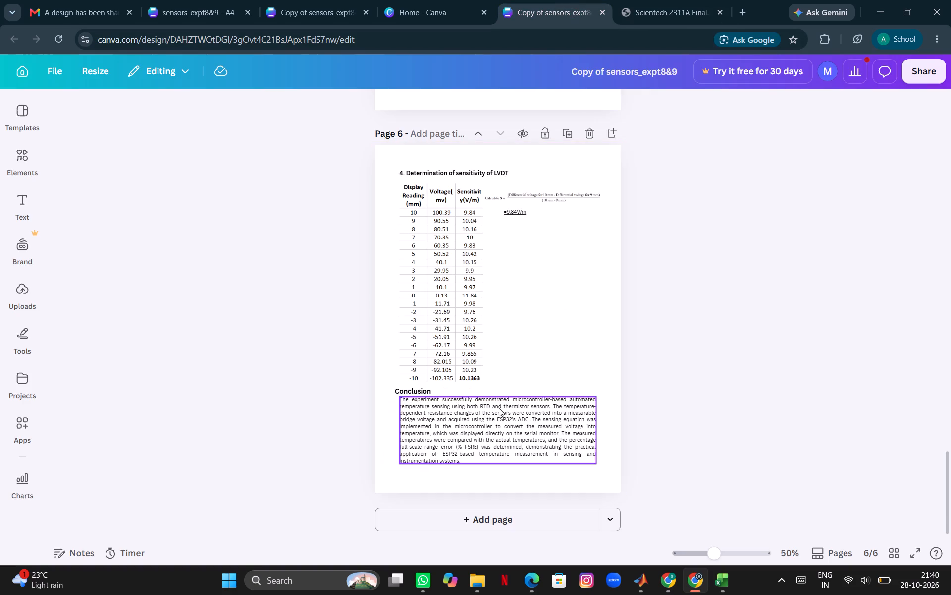
pyautogui.click(194, 7)
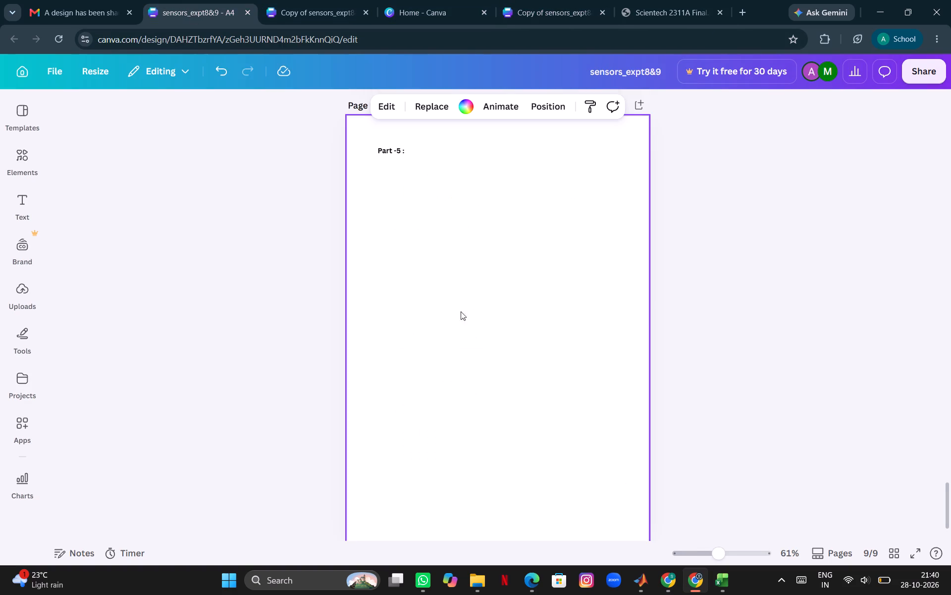
pyautogui.hotkey('ctrl', 'v')
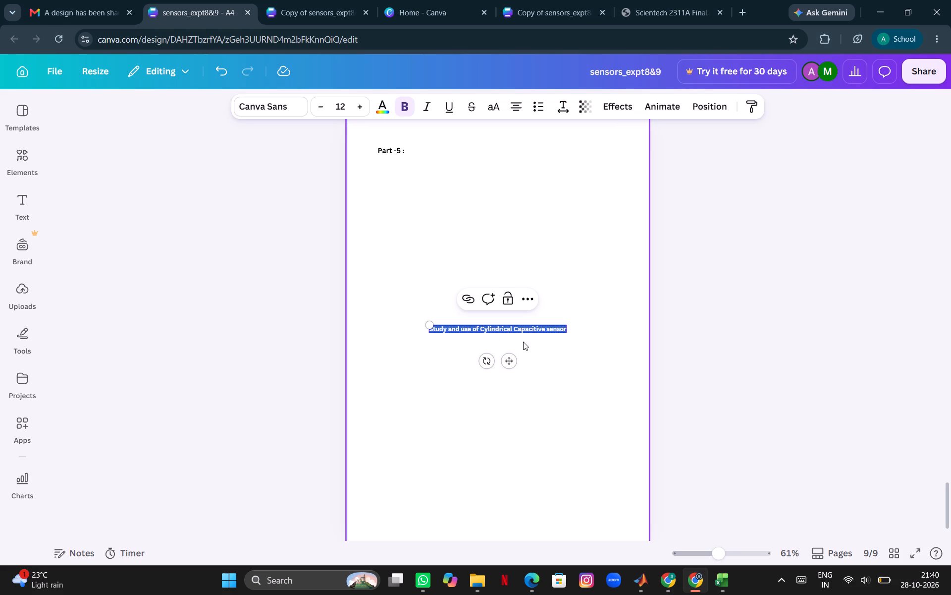
pyautogui.click(513, 107)
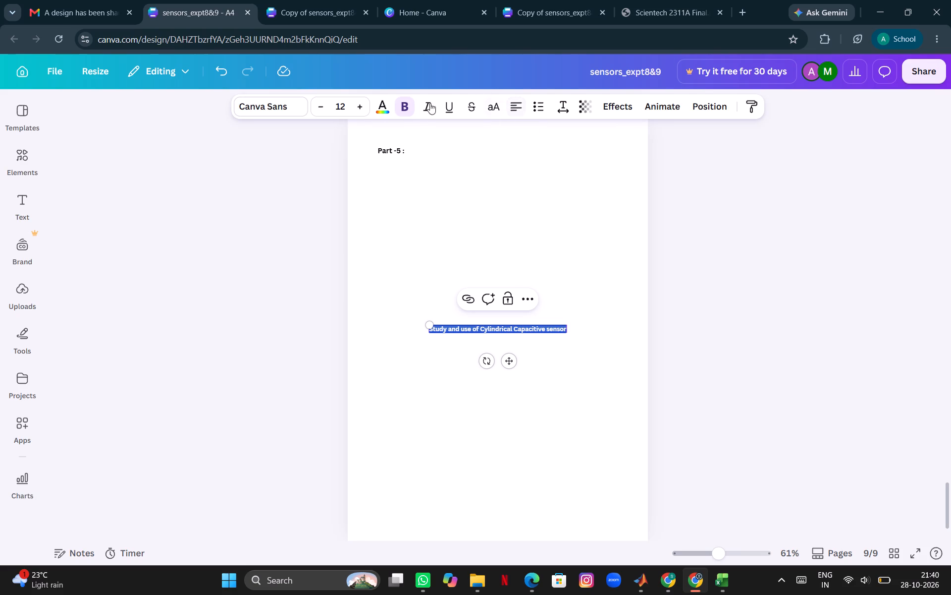
pyautogui.click(405, 102)
pyautogui.click(531, 240)
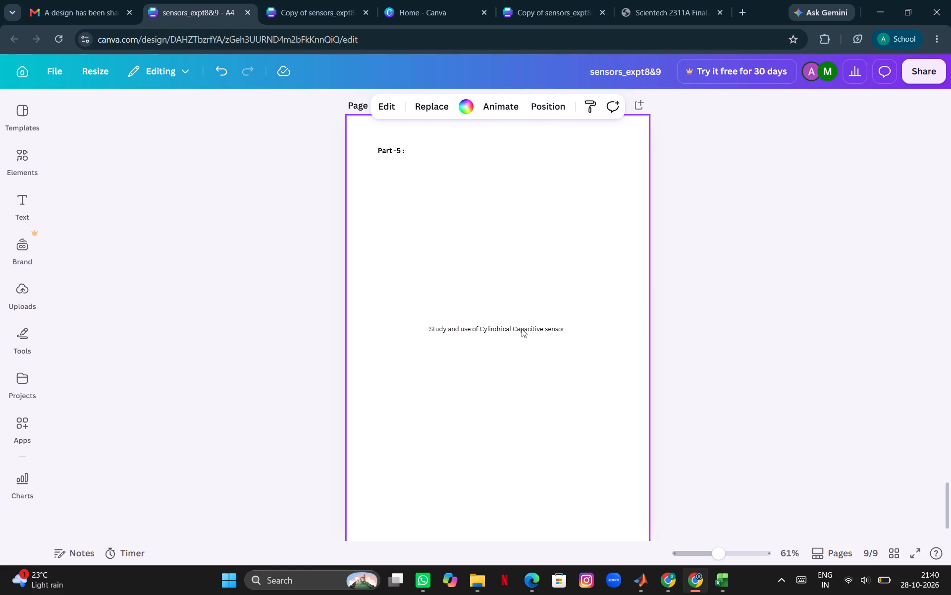
# Place the objective text directly after the "Part -5 :" heading, on the same line.
pyautogui.moveTo(515, 330); pyautogui.dragTo(521, 313)
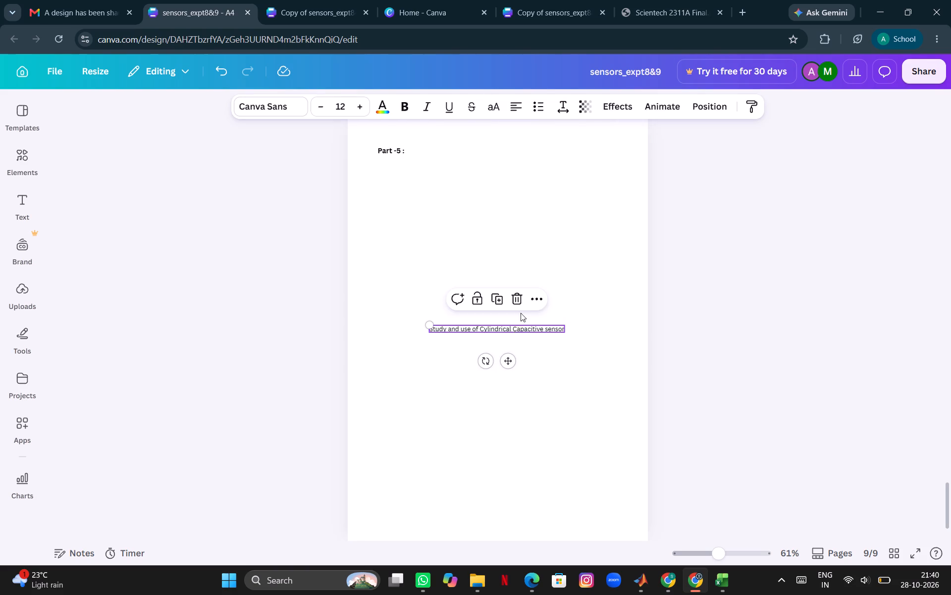
pyautogui.moveTo(521, 313); pyautogui.dragTo(495, 151)
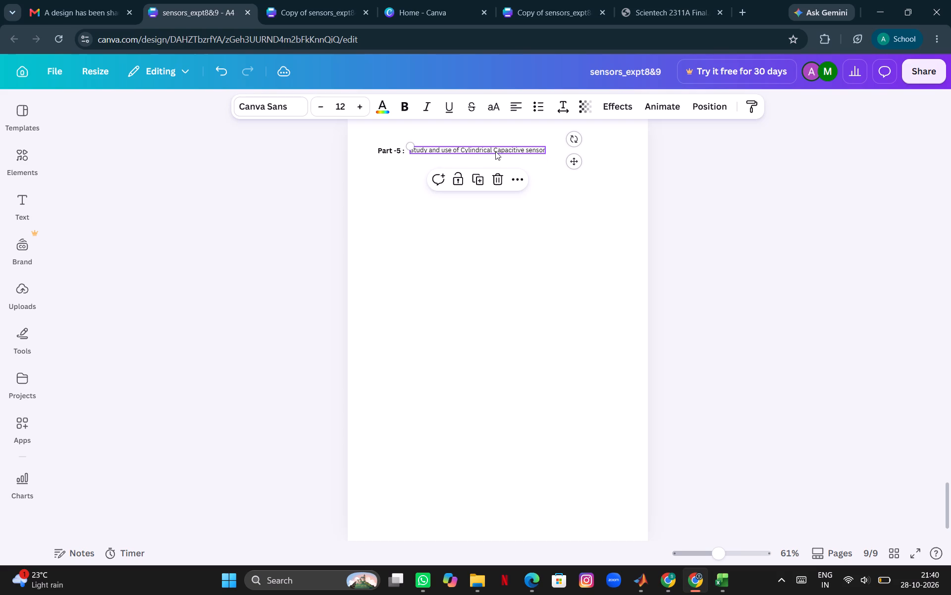
pyautogui.click(559, 205)
pyautogui.click(481, 151)
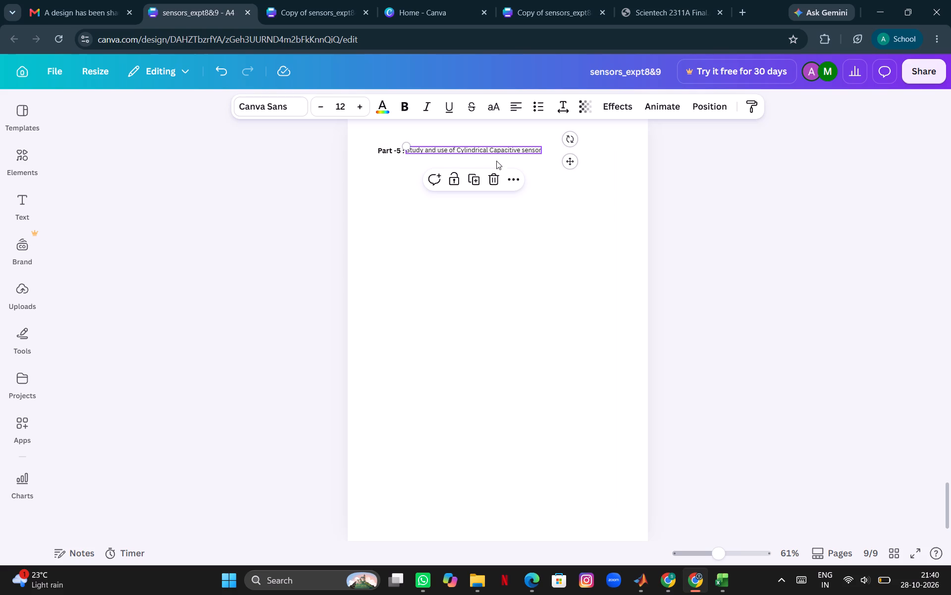
pyautogui.moveTo(594, 237); pyautogui.dragTo(584, 236)
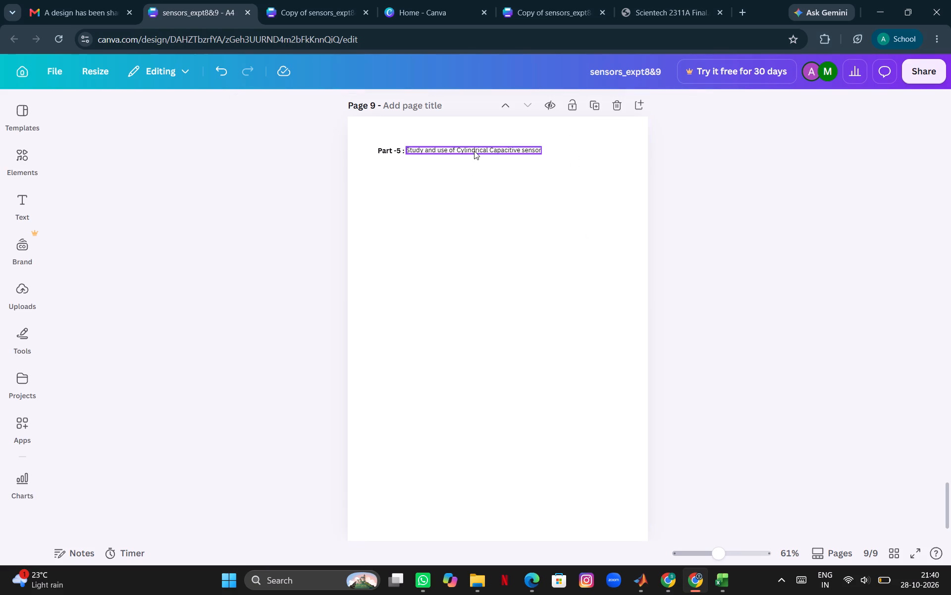
pyautogui.click(474, 151)
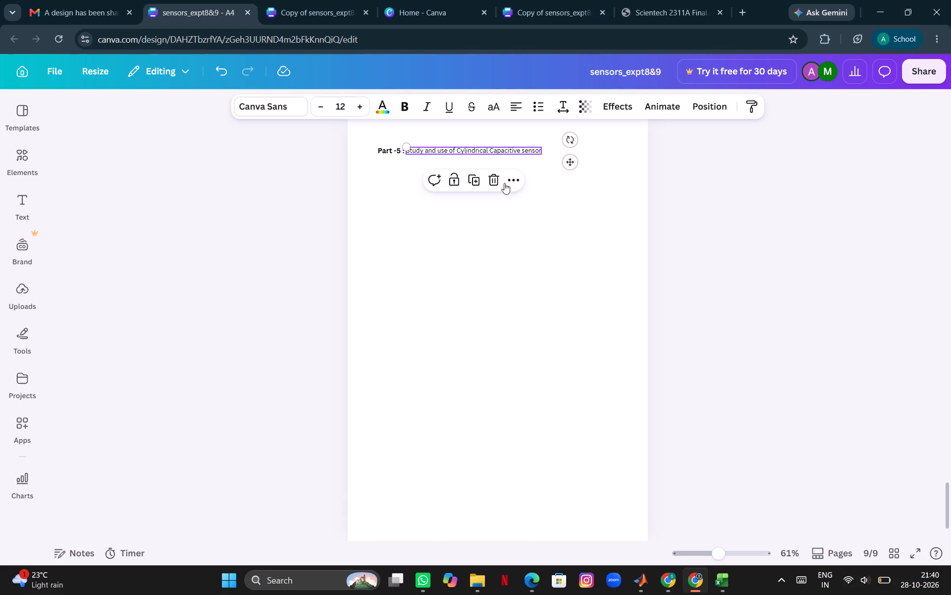
pyautogui.click(556, 243)
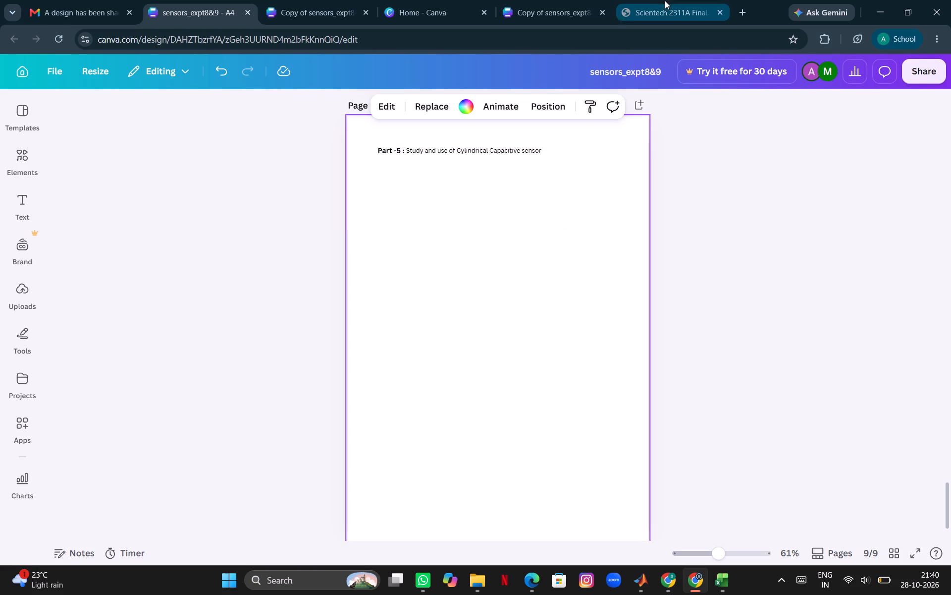
# Copy Experiment 5's "Equipments Needed:" list, through "Mains cord", from the Scientech 2311A PDF onto page 9 as left-aligned, non-bold text.
pyautogui.click(665, 0)
pyautogui.scroll(-2, 346, 357)
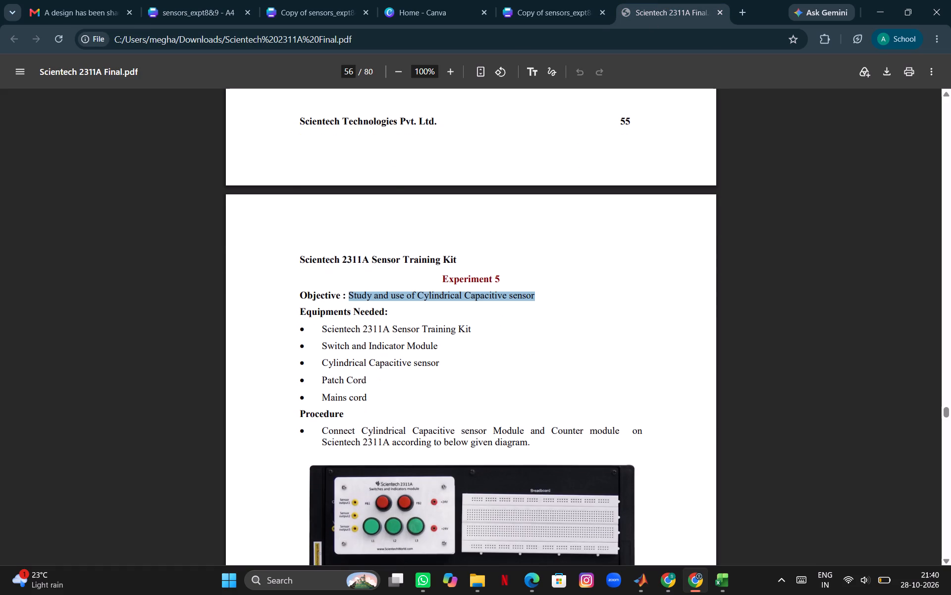
pyautogui.click(306, 301)
pyautogui.moveTo(299, 299); pyautogui.dragTo(347, 357)
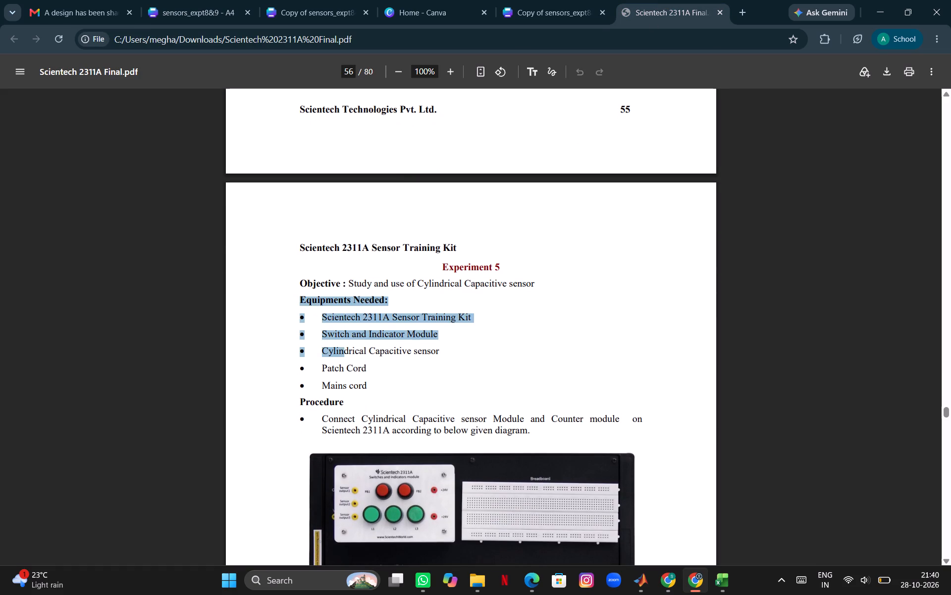
pyautogui.moveTo(347, 357); pyautogui.dragTo(383, 387)
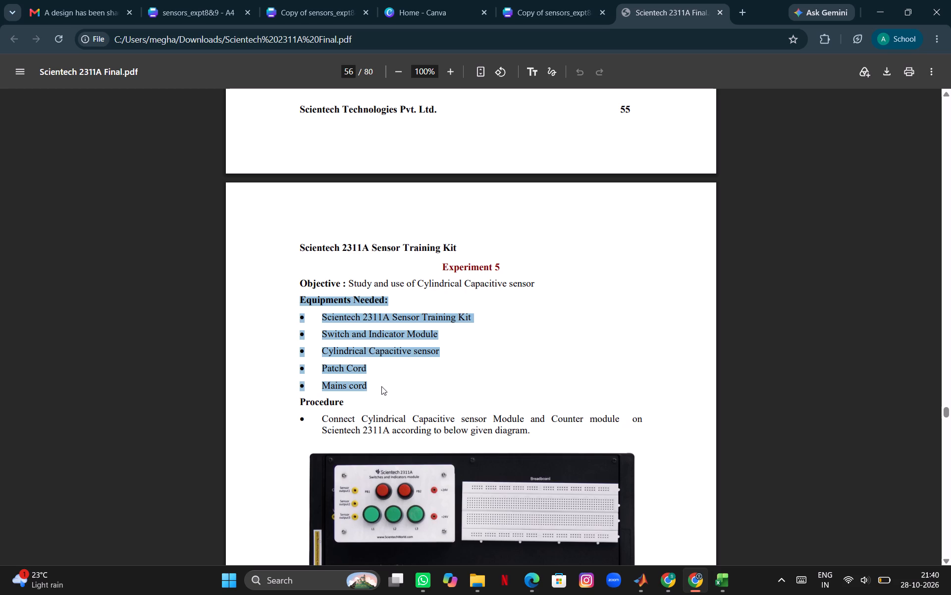
pyautogui.hotkey('ctrl', 'c')
pyautogui.click(163, 9)
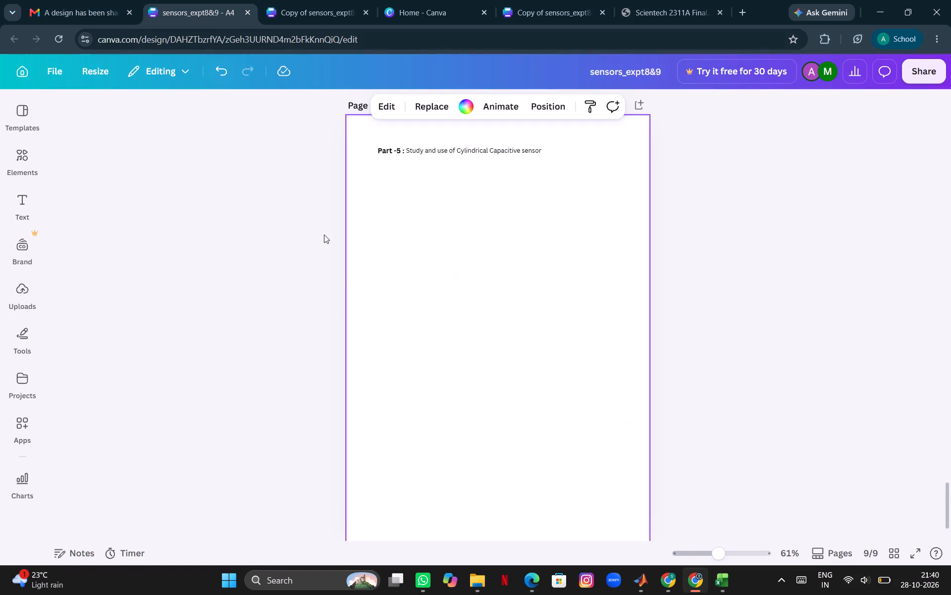
pyautogui.hotkey('ctrl', 'v')
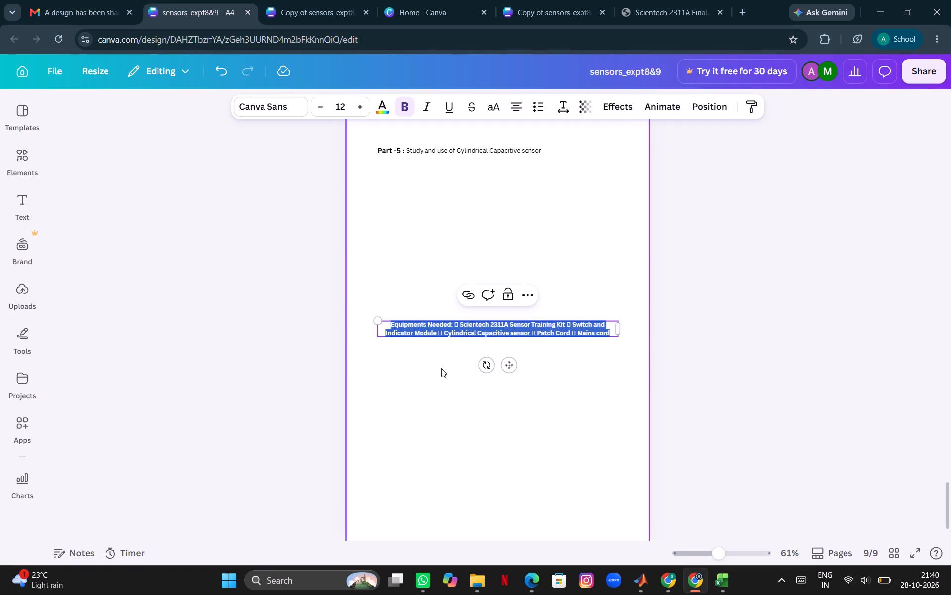
pyautogui.click(512, 101)
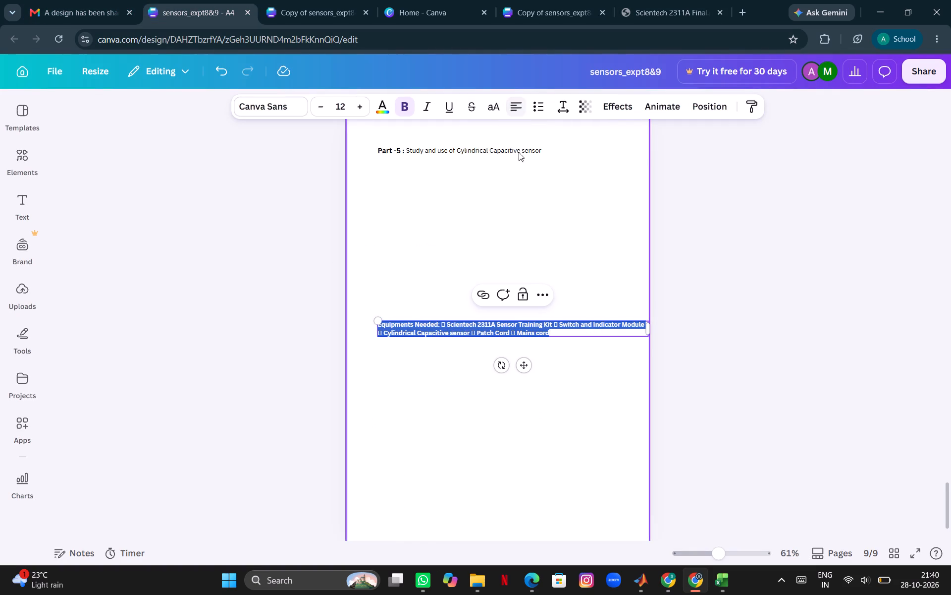
pyautogui.click(401, 108)
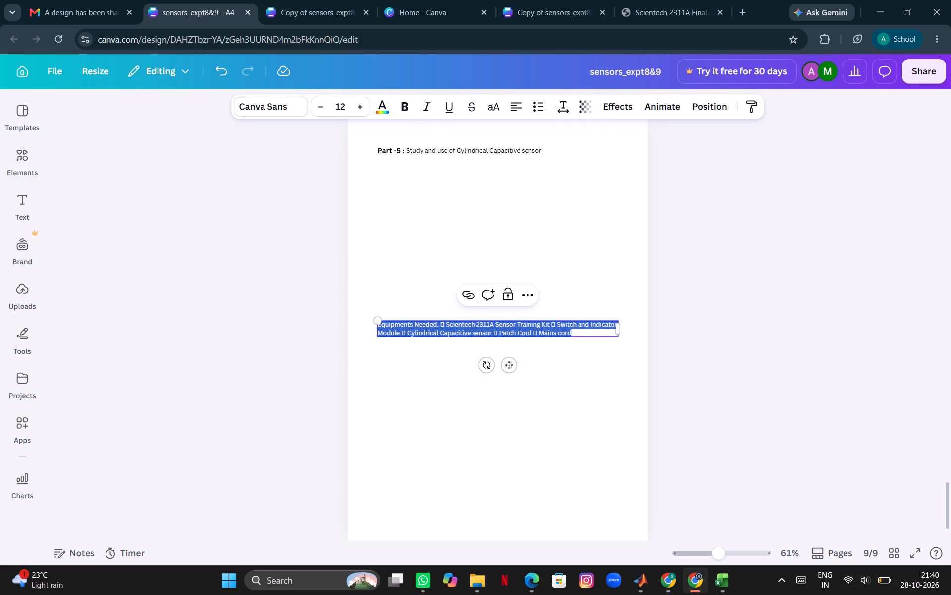
# Split the equipment text on page 9 so "Equipments Needed:" and each of the five equipment items sit on separate lines.
pyautogui.click(435, 324)
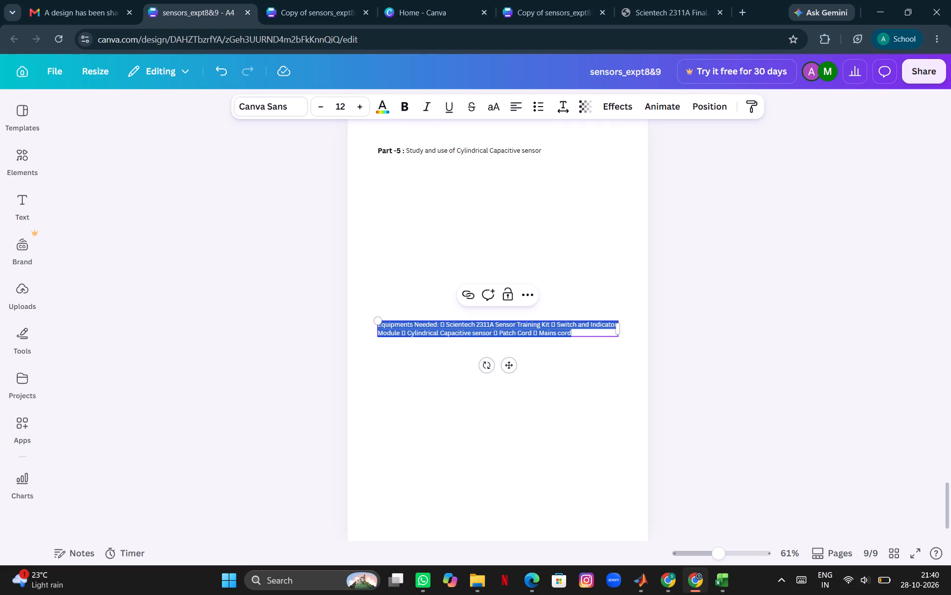
pyautogui.click(440, 325)
pyautogui.press('Return')
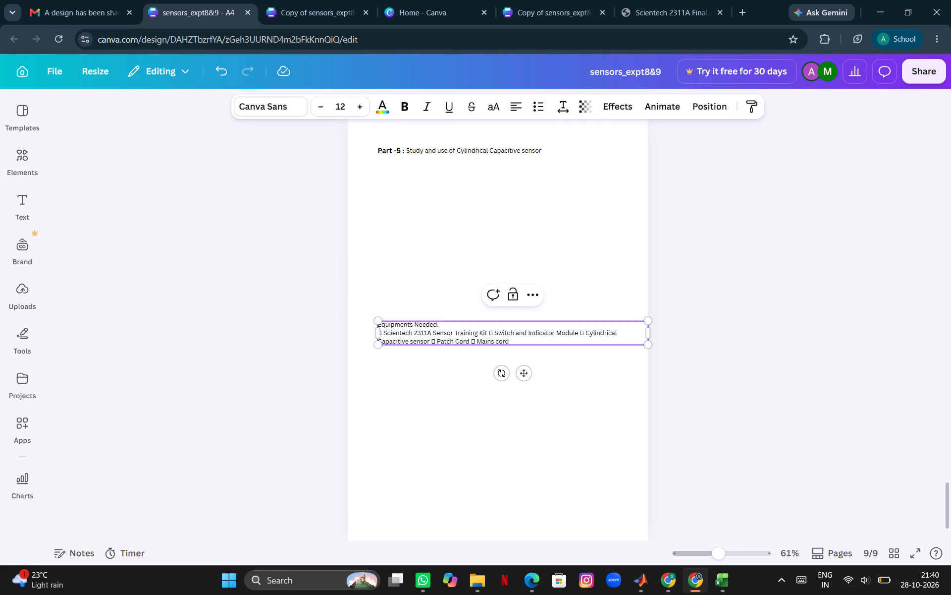
pyautogui.click(488, 332)
pyautogui.press("'")
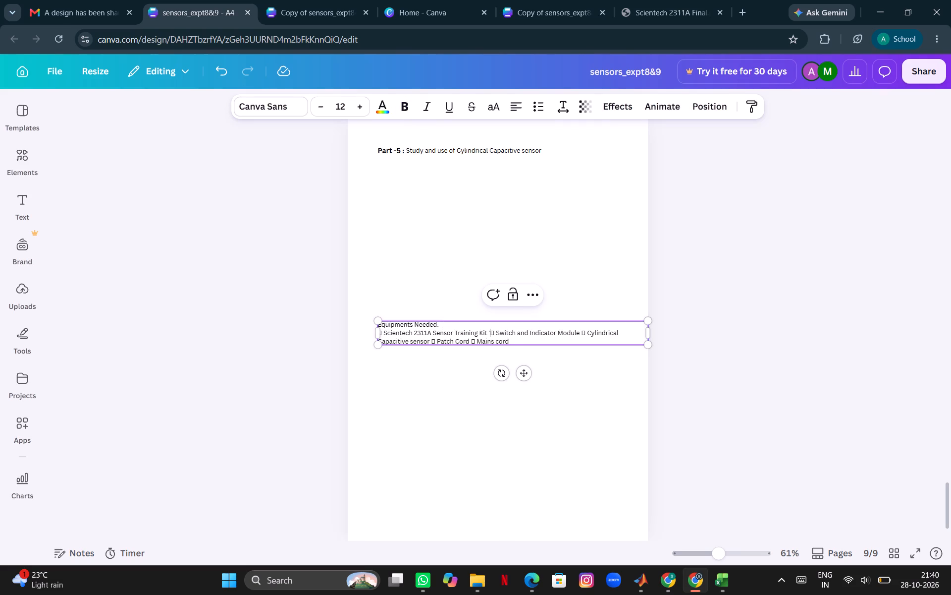
pyautogui.press('BackSpace')
pyautogui.press('Return')
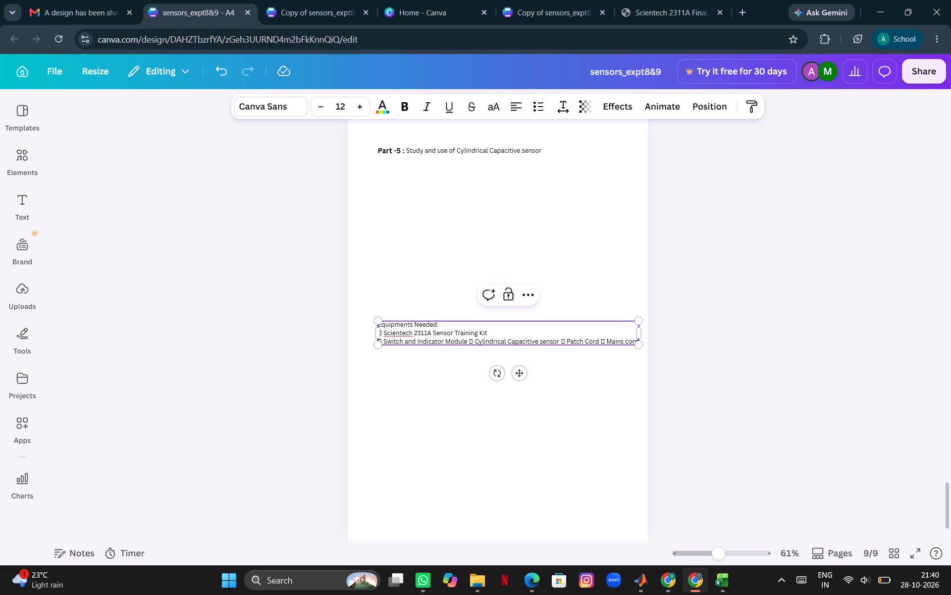
pyautogui.click(467, 339)
pyautogui.press('Return')
pyautogui.click(471, 350)
pyautogui.press('Return')
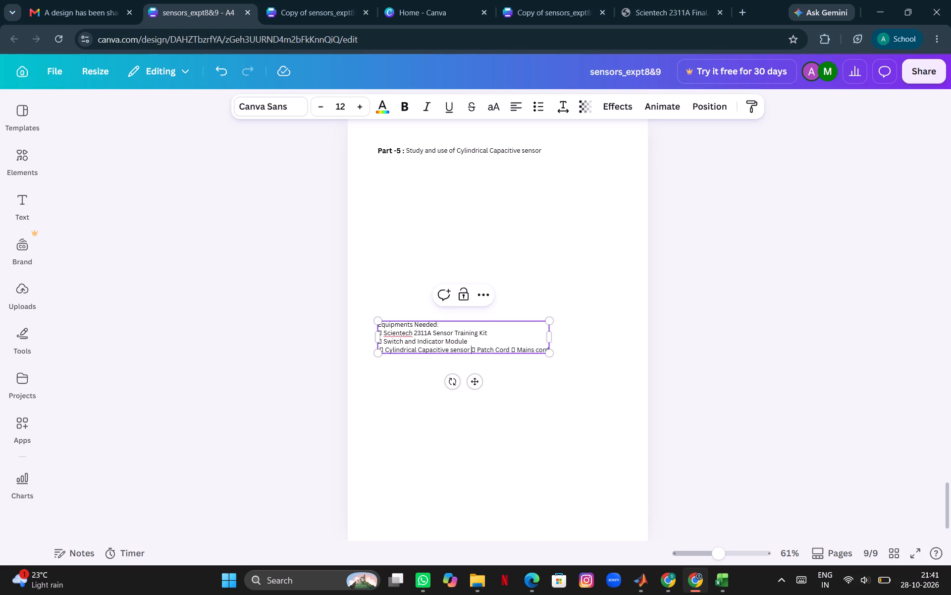
pyautogui.click(417, 356)
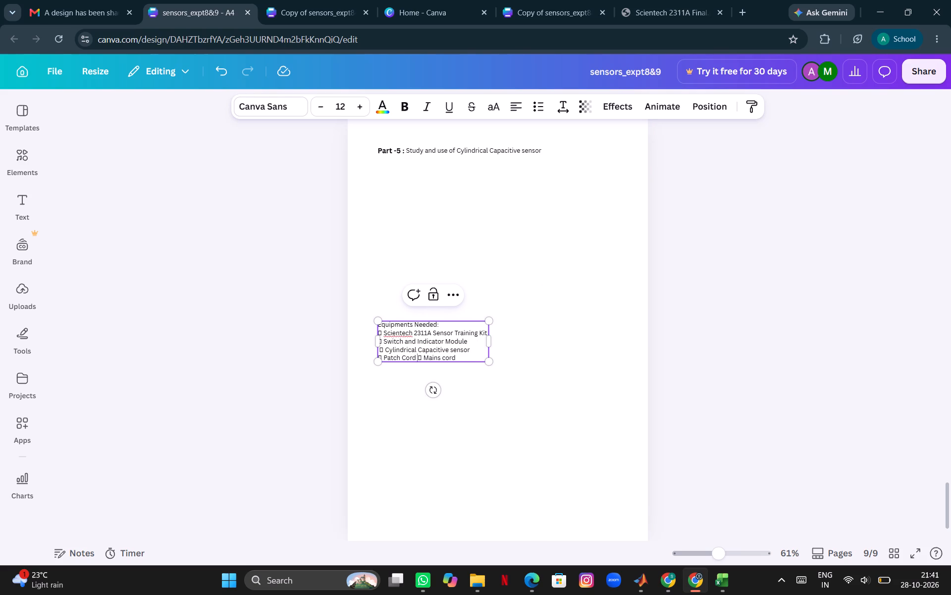
pyautogui.press('Return')
# Make the "Equipments Needed:" heading bold at size 14 and insert a blank line between it and the items.
pyautogui.moveTo(440, 324); pyautogui.dragTo(394, 324)
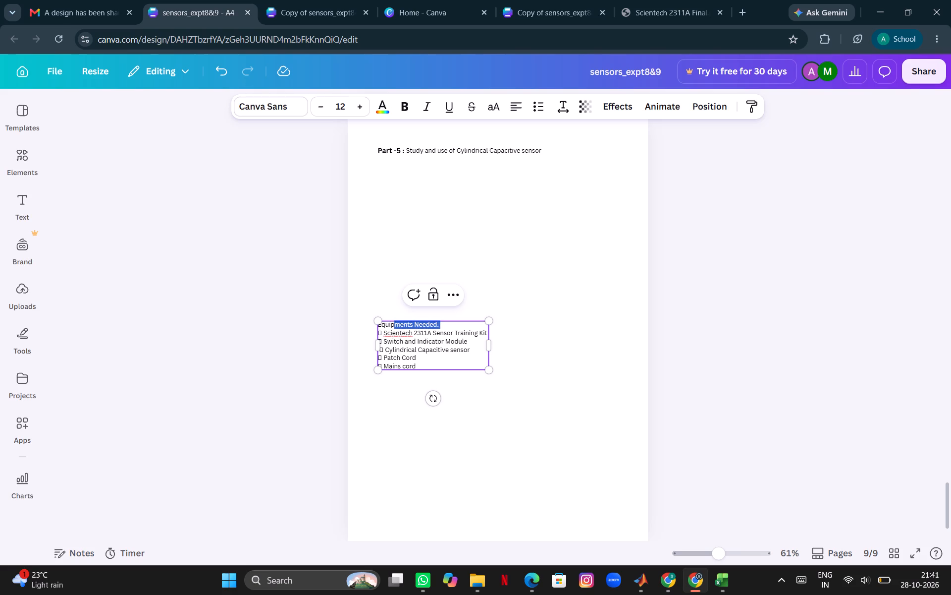
pyautogui.moveTo(394, 324); pyautogui.dragTo(375, 316)
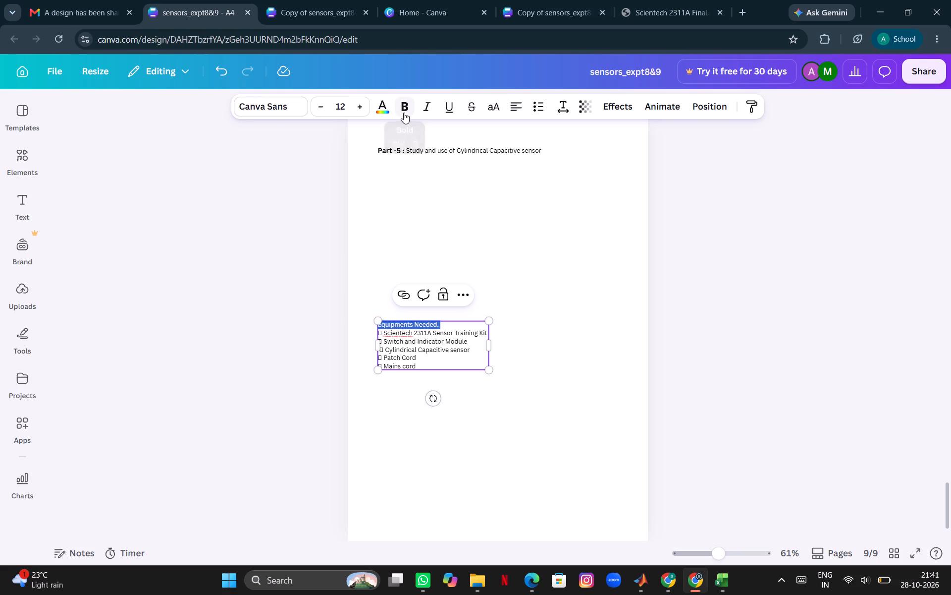
pyautogui.click(404, 113)
pyautogui.doubleClick(367, 107)
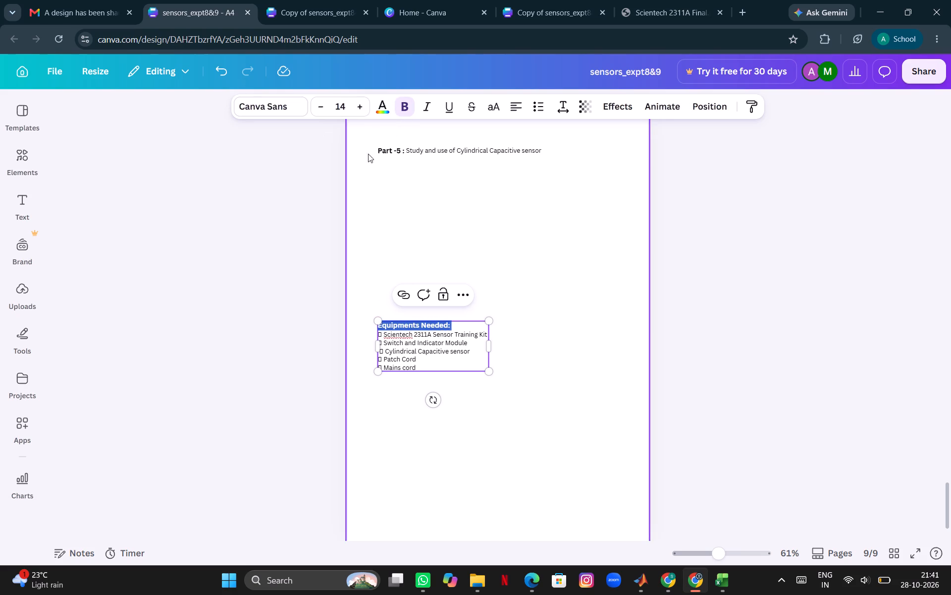
pyautogui.click(463, 325)
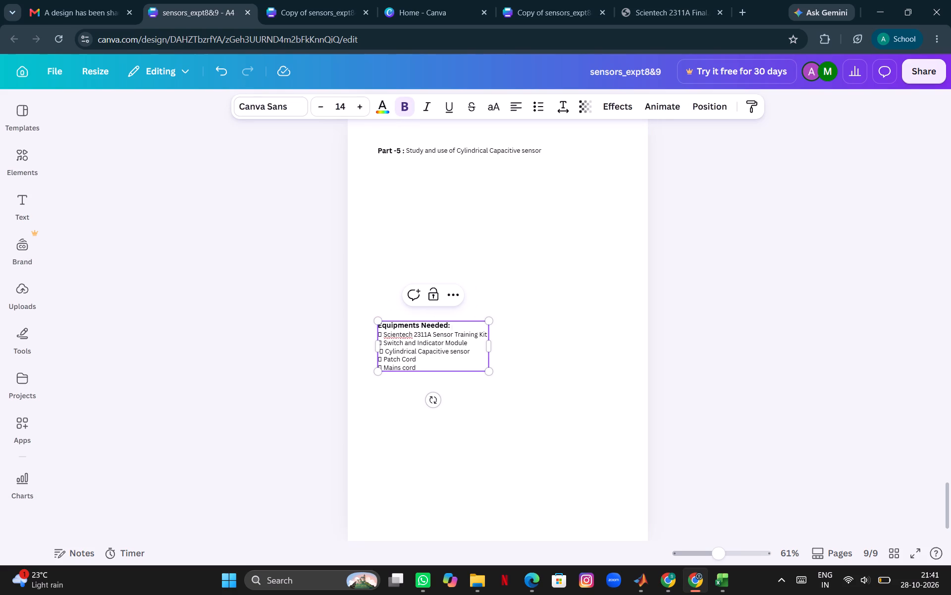
pyautogui.press('Return')
pyautogui.click(584, 308)
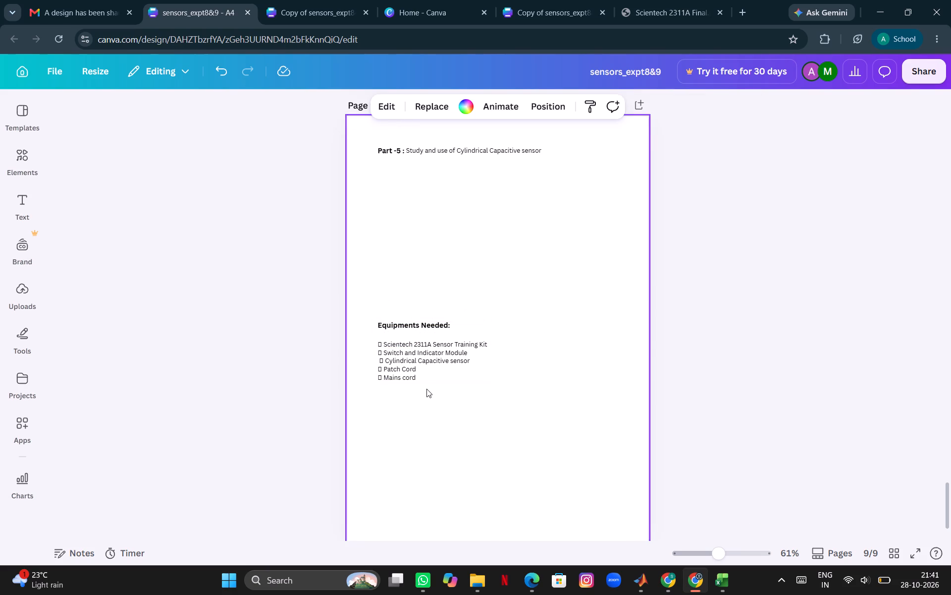
# Move the equipment list up beneath the "Part -5 :" line, aligned with that heading's left edge.
pyautogui.moveTo(435, 363); pyautogui.dragTo(432, 227)
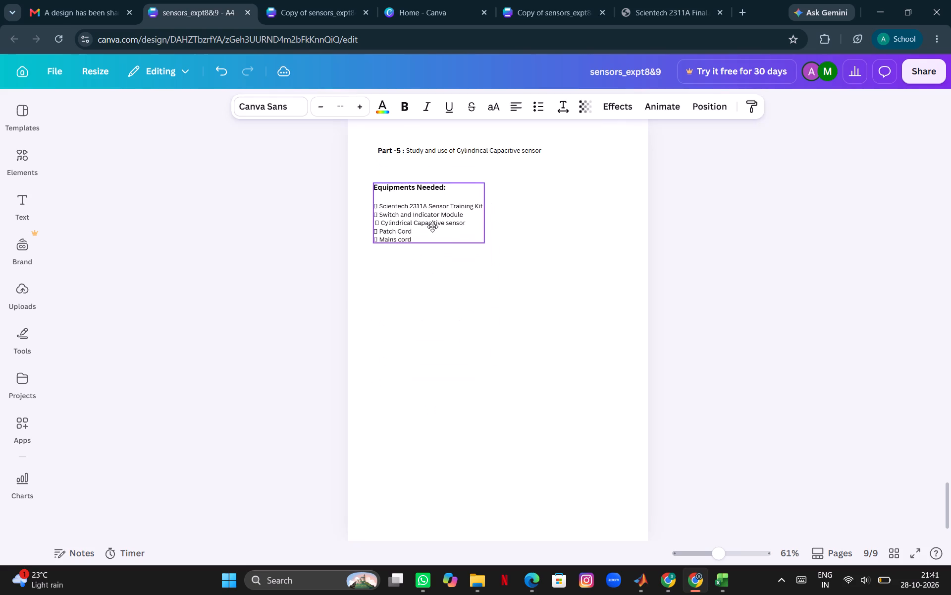
pyautogui.moveTo(432, 227); pyautogui.dragTo(433, 228)
pyautogui.click(562, 283)
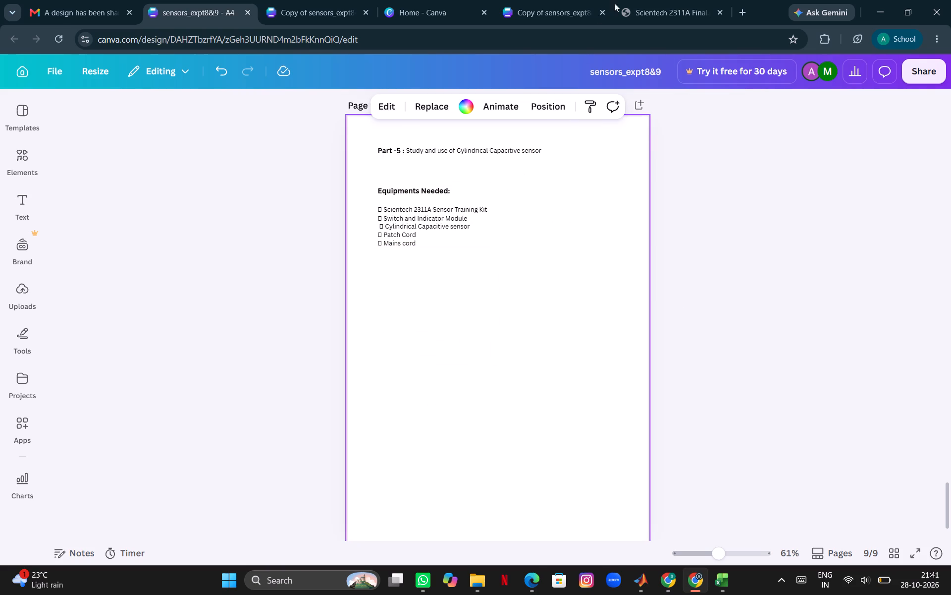
# Add a bold "Observation :" heading at size 14 below the equipment list, aligned with the left edge of the headings above.
pyautogui.click(636, 0)
pyautogui.scroll(-2, 367, 314)
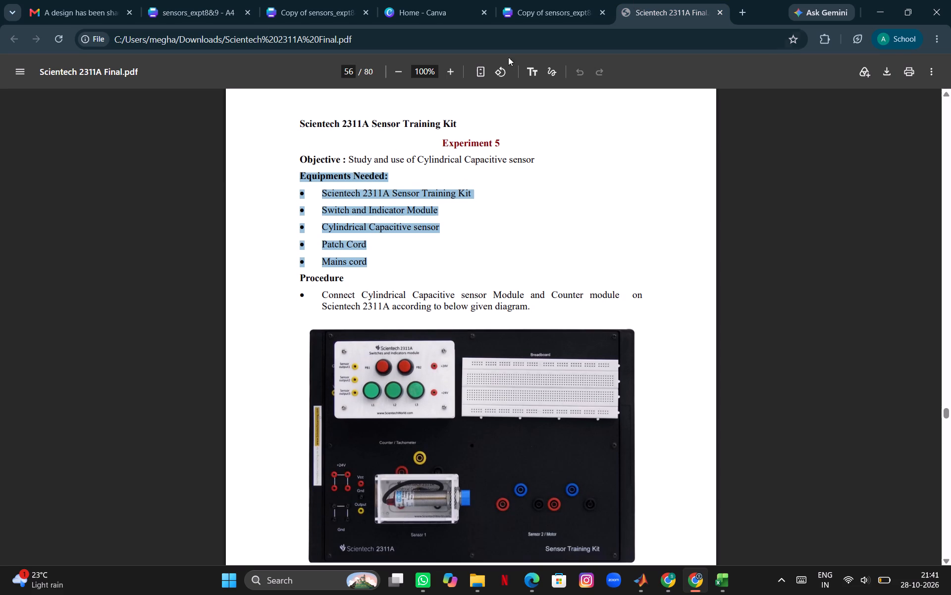
pyautogui.click(215, 6)
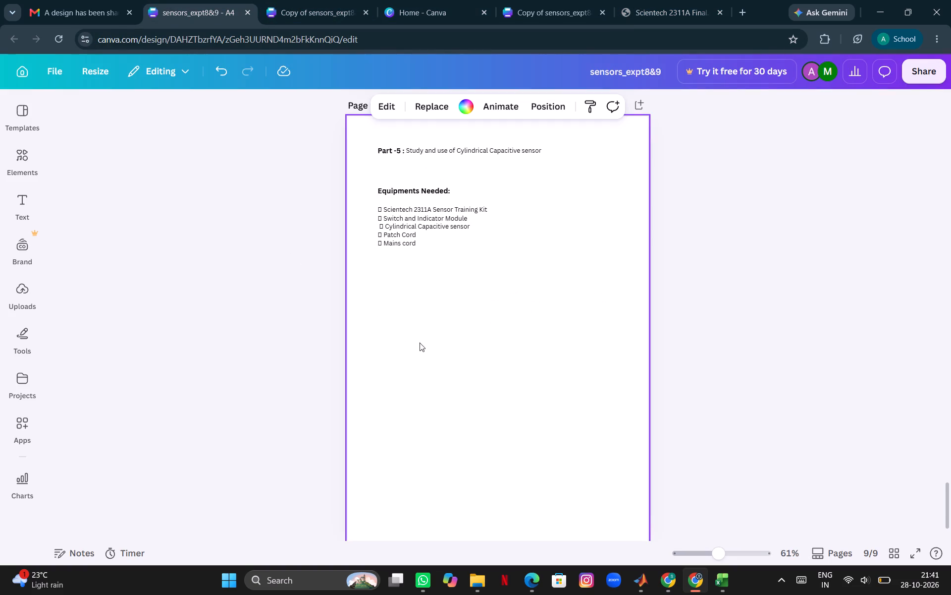
pyautogui.press('t')
pyautogui.hotkey('shift', 'o')
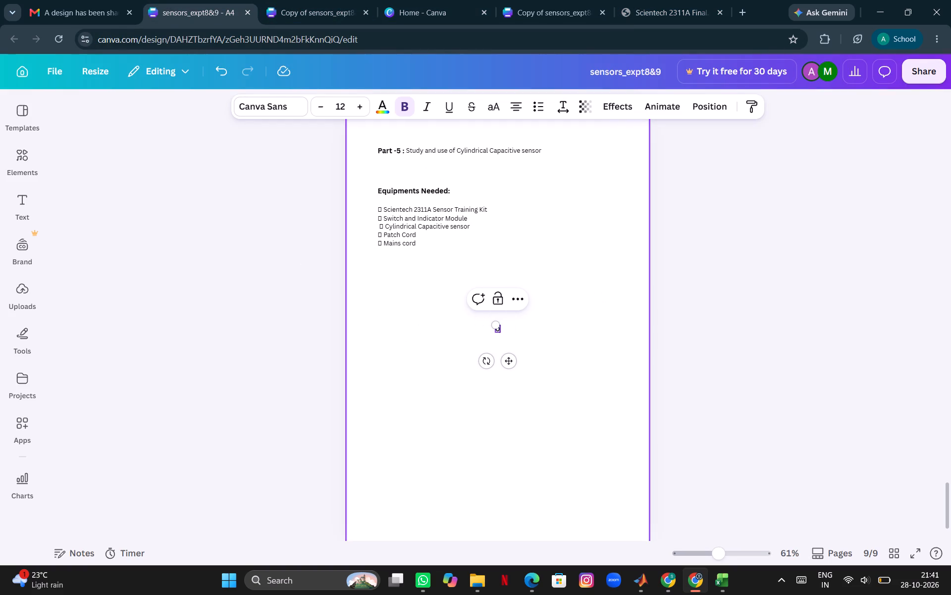
pyautogui.write('bser')
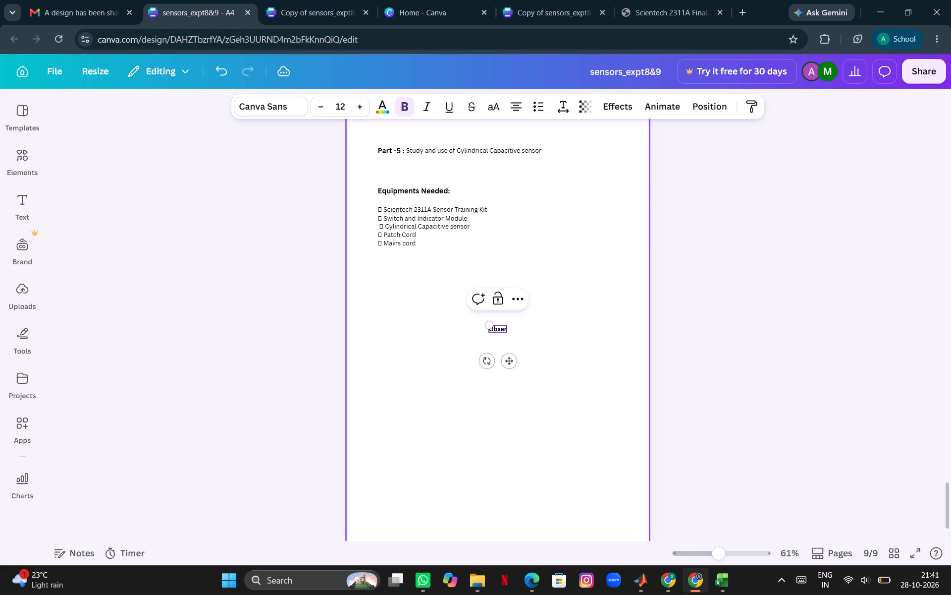
pyautogui.write('vation')
pyautogui.press('space')
pyautogui.write(':')
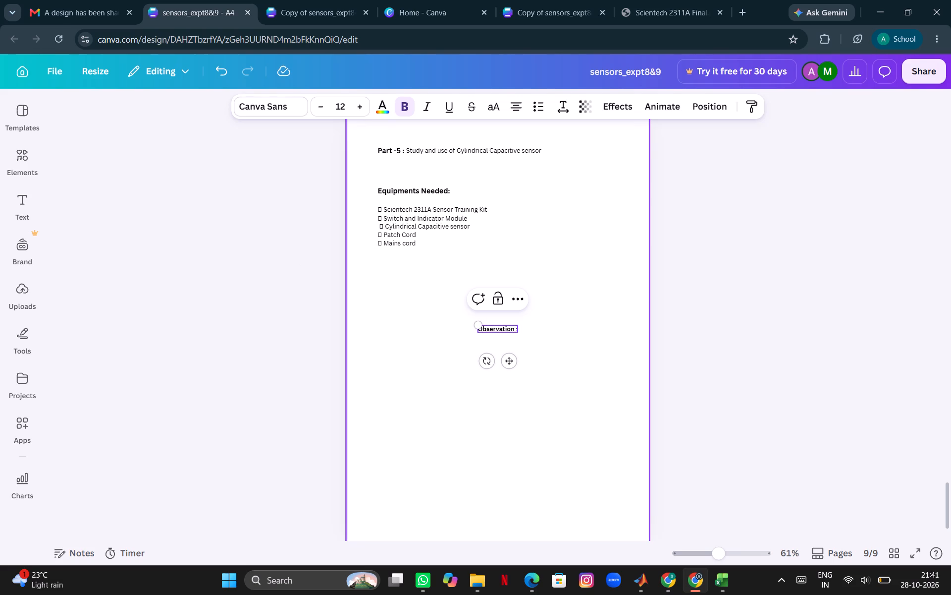
pyautogui.doubleClick(362, 112)
pyautogui.moveTo(555, 281); pyautogui.dragTo(556, 286)
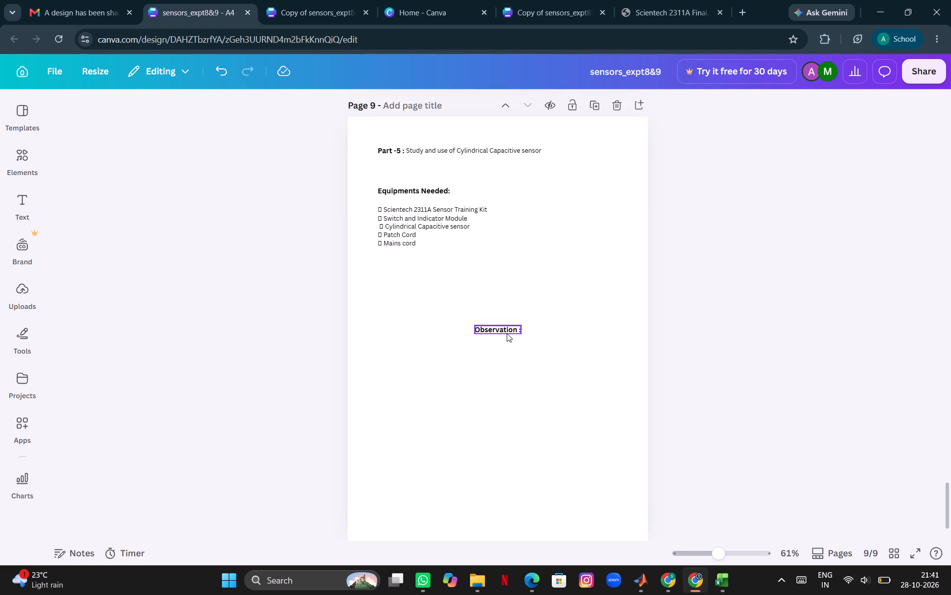
pyautogui.moveTo(506, 333); pyautogui.dragTo(413, 272)
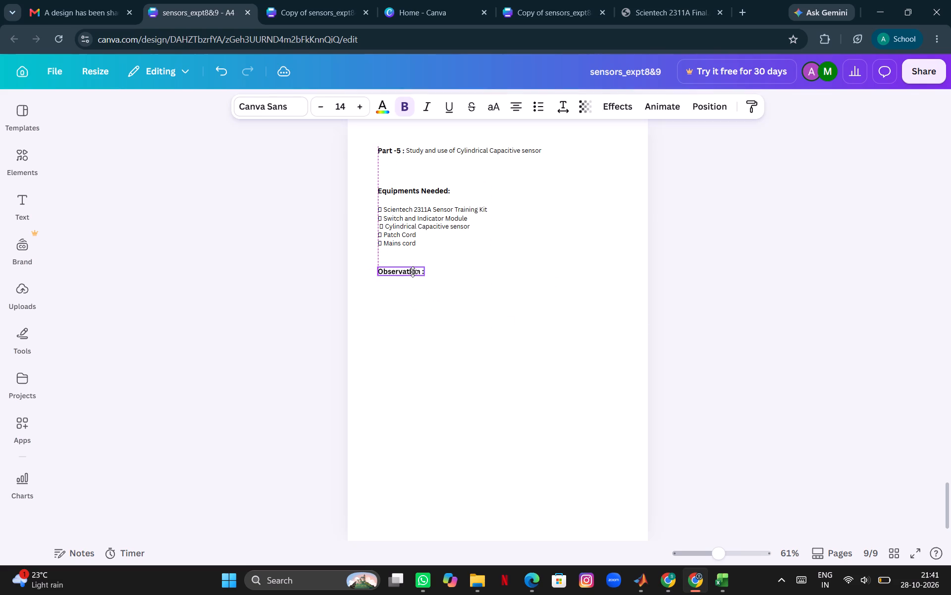
pyautogui.moveTo(413, 272); pyautogui.dragTo(409, 282)
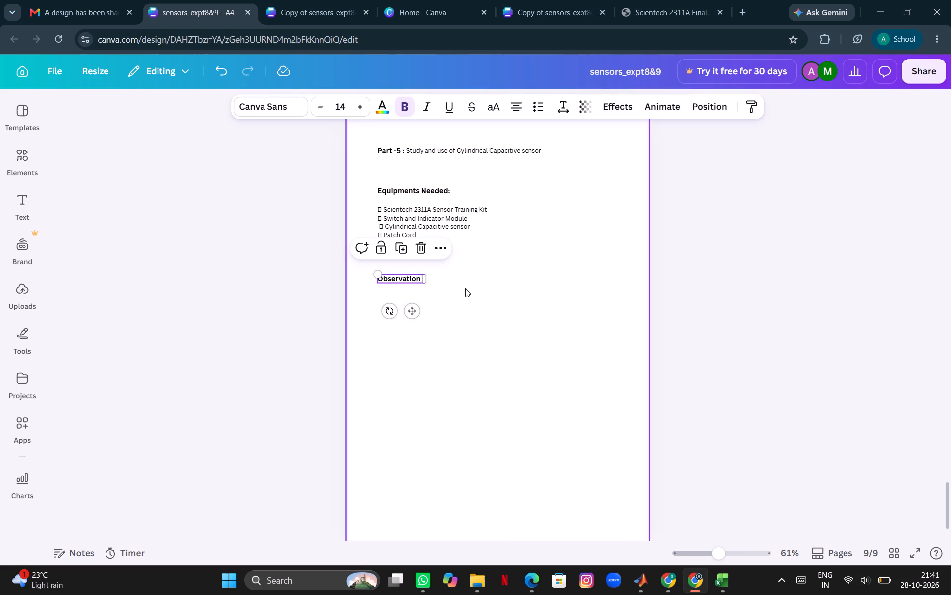
pyautogui.click(467, 290)
# Copy Experiment 5's "When any object in front of Cylindrical Capacitive sensor..." sentence from the Scientech 2311A PDF onto page 9 as left-aligned, non-bold text.
pyautogui.click(690, 0)
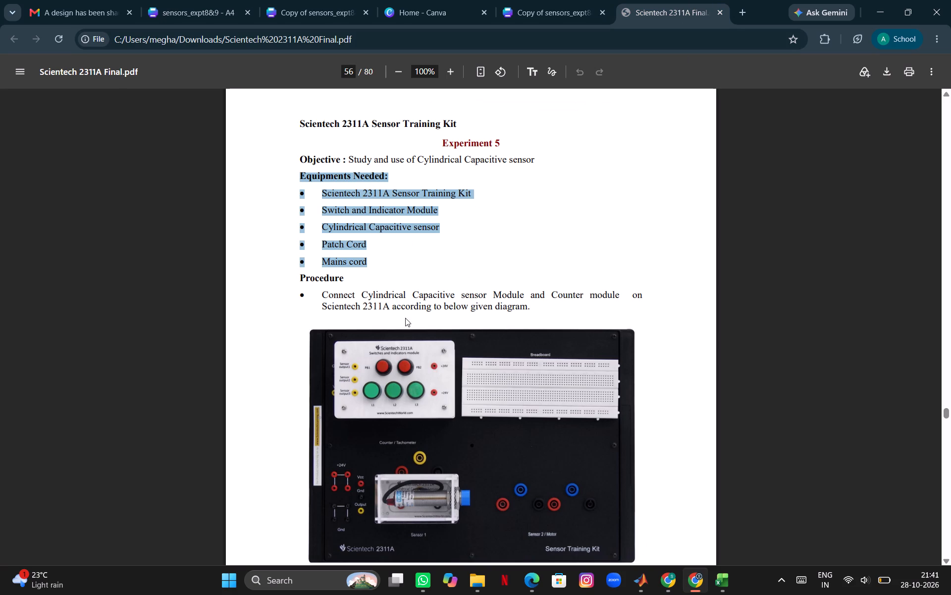
pyautogui.scroll(-6, 390, 344)
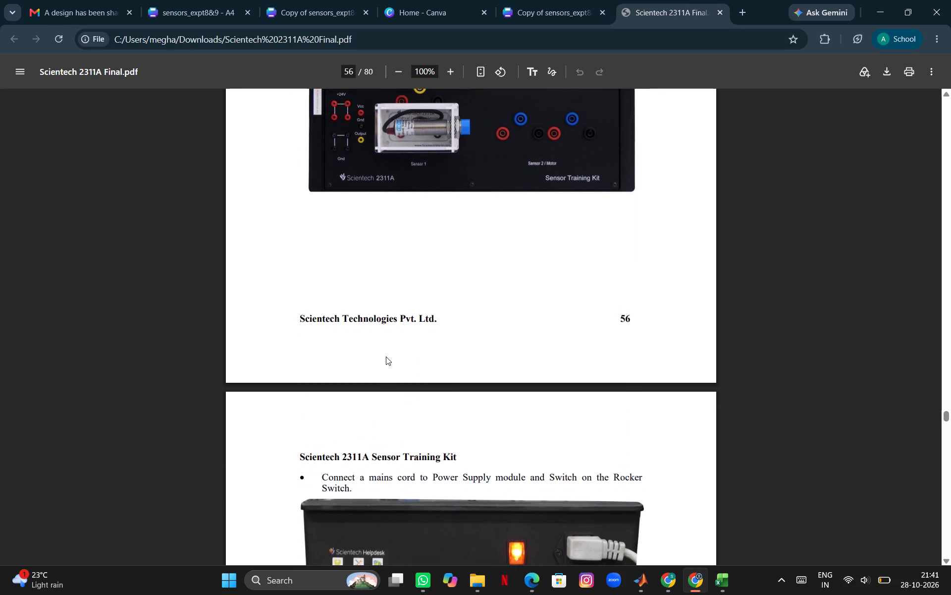
pyautogui.scroll(-11, 386, 357)
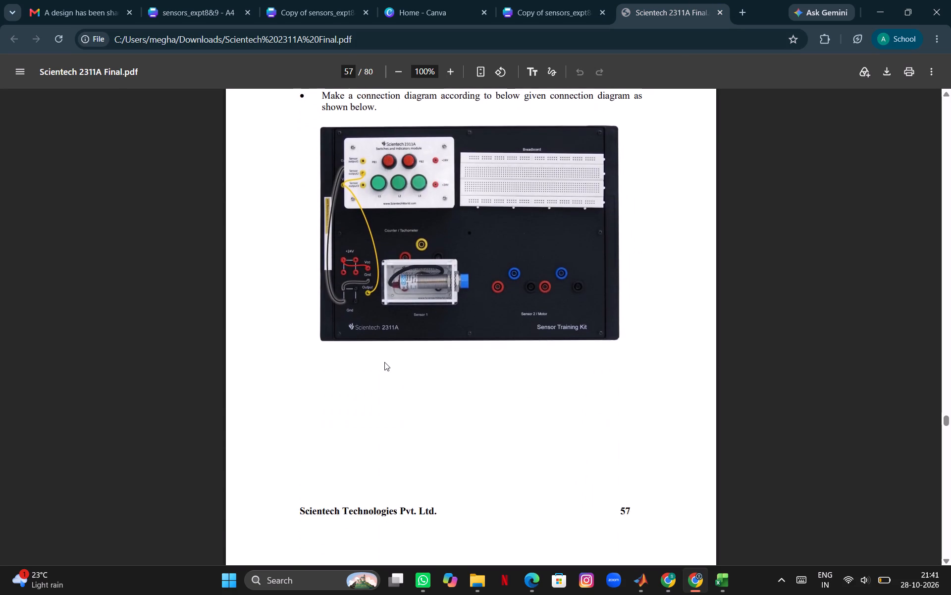
pyautogui.scroll(-6, 384, 362)
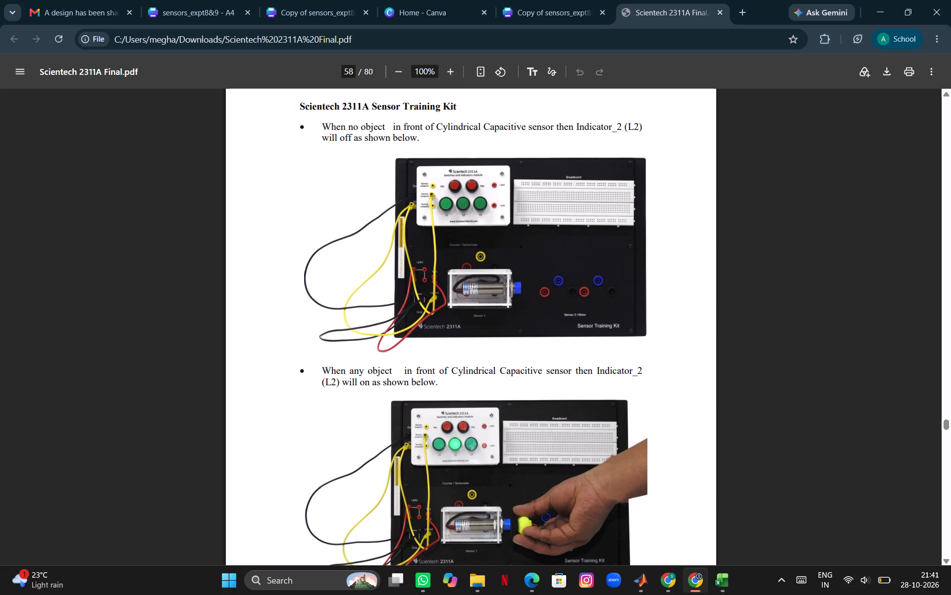
pyautogui.moveTo(317, 367); pyautogui.dragTo(421, 384)
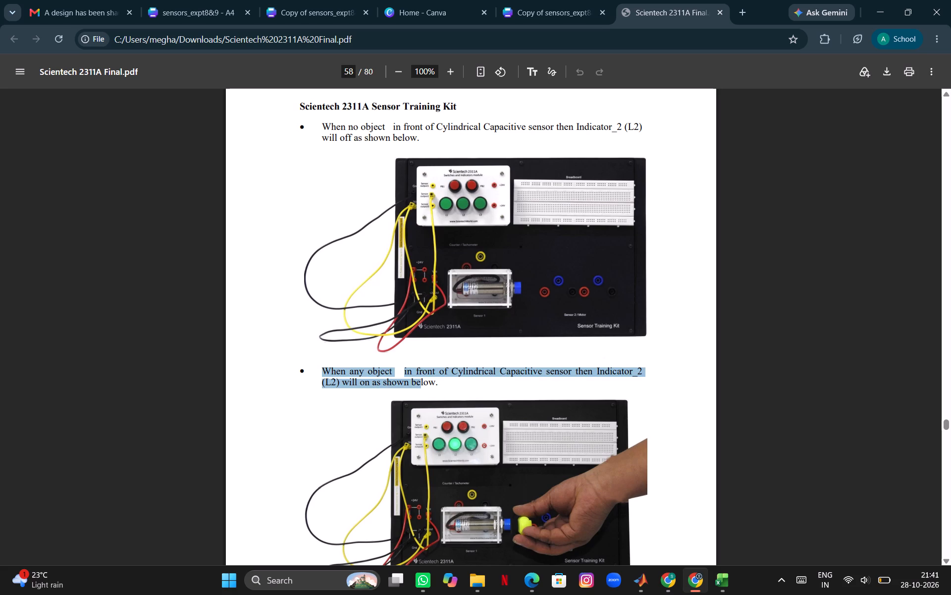
pyautogui.moveTo(421, 384); pyautogui.dragTo(439, 382)
pyautogui.hotkey('ctrl', 'c')
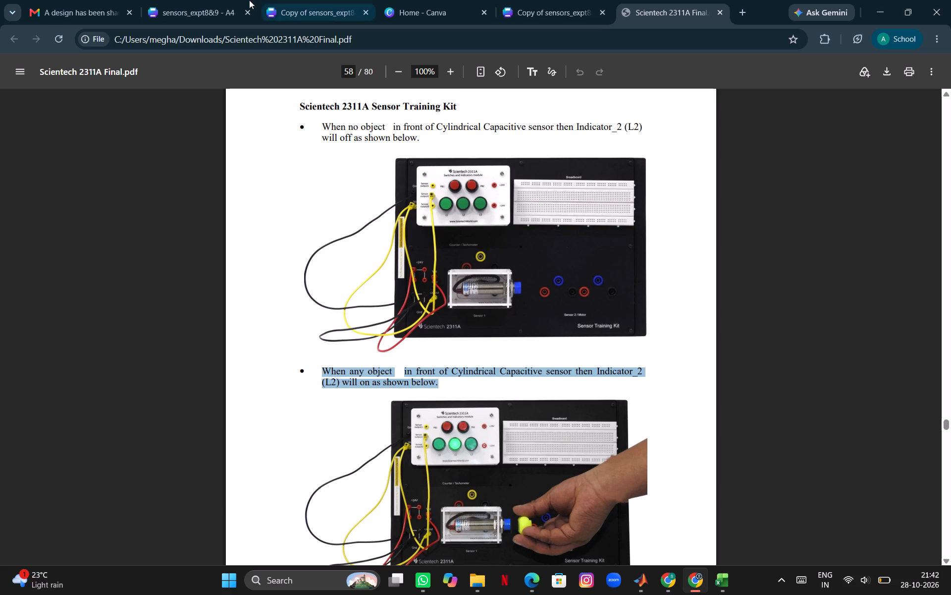
pyautogui.moveTo(167, 0); pyautogui.dragTo(172, 4)
pyautogui.click(467, 354)
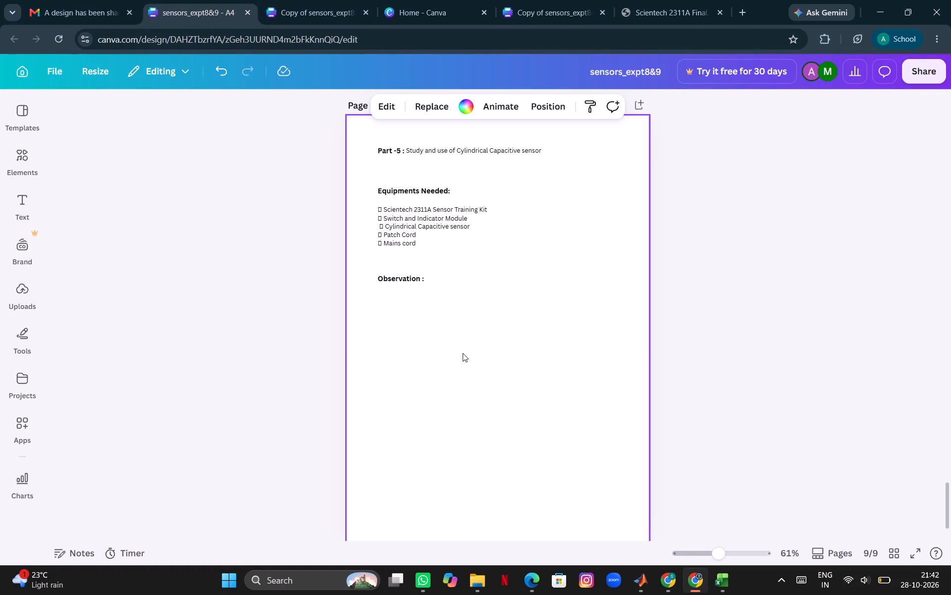
pyautogui.hotkey('ctrl', 'v')
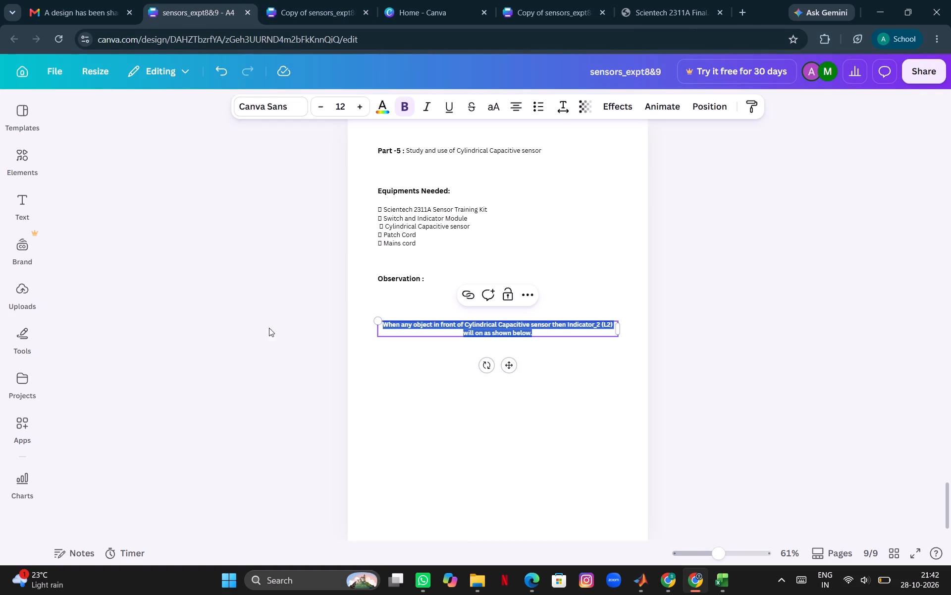
pyautogui.click(403, 107)
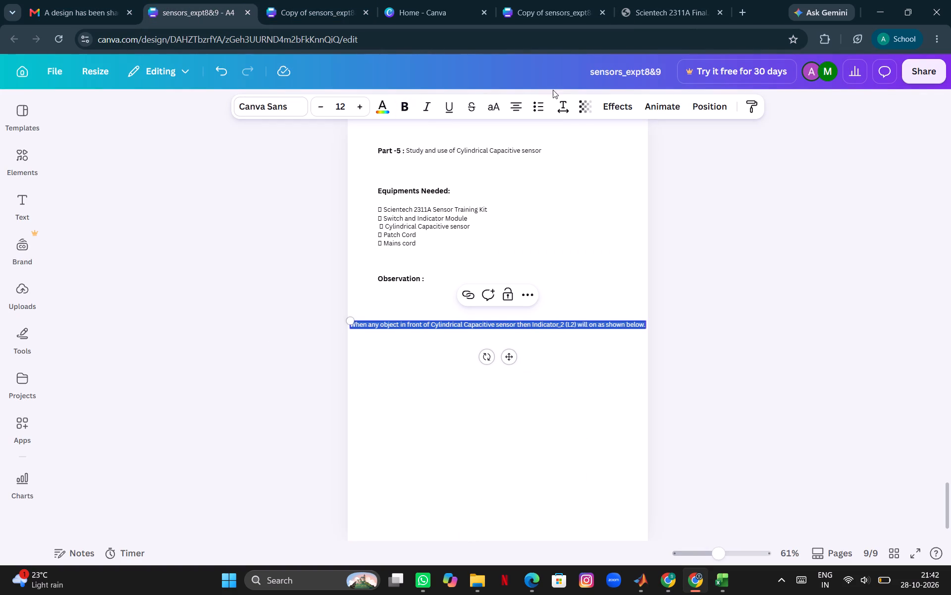
pyautogui.click(511, 108)
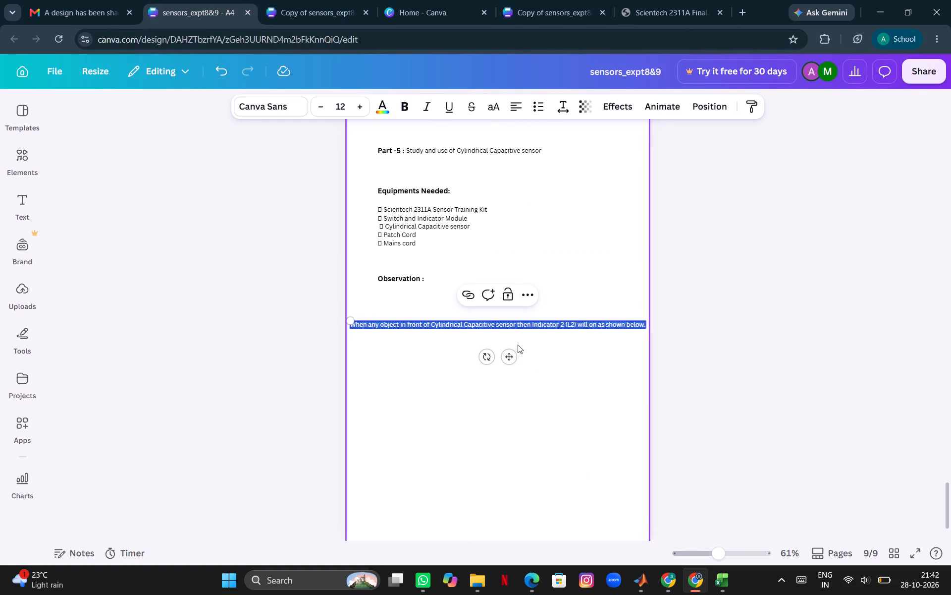
# Break the pasted observation sentence onto a second line after the word "will".
pyautogui.click(589, 322)
pyautogui.press('Return')
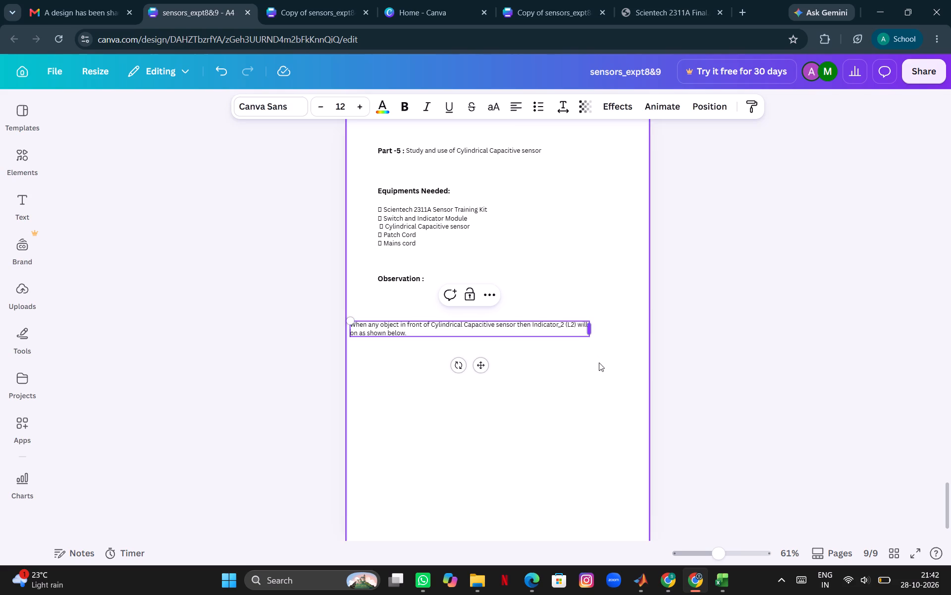
pyautogui.click(609, 387)
# Place the observation sentence just below the "Observation :" heading, aligned with the heading's left edge.
pyautogui.moveTo(523, 326); pyautogui.dragTo(529, 325)
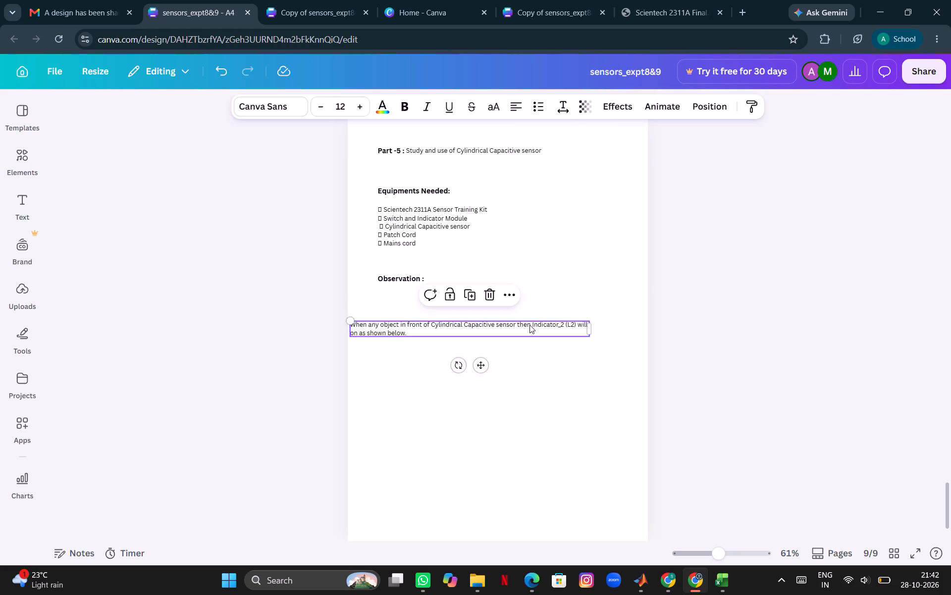
pyautogui.moveTo(529, 325); pyautogui.dragTo(550, 311)
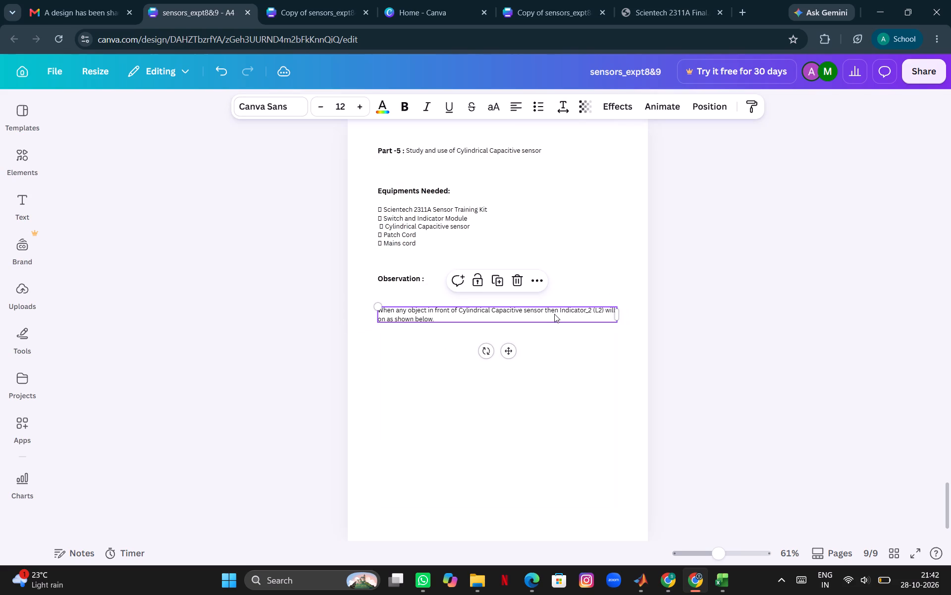
pyautogui.moveTo(554, 314); pyautogui.dragTo(554, 302)
pyautogui.click(569, 363)
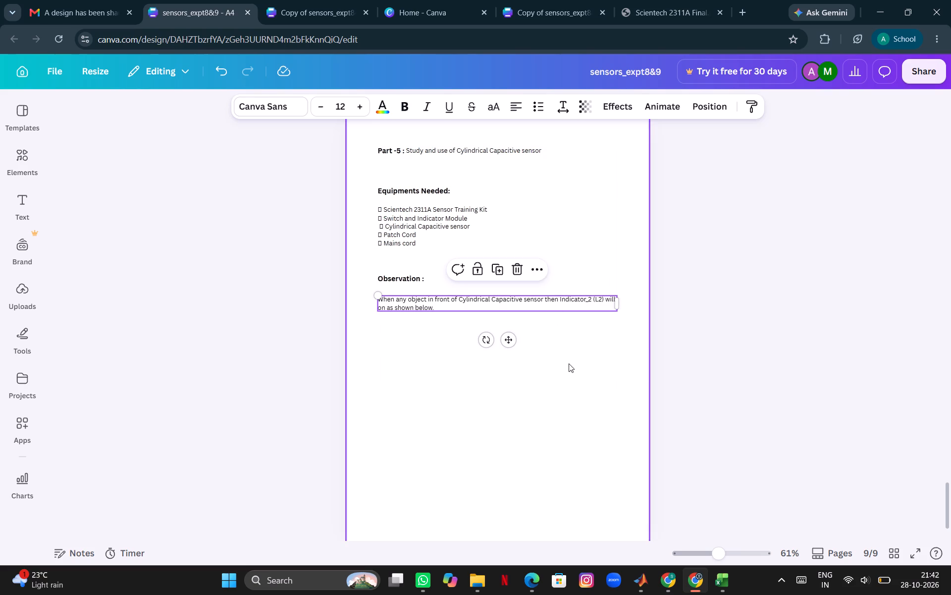
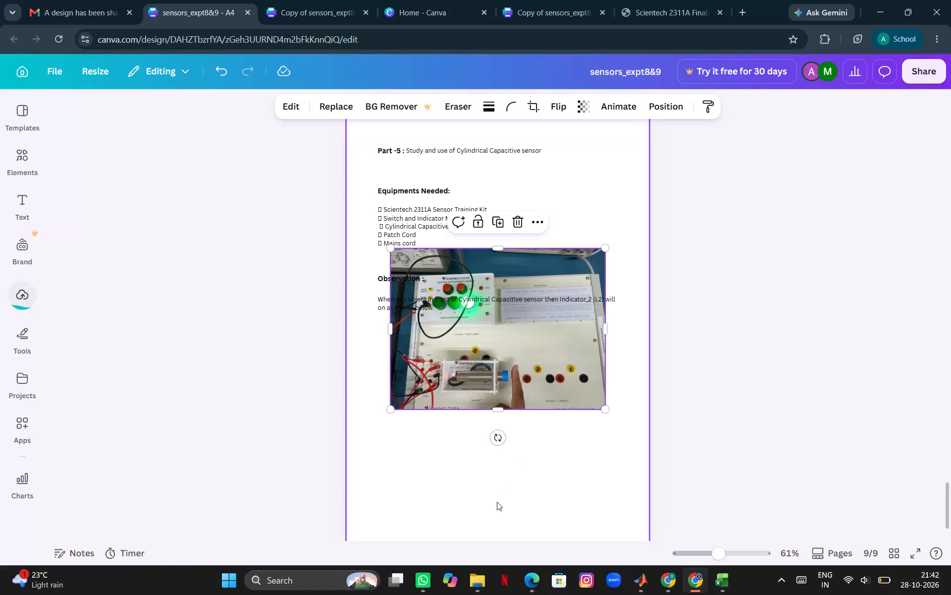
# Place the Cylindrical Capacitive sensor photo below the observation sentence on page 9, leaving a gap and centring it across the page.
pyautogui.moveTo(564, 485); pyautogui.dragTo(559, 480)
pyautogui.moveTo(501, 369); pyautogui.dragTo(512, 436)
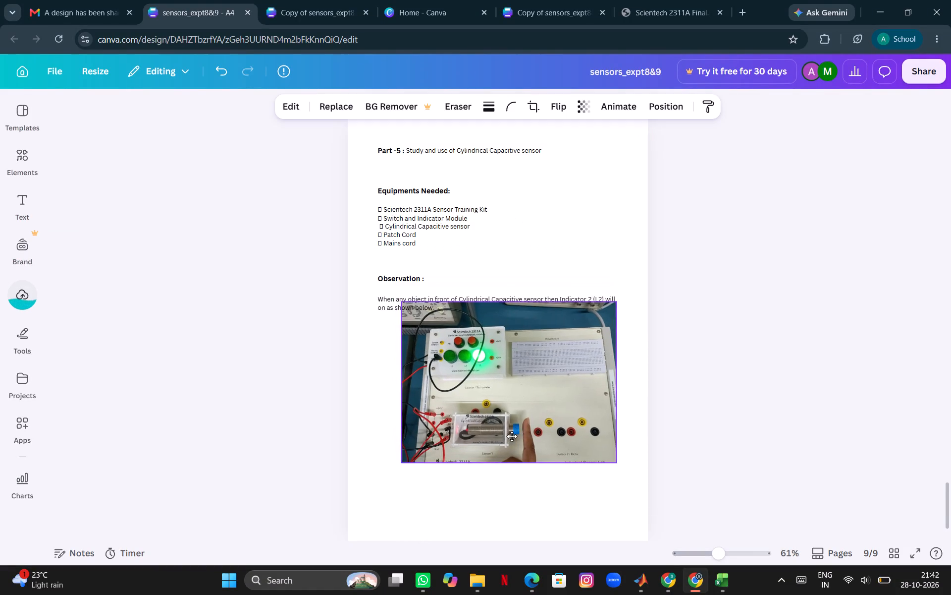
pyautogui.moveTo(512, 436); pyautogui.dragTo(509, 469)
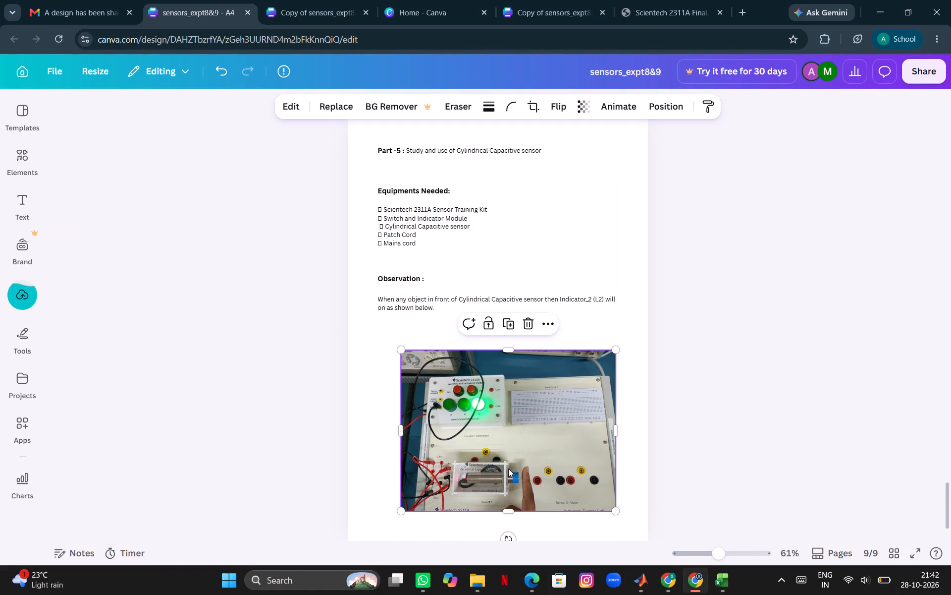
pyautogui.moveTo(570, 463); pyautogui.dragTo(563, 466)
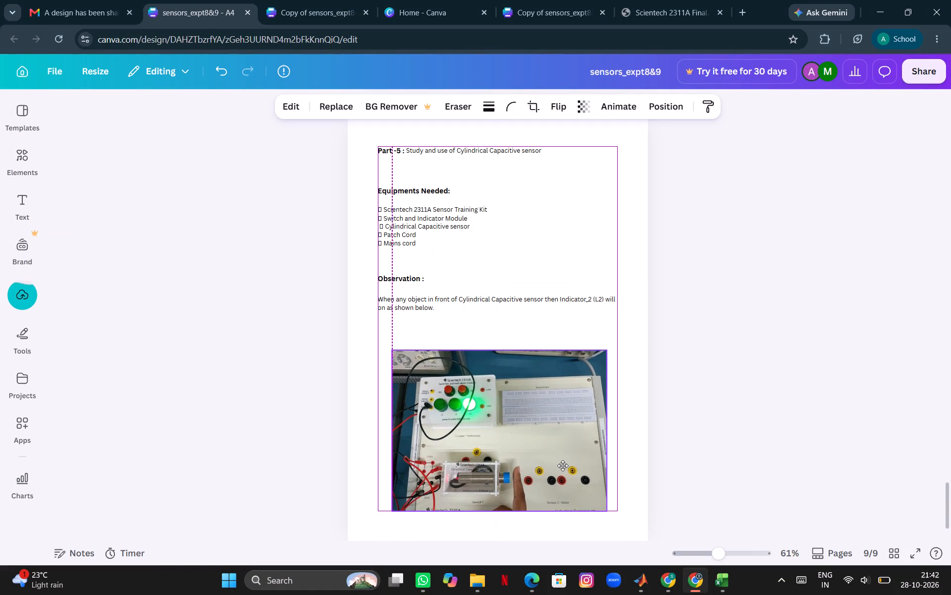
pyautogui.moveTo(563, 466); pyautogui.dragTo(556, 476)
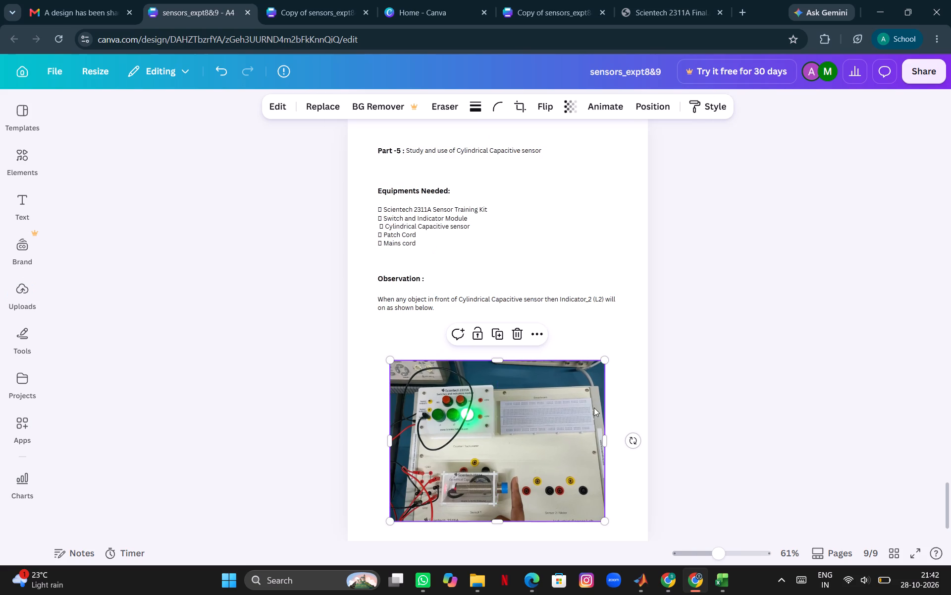
# Change the indicator label in brackets in page 9's observation sentence to L3.
pyautogui.click(597, 301)
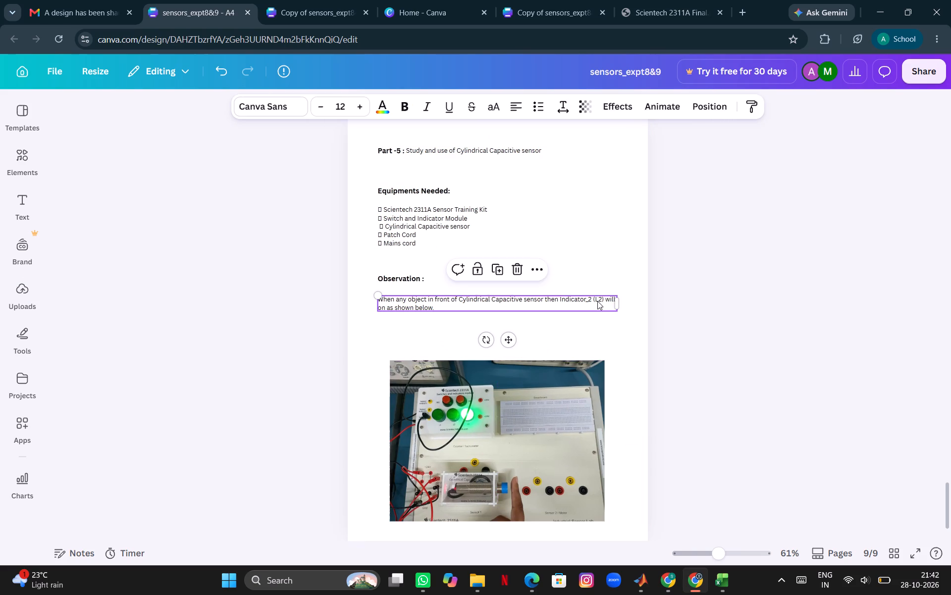
pyautogui.click(597, 301)
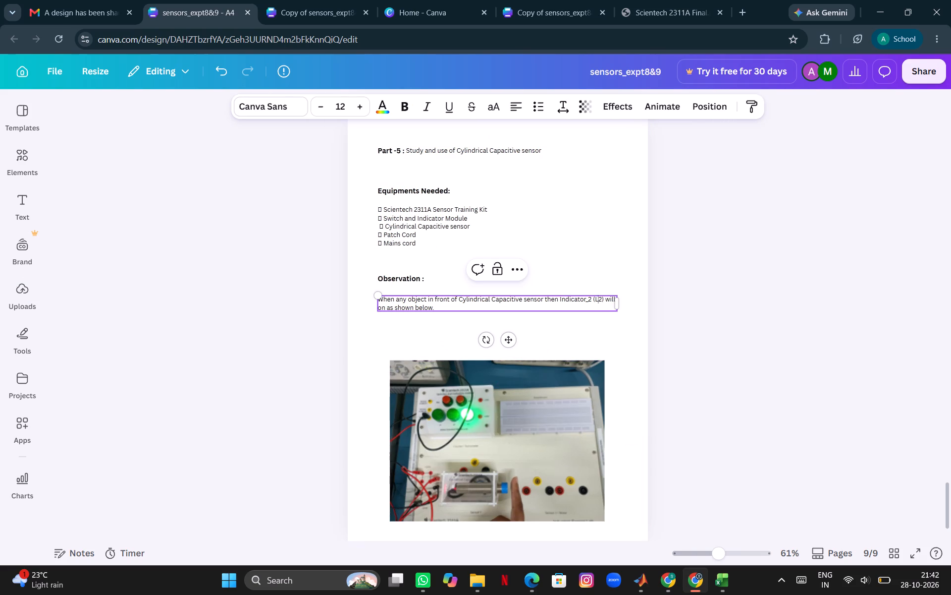
pyautogui.press('Right')
pyautogui.press('BackSpace')
pyautogui.press('3')
pyautogui.click(592, 211)
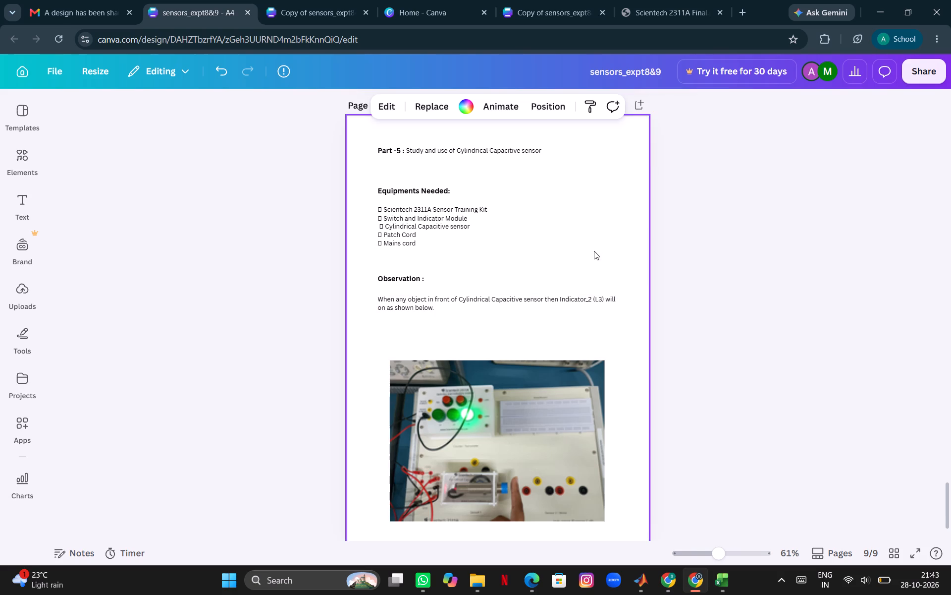
# Review the observation texts and photos of the preceding parts on pages 7 and 8 against page 9.
pyautogui.scroll(6, 602, 304)
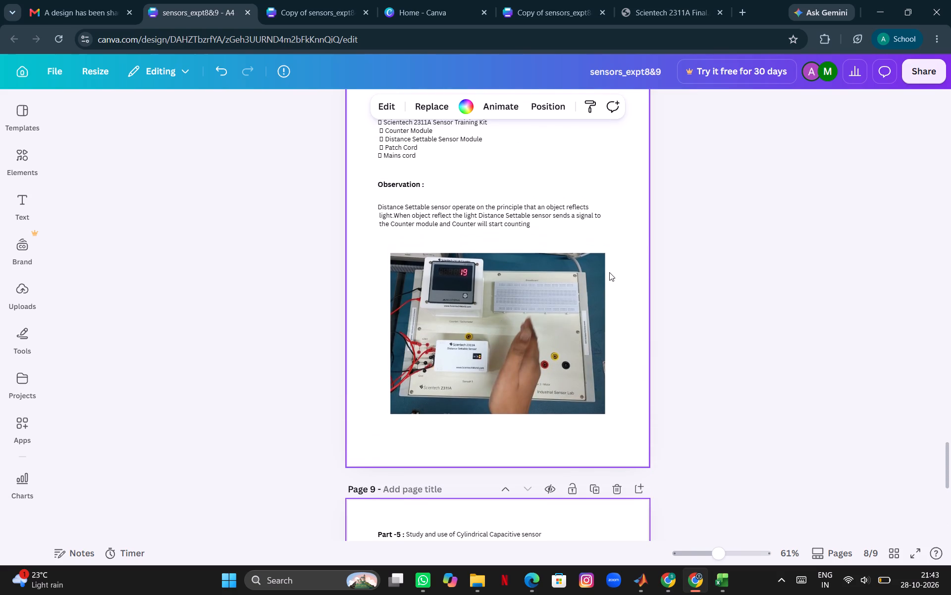
pyautogui.scroll(6, 609, 272)
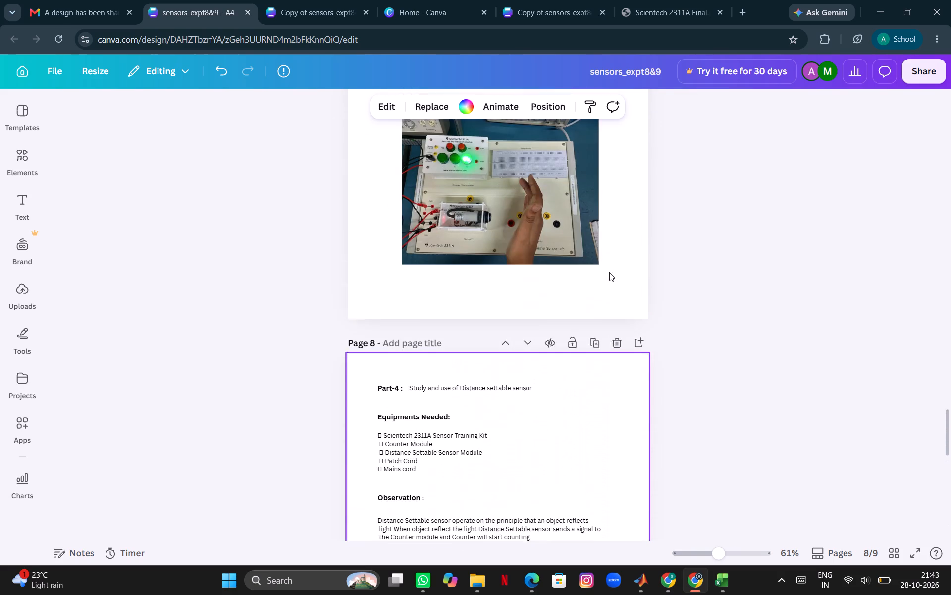
pyautogui.scroll(2, 608, 272)
pyautogui.scroll(-5, 606, 268)
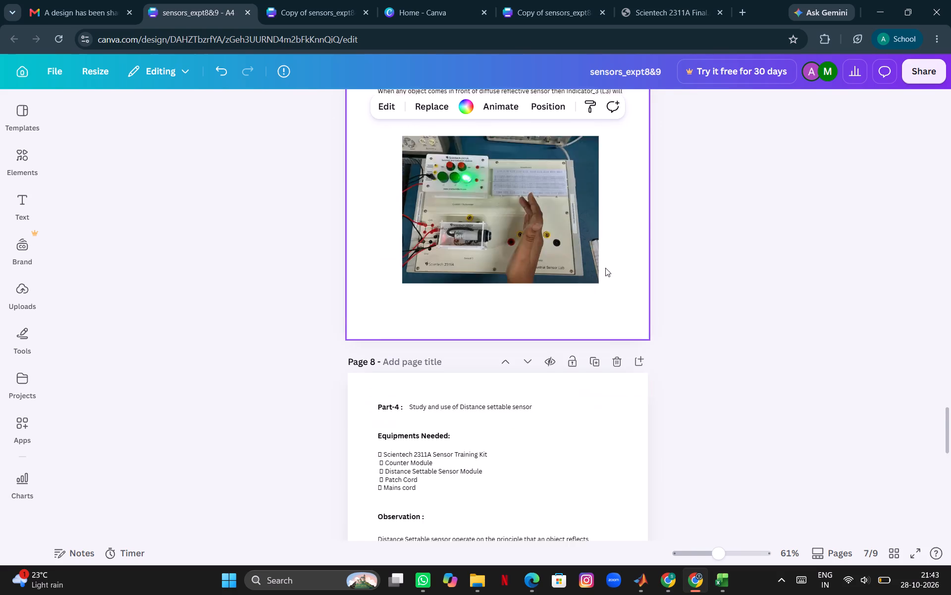
pyautogui.scroll(4, 605, 268)
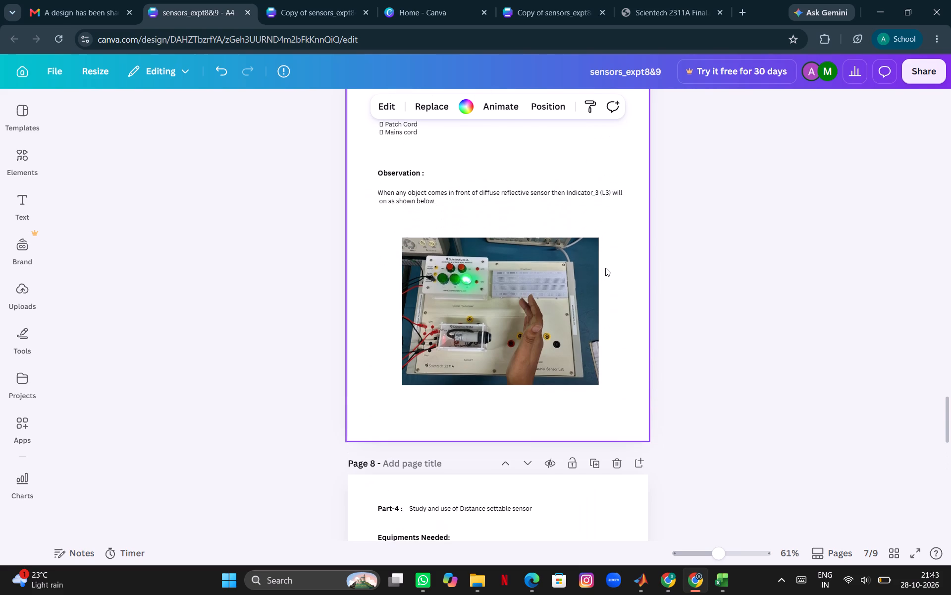
pyautogui.scroll(-13, 605, 268)
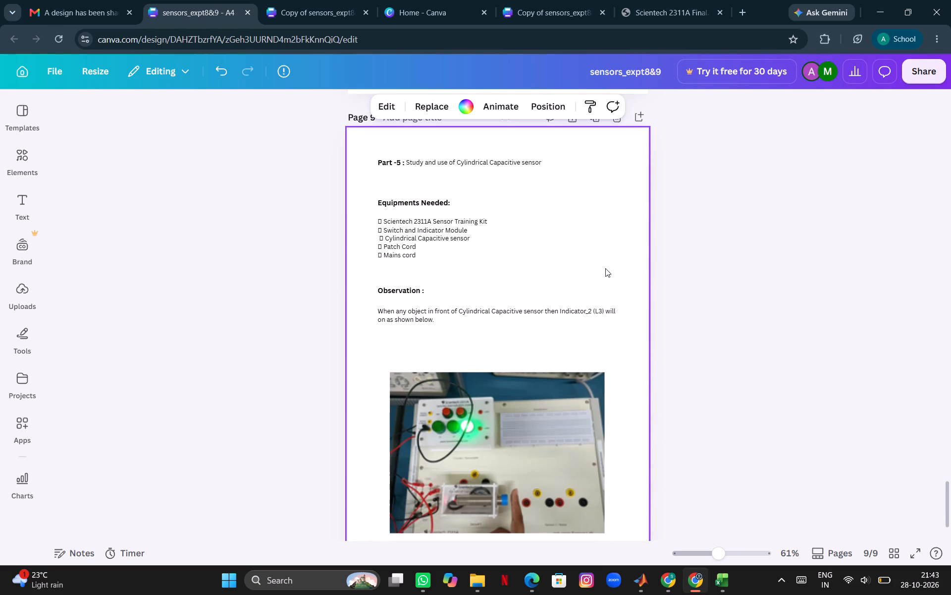
pyautogui.scroll(-8, 605, 268)
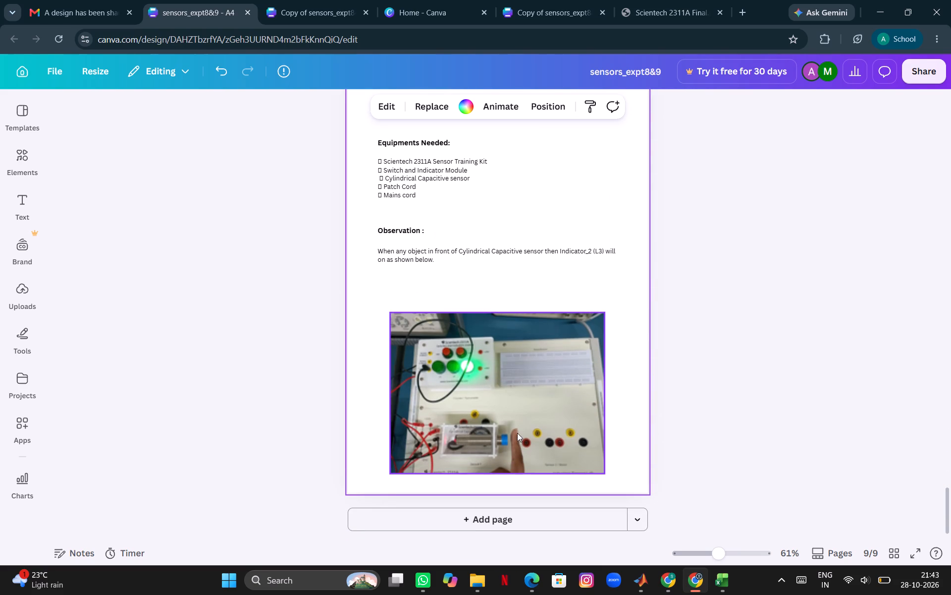
# Delete the Cylindrical Capacitive sensor photo from below the observation sentence on page 9.
pyautogui.scroll(4, 494, 417)
pyautogui.scroll(-6, 493, 410)
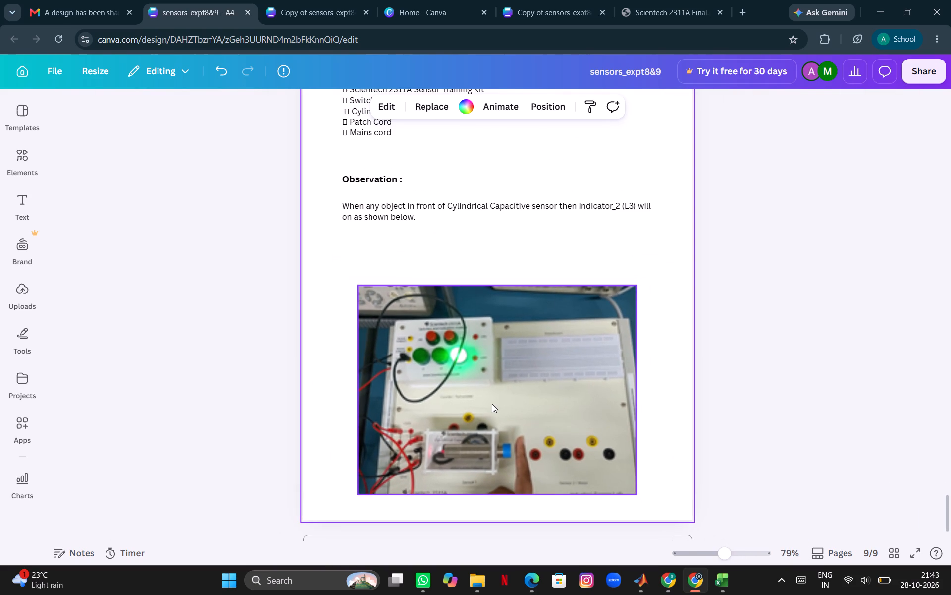
pyautogui.rightClick(471, 333)
pyautogui.moveTo(344, 371); pyautogui.dragTo(355, 367)
pyautogui.click(517, 258)
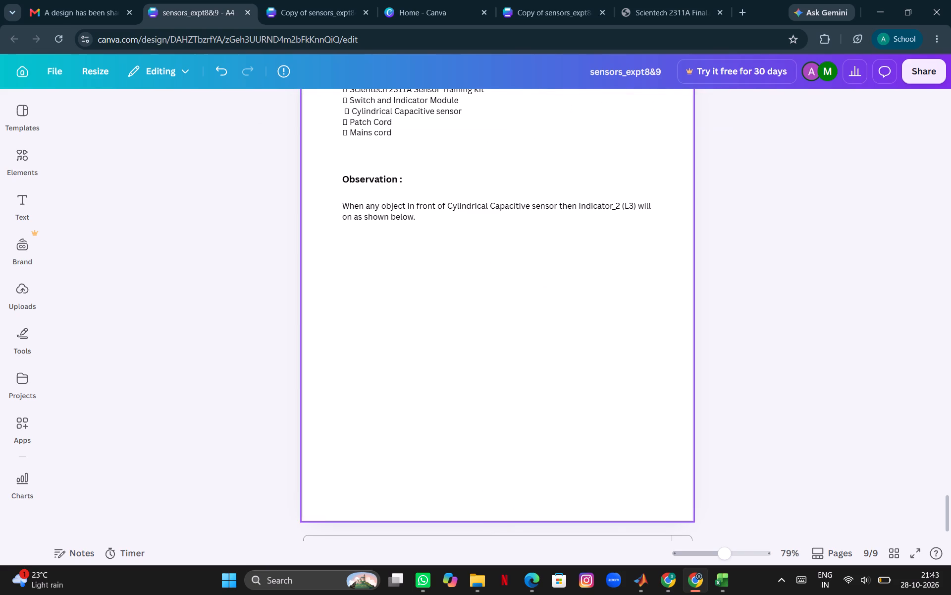
# Switch to WhatsApp.
pyautogui.moveTo(416, 579); pyautogui.dragTo(419, 572)
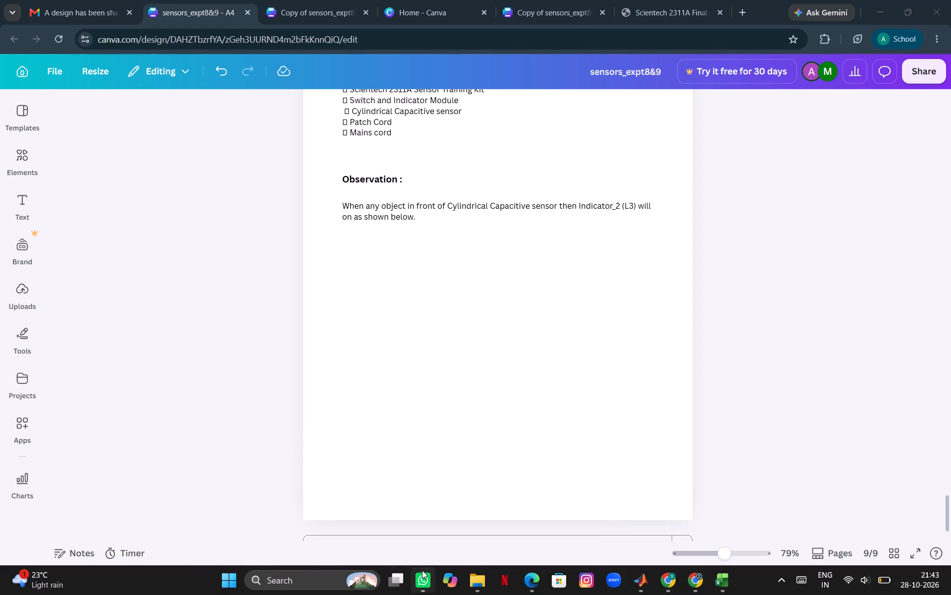
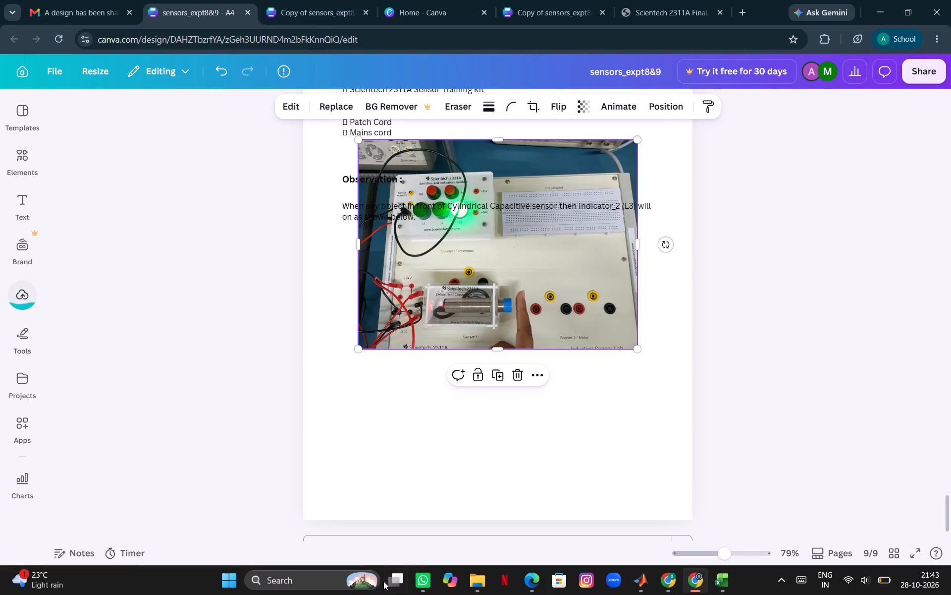
# Move the Cylindrical Capacitive sensor photo on page 9 clear below the observation sentence and centre it horizontally.
pyautogui.click(521, 459)
pyautogui.moveTo(514, 302); pyautogui.dragTo(531, 405)
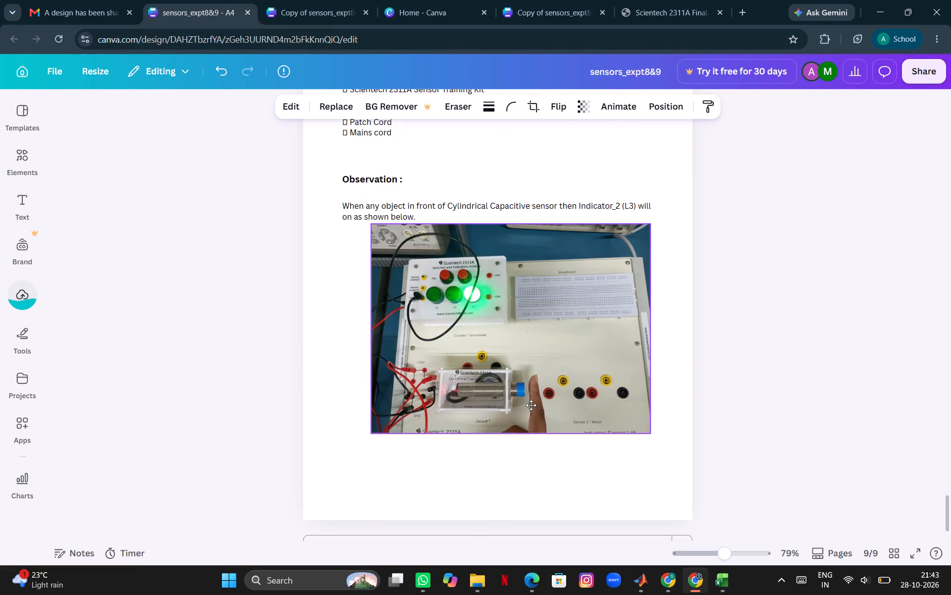
pyautogui.moveTo(531, 405); pyautogui.dragTo(512, 415)
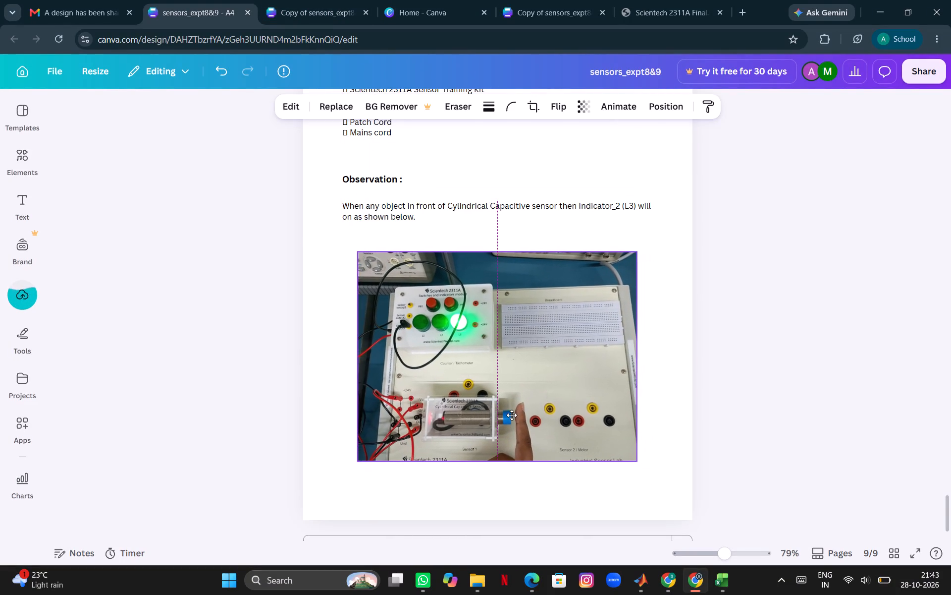
pyautogui.moveTo(512, 415); pyautogui.dragTo(511, 415)
# Review the observation texts and photos on pages 5 to 9 for consistency between the parts.
pyautogui.click(950, 325)
pyautogui.scroll(2, 903, 465)
pyautogui.scroll(-8, 899, 447)
pyautogui.scroll(11, 810, 440)
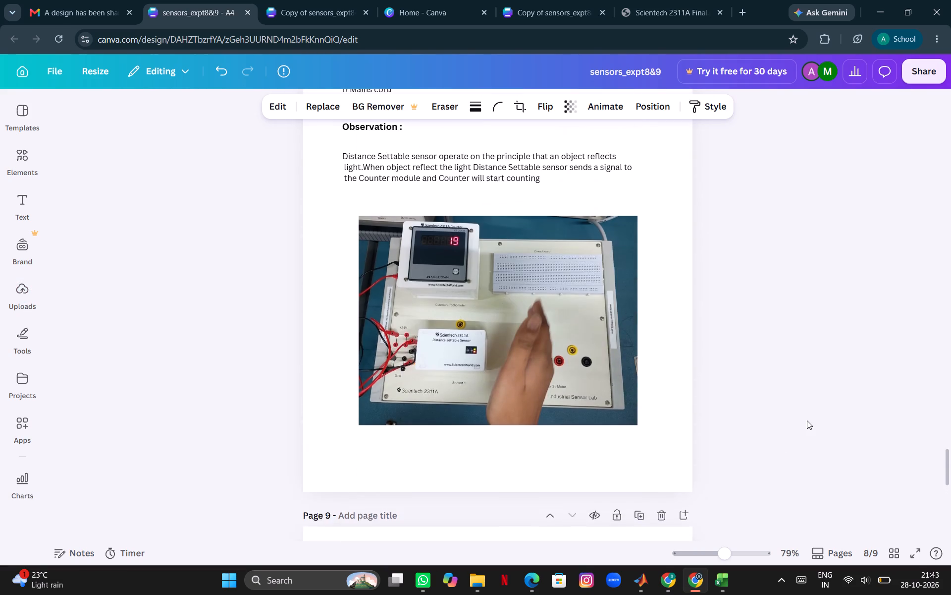
pyautogui.scroll(12, 806, 420)
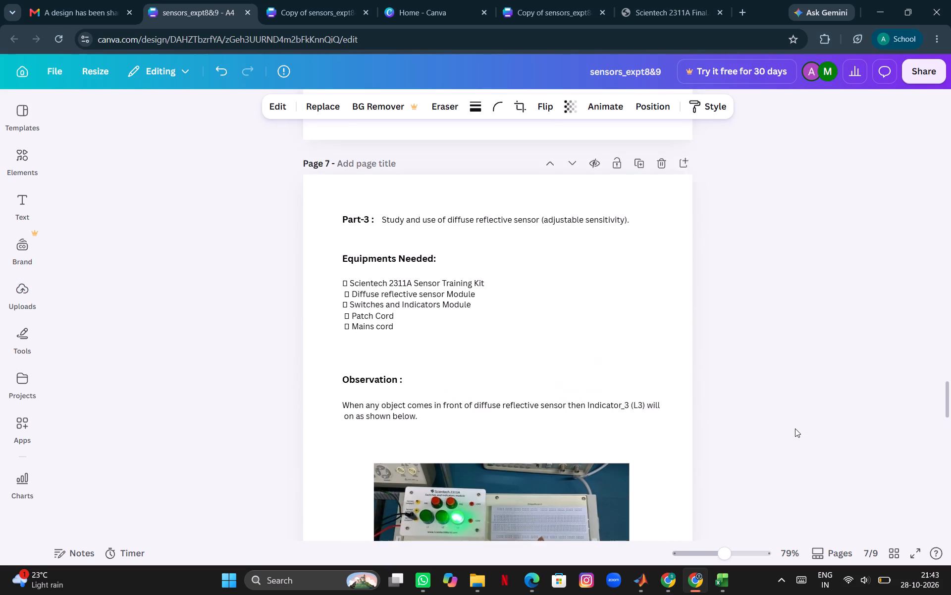
pyautogui.scroll(-9, 795, 428)
pyautogui.scroll(10, 794, 428)
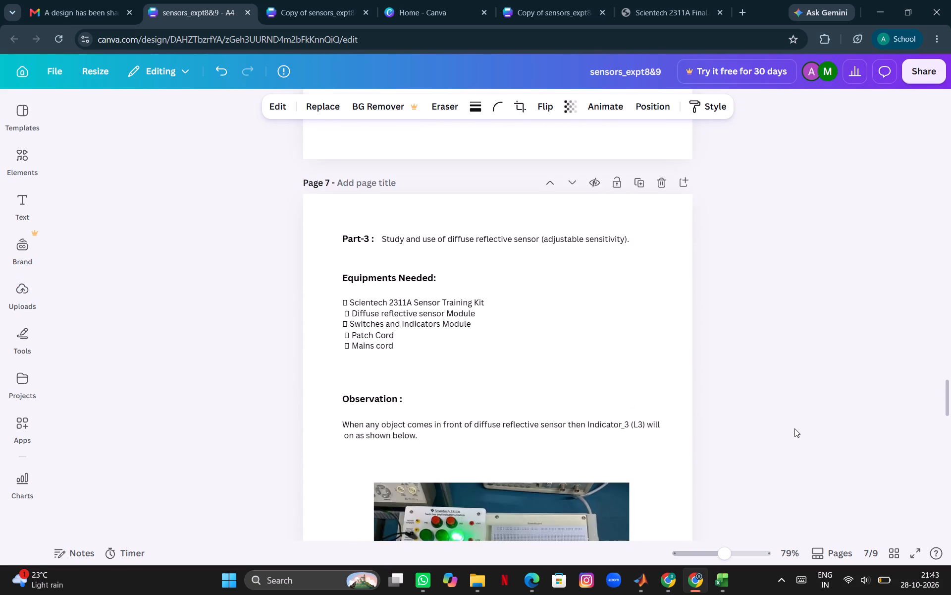
pyautogui.scroll(14, 794, 428)
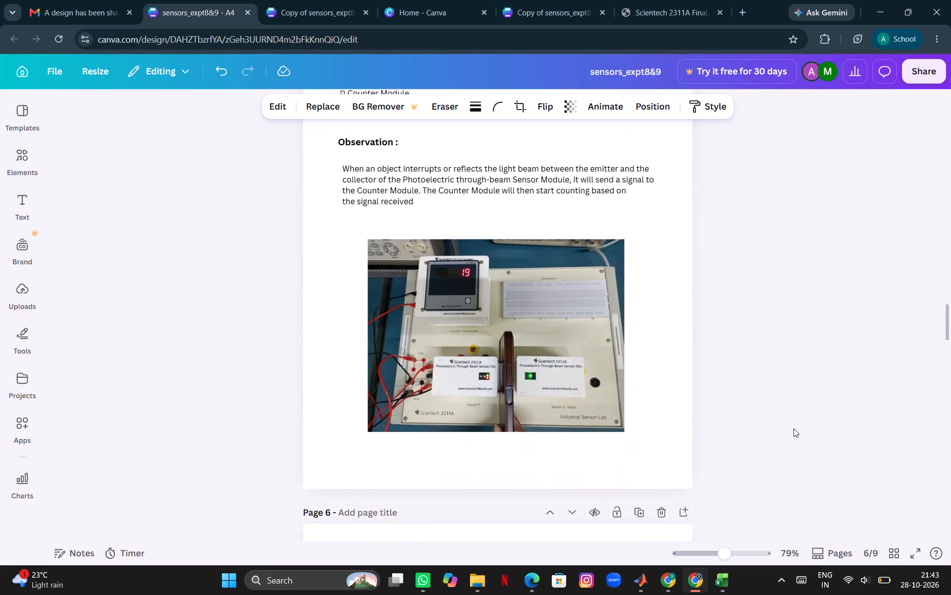
pyautogui.scroll(2, 793, 428)
pyautogui.scroll(-20, 792, 426)
pyautogui.scroll(-1, 792, 426)
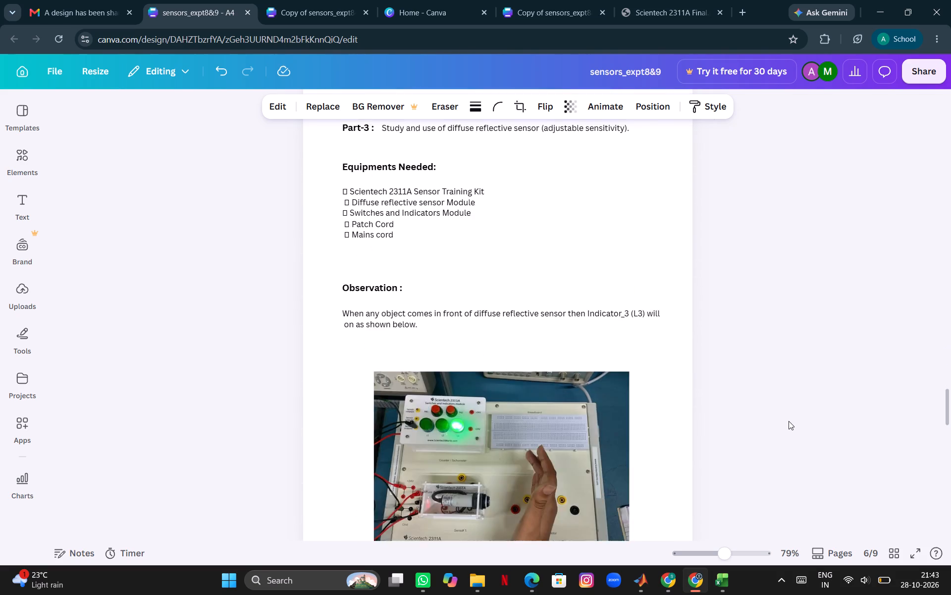
pyautogui.scroll(-16, 789, 421)
pyautogui.scroll(-6, 783, 421)
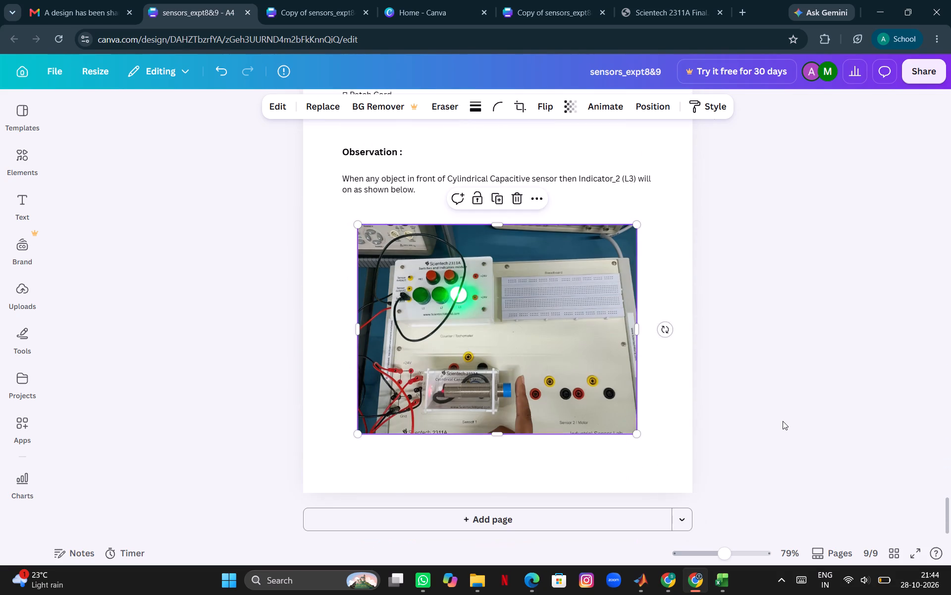
pyautogui.scroll(12, 783, 421)
pyautogui.scroll(-5, 779, 410)
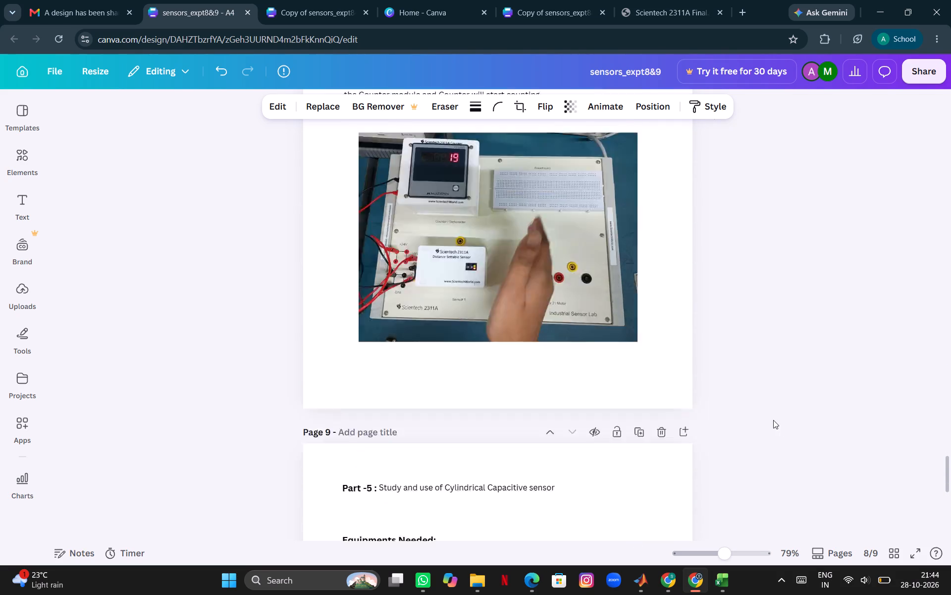
pyautogui.scroll(-13, 773, 420)
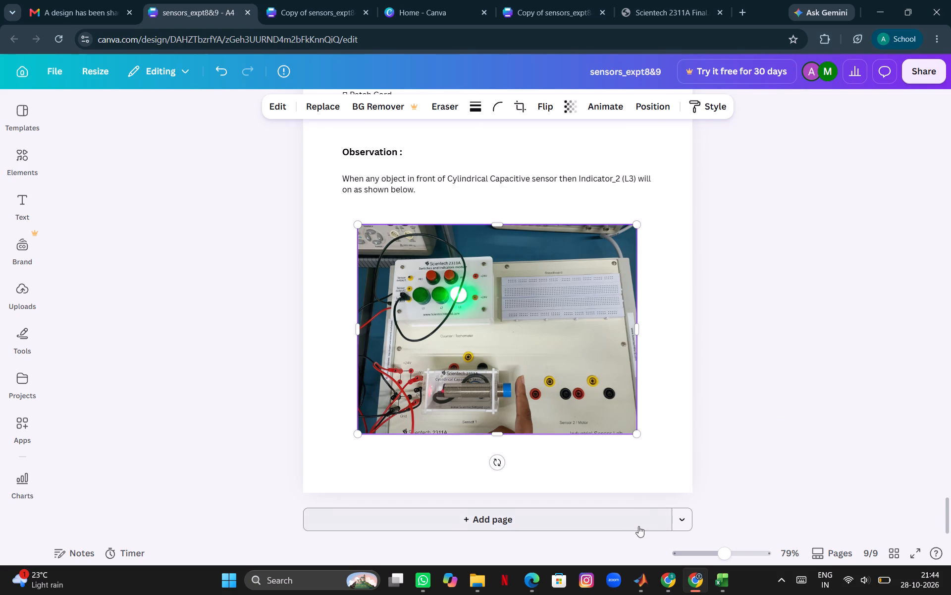
# Add a new blank page after page 9.
pyautogui.click(640, 524)
pyautogui.scroll(2, 731, 398)
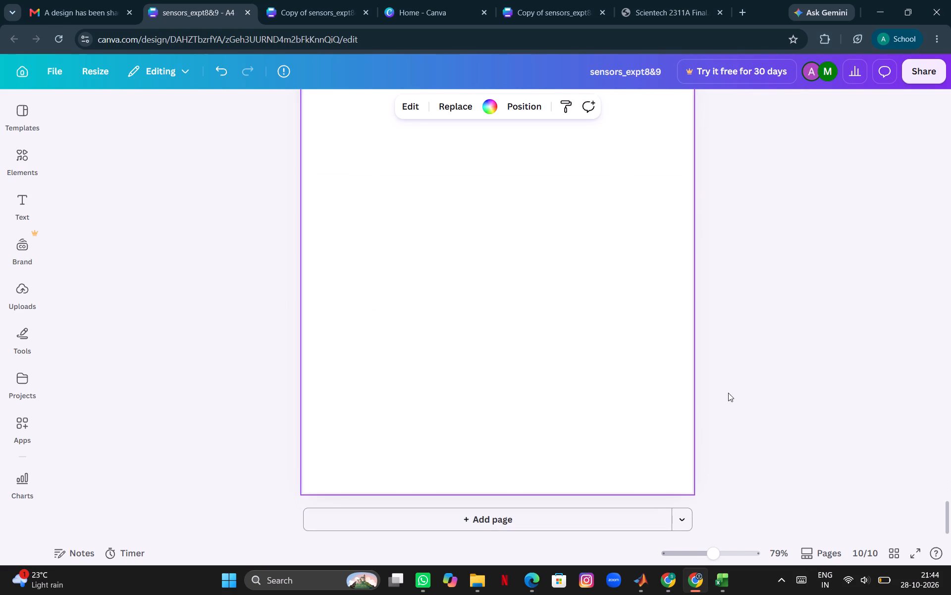
pyautogui.scroll(4, 728, 393)
pyautogui.scroll(-3, 728, 390)
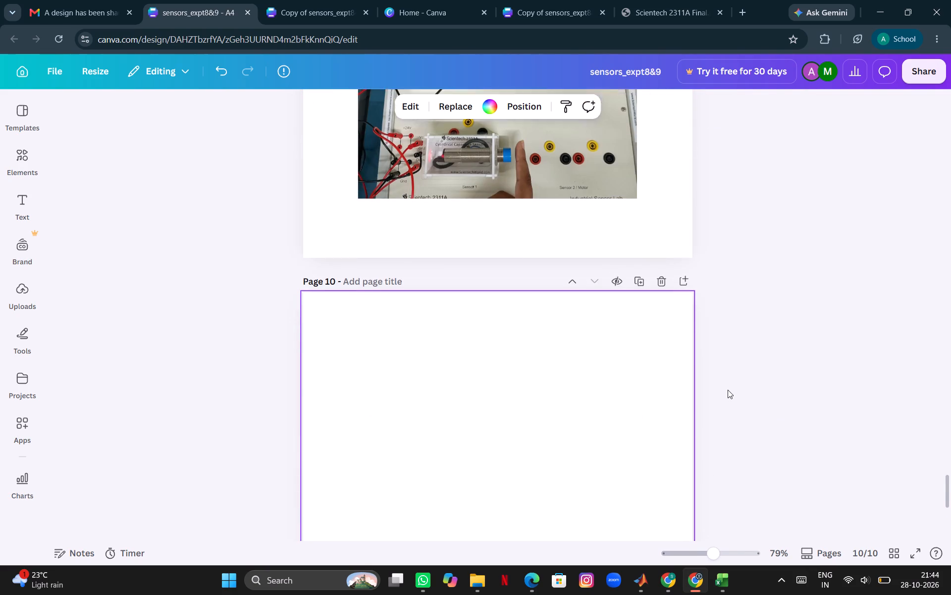
pyautogui.scroll(-7, 728, 390)
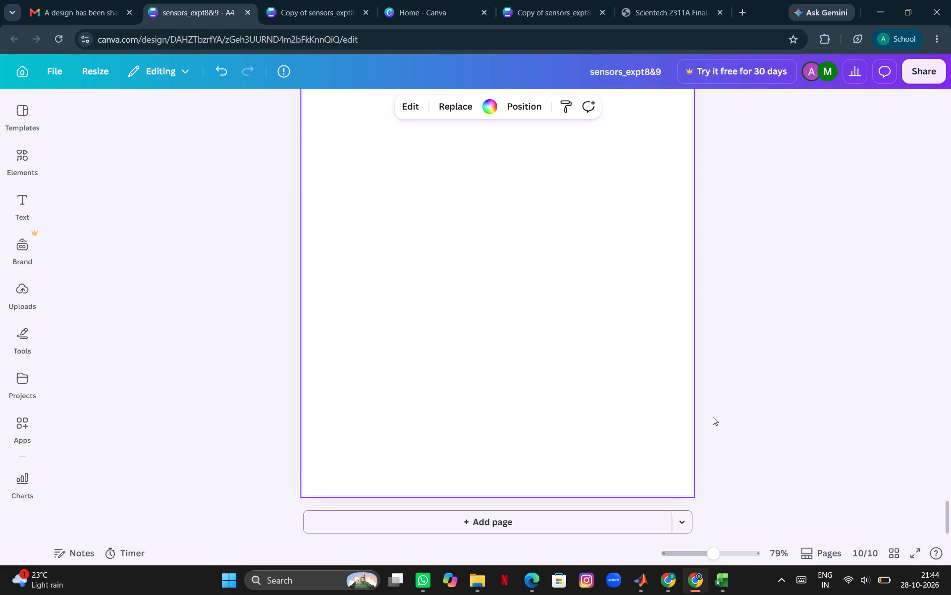
pyautogui.scroll(-1, 933, 502)
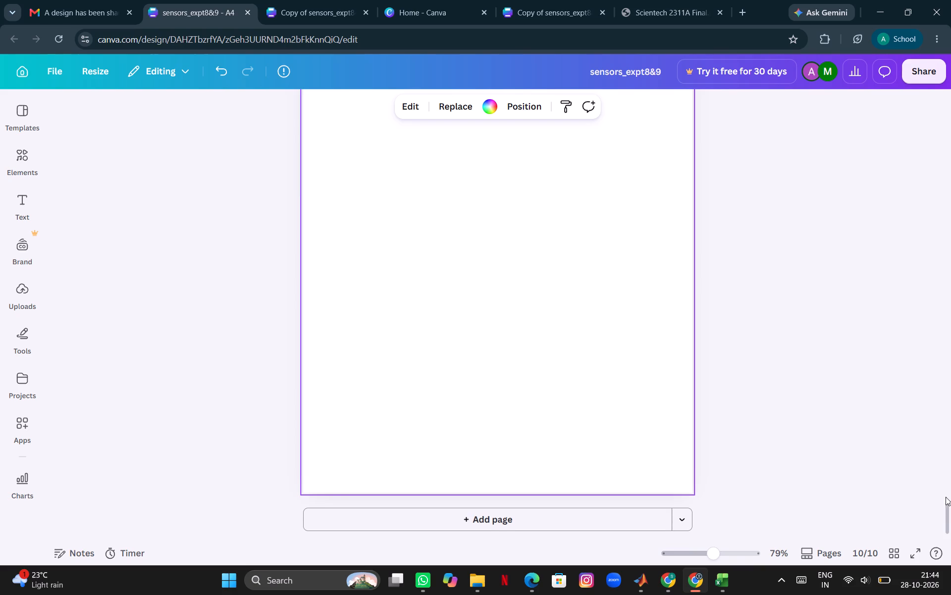
pyautogui.scroll(5, 529, 345)
pyautogui.scroll(-2, 531, 334)
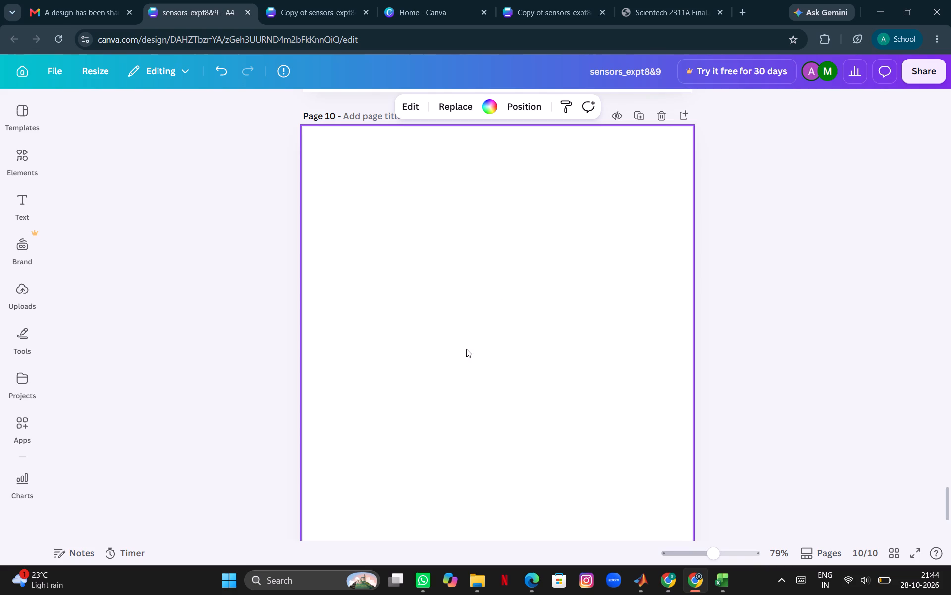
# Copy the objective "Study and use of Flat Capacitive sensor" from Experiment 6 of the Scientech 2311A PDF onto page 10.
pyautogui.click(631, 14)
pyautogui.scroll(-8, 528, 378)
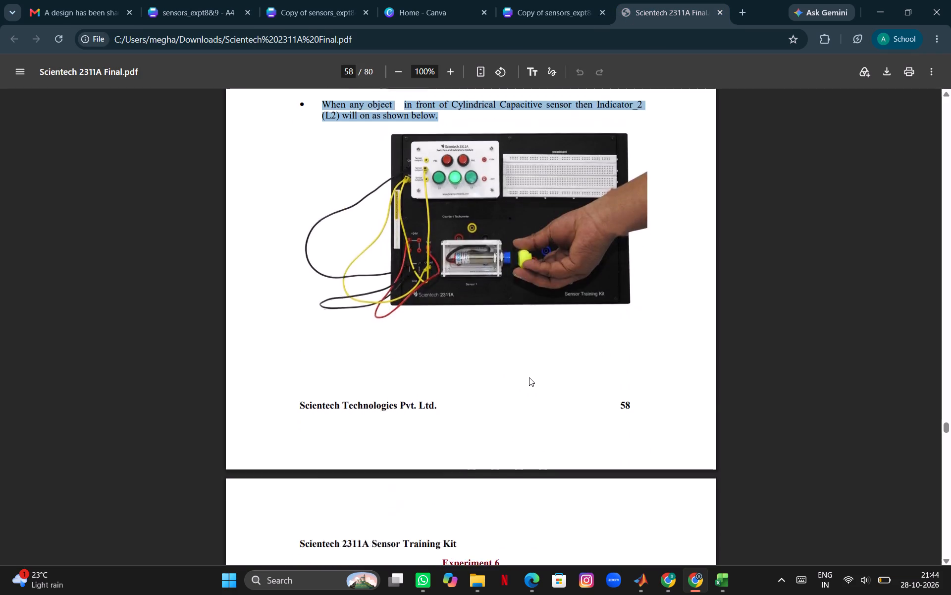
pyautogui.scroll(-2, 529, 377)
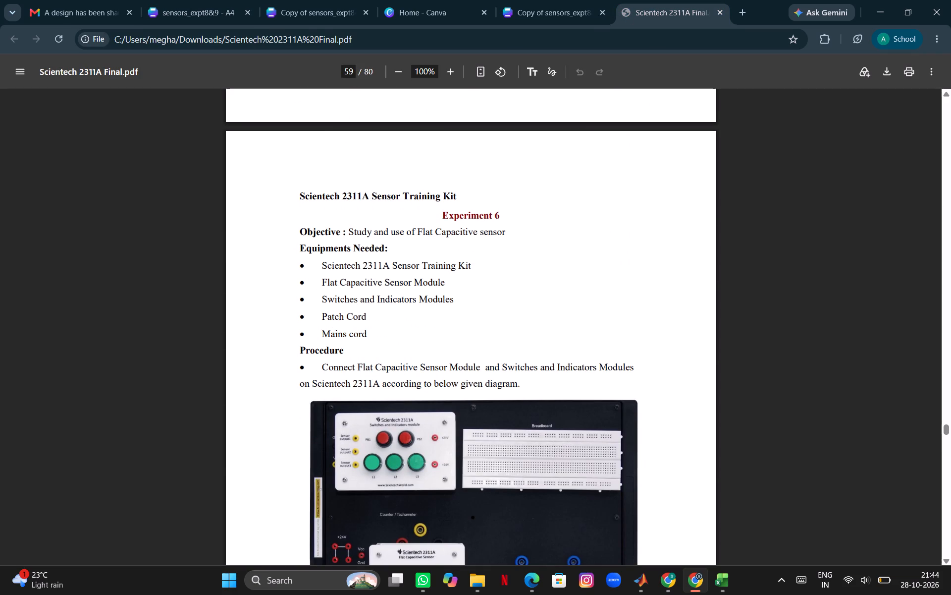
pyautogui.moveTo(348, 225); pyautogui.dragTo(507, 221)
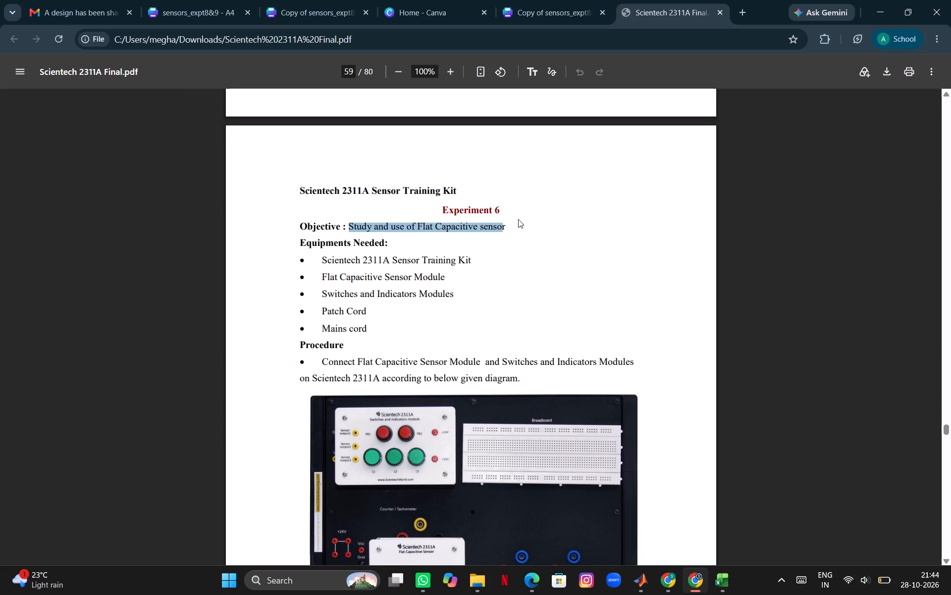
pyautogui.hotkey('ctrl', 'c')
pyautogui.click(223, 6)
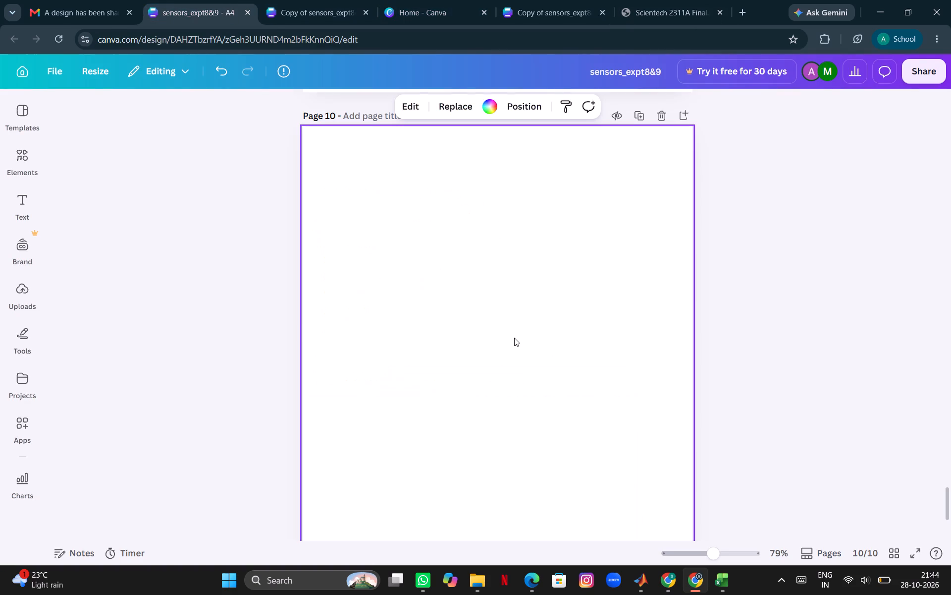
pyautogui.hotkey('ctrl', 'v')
# Copy the PDF's Experiment 6 sentence about an object in front of the Flat Capacitive sensor turning on Indicator_3 (L3) onto page 10.
pyautogui.click(668, 0)
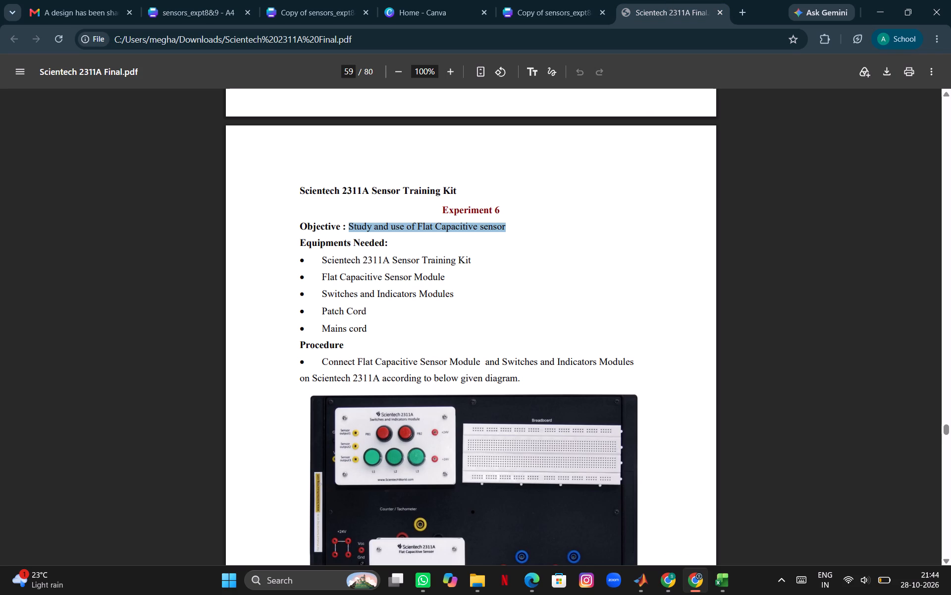
pyautogui.scroll(-4, 418, 359)
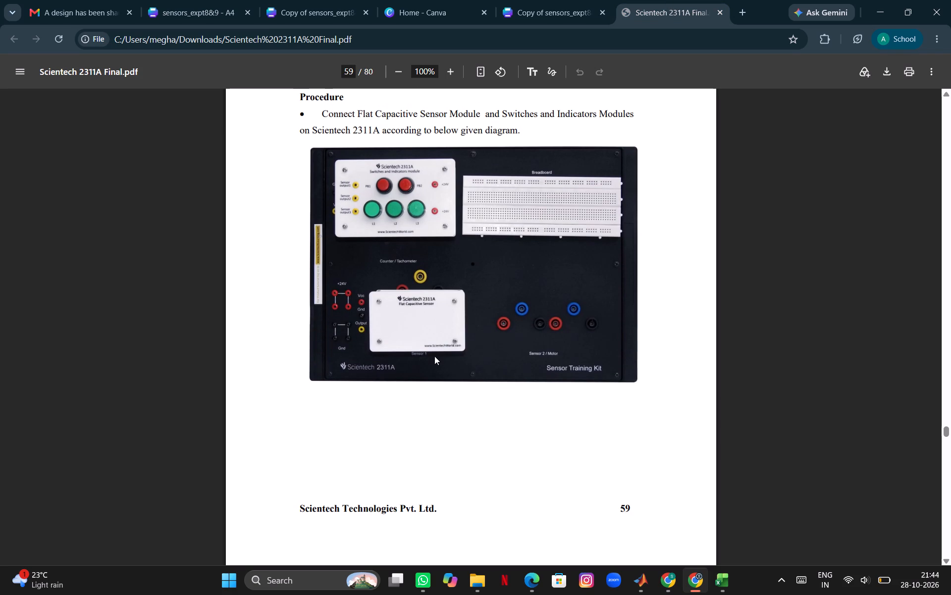
pyautogui.scroll(-6, 443, 374)
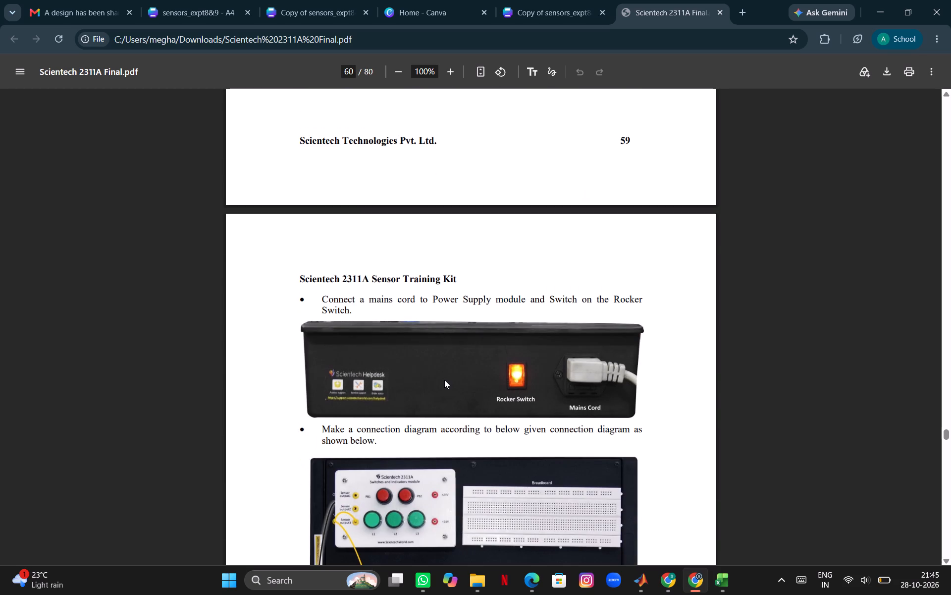
pyautogui.scroll(-1, 445, 380)
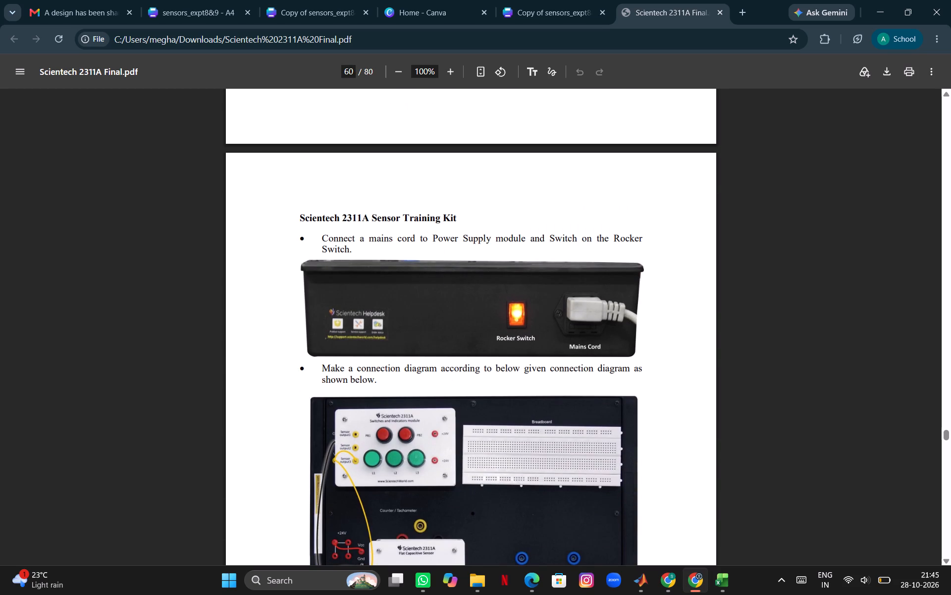
pyautogui.scroll(-8, 495, 357)
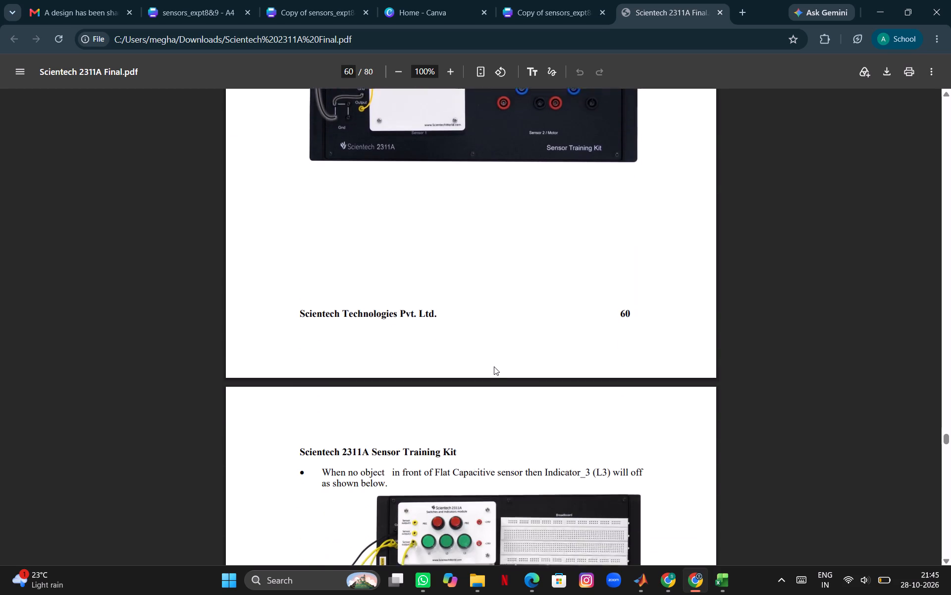
pyautogui.scroll(-6, 494, 366)
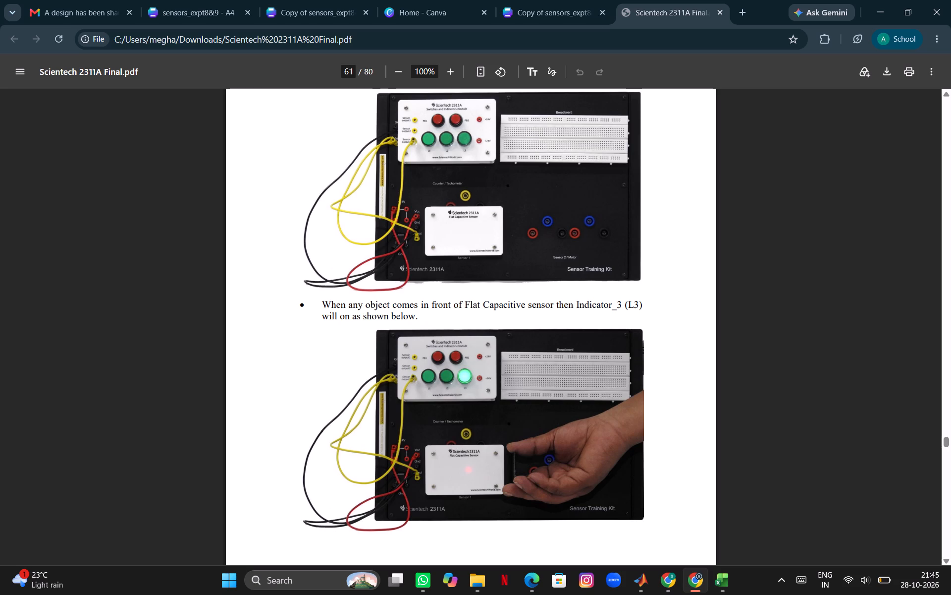
pyautogui.moveTo(319, 303); pyautogui.dragTo(420, 316)
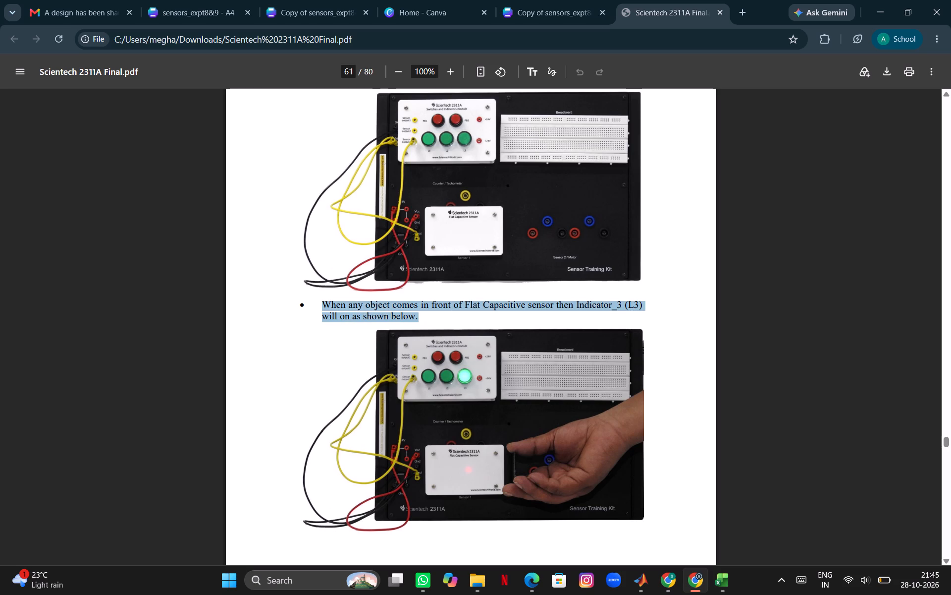
pyautogui.hotkey('ctrl', 'c')
pyautogui.scroll(18, 525, 309)
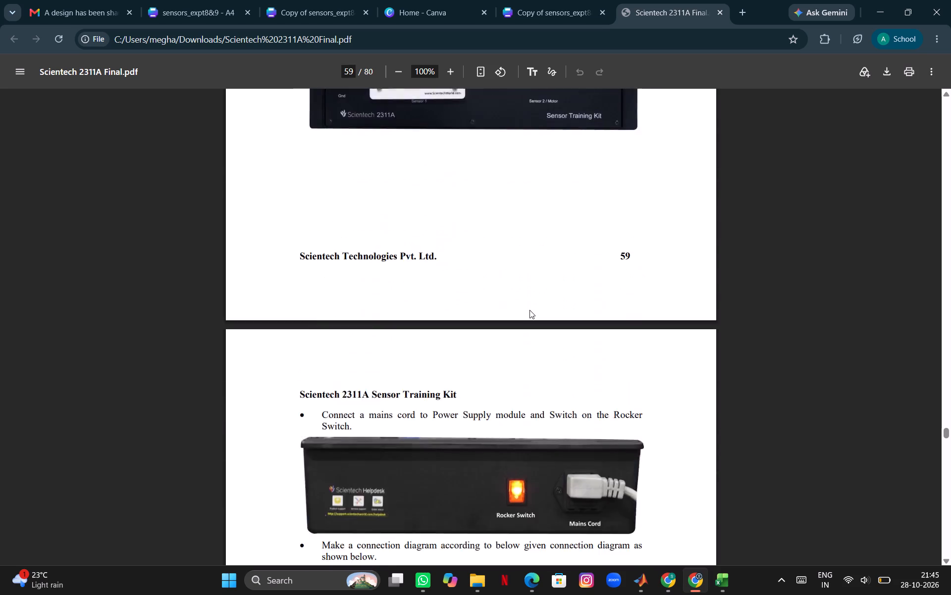
pyautogui.scroll(10, 529, 310)
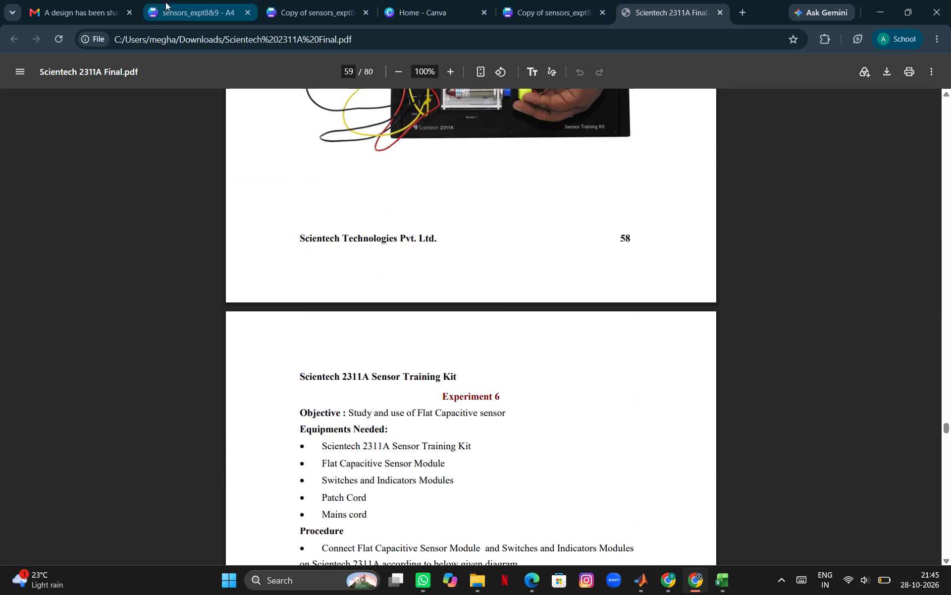
pyautogui.click(184, 14)
pyautogui.hotkey('ctrl', 'v')
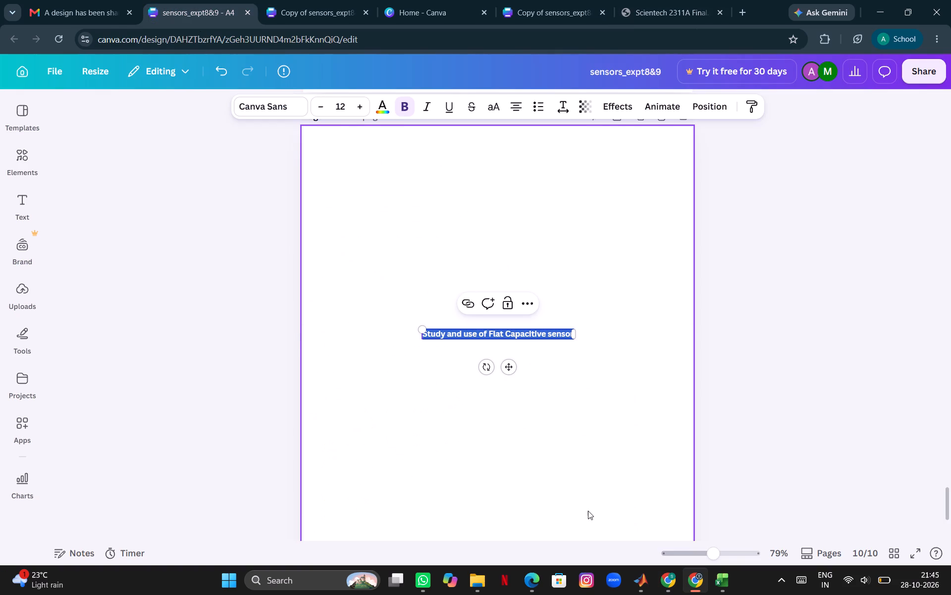
pyautogui.moveTo(571, 342); pyautogui.dragTo(584, 400)
pyautogui.click(579, 255)
# Remove the bold formatting from page 10's Flat Capacitive observation sentence and align it left.
pyautogui.click(542, 348)
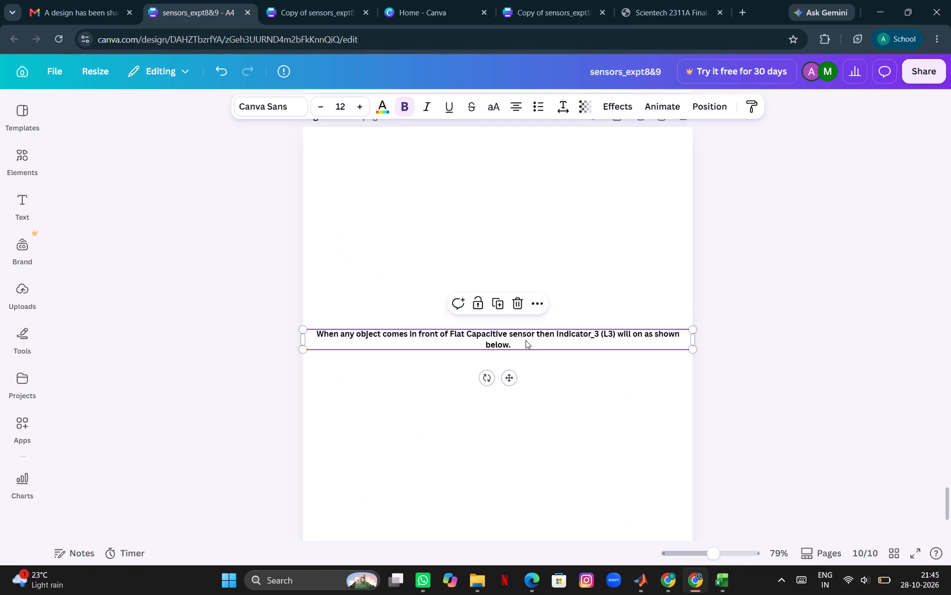
pyautogui.click(398, 110)
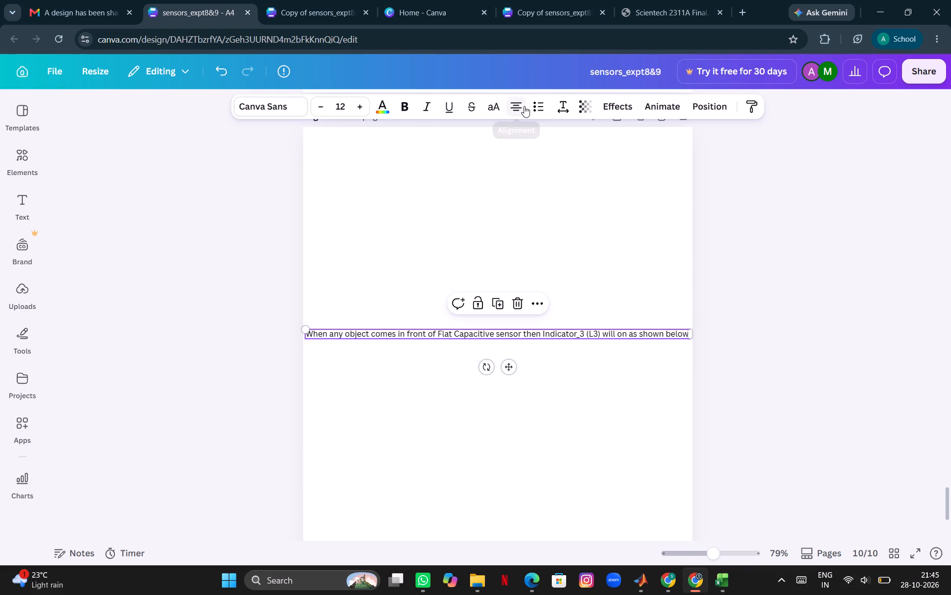
pyautogui.click(524, 106)
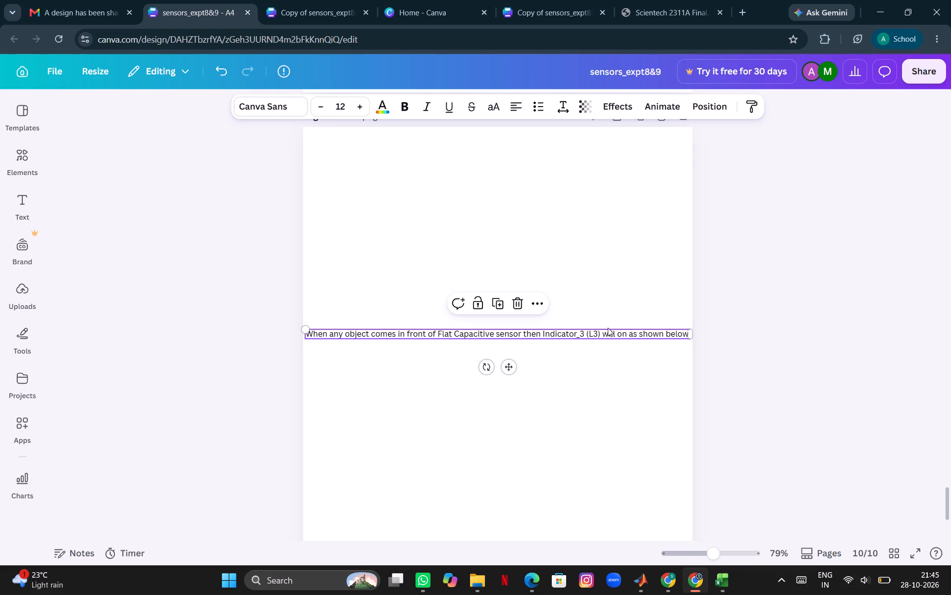
# Break page 10's Flat Capacitive observation sentence onto a second line before "on as shown below.".
pyautogui.click(614, 332)
pyautogui.press('Return')
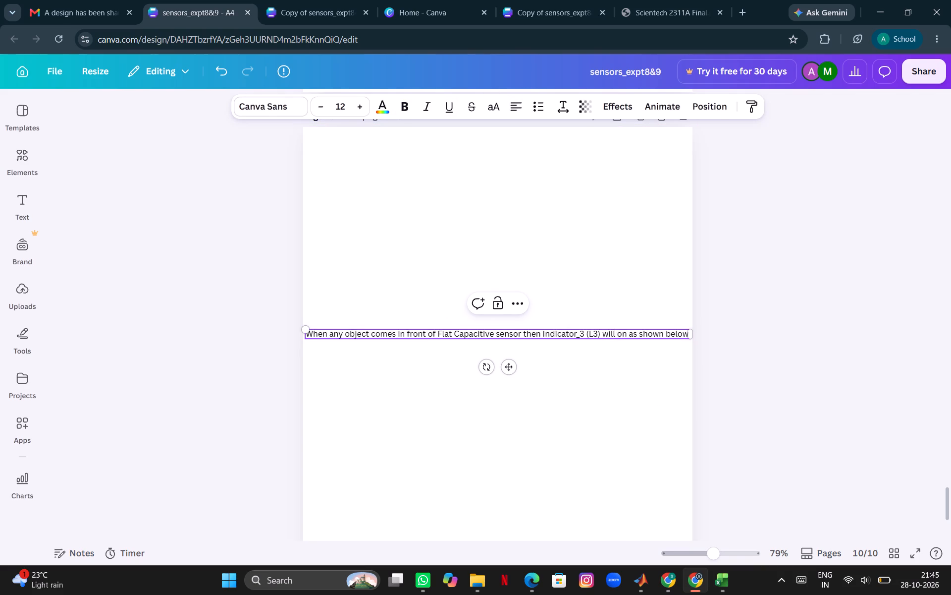
pyautogui.moveTo(637, 433); pyautogui.dragTo(629, 433)
pyautogui.moveTo(485, 351); pyautogui.dragTo(550, 340)
pyautogui.moveTo(565, 423); pyautogui.dragTo(554, 395)
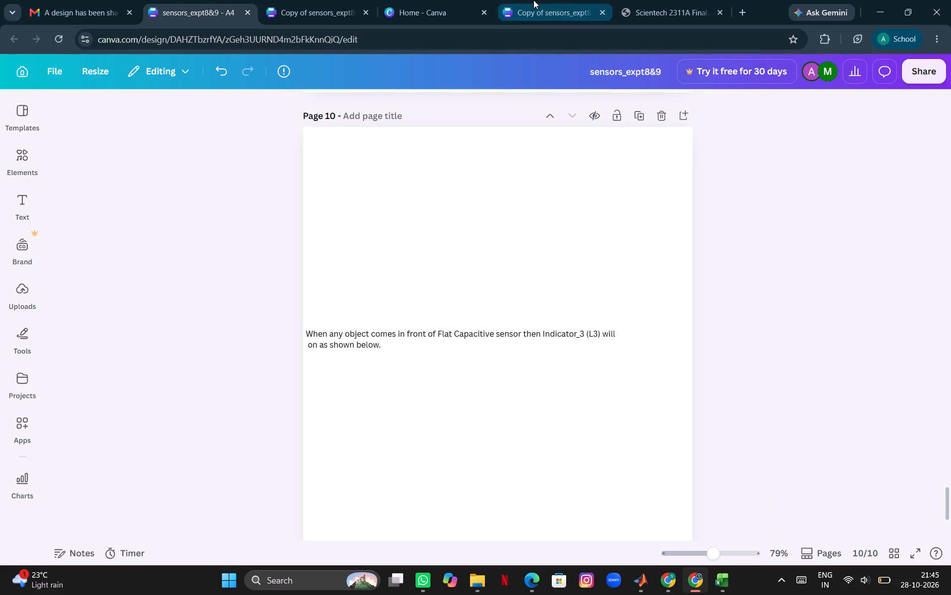
# Copy the objective "Study and use of Flat Capacitive sensor" from the PDF's Experiment 6 onto page 10, placing it above the observation sentence.
pyautogui.click(686, 0)
pyautogui.scroll(2, 463, 393)
pyautogui.scroll(-3, 465, 382)
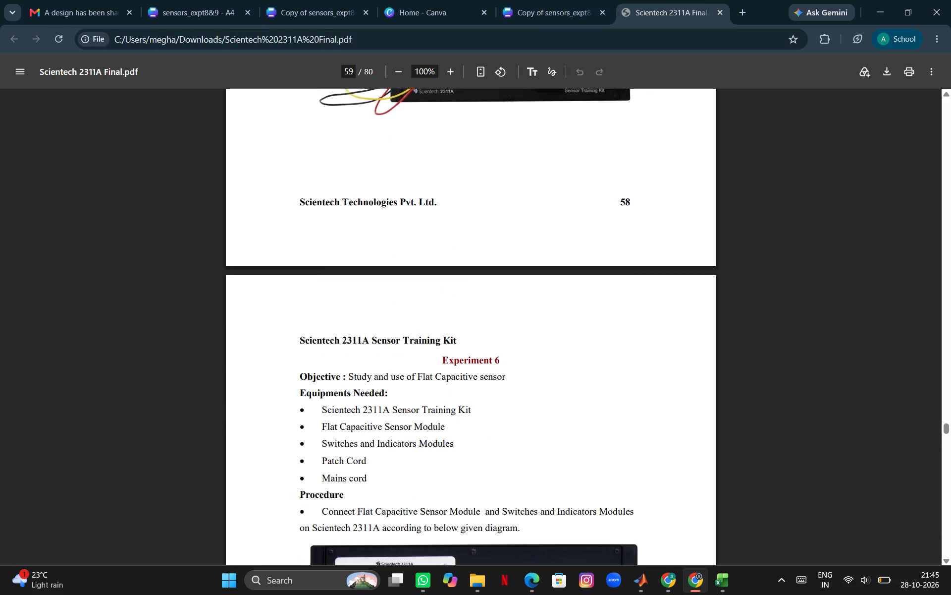
pyautogui.moveTo(348, 347); pyautogui.dragTo(402, 354)
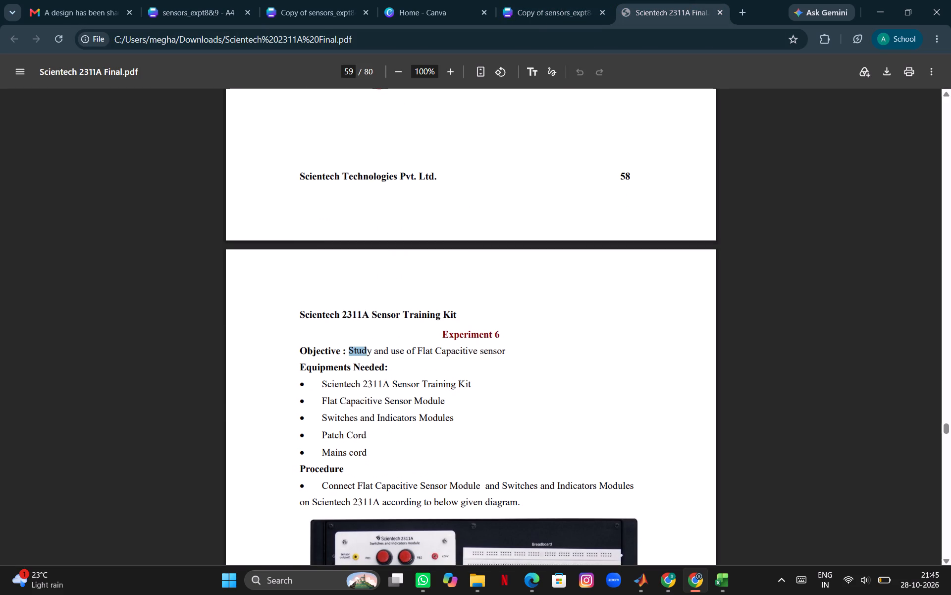
pyautogui.moveTo(402, 354); pyautogui.dragTo(515, 349)
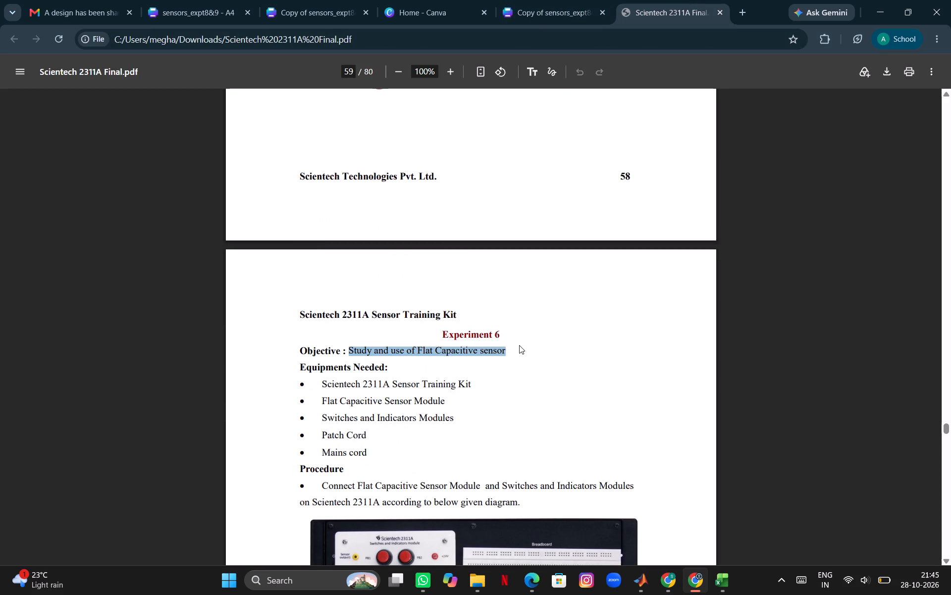
pyautogui.hotkey('ctrl', 'c')
pyautogui.click(167, 6)
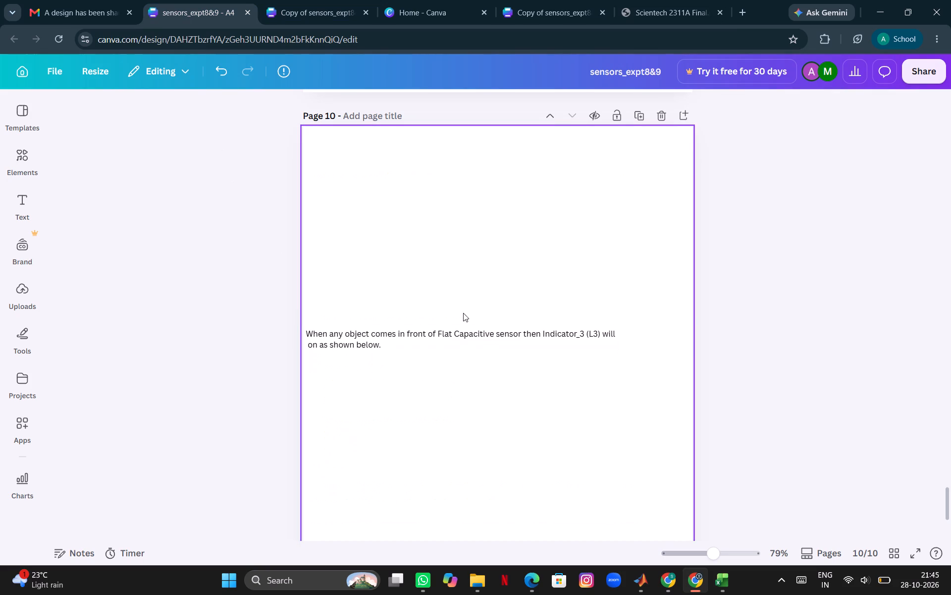
pyautogui.hotkey('ctrl', 'v')
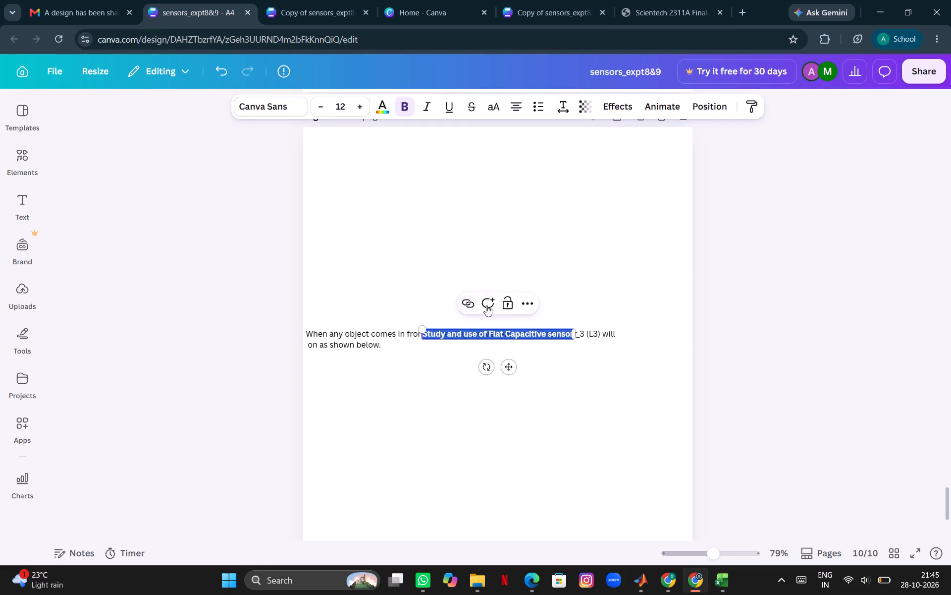
pyautogui.moveTo(521, 191); pyautogui.dragTo(521, 197)
pyautogui.click(544, 326)
pyautogui.moveTo(544, 329); pyautogui.dragTo(526, 240)
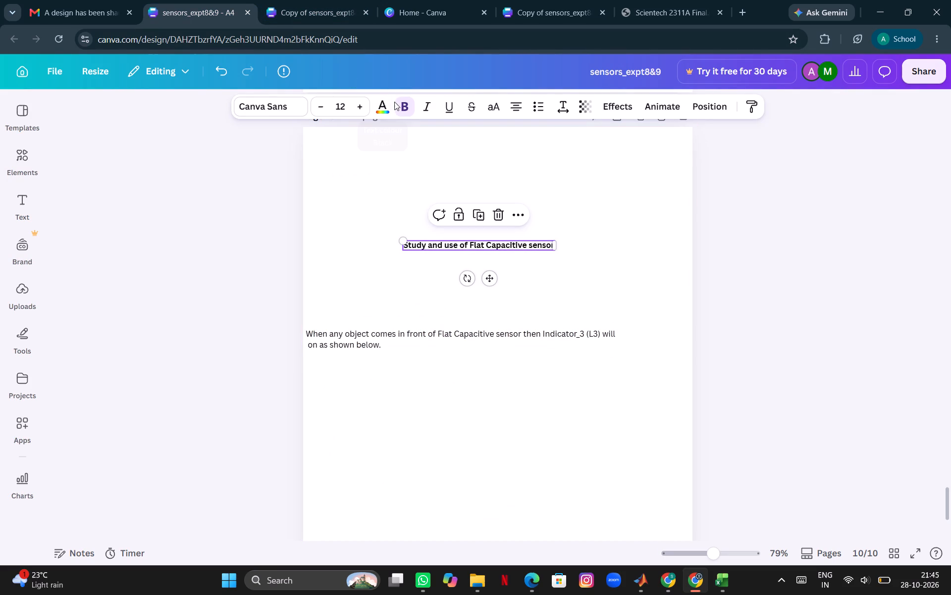
# Remove the bold formatting from page 10's Flat Capacitive objective text and align it left.
pyautogui.click(398, 102)
pyautogui.click(514, 114)
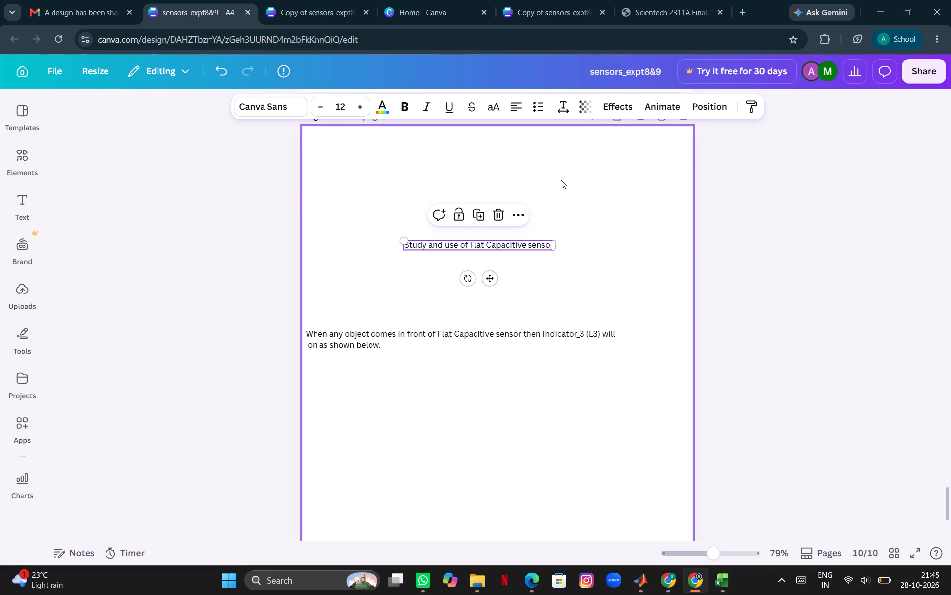
pyautogui.click(564, 183)
# Examine Experiment 6 in the Scientech 2311A PDF, from its equipment list through to the Flat Capacitive sensor observations and photos.
pyautogui.moveTo(676, 2); pyautogui.dragTo(676, 7)
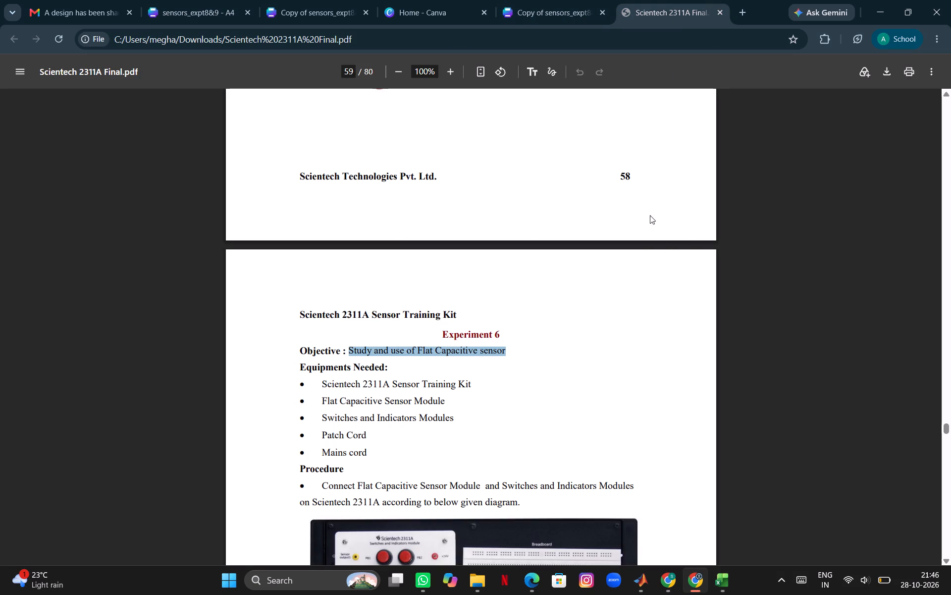
pyautogui.scroll(-3, 511, 366)
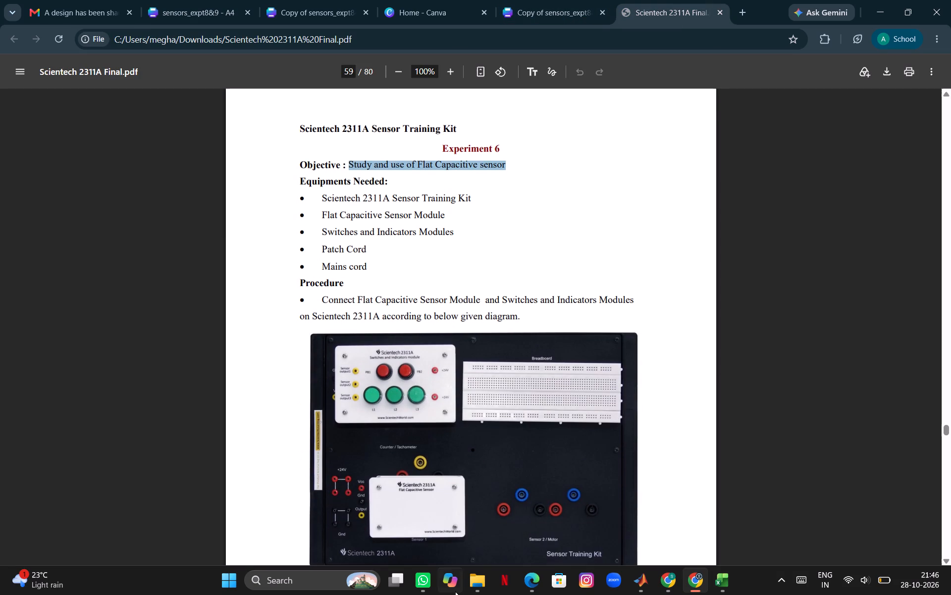
pyautogui.scroll(-12, 504, 445)
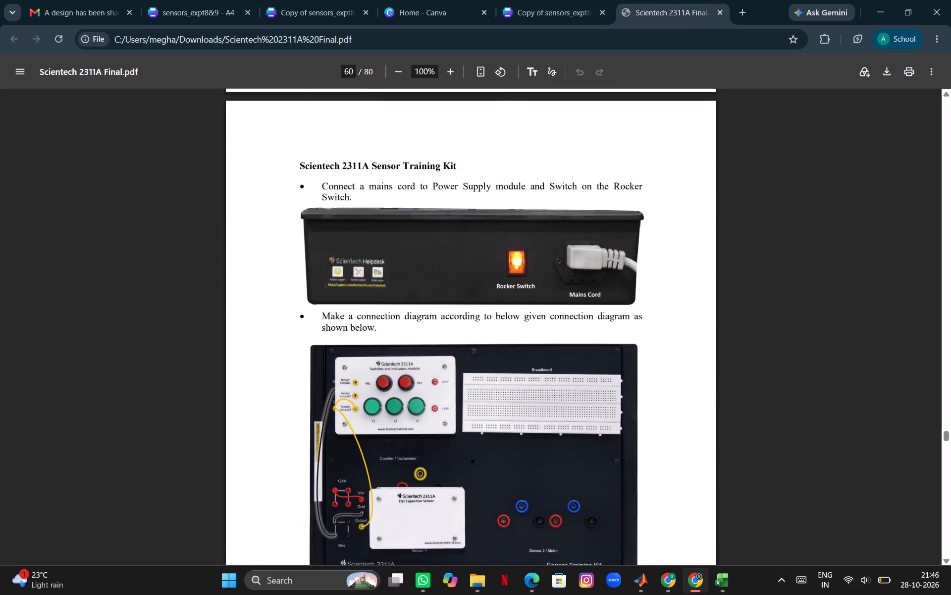
pyautogui.scroll(-10, 504, 459)
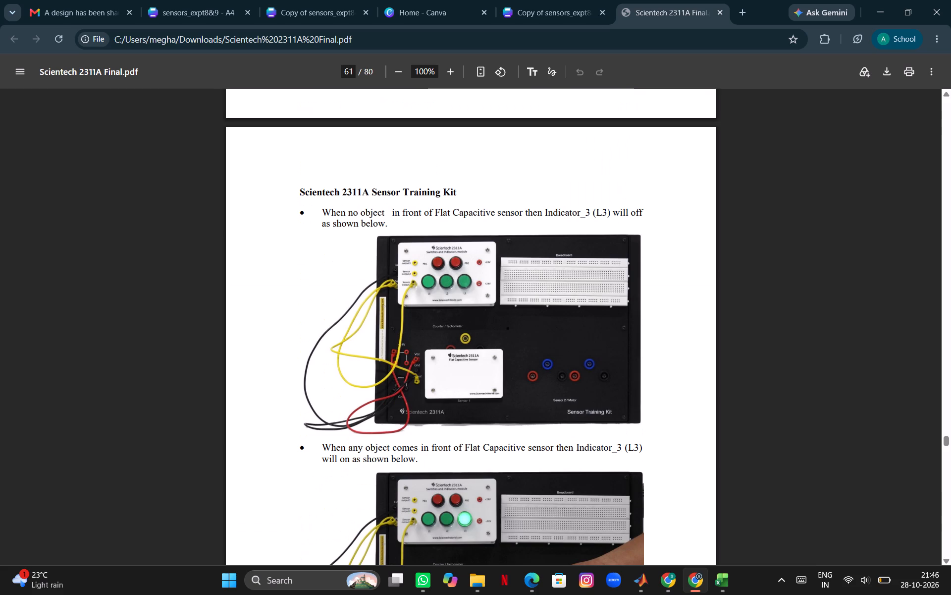
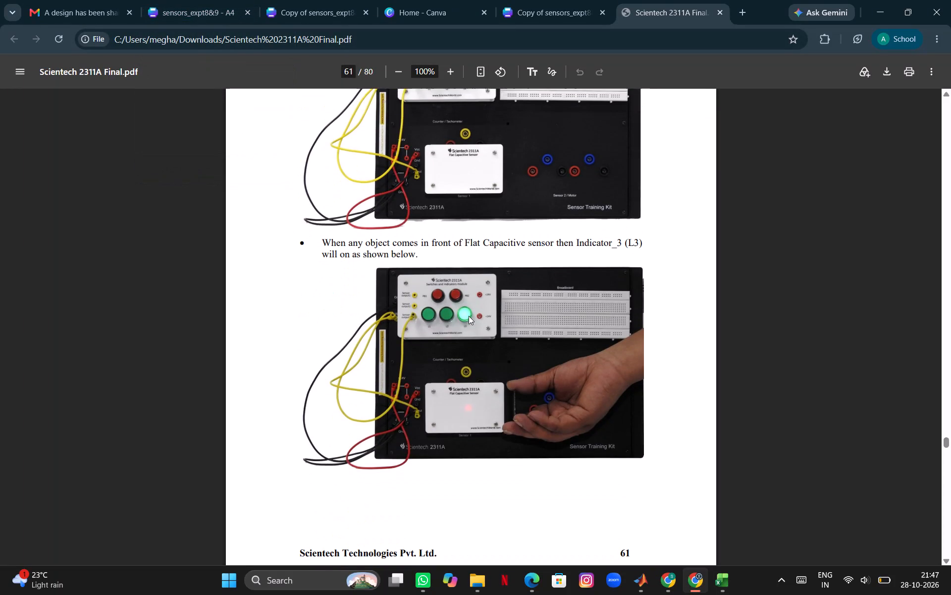
# Paste the copied photo of the capacitive sensor with a finger in front onto page 10, placing it below the observation sentence.
pyautogui.scroll(2, 469, 316)
pyautogui.scroll(1, 496, 279)
pyautogui.click(164, 0)
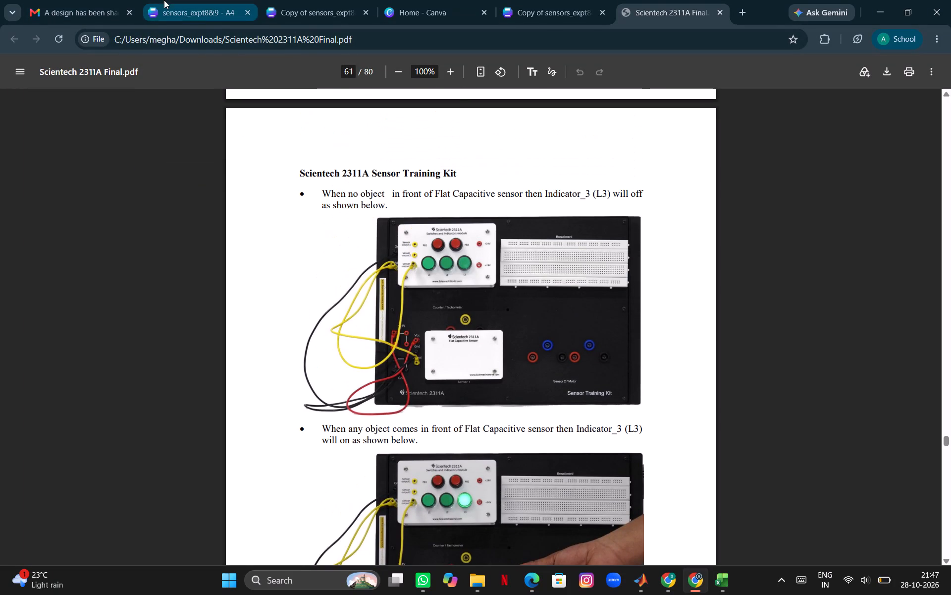
pyautogui.hotkey('ctrl', 'v')
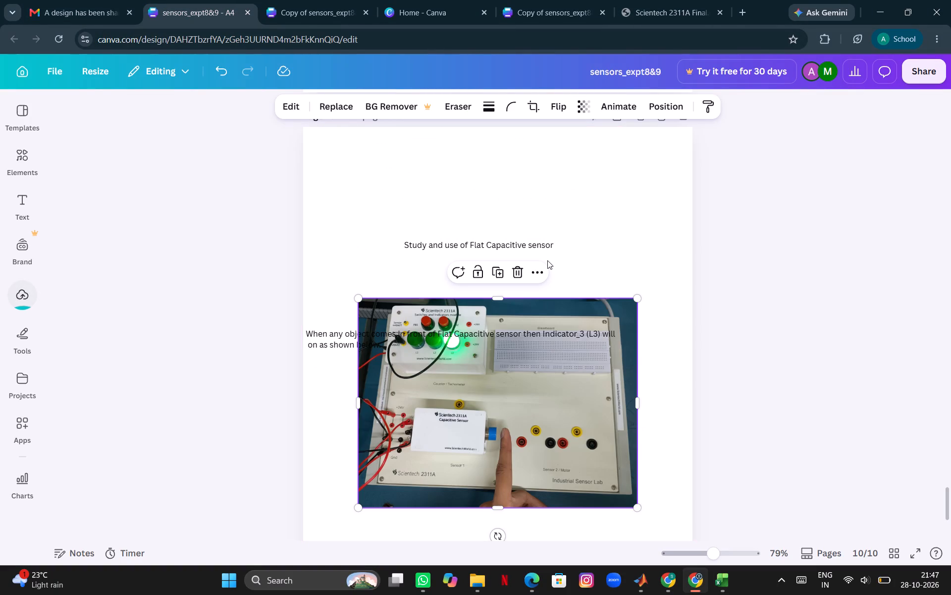
pyautogui.scroll(-3, 760, 415)
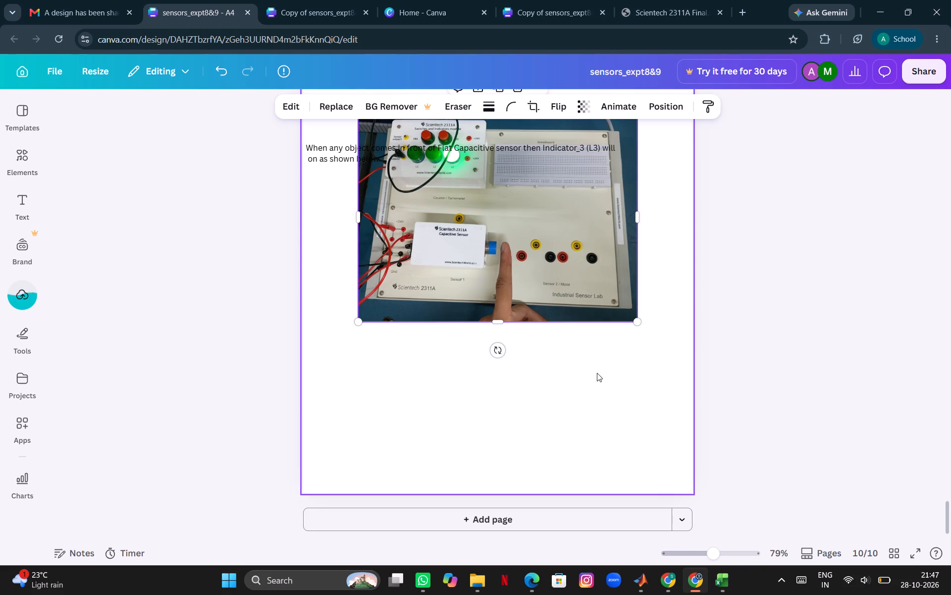
pyautogui.moveTo(548, 253); pyautogui.dragTo(551, 392)
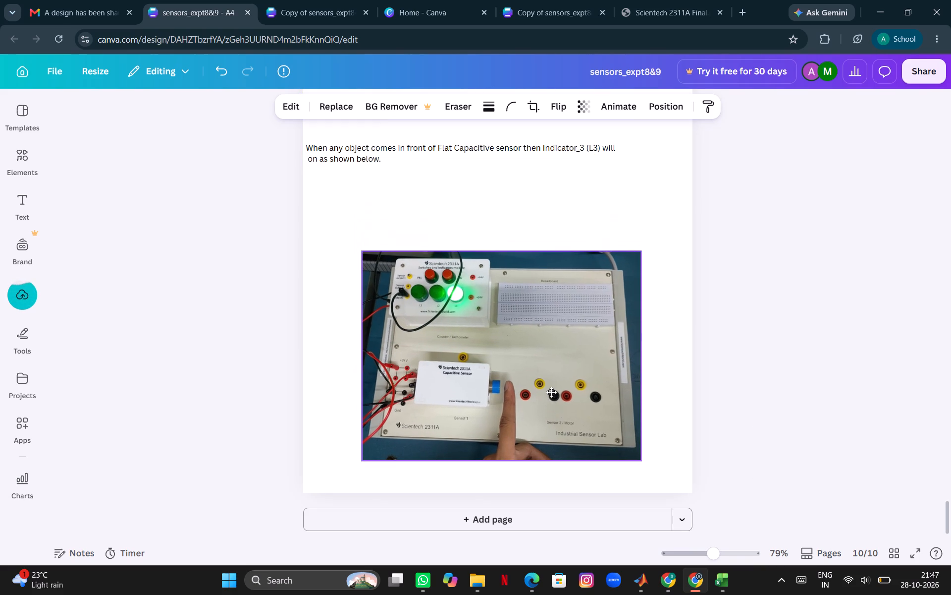
pyautogui.moveTo(551, 392); pyautogui.dragTo(548, 370)
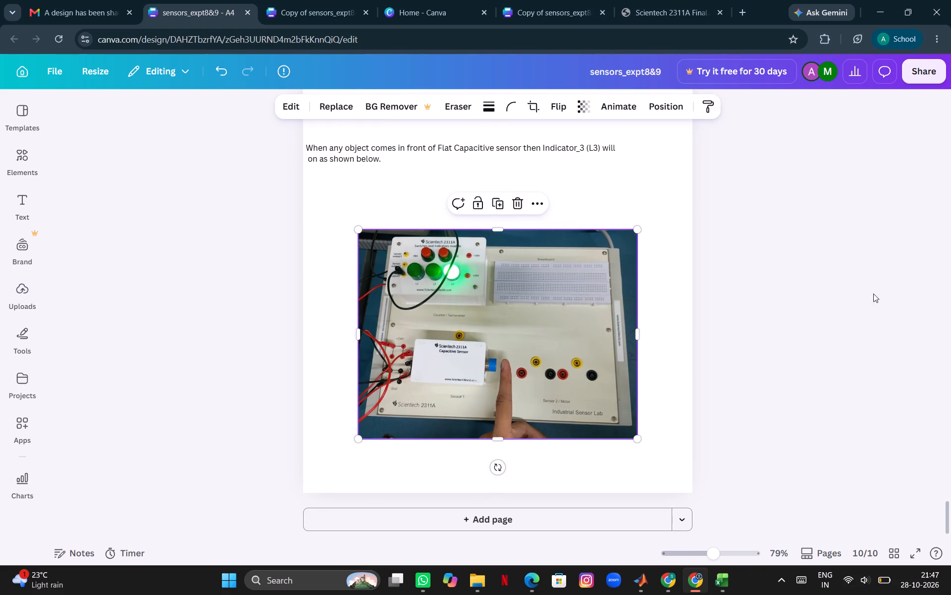
pyautogui.click(903, 295)
# Move page 10's Flat Capacitive observation sentence to just above the photo, lining up with the photo's left edge.
pyautogui.scroll(2, 787, 272)
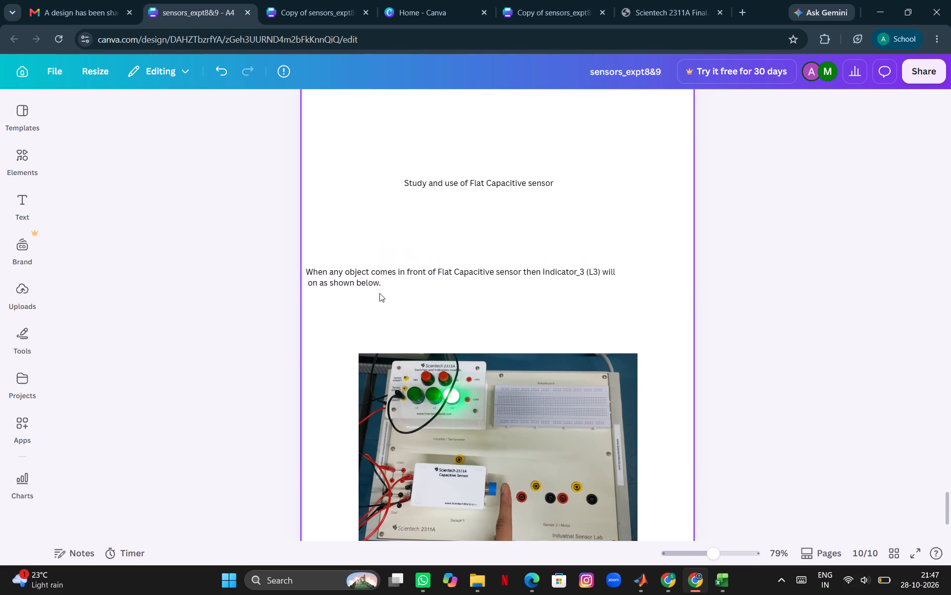
pyautogui.click(367, 258)
pyautogui.moveTo(361, 277); pyautogui.dragTo(416, 307)
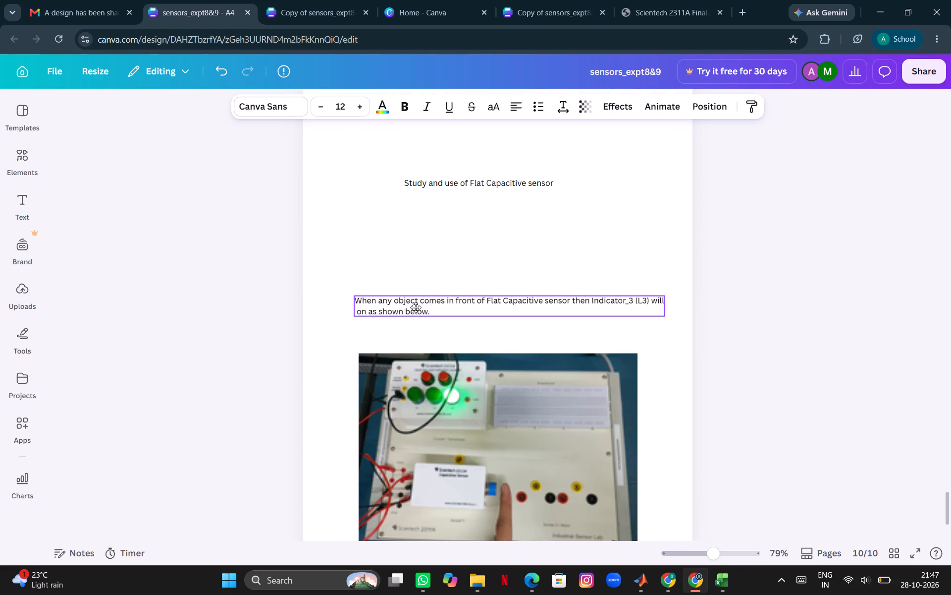
pyautogui.moveTo(416, 307); pyautogui.dragTo(416, 320)
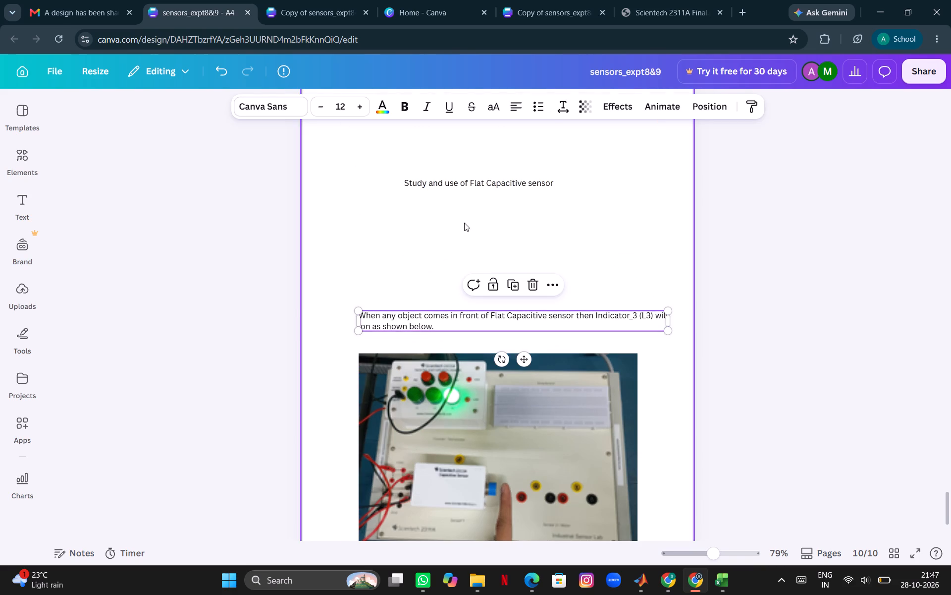
# Add a bold, left-aligned "Part-6 :" label and place it near the top of page 10, above the objective text.
pyautogui.scroll(2, 568, 295)
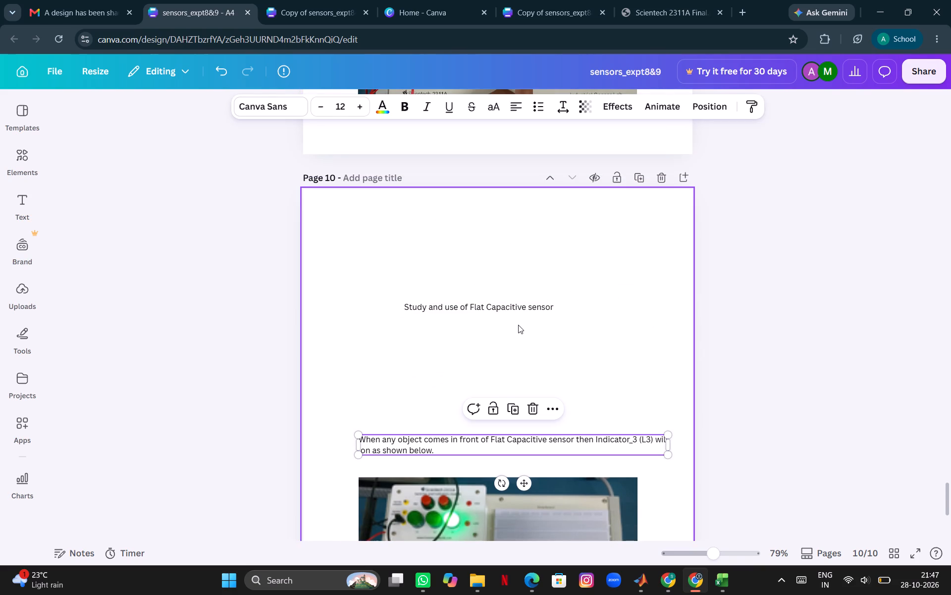
pyautogui.press('t')
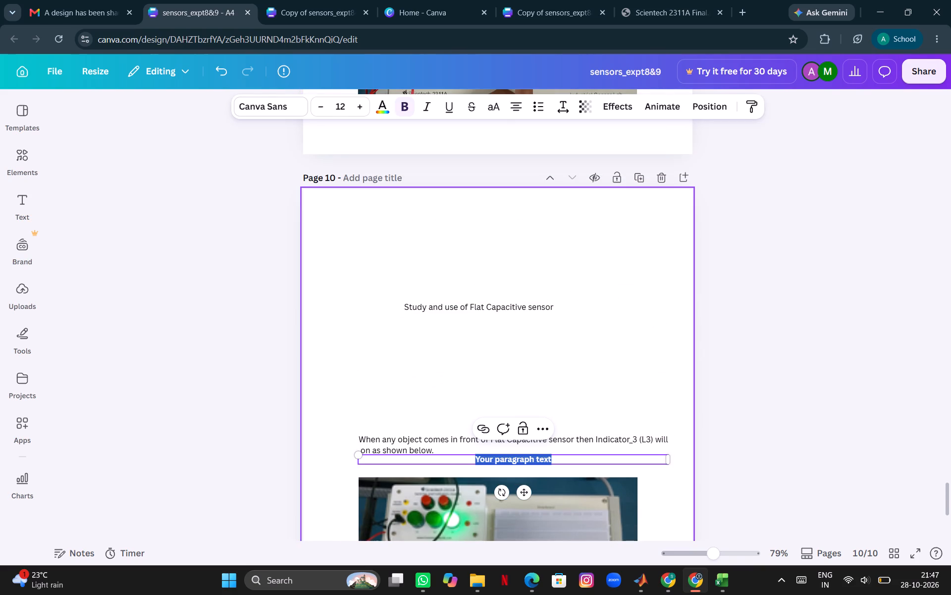
pyautogui.write('Part')
pyautogui.press('-')
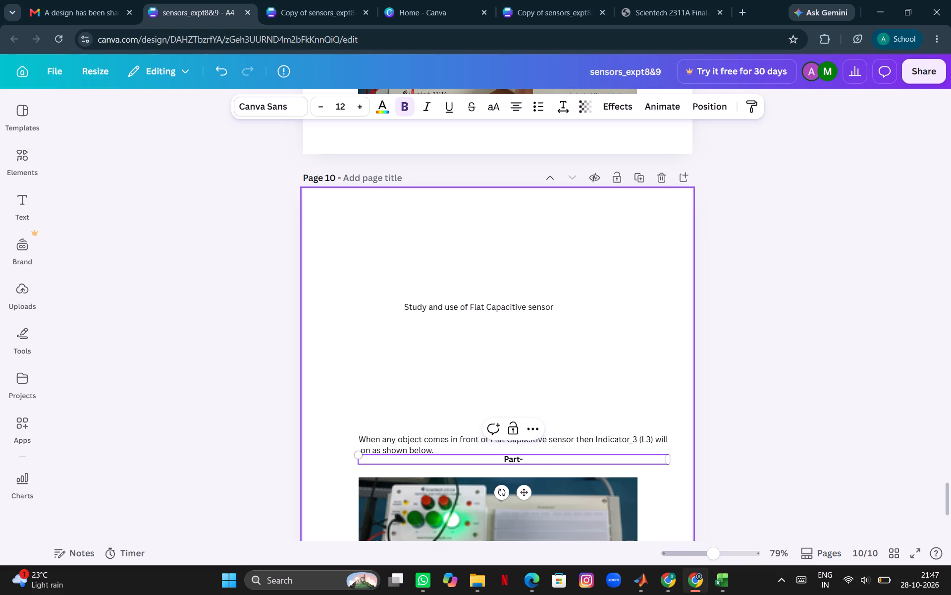
pyautogui.press('6')
pyautogui.press('space')
pyautogui.write(':')
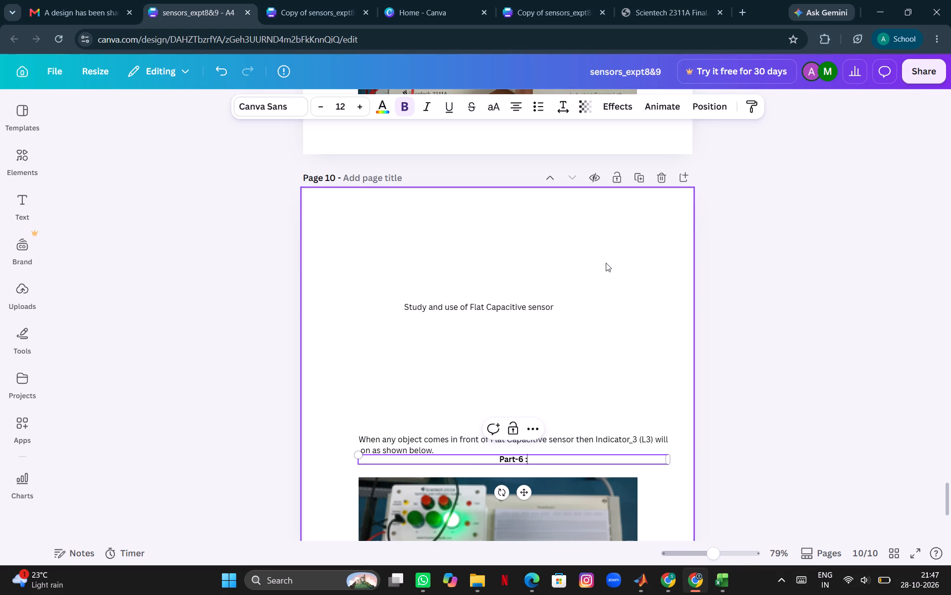
pyautogui.click(522, 109)
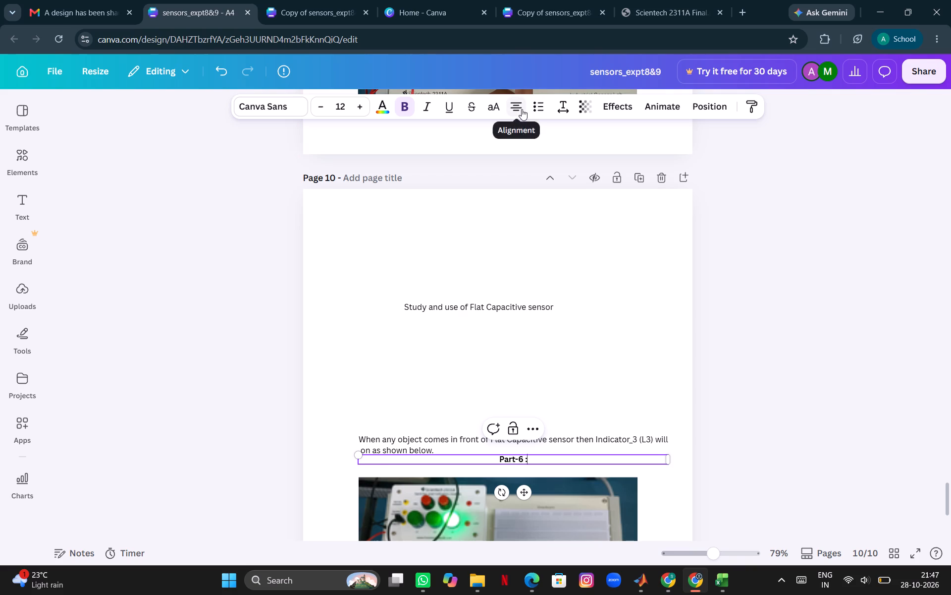
pyautogui.click(639, 285)
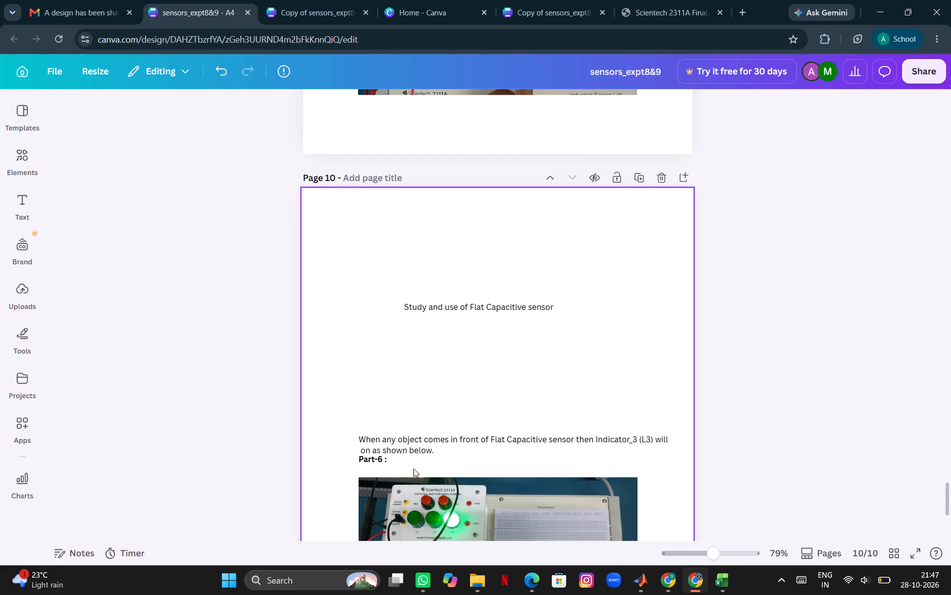
pyautogui.moveTo(395, 457); pyautogui.dragTo(393, 242)
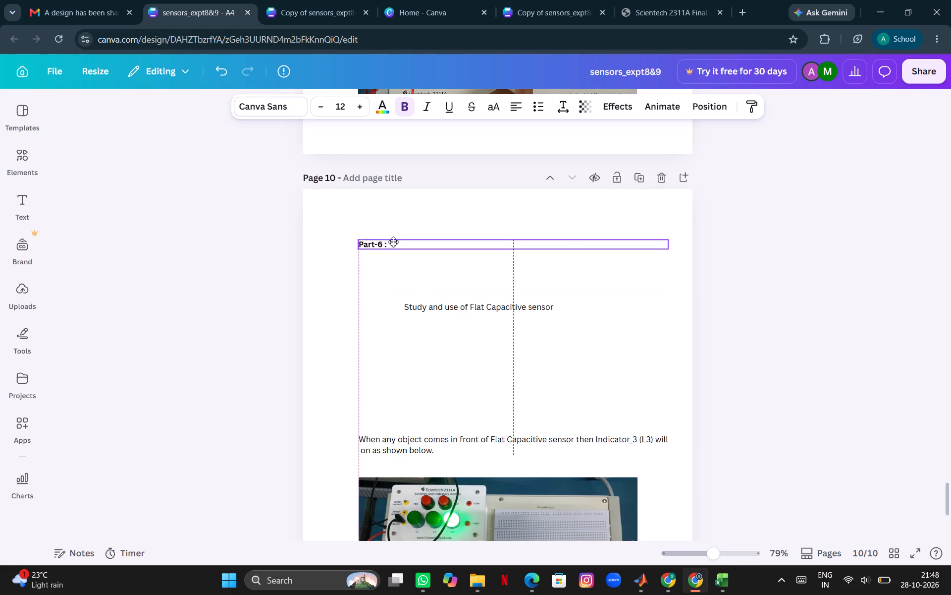
pyautogui.moveTo(393, 242); pyautogui.dragTo(391, 234)
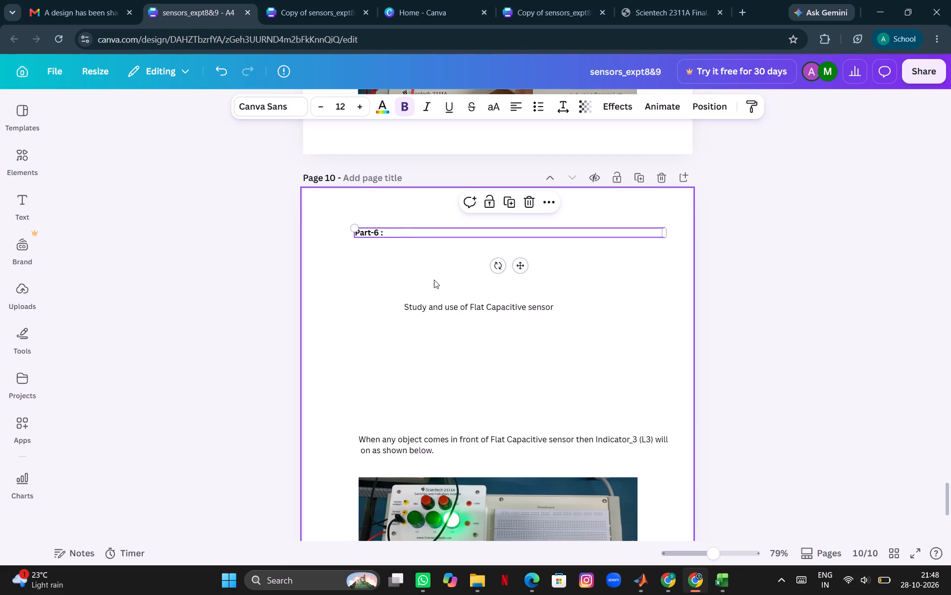
# Move the objective "Study and use of Flat Capacitive sensor" onto the same line, directly after the "Part-6 :" label.
pyautogui.moveTo(423, 279); pyautogui.dragTo(424, 287)
pyautogui.moveTo(447, 311); pyautogui.dragTo(437, 238)
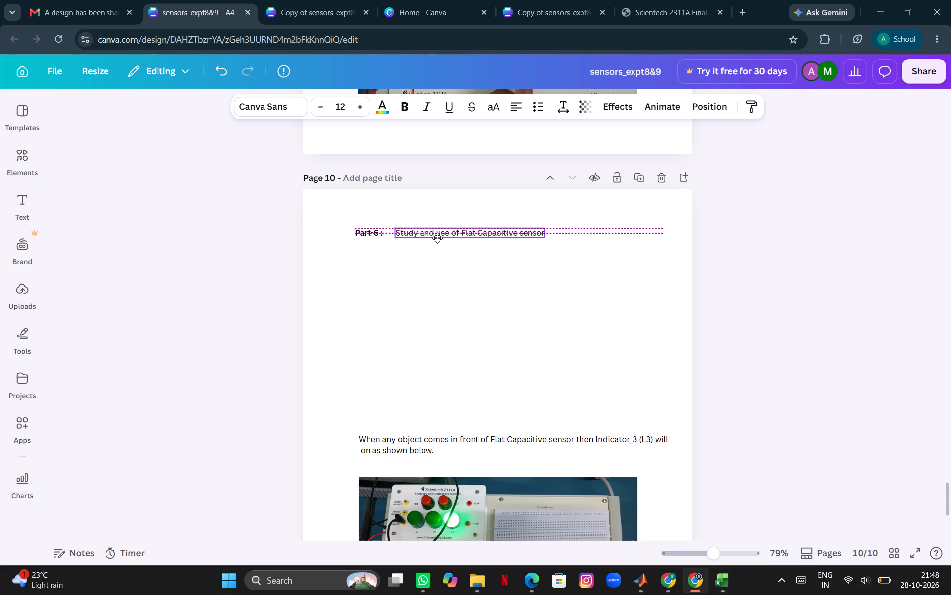
pyautogui.moveTo(437, 238); pyautogui.dragTo(430, 240)
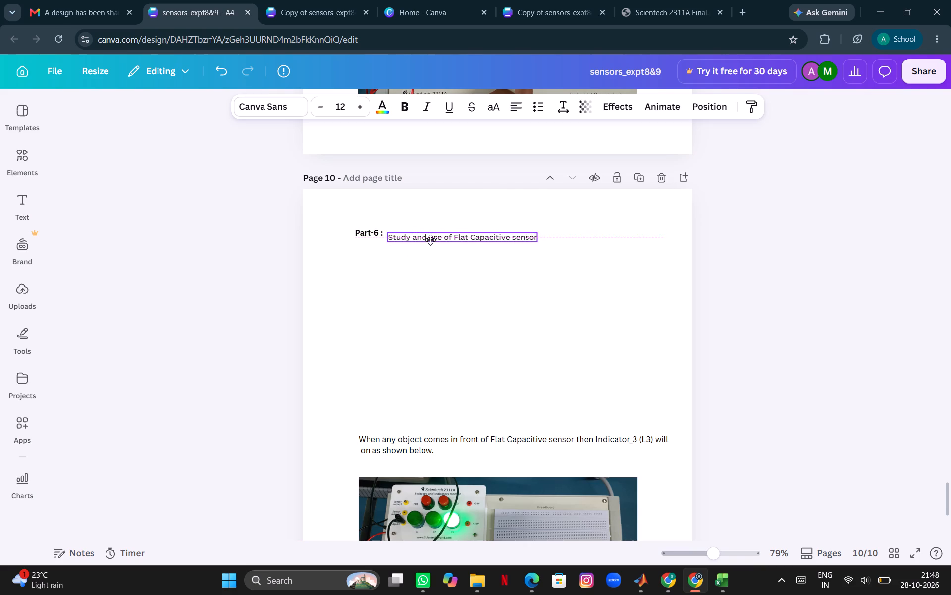
pyautogui.moveTo(430, 240); pyautogui.dragTo(431, 237)
pyautogui.moveTo(616, 323); pyautogui.dragTo(611, 323)
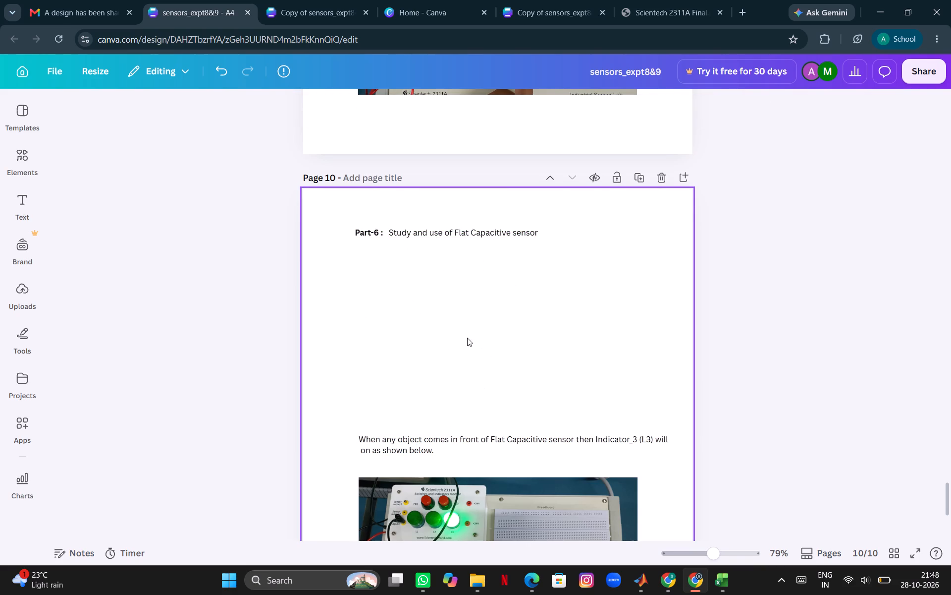
# Copy the "Equipments Needed:" heading and its list, through "Mains cord", from the PDF's Experiment 6 onto page 10.
pyautogui.moveTo(682, 0); pyautogui.dragTo(679, 5)
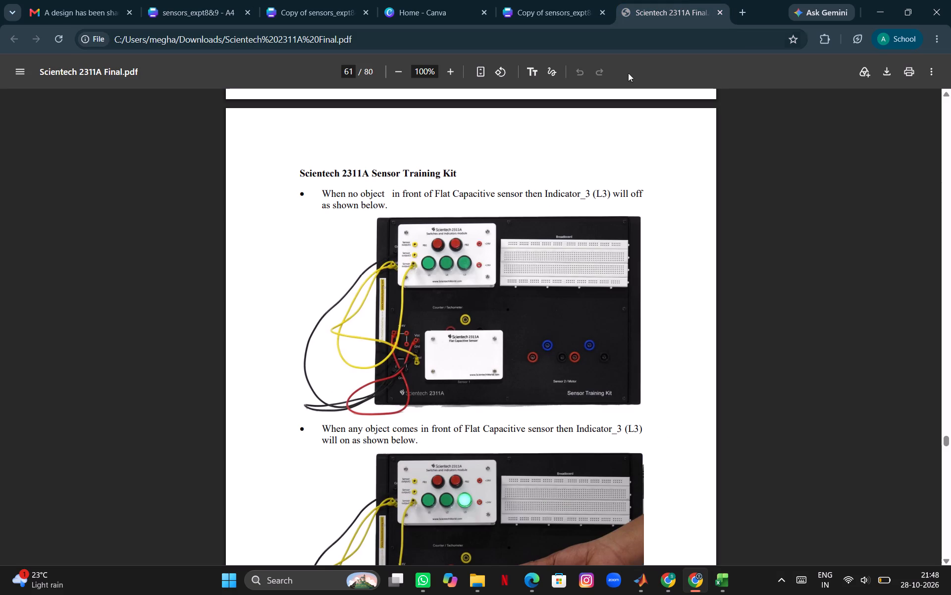
pyautogui.scroll(-3, 439, 334)
pyautogui.scroll(2, 427, 319)
pyautogui.scroll(5, 396, 273)
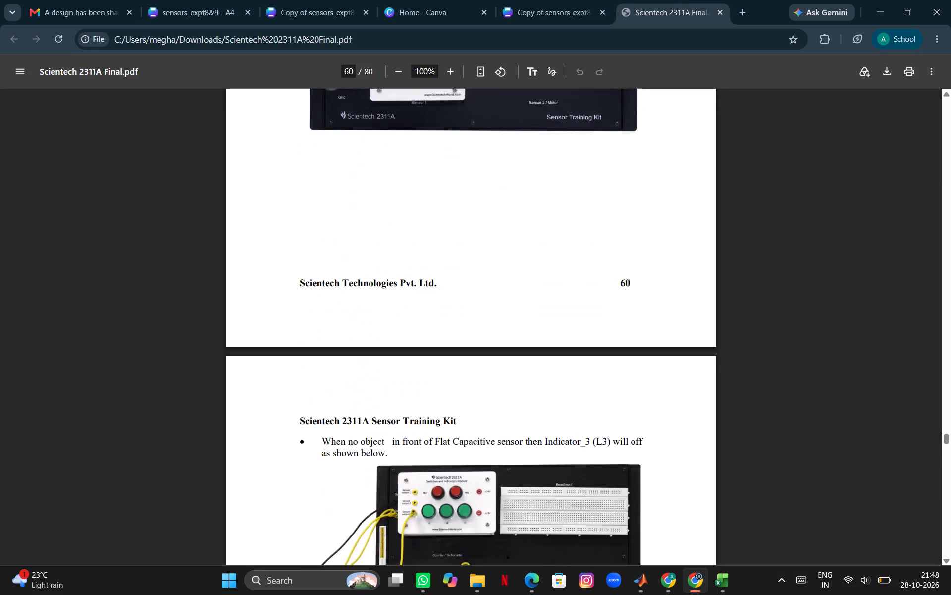
pyautogui.scroll(14, 391, 281)
pyautogui.scroll(2, 375, 319)
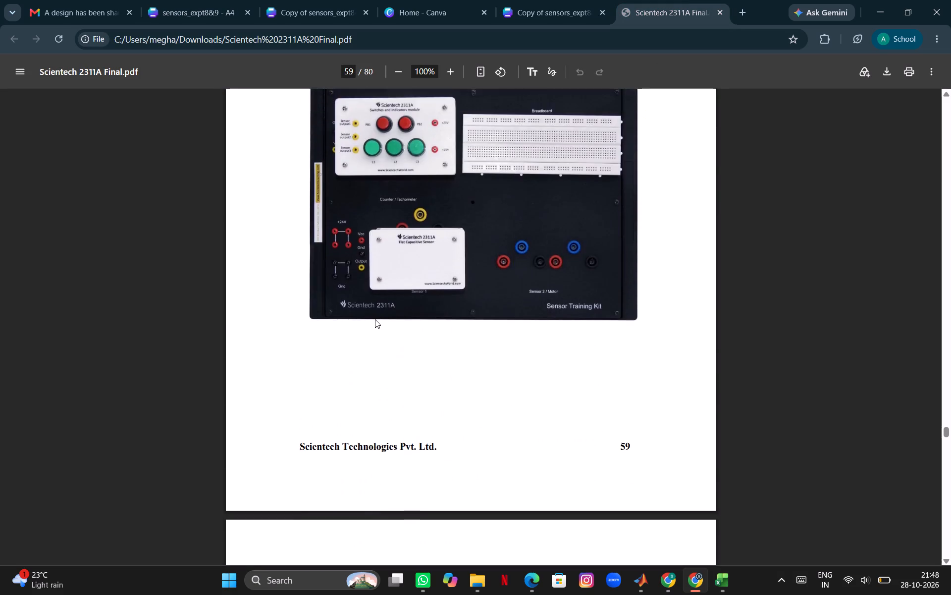
pyautogui.scroll(5, 374, 323)
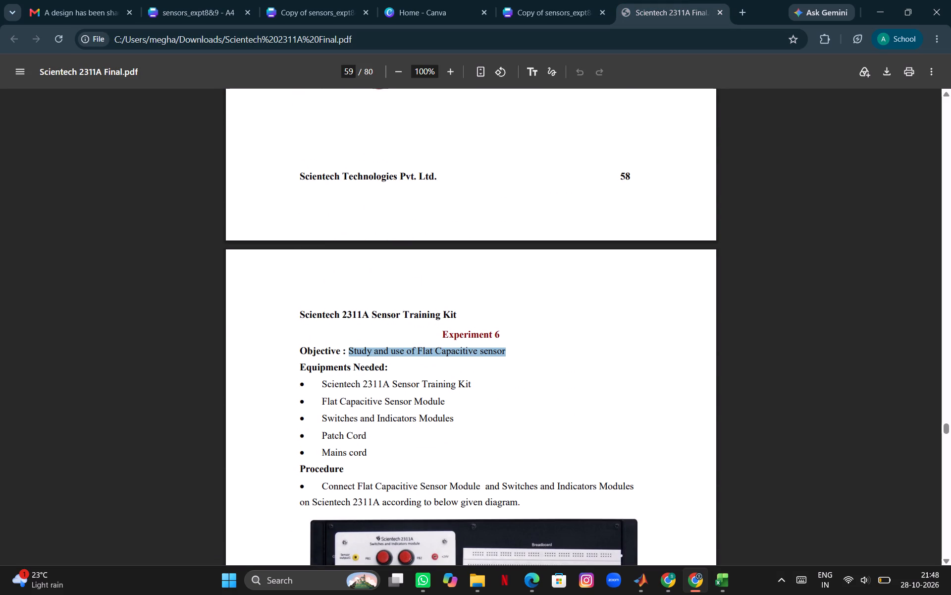
pyautogui.moveTo(299, 365); pyautogui.dragTo(347, 452)
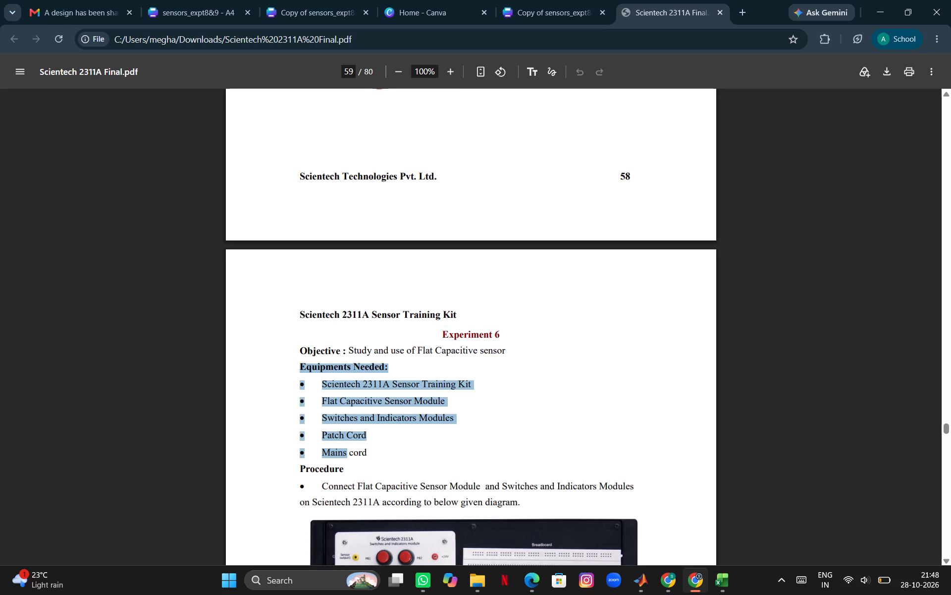
pyautogui.moveTo(347, 452); pyautogui.dragTo(396, 434)
pyautogui.hotkey('ctrl', 'c')
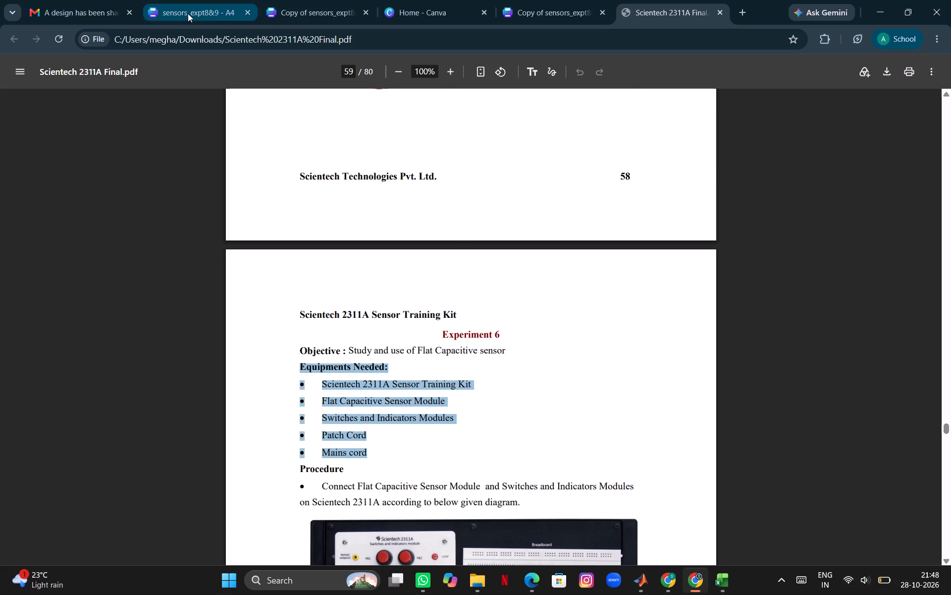
pyautogui.click(188, 13)
pyautogui.hotkey('ctrl', 'v')
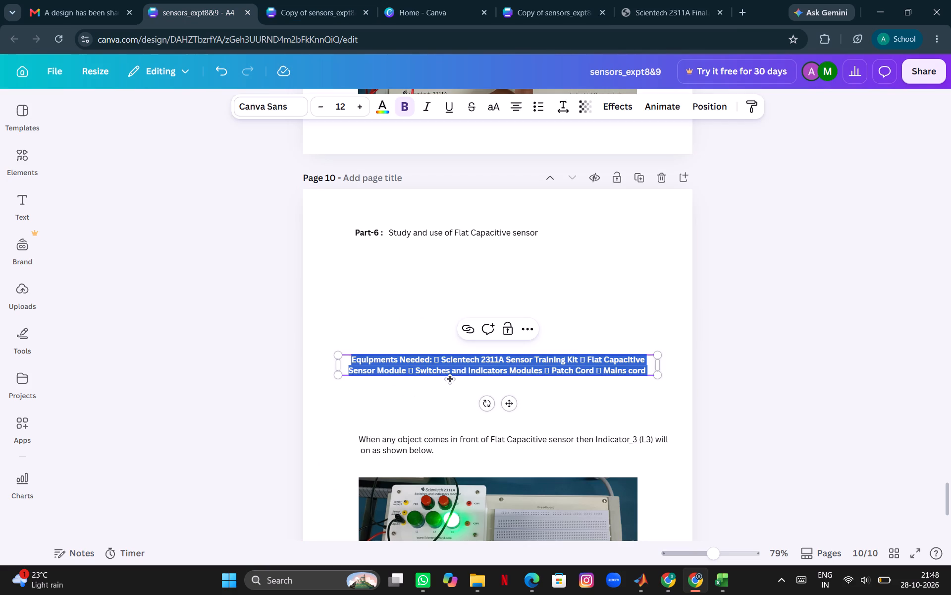
# Remove the bold formatting from page 10's pasted equipment list and align it left.
pyautogui.click(398, 112)
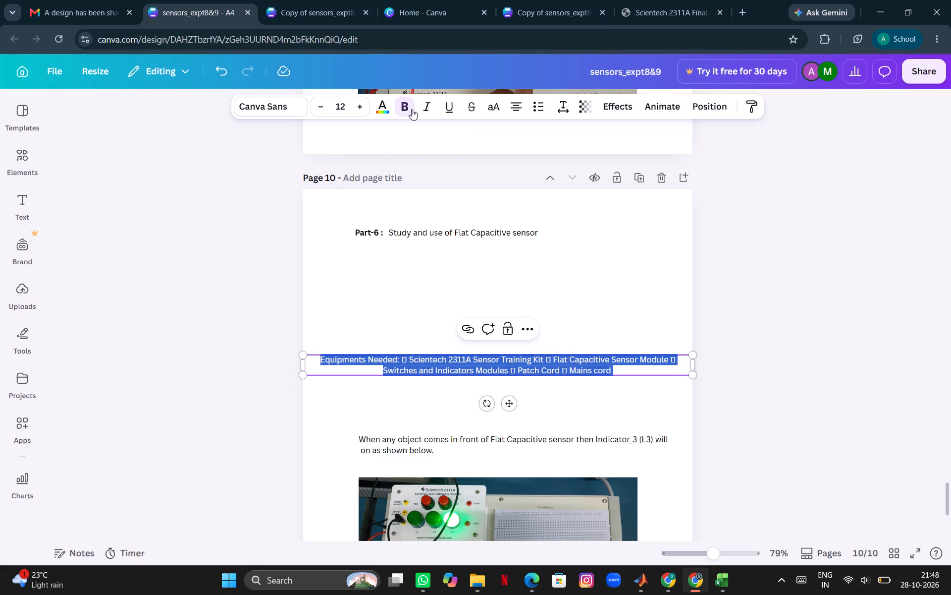
pyautogui.click(510, 105)
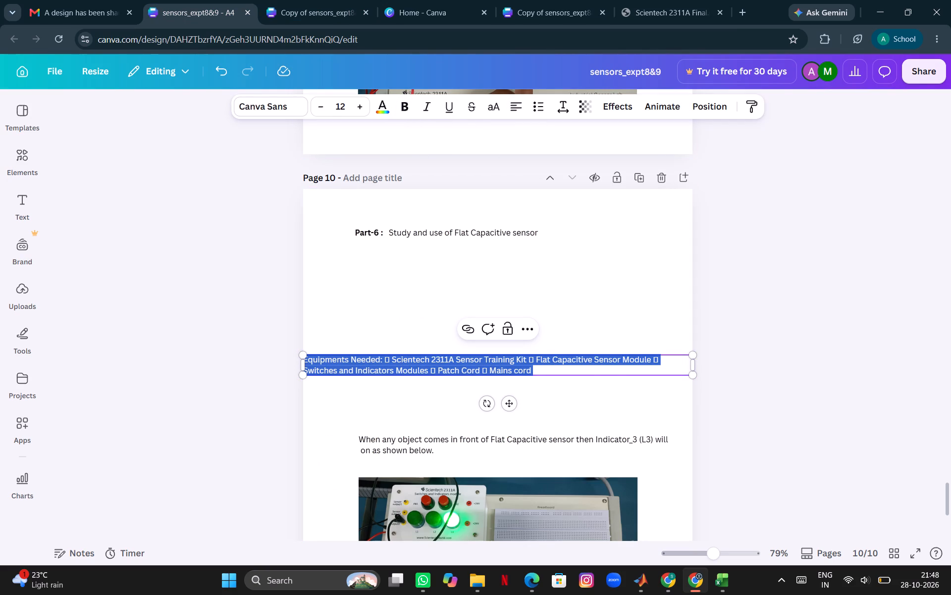
# Break page 10's equipment text into separate lines: the "Equipments Needed:" heading, followed by each of the five items on its own line.
pyautogui.click(384, 362)
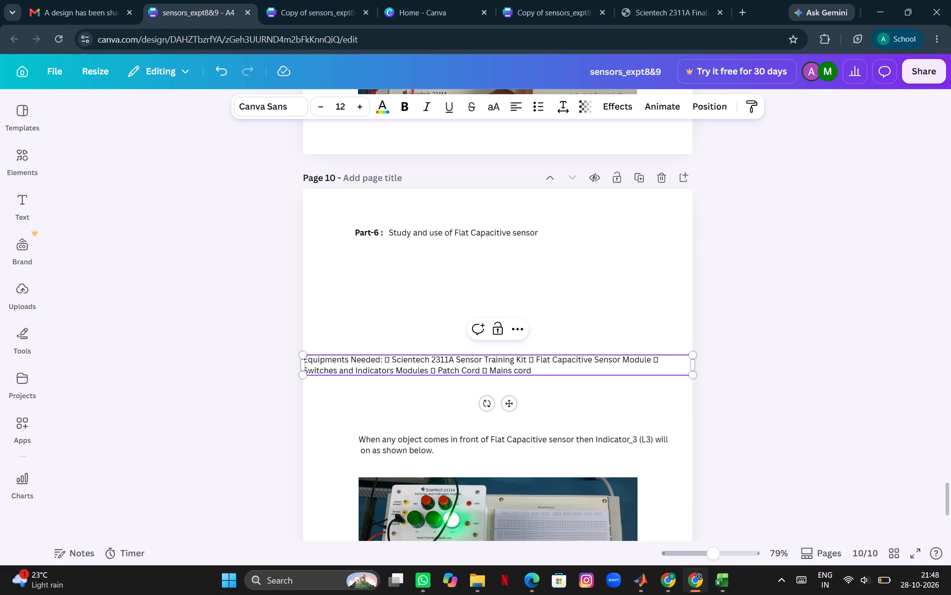
pyautogui.press('Return')
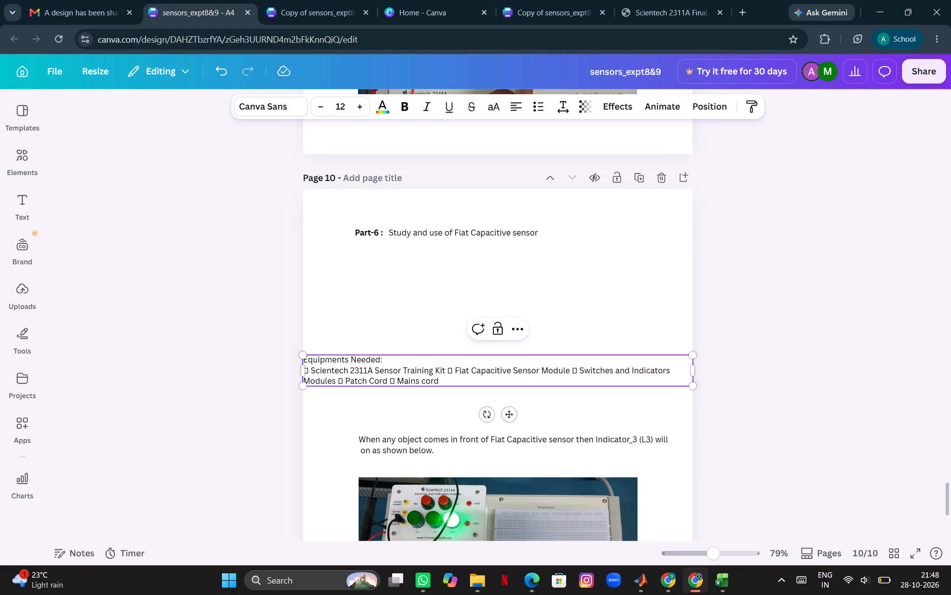
pyautogui.click(447, 373)
pyautogui.press('Return')
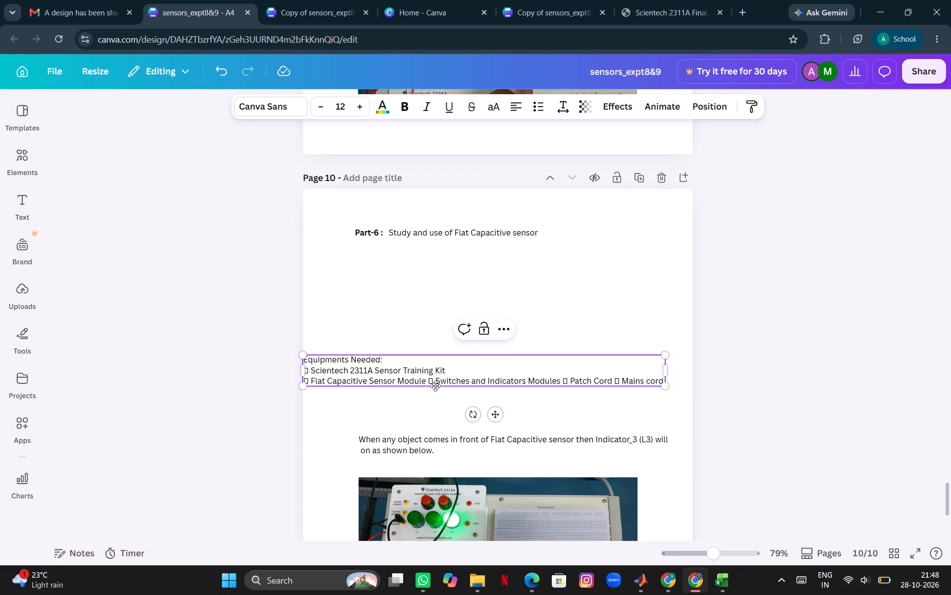
pyautogui.click(427, 381)
pyautogui.press('Return')
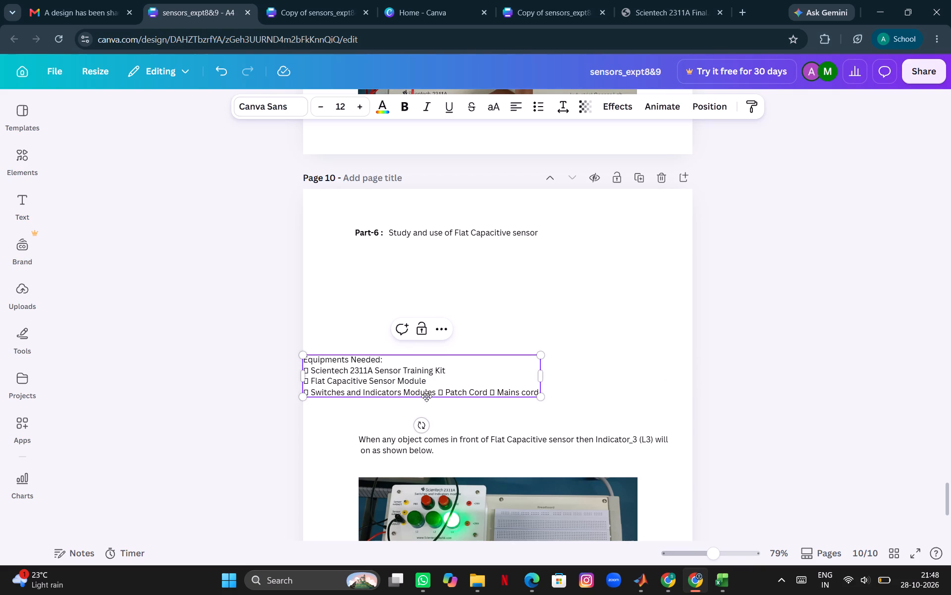
pyautogui.click(438, 393)
pyautogui.press('Return')
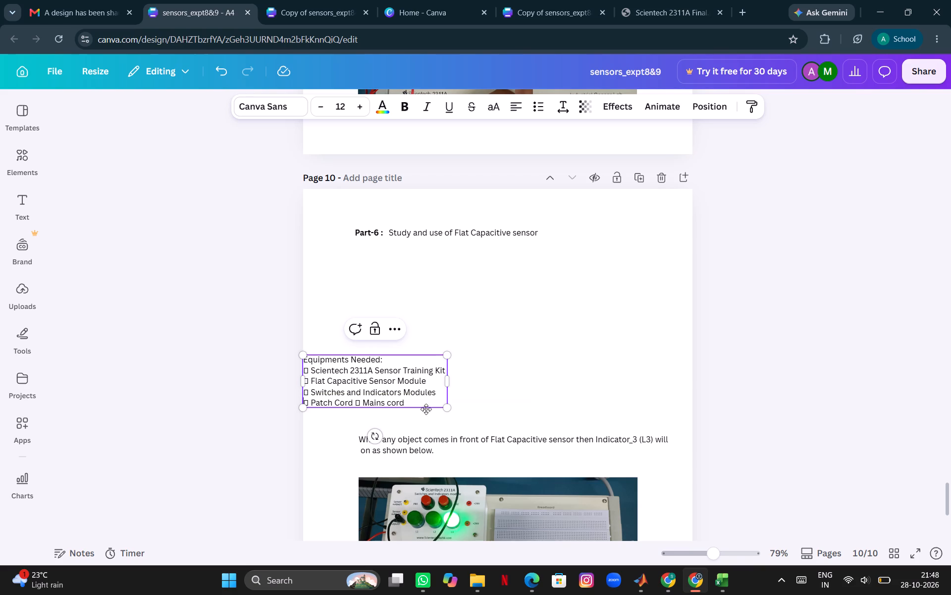
pyautogui.click(356, 404)
pyautogui.press('Return')
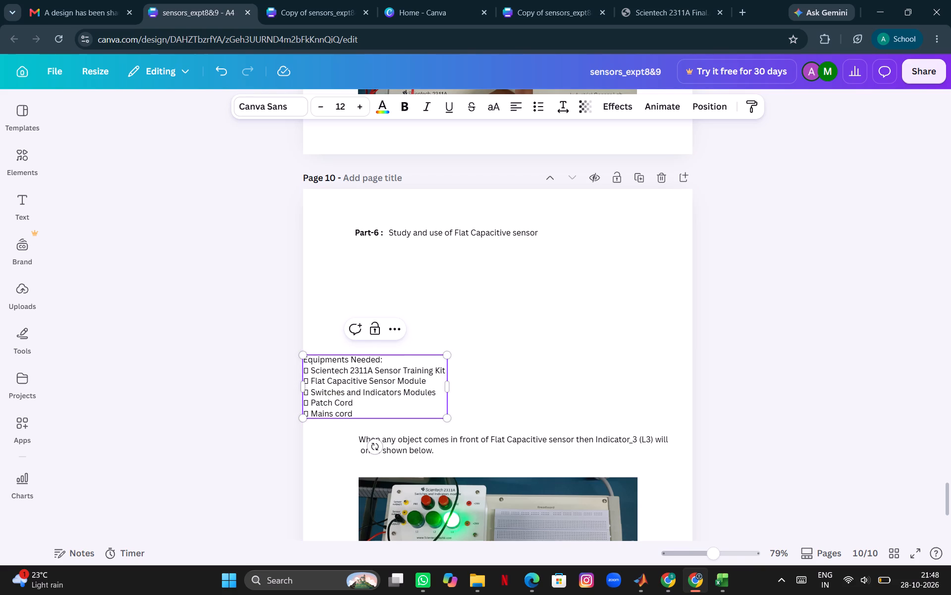
# Make the "Equipments Needed:" heading bold at font size 14 and insert a blank line between it and the list.
pyautogui.moveTo(392, 365); pyautogui.dragTo(392, 361)
pyautogui.click(391, 360)
pyautogui.moveTo(390, 361); pyautogui.dragTo(294, 361)
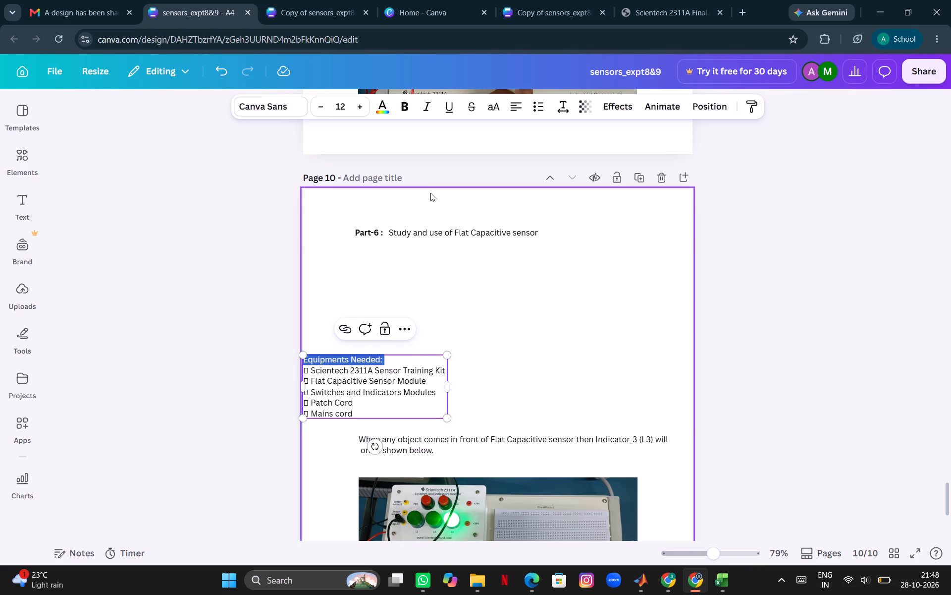
pyautogui.click(397, 113)
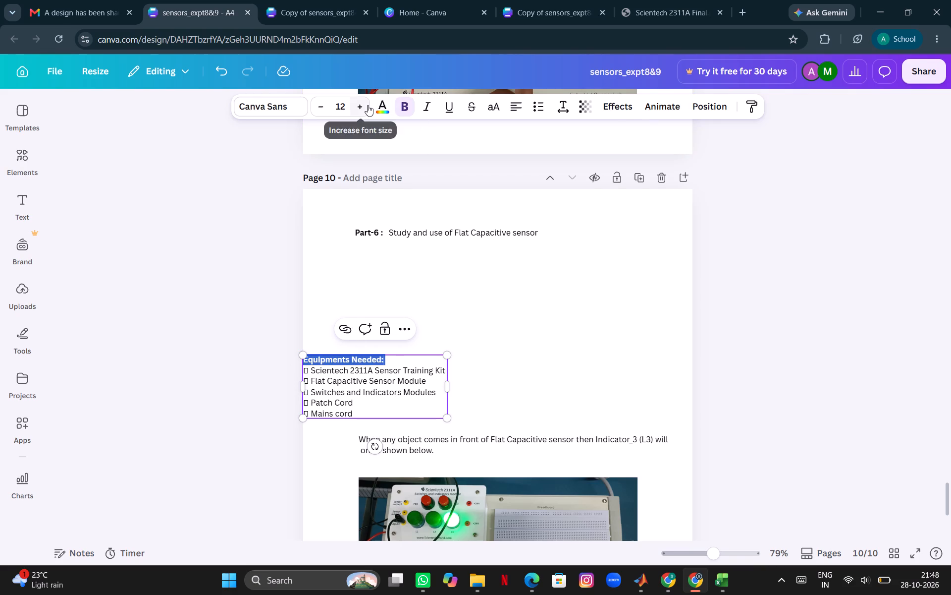
pyautogui.doubleClick(368, 105)
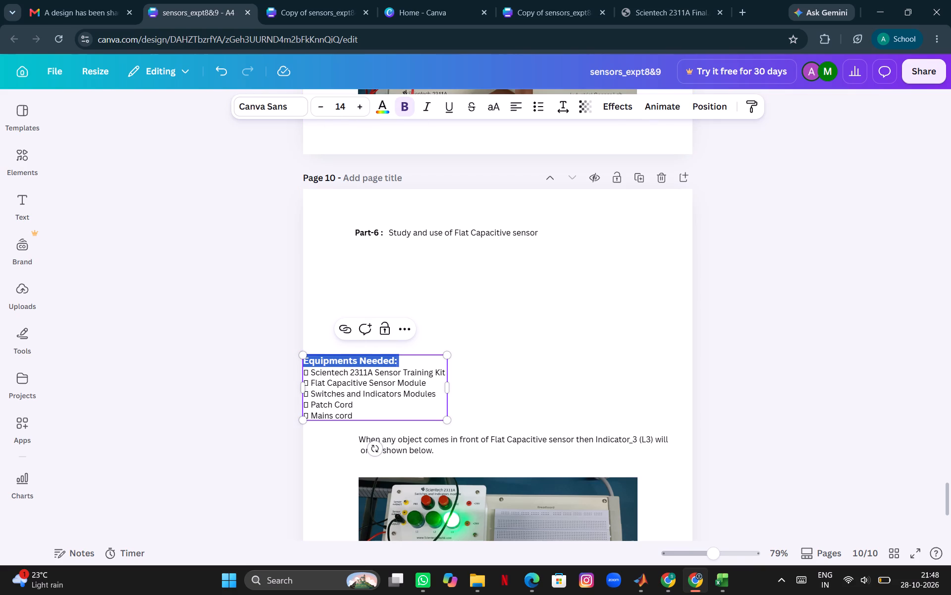
pyautogui.click(409, 361)
pyautogui.press('Return')
pyautogui.click(535, 357)
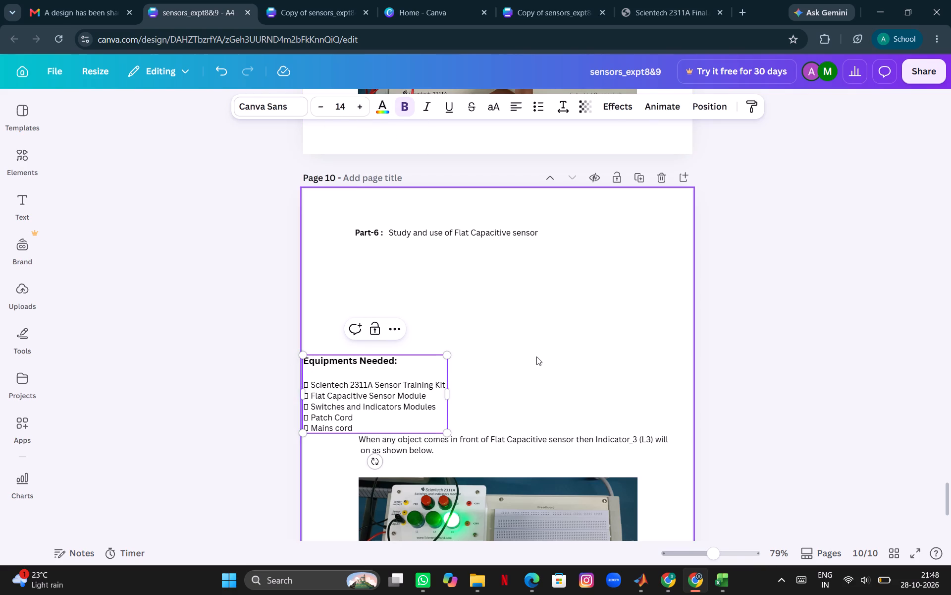
# Move the equipment block up beneath the "Part-6 :" line, aligning its left edge with that label.
pyautogui.moveTo(390, 417); pyautogui.dragTo(443, 337)
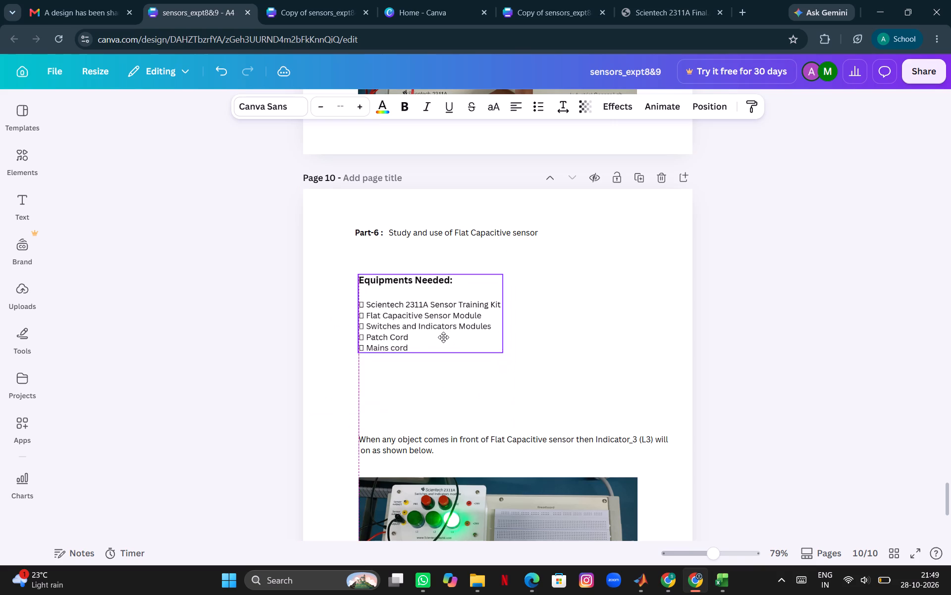
pyautogui.moveTo(443, 337); pyautogui.dragTo(443, 327)
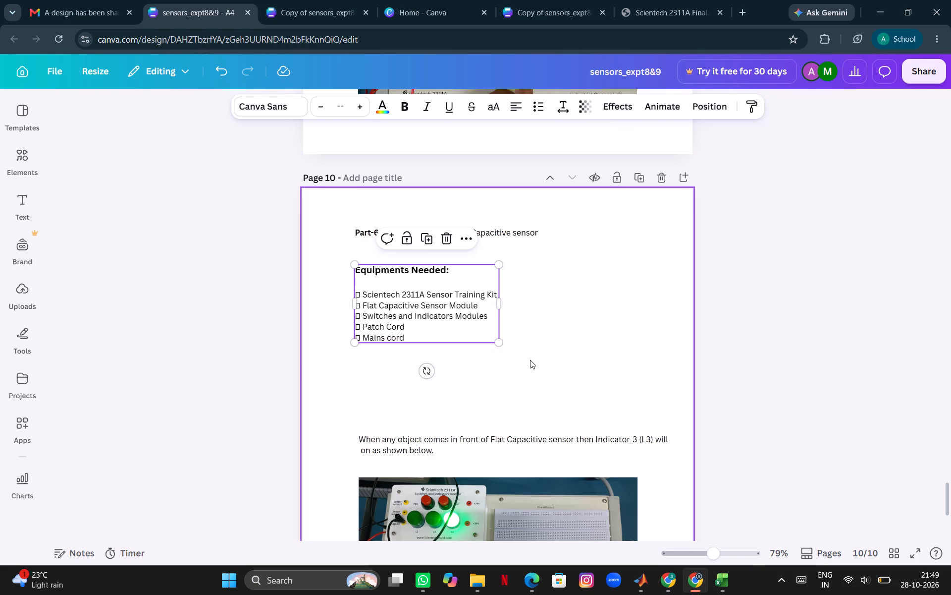
pyautogui.click(576, 361)
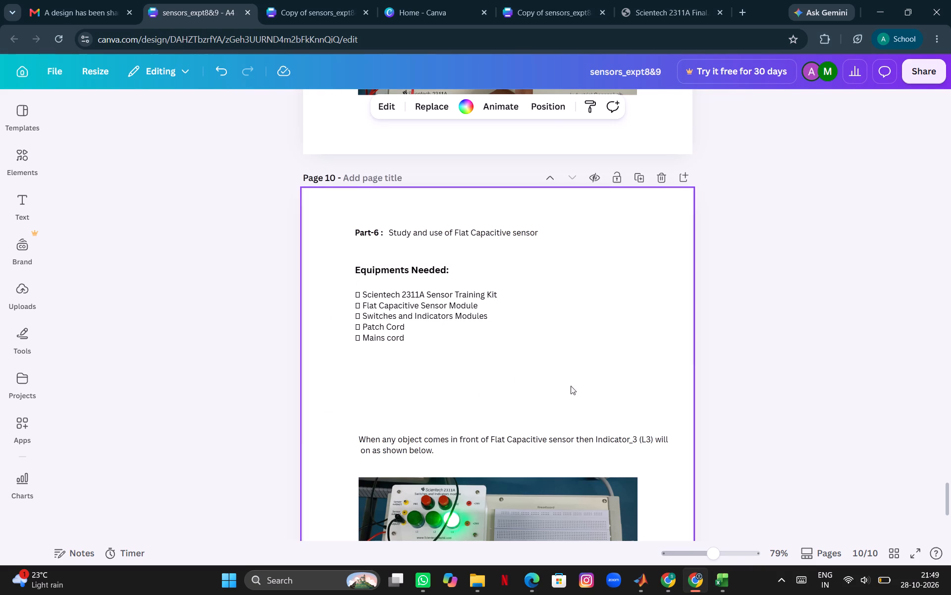
# Move the "When any object comes in front of Flat Capacitive sensor" sentence up, aligning its left edge with the equipment list.
pyautogui.moveTo(517, 439); pyautogui.dragTo(512, 401)
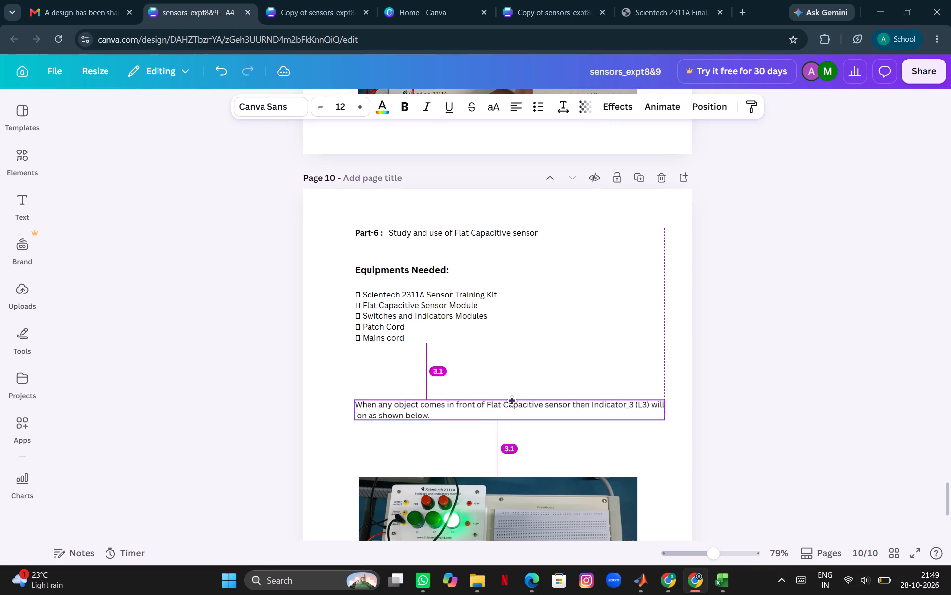
pyautogui.moveTo(512, 401); pyautogui.dragTo(512, 398)
pyautogui.click(656, 306)
# Reposition the sensor kit photo slightly higher beneath the indicator sentence, keeping it roughly centred across page 10.
pyautogui.scroll(-2, 618, 336)
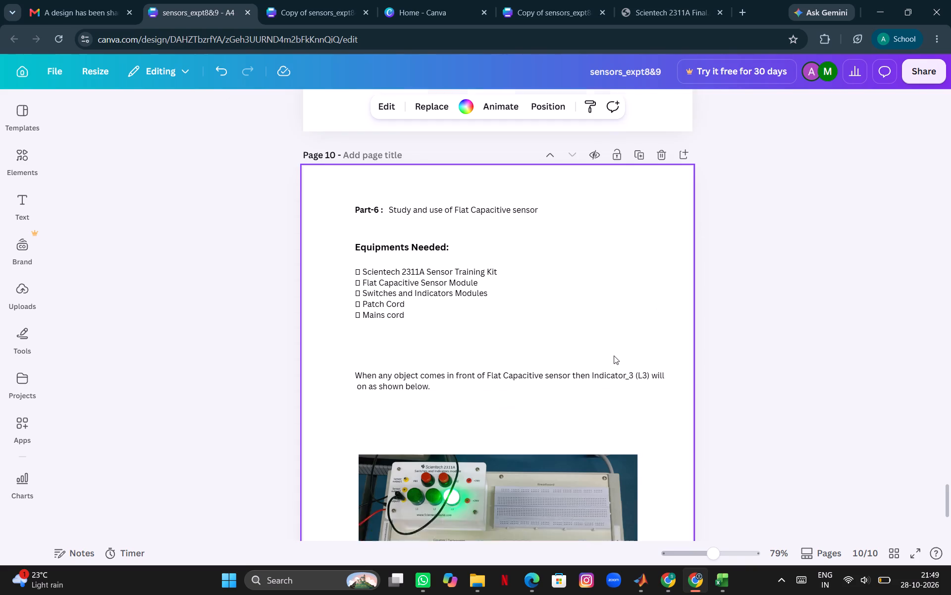
pyautogui.moveTo(578, 455); pyautogui.dragTo(590, 425)
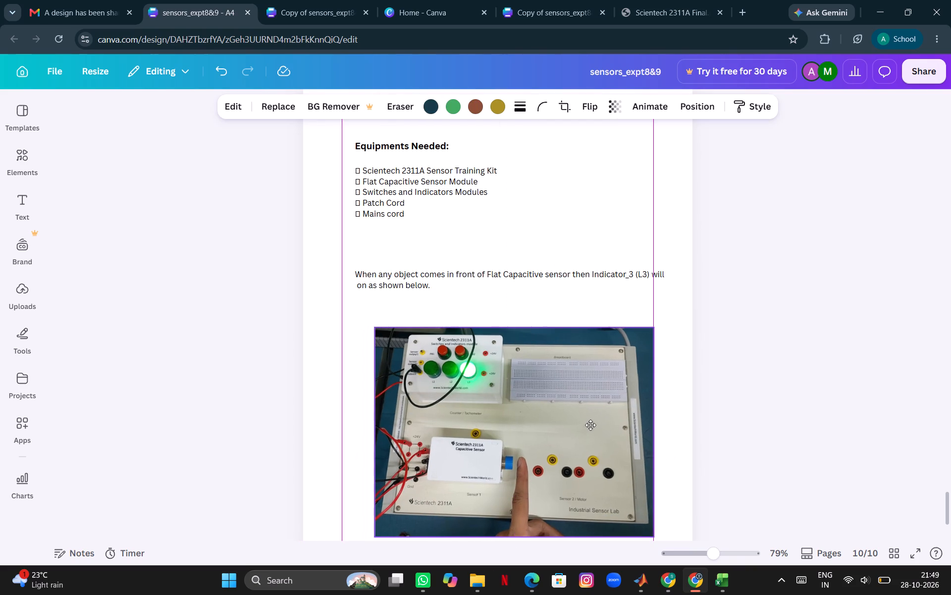
pyautogui.moveTo(590, 425); pyautogui.dragTo(589, 425)
pyautogui.click(899, 344)
pyautogui.scroll(-3, 846, 354)
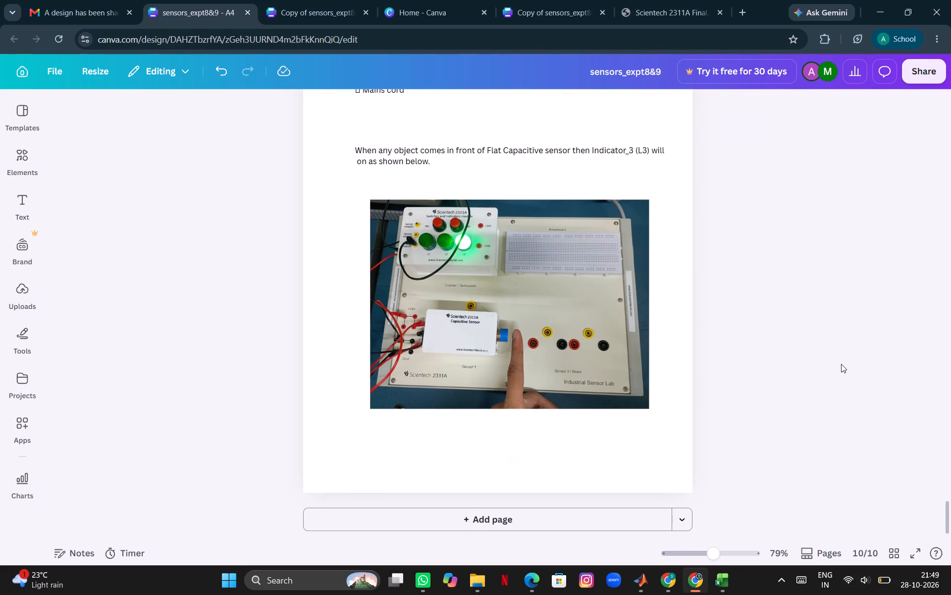
pyautogui.scroll(2, 841, 364)
pyautogui.click(608, 444)
pyautogui.moveTo(608, 444); pyautogui.dragTo(598, 456)
pyautogui.click(815, 359)
pyautogui.scroll(-2, 796, 383)
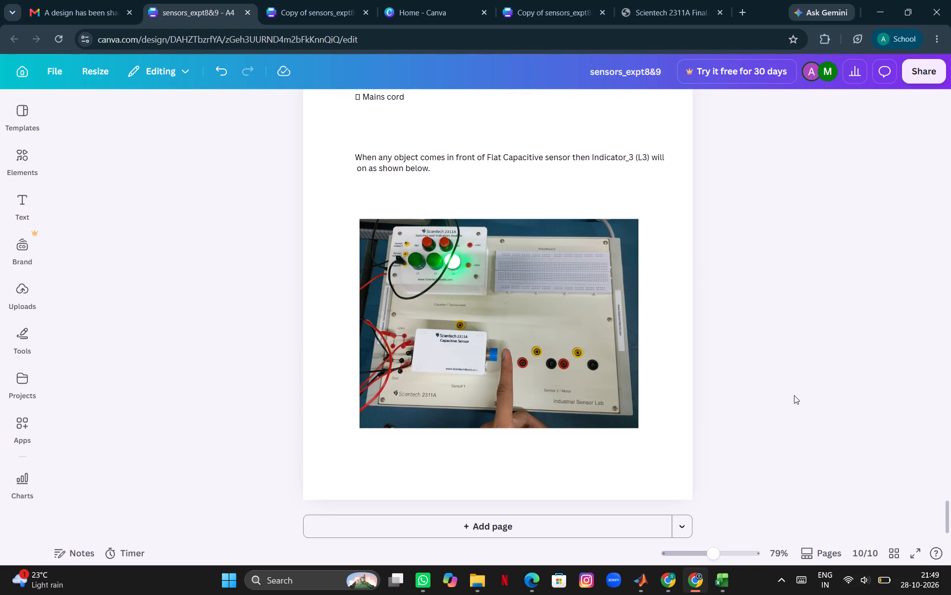
pyautogui.scroll(-1, 793, 416)
pyautogui.scroll(4, 794, 406)
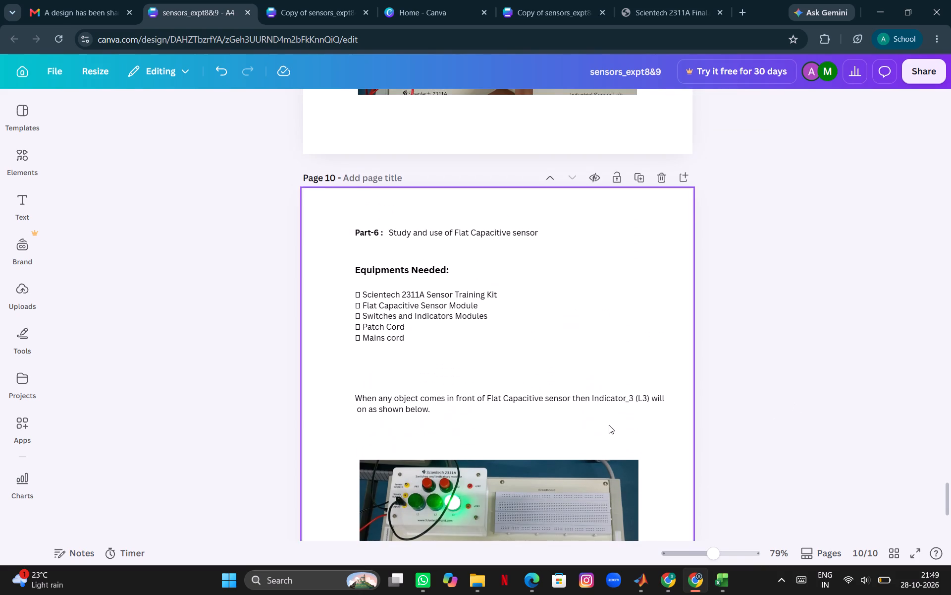
# Move the "When any object comes in front of Flat Capacitive sensor" sentence slightly down, closer to the photo.
pyautogui.moveTo(589, 403); pyautogui.dragTo(586, 415)
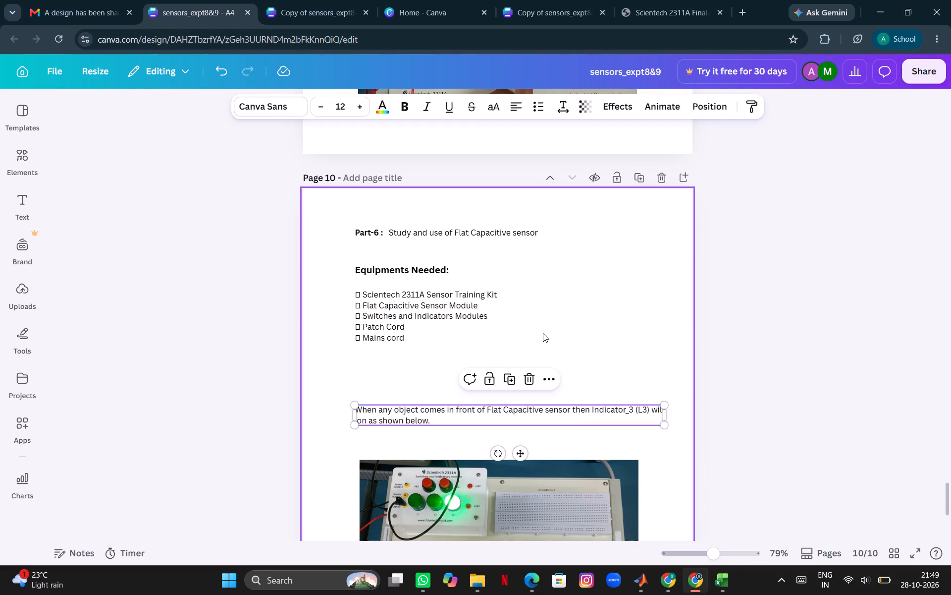
# Add a bold text label reading "Observation :" on page 10.
pyautogui.press('t')
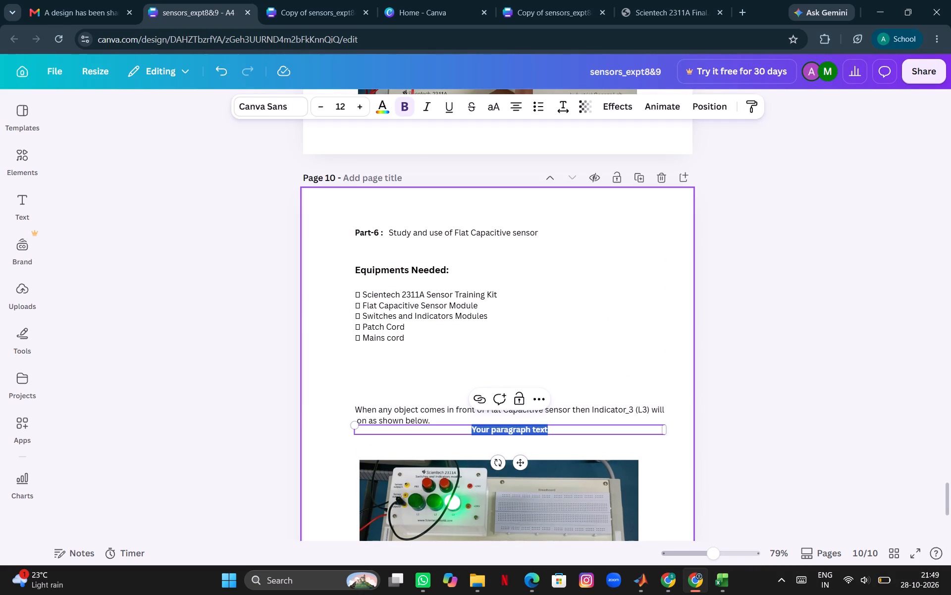
pyautogui.write('Obser')
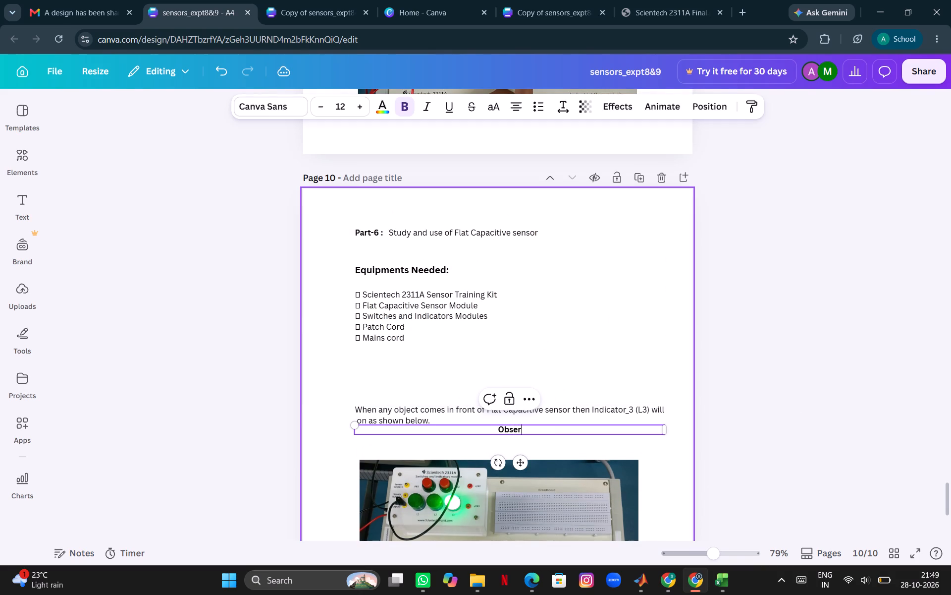
pyautogui.write('vation')
pyautogui.press('space')
pyautogui.write(':')
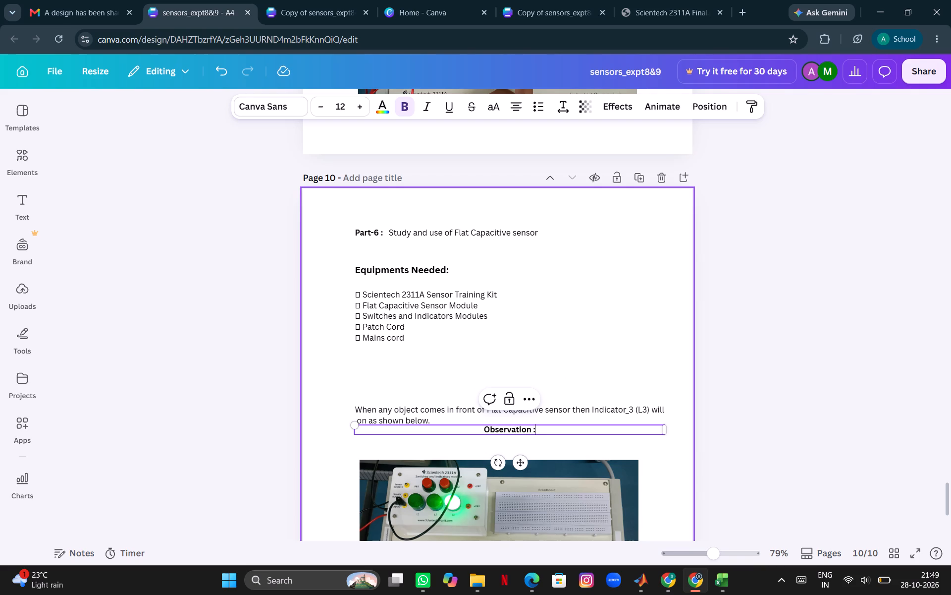
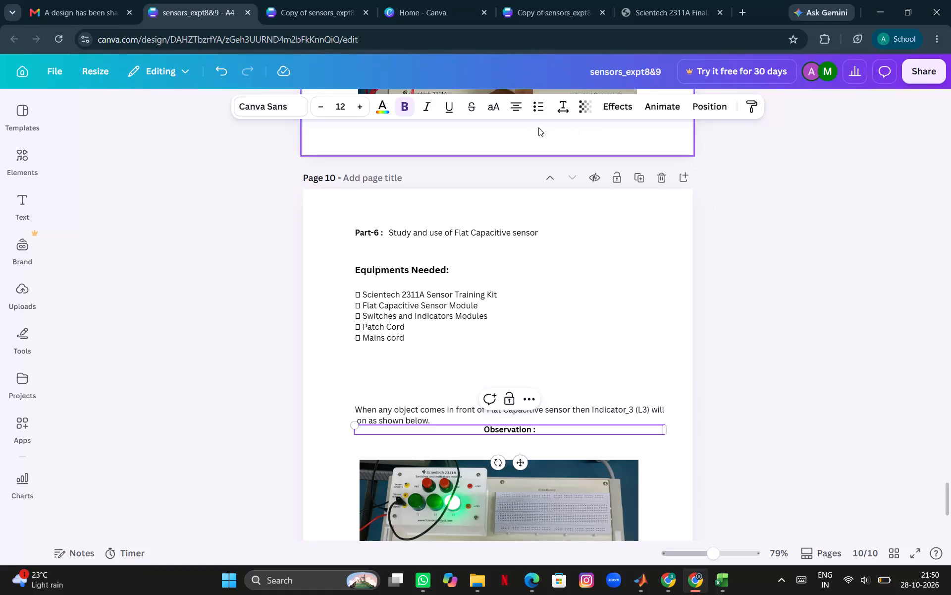
# Left-align the "Observation :" label and move it up between the equipment list and the indicator sentence on page 10.
pyautogui.click(512, 97)
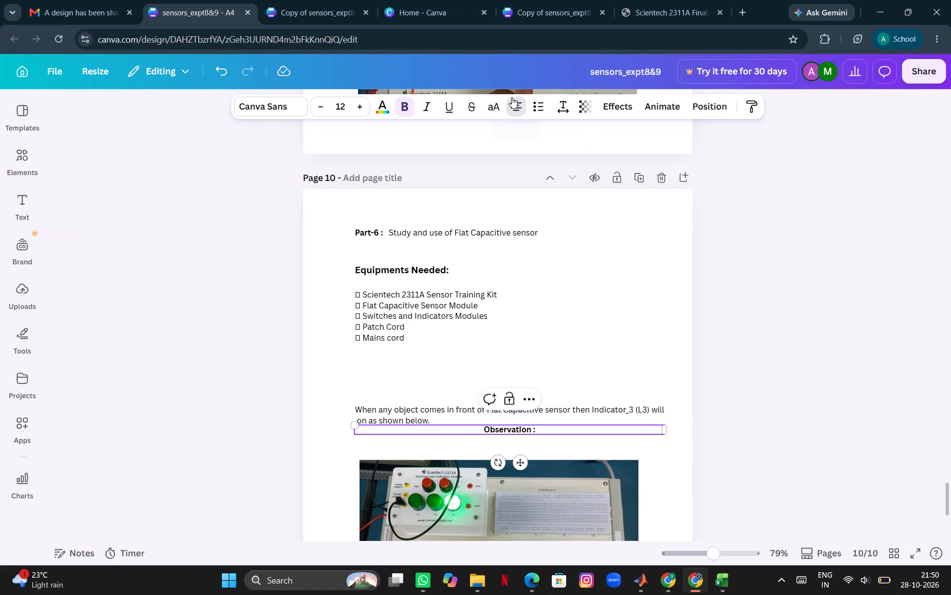
pyautogui.click(581, 310)
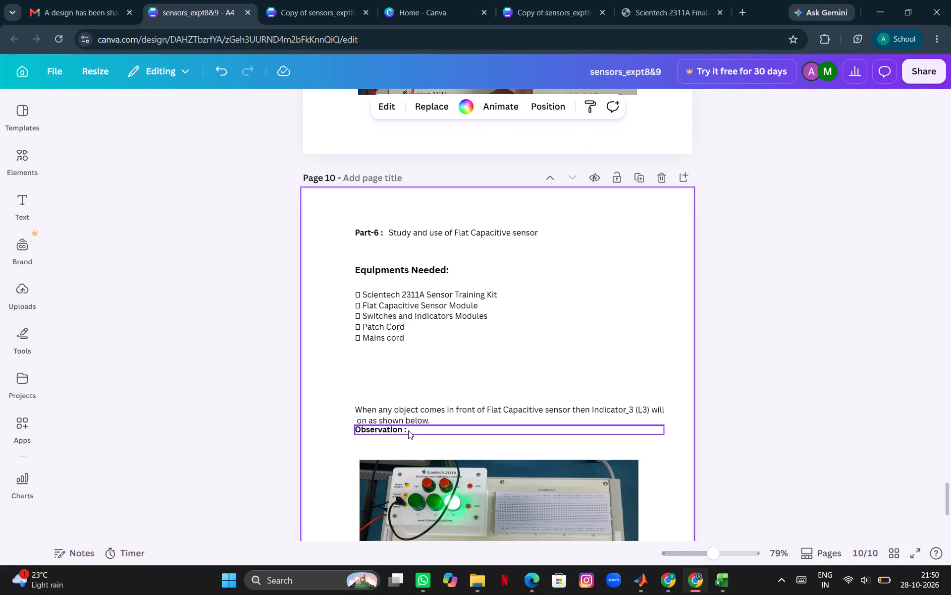
pyautogui.moveTo(408, 430); pyautogui.dragTo(407, 385)
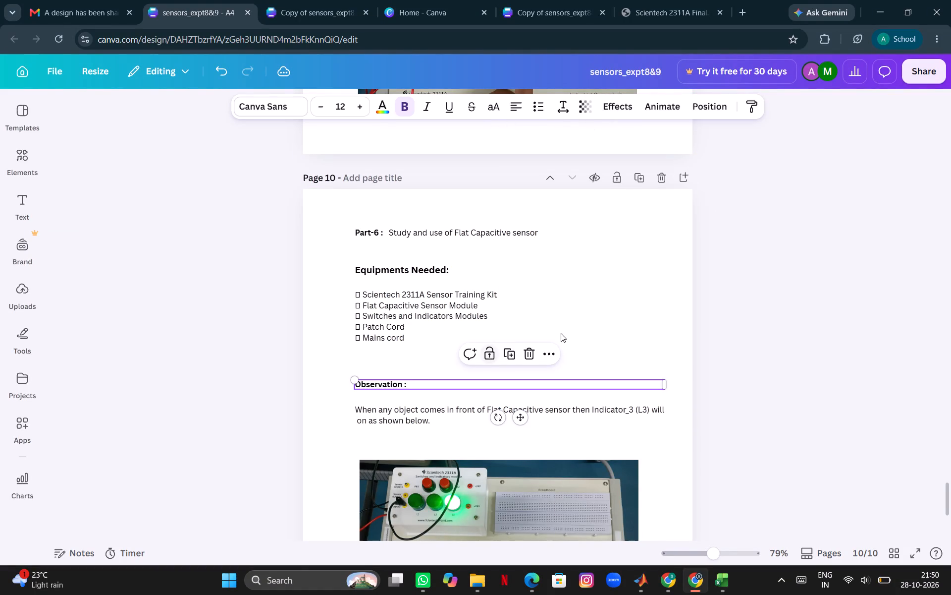
pyautogui.click(696, 311)
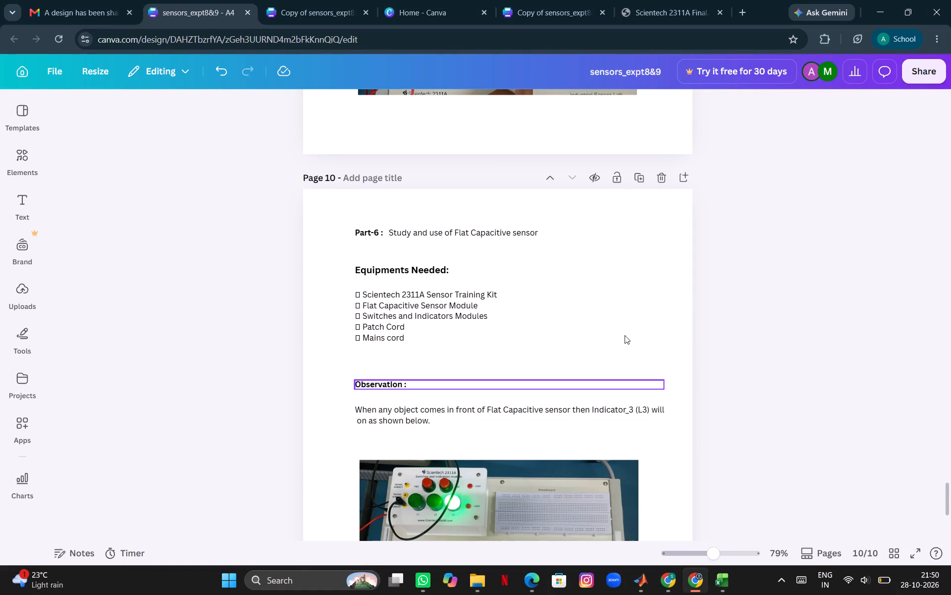
# Add a new blank page after page 10.
pyautogui.scroll(1, 630, 349)
pyautogui.scroll(-2, 629, 343)
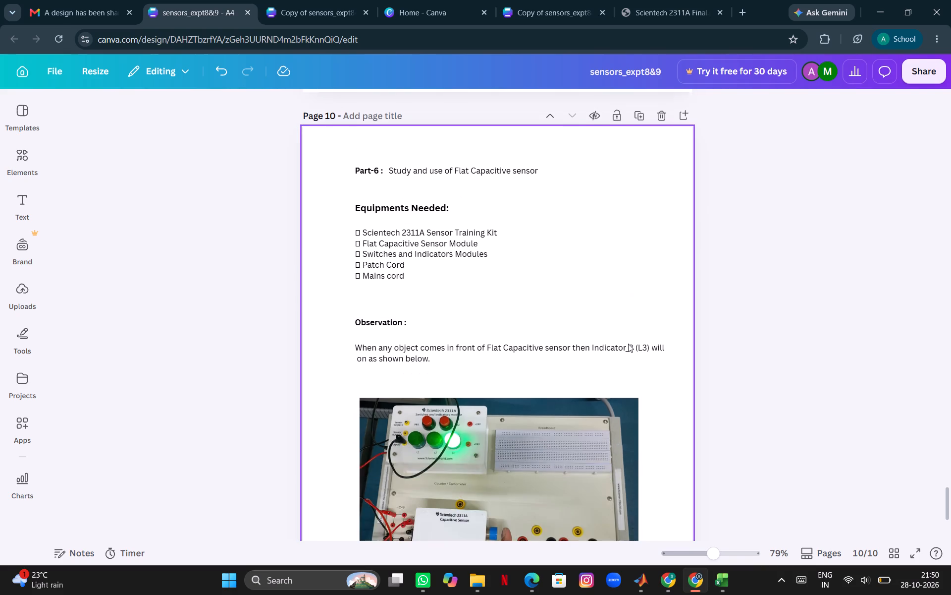
pyautogui.scroll(1, 628, 344)
pyautogui.scroll(-6, 618, 357)
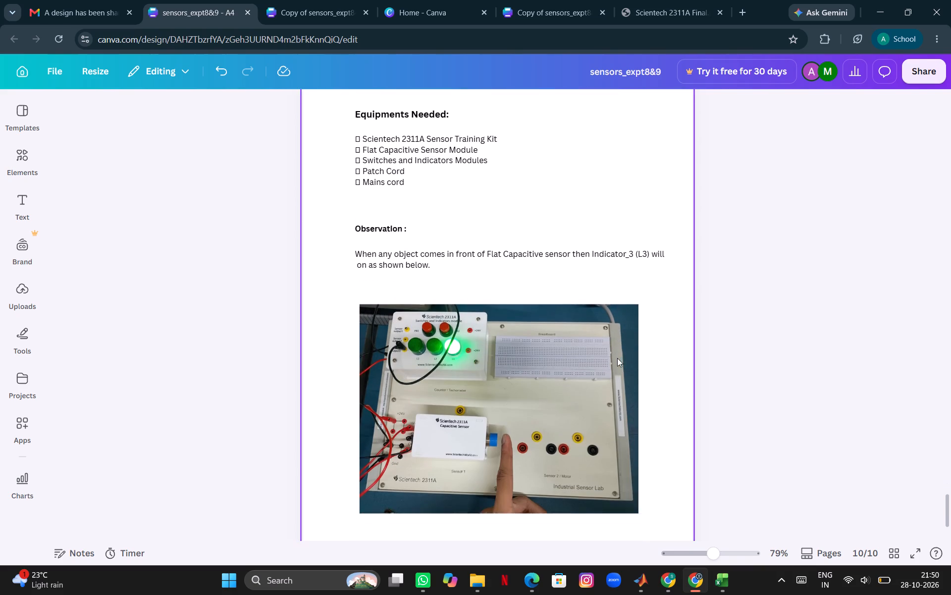
pyautogui.scroll(-3, 617, 358)
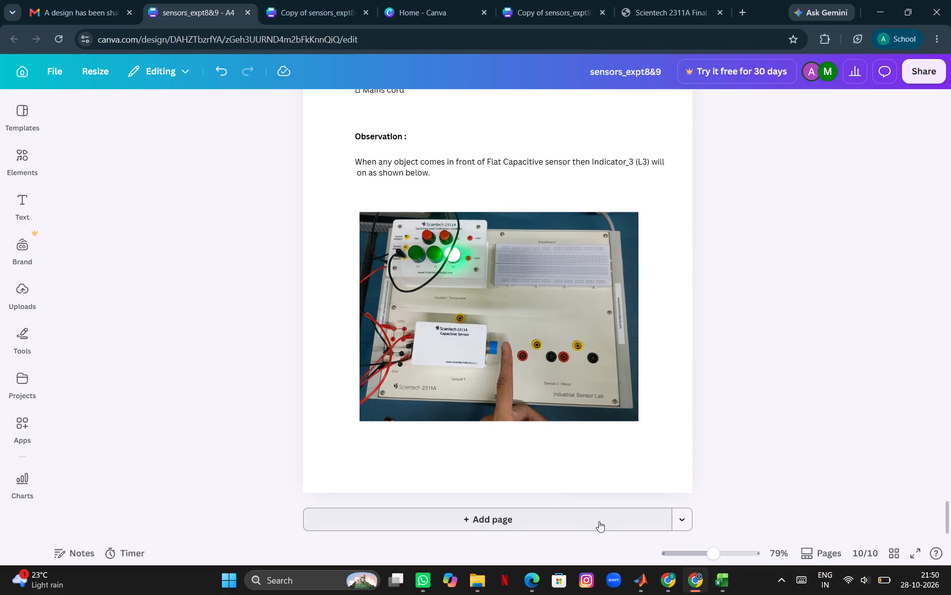
pyautogui.click(599, 521)
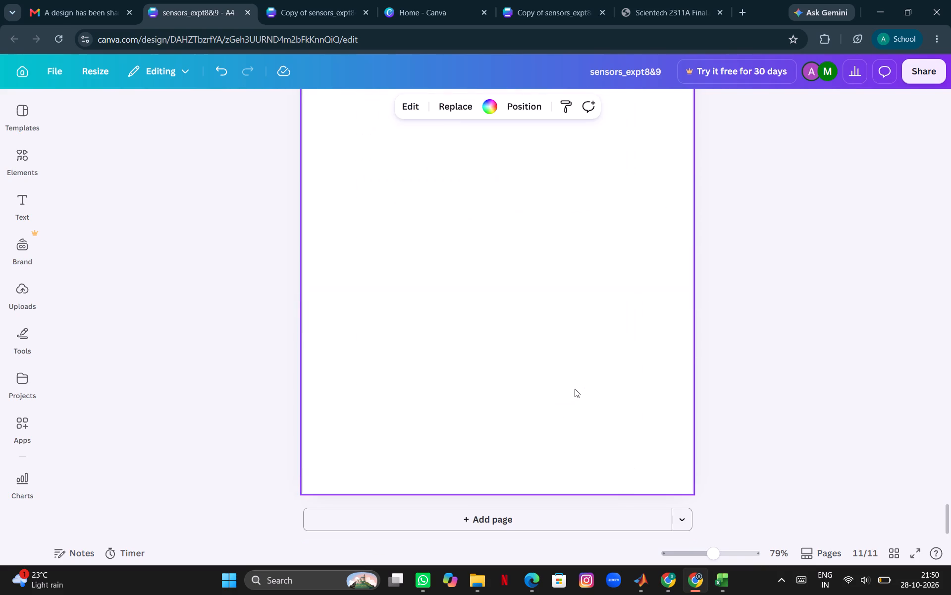
# Add a bold "Part-7:" text label on page 11 and enlarge its font by two size increments.
pyautogui.press('t')
pyautogui.write('Part')
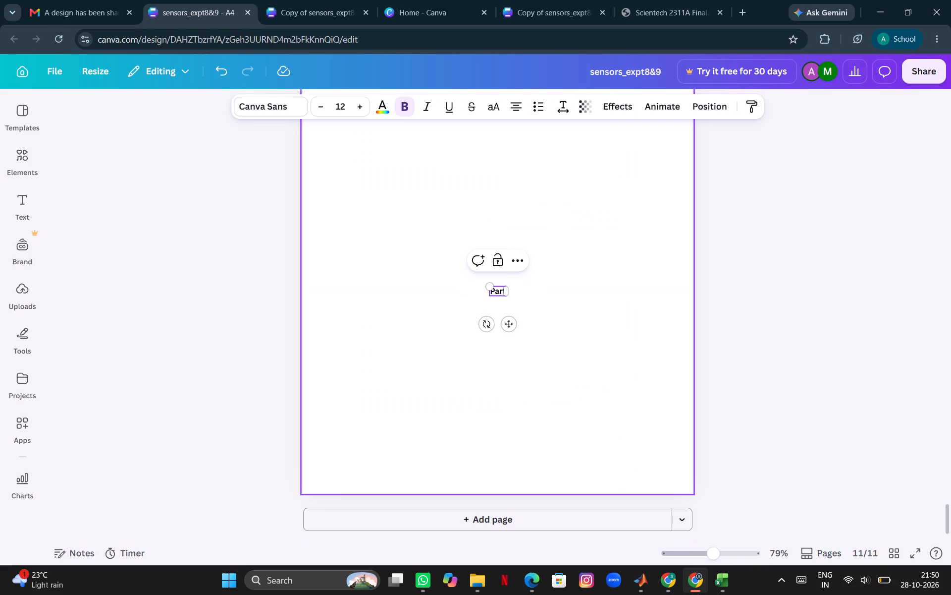
pyautogui.write('-&')
pyautogui.press('BackSpace')
pyautogui.press('7')
pyautogui.hotkey('shift', ':')
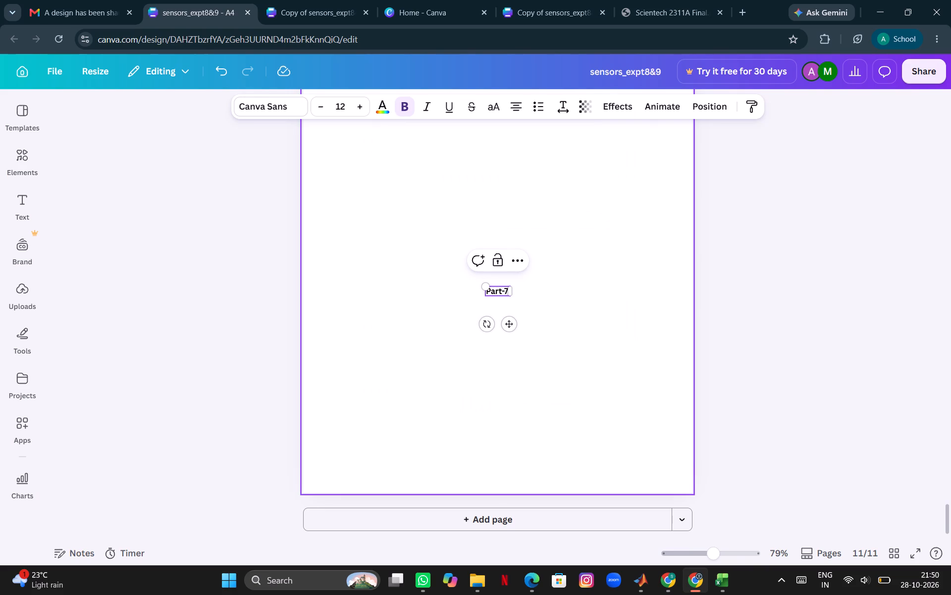
pyautogui.doubleClick(361, 106)
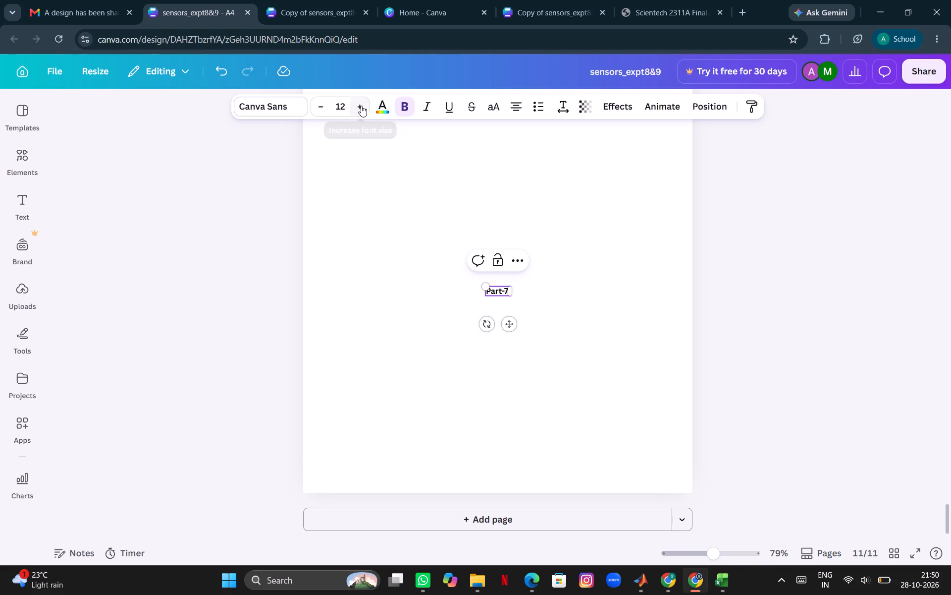
pyautogui.click(526, 213)
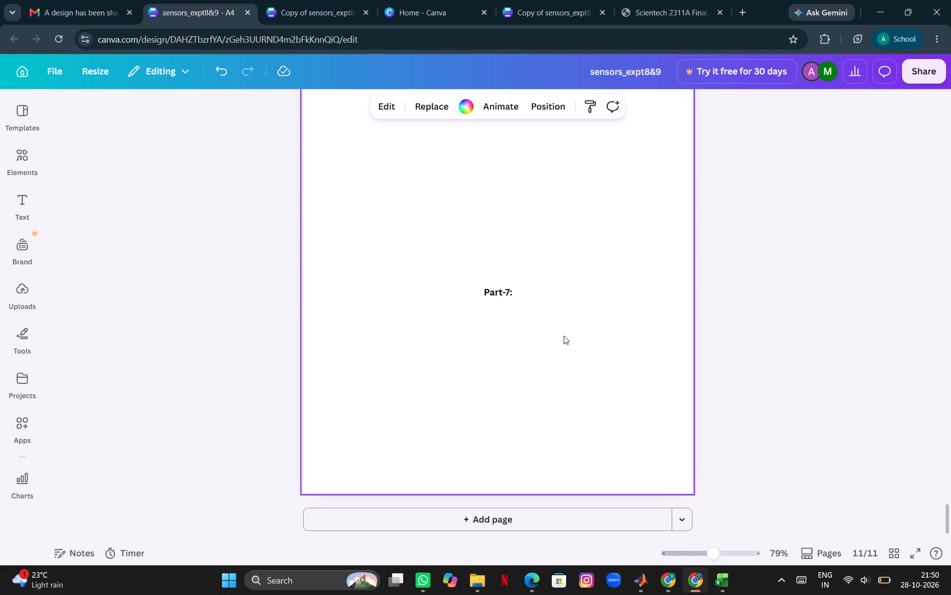
# Copy "Study and use of Cylindrical Inductive sensor" from Experiment 7 of the Scientech PDF onto page 11 as non-bold, left-aligned text.
pyautogui.scroll(-2, 550, 335)
pyautogui.scroll(1, 549, 336)
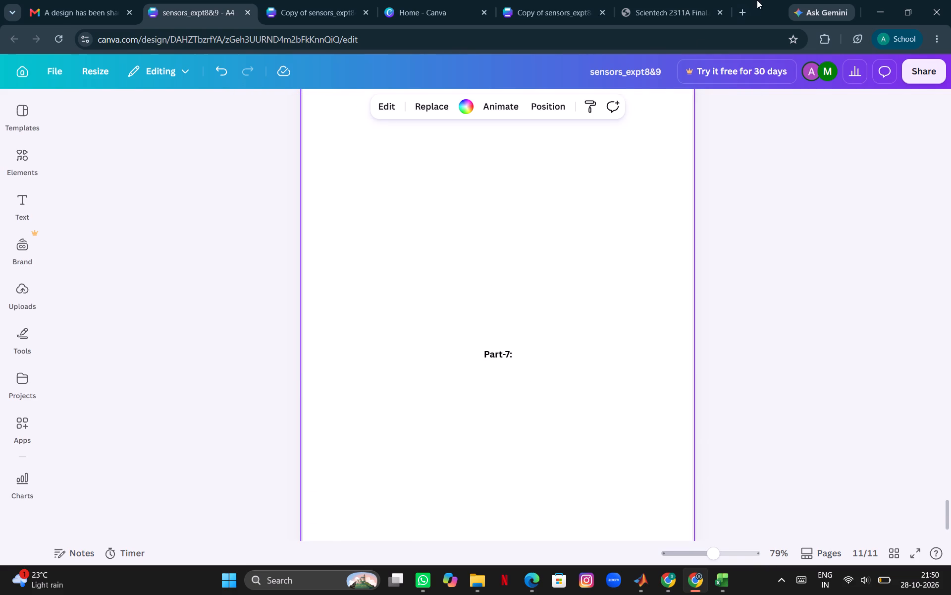
pyautogui.click(676, 23)
pyautogui.scroll(-18, 573, 260)
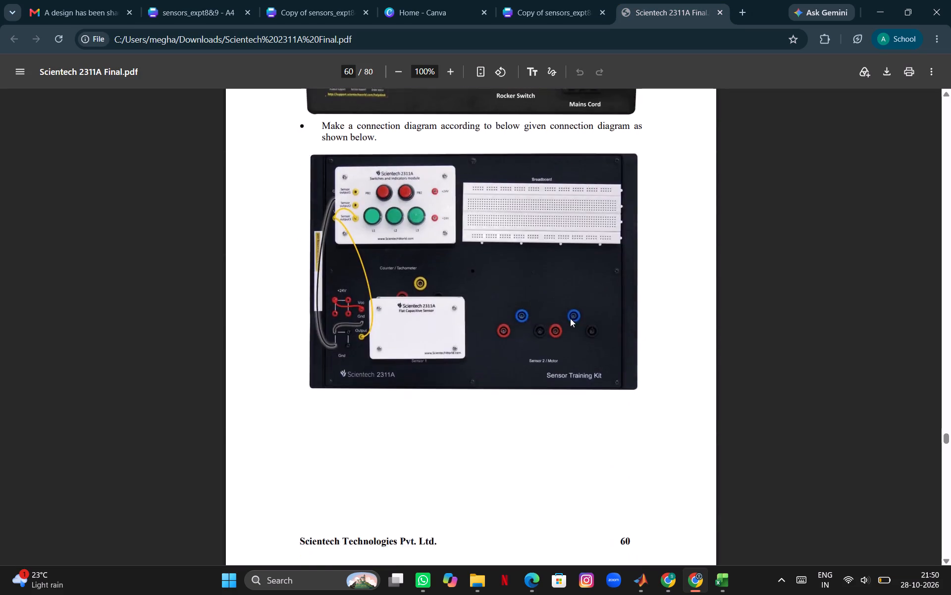
pyautogui.scroll(-19, 570, 318)
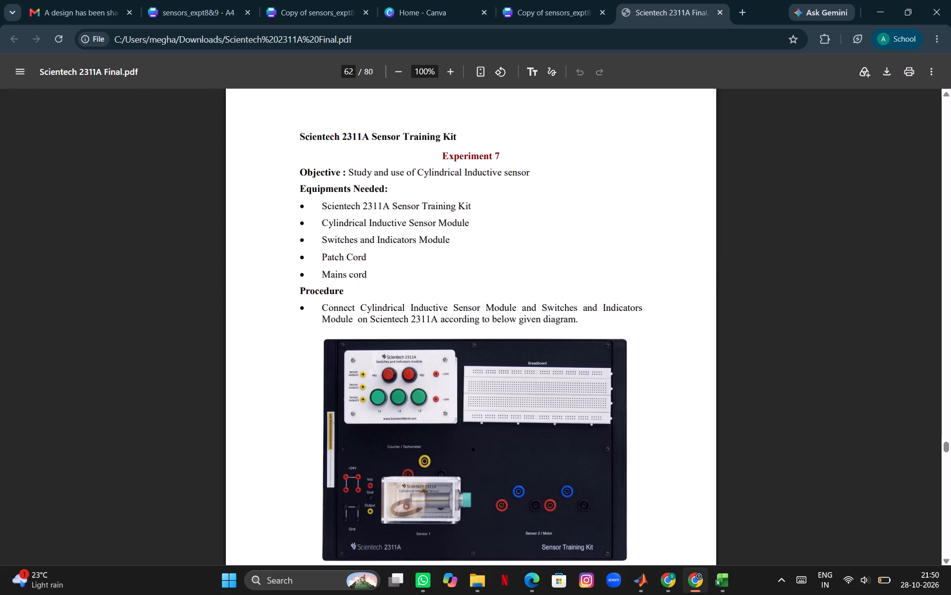
pyautogui.moveTo(350, 170); pyautogui.dragTo(488, 173)
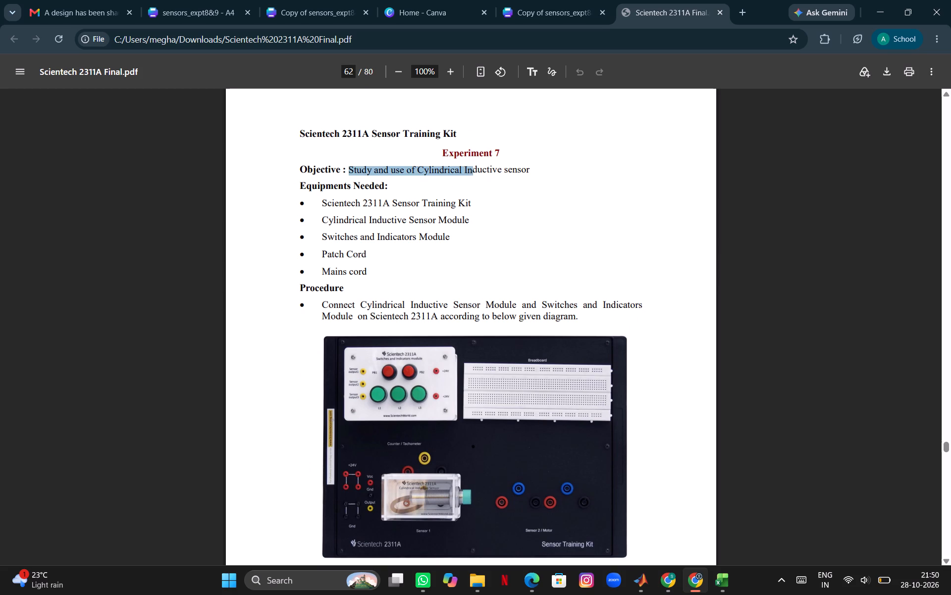
pyautogui.moveTo(488, 173); pyautogui.dragTo(532, 174)
pyautogui.hotkey('ctrl', 'c')
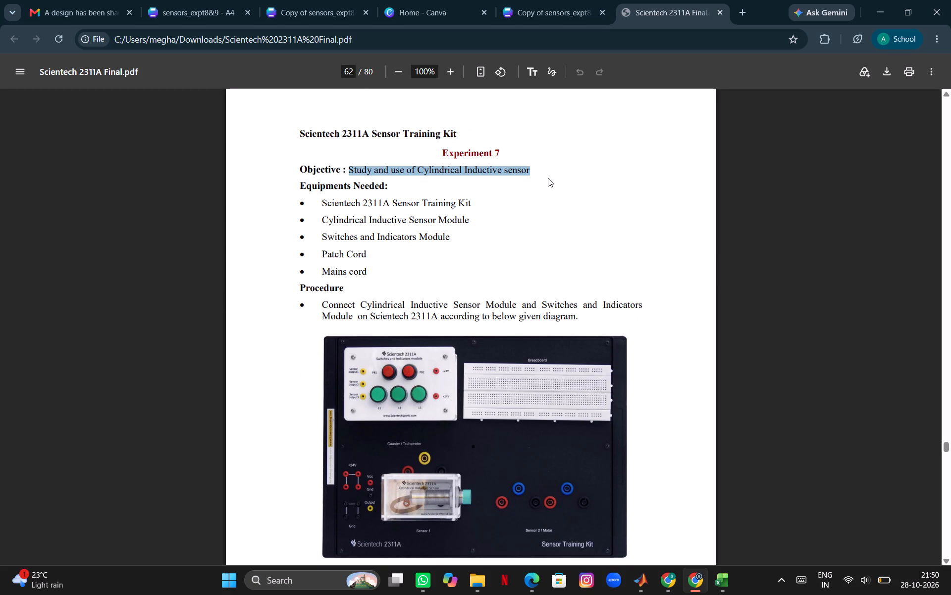
pyautogui.click(180, 8)
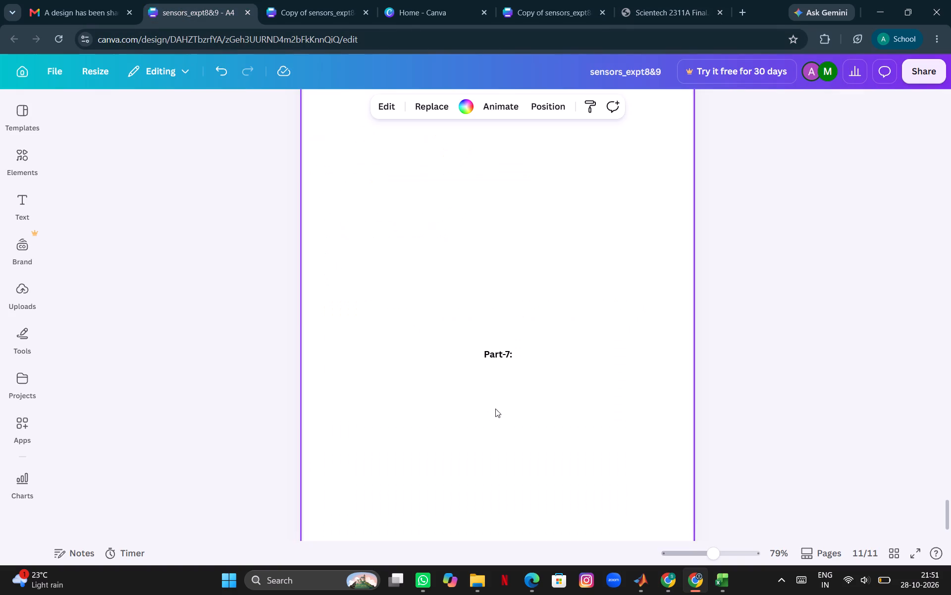
pyautogui.hotkey('ctrl', 'v')
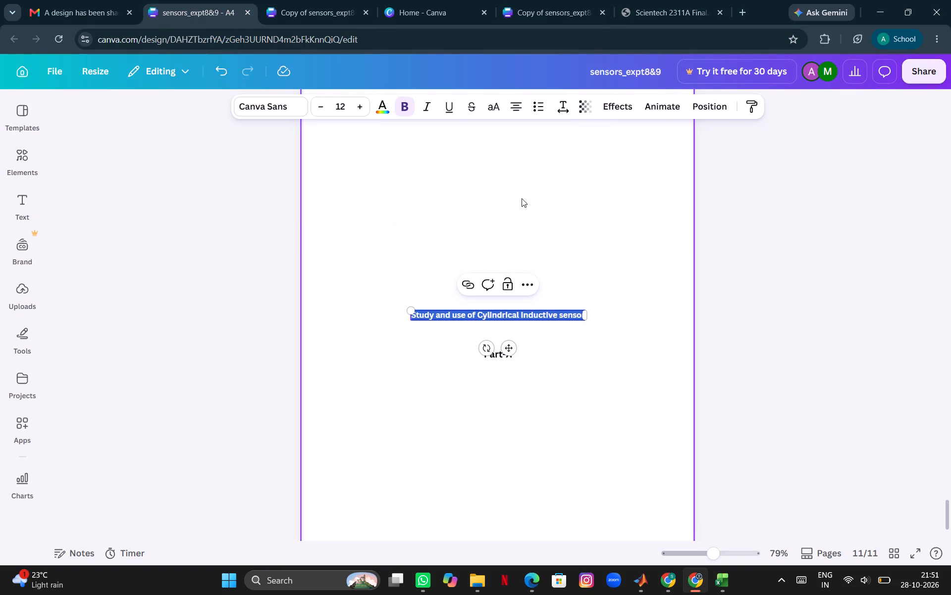
pyautogui.click(406, 116)
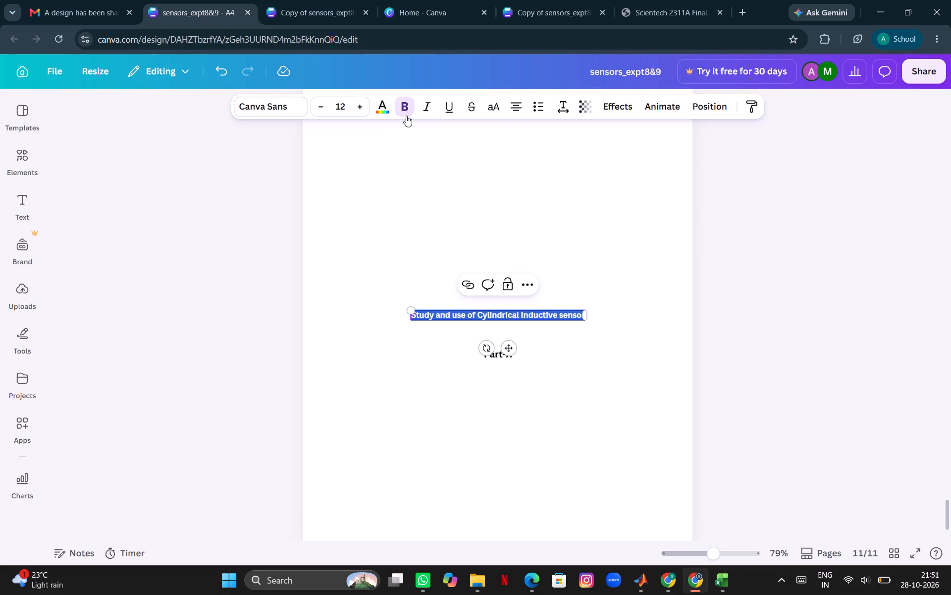
pyautogui.click(516, 107)
pyautogui.click(679, 229)
# Copy Experiment 7's Equipments Needed heading and its five items from the Scientech PDF onto page 11, and left-align the text.
pyautogui.click(691, 0)
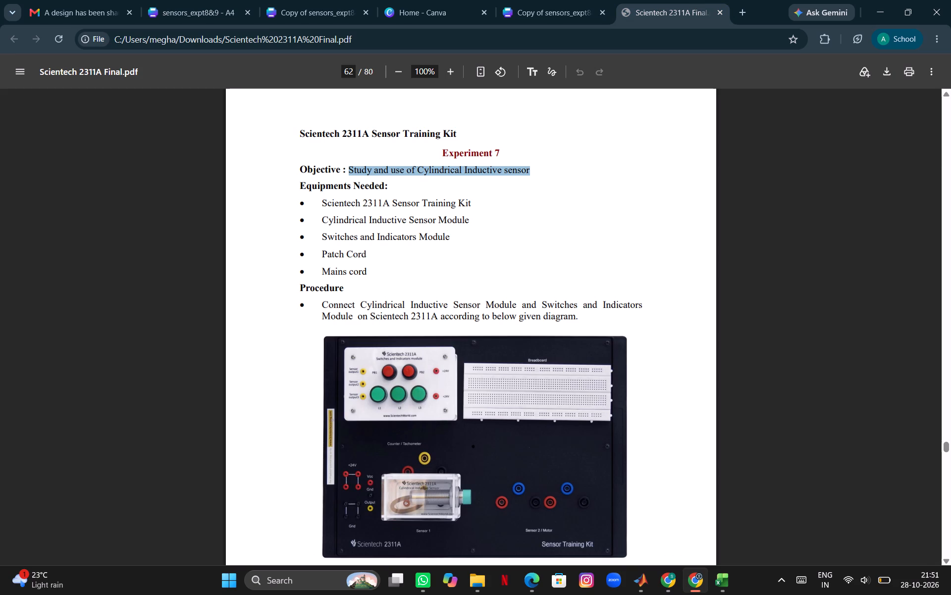
pyautogui.moveTo(298, 187); pyautogui.dragTo(376, 275)
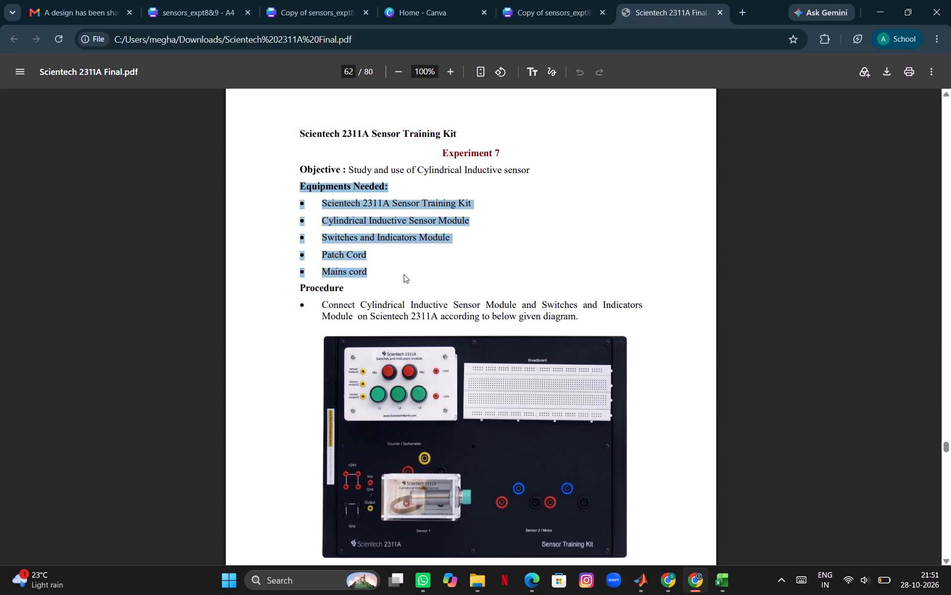
pyautogui.hotkey('ctrl', 'c')
pyautogui.click(174, 14)
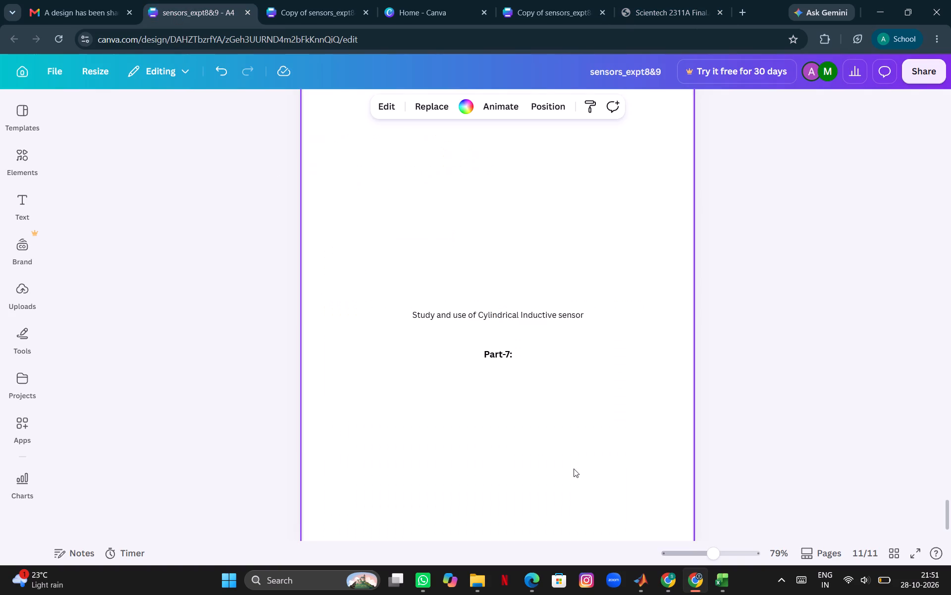
pyautogui.hotkey('ctrl', 'v')
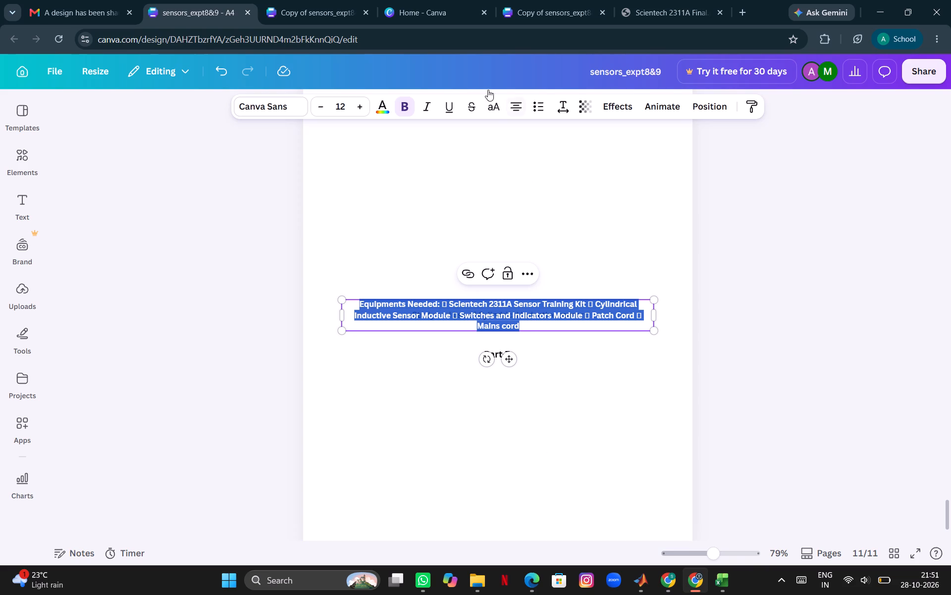
pyautogui.click(513, 103)
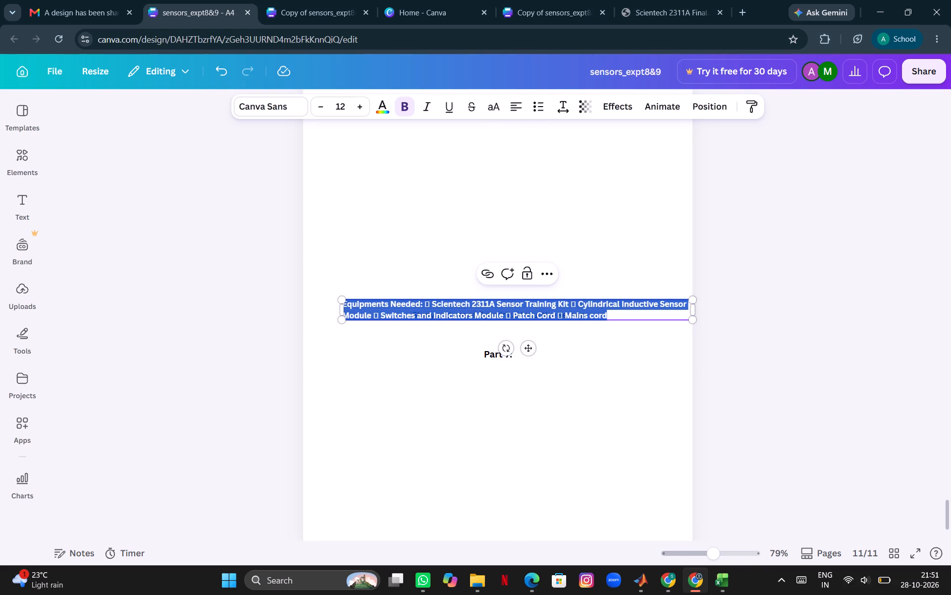
# Break the line after "Equipments Needed:" so the heading stands apart from the items on page 11.
pyautogui.click(426, 301)
pyautogui.press('Return')
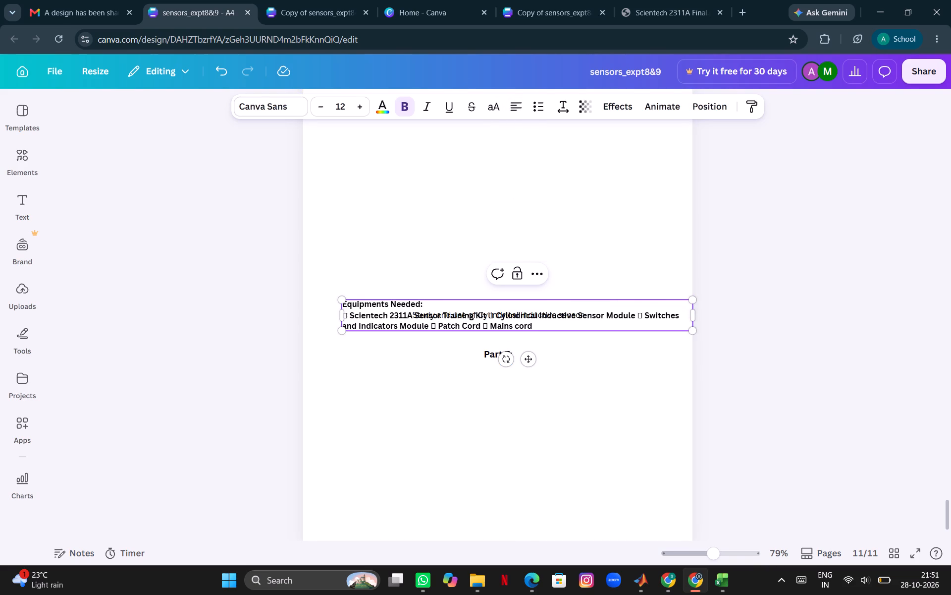
# Move the equipment text block above the "Study and use of Cylindrical Inductive sensor" line and remove its bold formatting.
pyautogui.click(409, 110)
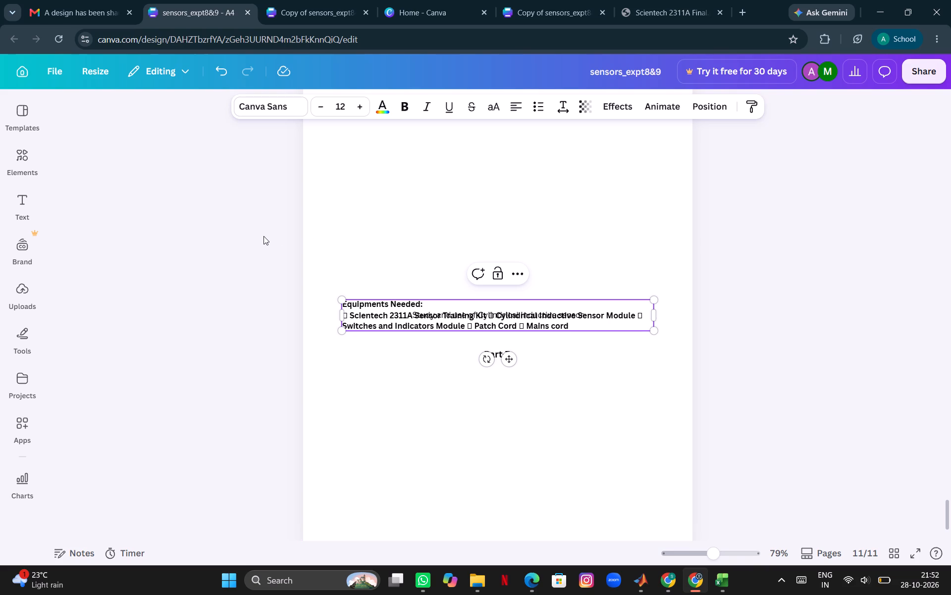
pyautogui.moveTo(387, 473); pyautogui.dragTo(378, 451)
pyautogui.moveTo(416, 320); pyautogui.dragTo(406, 264)
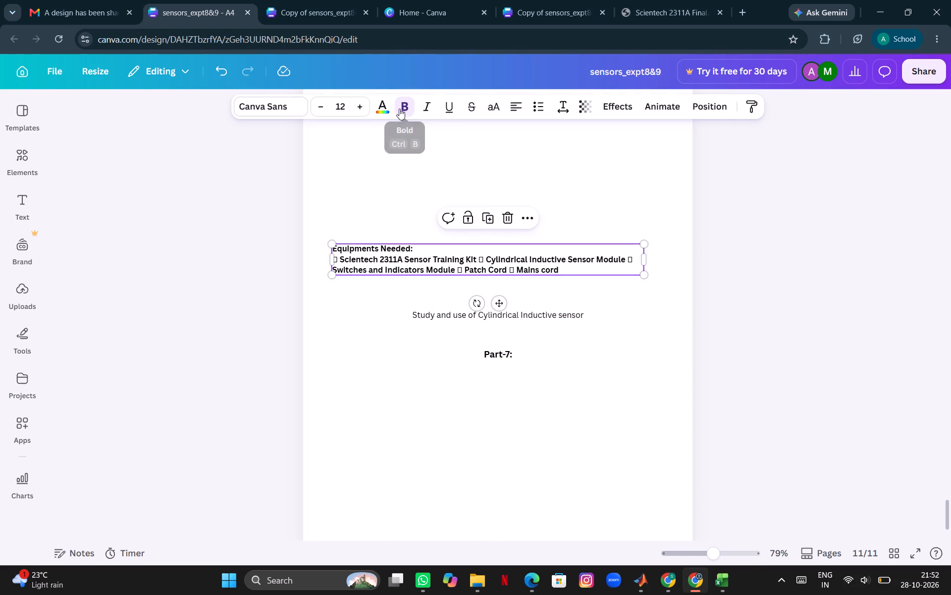
pyautogui.click(399, 109)
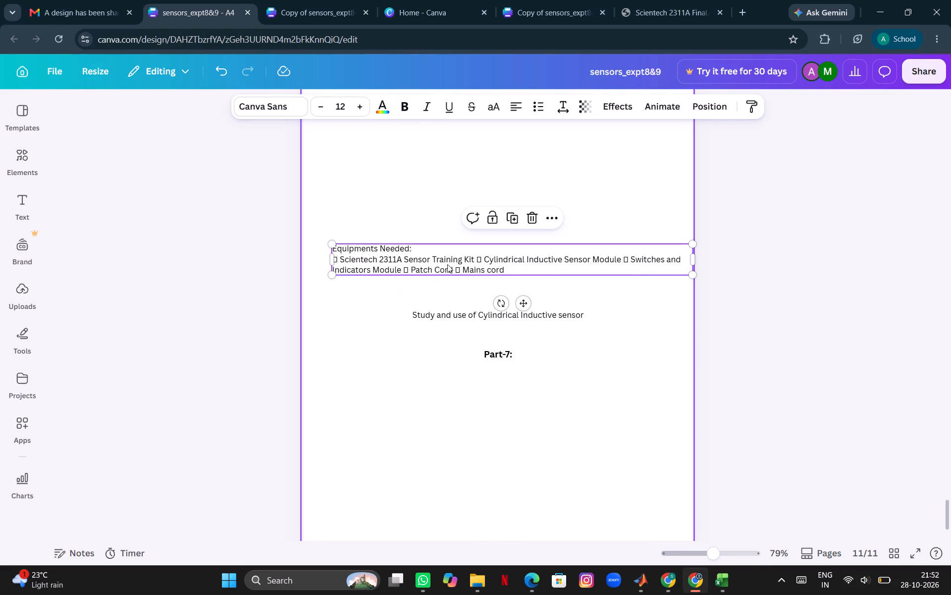
# Put each of the five equipment items under "Equipments Needed:" on its own line on page 11.
pyautogui.click(478, 259)
pyautogui.press('Return')
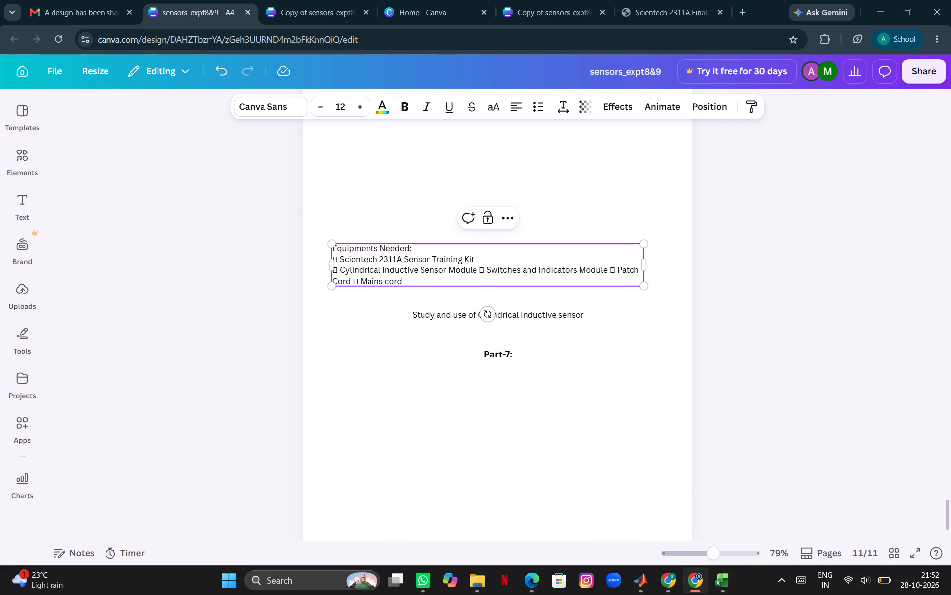
pyautogui.click(478, 272)
pyautogui.press('Return')
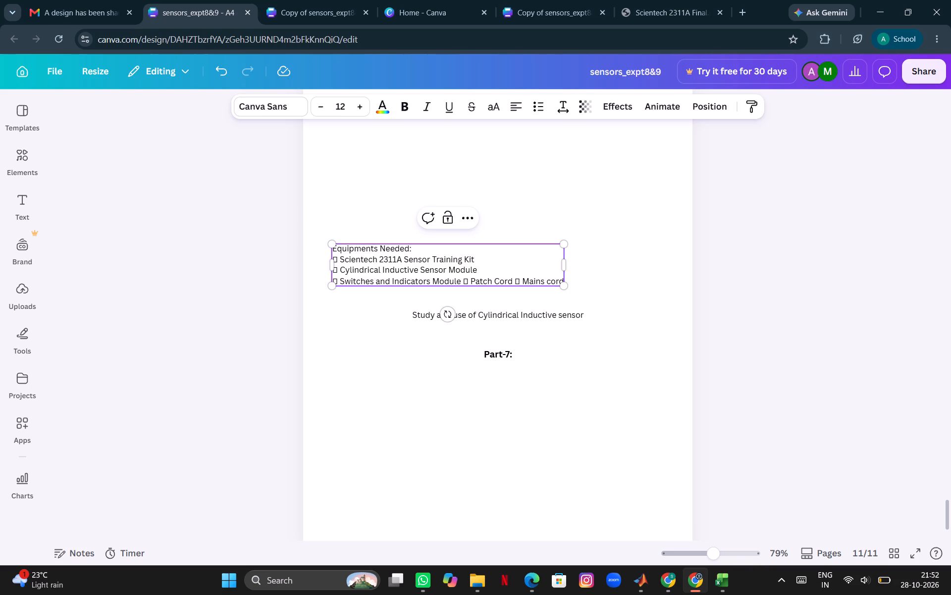
pyautogui.click(461, 276)
pyautogui.press('Right')
pyautogui.press('Return')
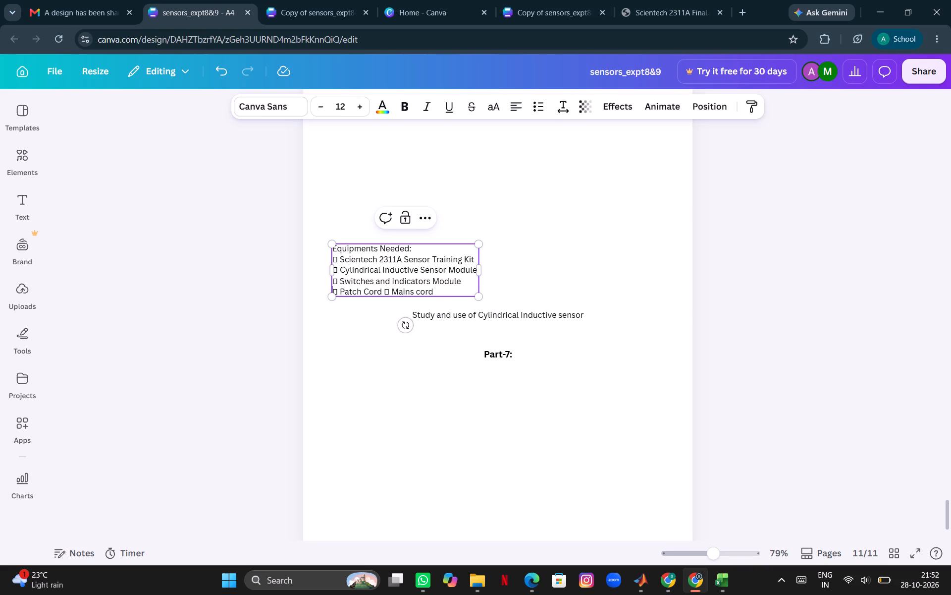
pyautogui.click(384, 289)
pyautogui.press('Return')
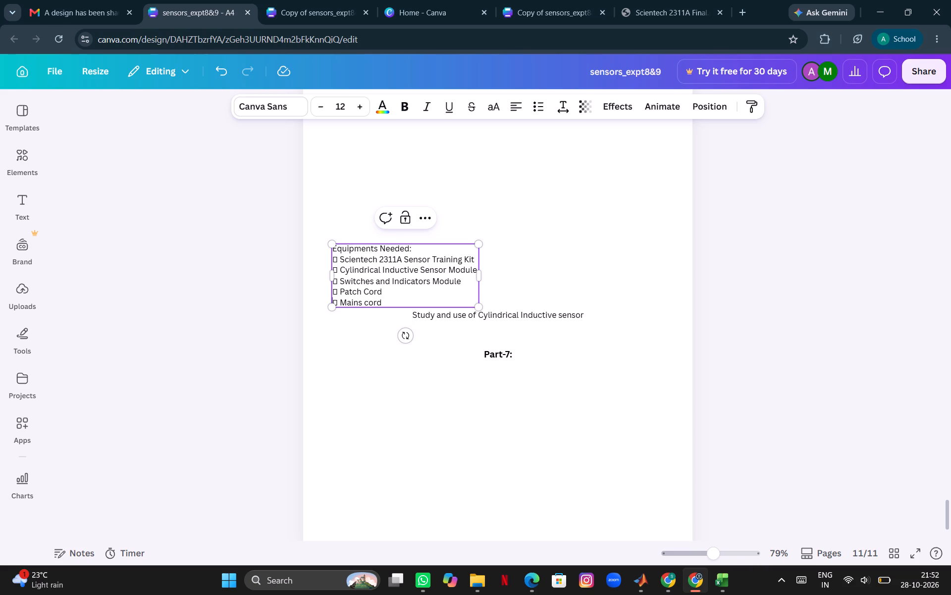
# Make the "Equipments Needed:" heading bold at font size 14 and insert a blank line between it and the equipment items.
pyautogui.moveTo(419, 249); pyautogui.dragTo(333, 242)
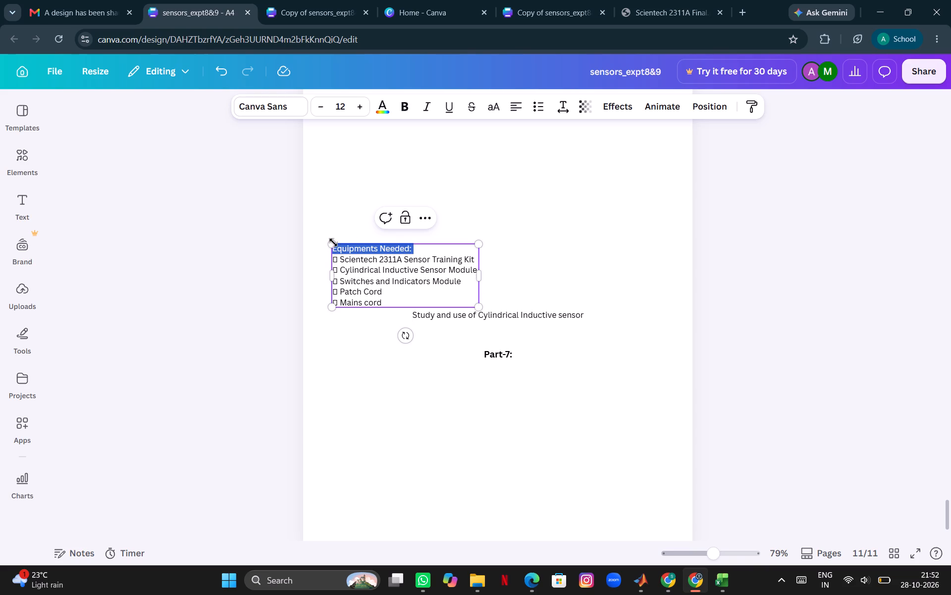
pyautogui.moveTo(333, 242); pyautogui.dragTo(335, 238)
pyautogui.click(329, 226)
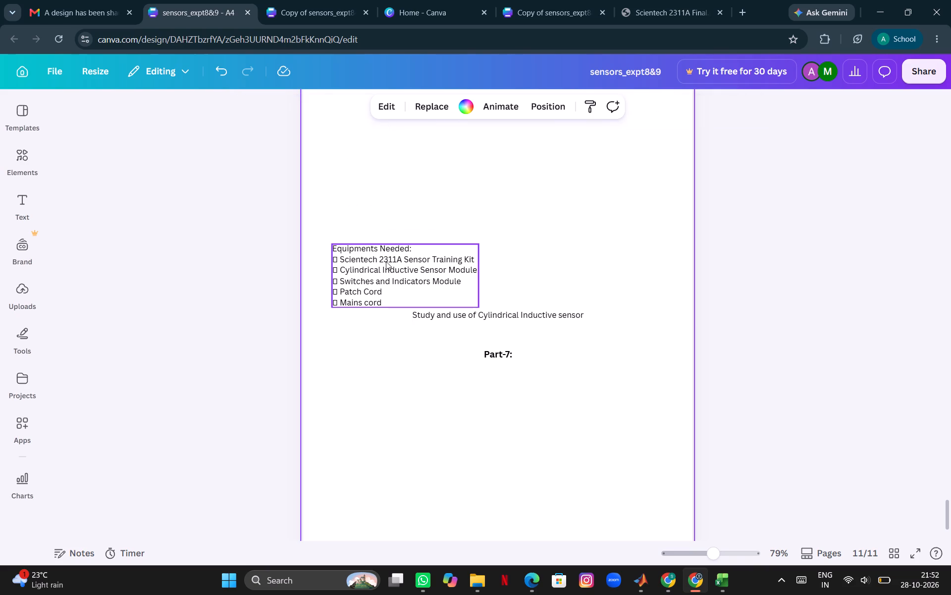
pyautogui.click(415, 247)
pyautogui.click(415, 248)
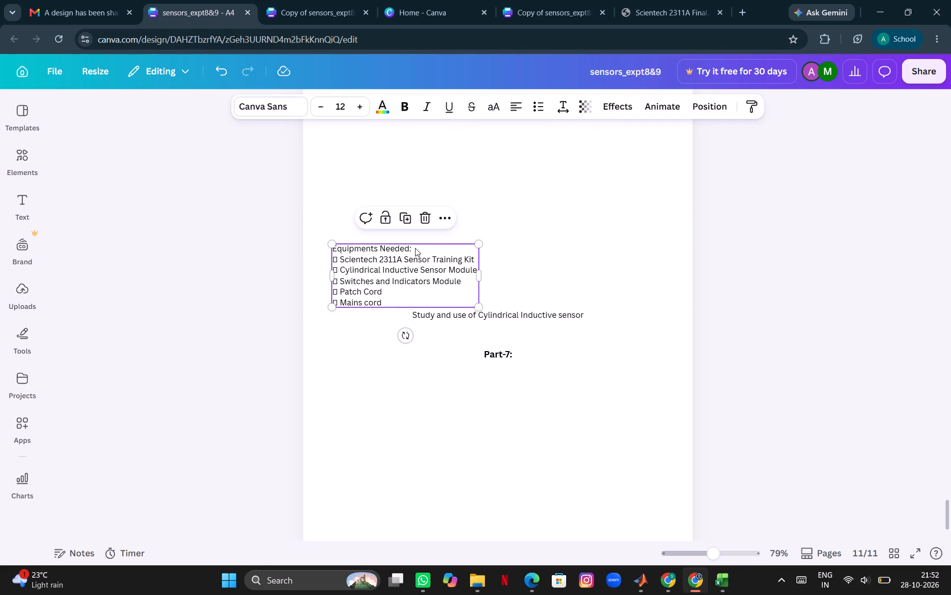
pyautogui.moveTo(415, 248); pyautogui.dragTo(319, 195)
pyautogui.click(421, 239)
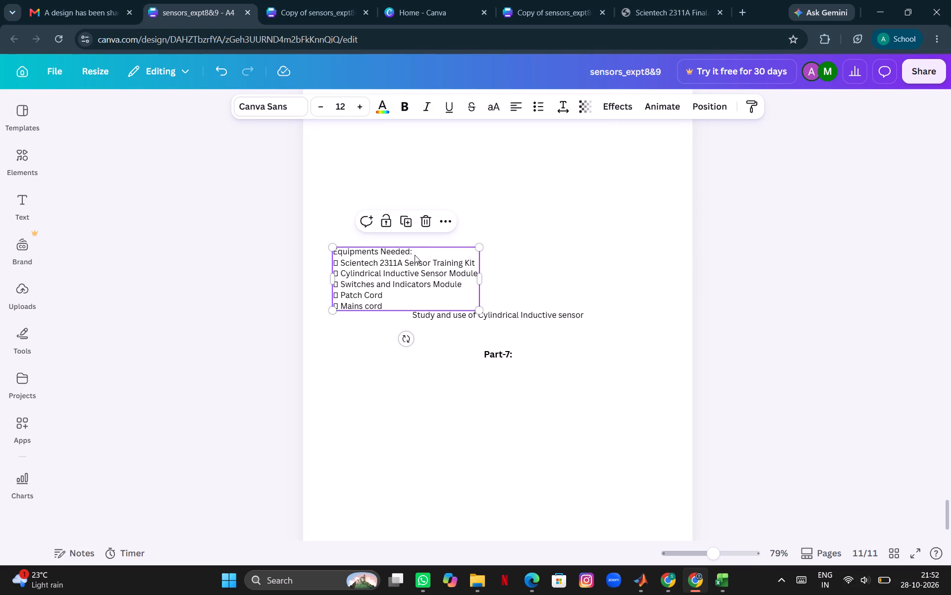
pyautogui.moveTo(417, 249); pyautogui.dragTo(425, 208)
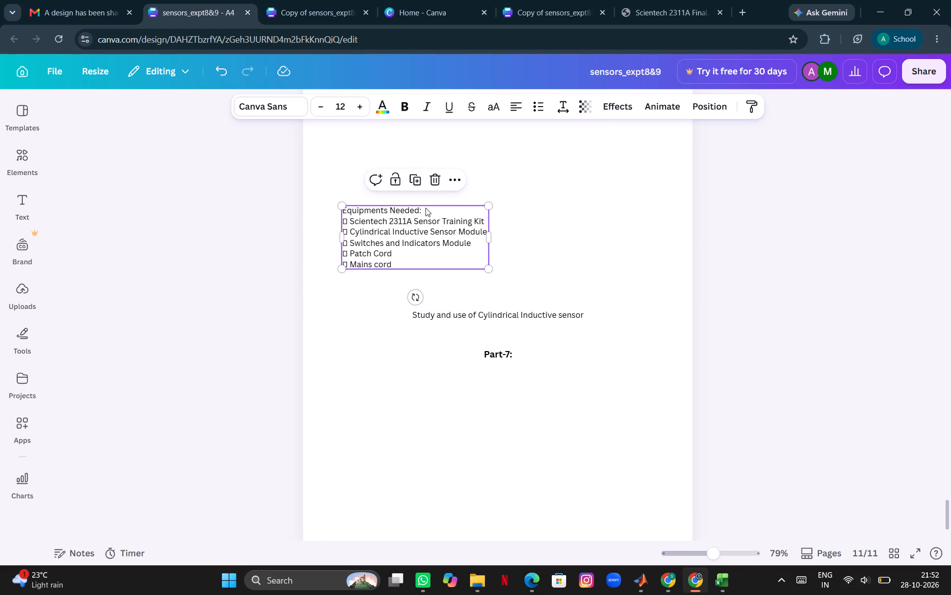
pyautogui.click(426, 208)
pyautogui.moveTo(428, 209); pyautogui.dragTo(348, 205)
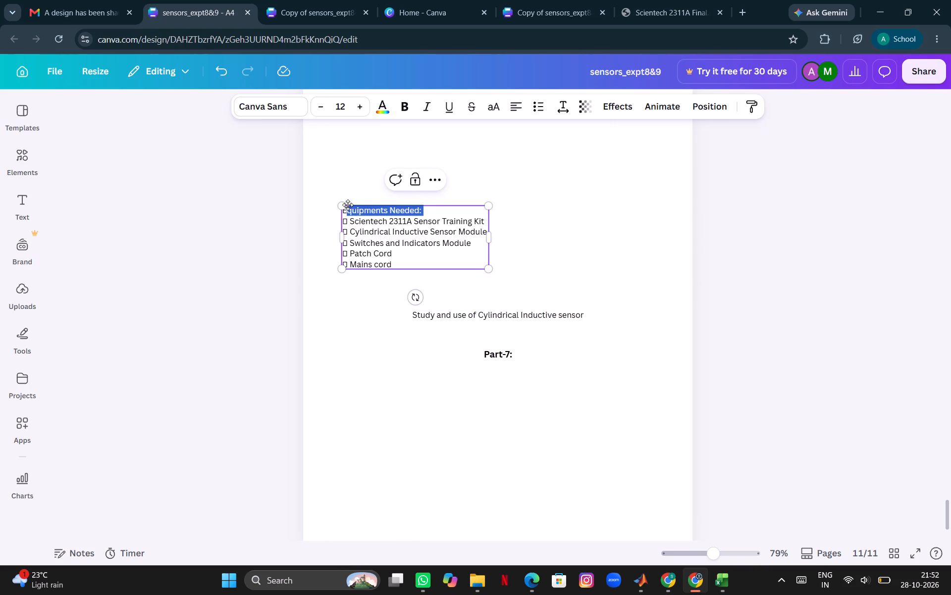
pyautogui.moveTo(348, 205); pyautogui.dragTo(343, 206)
pyautogui.click(410, 110)
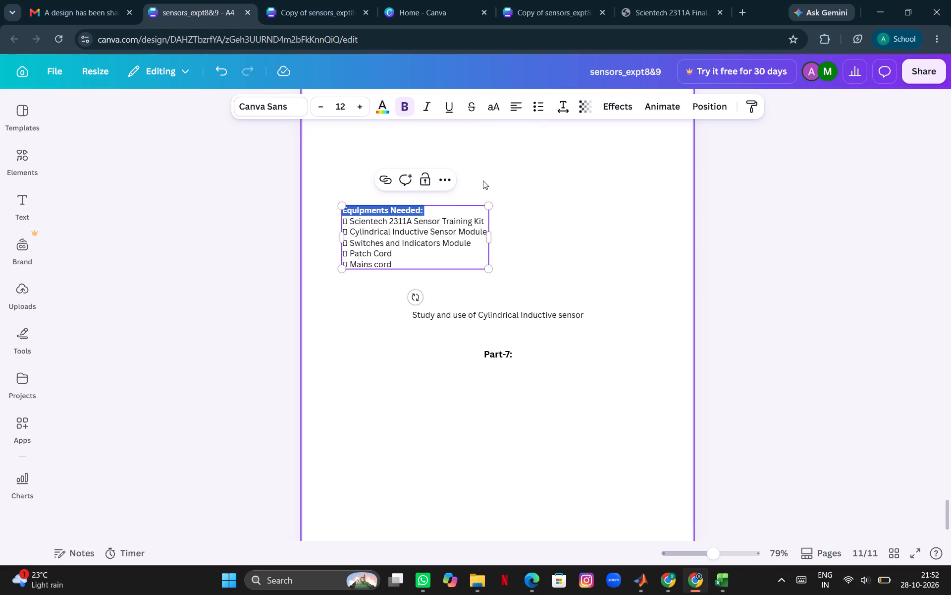
pyautogui.doubleClick(360, 108)
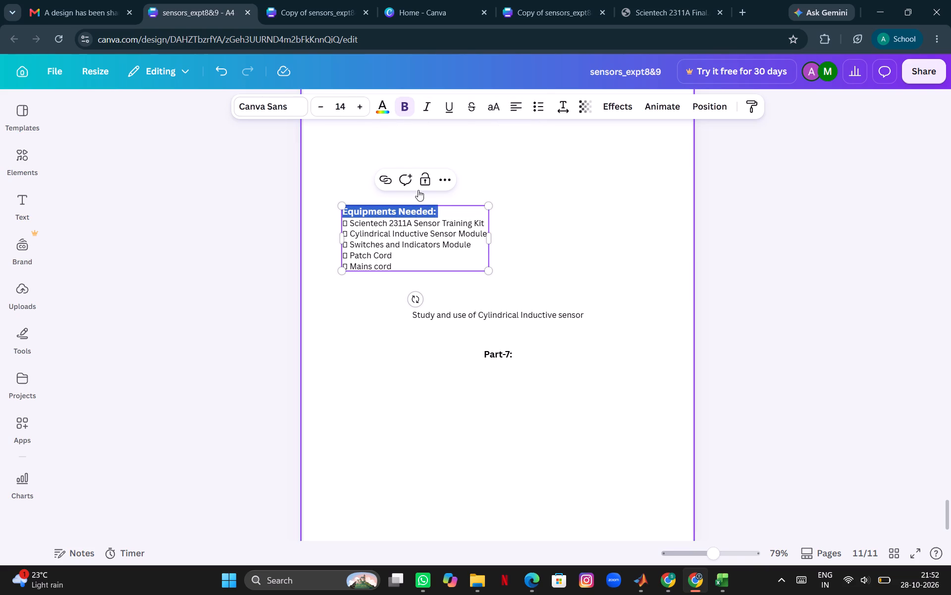
pyautogui.click(445, 213)
pyautogui.press('Return')
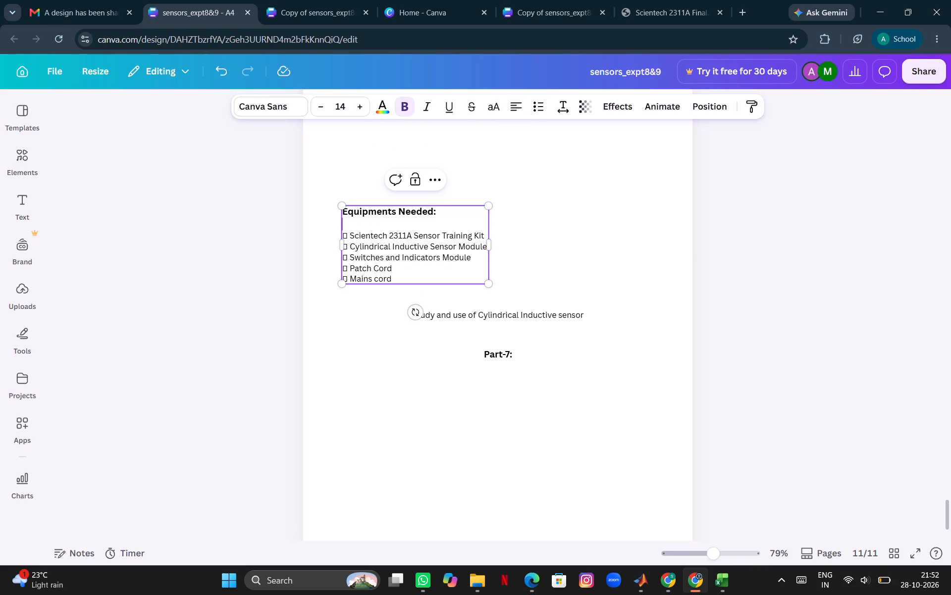
pyautogui.click(522, 235)
# Move the "Part-7:" heading to the top of page 11, aligned with the left edge of the equipment text block.
pyautogui.scroll(3, 494, 240)
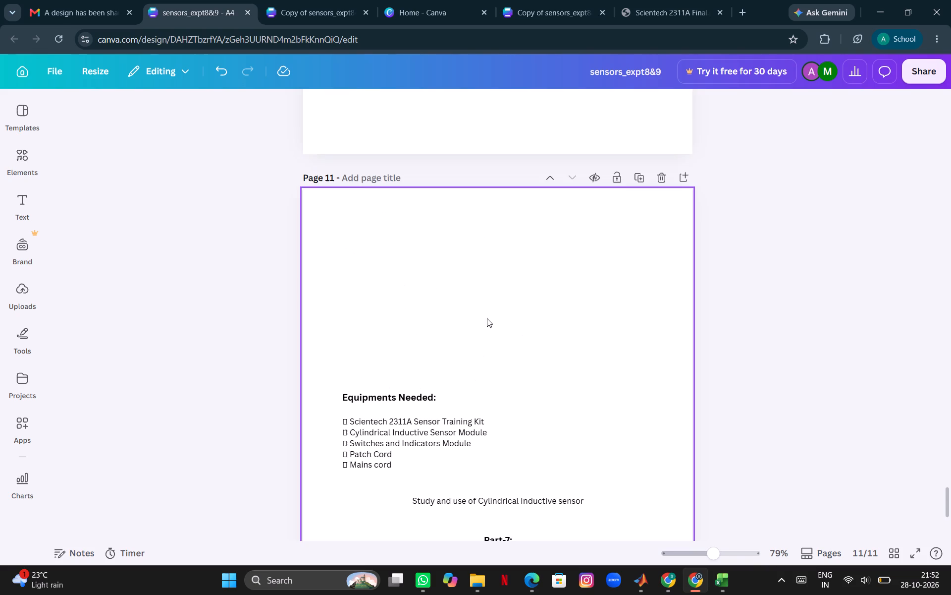
pyautogui.scroll(-2, 537, 483)
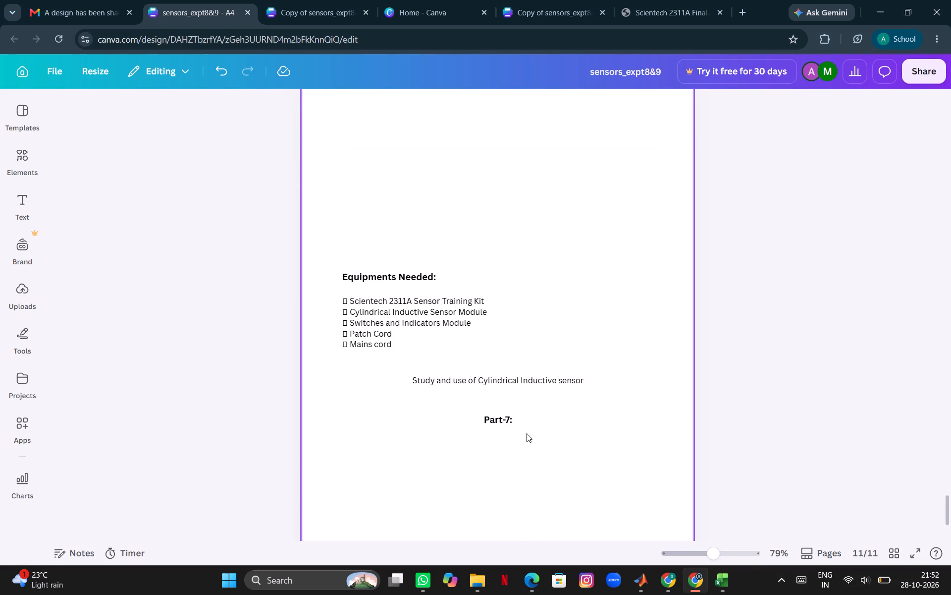
pyautogui.moveTo(488, 418); pyautogui.dragTo(327, 161)
pyautogui.scroll(2, 494, 261)
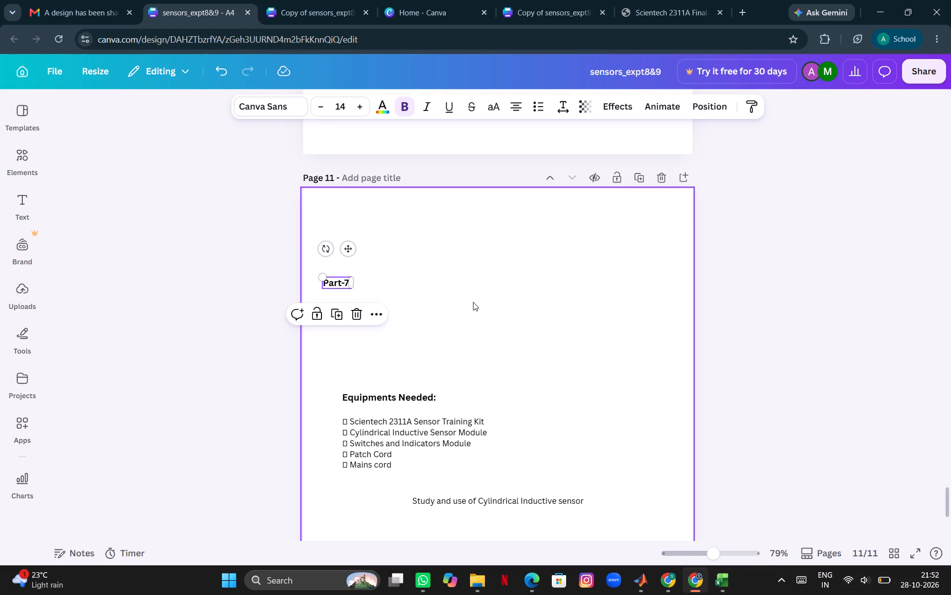
pyautogui.click(404, 291)
pyautogui.moveTo(340, 286); pyautogui.dragTo(375, 243)
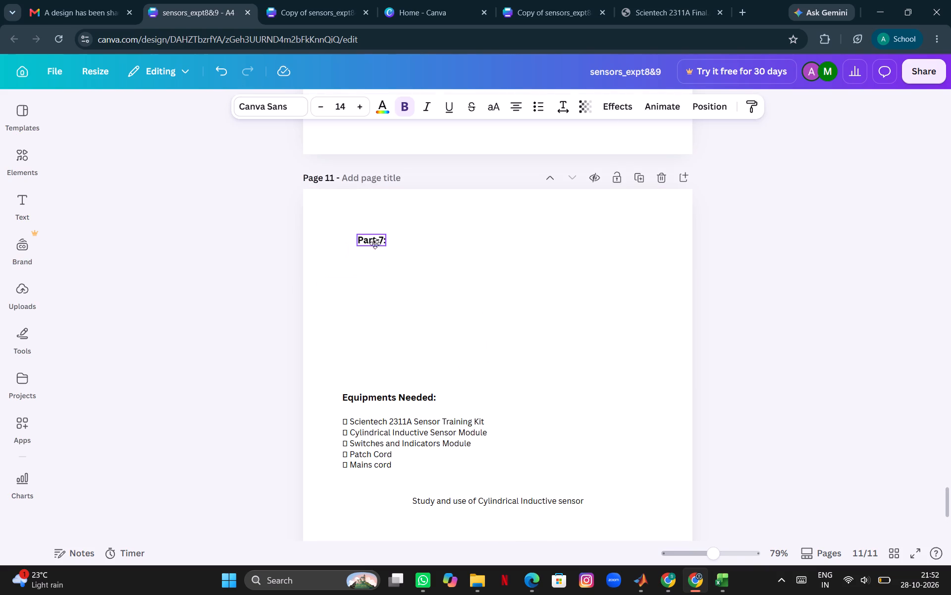
pyautogui.moveTo(375, 243); pyautogui.dragTo(363, 240)
pyautogui.click(452, 290)
# Move the equipment text block up so it sits just below the "Part-7:" heading.
pyautogui.moveTo(377, 487); pyautogui.dragTo(380, 474)
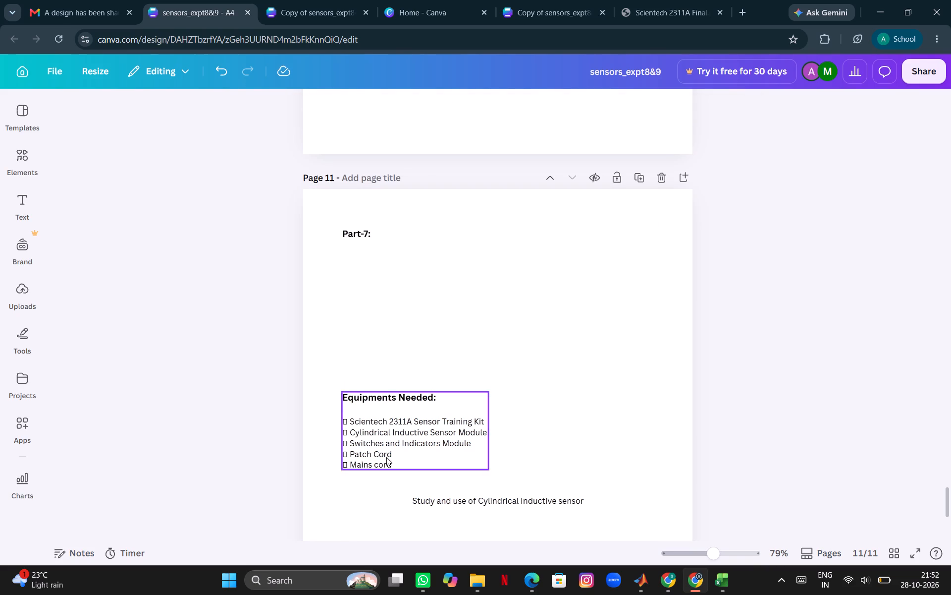
pyautogui.moveTo(386, 457); pyautogui.dragTo(388, 334)
# Place the "Study and use of Cylindrical Inductive sensor" line directly beside the "Part-7:" heading, on the same line.
pyautogui.moveTo(478, 504); pyautogui.dragTo(463, 264)
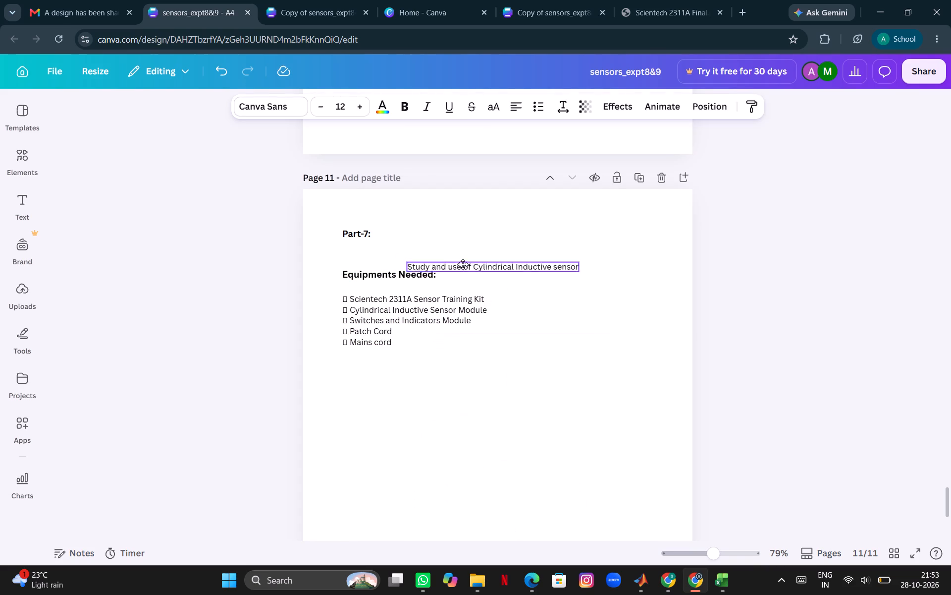
pyautogui.moveTo(463, 264); pyautogui.dragTo(444, 238)
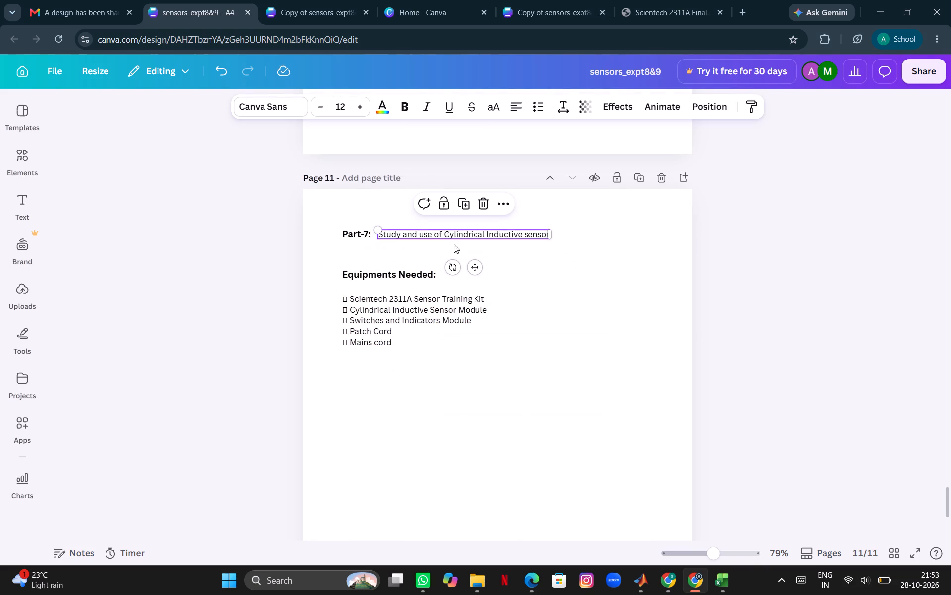
pyautogui.moveTo(551, 305); pyautogui.dragTo(556, 313)
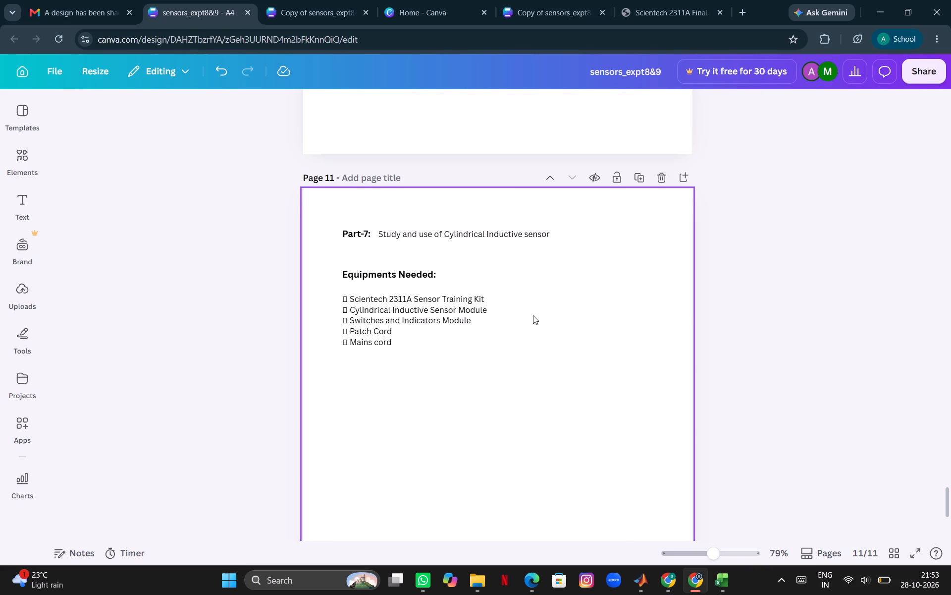
pyautogui.click(513, 238)
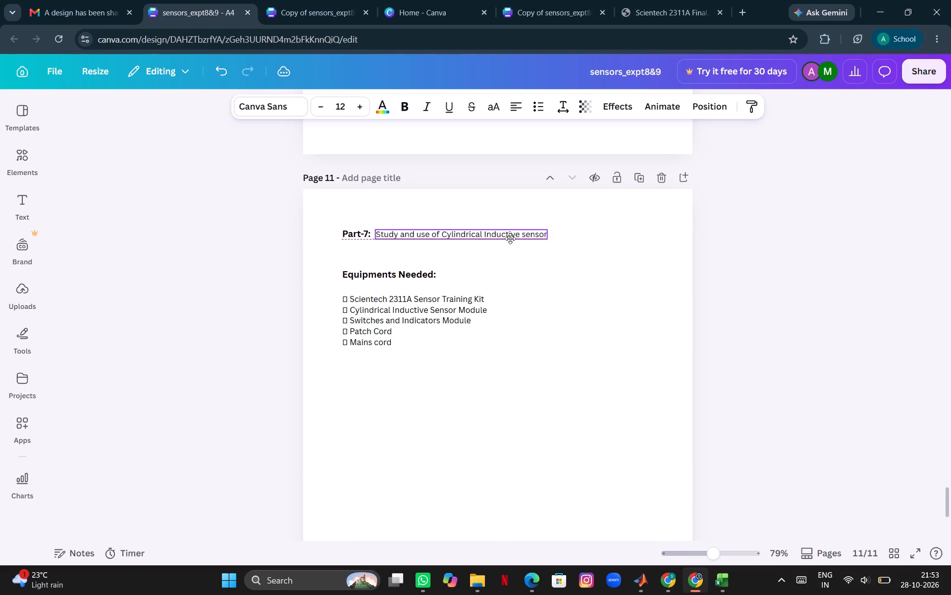
pyautogui.click(582, 299)
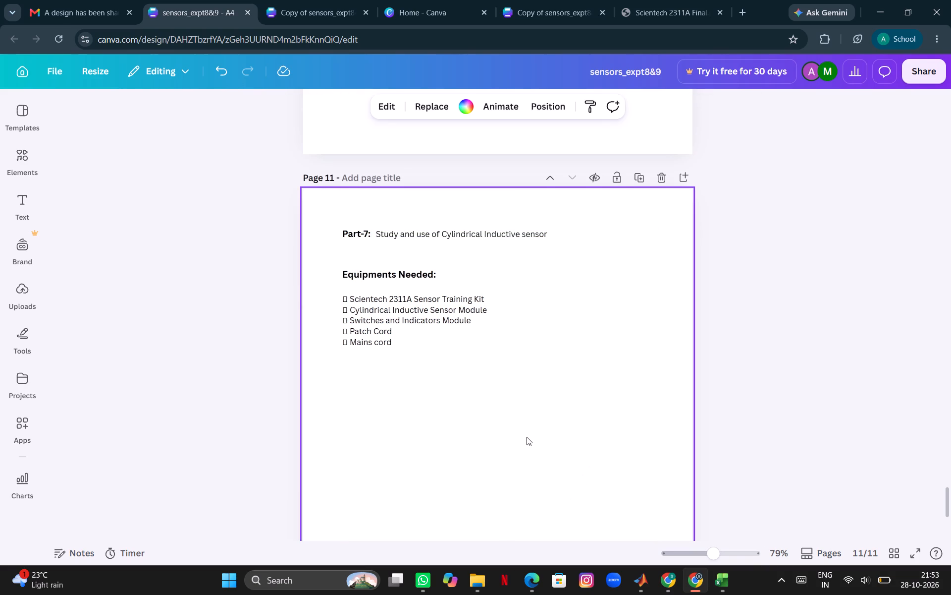
# Copy the "When any metallic object comes in front of Cylindrical Inductive sensor…" sentence from page 64 of the Scientech PDF and paste it onto page 11.
pyautogui.scroll(-2, 526, 437)
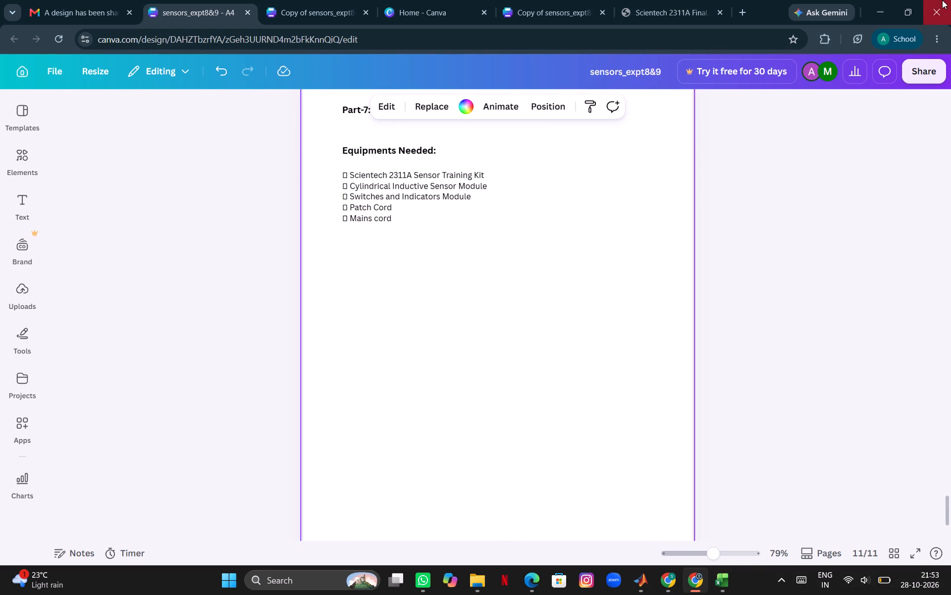
pyautogui.click(674, 13)
pyautogui.scroll(-5, 514, 425)
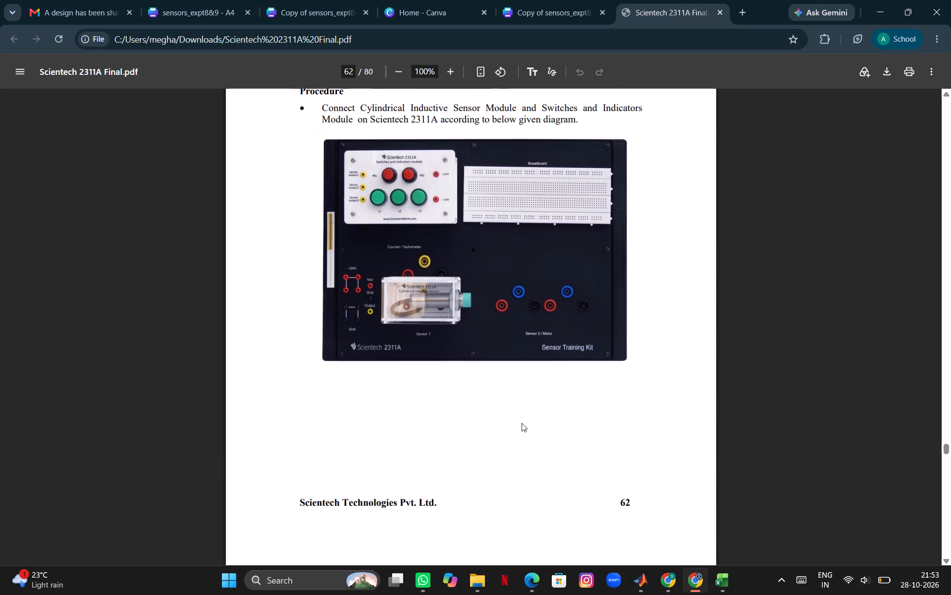
pyautogui.scroll(1, 524, 422)
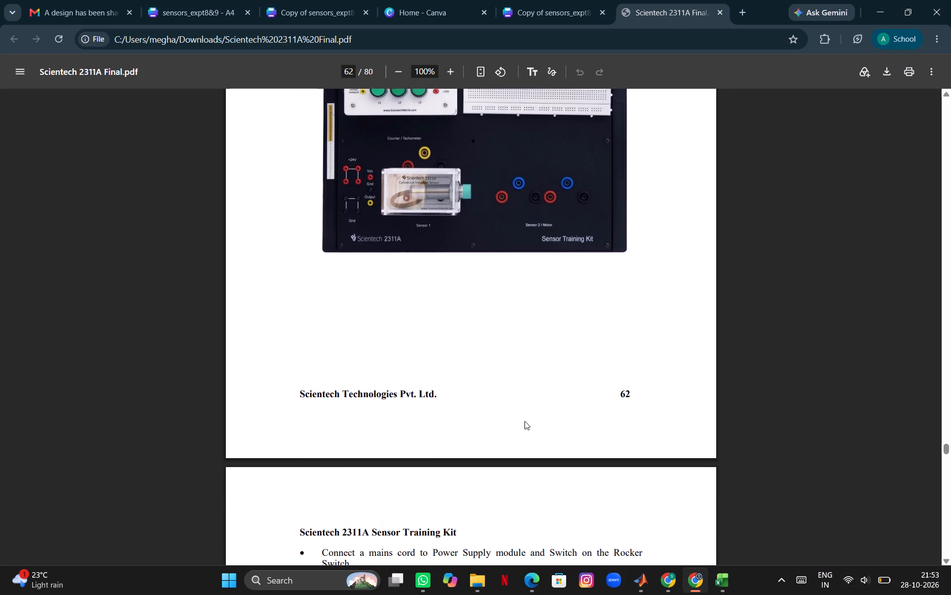
pyautogui.scroll(2, 525, 421)
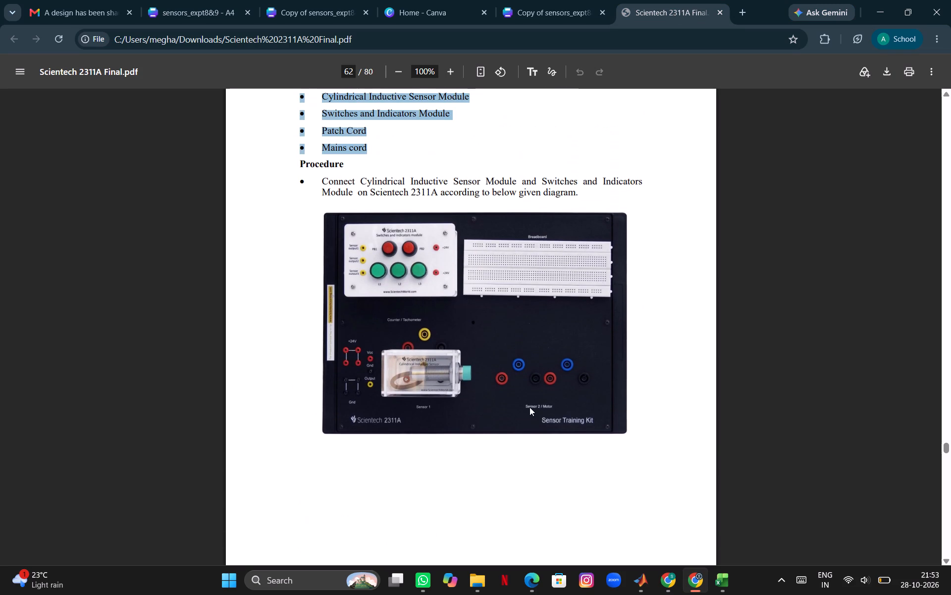
pyautogui.scroll(-6, 530, 406)
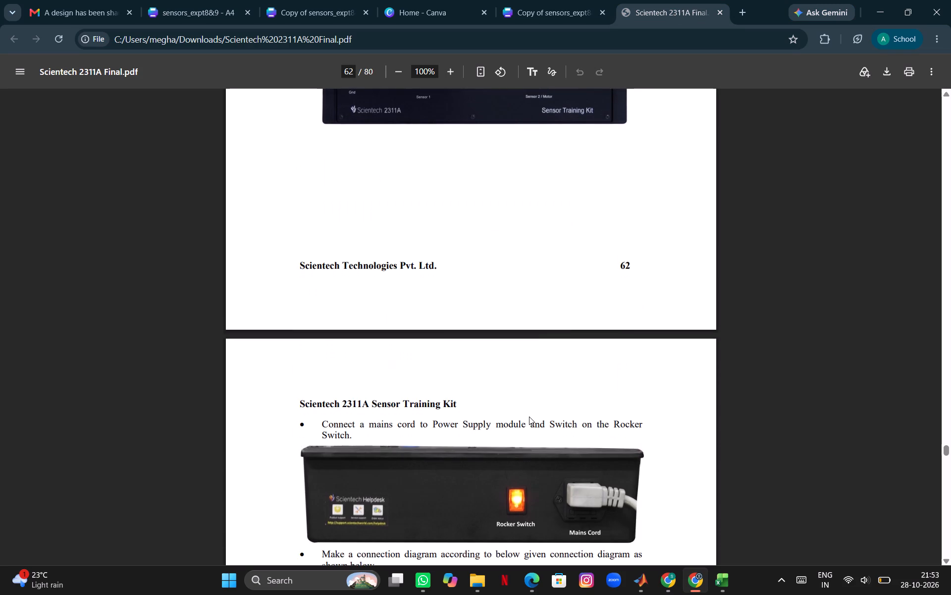
pyautogui.scroll(-10, 529, 416)
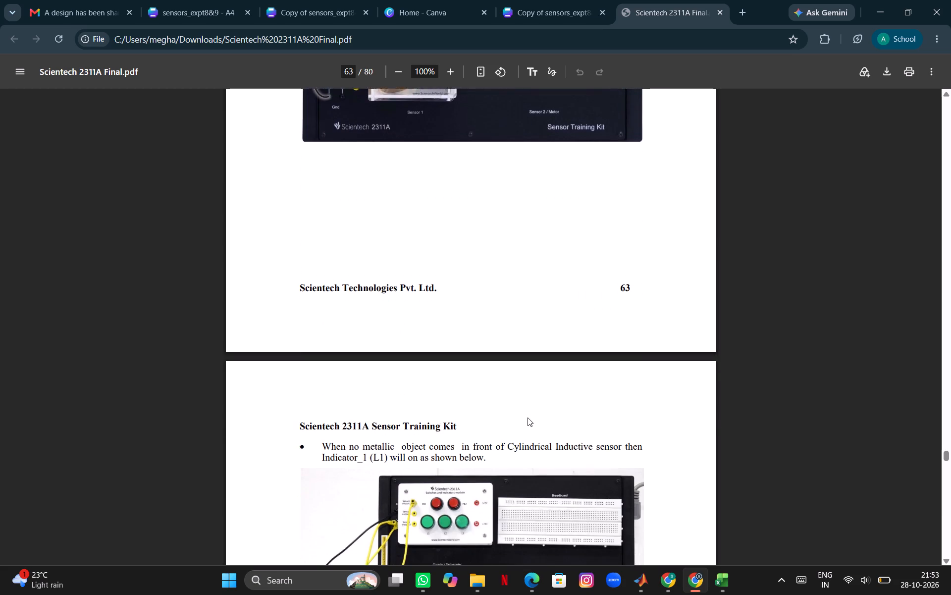
pyautogui.scroll(-3, 528, 418)
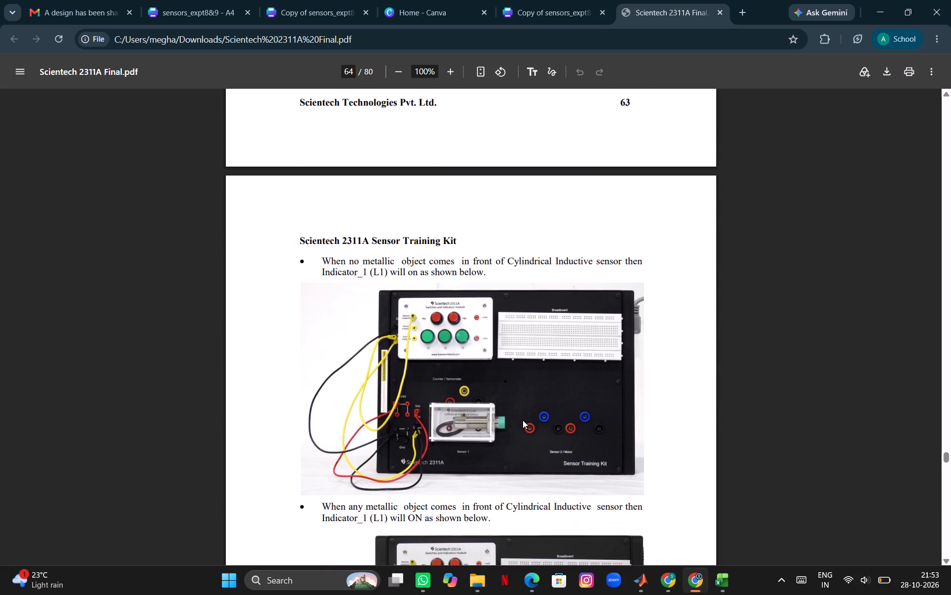
pyautogui.scroll(-1, 523, 420)
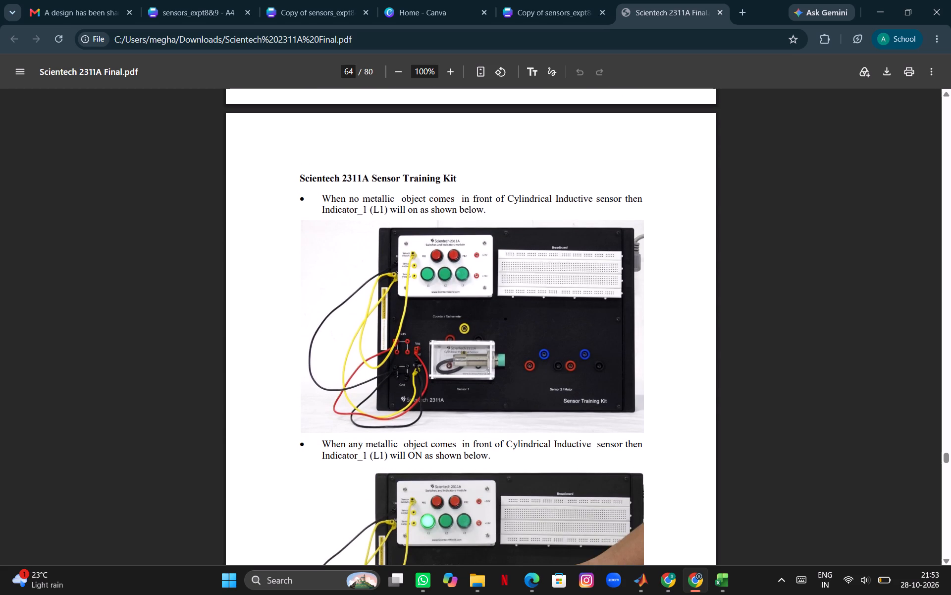
pyautogui.moveTo(323, 438); pyautogui.dragTo(406, 457)
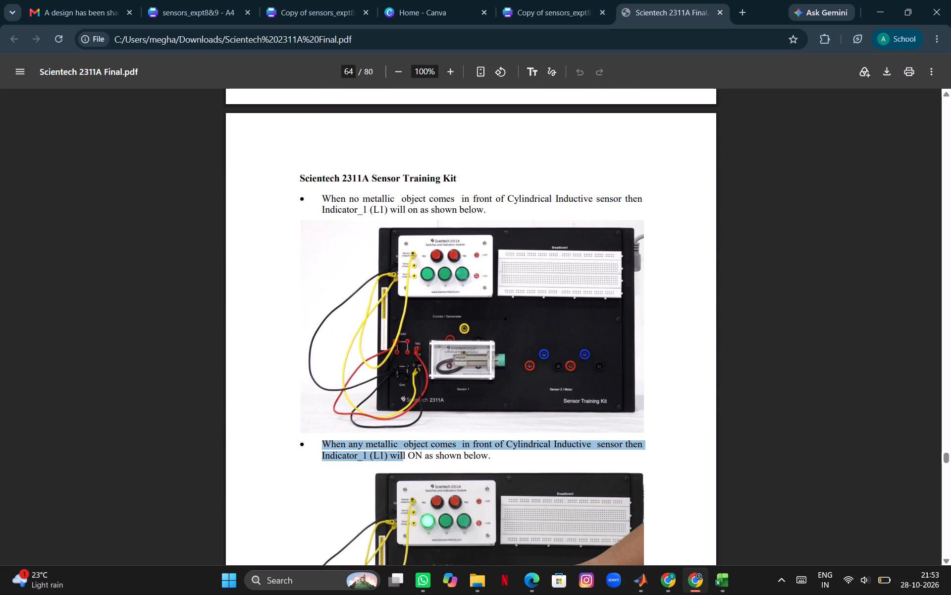
pyautogui.moveTo(406, 457); pyautogui.dragTo(493, 462)
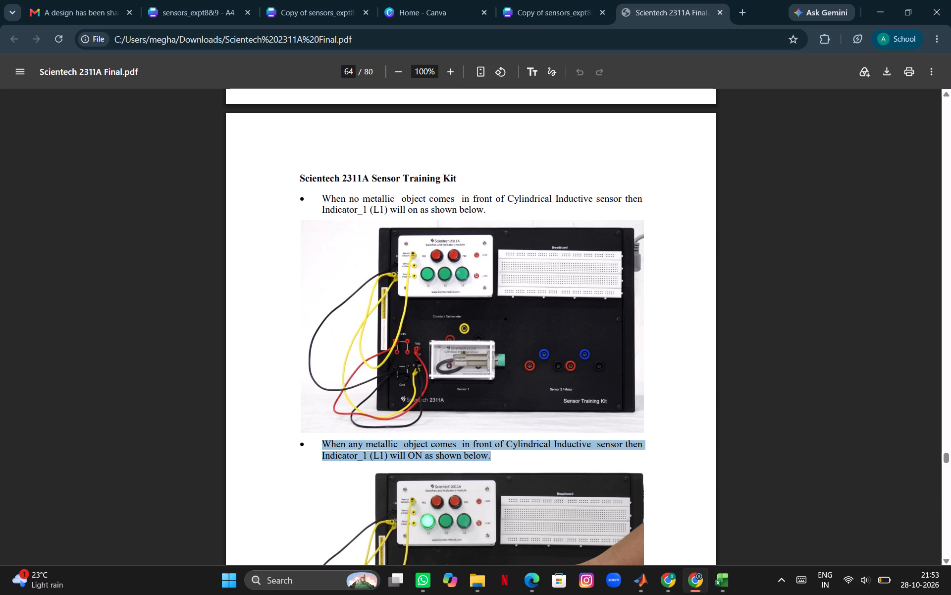
pyautogui.hotkey('ctrl', 'c')
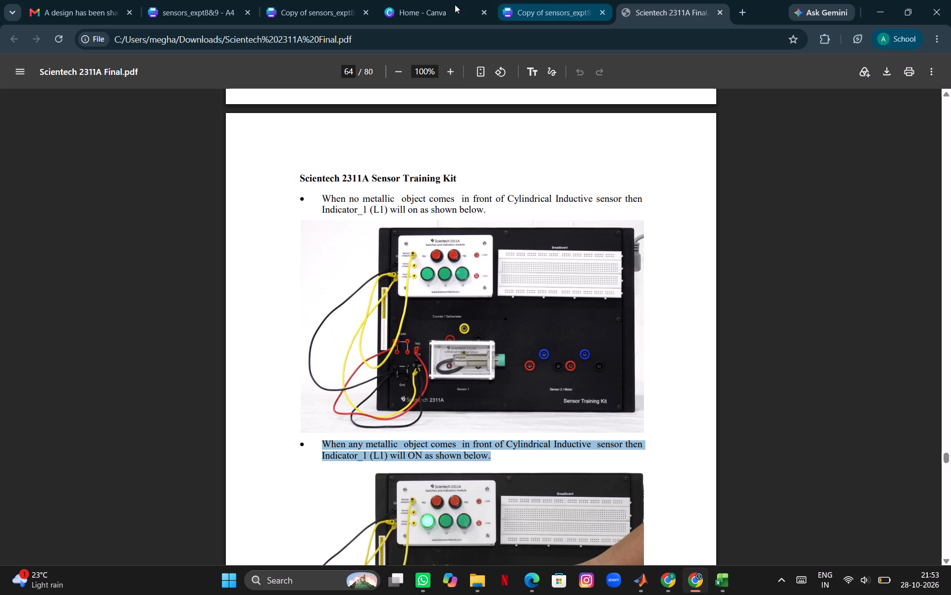
pyautogui.click(216, 11)
pyautogui.hotkey('ctrl', 'v')
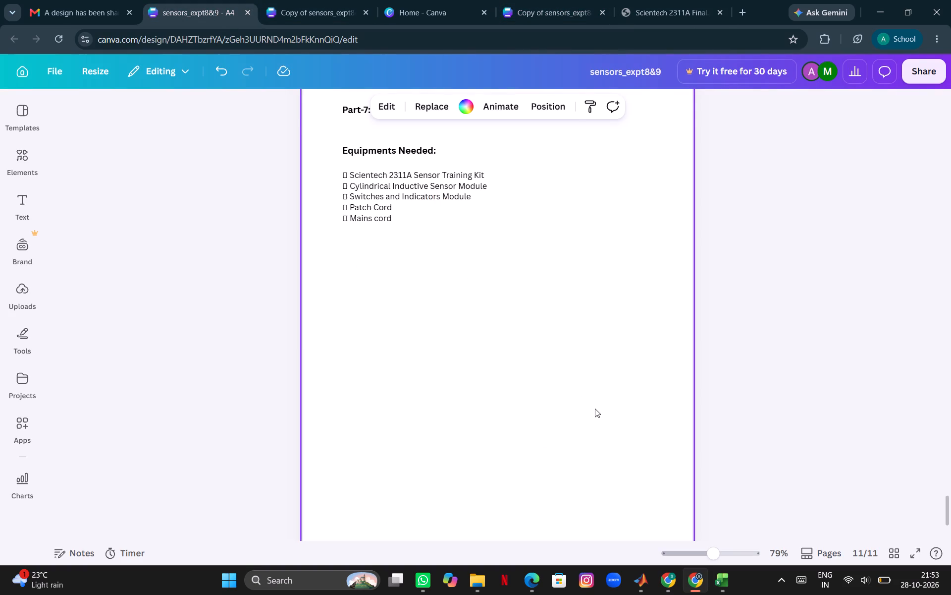
# Remove the bold from the pasted metallic-object sentence and left-align it.
pyautogui.click(413, 112)
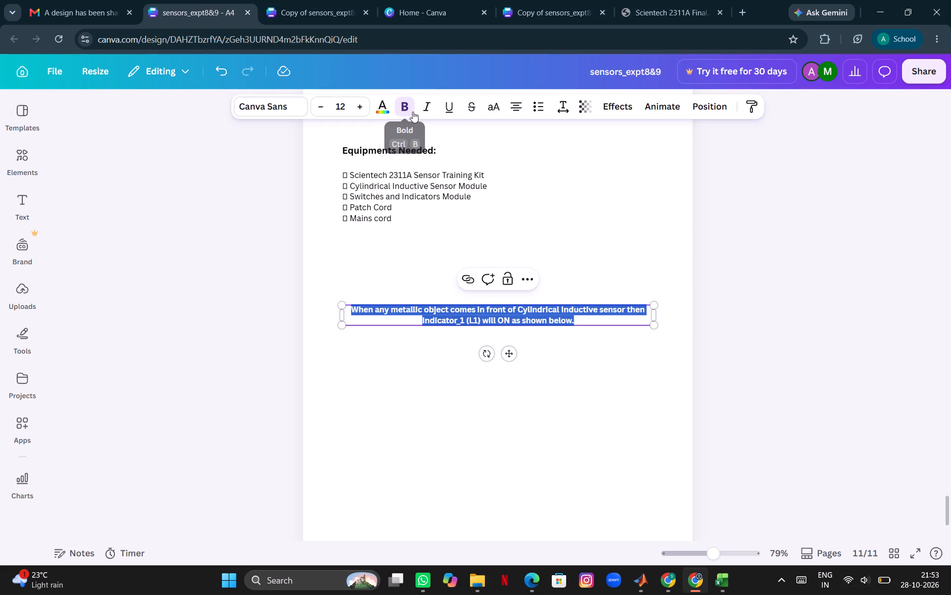
pyautogui.click(520, 107)
pyautogui.scroll(-1, 520, 107)
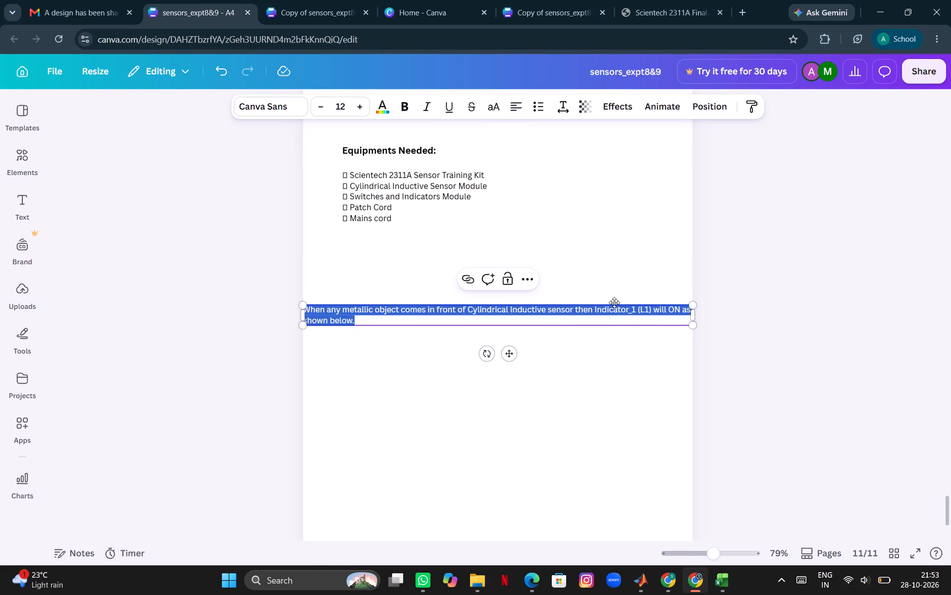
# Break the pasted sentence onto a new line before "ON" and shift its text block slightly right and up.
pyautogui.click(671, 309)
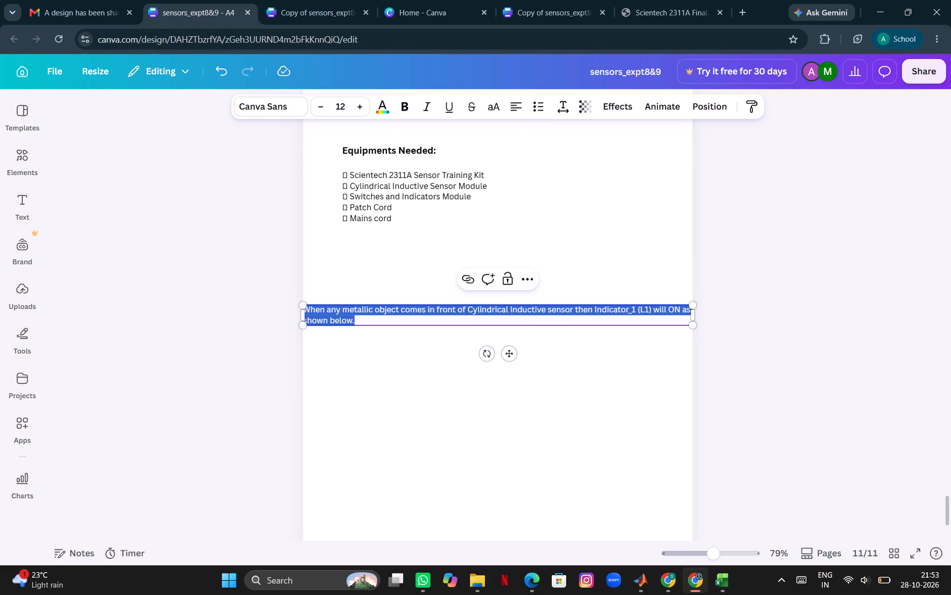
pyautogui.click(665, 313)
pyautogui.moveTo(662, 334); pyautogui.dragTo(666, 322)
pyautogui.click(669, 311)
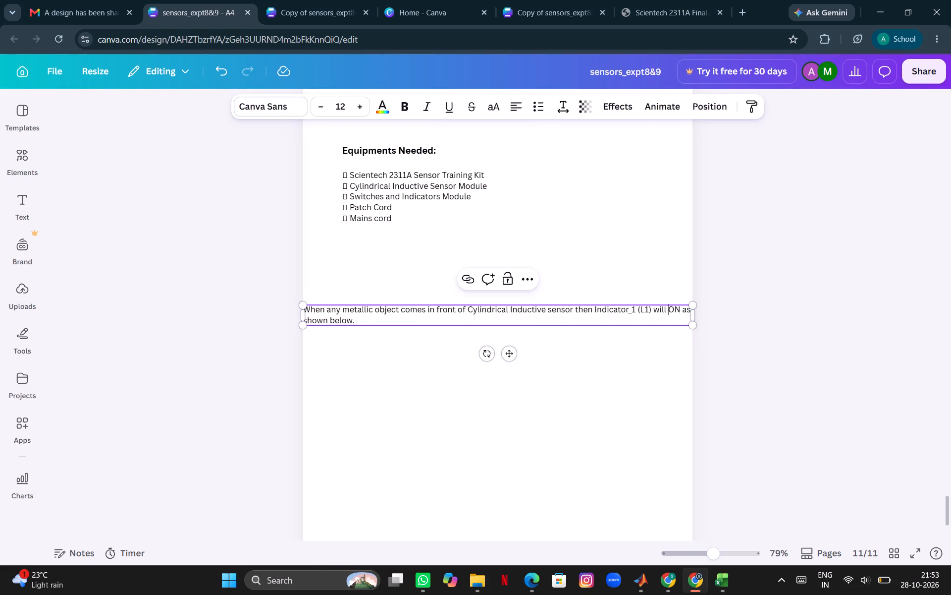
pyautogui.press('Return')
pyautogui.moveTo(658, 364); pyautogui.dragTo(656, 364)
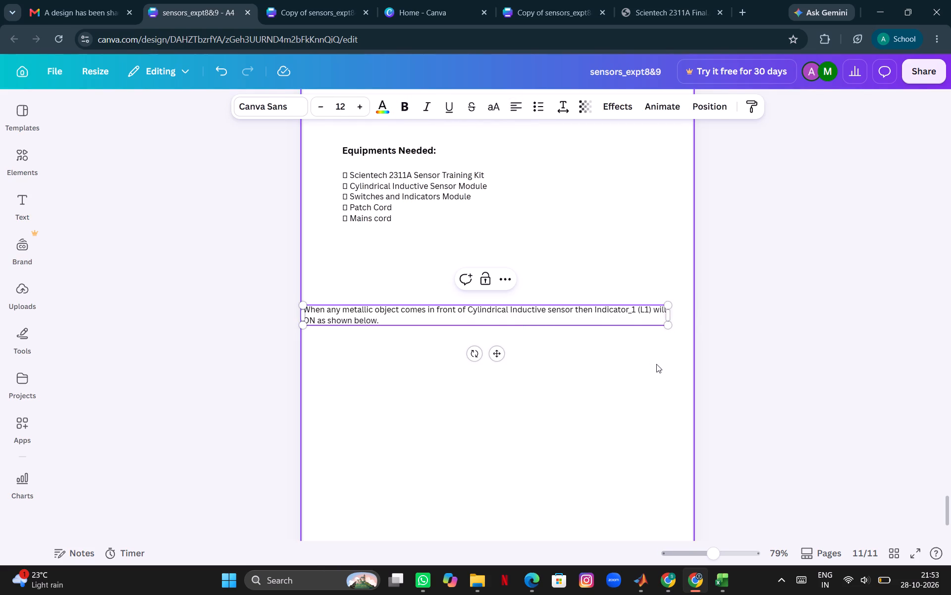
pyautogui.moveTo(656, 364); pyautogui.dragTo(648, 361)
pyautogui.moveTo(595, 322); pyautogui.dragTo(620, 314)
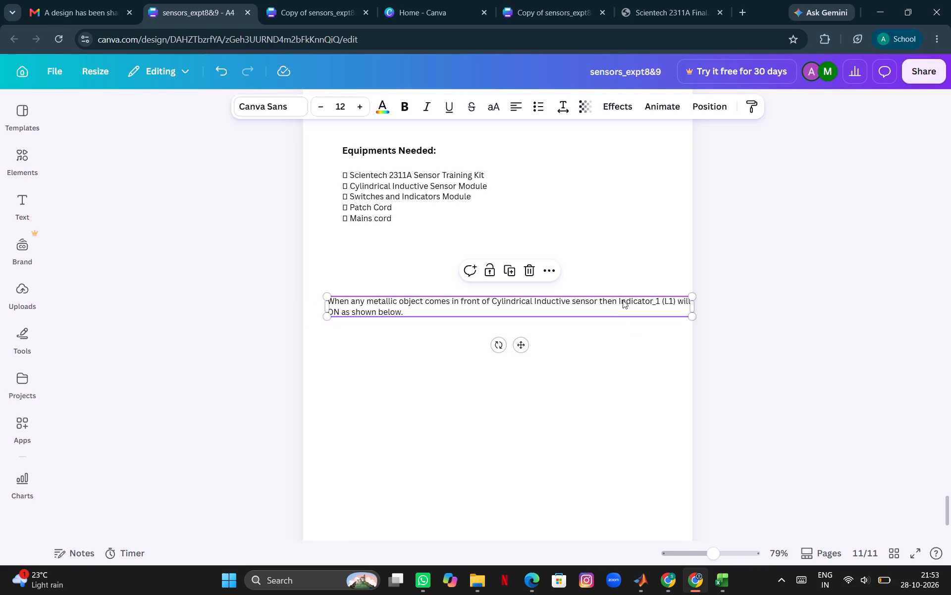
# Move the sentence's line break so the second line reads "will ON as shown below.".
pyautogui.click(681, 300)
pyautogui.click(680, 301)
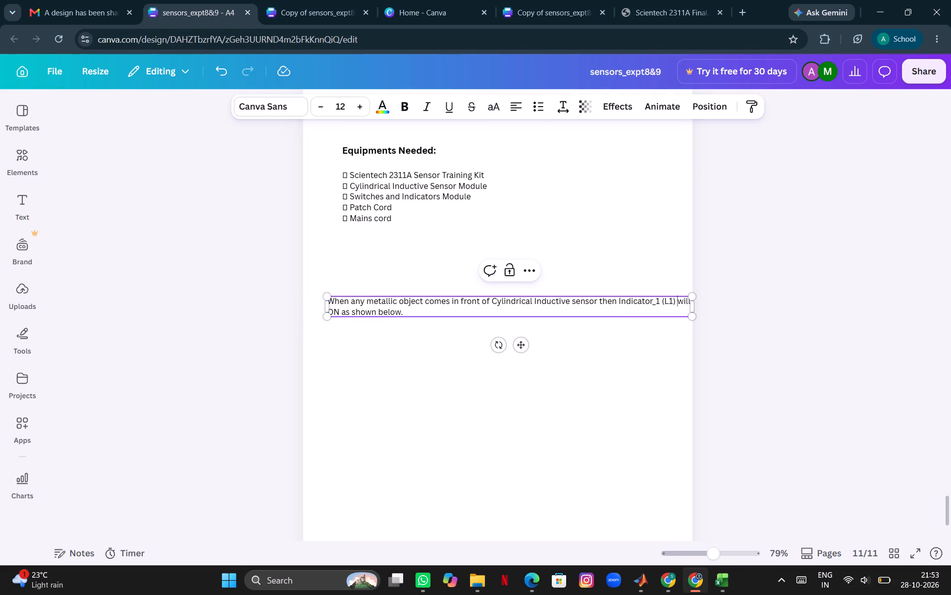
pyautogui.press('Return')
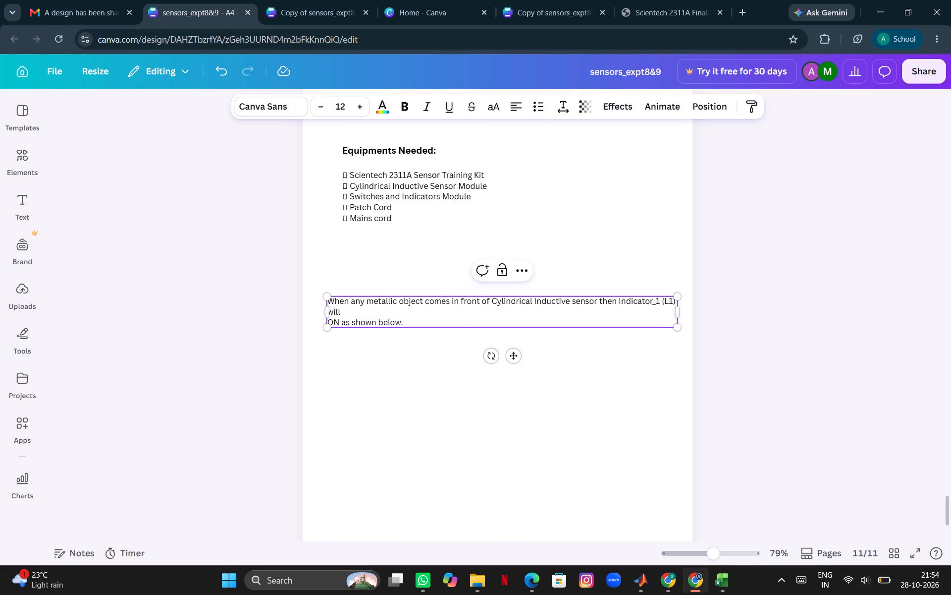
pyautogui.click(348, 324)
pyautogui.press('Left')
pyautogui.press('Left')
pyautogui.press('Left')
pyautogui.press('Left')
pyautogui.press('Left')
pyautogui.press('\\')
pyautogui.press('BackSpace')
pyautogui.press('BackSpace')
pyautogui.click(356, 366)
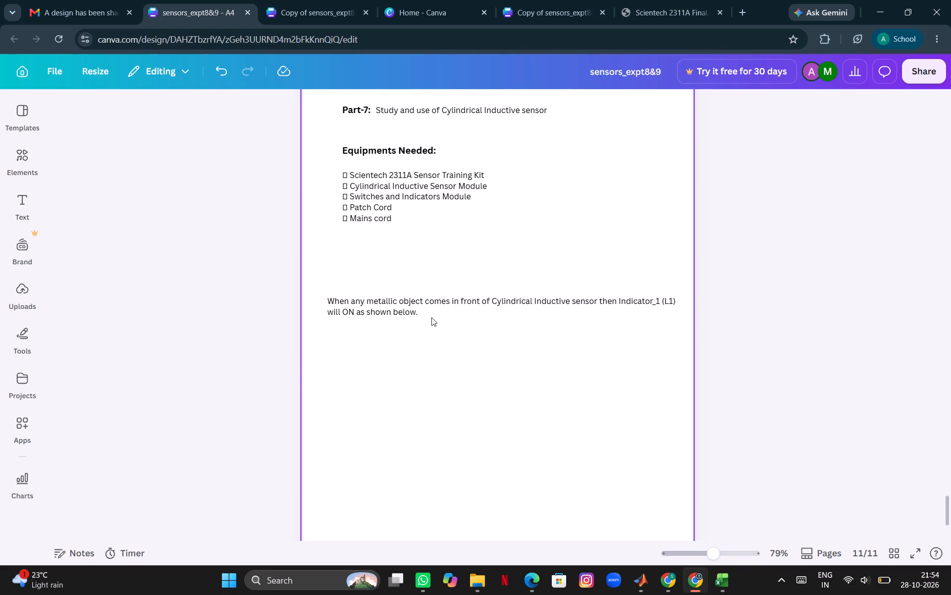
# Move the sentence's line break again so the second line reads "Indicator_1 (L1) will ON as shown below.".
pyautogui.click(616, 301)
pyautogui.click(617, 301)
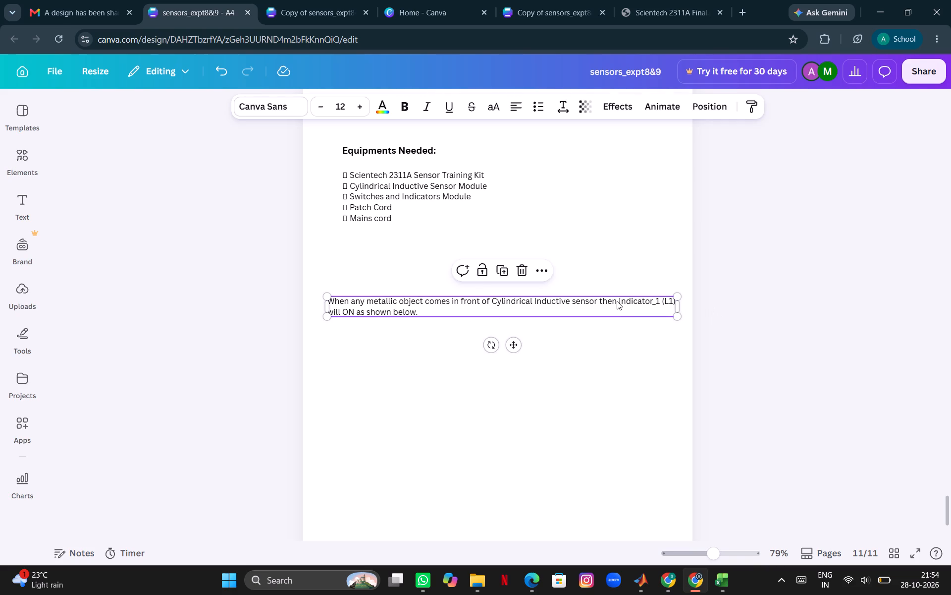
pyautogui.press('Return')
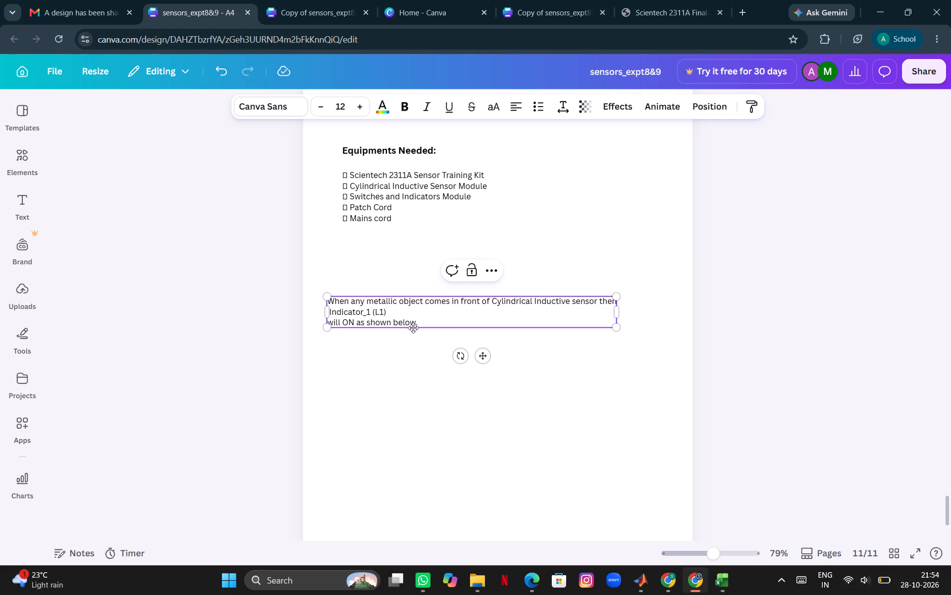
pyautogui.moveTo(362, 333); pyautogui.dragTo(345, 337)
pyautogui.click(350, 321)
pyautogui.click(350, 321)
pyautogui.press('BackSpace')
pyautogui.press('BackSpace')
pyautogui.press('BackSpace')
pyautogui.press('BackSpace')
pyautogui.press('BackSpace')
pyautogui.press('BackSpace')
pyautogui.press('BackSpace')
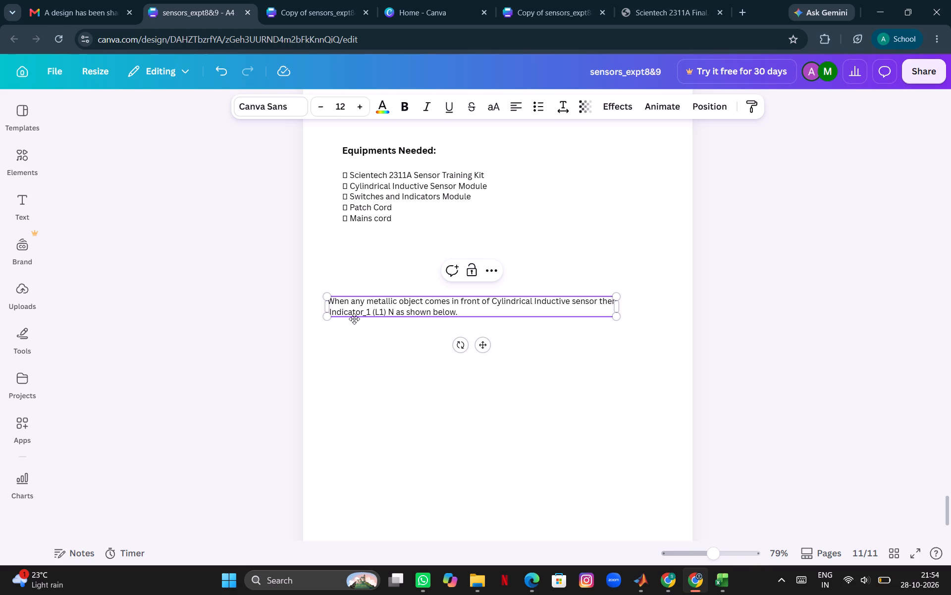
pyautogui.write('will')
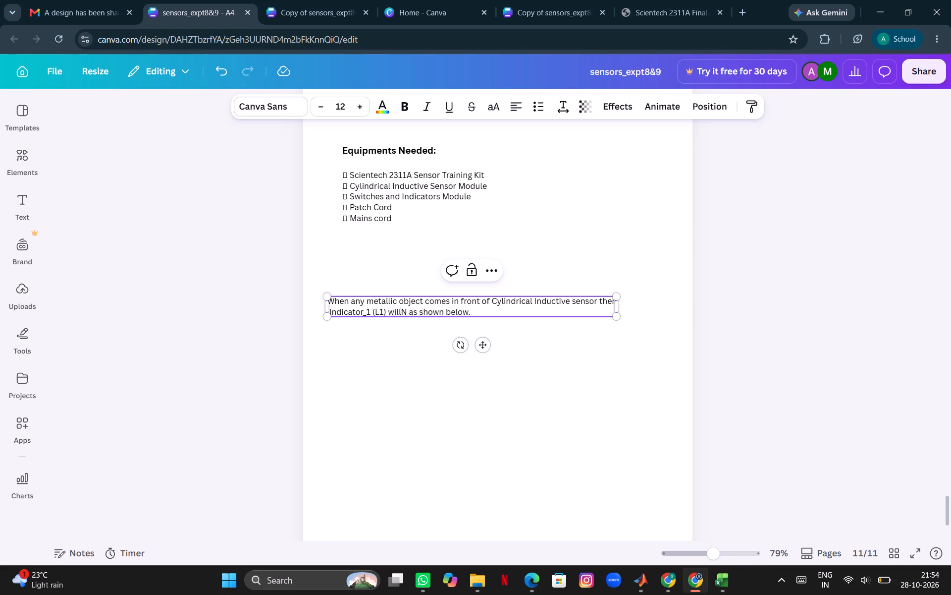
pyautogui.press('space')
pyautogui.hotkey('shift', 'o')
pyautogui.click(383, 354)
# Change the metallic-object sentence's text alignment to justified.
pyautogui.click(430, 303)
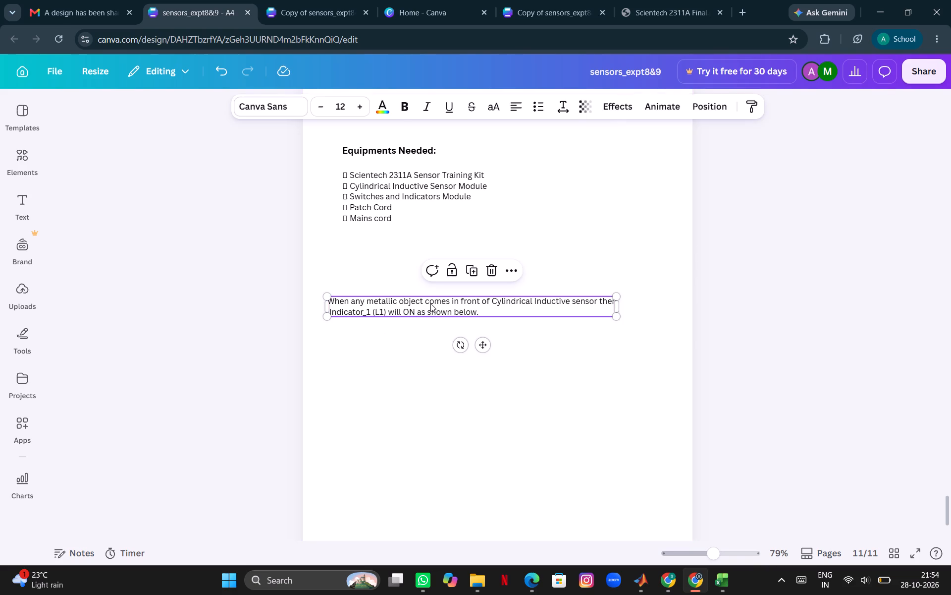
pyautogui.click(508, 103)
pyautogui.click(509, 106)
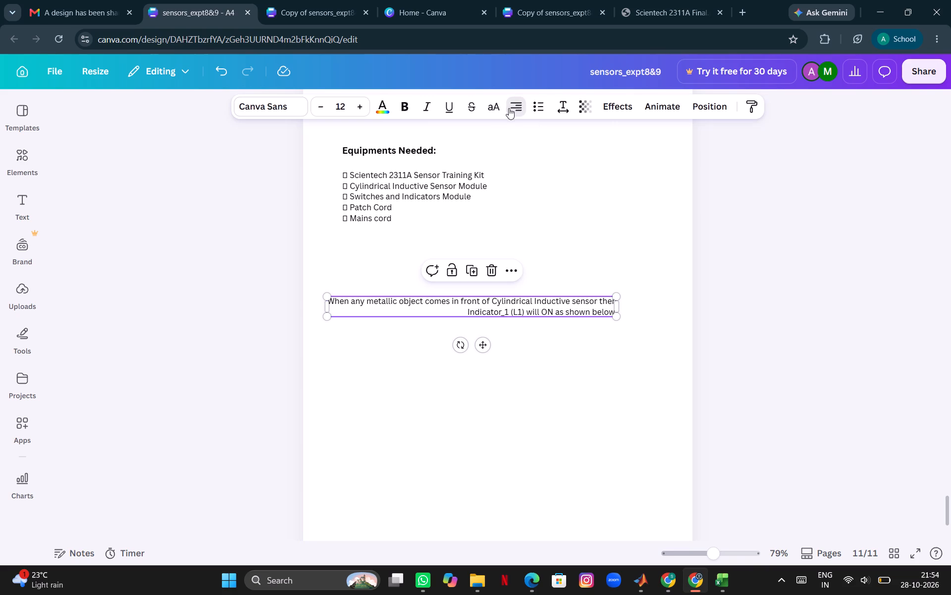
pyautogui.click(509, 110)
pyautogui.click(534, 230)
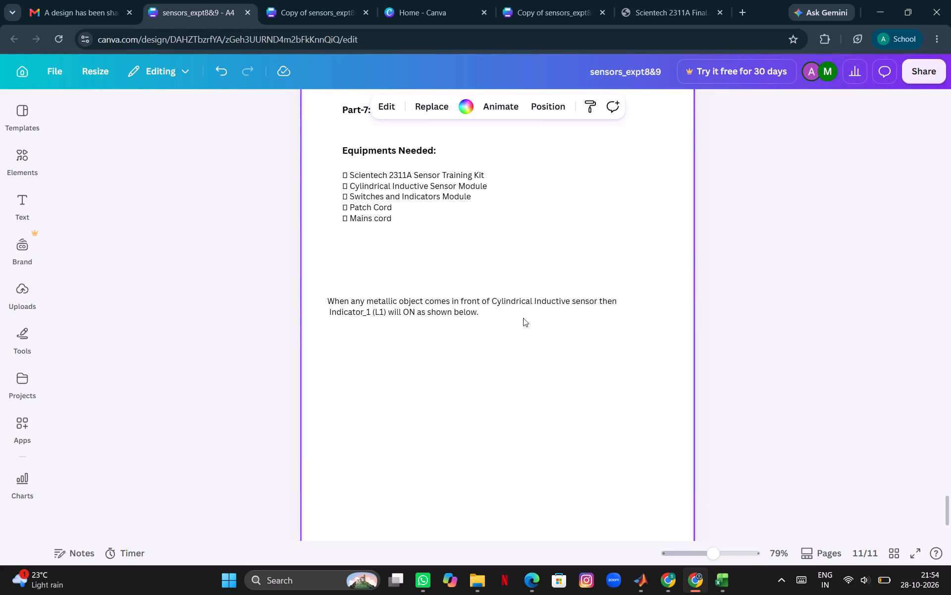
# Move the metallic-object sentence below the equipment list, aligned with the list's left edge.
pyautogui.moveTo(510, 319); pyautogui.dragTo(520, 301)
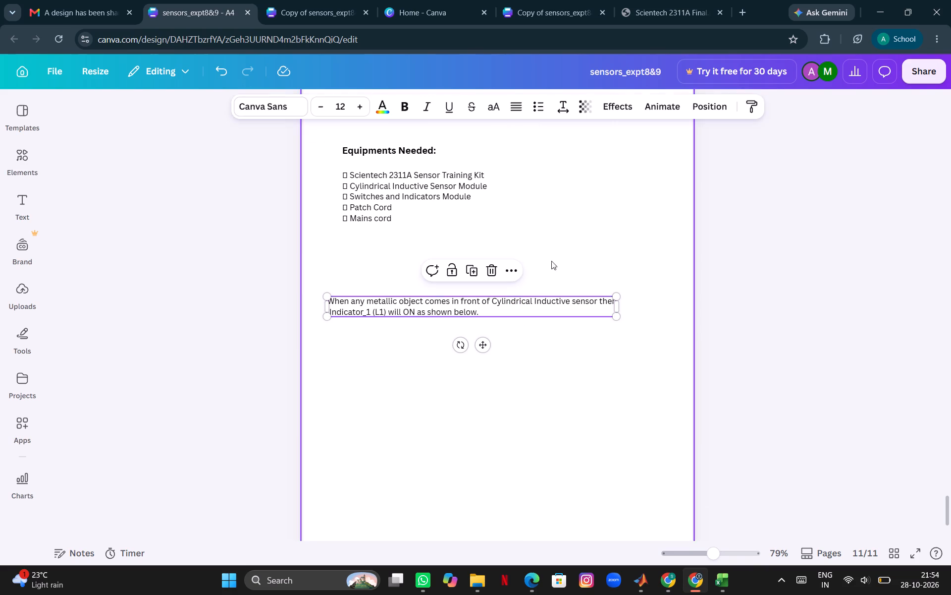
pyautogui.click(573, 248)
pyautogui.moveTo(506, 303); pyautogui.dragTo(520, 293)
pyautogui.click(577, 241)
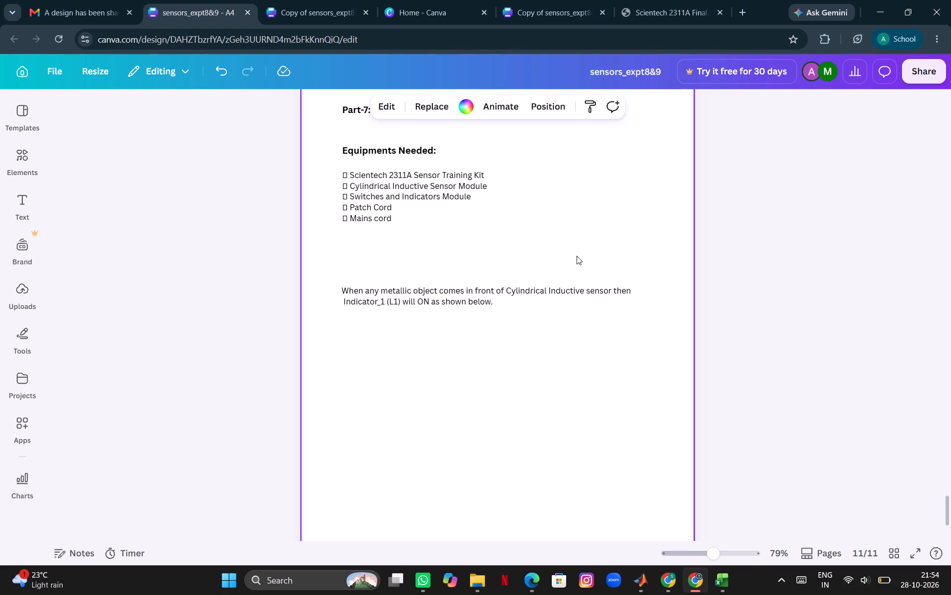
# Remove the leading space before "Indicator_1 (L1)" on the second line of the metallic-object sentence.
pyautogui.click(361, 298)
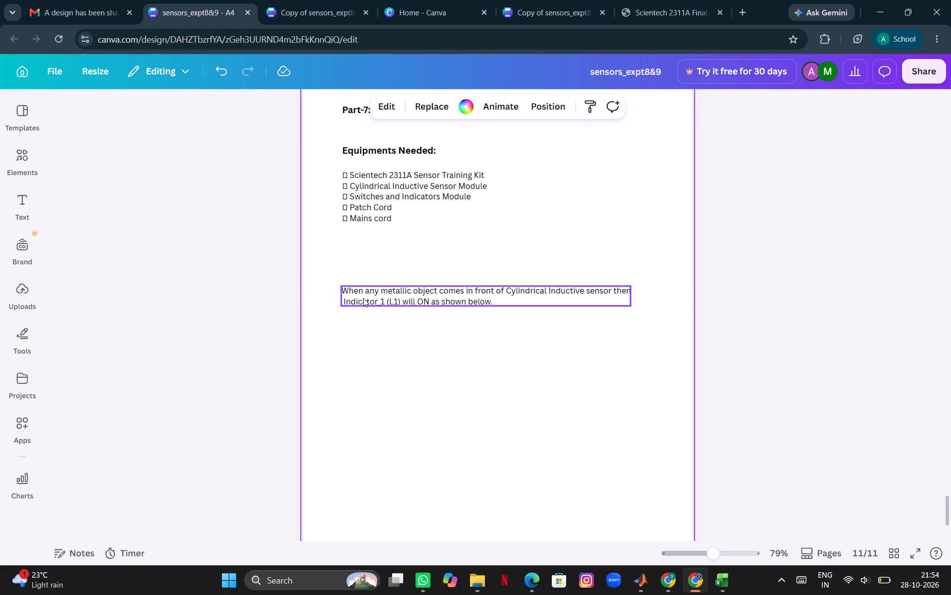
pyautogui.click(362, 300)
pyautogui.press('Left')
pyautogui.press('Left')
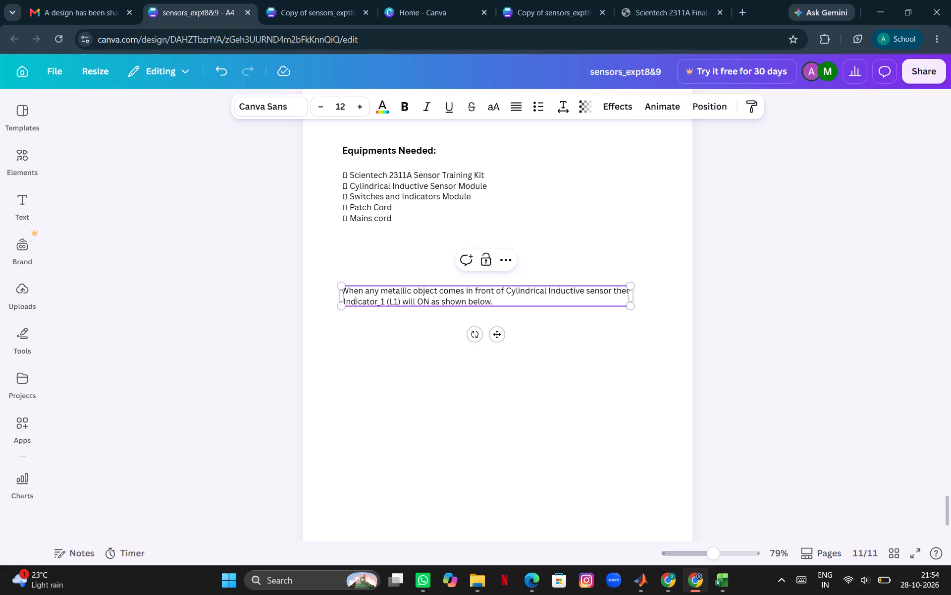
pyautogui.press('Left')
pyautogui.press('Left')
pyautogui.press('Left')
pyautogui.press('BackSpace')
pyautogui.click(366, 351)
# Nudge the metallic-object sentence slightly lower, lining up its left edge with the equipment list.
pyautogui.moveTo(441, 302); pyautogui.dragTo(440, 307)
pyautogui.click(449, 388)
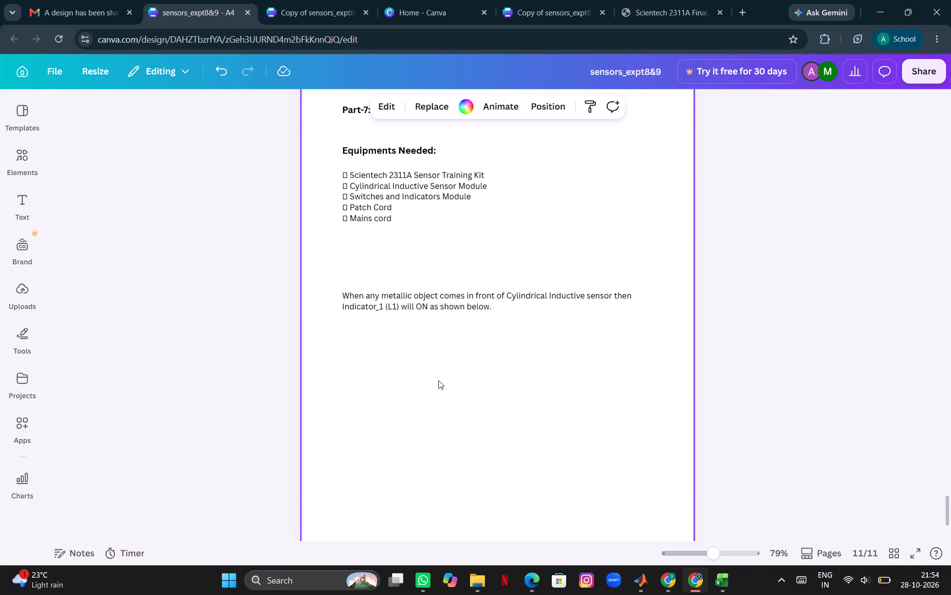
# Add a new text box reading "Observation :" and set its font size to 14.
pyautogui.press('t')
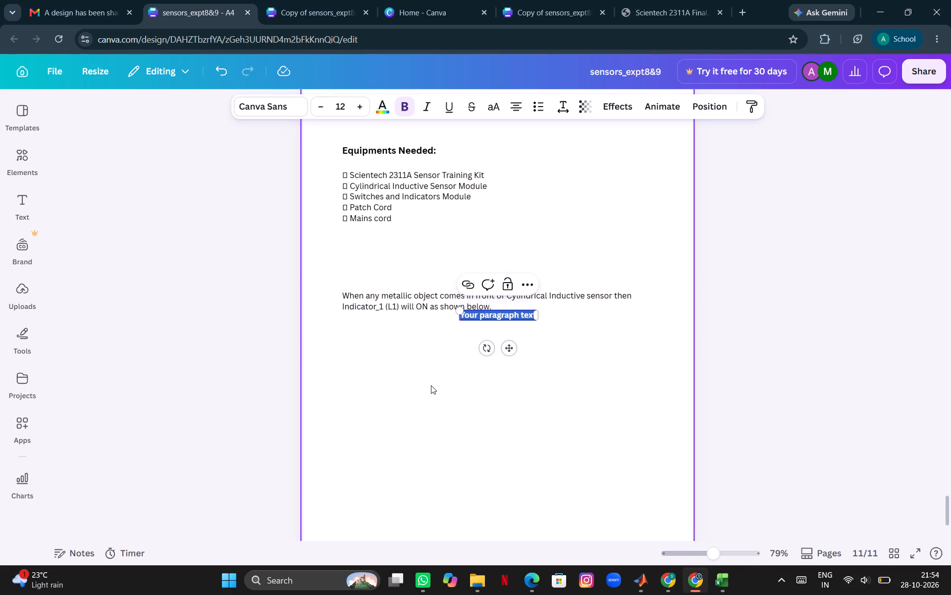
pyautogui.hotkey('shift', 'o')
pyautogui.write('bser')
pyautogui.write('vati')
pyautogui.press('o')
pyautogui.press('n')
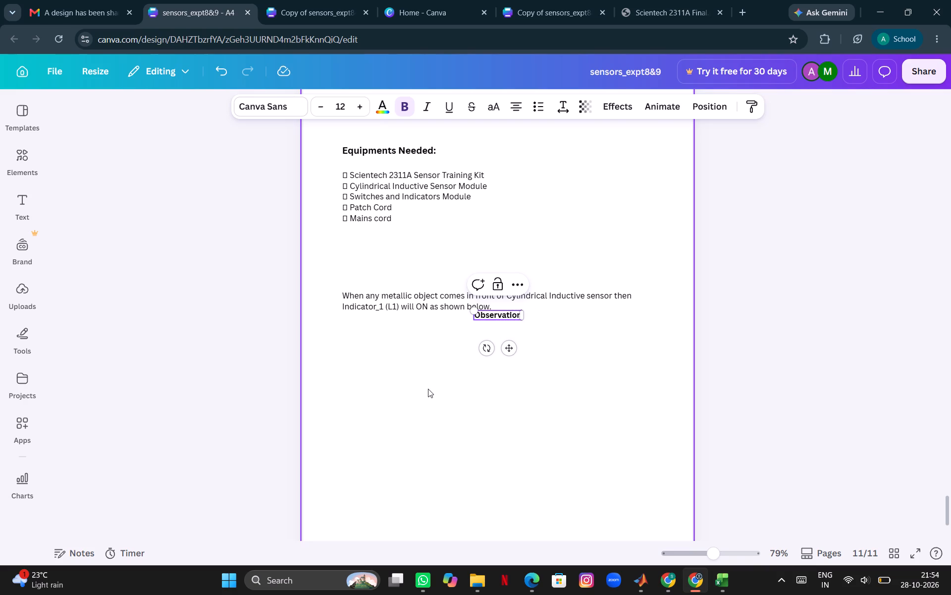
pyautogui.press('space')
pyautogui.hotkey('shift', ':')
pyautogui.doubleClick(359, 110)
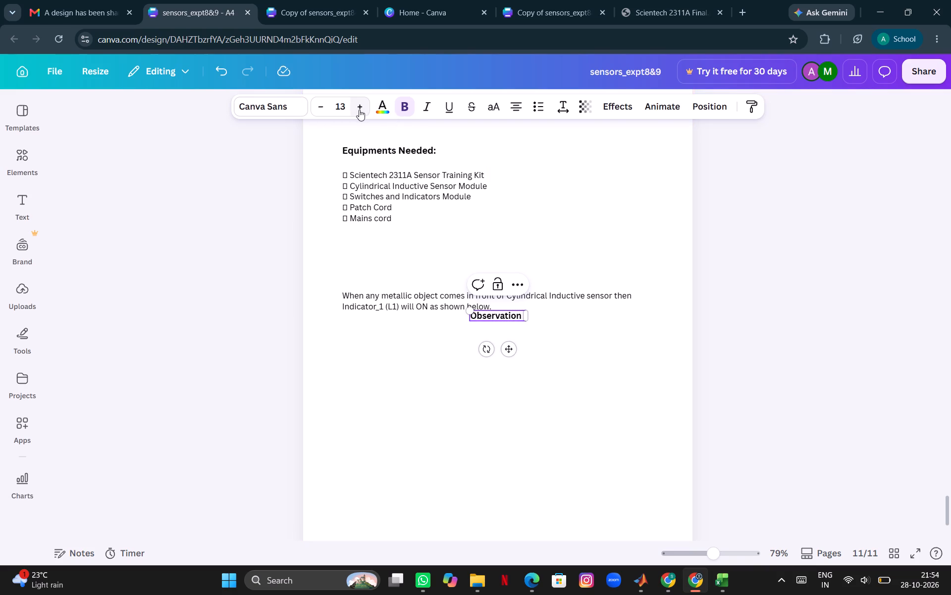
pyautogui.click(535, 247)
# Move the "Observation :" heading just above the metallic-object sentence, aligned with the sentence's left edge.
pyautogui.moveTo(507, 313); pyautogui.dragTo(441, 284)
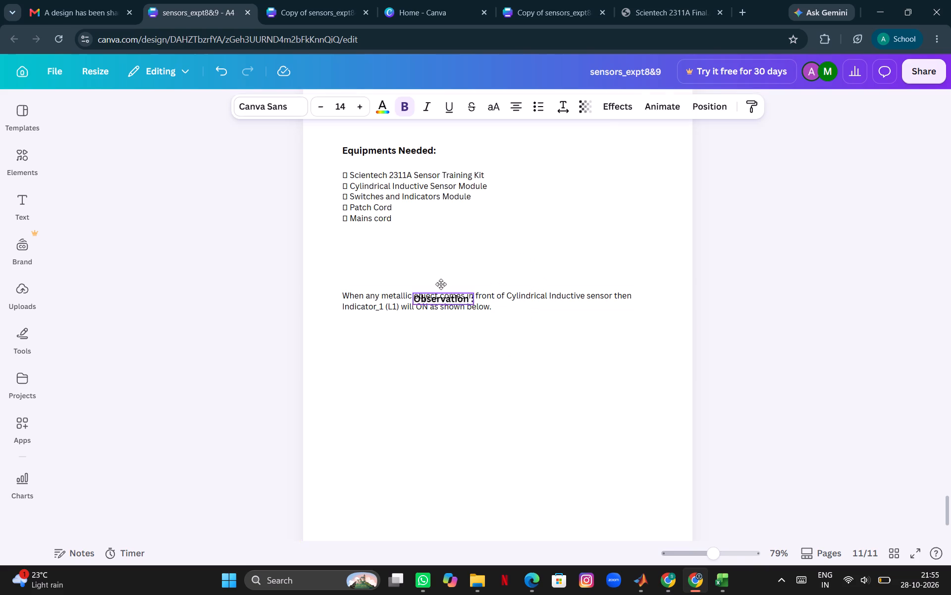
pyautogui.moveTo(441, 284); pyautogui.dragTo(383, 265)
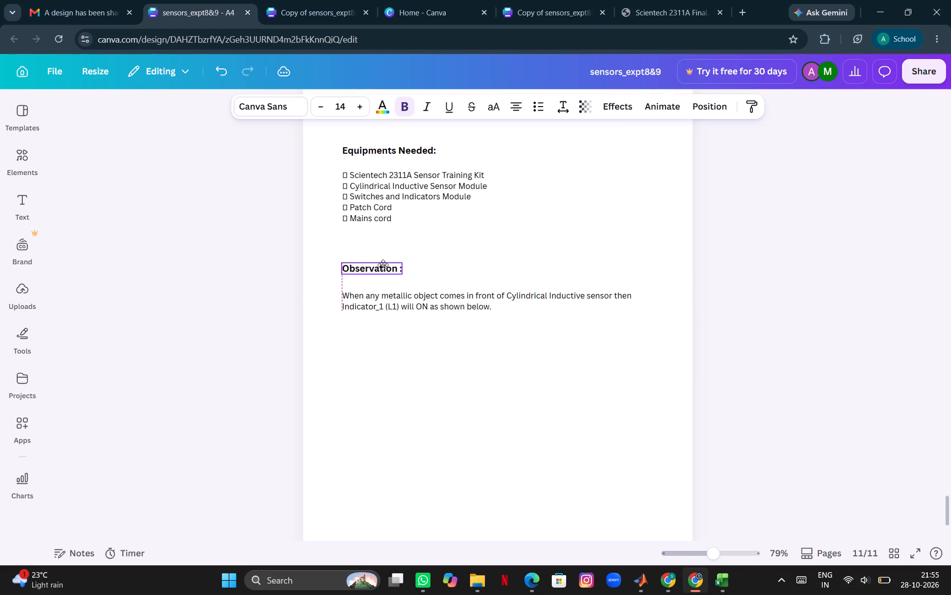
pyautogui.moveTo(383, 265); pyautogui.dragTo(382, 267)
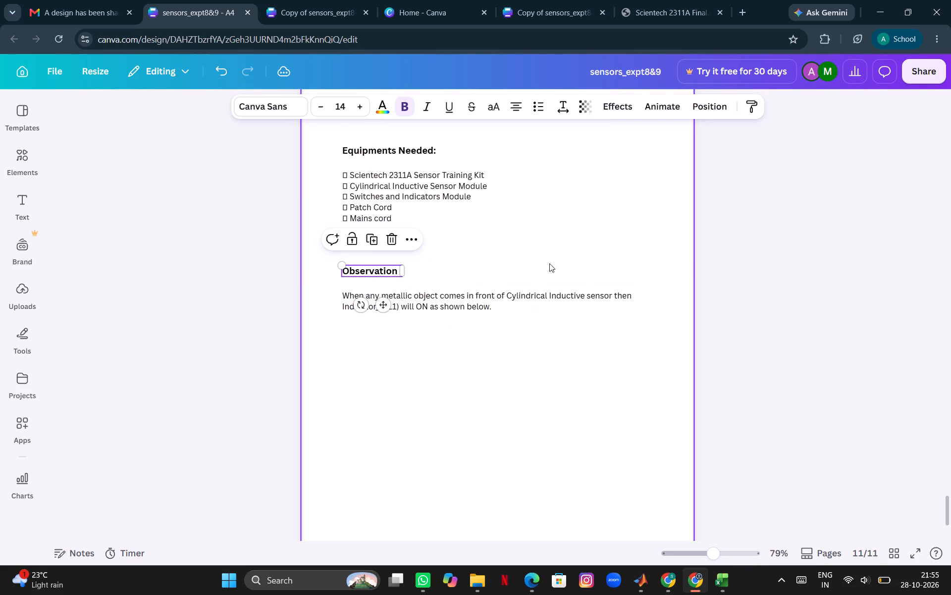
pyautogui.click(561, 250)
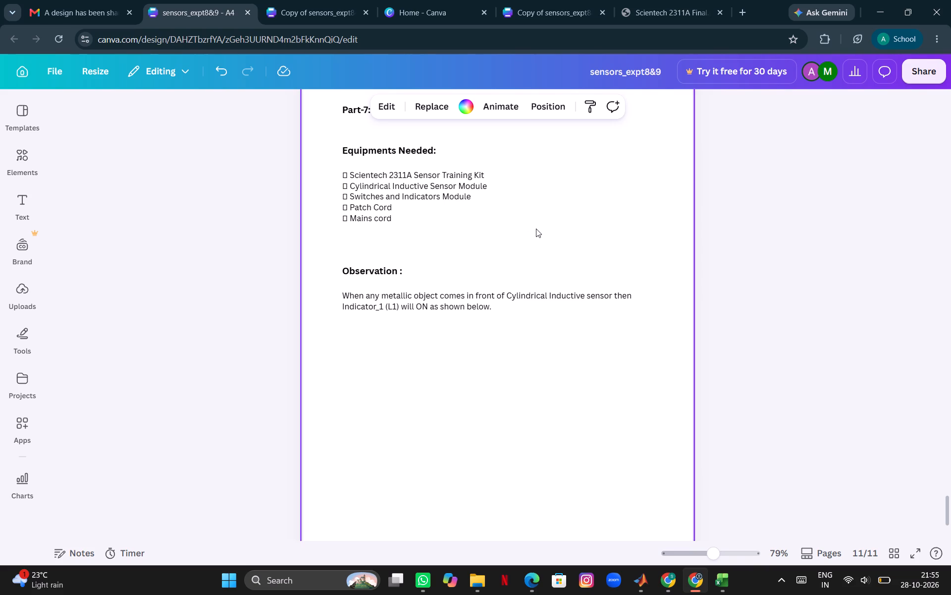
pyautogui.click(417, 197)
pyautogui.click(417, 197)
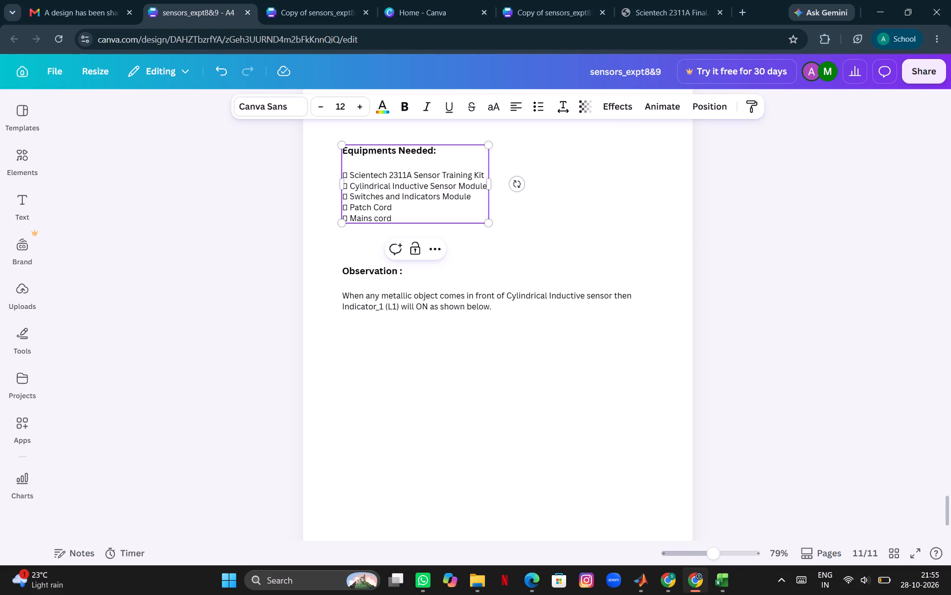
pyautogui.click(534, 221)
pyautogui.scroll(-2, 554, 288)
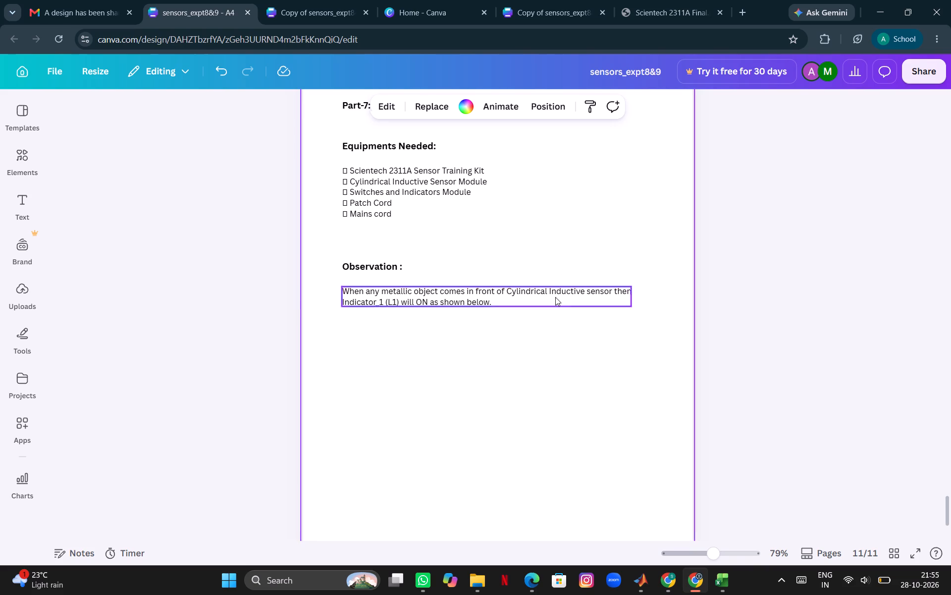
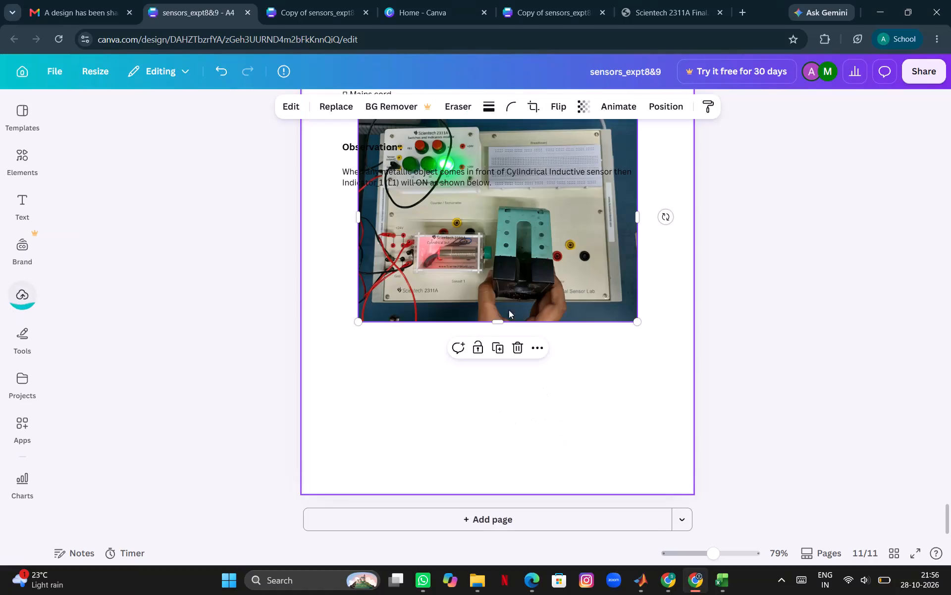
# Move the sensor kit photo below the metallic-object sentence, roughly centred across the page.
pyautogui.moveTo(506, 285); pyautogui.dragTo(524, 333)
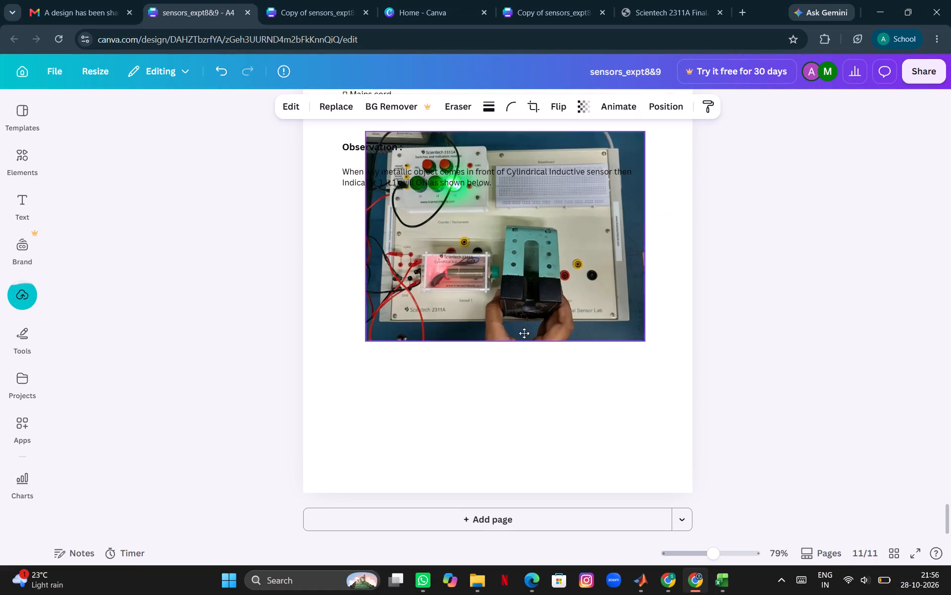
pyautogui.moveTo(524, 333); pyautogui.dragTo(504, 399)
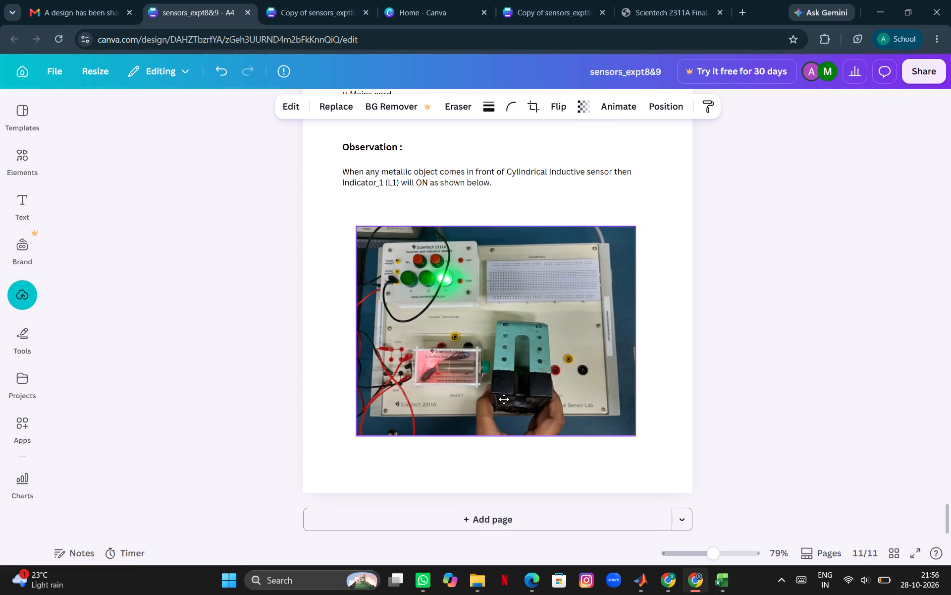
pyautogui.moveTo(504, 399); pyautogui.dragTo(509, 391)
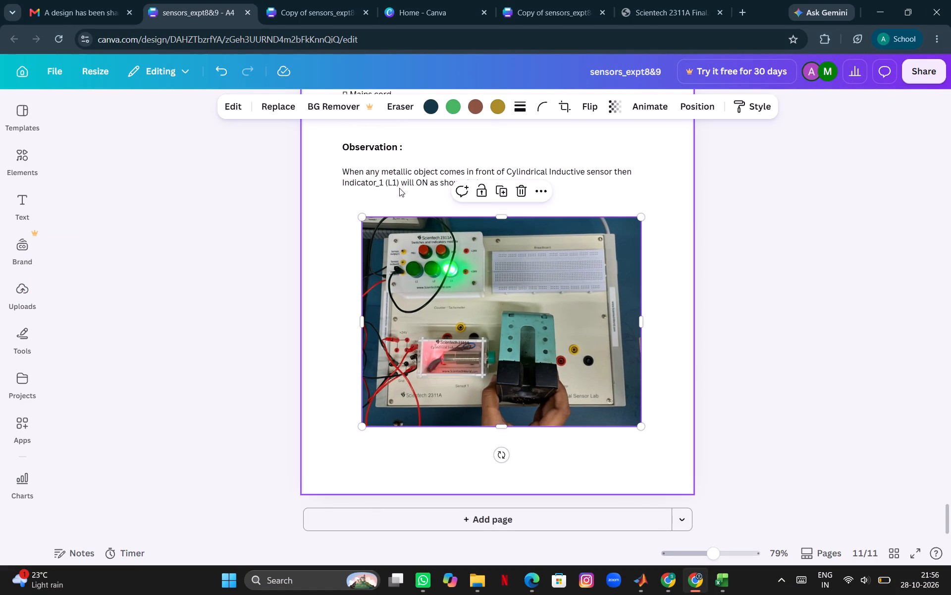
# Change the indicator label in parentheses in the metallic-object sentence to "L3".
pyautogui.click(399, 182)
pyautogui.click(398, 182)
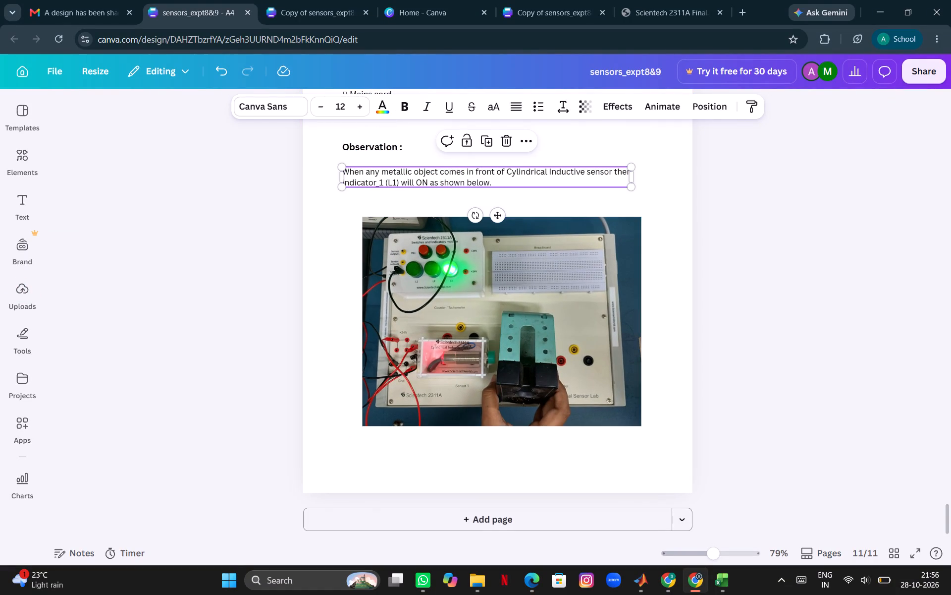
pyautogui.press('BackSpace')
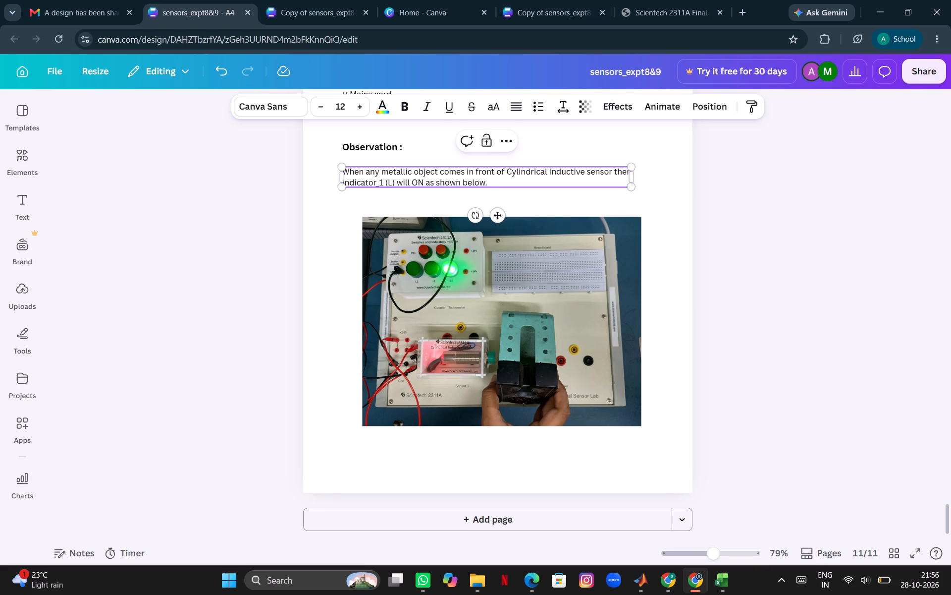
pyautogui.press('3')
pyautogui.click(673, 269)
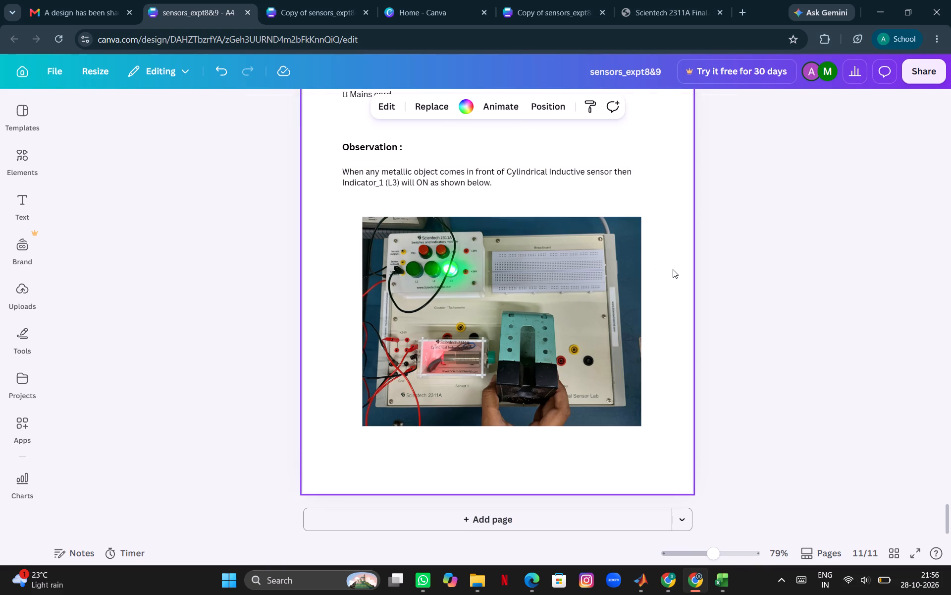
# Move the kit photo on page 11 slightly down, widening the gap below the observation text.
pyautogui.moveTo(565, 328); pyautogui.dragTo(564, 339)
pyautogui.click(904, 309)
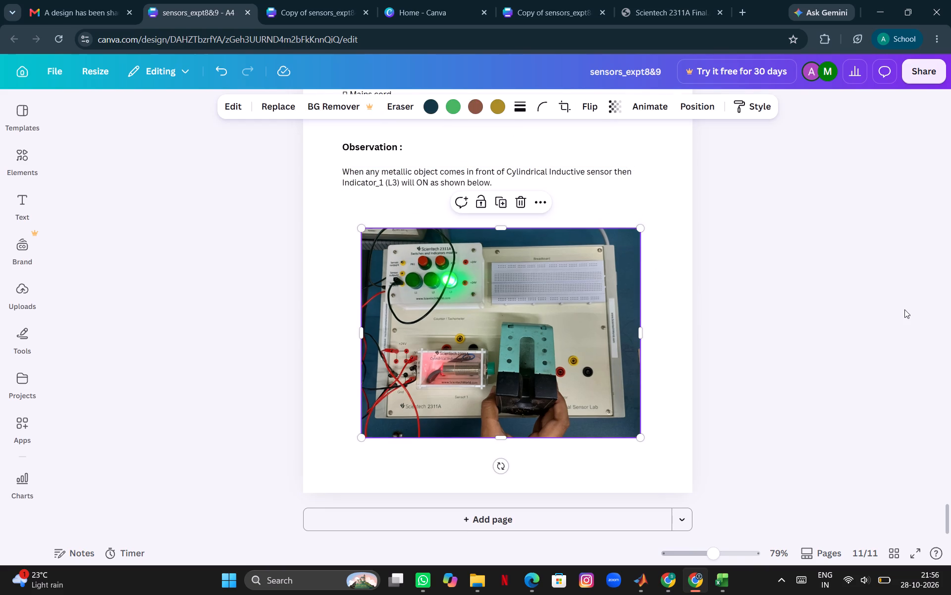
# Add a new blank page 12 after the inductive sensor observation page.
pyautogui.scroll(3, 812, 304)
pyautogui.scroll(-3, 814, 279)
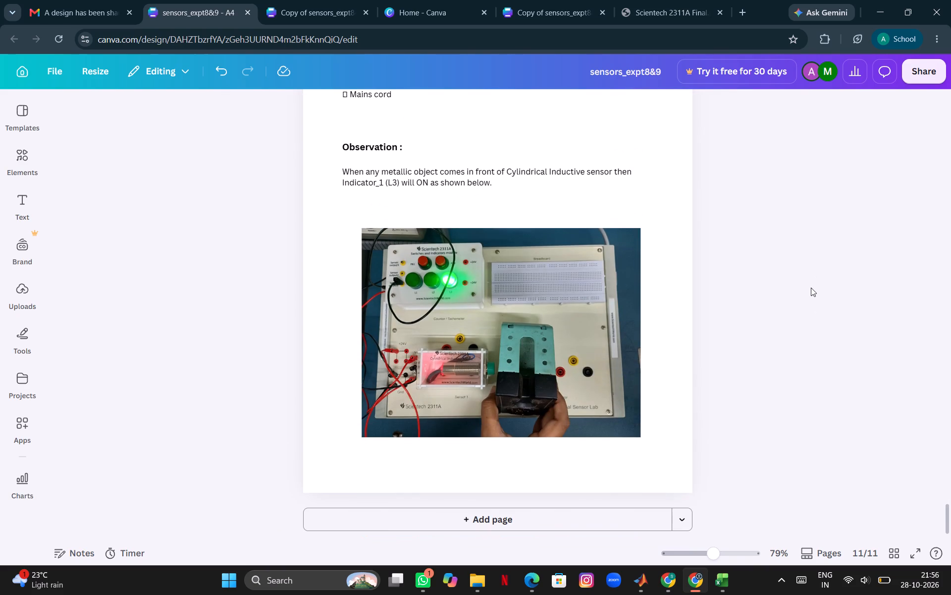
pyautogui.scroll(-6, 811, 288)
pyautogui.click(608, 524)
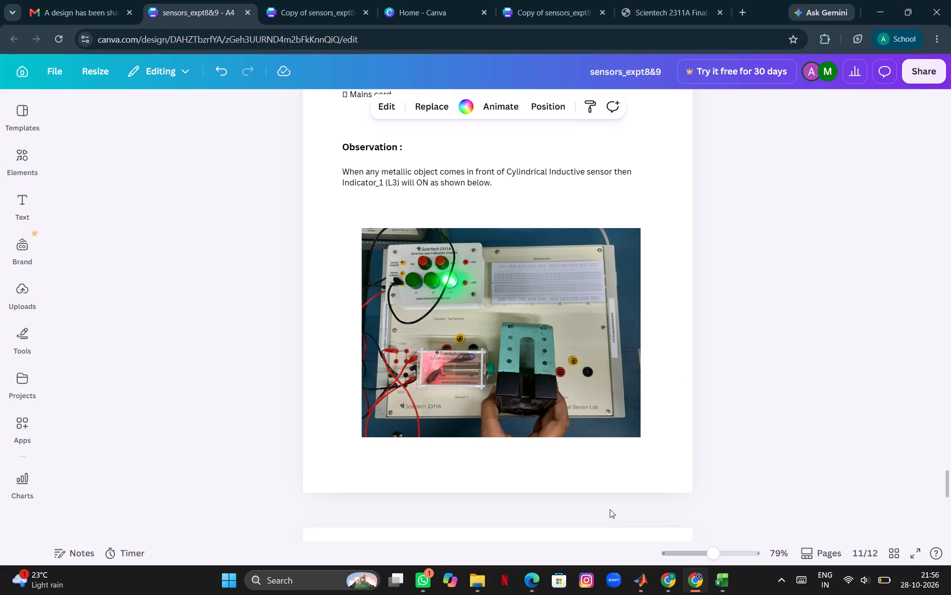
pyautogui.scroll(4, 611, 385)
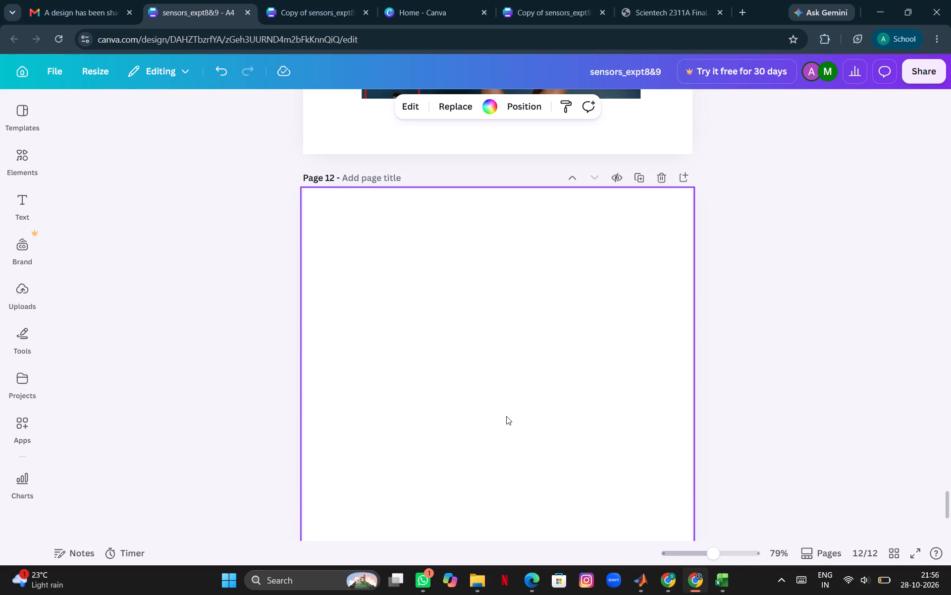
# Add a bold text heading "Part -8 :" to page 12 at font size 14.
pyautogui.press('t')
pyautogui.hotkey('shift', 'p')
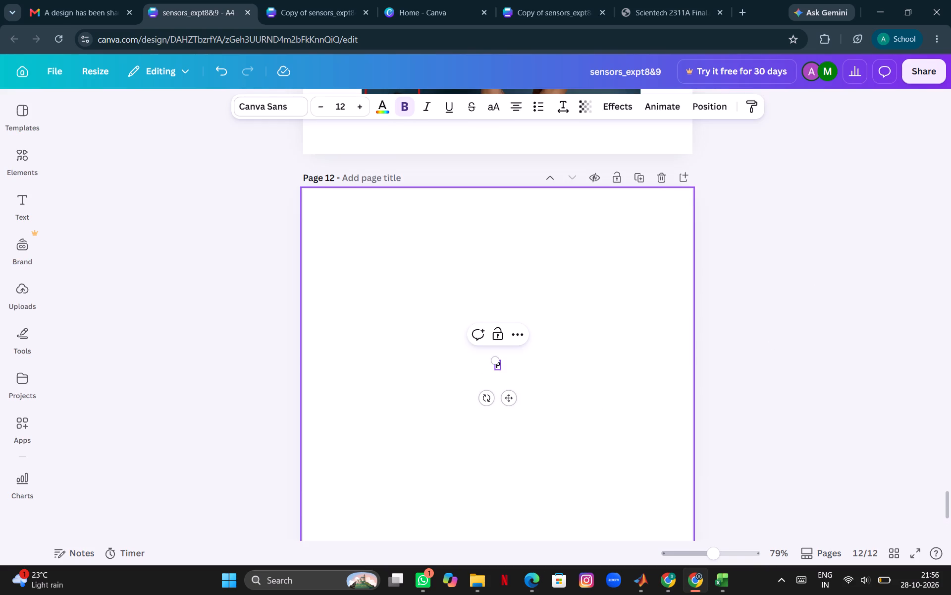
pyautogui.write('art')
pyautogui.press('space')
pyautogui.write('-')
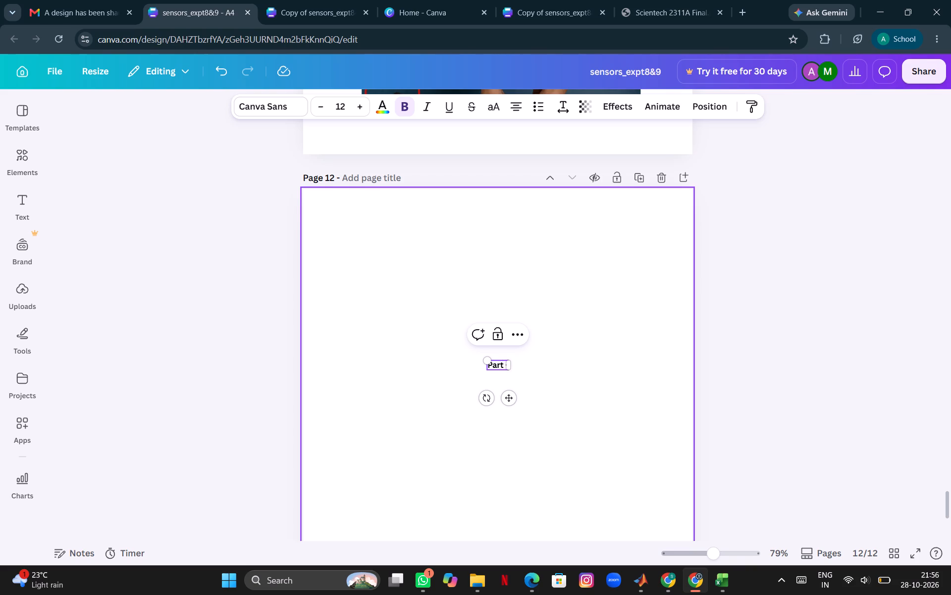
pyautogui.press('8')
pyautogui.press('space')
pyautogui.write(':')
pyautogui.click(600, 467)
pyautogui.click(484, 370)
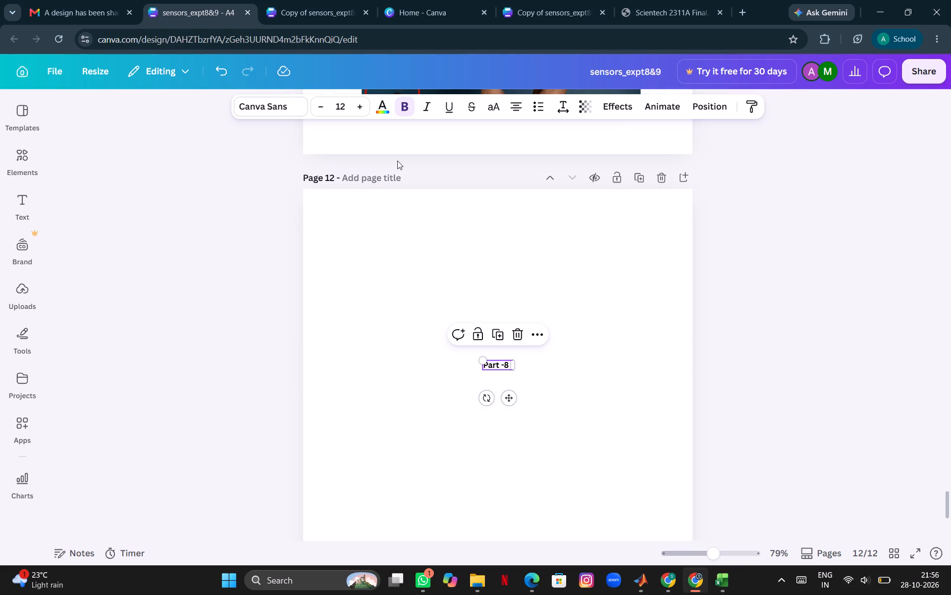
pyautogui.doubleClick(359, 111)
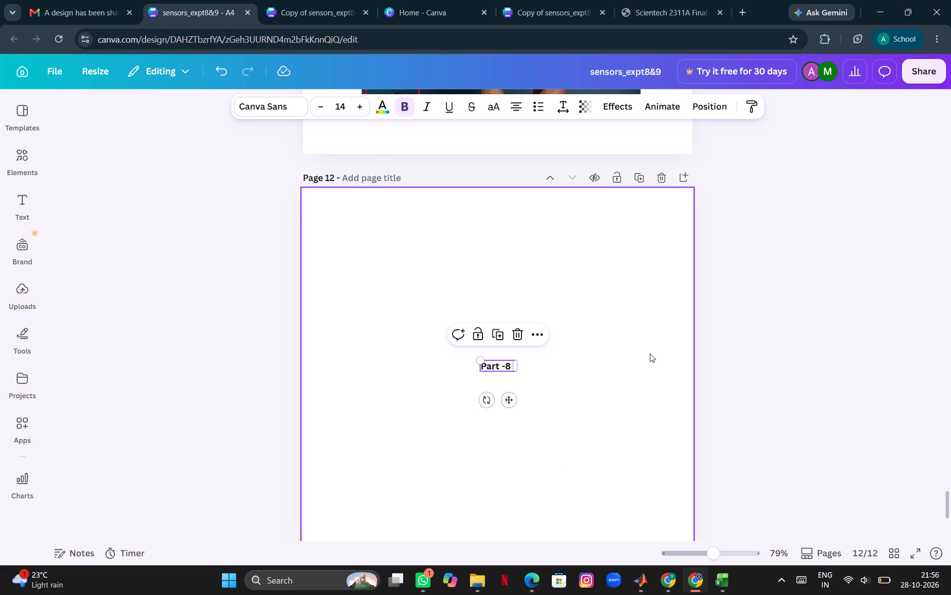
pyautogui.click(651, 353)
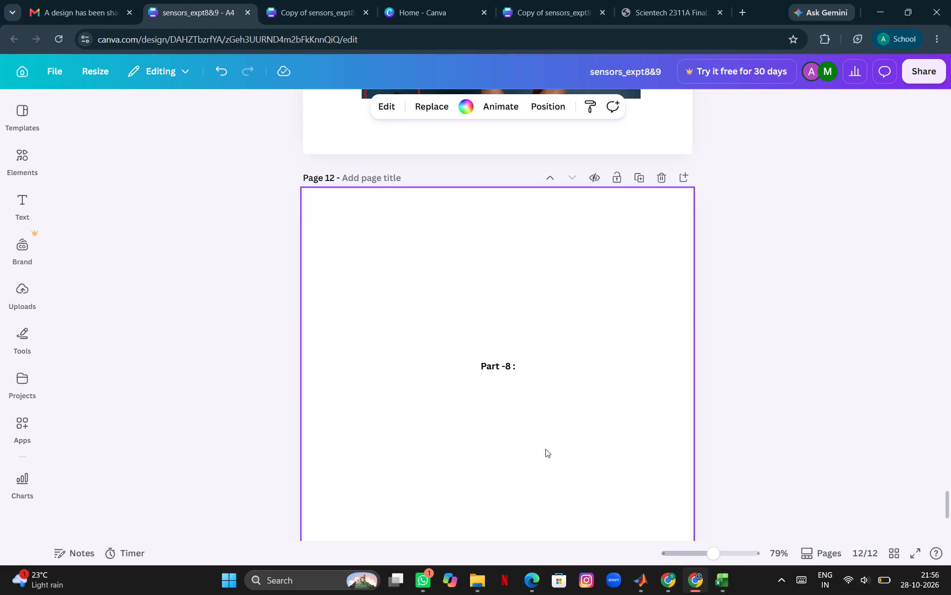
# Add a second bold heading "Equipments needed :" on page 12 at font size 14.
pyautogui.press('t')
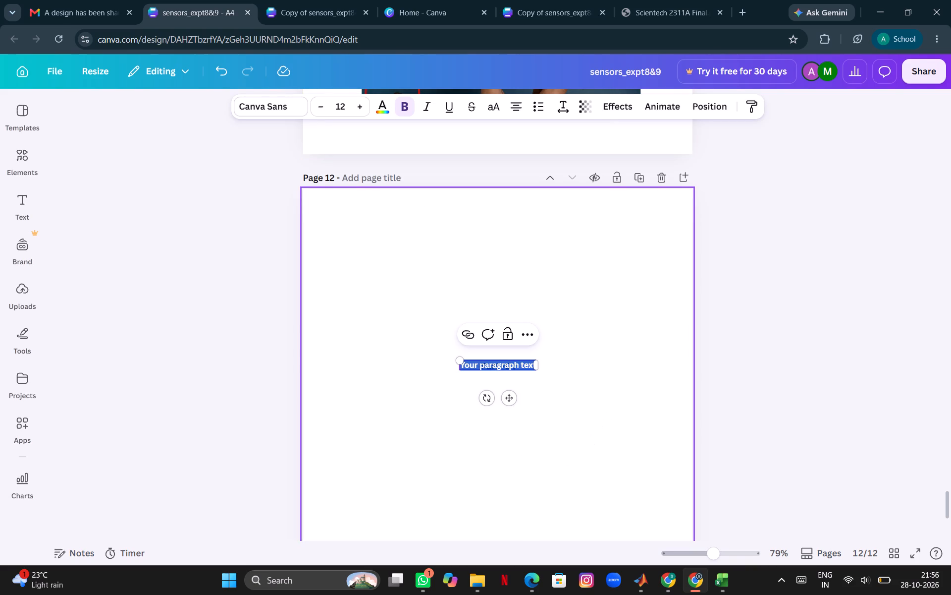
pyautogui.hotkey('shift', 'e')
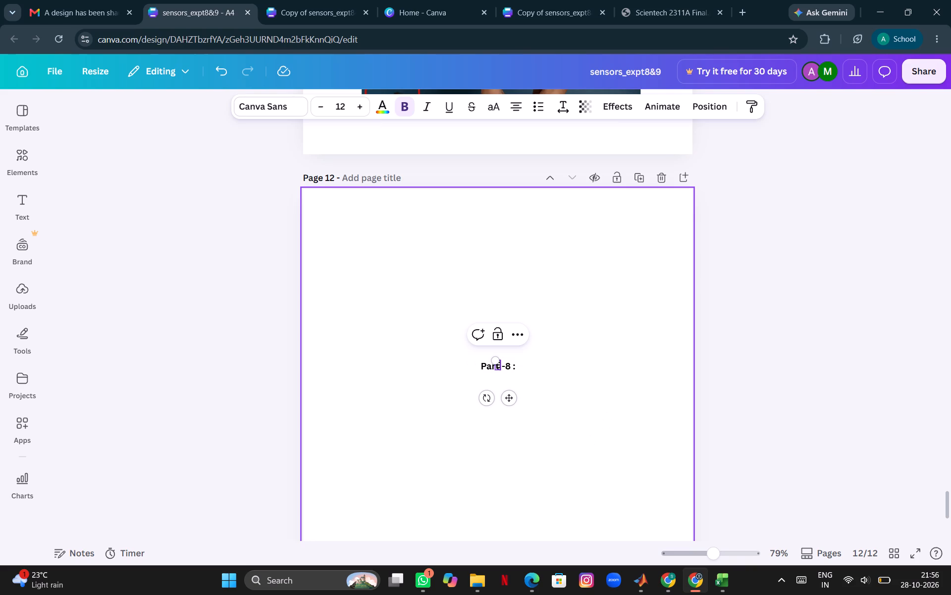
pyautogui.press('q')
pyautogui.press('u')
pyautogui.write('ipments needed :')
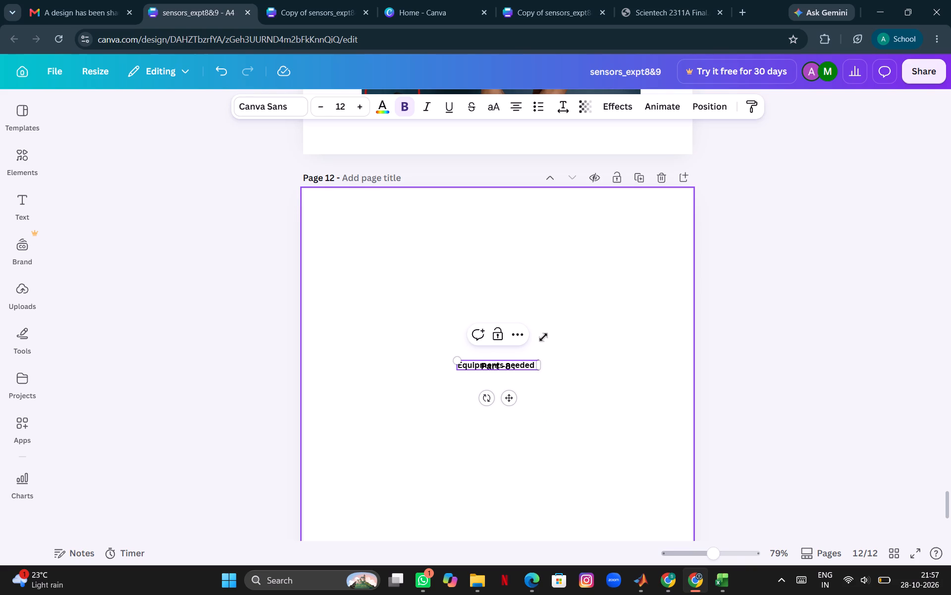
pyautogui.doubleClick(360, 113)
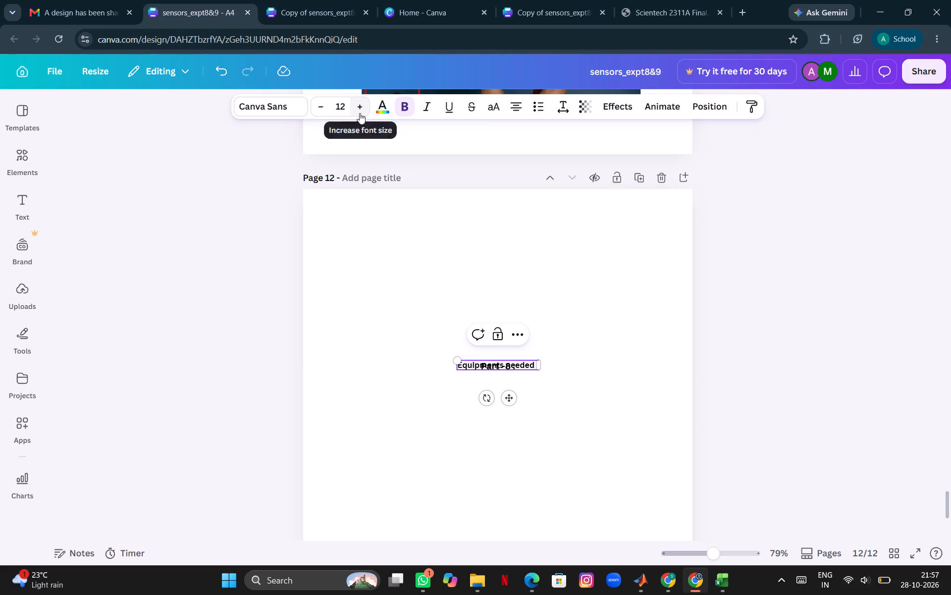
pyautogui.click(686, 426)
# Separate the two overlapping headings and place "Part -8 :" at the top of page 12 along the left margin.
pyautogui.moveTo(544, 362); pyautogui.dragTo(537, 369)
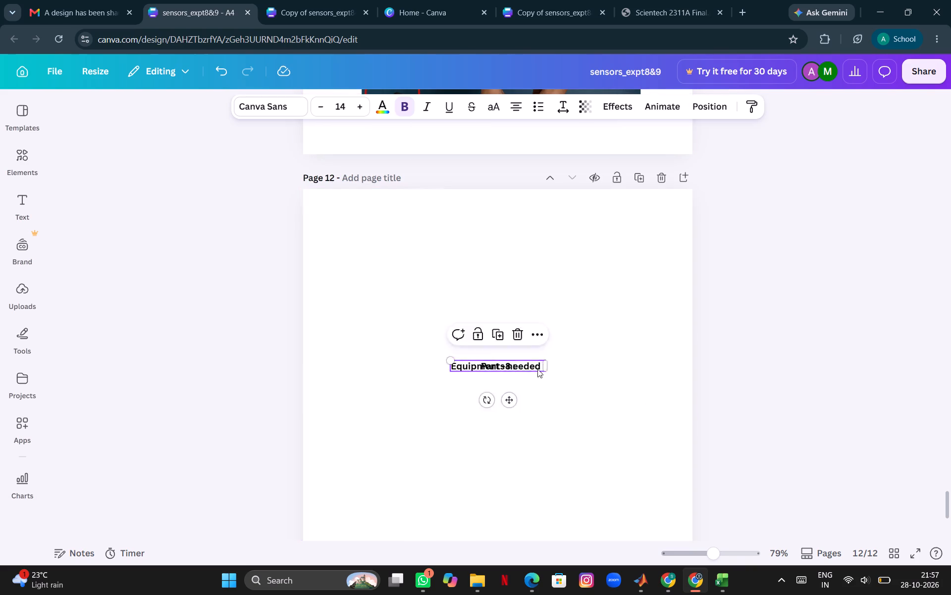
pyautogui.moveTo(537, 369); pyautogui.dragTo(525, 393)
pyautogui.moveTo(555, 328); pyautogui.dragTo(550, 338)
pyautogui.moveTo(505, 367); pyautogui.dragTo(381, 318)
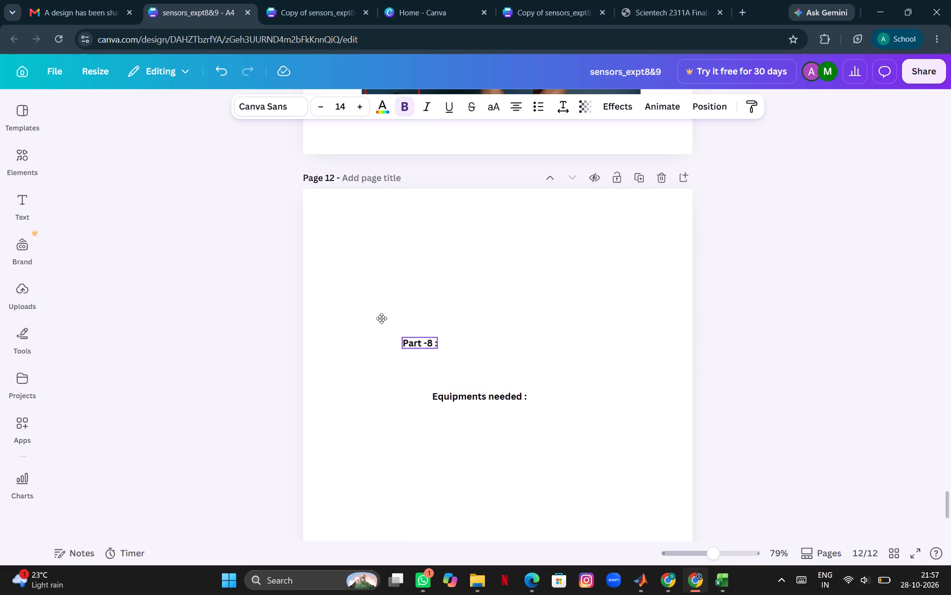
pyautogui.moveTo(381, 318); pyautogui.dragTo(371, 241)
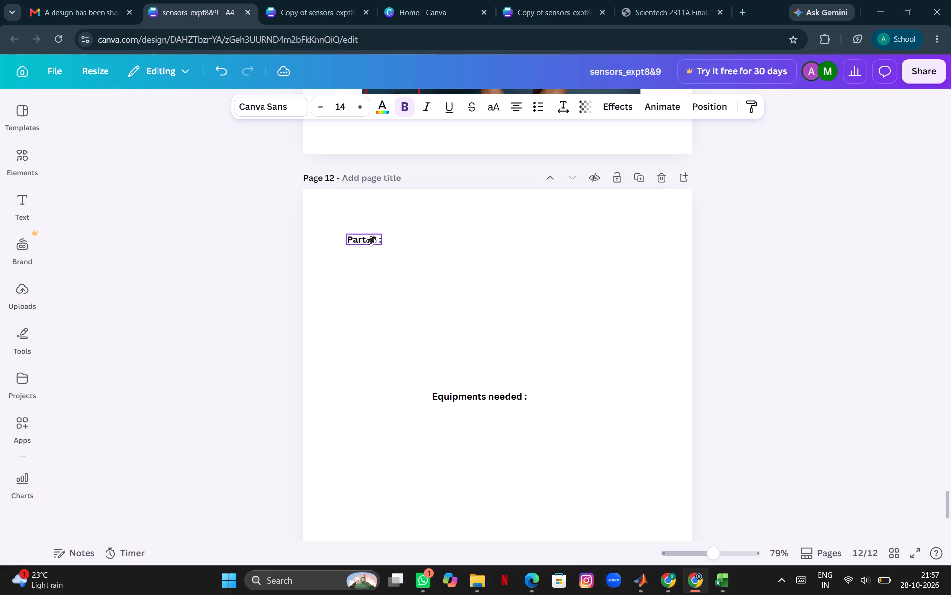
pyautogui.moveTo(371, 241); pyautogui.dragTo(378, 221)
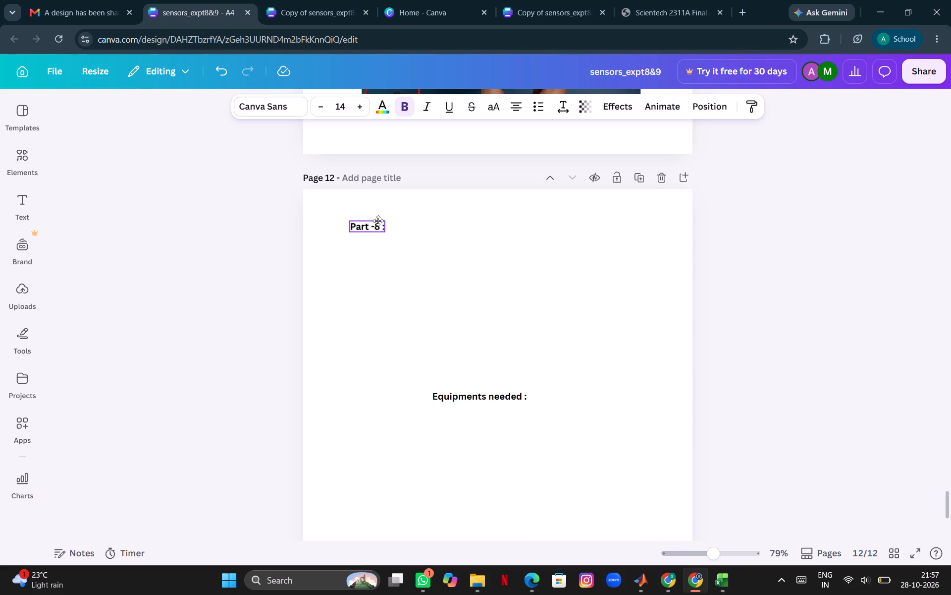
pyautogui.moveTo(378, 221); pyautogui.dragTo(370, 238)
# Place the "Equipments needed :" heading just below "Part -8 :", aligned to the same left margin.
pyautogui.moveTo(483, 295); pyautogui.dragTo(481, 308)
pyautogui.moveTo(489, 401); pyautogui.dragTo(430, 306)
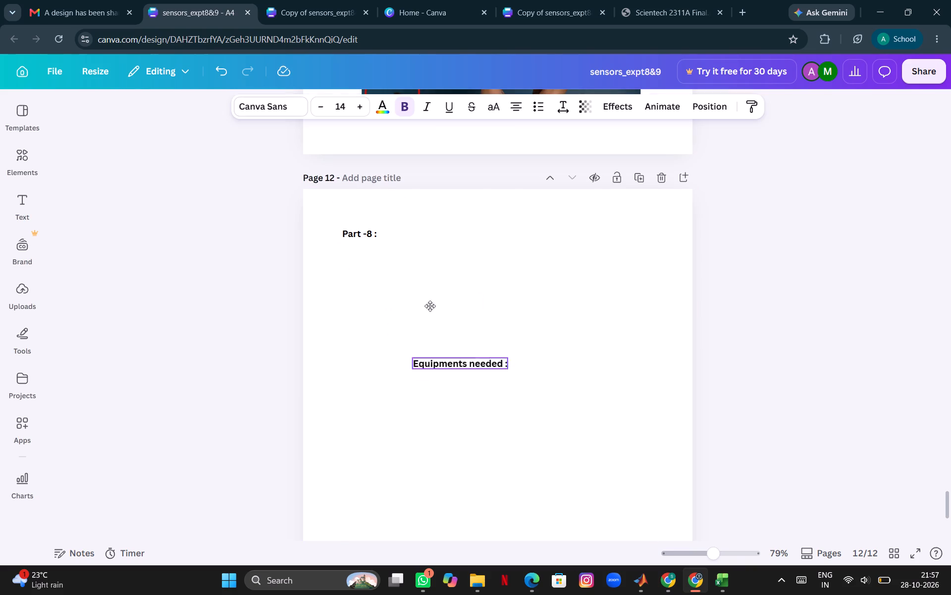
pyautogui.moveTo(430, 306); pyautogui.dragTo(404, 274)
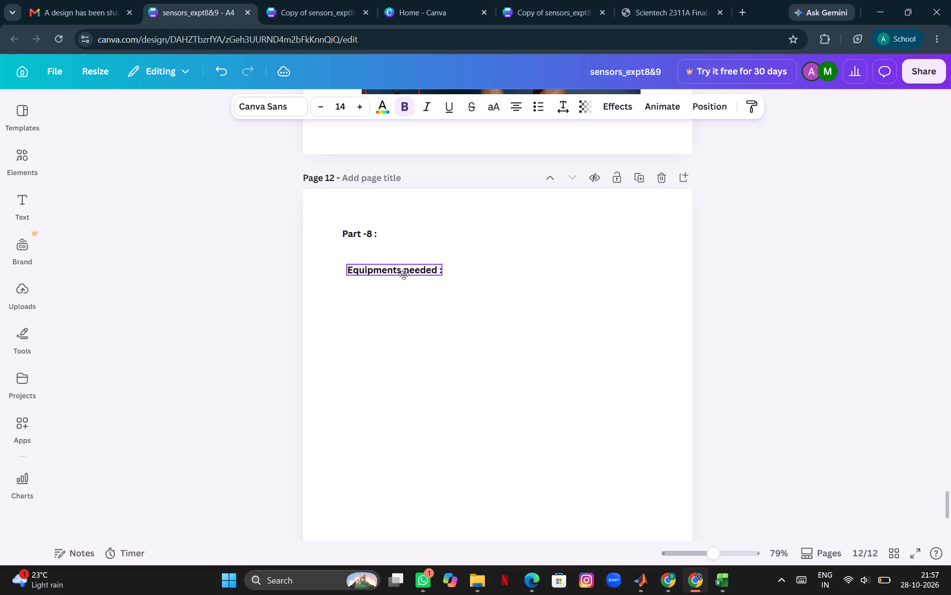
pyautogui.moveTo(404, 274); pyautogui.dragTo(401, 275)
pyautogui.click(534, 365)
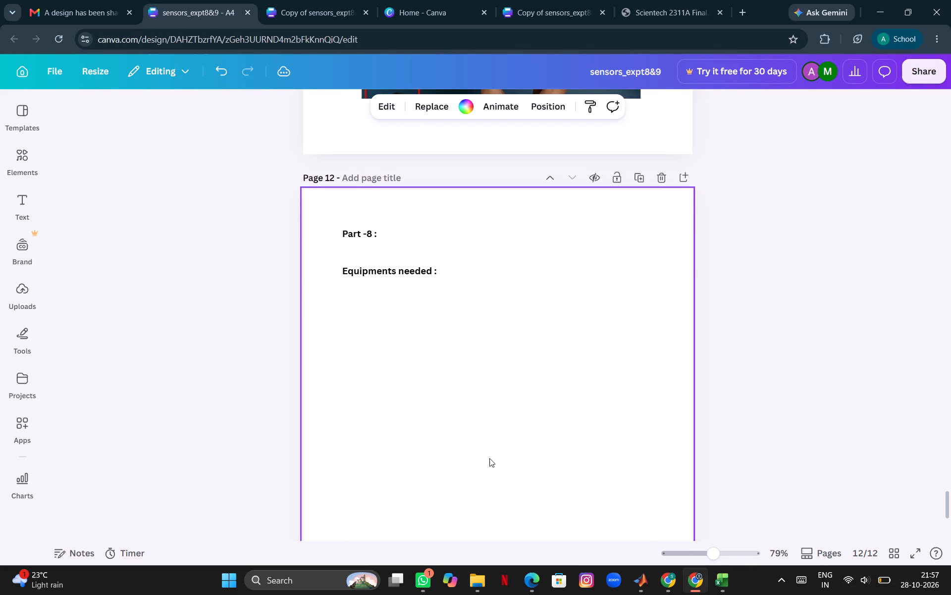
# Add a bold "Observation :" heading at size 14, left-aligned below "Equipments needed :" with room for a list between them.
pyautogui.press('t')
pyautogui.hotkey('shift', 'o')
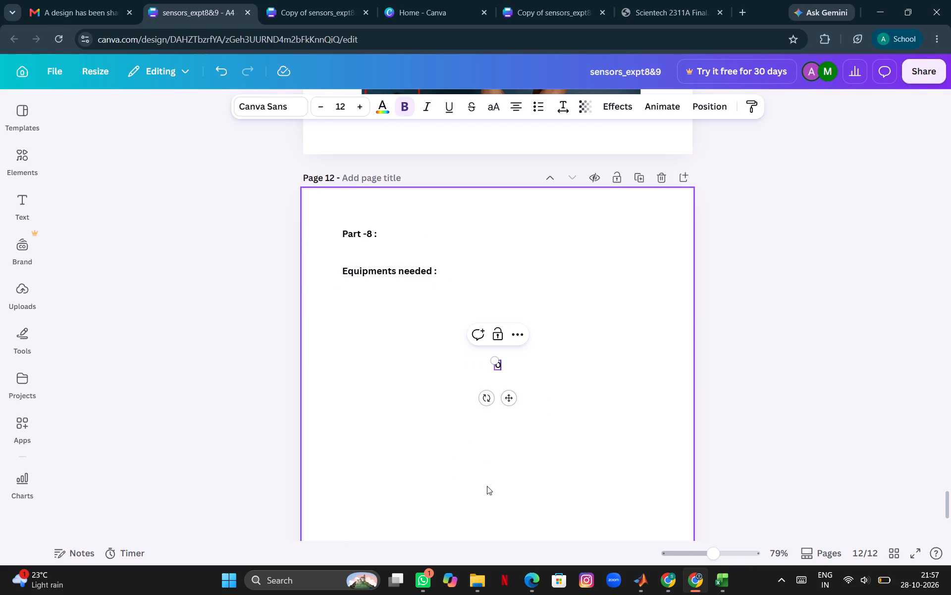
pyautogui.write('bservation')
pyautogui.press('space')
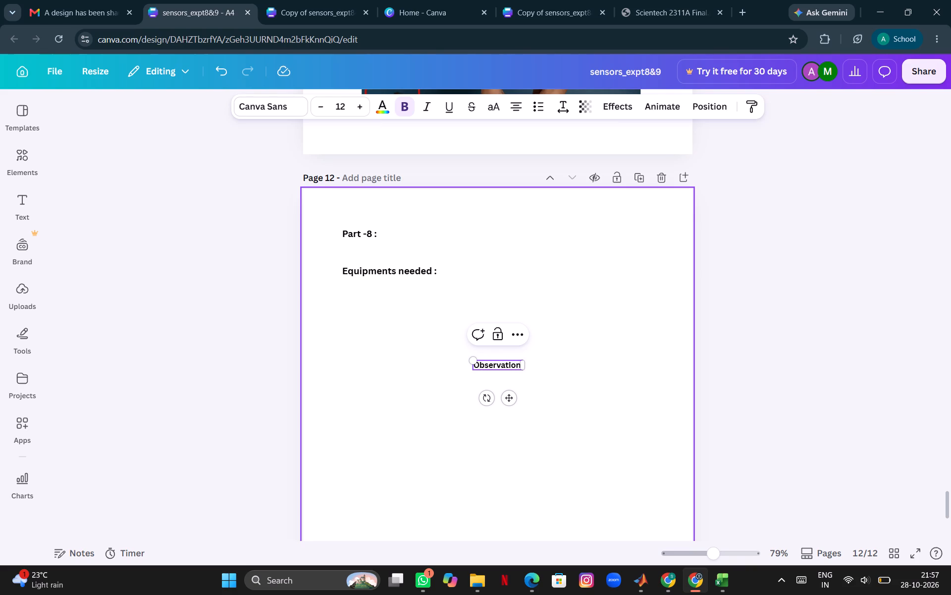
pyautogui.hotkey('shift', ':')
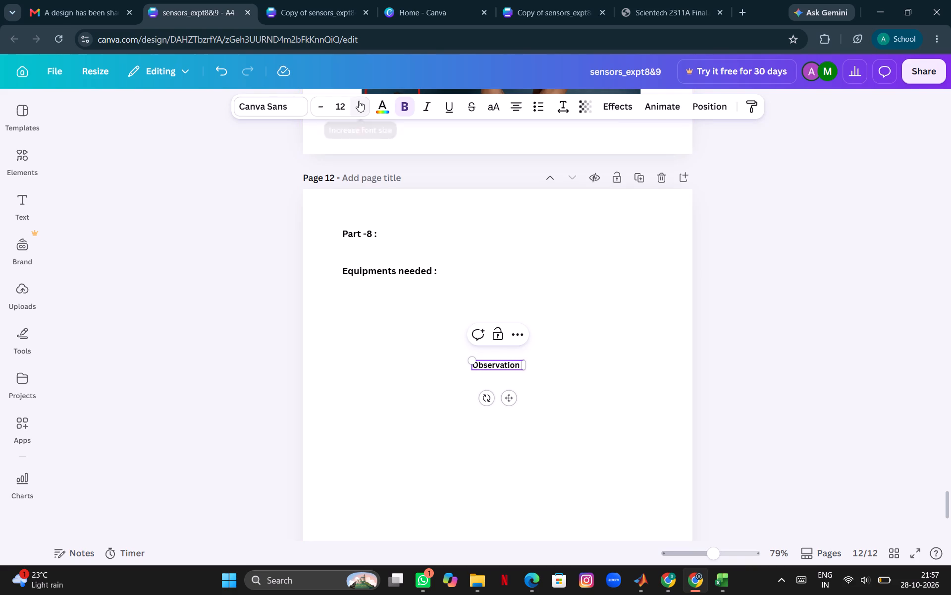
pyautogui.doubleClick(359, 101)
pyautogui.click(628, 312)
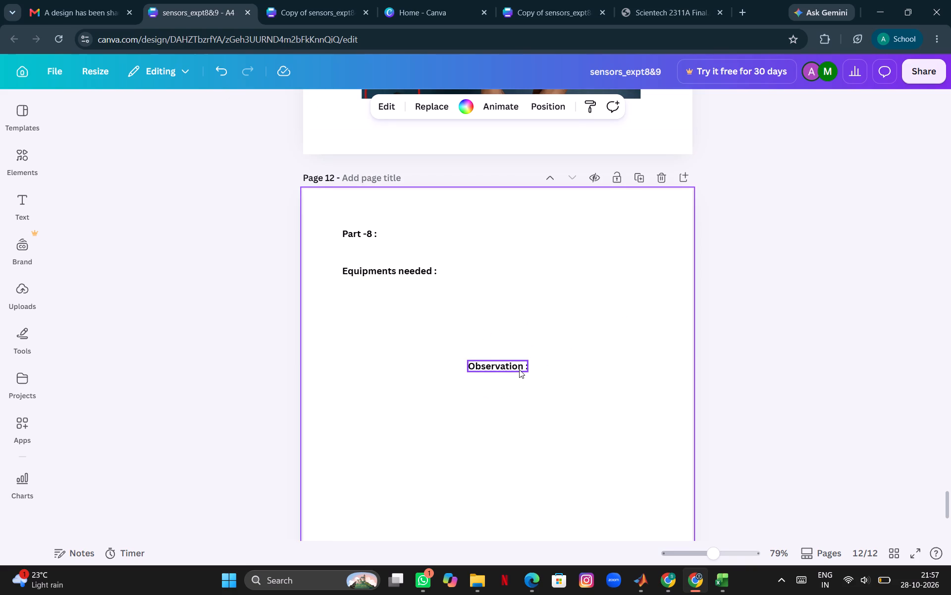
pyautogui.moveTo(519, 369); pyautogui.dragTo(394, 384)
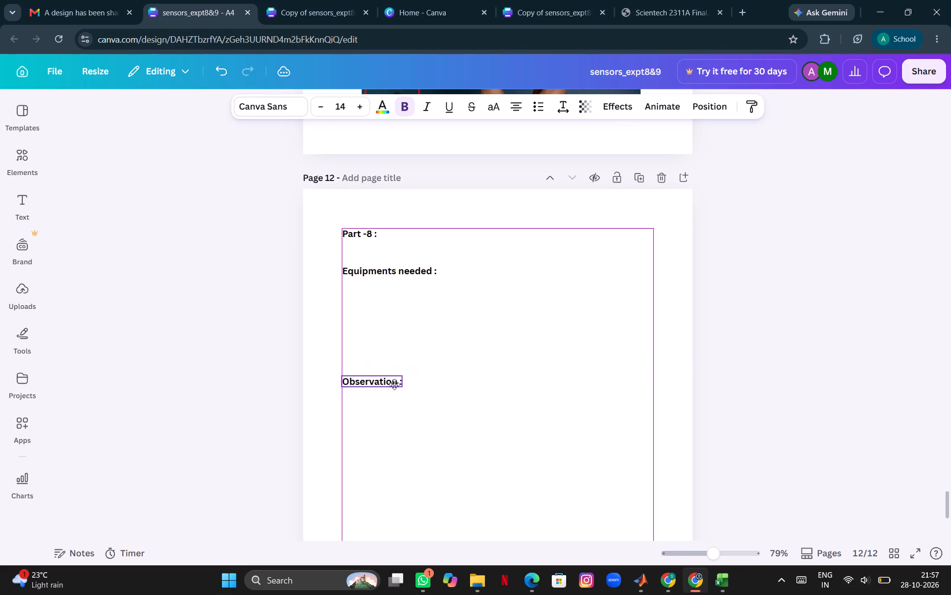
pyautogui.moveTo(394, 384); pyautogui.dragTo(389, 394)
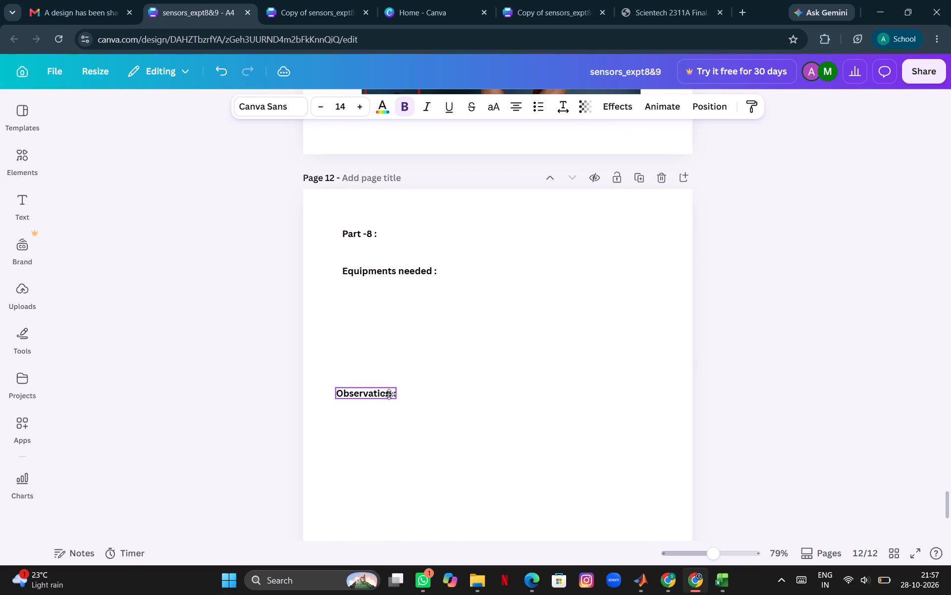
pyautogui.moveTo(389, 394); pyautogui.dragTo(393, 396)
pyautogui.click(471, 397)
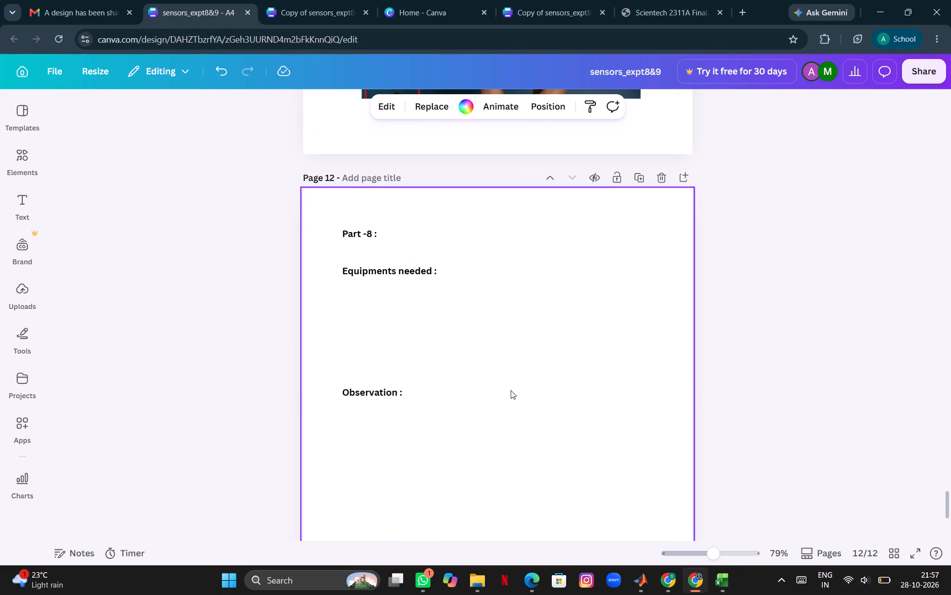
# Switch to the Scientech 2311A manual PDF and read through Experiment 8 on the Relay Module, including its equipment, procedure and relay behaviour.
pyautogui.scroll(-3, 506, 426)
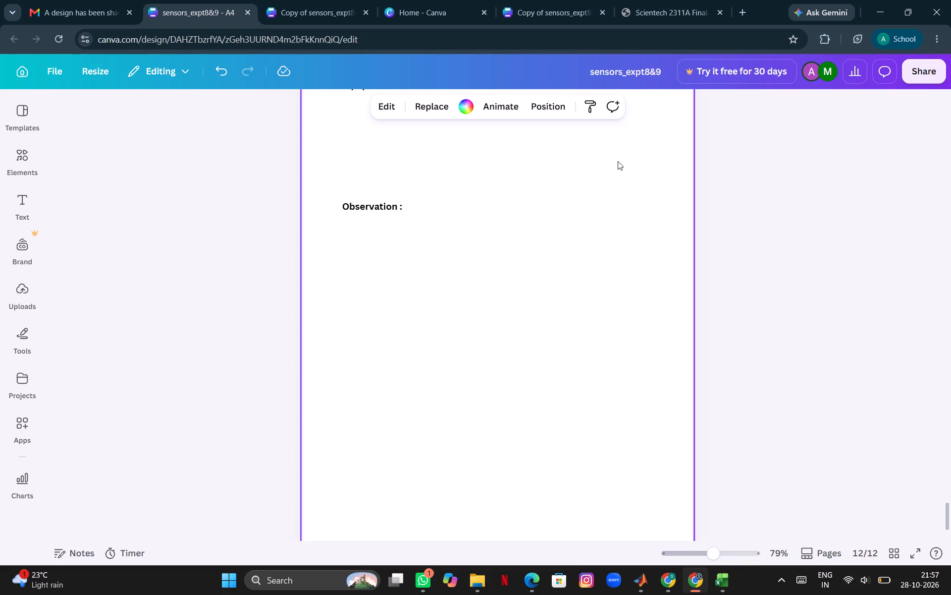
pyautogui.click(677, 0)
pyautogui.scroll(-1, 460, 402)
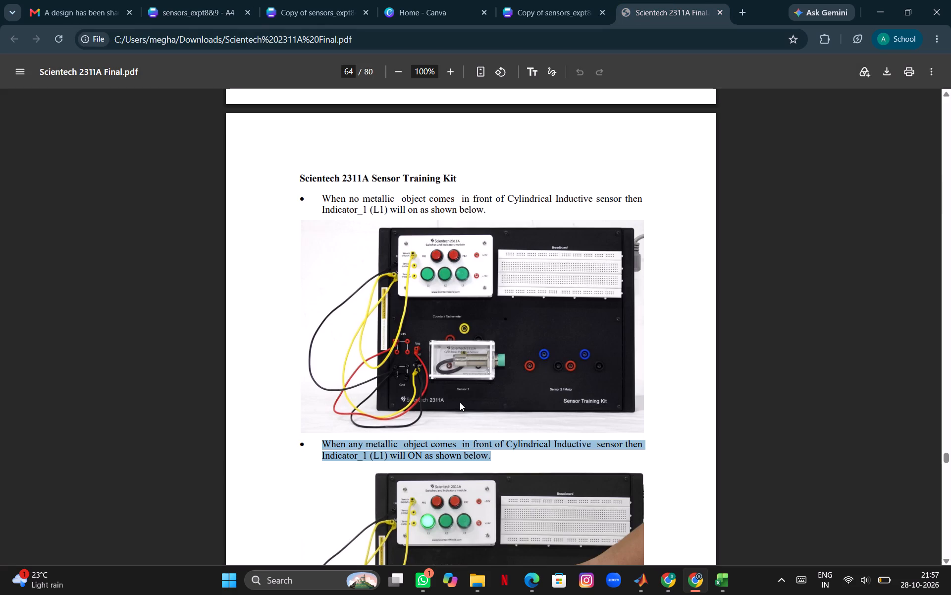
pyautogui.scroll(-10, 460, 402)
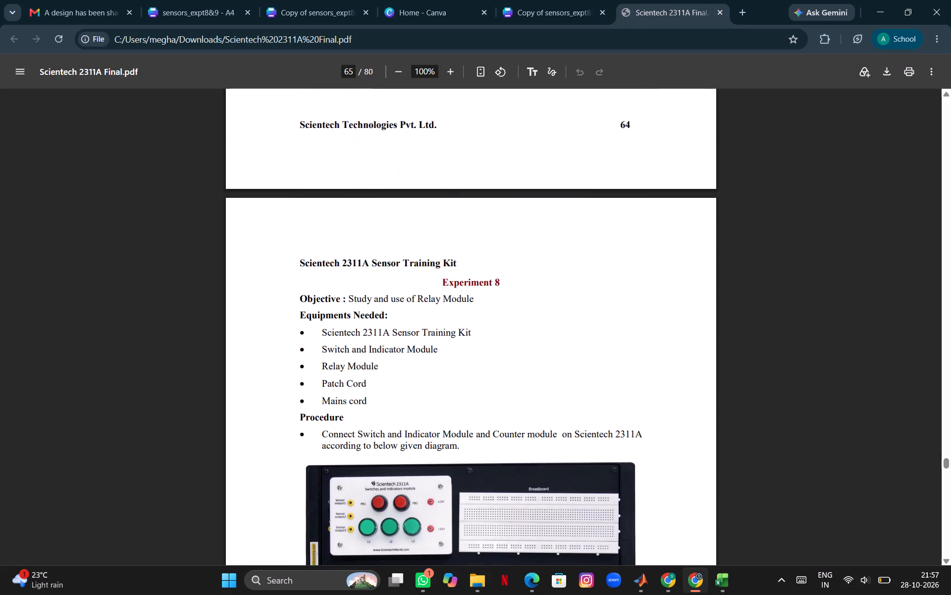
pyautogui.scroll(-11, 445, 399)
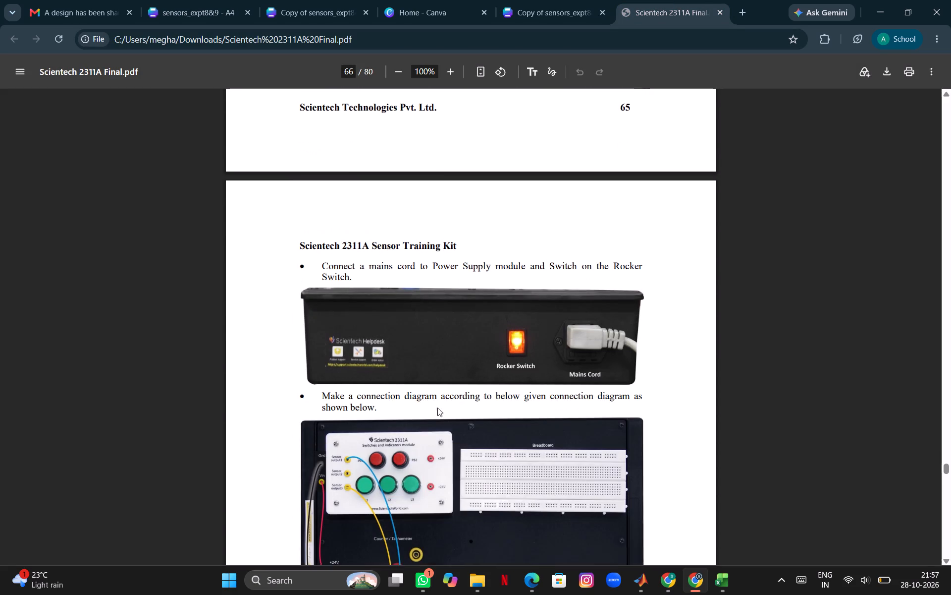
pyautogui.scroll(-10, 437, 406)
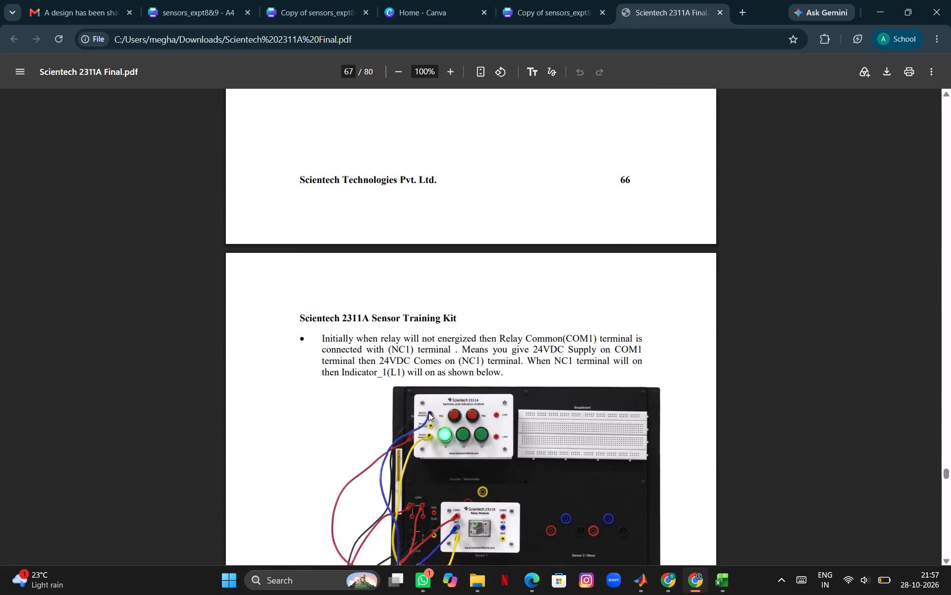
pyautogui.scroll(-1, 428, 413)
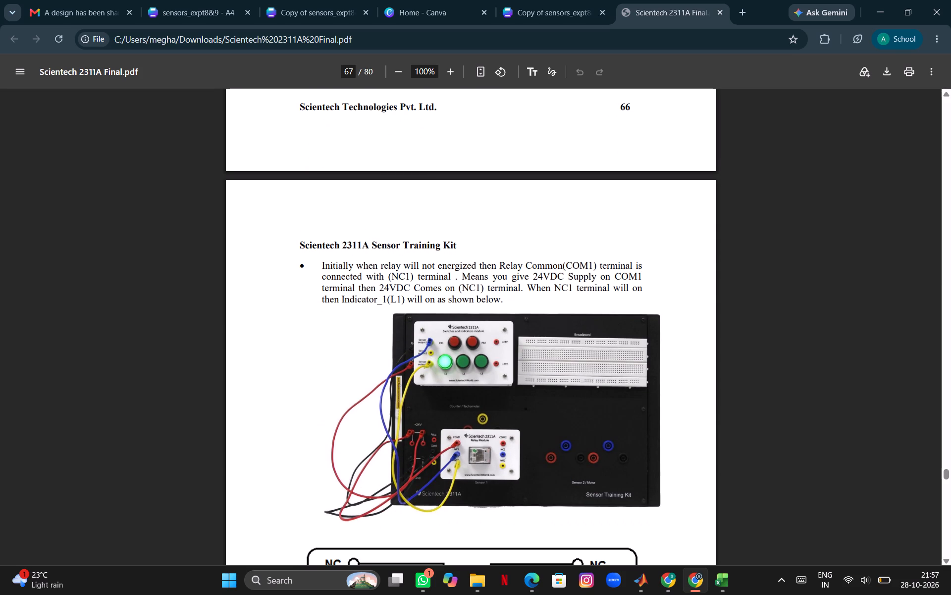
pyautogui.scroll(10, 441, 276)
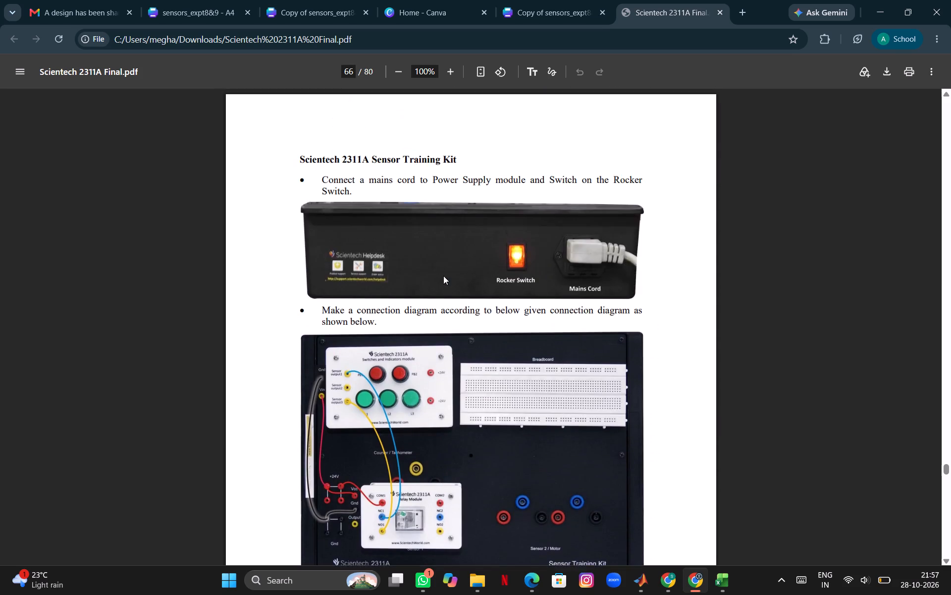
pyautogui.scroll(10, 443, 276)
pyautogui.scroll(-5, 444, 272)
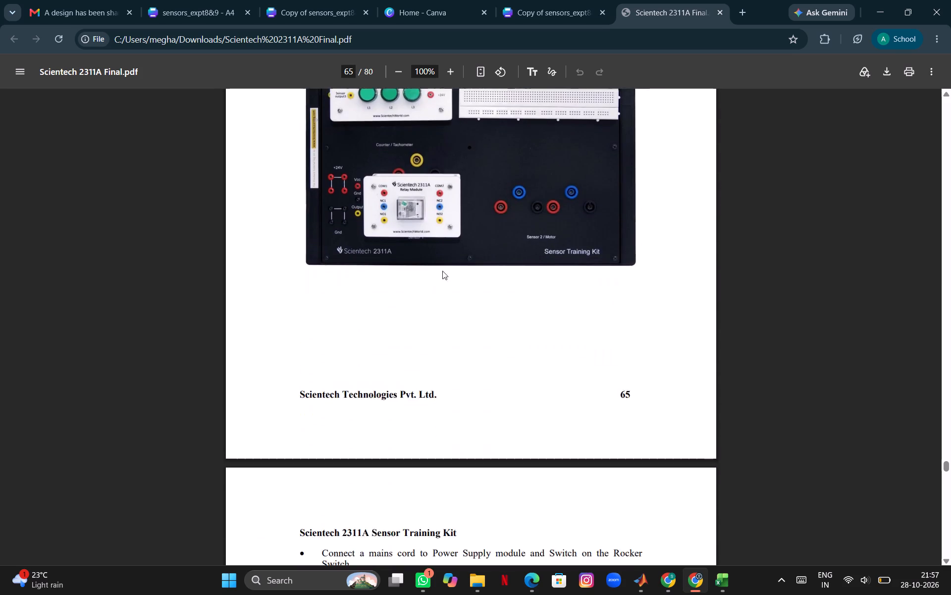
pyautogui.scroll(-17, 442, 271)
pyautogui.scroll(-5, 436, 271)
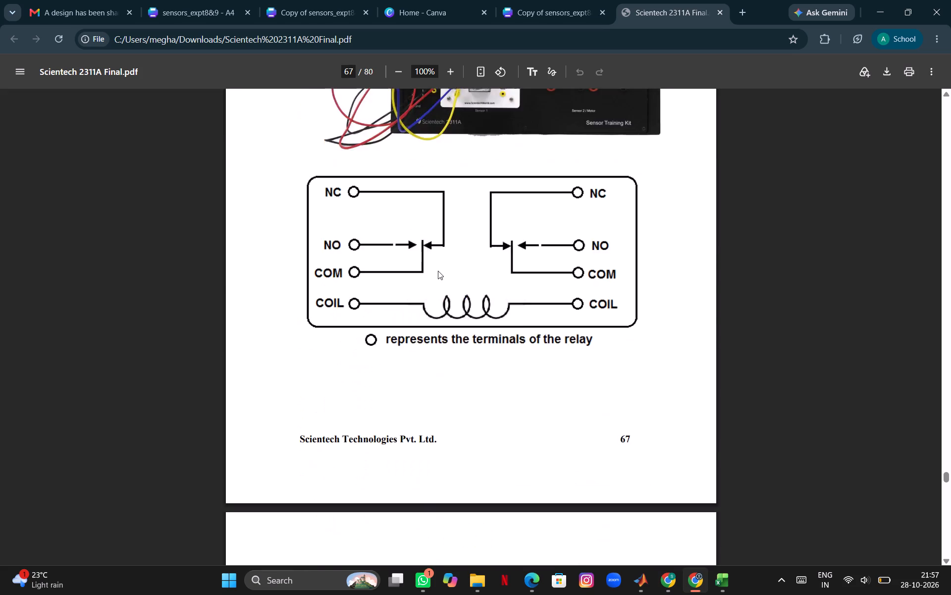
pyautogui.scroll(-3, 438, 271)
# Examine Experiment 9's objective, equipment list and opening procedure for the M6 Reflective fiber sensor in the manual.
pyautogui.scroll(-13, 439, 272)
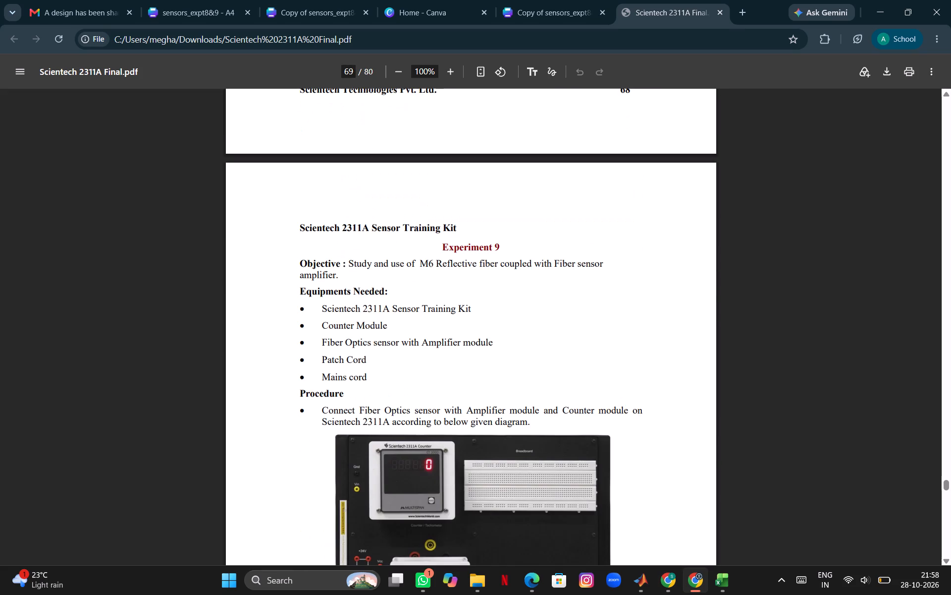
pyautogui.scroll(-2, 440, 276)
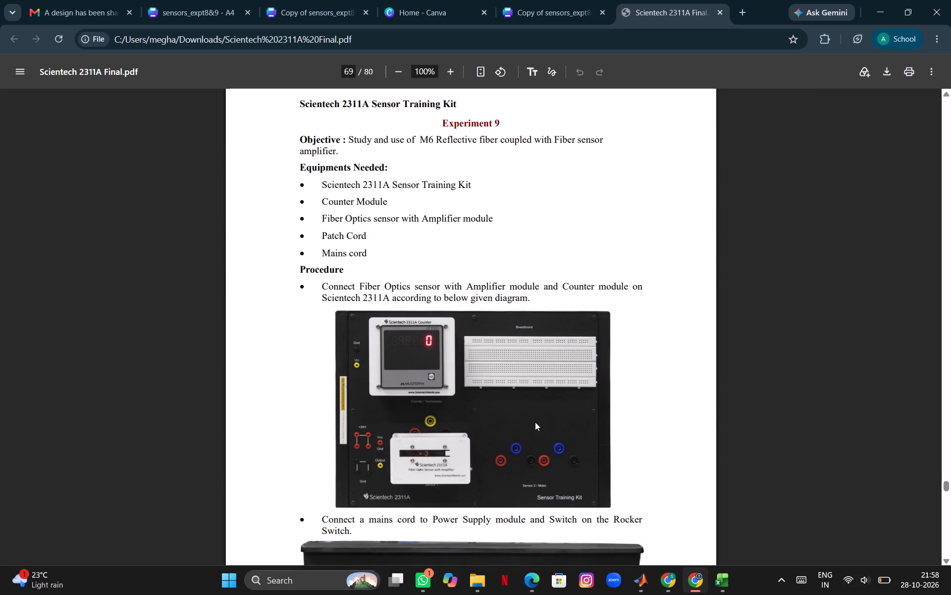
pyautogui.scroll(-5, 532, 413)
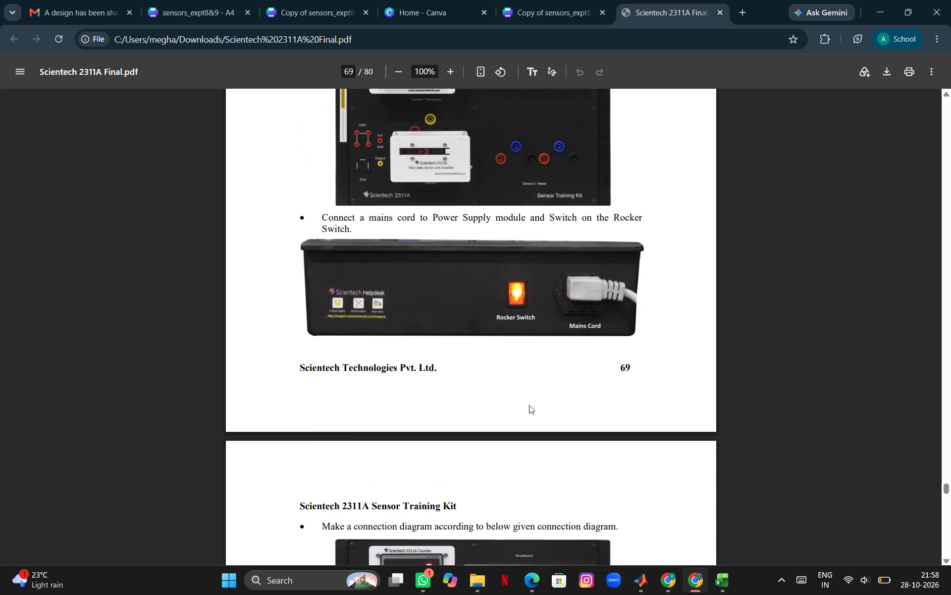
pyautogui.scroll(6, 529, 405)
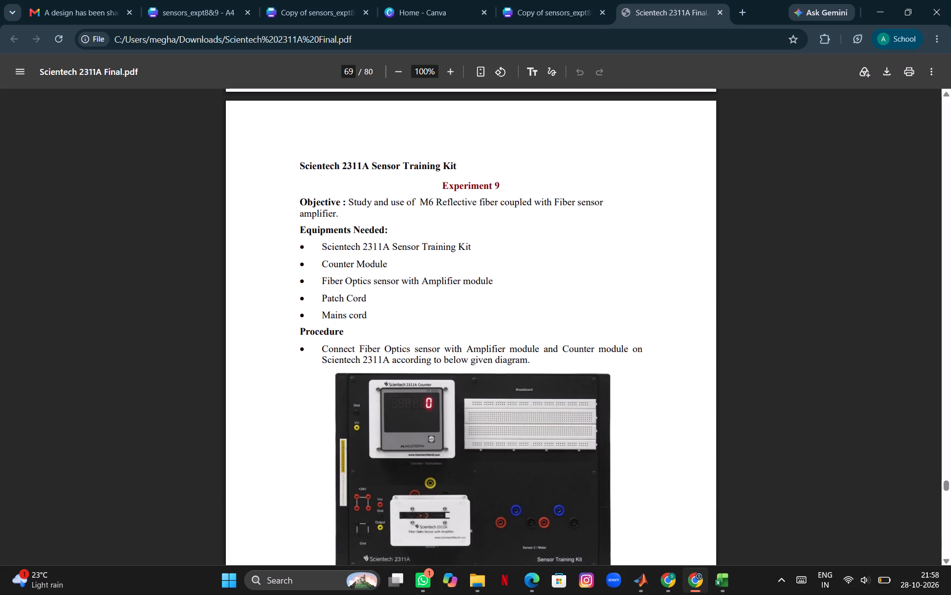
# Return to the sensors_expt8&9 report in Canva and check the Part -8 headings on page 12.
pyautogui.click(217, 9)
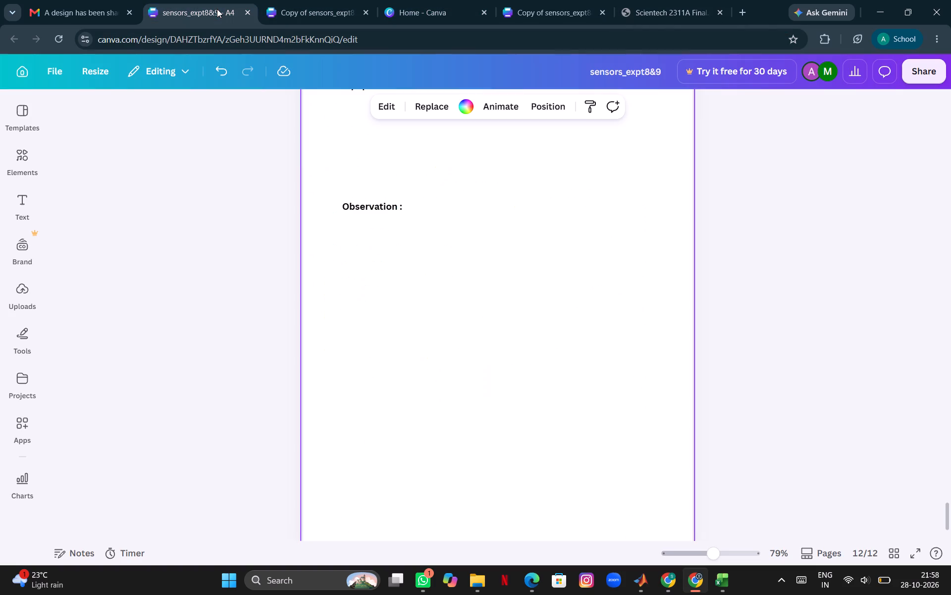
pyautogui.scroll(-2, 368, 210)
pyautogui.scroll(3, 561, 238)
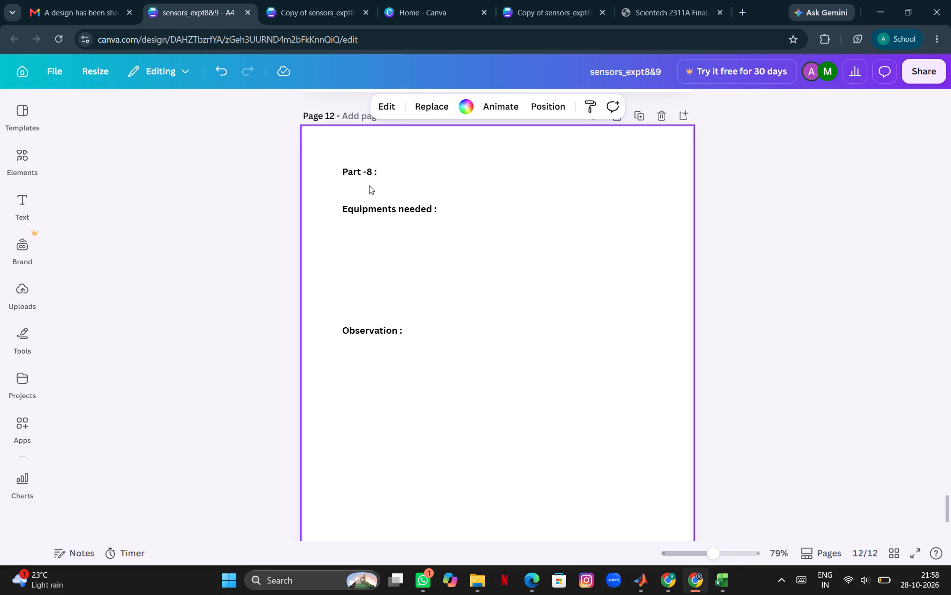
# Switch back to the manual PDF and look through the rest of Experiment 9 and Experiment 10 on the Diffuse Reflective Sensor.
pyautogui.click(652, 0)
pyautogui.scroll(-3, 612, 300)
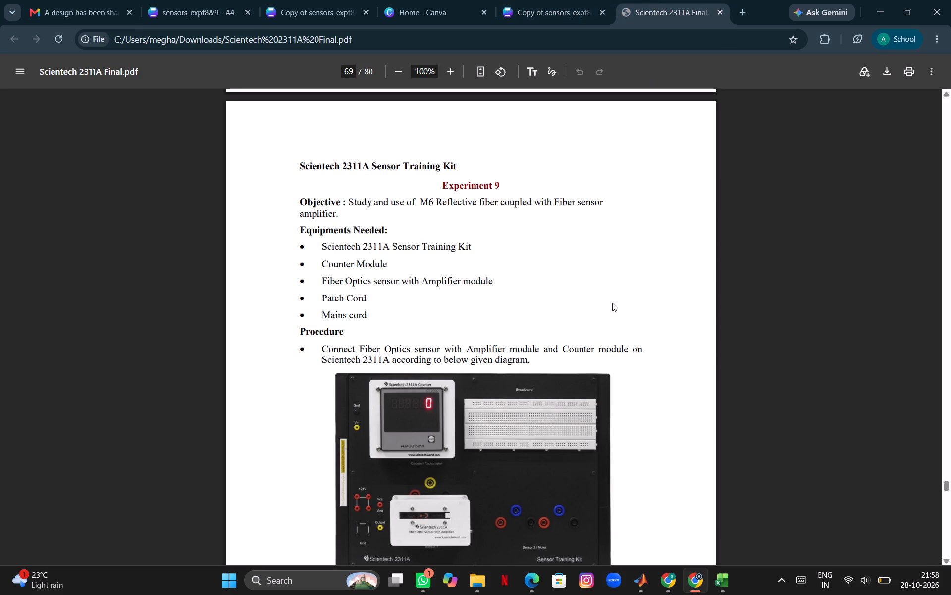
pyautogui.scroll(-11, 612, 303)
pyautogui.scroll(-5, 573, 268)
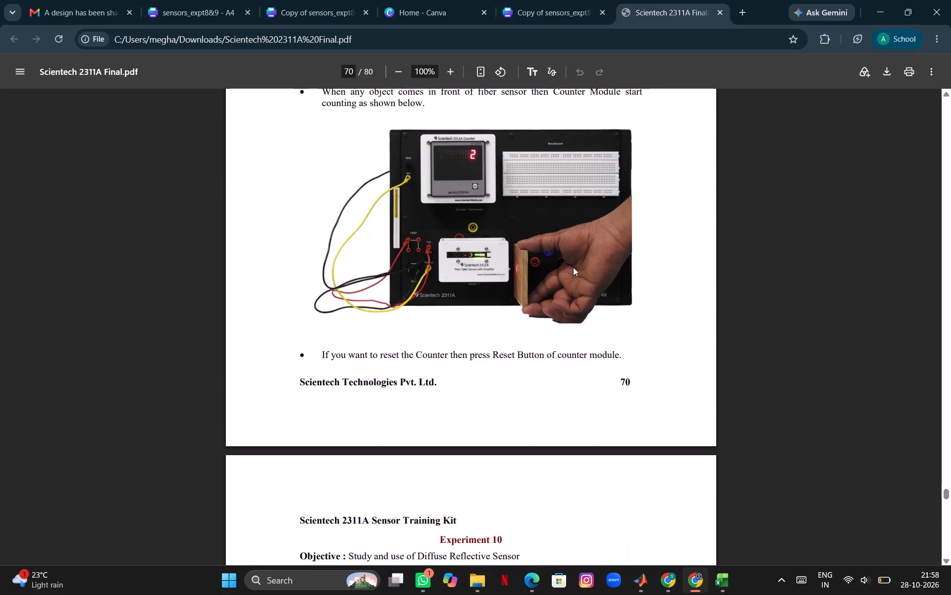
pyautogui.scroll(-4, 573, 267)
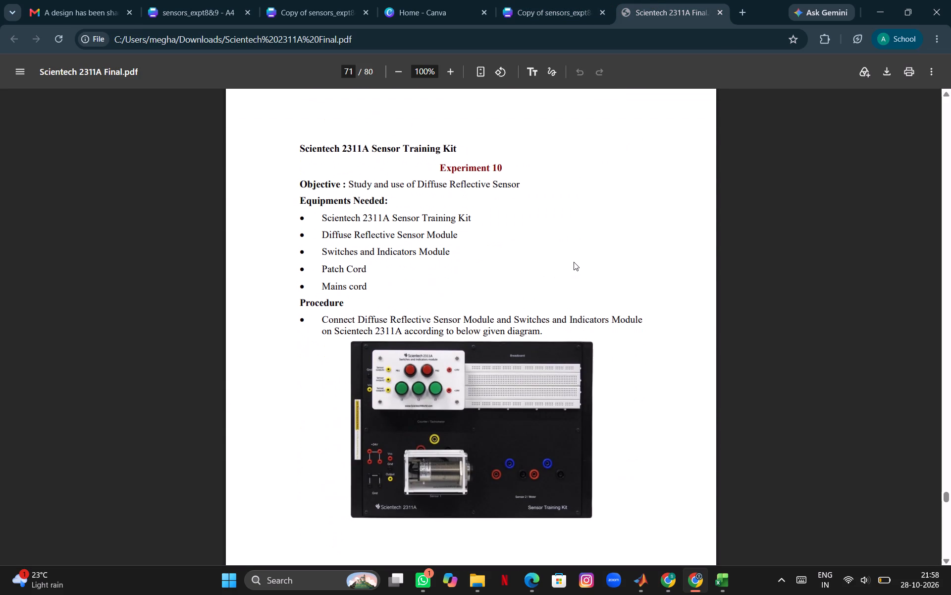
pyautogui.scroll(-18, 574, 258)
pyautogui.scroll(-17, 574, 251)
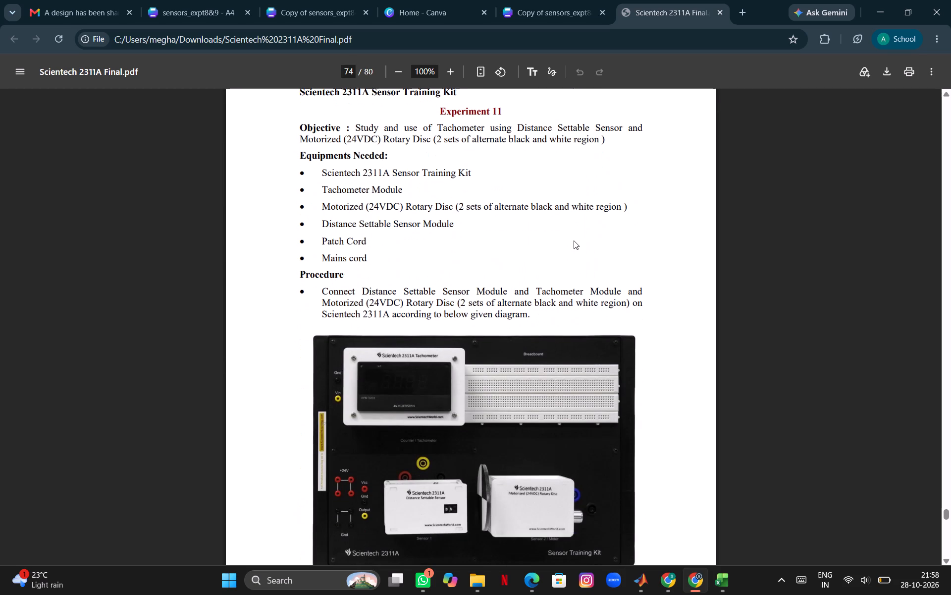
# Examine Experiment 11 on the Tachometer with the Distance Settable Sensor and black-and-white rotary disc, including equipment, procedure and setup photos.
pyautogui.scroll(2, 574, 240)
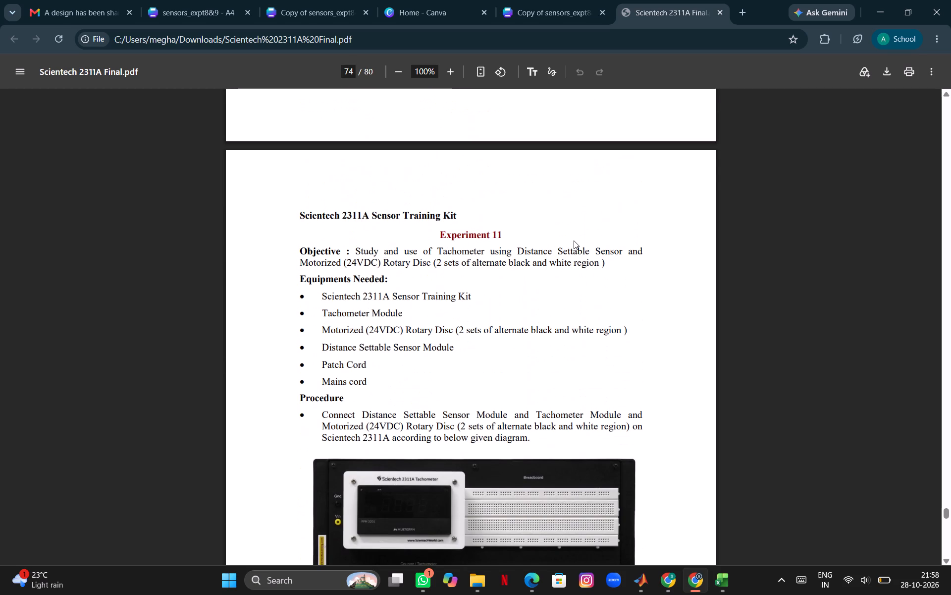
pyautogui.scroll(-1, 574, 240)
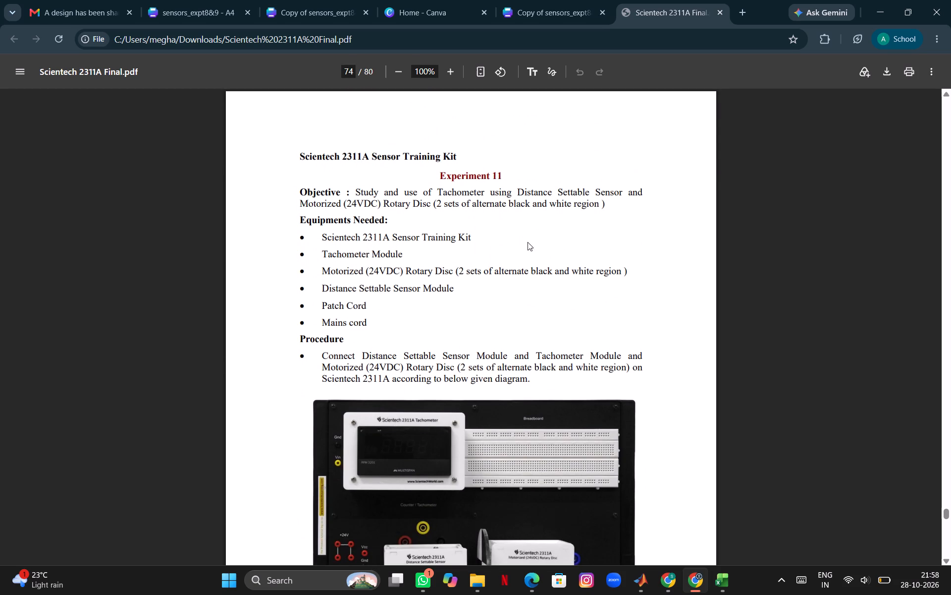
pyautogui.scroll(-9, 525, 243)
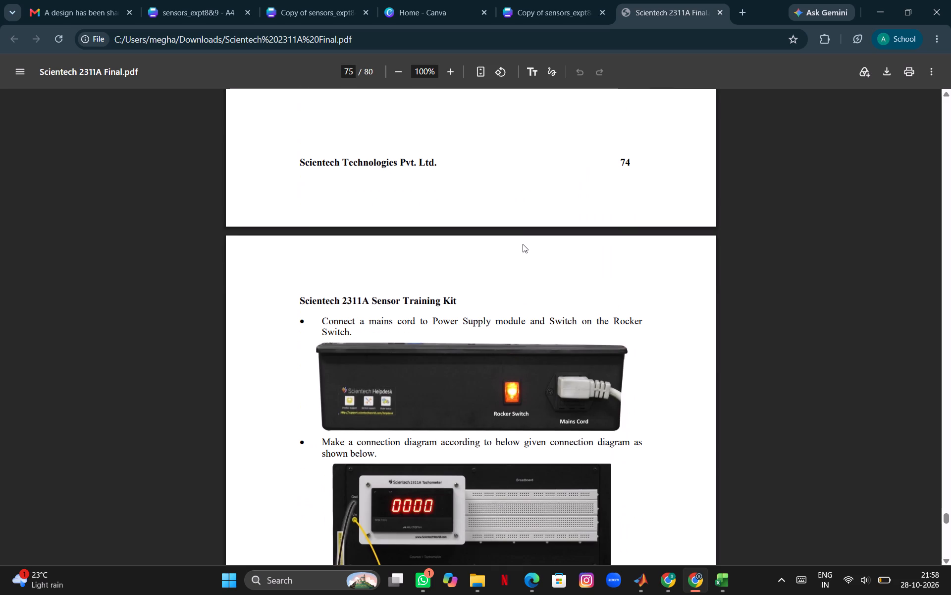
pyautogui.scroll(10, 523, 244)
pyautogui.scroll(-5, 516, 219)
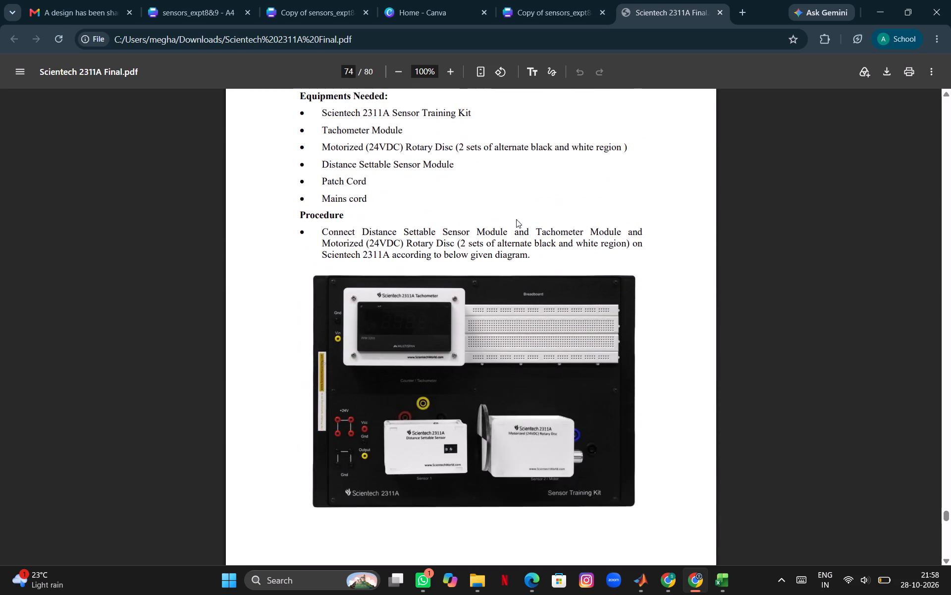
pyautogui.scroll(-20, 516, 219)
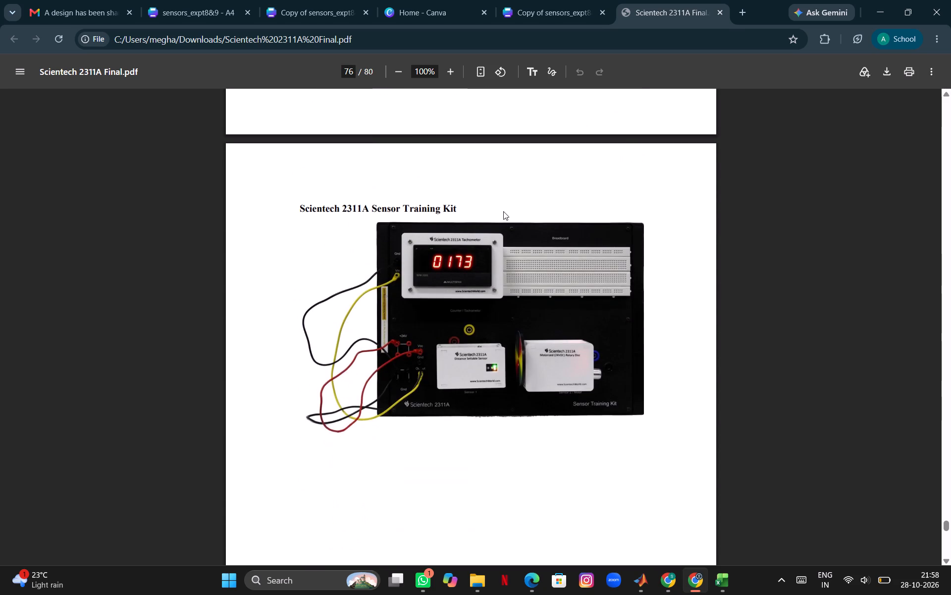
# Read through Experiment 12 on the Tachometer Module with the yellow, green, blue and red rotary disc, up to its RPM notes.
pyautogui.scroll(-12, 503, 211)
pyautogui.scroll(1, 503, 211)
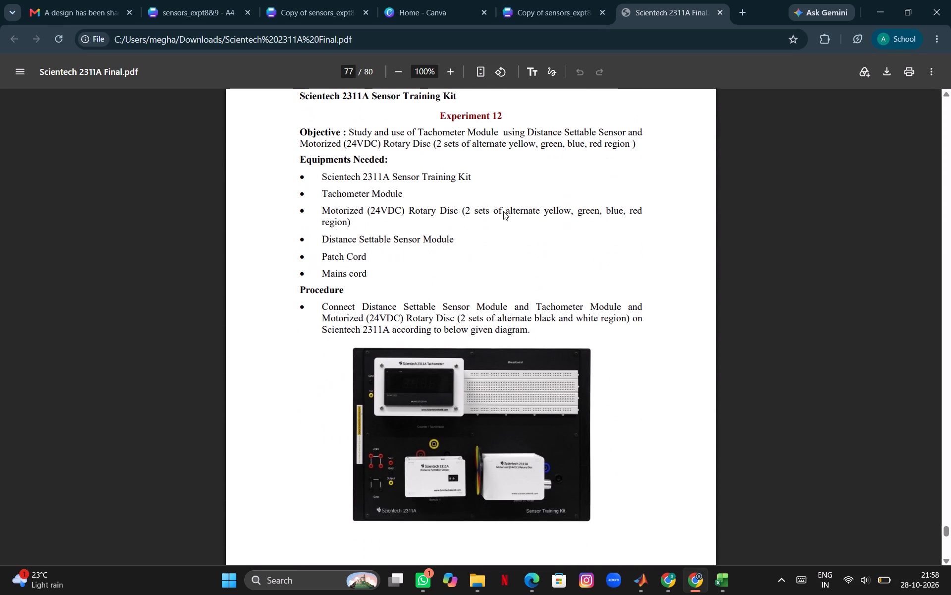
pyautogui.scroll(4, 503, 211)
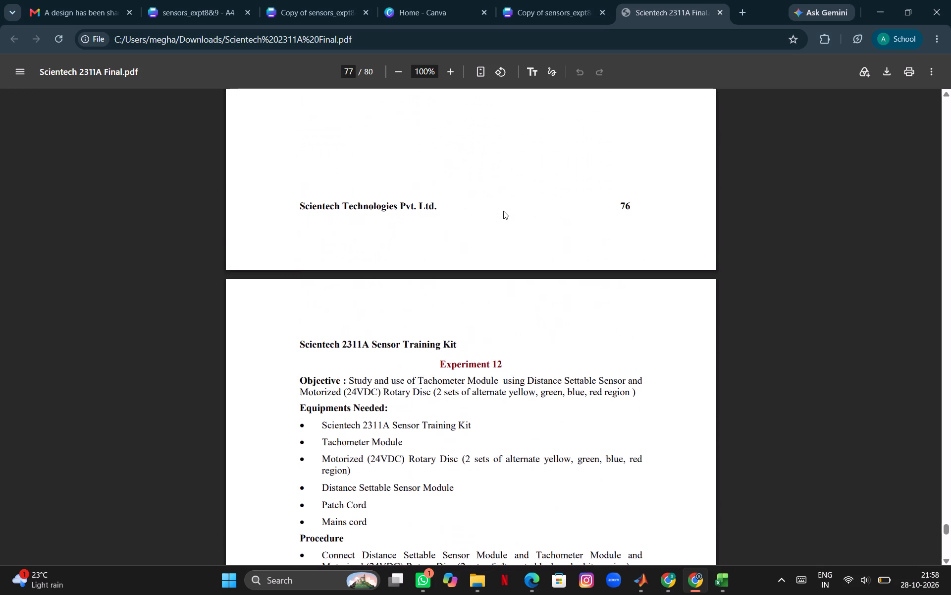
pyautogui.scroll(8, 503, 211)
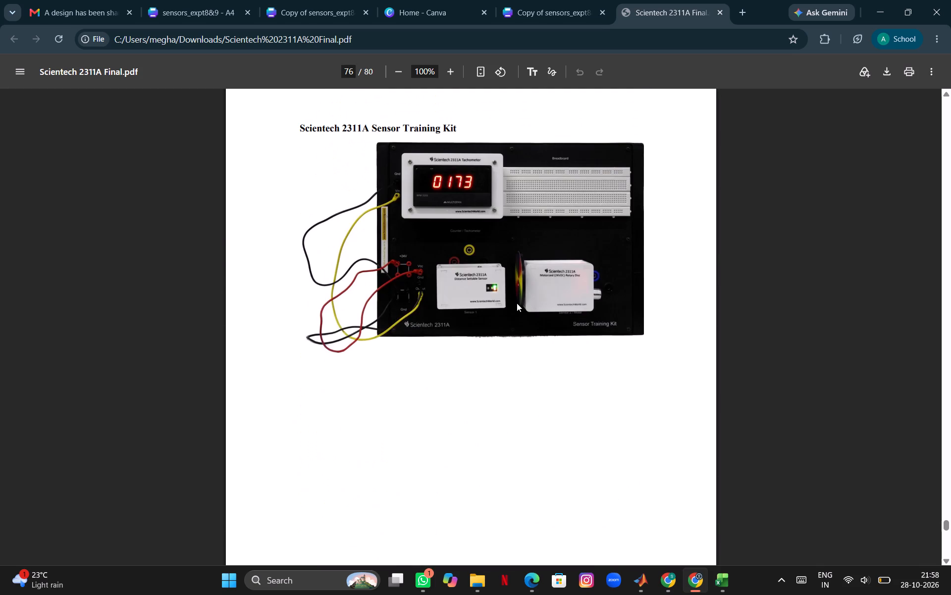
pyautogui.scroll(-5, 554, 253)
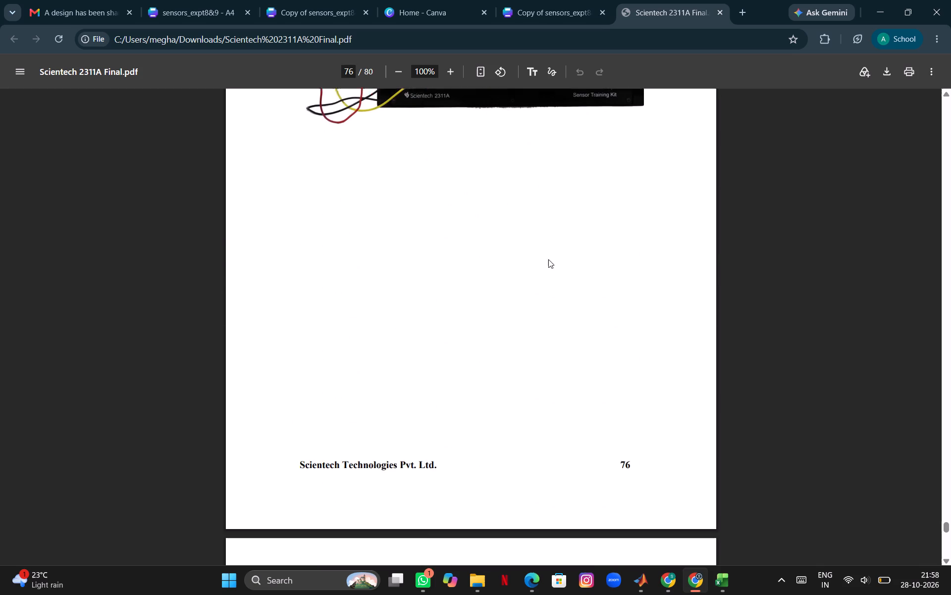
pyautogui.scroll(-14, 548, 259)
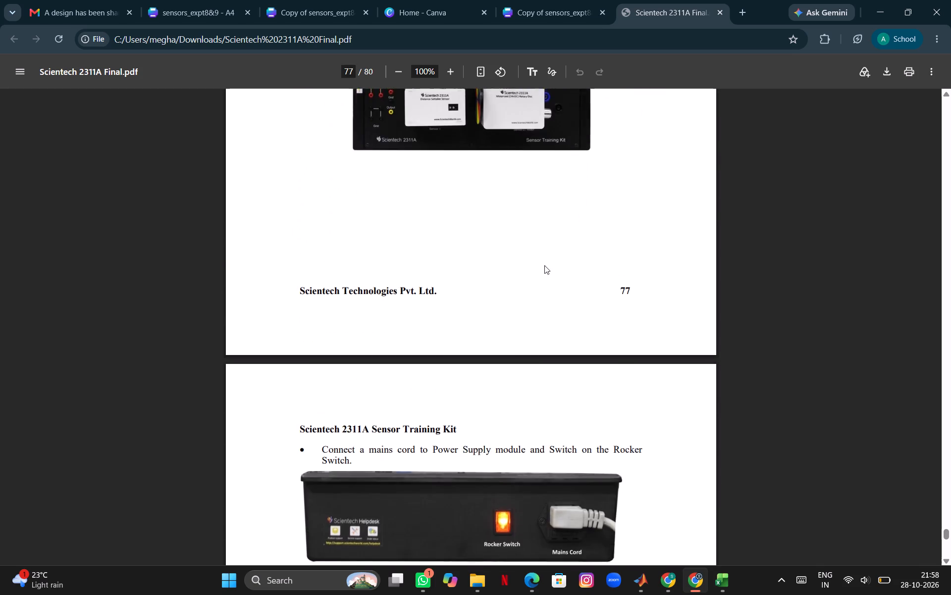
pyautogui.scroll(-9, 544, 265)
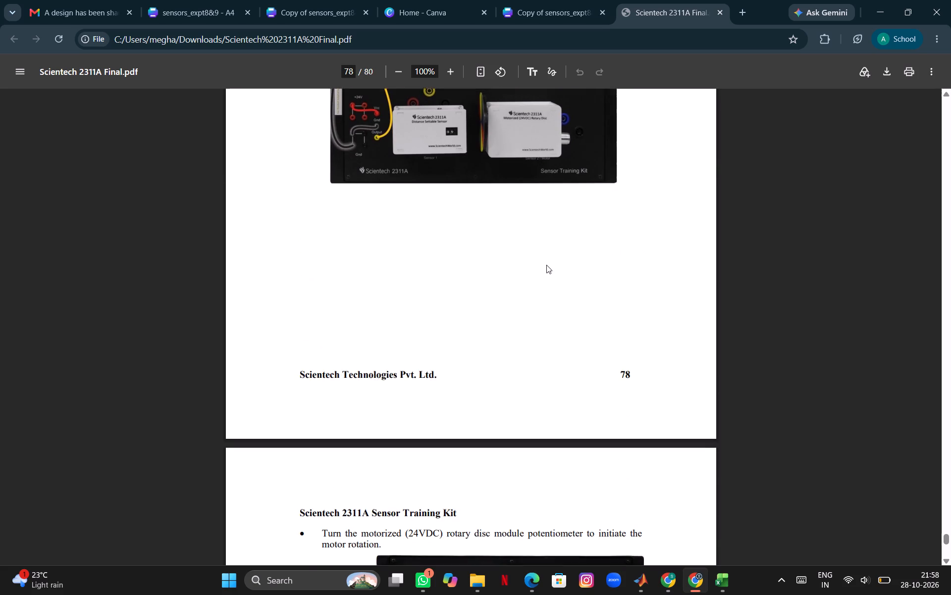
pyautogui.scroll(-5, 546, 265)
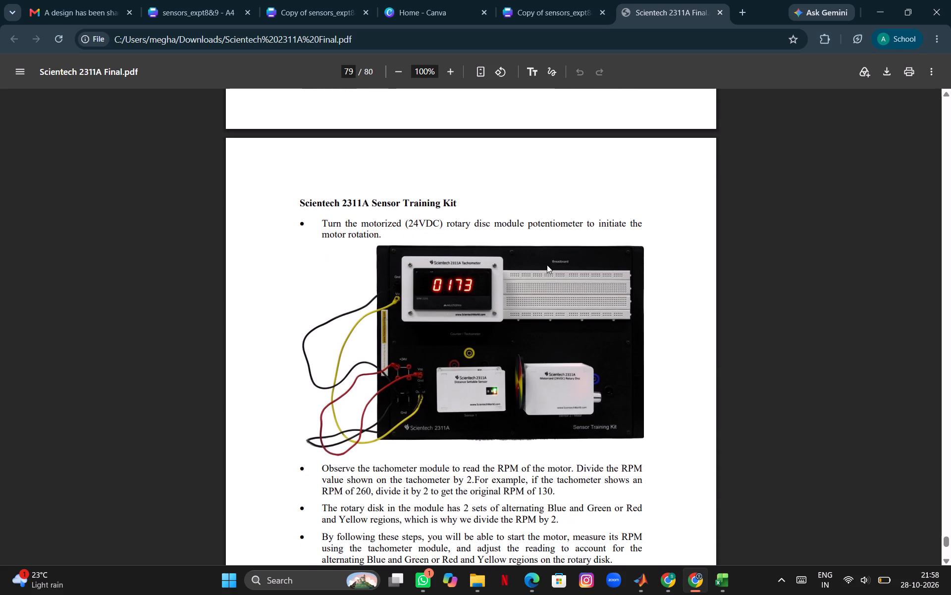
pyautogui.scroll(-11, 547, 265)
pyautogui.scroll(6, 550, 259)
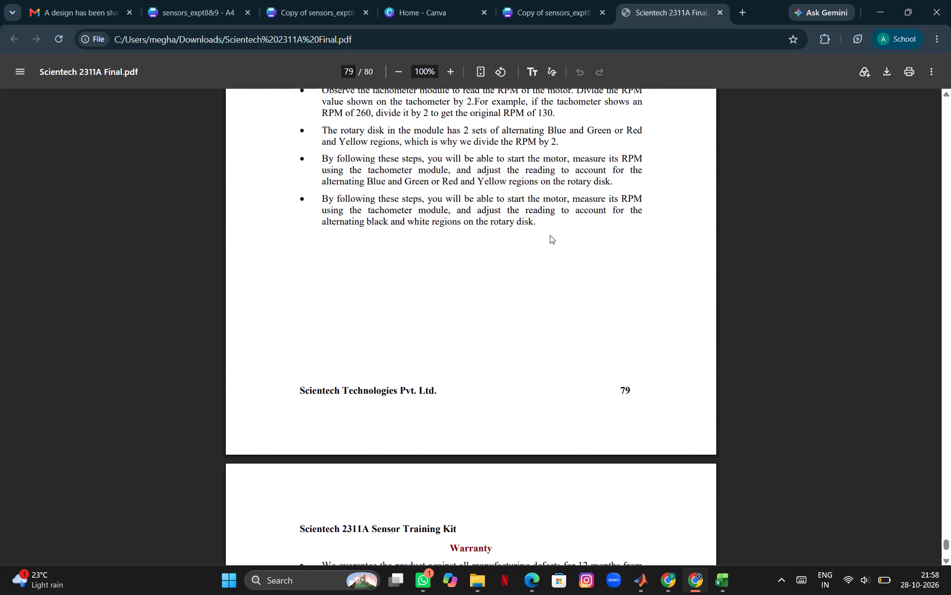
# Look back from the Experiment 12 equipment list through the Experiment 11 tachometer readings and connection photos in the manual.
pyautogui.scroll(20, 550, 235)
pyautogui.scroll(12, 550, 235)
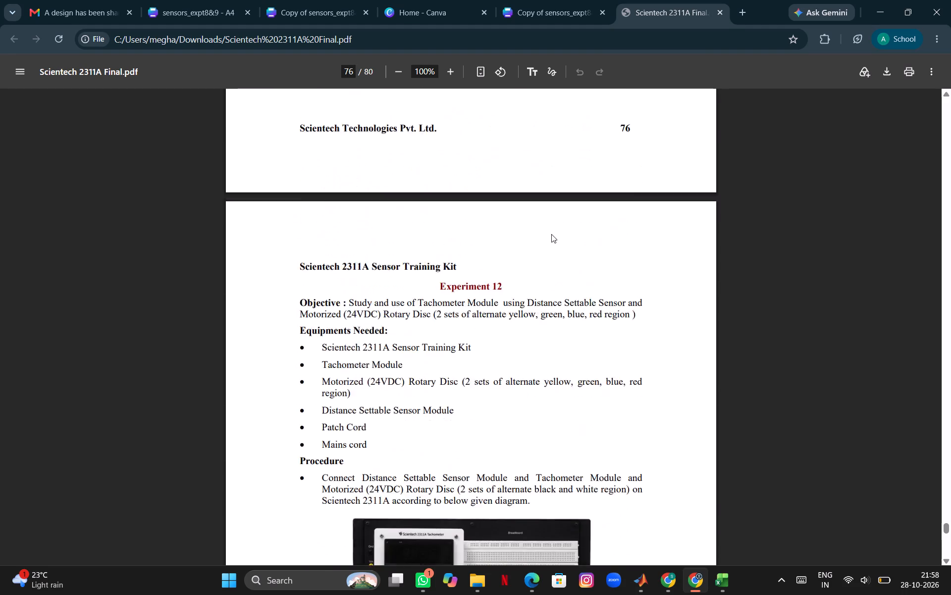
pyautogui.scroll(4, 551, 234)
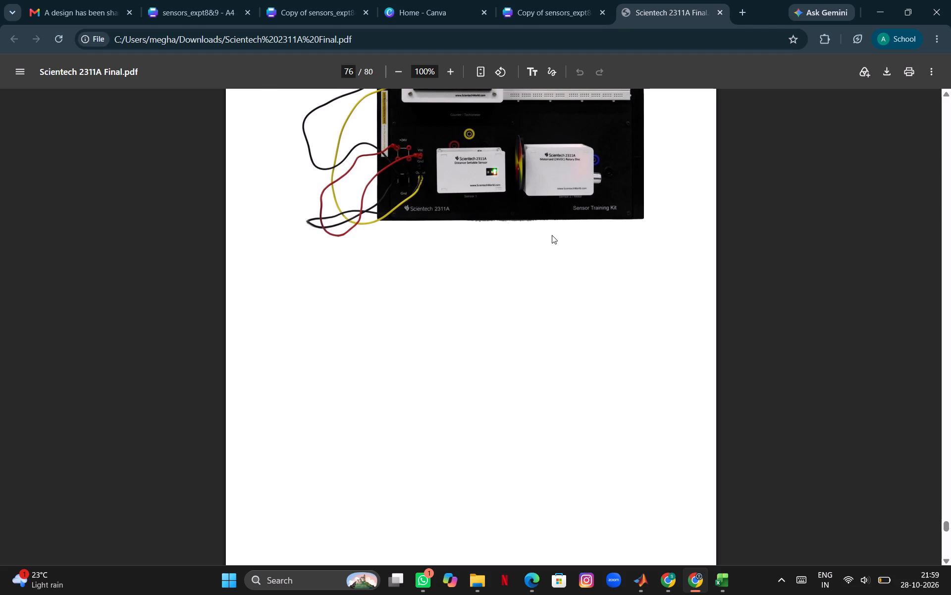
pyautogui.scroll(4, 436, 314)
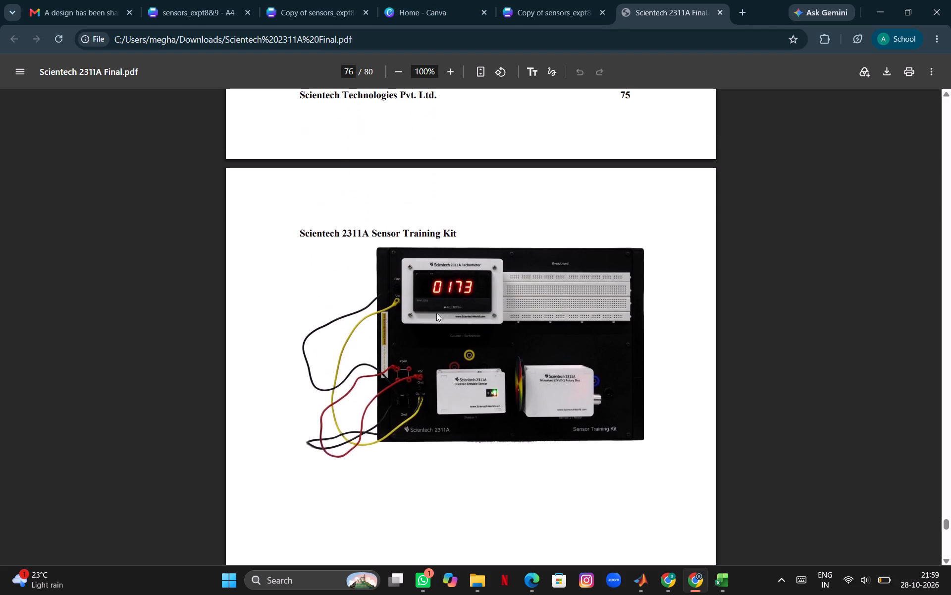
pyautogui.scroll(3, 436, 313)
pyautogui.scroll(-3, 442, 294)
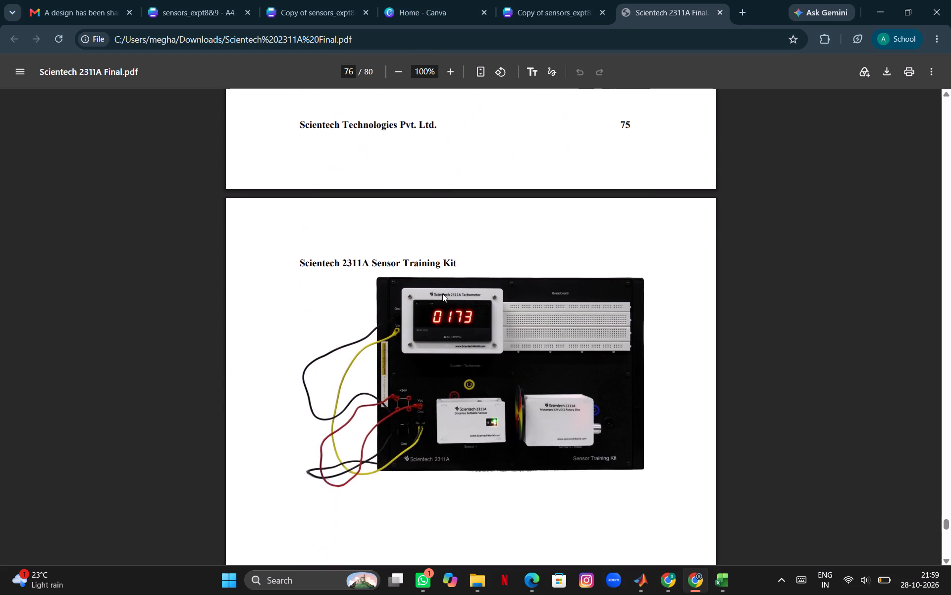
pyautogui.scroll(11, 442, 294)
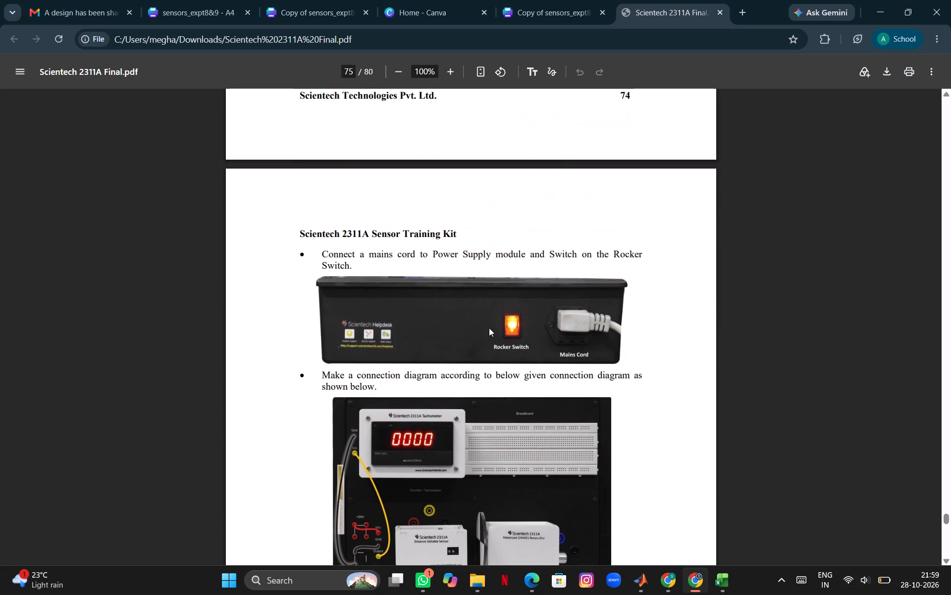
# Return to the sensors_expt8&9 report, add page 13, and copy page 12's Part -8, Equipments needed and Observation headings onto it.
pyautogui.click(202, 0)
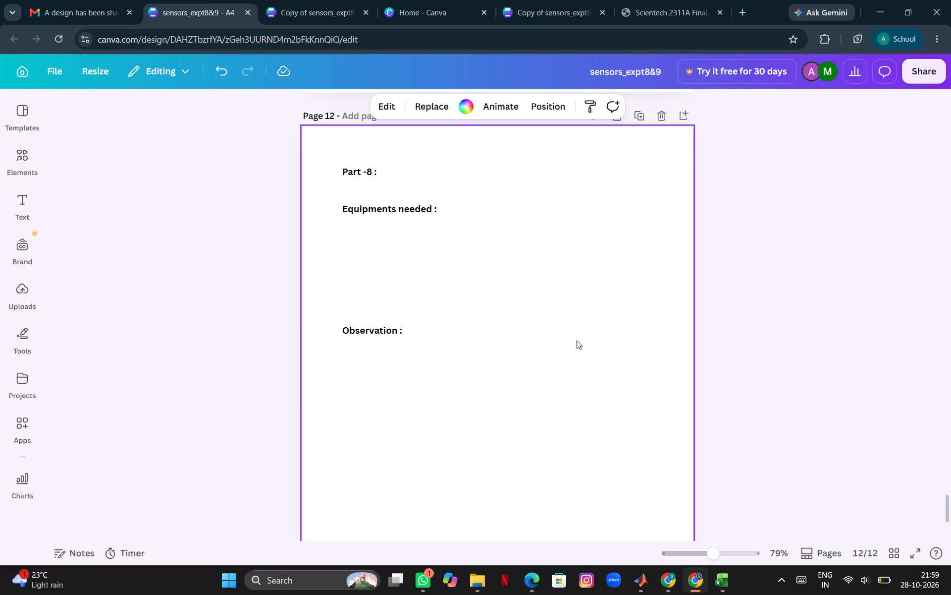
pyautogui.hotkey('ctrl', 'c')
pyautogui.scroll(-7, 642, 328)
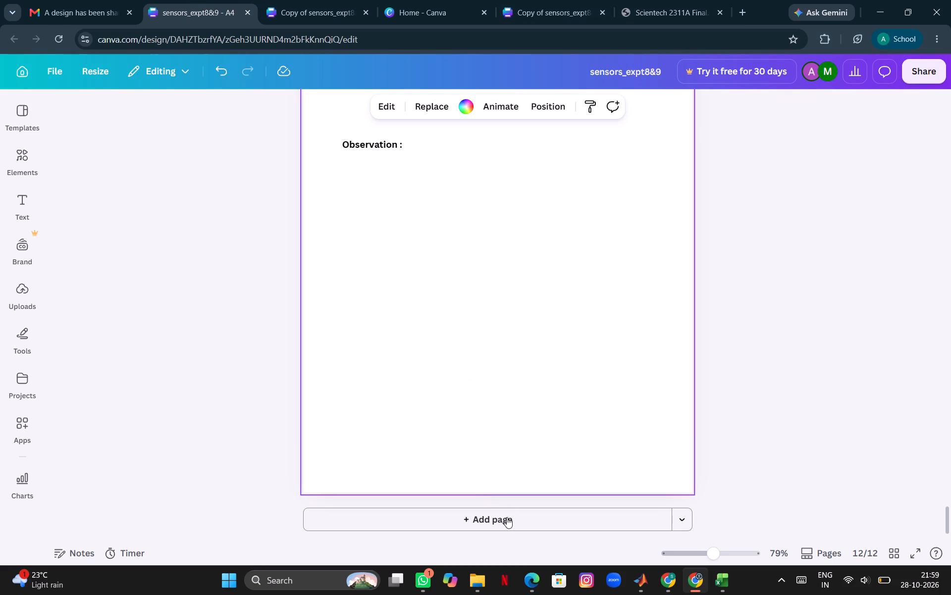
pyautogui.click(509, 520)
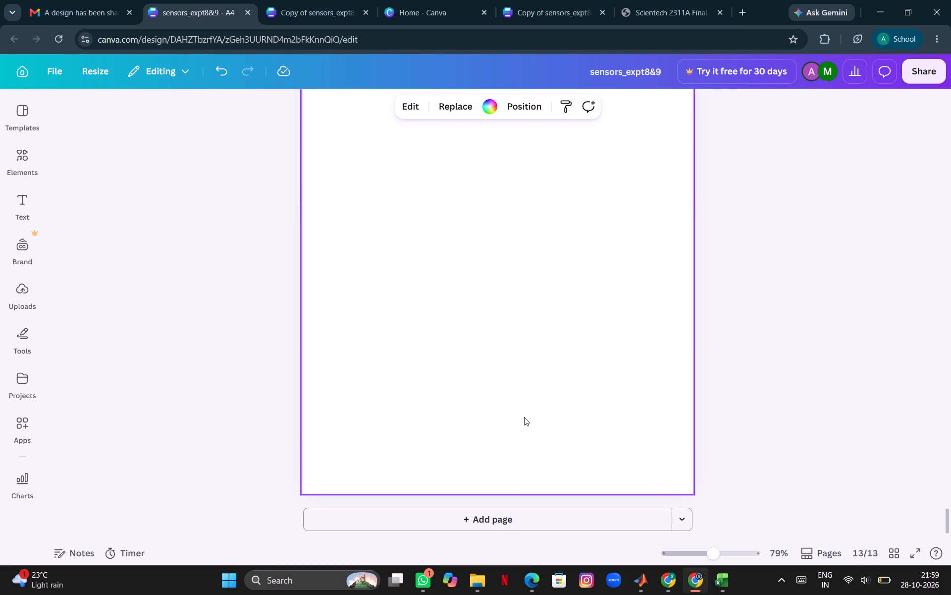
pyautogui.hotkey('ctrl', 'v')
pyautogui.scroll(5, 525, 358)
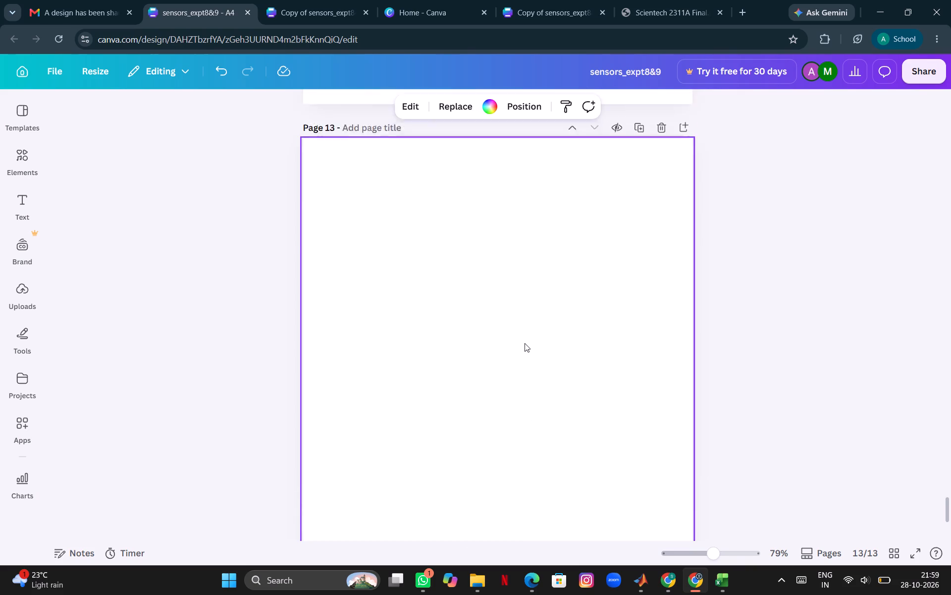
pyautogui.scroll(4, 525, 349)
pyautogui.click(524, 348)
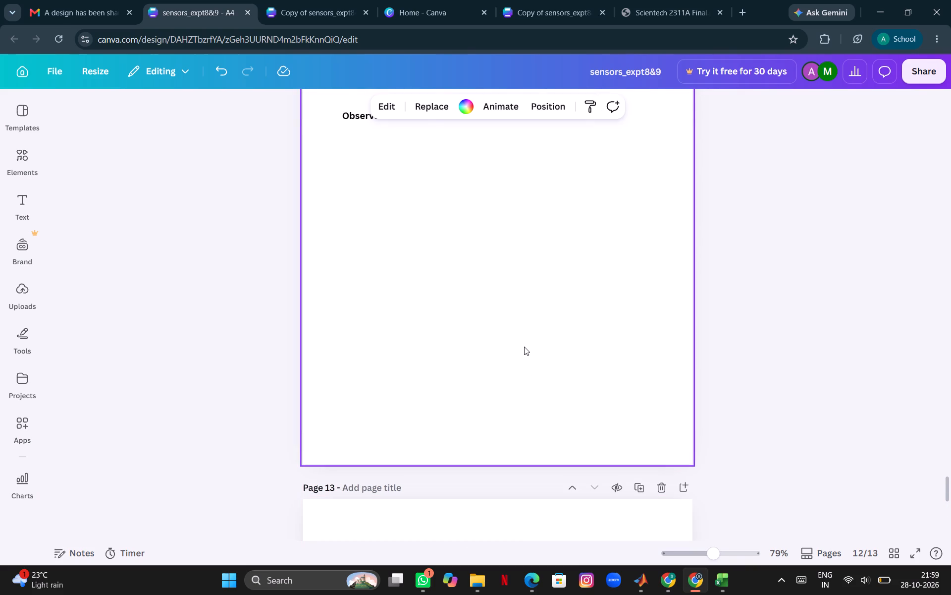
pyautogui.hotkey('ctrl', 'a')
pyautogui.hotkey('ctrl', 'c')
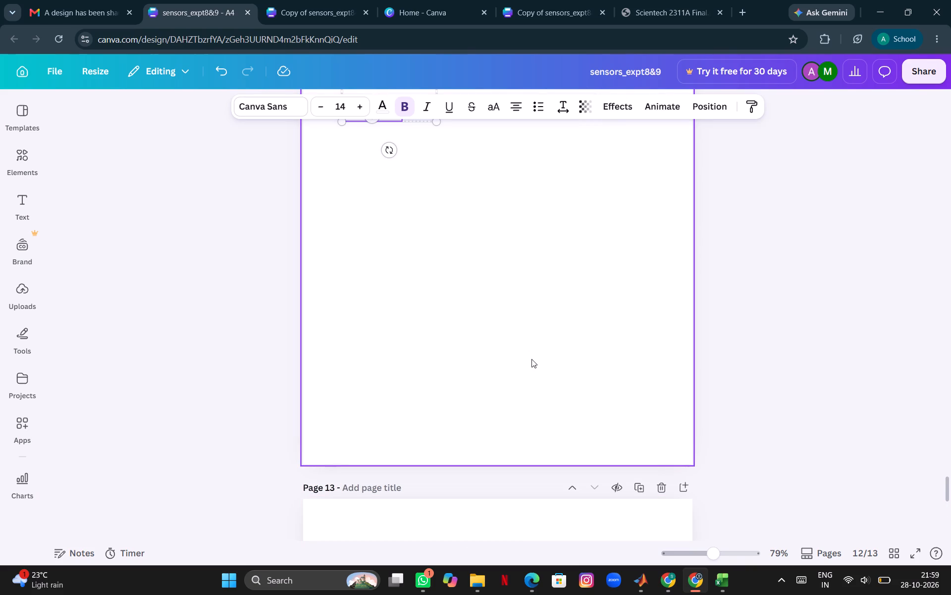
pyautogui.scroll(-5, 527, 357)
pyautogui.hotkey('ctrl', 'v')
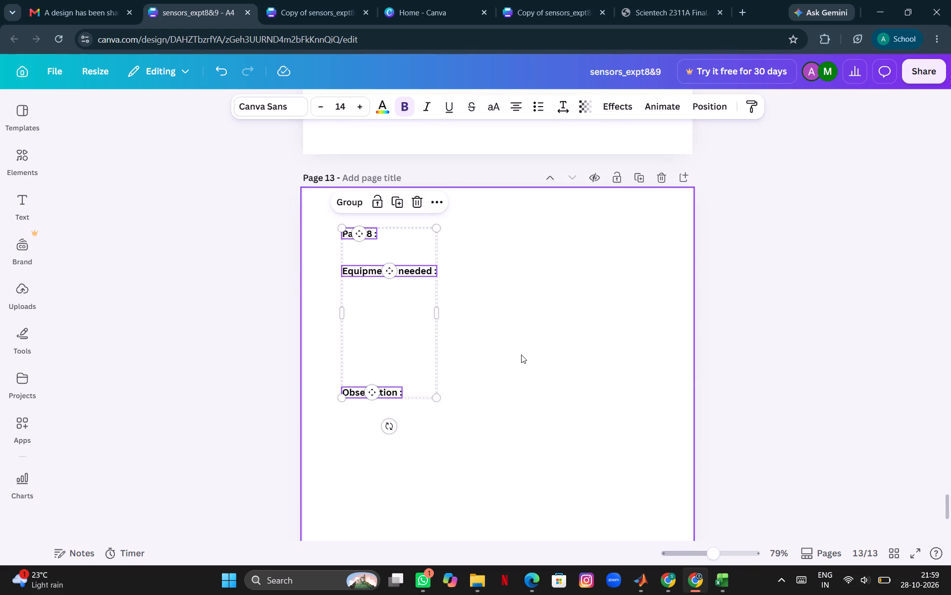
# Add pages 14, 15 and 16 to the report, pasting the same three headings onto each.
pyautogui.scroll(-7, 521, 355)
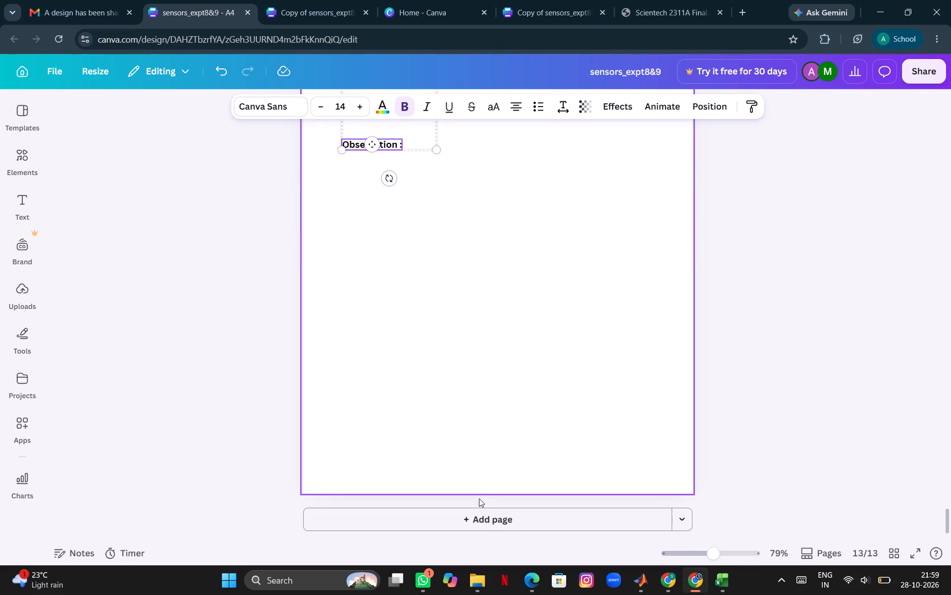
pyautogui.click(490, 511)
pyautogui.hotkey('ctrl', 'v')
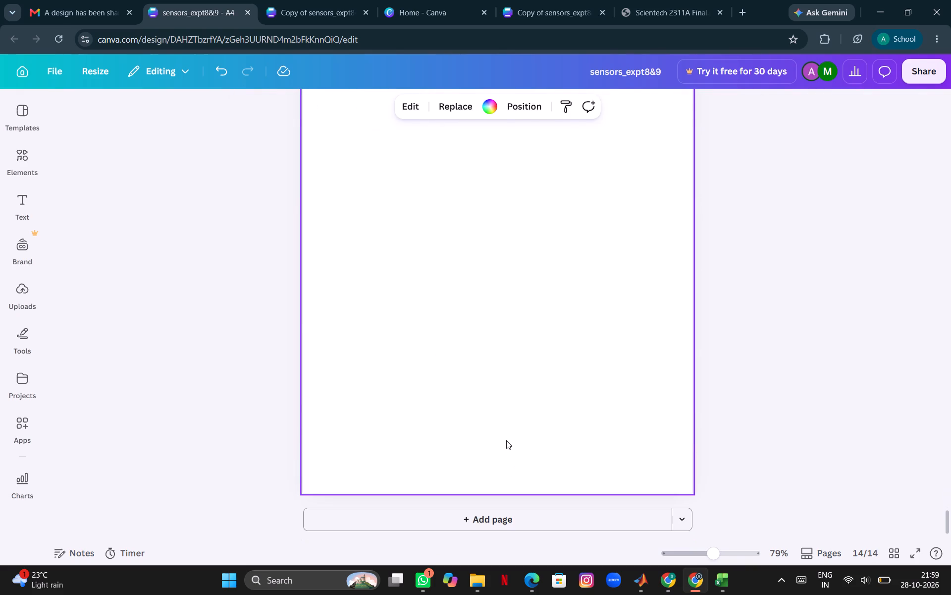
pyautogui.click(514, 516)
pyautogui.hotkey('ctrl', 'v')
pyautogui.click(523, 519)
pyautogui.hotkey('ctrl', 'v')
# Check the pasted headings from page 16 back through to the Part -8 page 12.
pyautogui.scroll(8, 531, 443)
pyautogui.click(950, 253)
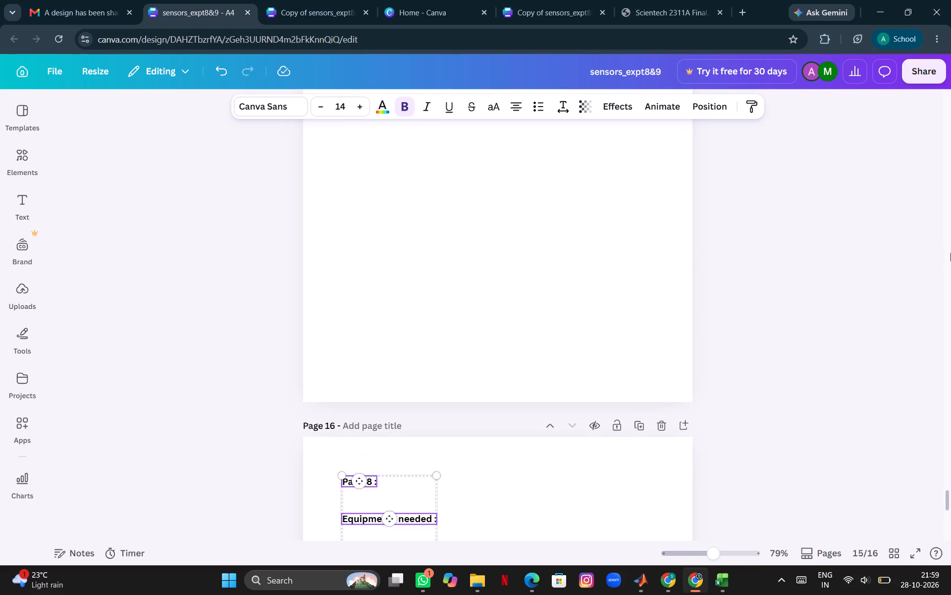
pyautogui.scroll(-3, 411, 390)
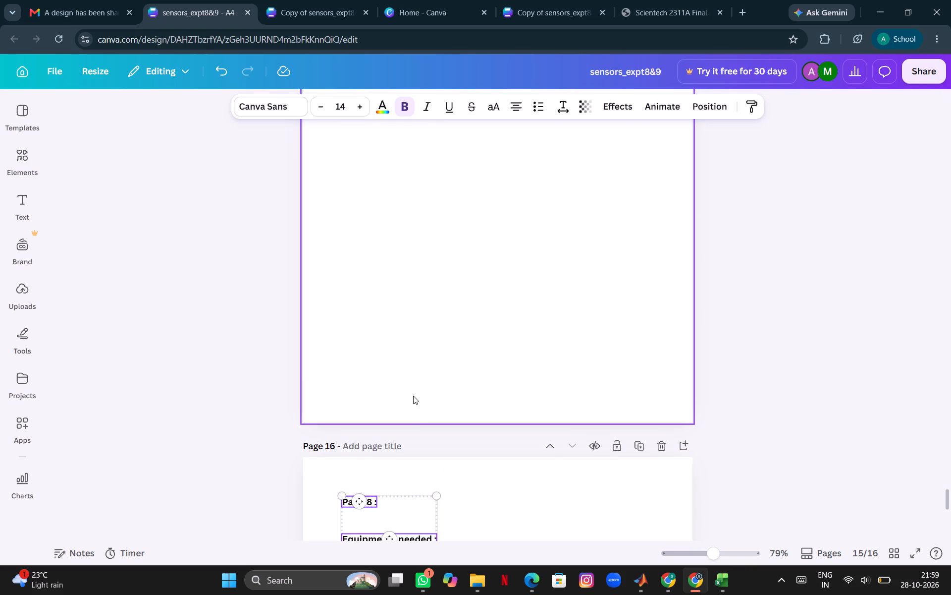
pyautogui.scroll(-1, 413, 396)
pyautogui.click(573, 381)
pyautogui.scroll(5, 571, 380)
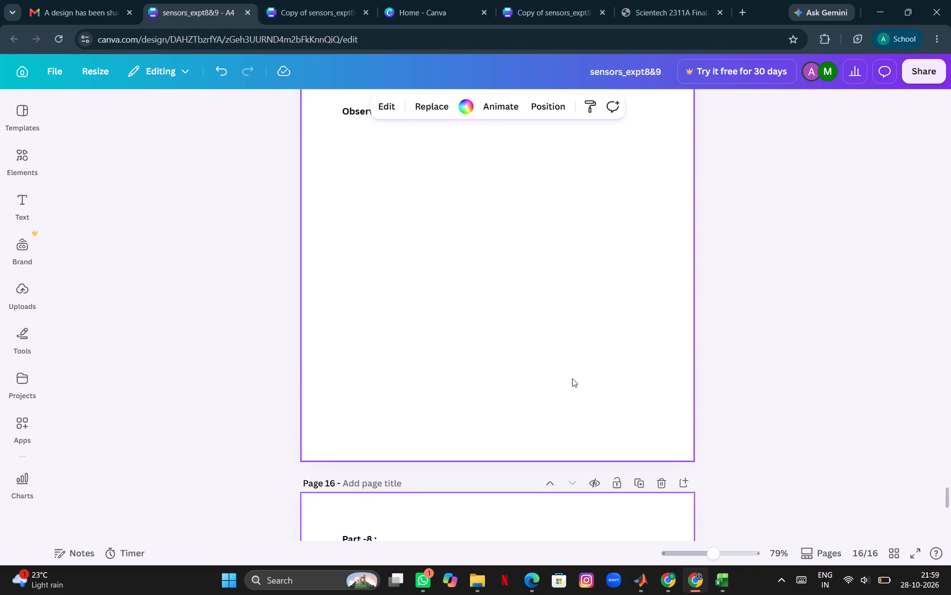
pyautogui.scroll(12, 572, 378)
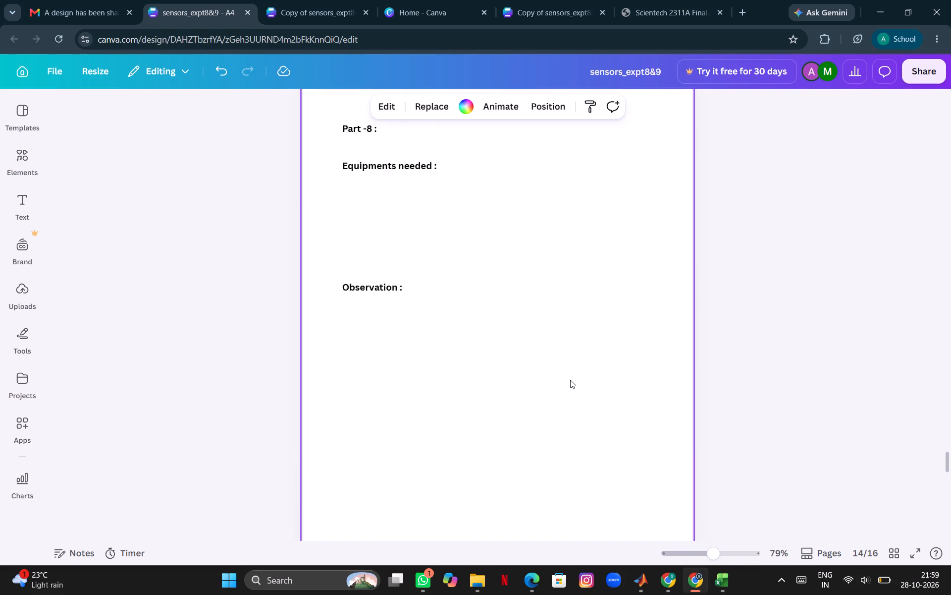
pyautogui.scroll(13, 570, 380)
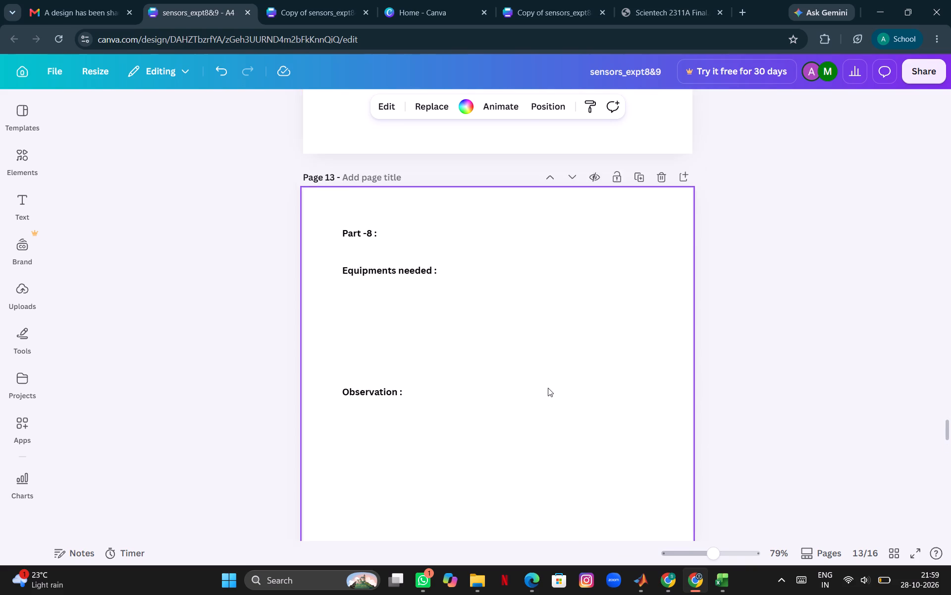
pyautogui.scroll(11, 548, 388)
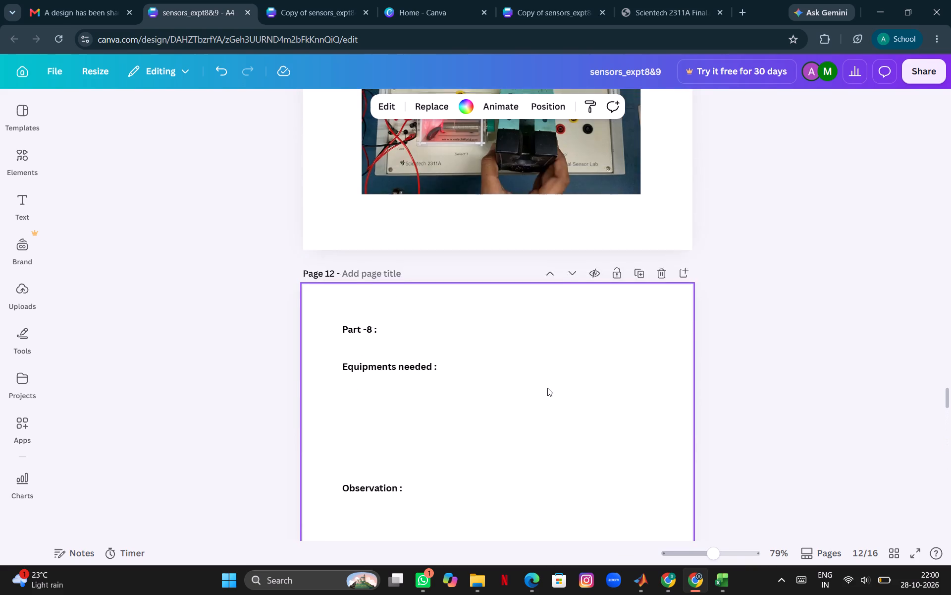
pyautogui.scroll(-4, 547, 388)
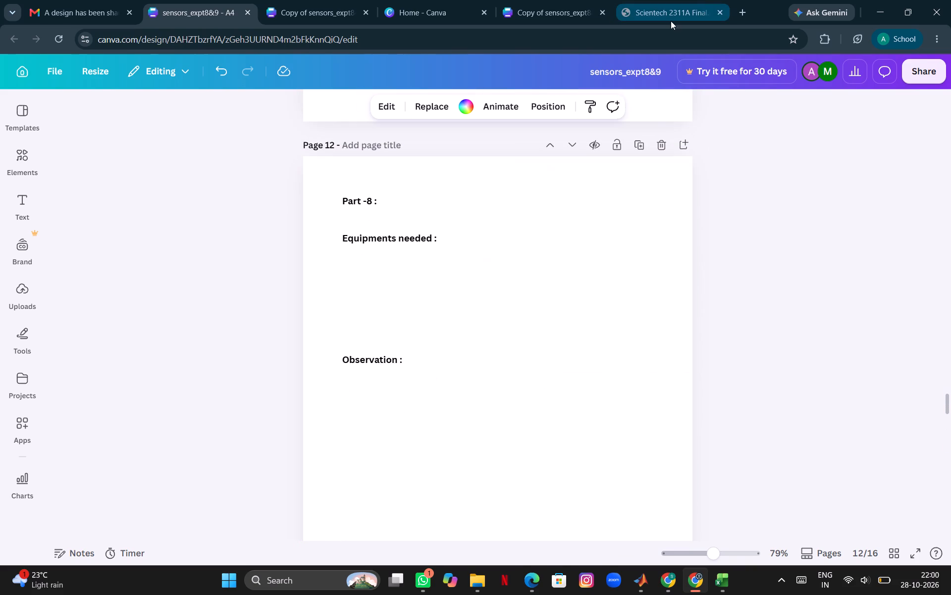
# Switch to the manual PDF and copy Experiment 9's objective, "Study and use of M6 Reflective fiber coupled with Fiber sensor amplifier.".
pyautogui.click(671, 21)
pyautogui.scroll(-4, 574, 313)
pyautogui.scroll(11, 571, 328)
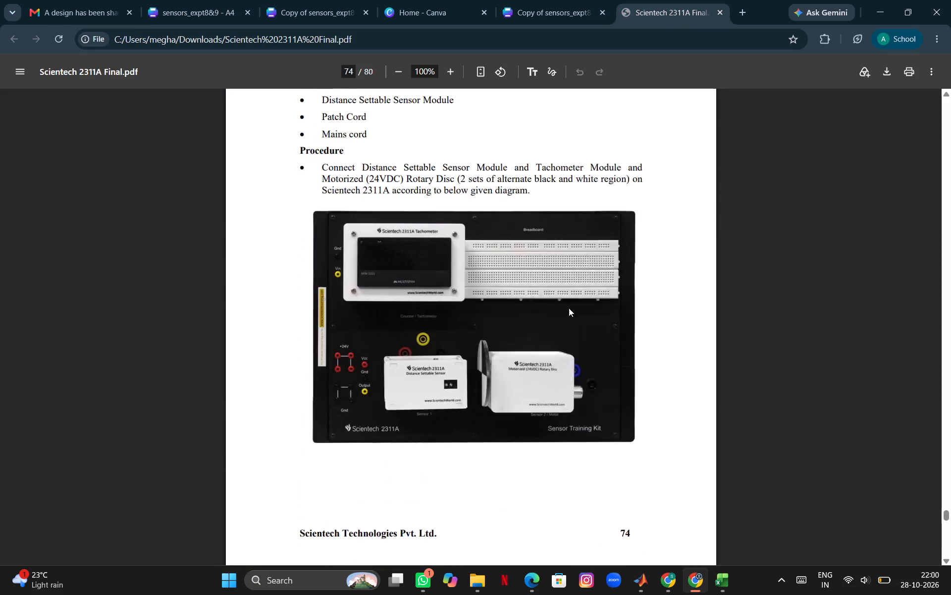
pyautogui.scroll(20, 569, 308)
pyautogui.scroll(8, 569, 308)
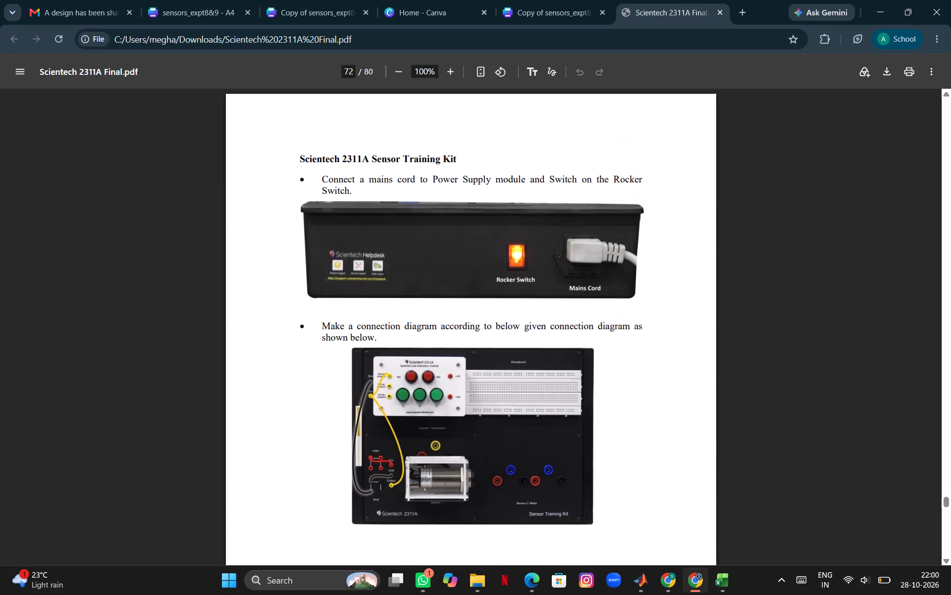
pyautogui.scroll(17, 569, 304)
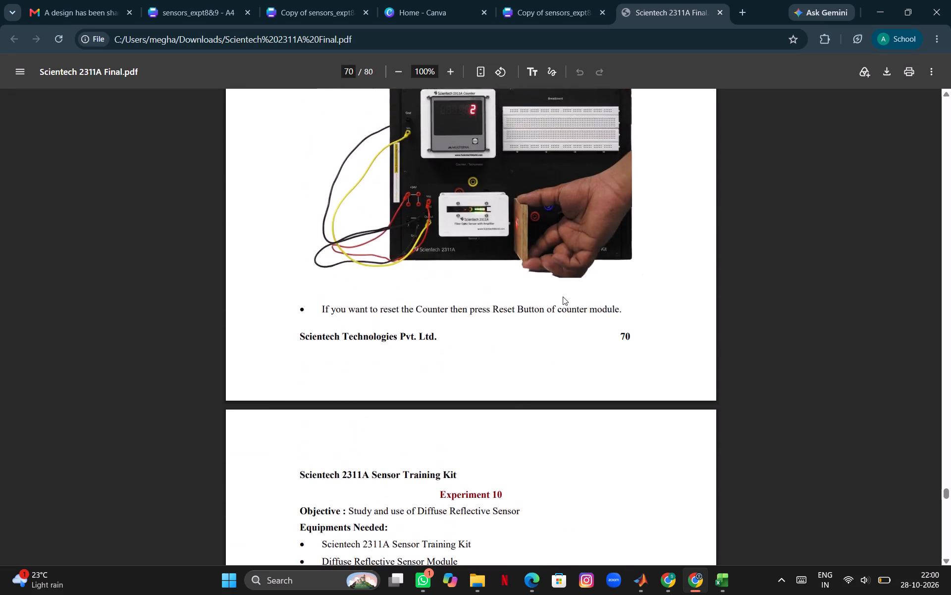
pyautogui.scroll(16, 563, 297)
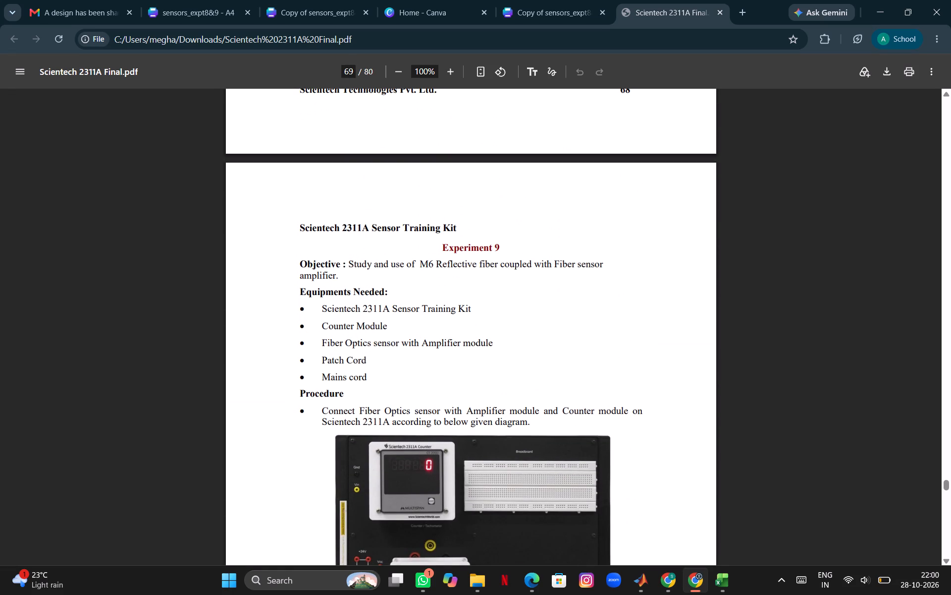
pyautogui.click(349, 263)
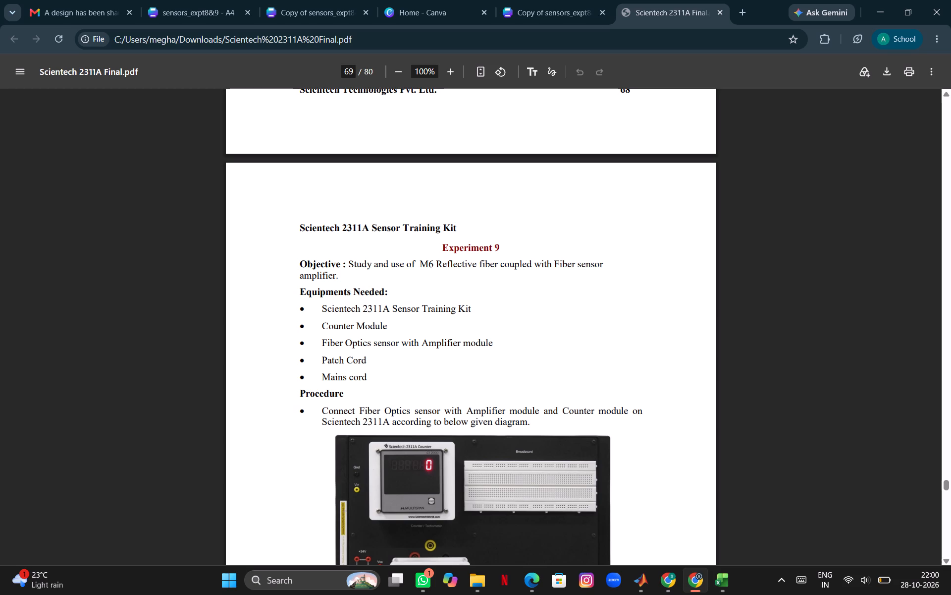
pyautogui.moveTo(350, 263); pyautogui.dragTo(677, 262)
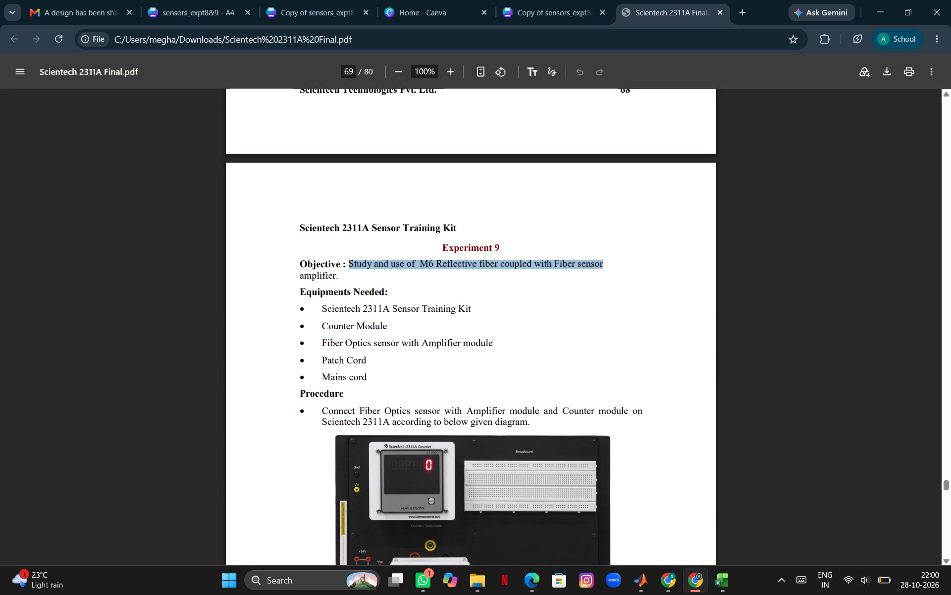
pyautogui.moveTo(677, 262); pyautogui.dragTo(685, 330)
pyautogui.moveTo(549, 302); pyautogui.dragTo(540, 303)
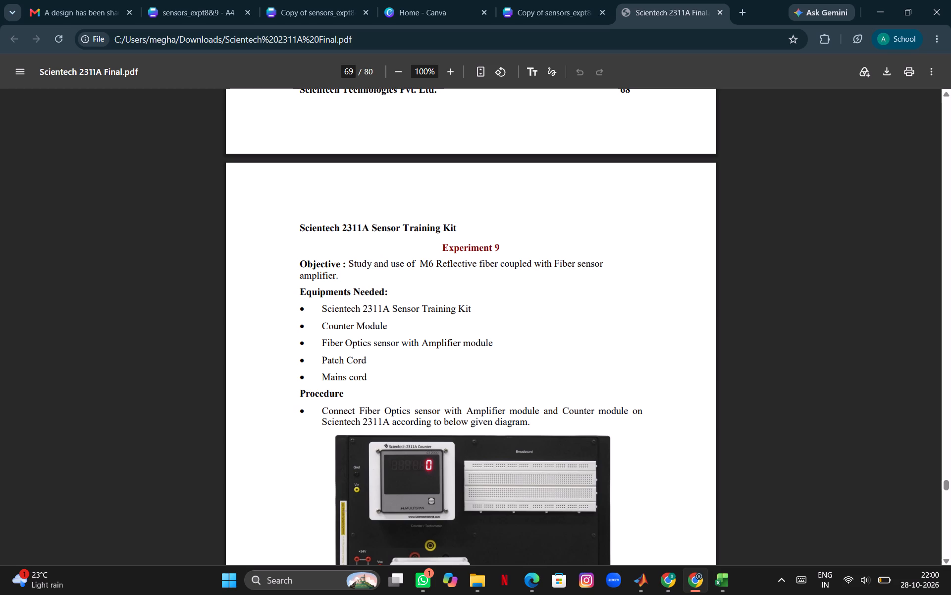
pyautogui.moveTo(344, 274); pyautogui.dragTo(352, 280)
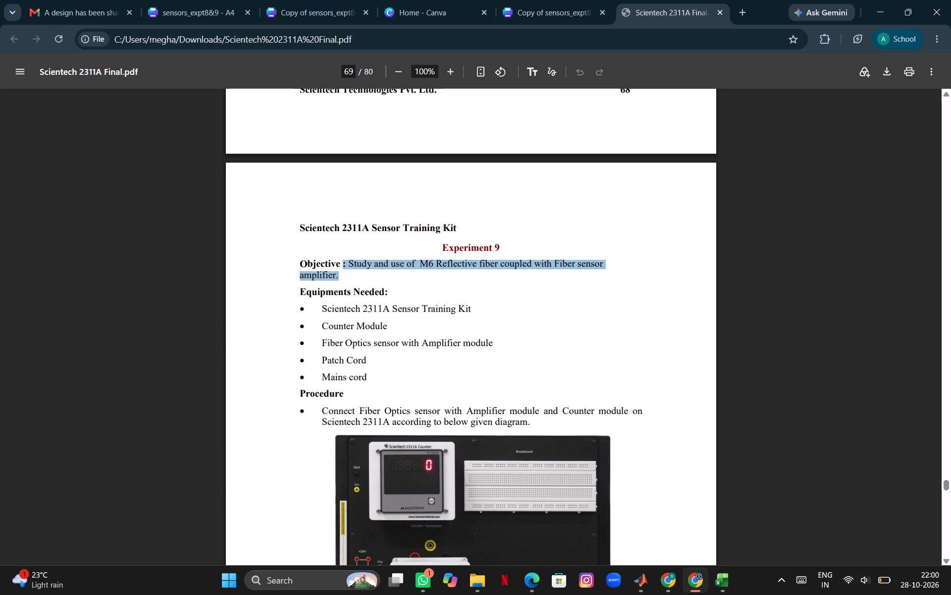
pyautogui.moveTo(348, 263); pyautogui.dragTo(349, 273)
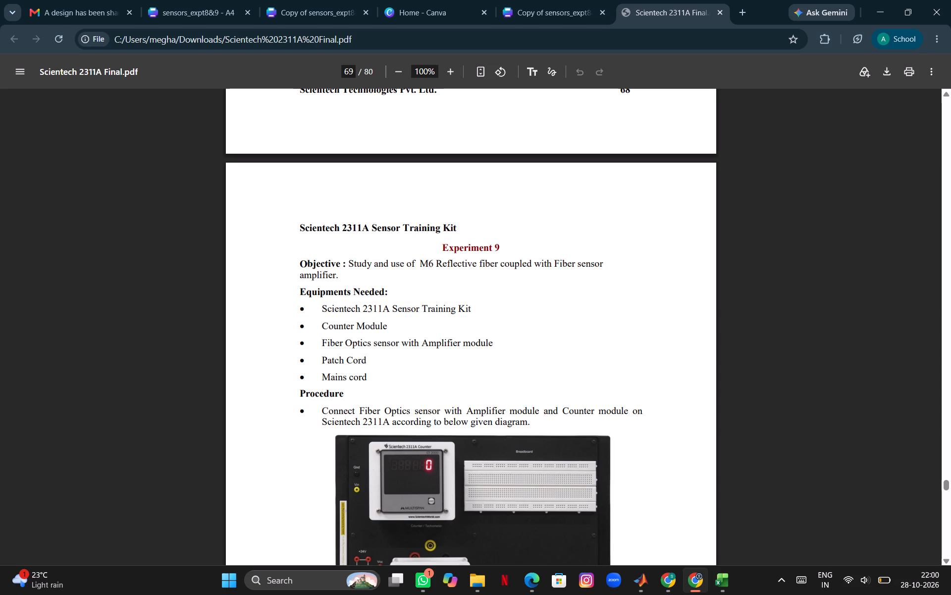
pyautogui.moveTo(349, 273); pyautogui.dragTo(350, 277)
pyautogui.moveTo(350, 277); pyautogui.dragTo(340, 281)
pyautogui.hotkey('ctrl', 'c')
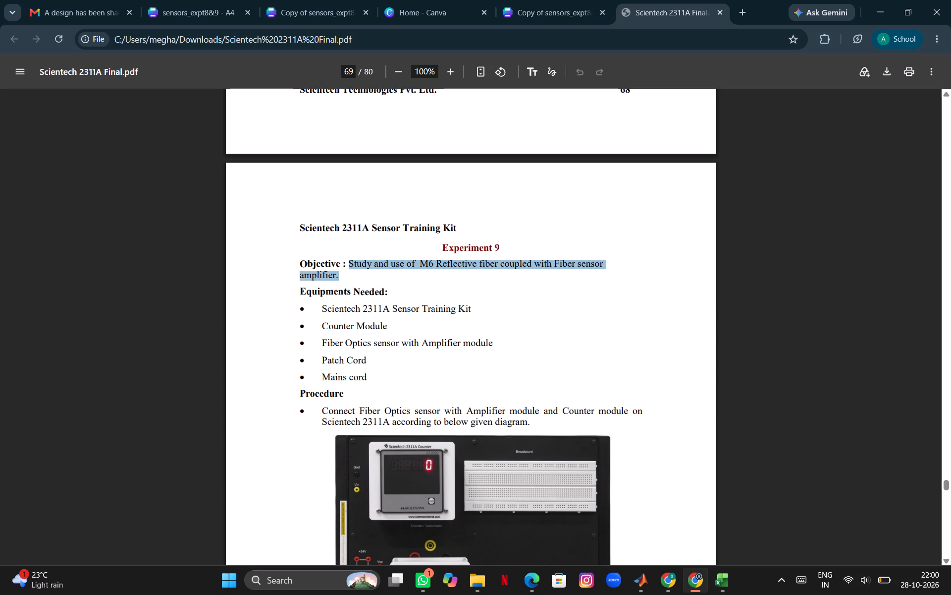
# Copy Experiment 9's objective sentence and paste it onto page 12 of the sensors_expt8&9 report as left-aligned text without bold.
pyautogui.hotkey('ctrl', 'c')
pyautogui.hotkey('ctrl', 'c')
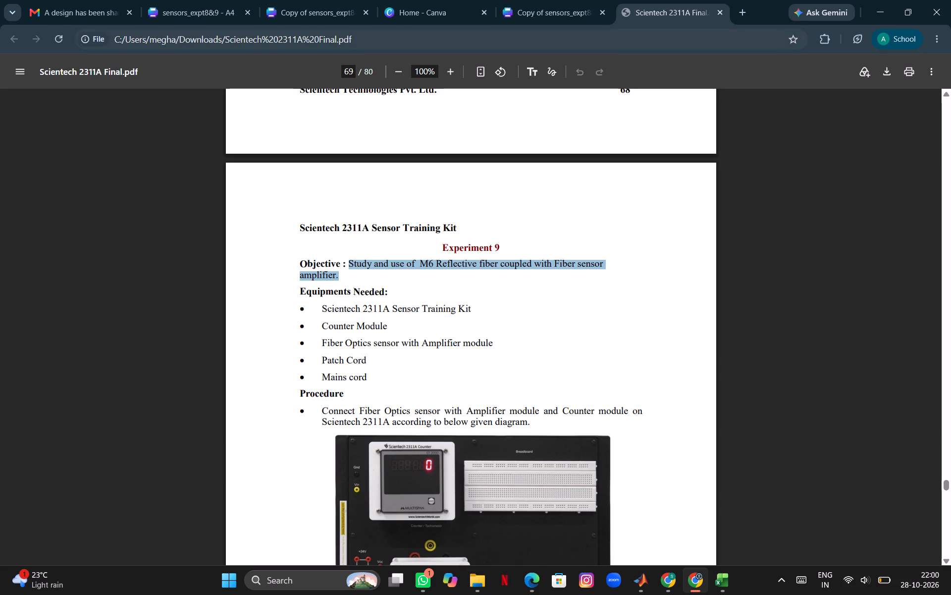
pyautogui.click(218, 17)
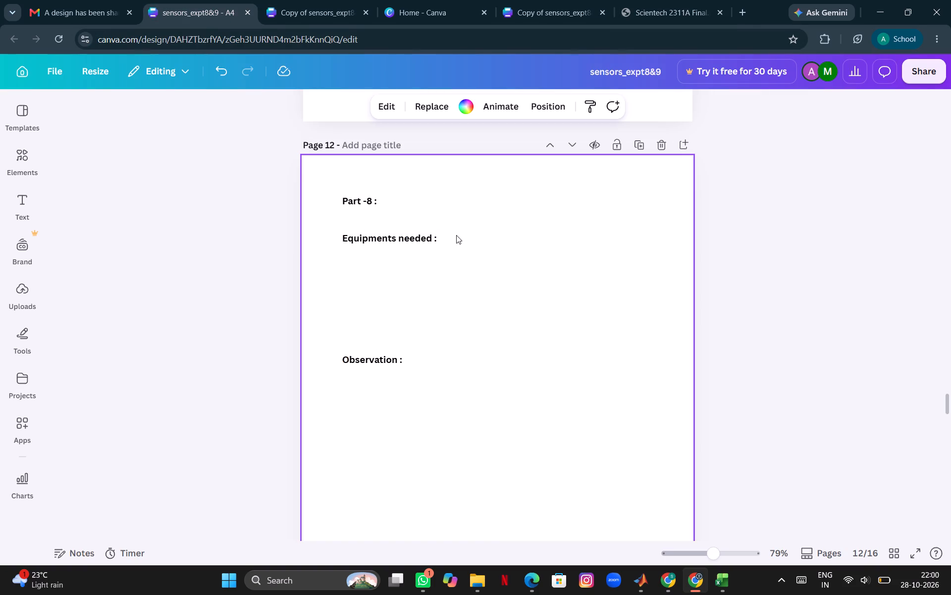
pyautogui.hotkey('ctrl', 'v')
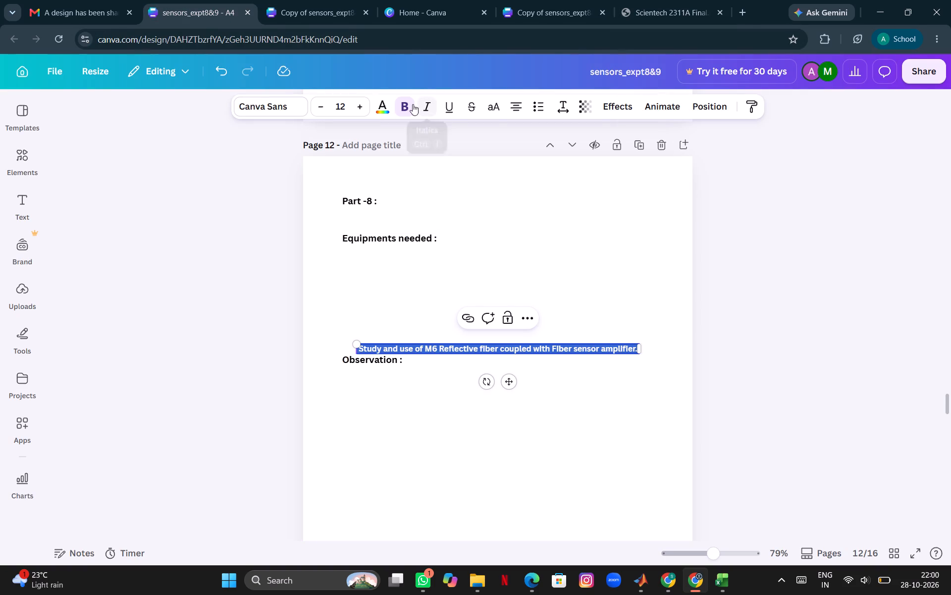
pyautogui.click(409, 106)
pyautogui.click(515, 105)
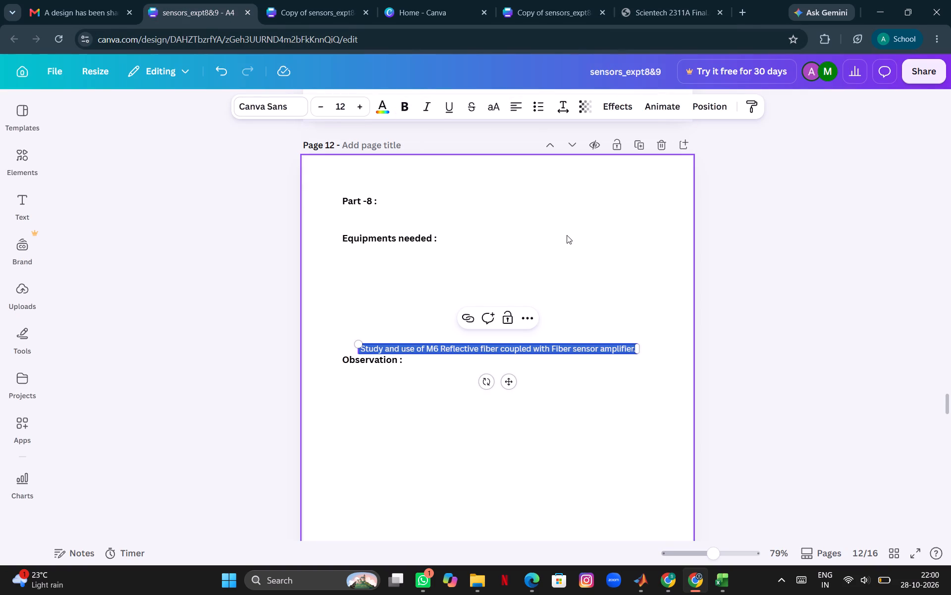
pyautogui.click(567, 236)
# Place the pasted objective on the same line as the Part -8 heading, just after its colon.
pyautogui.moveTo(553, 348); pyautogui.dragTo(562, 192)
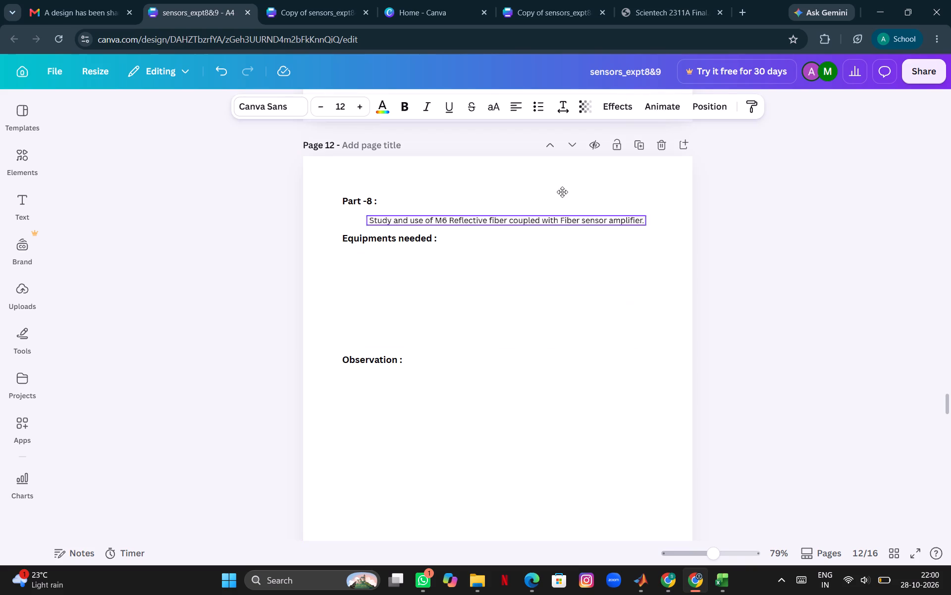
pyautogui.moveTo(562, 192); pyautogui.dragTo(577, 198)
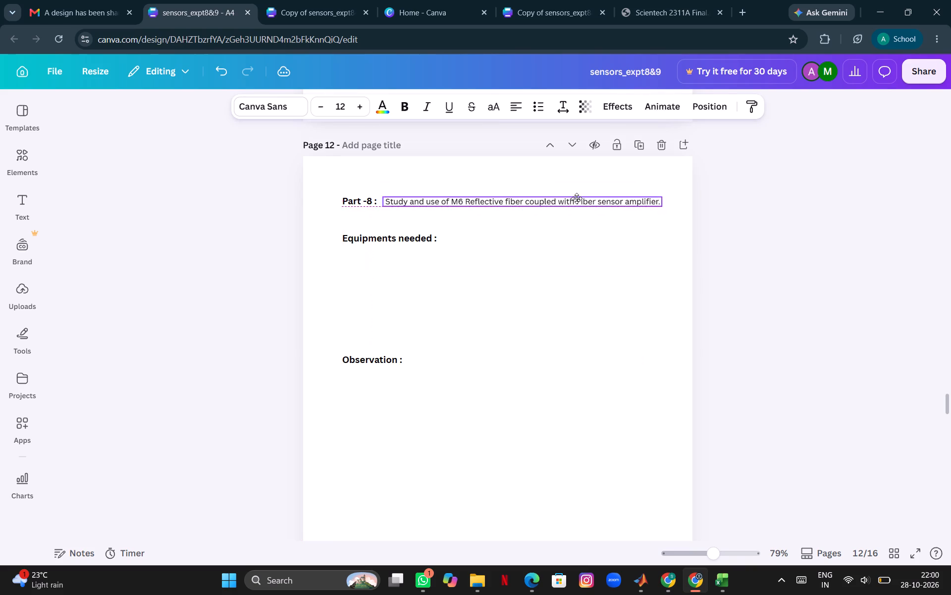
pyautogui.moveTo(577, 198); pyautogui.dragTo(575, 200)
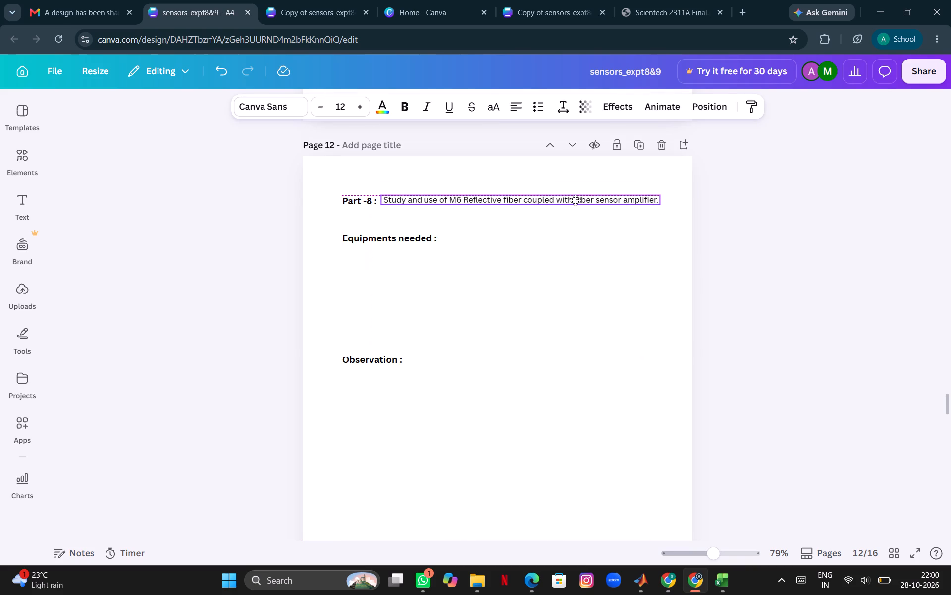
pyautogui.moveTo(575, 200); pyautogui.dragTo(567, 201)
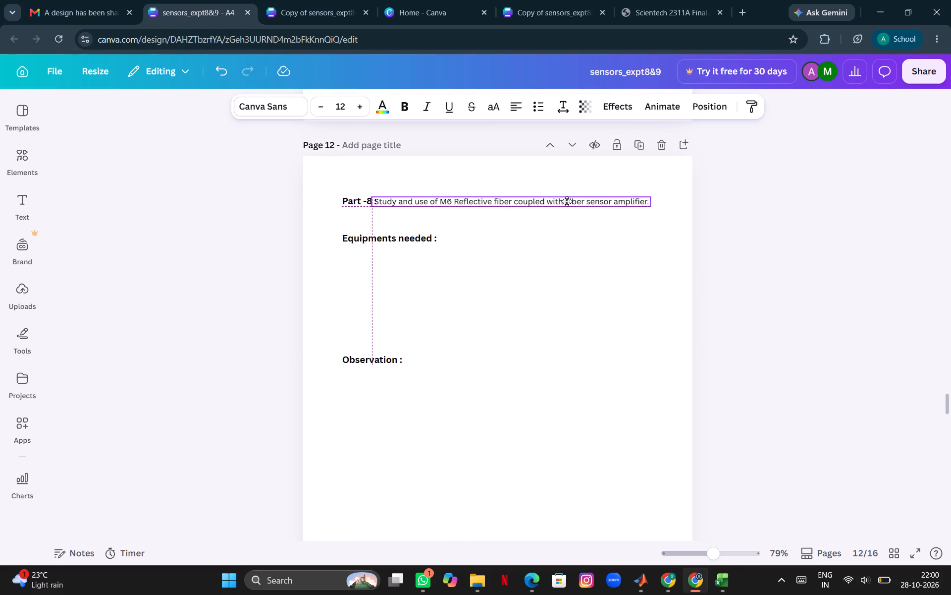
pyautogui.moveTo(567, 201); pyautogui.dragTo(571, 201)
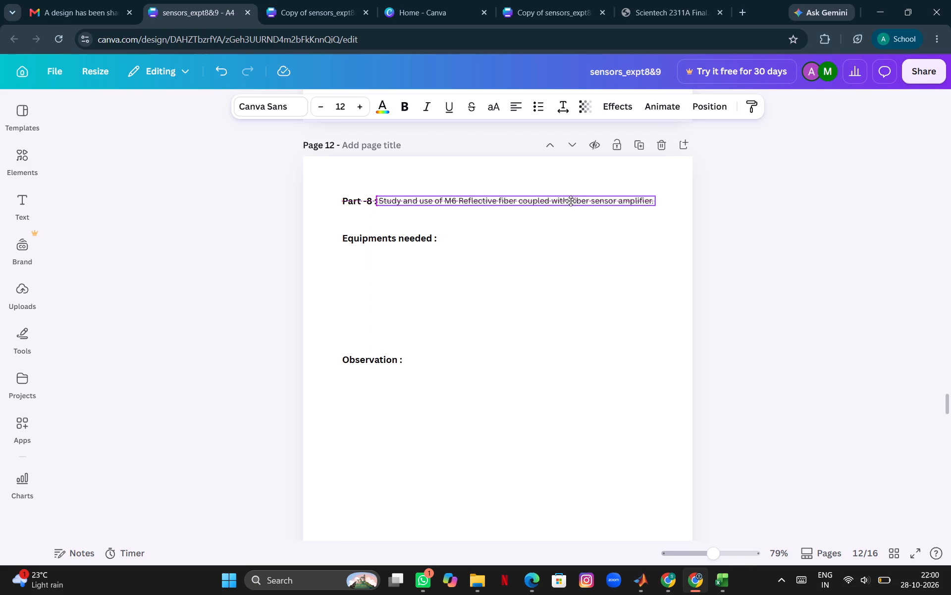
pyautogui.moveTo(571, 201); pyautogui.dragTo(571, 202)
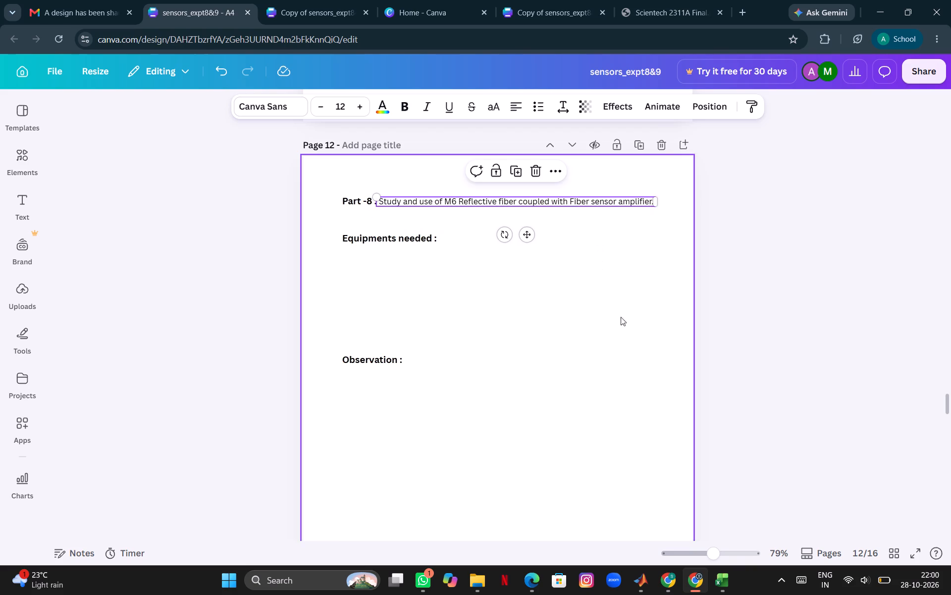
pyautogui.moveTo(627, 329); pyautogui.dragTo(626, 324)
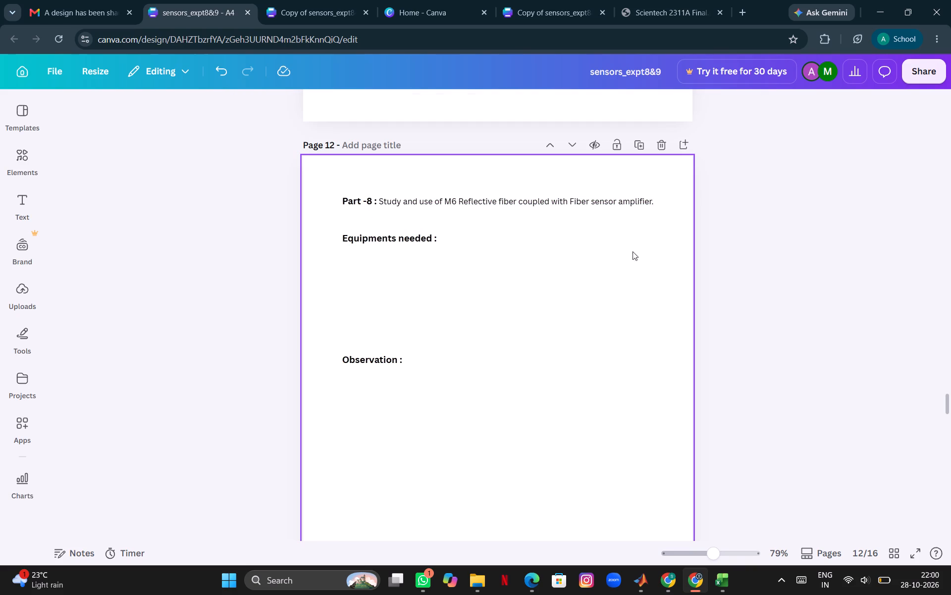
# Switch to the manual PDF and copy Experiment 9's equipment list, from Scientech 2311A Sensor Training Kit to Mains cord, including the bullets.
pyautogui.click(673, 0)
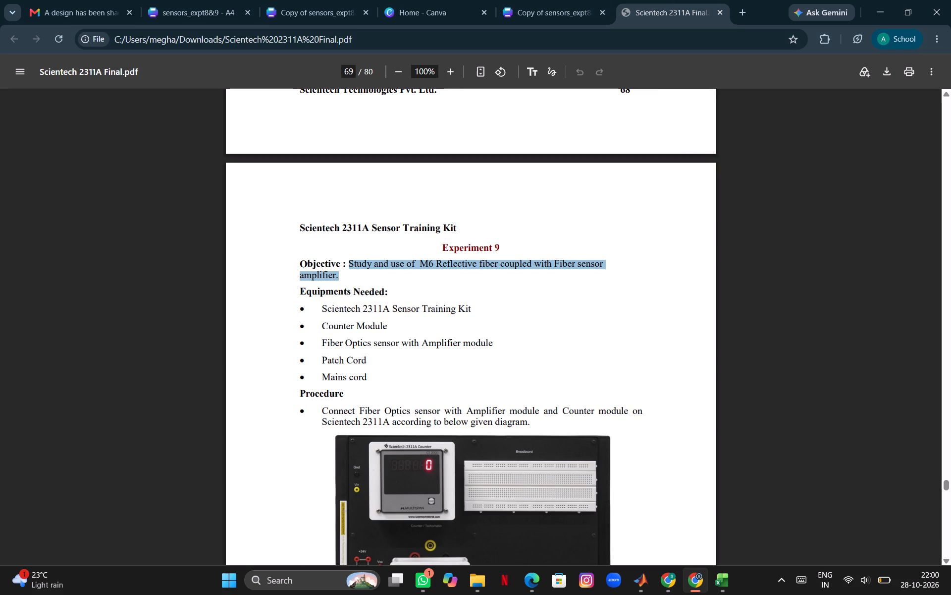
pyautogui.moveTo(322, 304); pyautogui.dragTo(375, 372)
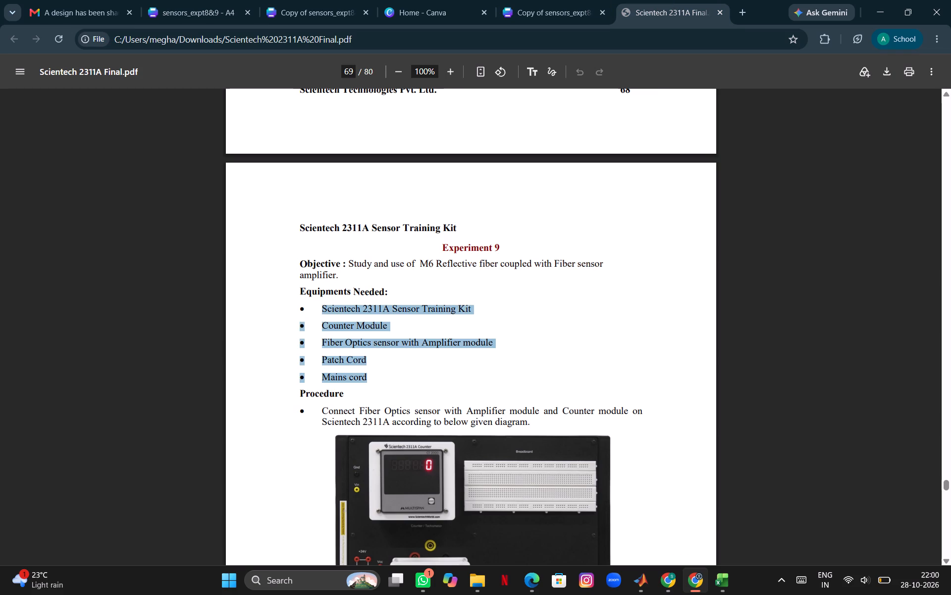
pyautogui.moveTo(309, 299); pyautogui.dragTo(316, 301)
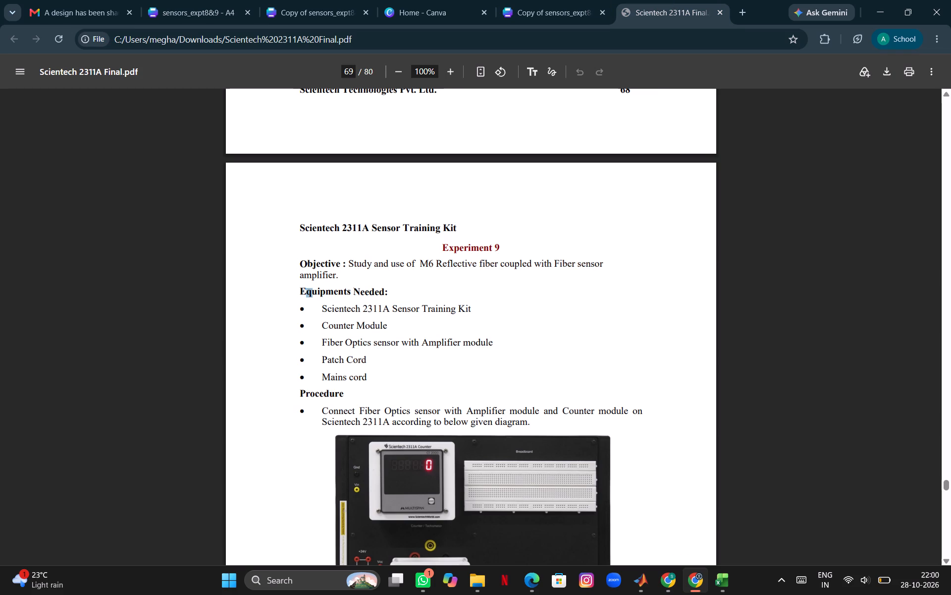
pyautogui.moveTo(318, 310); pyautogui.dragTo(352, 350)
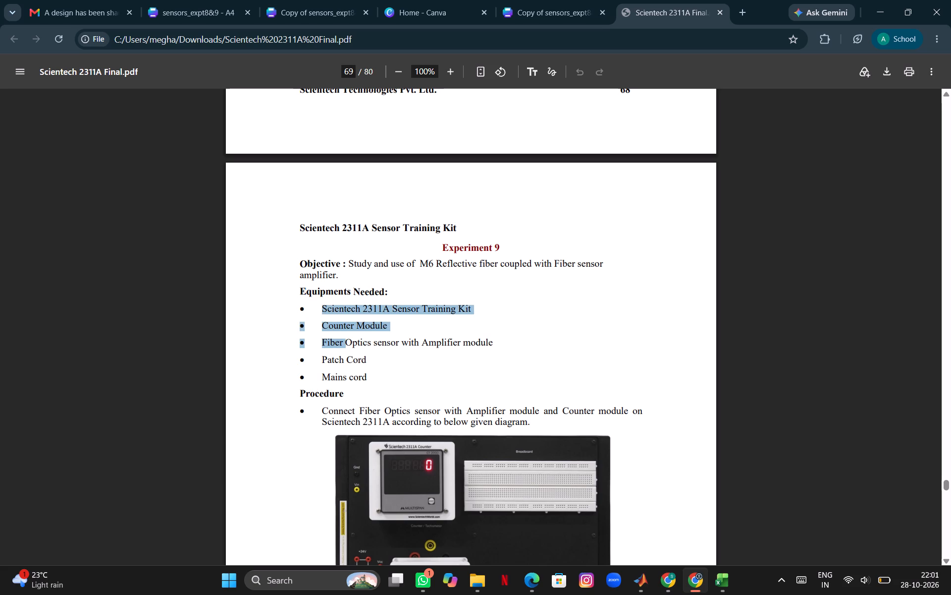
pyautogui.moveTo(352, 350); pyautogui.dragTo(375, 374)
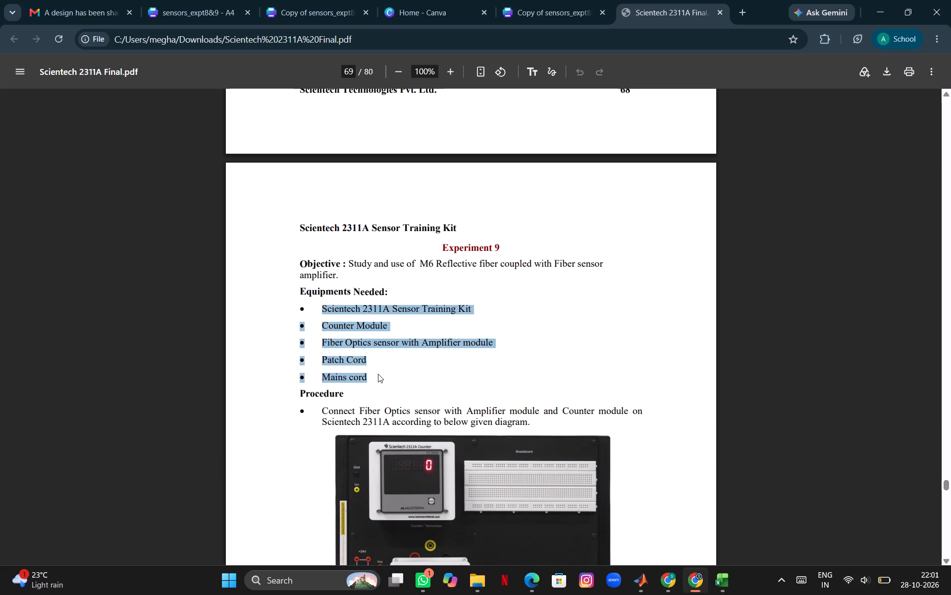
pyautogui.moveTo(293, 302); pyautogui.dragTo(298, 309)
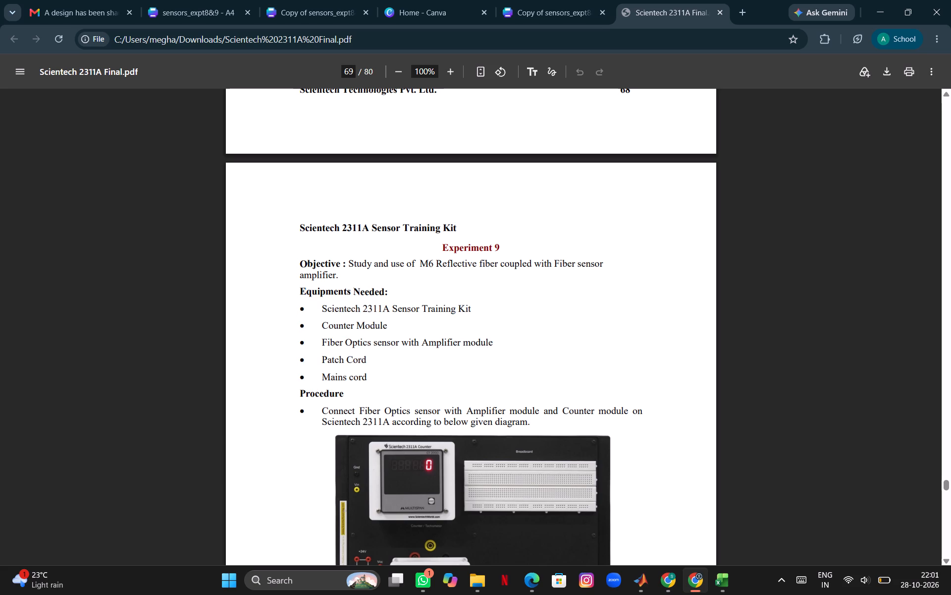
pyautogui.moveTo(298, 309); pyautogui.dragTo(371, 371)
pyautogui.hotkey('ctrl', 'c')
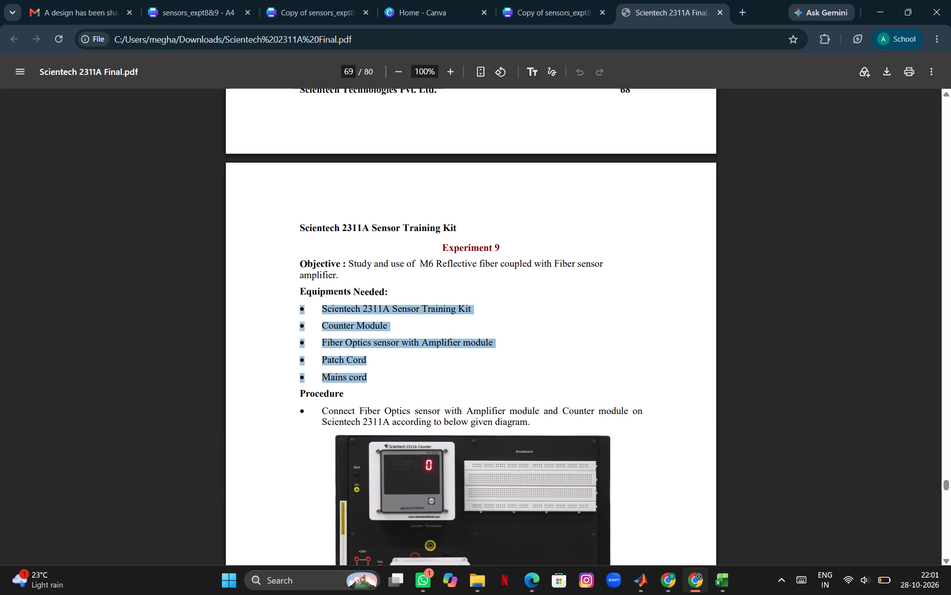
# Return to the sensors_expt8&9 report and paste the equipment list onto page 12, left-aligned and without bold.
pyautogui.click(227, 7)
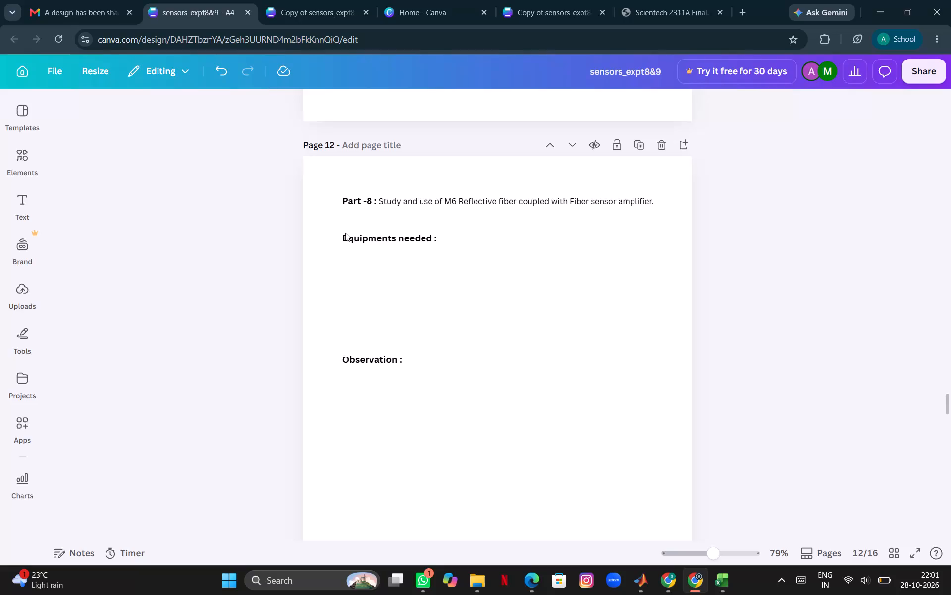
pyautogui.hotkey('ctrl', 'v')
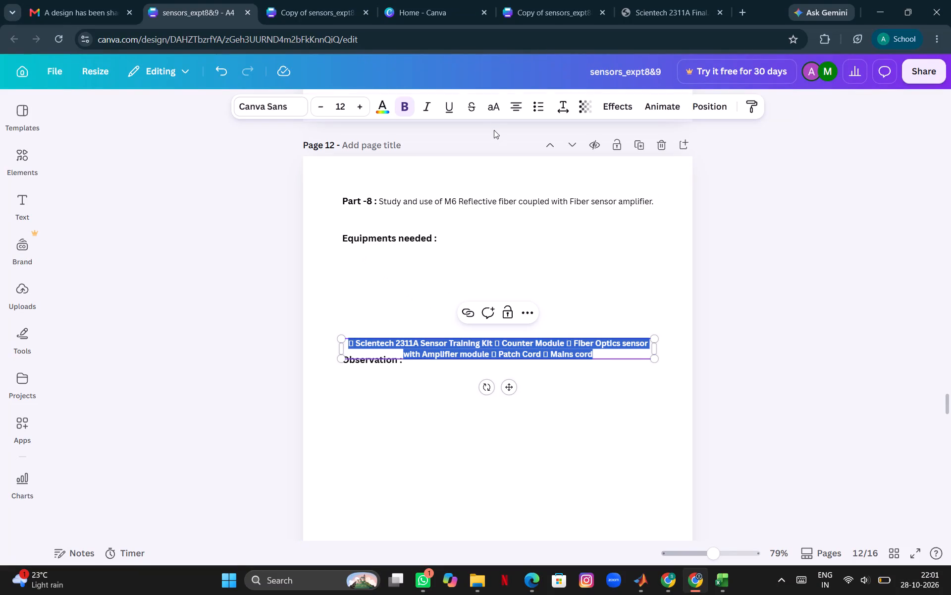
pyautogui.click(507, 103)
pyautogui.click(405, 101)
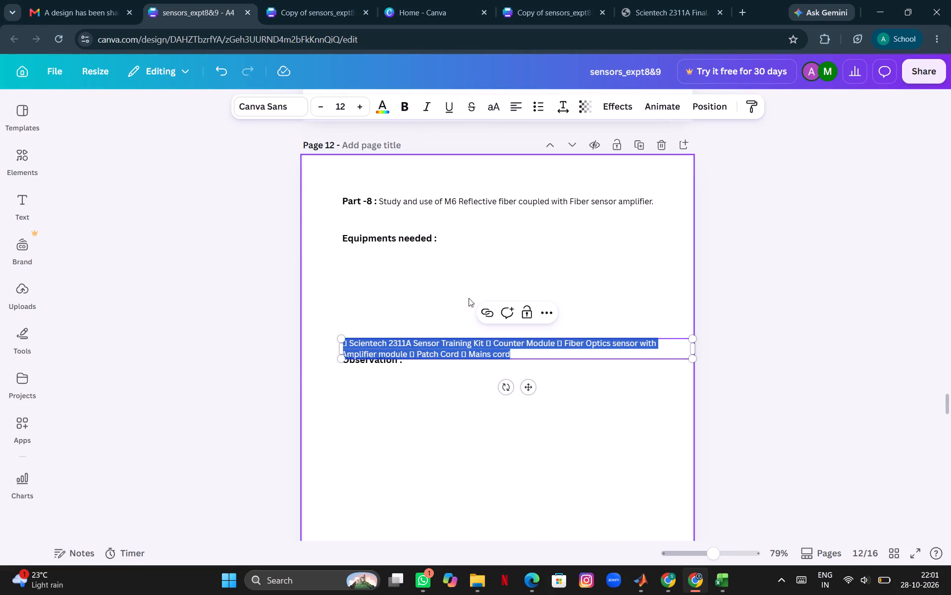
# Break the pasted equipment text into separate lines so each of the five items has its own line.
pyautogui.click(483, 340)
pyautogui.press('Right')
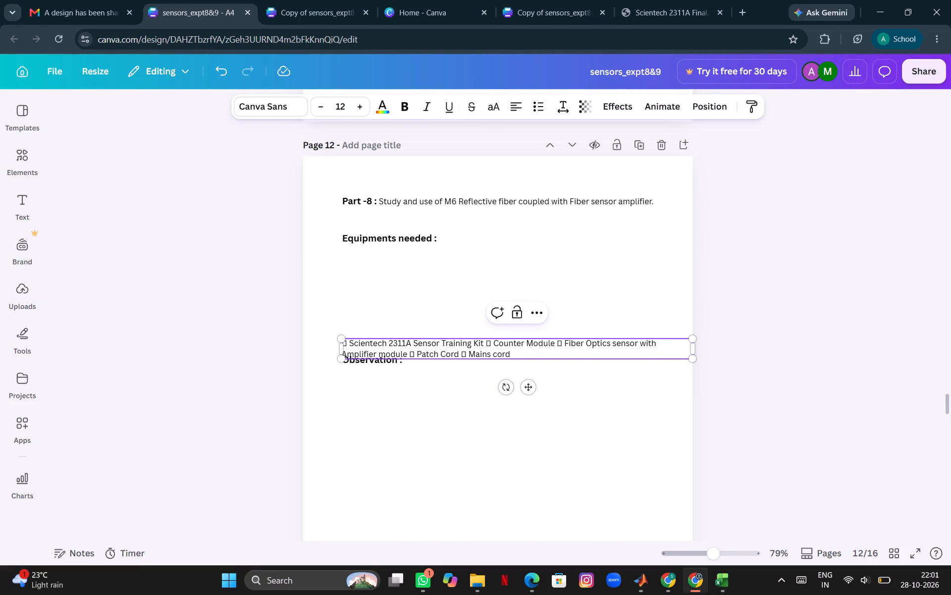
pyautogui.press('Return')
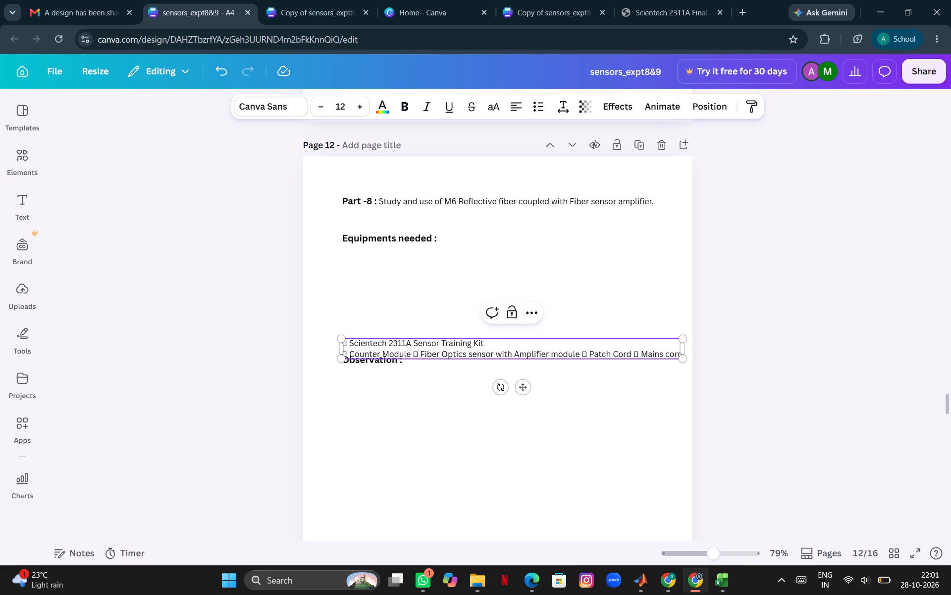
pyautogui.click(413, 353)
pyautogui.press('Return')
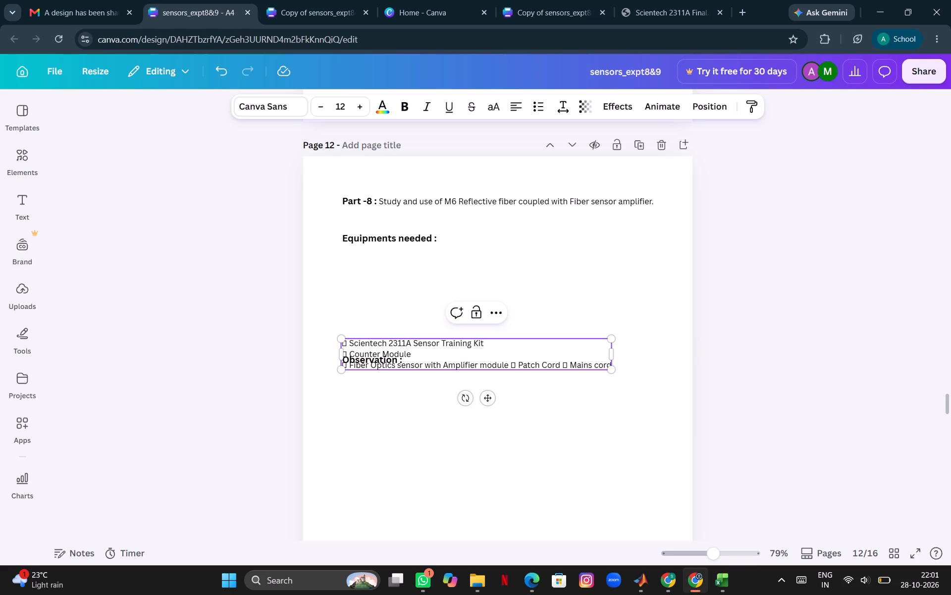
pyautogui.click(511, 365)
pyautogui.press('Return')
pyautogui.click(393, 379)
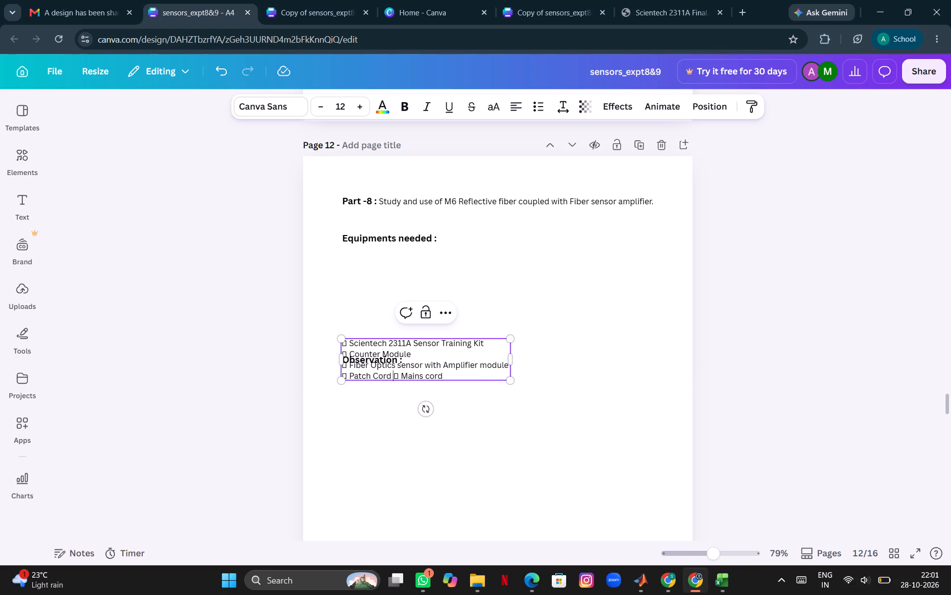
pyautogui.press('Return')
pyautogui.click(601, 372)
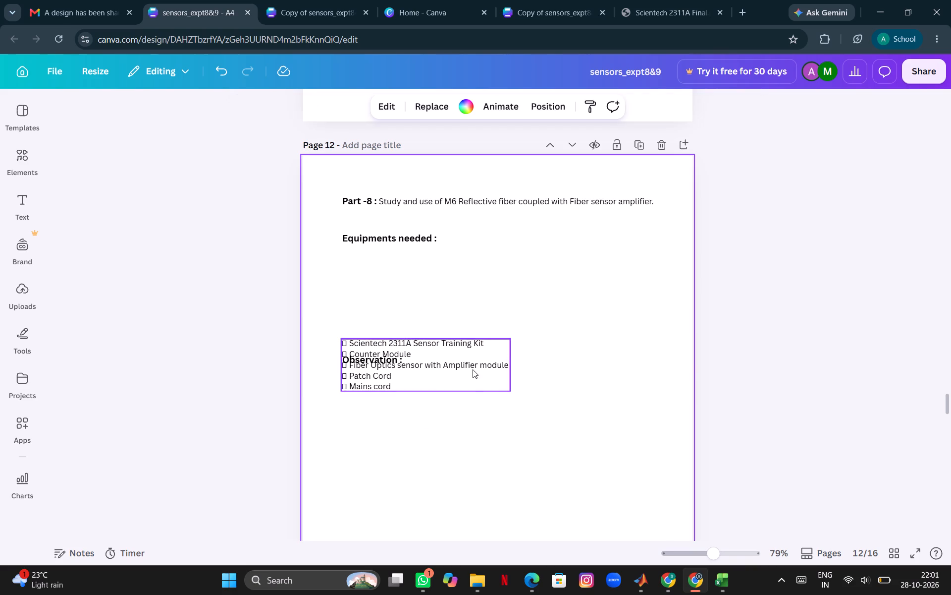
# Move the equipment list beneath the Equipments needed heading, aligned with the heading's left edge.
pyautogui.moveTo(473, 369); pyautogui.dragTo(473, 289)
pyautogui.click(587, 385)
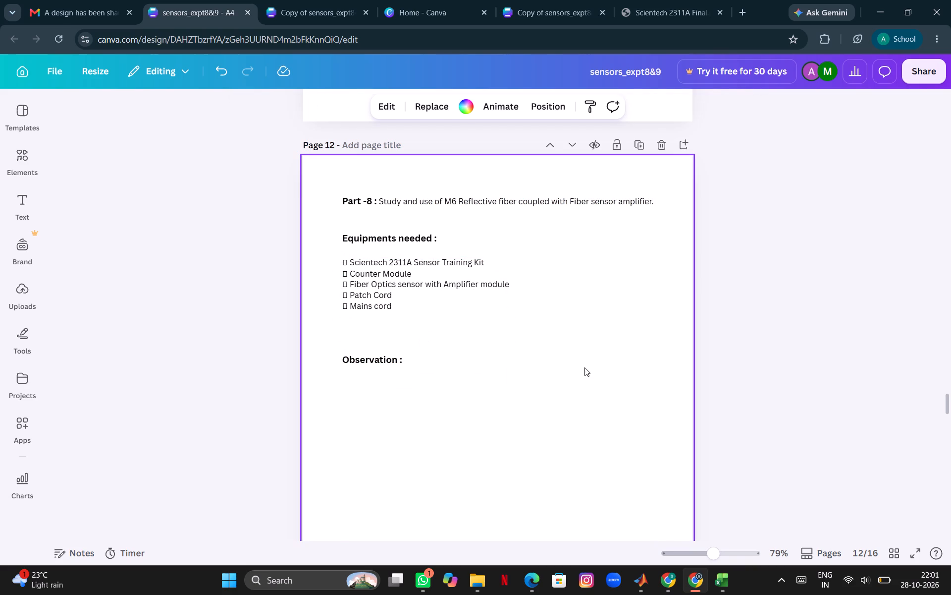
# In the manual PDF, copy Experiment 9's sentence "When any object comes in front of fiber sensor then Counter Module start counting".
pyautogui.scroll(-2, 562, 363)
pyautogui.click(664, 2)
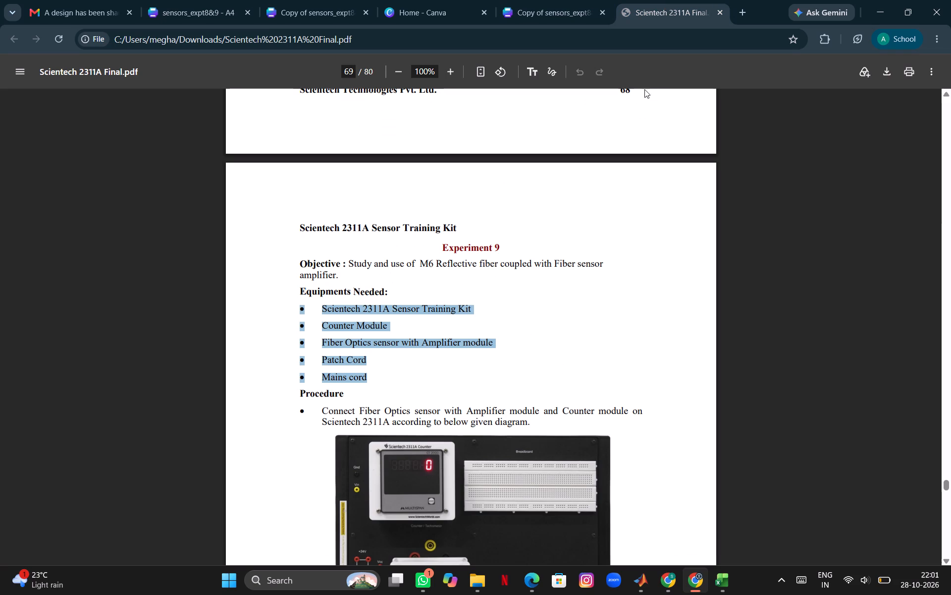
pyautogui.scroll(-13, 452, 488)
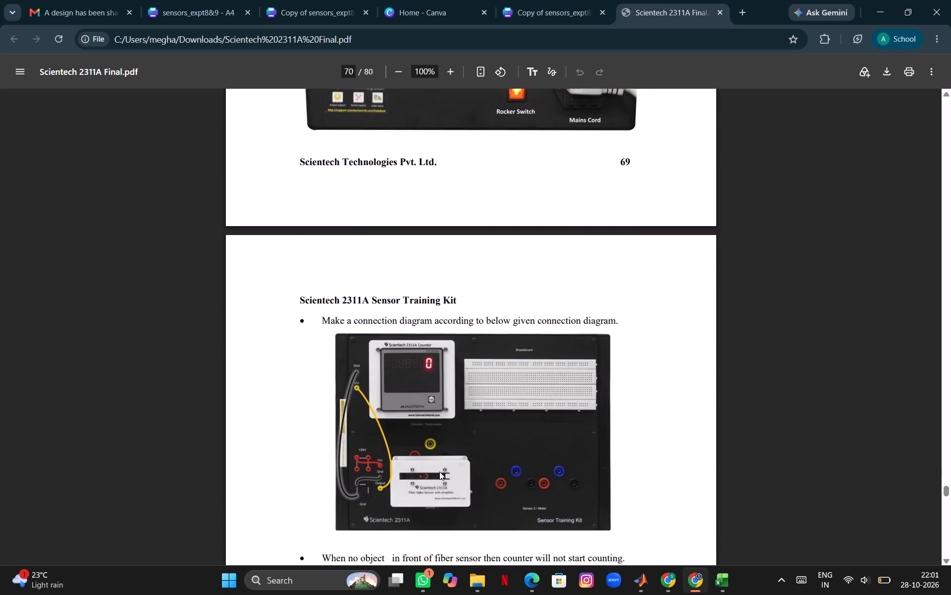
pyautogui.scroll(-9, 439, 472)
pyautogui.scroll(9, 436, 469)
pyautogui.scroll(-2, 436, 460)
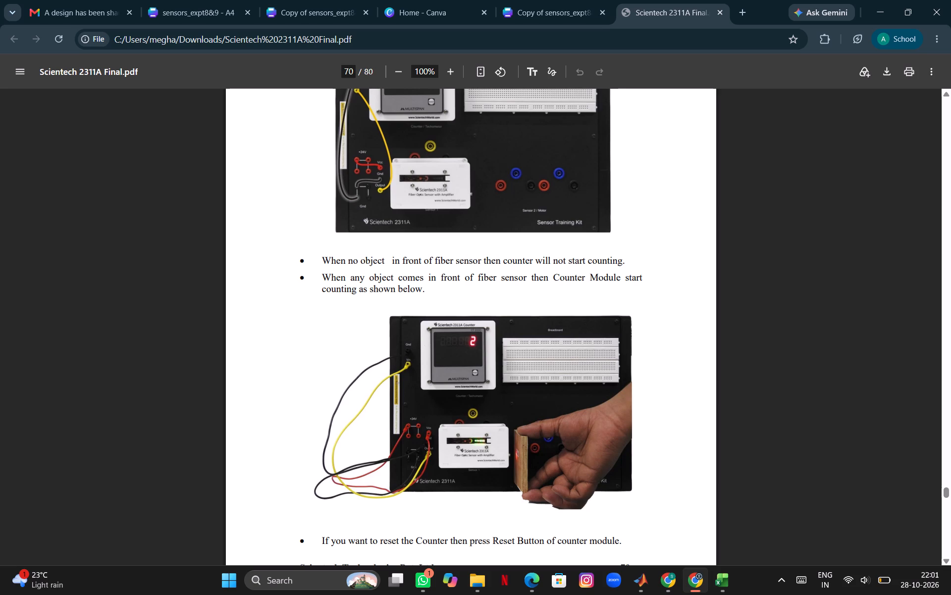
pyautogui.moveTo(321, 275); pyautogui.dragTo(373, 294)
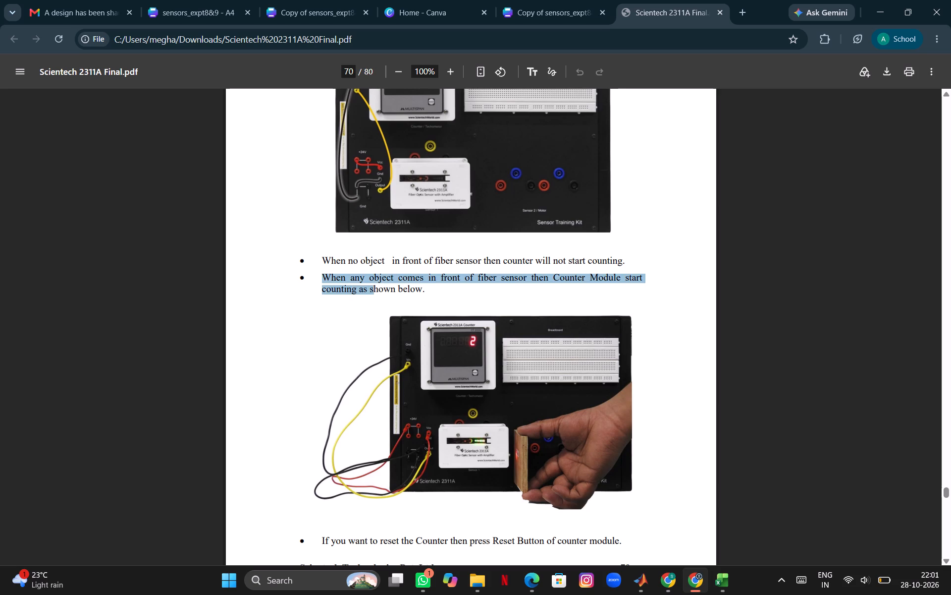
pyautogui.moveTo(373, 294); pyautogui.dragTo(358, 300)
pyautogui.hotkey('ctrl', 'c')
pyautogui.scroll(7, 341, 311)
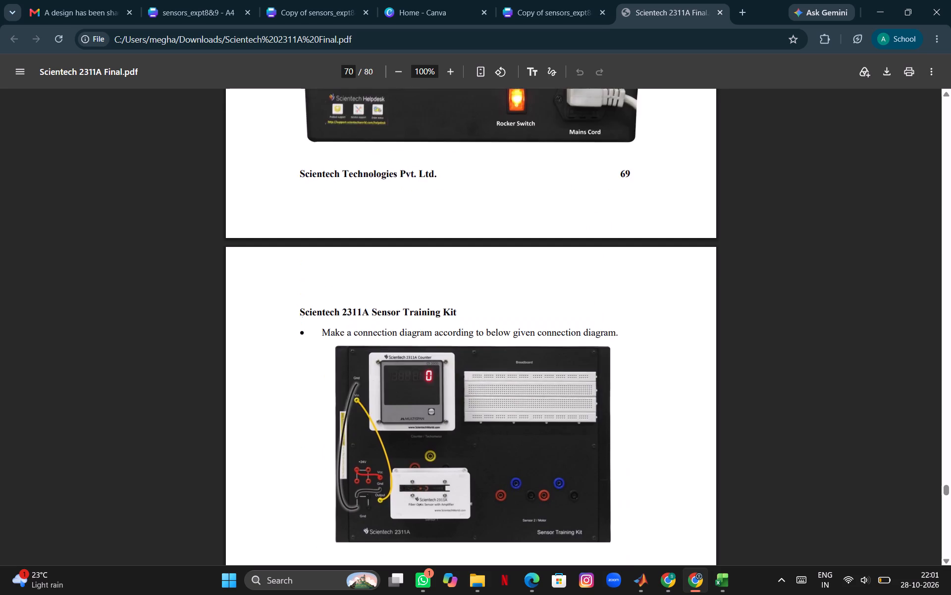
pyautogui.scroll(7, 302, 317)
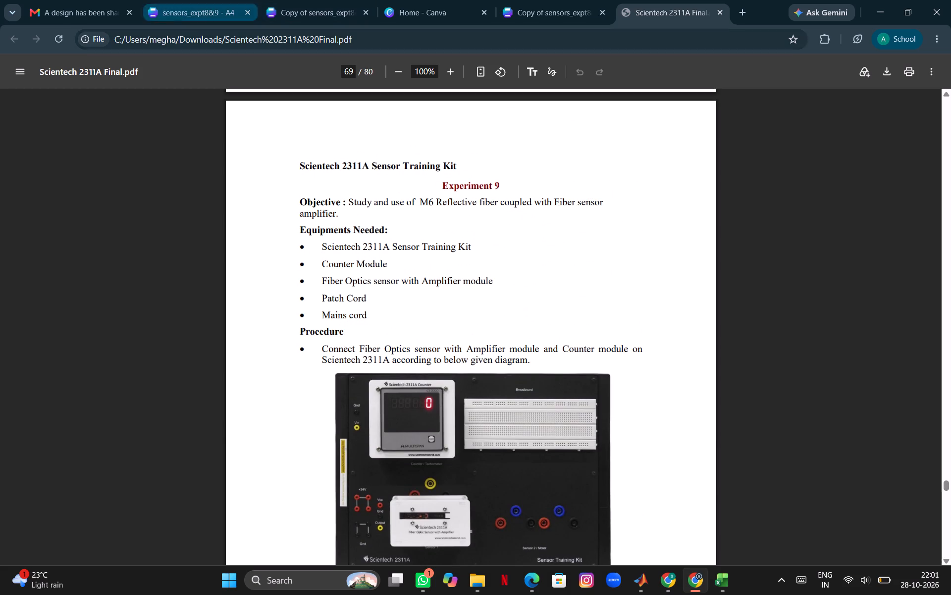
# Return to the sensors_expt8&9 report and paste the copied observation sentence onto page 12, left-aligned and without bold.
pyautogui.click(190, 17)
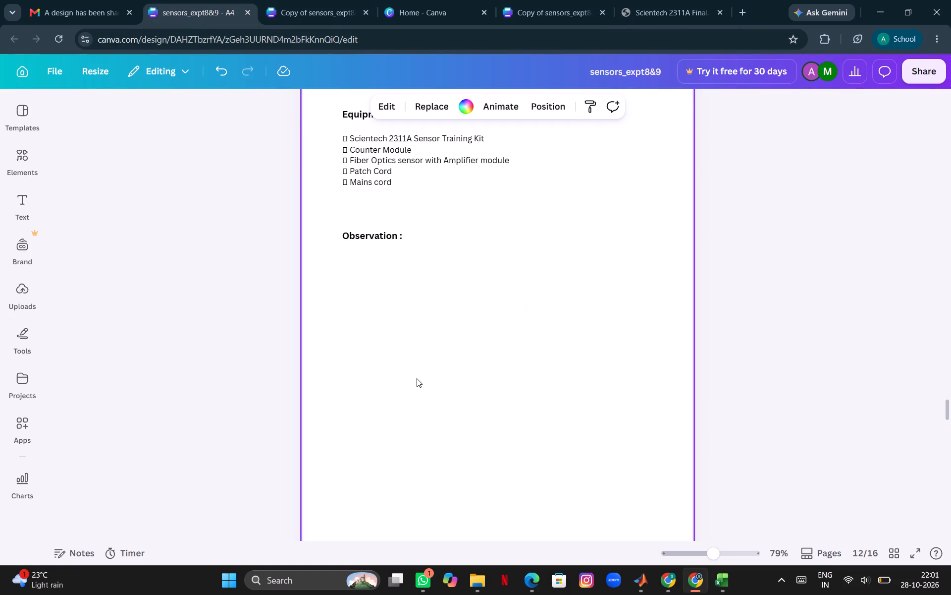
pyautogui.hotkey('ctrl', 'v')
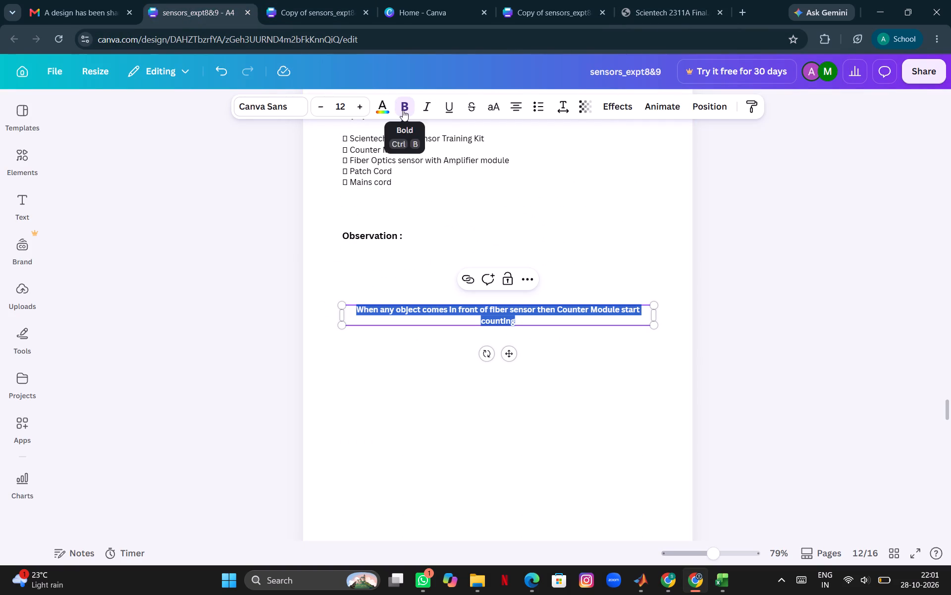
pyautogui.click(403, 110)
pyautogui.click(515, 106)
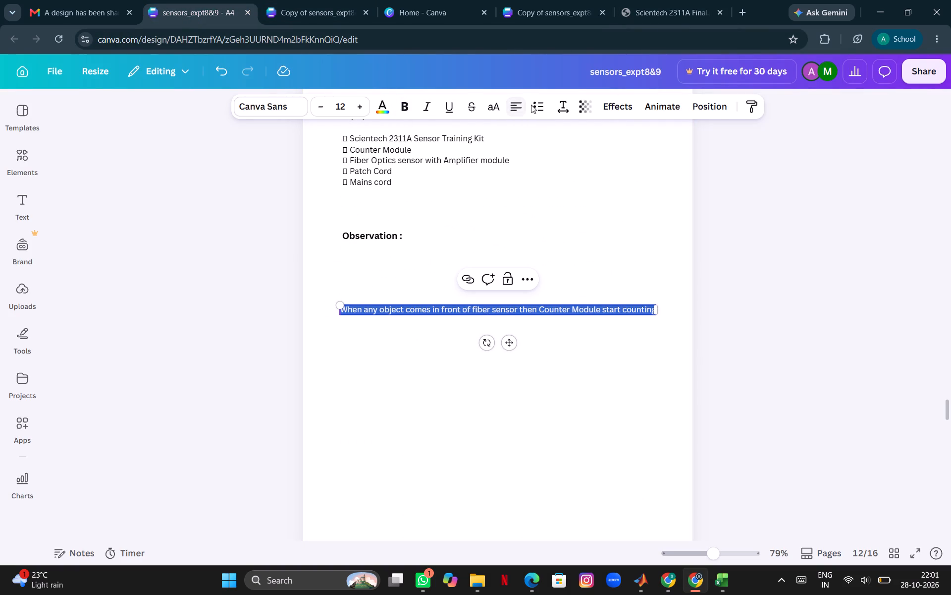
pyautogui.click(600, 208)
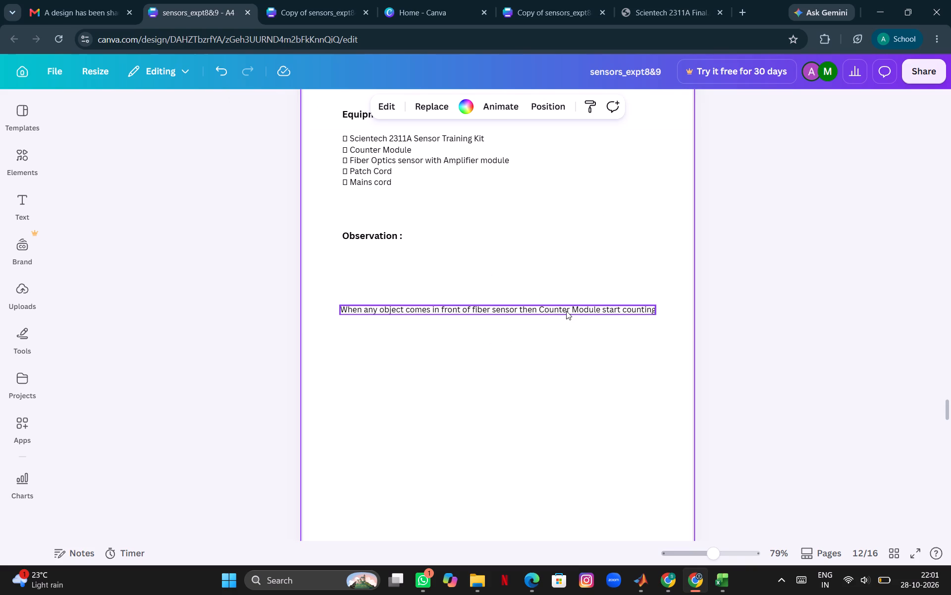
# Break the pasted observation sentence after "Counter Module" so "start counting" goes on a second line.
pyautogui.click(602, 309)
pyautogui.click(602, 309)
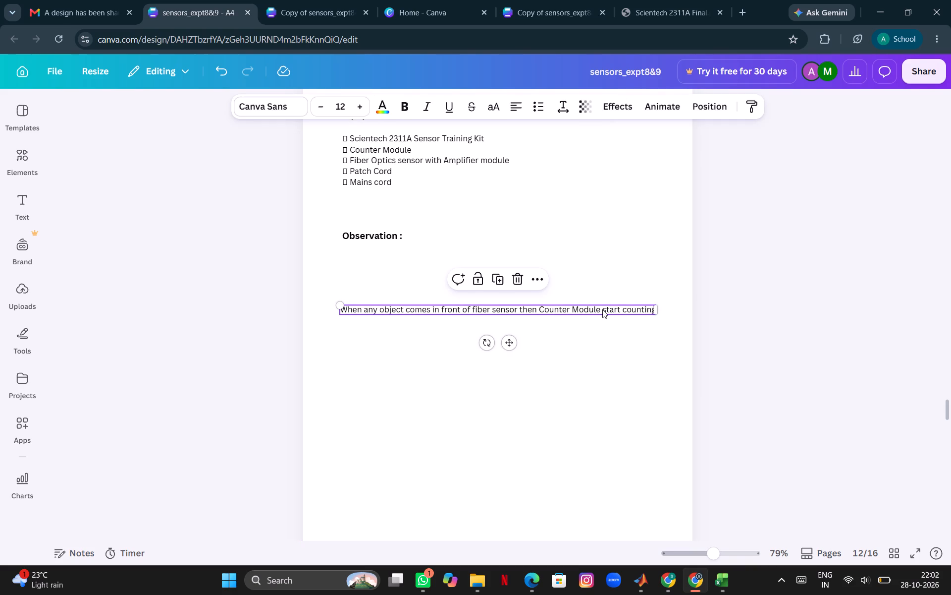
pyautogui.click(600, 307)
pyautogui.press('Return')
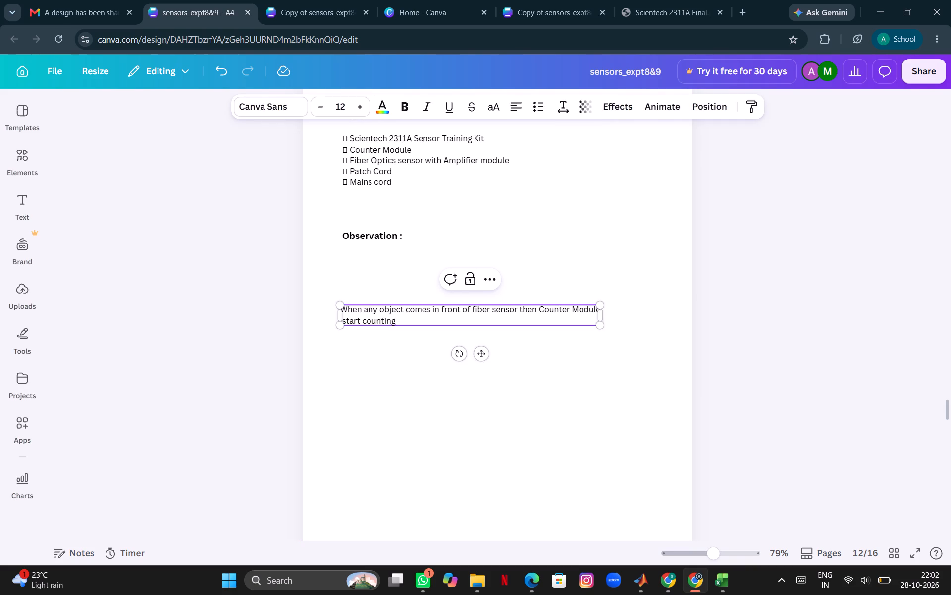
pyautogui.click(620, 374)
# Move the observation text directly beneath the Observation heading, aligned with the heading's left edge.
pyautogui.moveTo(544, 317); pyautogui.dragTo(549, 281)
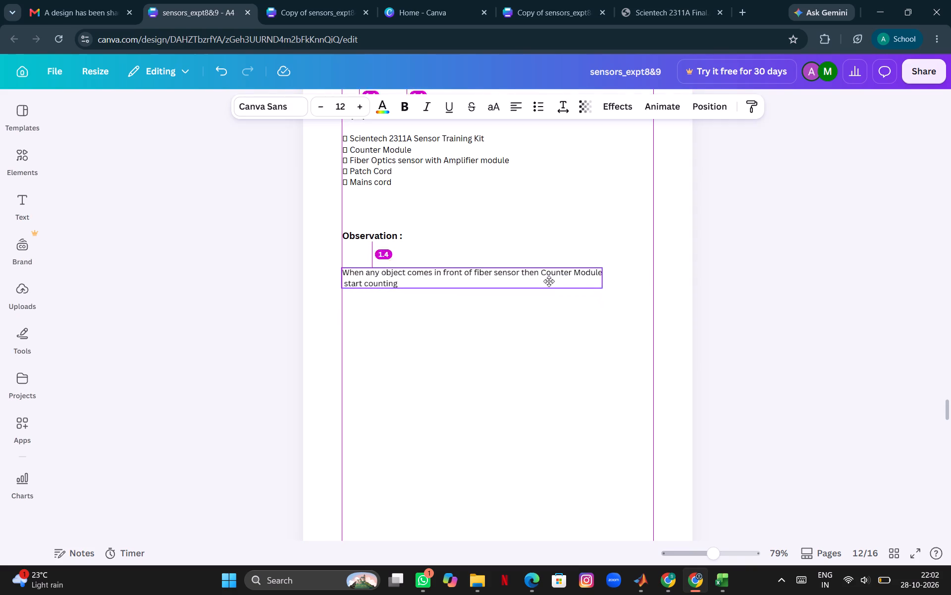
pyautogui.moveTo(549, 281); pyautogui.dragTo(547, 266)
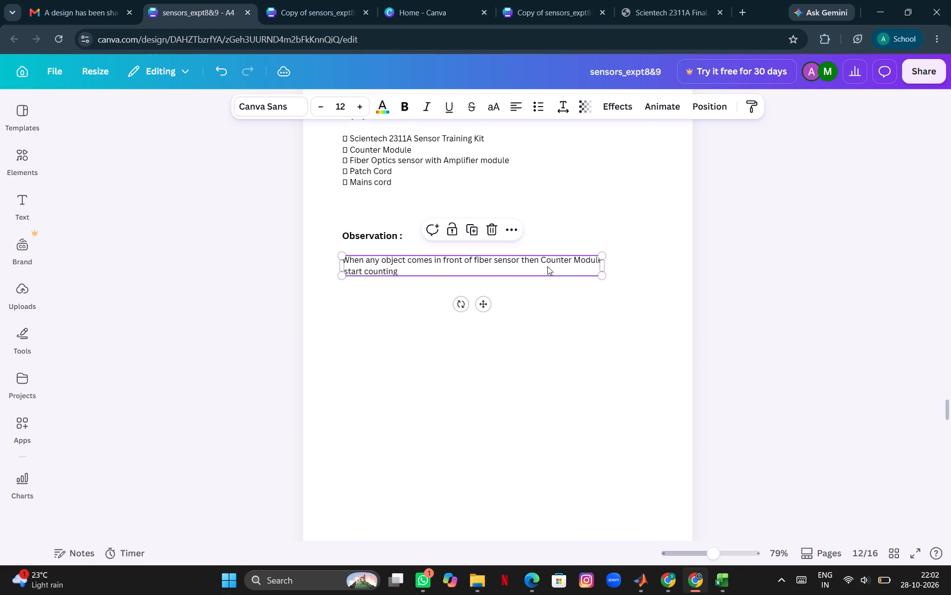
pyautogui.click(579, 357)
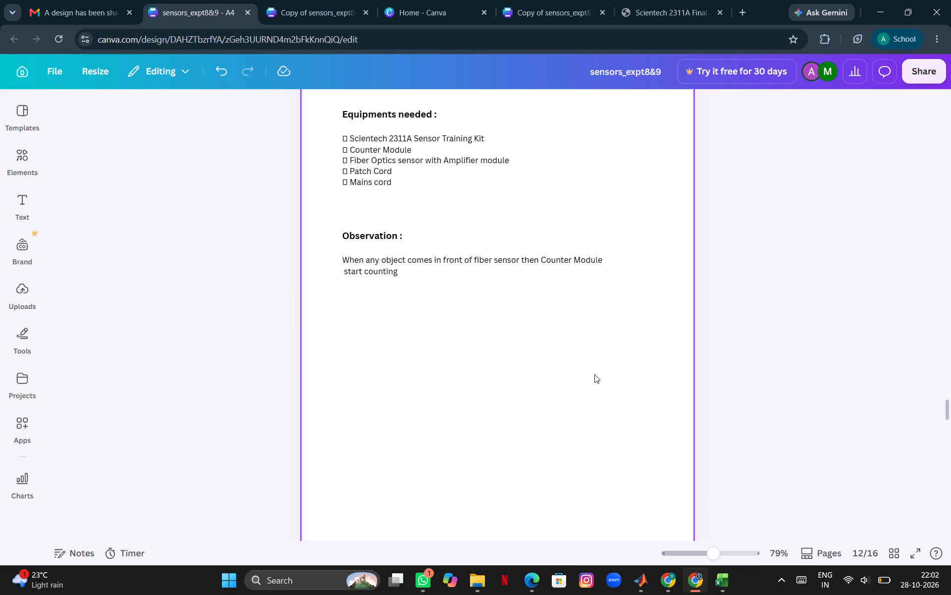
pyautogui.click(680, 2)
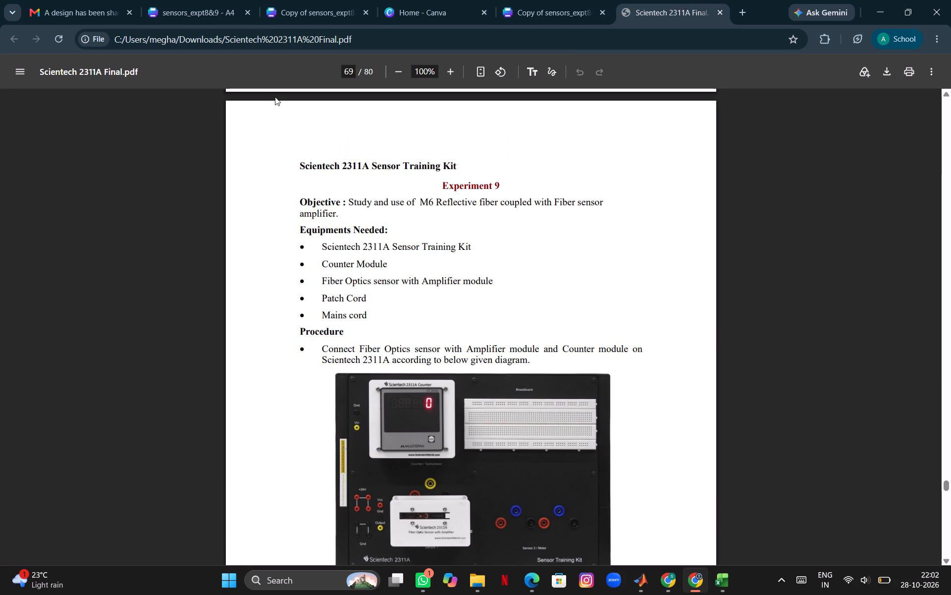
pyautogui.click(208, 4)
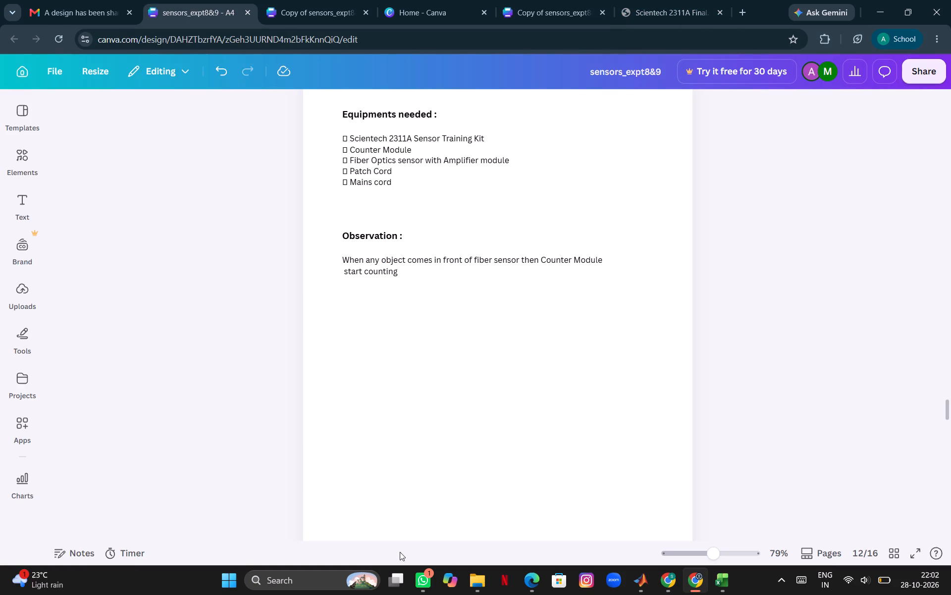
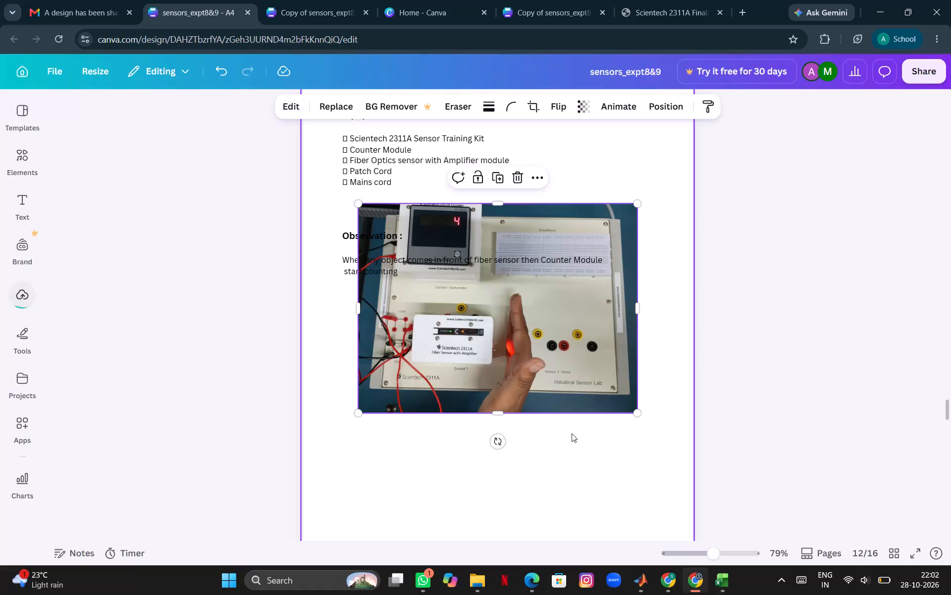
# Move the sensor kit photo on page 12 below the observation text, shrink it slightly and centre it horizontally with a gap above.
pyautogui.click(638, 504)
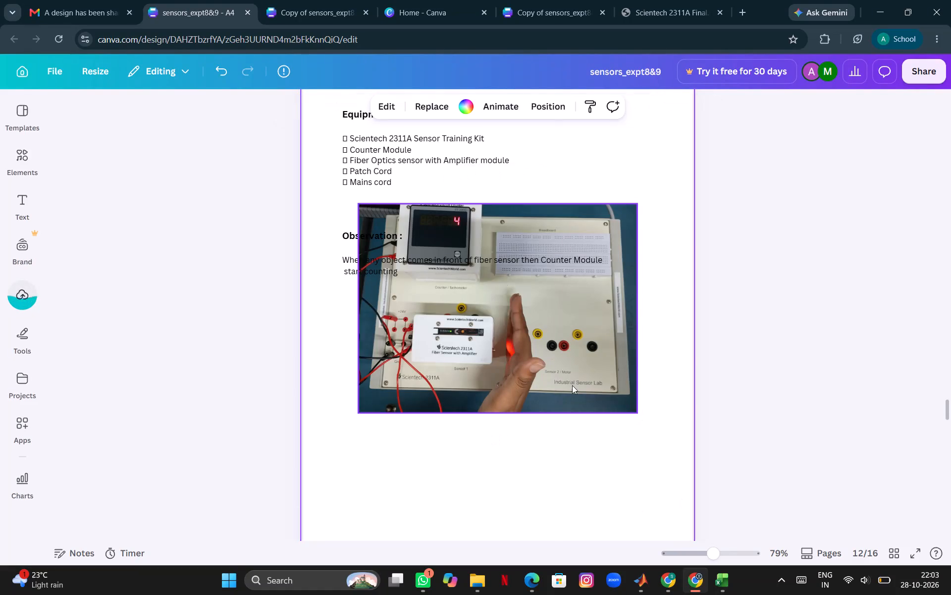
pyautogui.moveTo(572, 385); pyautogui.dragTo(579, 467)
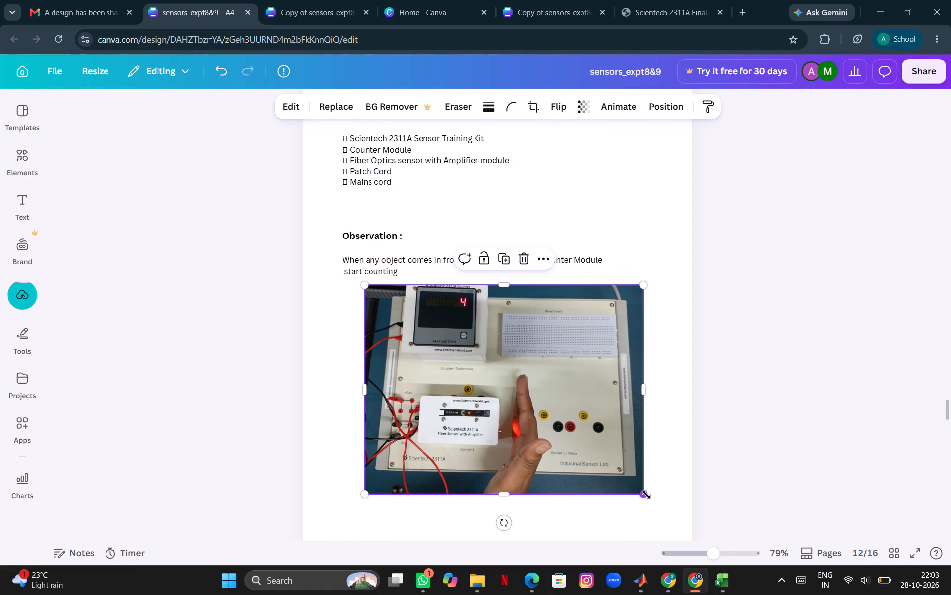
pyautogui.moveTo(646, 495); pyautogui.dragTo(641, 477)
pyautogui.moveTo(950, 362); pyautogui.dragTo(931, 383)
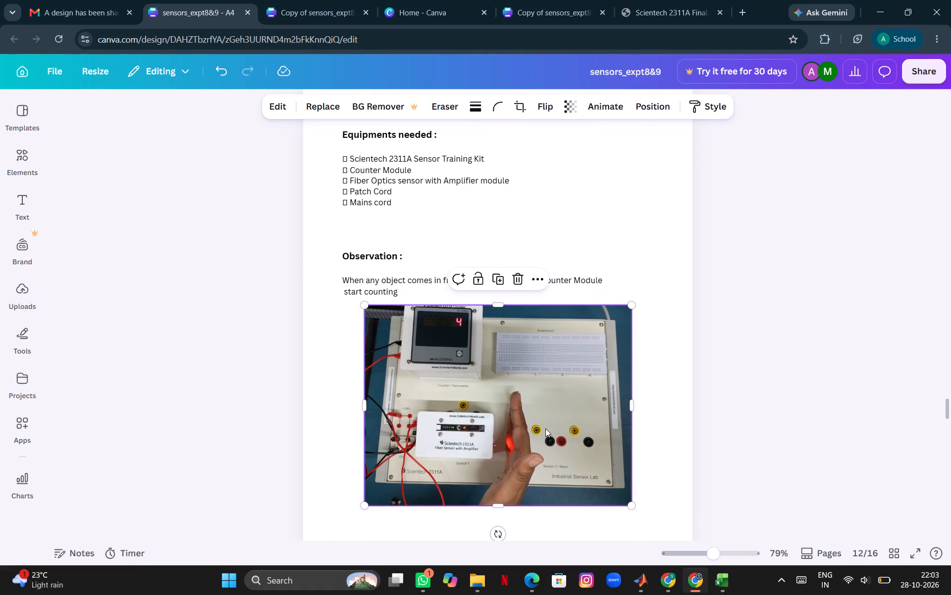
pyautogui.moveTo(545, 428); pyautogui.dragTo(536, 451)
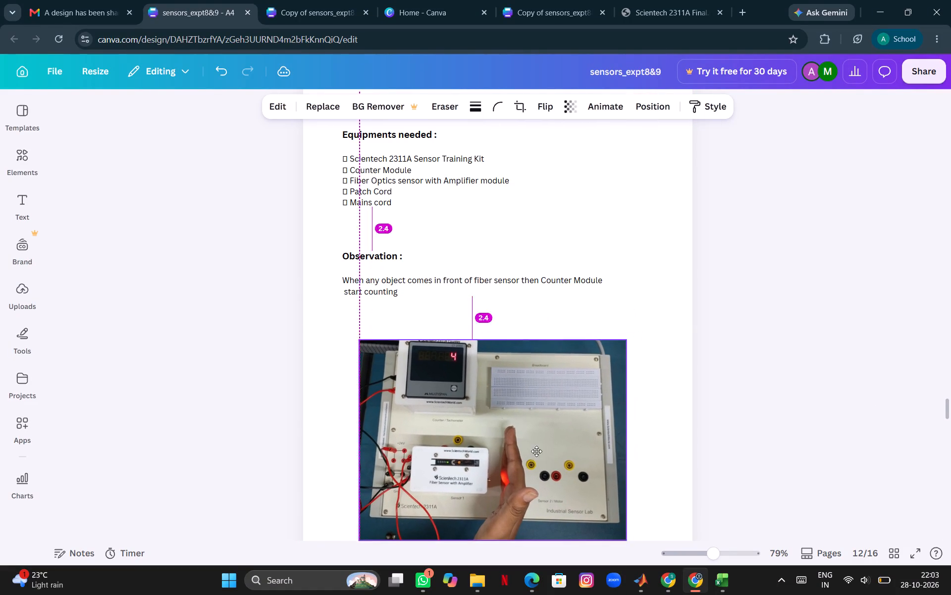
pyautogui.moveTo(536, 451); pyautogui.dragTo(549, 458)
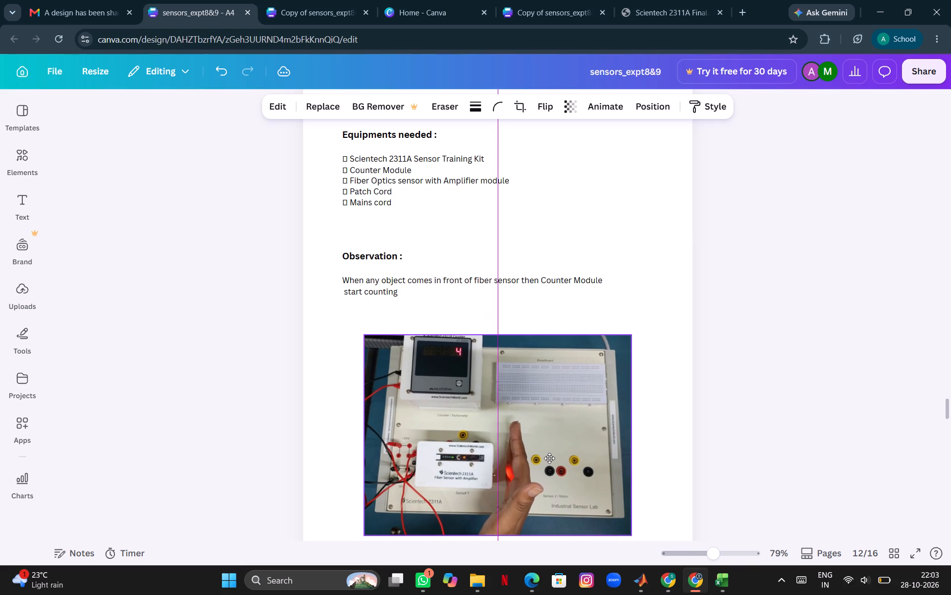
pyautogui.moveTo(549, 458); pyautogui.dragTo(548, 459)
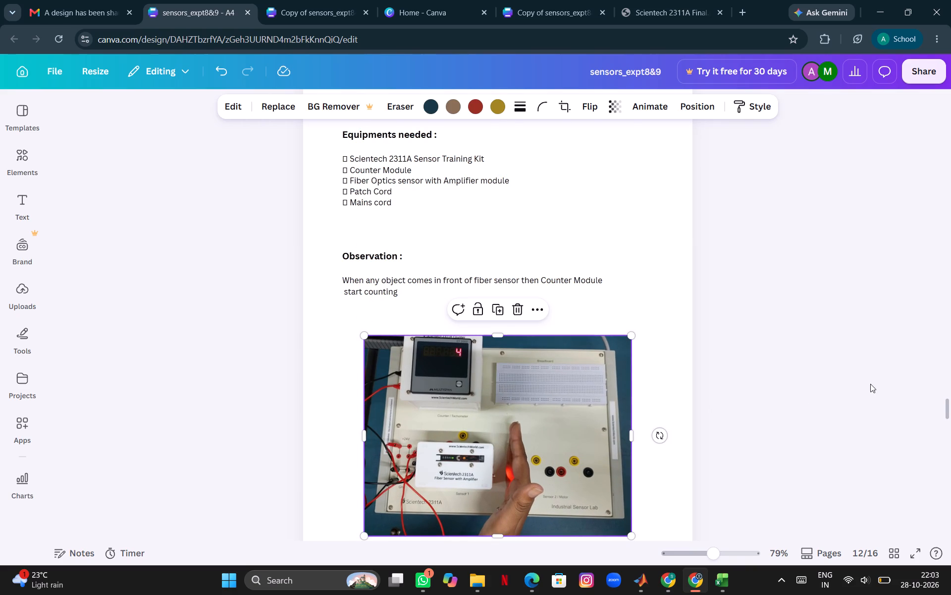
pyautogui.click(946, 375)
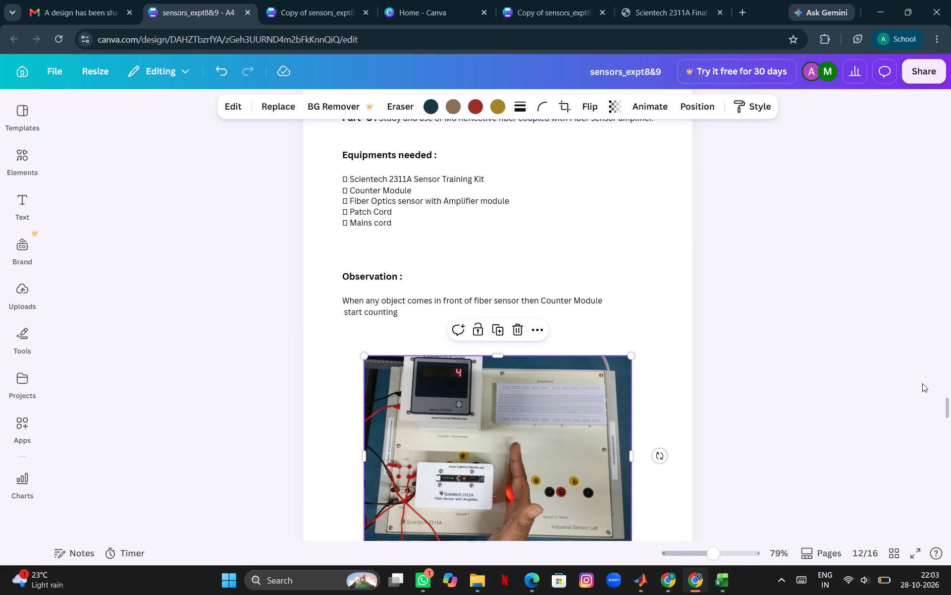
pyautogui.click(792, 347)
# Review the layout of the Part -8 page, from its heading and equipment list down to the observation photo.
pyautogui.scroll(-2, 759, 380)
pyautogui.scroll(4, 759, 380)
pyautogui.scroll(-1, 759, 380)
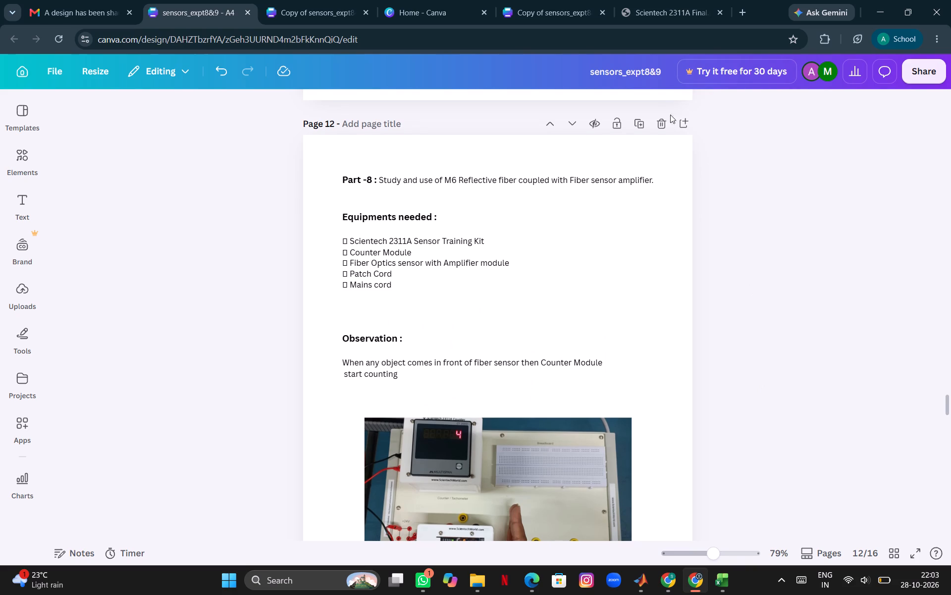
pyautogui.scroll(-3, 815, 342)
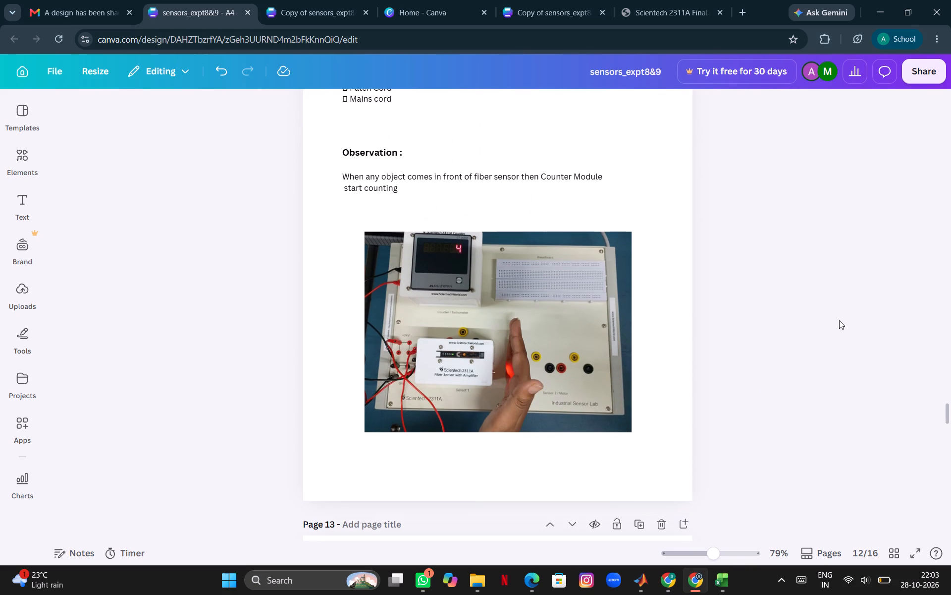
pyautogui.scroll(-1, 839, 317)
pyautogui.scroll(5, 828, 291)
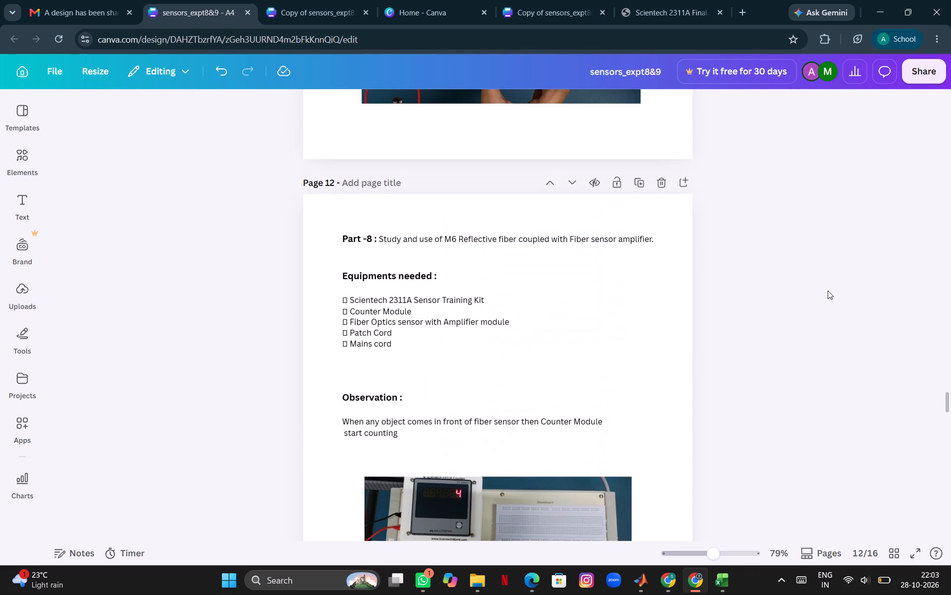
pyautogui.scroll(-5, 828, 291)
pyautogui.scroll(1, 826, 294)
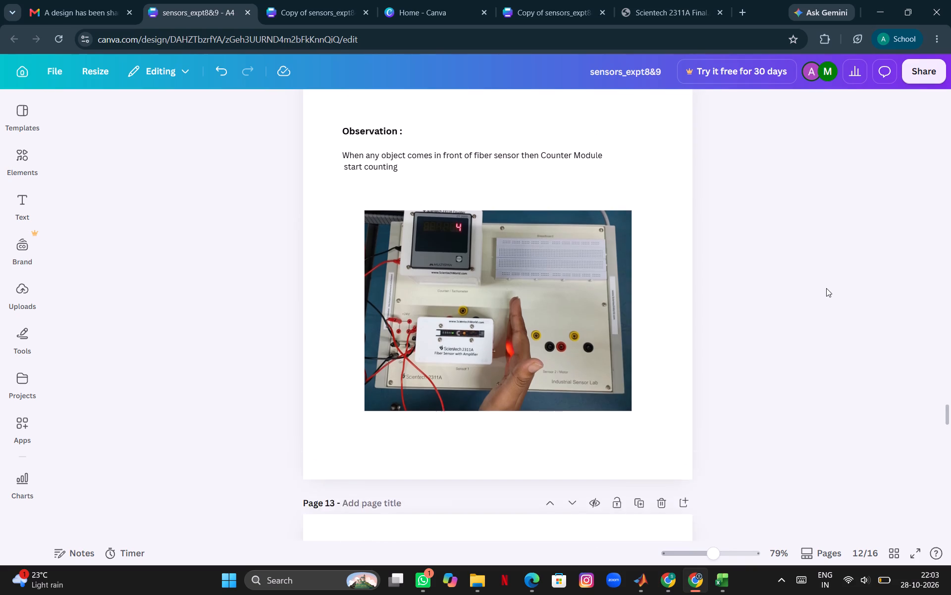
pyautogui.scroll(5, 826, 288)
pyautogui.scroll(-5, 824, 287)
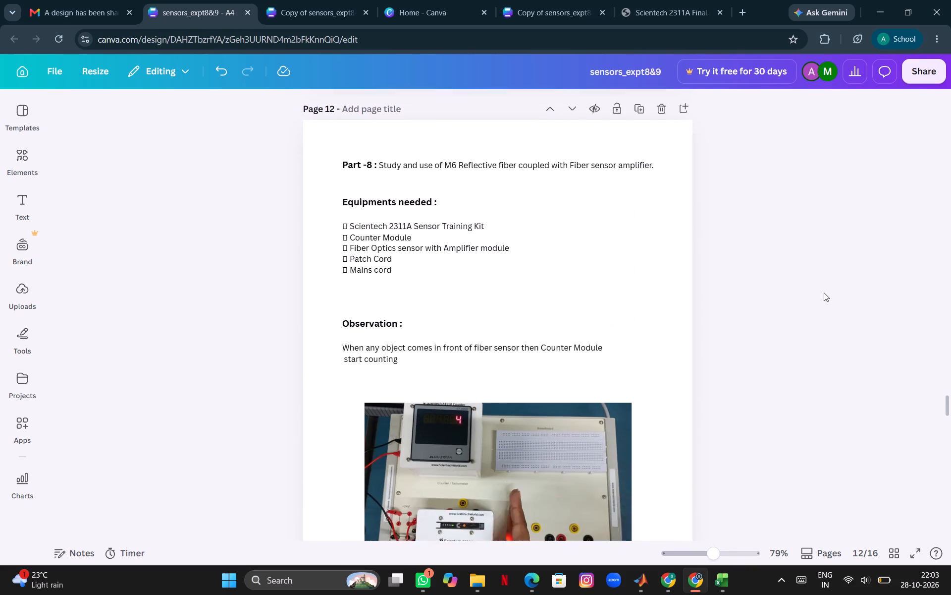
# Change the part number in page 13's heading to 9 so it reads "Part -9 :".
pyautogui.scroll(-6, 824, 293)
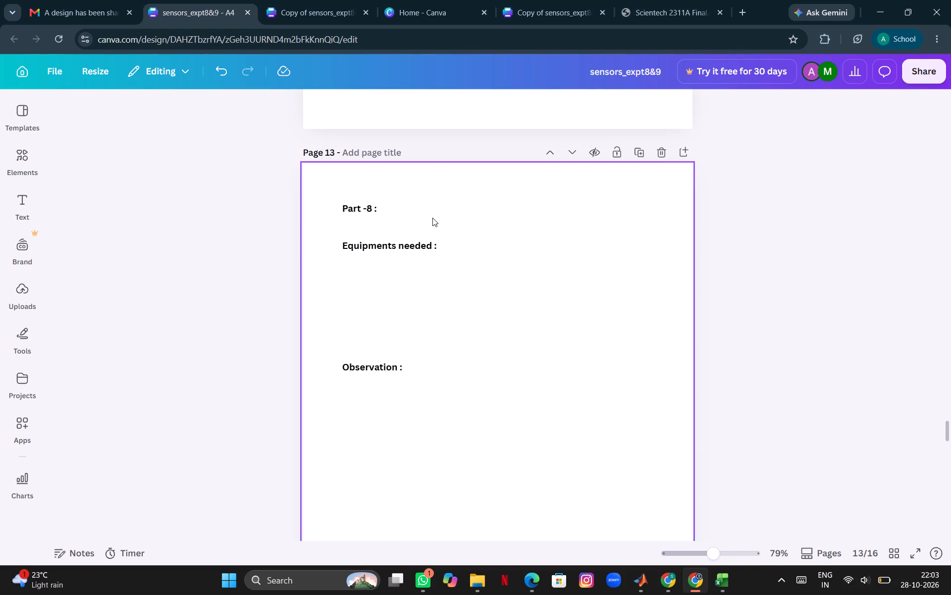
pyautogui.click(372, 210)
pyautogui.click(372, 209)
pyautogui.click(372, 208)
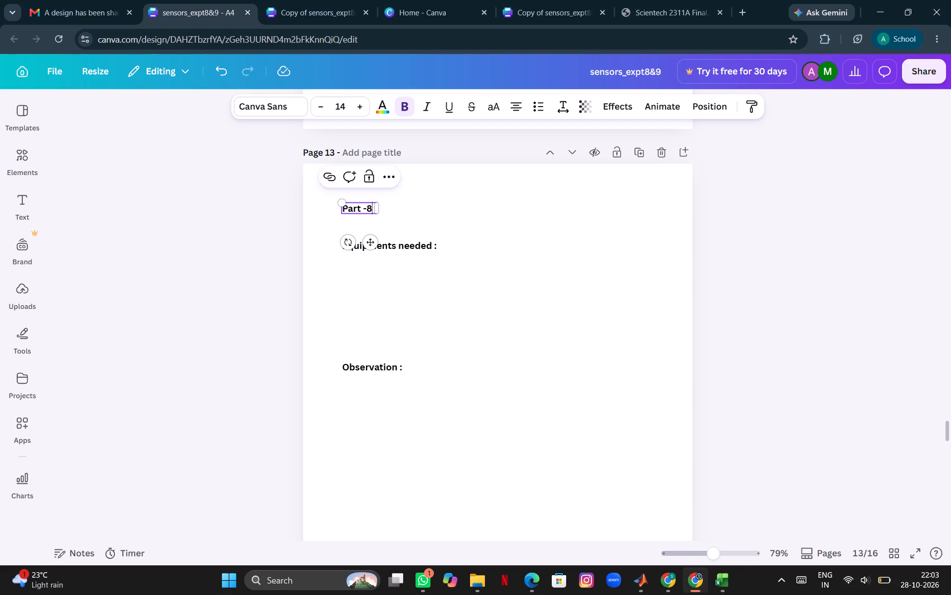
pyautogui.press('BackSpace')
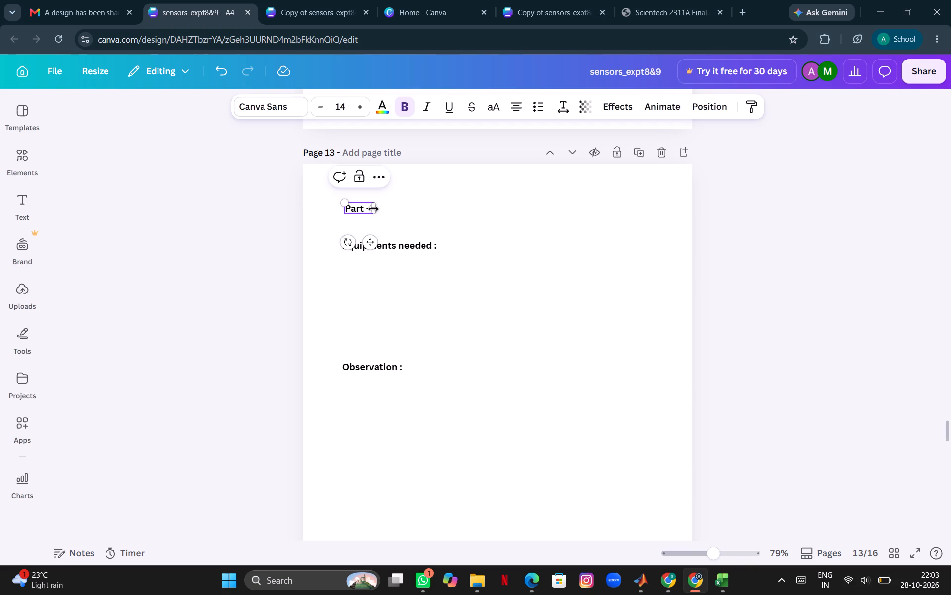
pyautogui.hotkey('shift', '(')
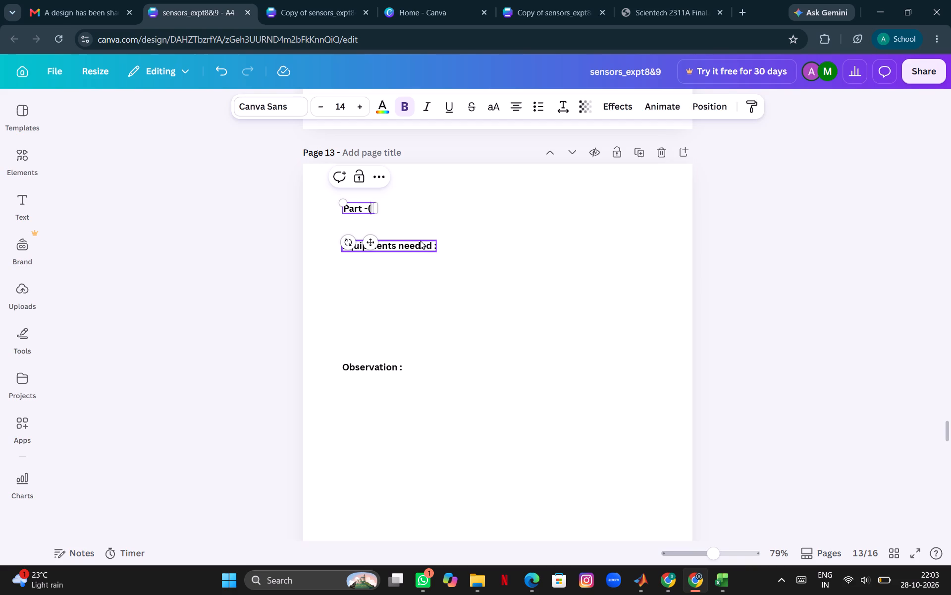
pyautogui.press('BackSpace')
pyautogui.hotkey('shift', '(')
pyautogui.press('BackSpace')
pyautogui.press('9')
pyautogui.click(513, 291)
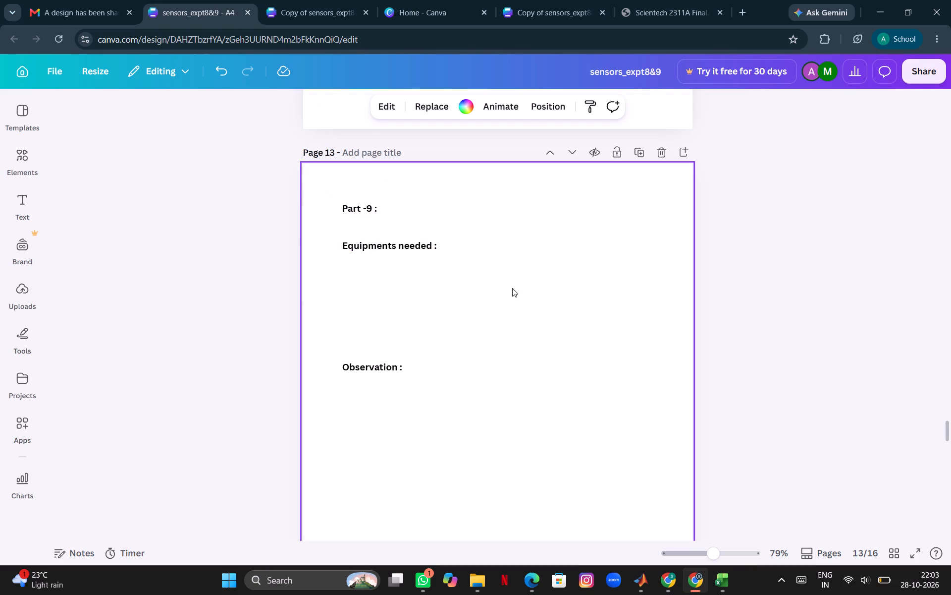
# In the Scientech 2311A manual PDF, copy Experiment 10's objective "Study and use of Diffuse Reflective Sensor".
pyautogui.click(642, 13)
pyautogui.scroll(-6, 511, 346)
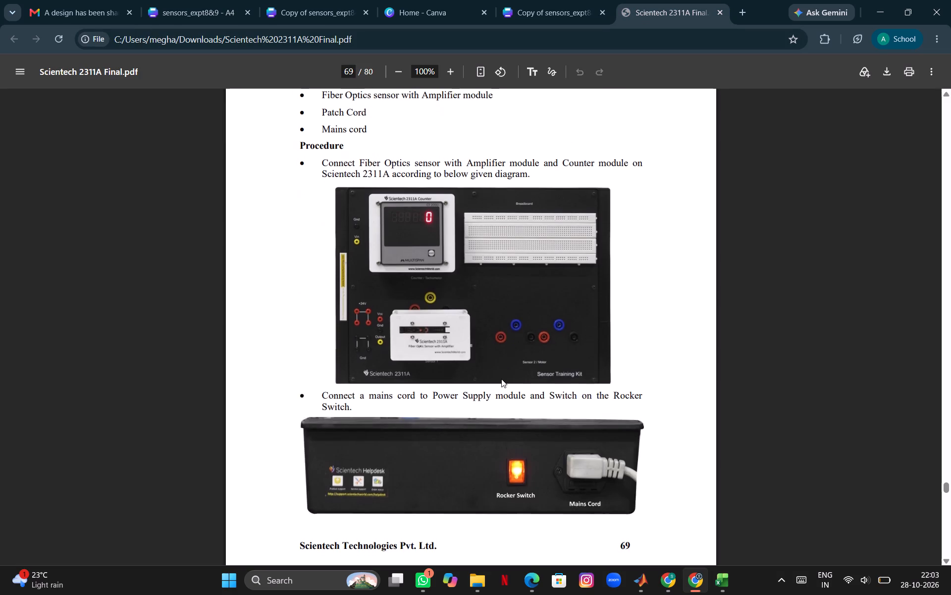
pyautogui.scroll(-15, 501, 379)
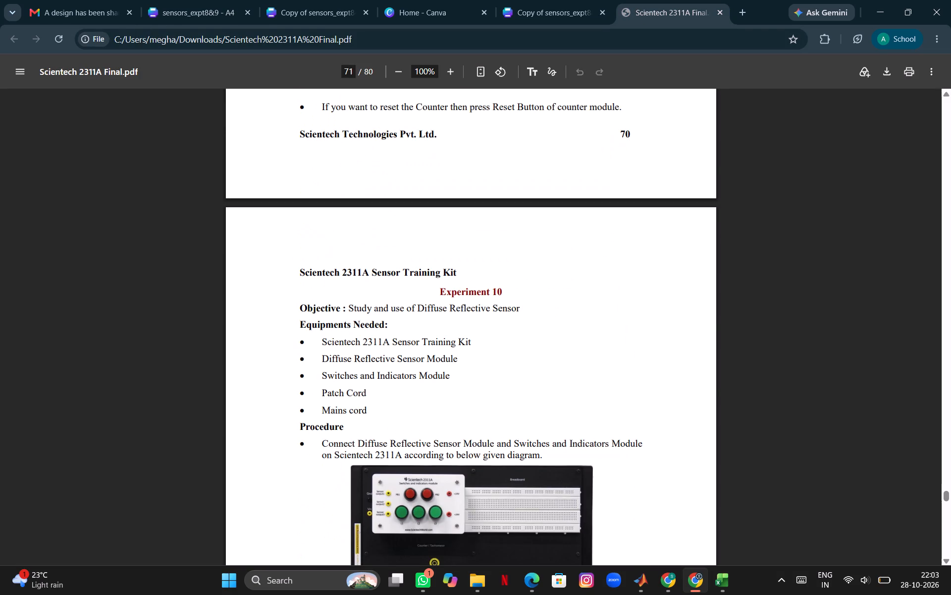
pyautogui.click(352, 307)
pyautogui.moveTo(350, 308); pyautogui.dragTo(478, 308)
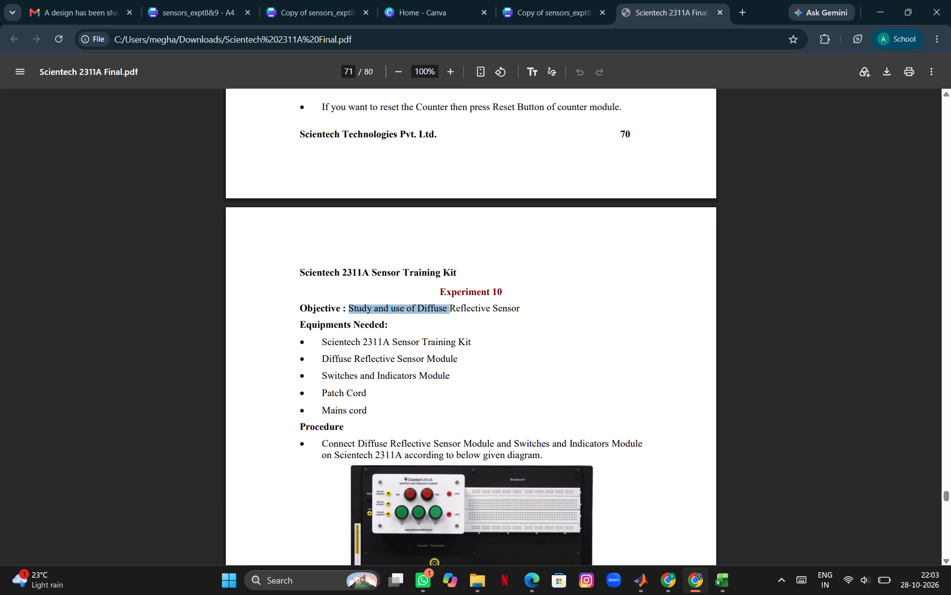
pyautogui.moveTo(478, 308); pyautogui.dragTo(538, 313)
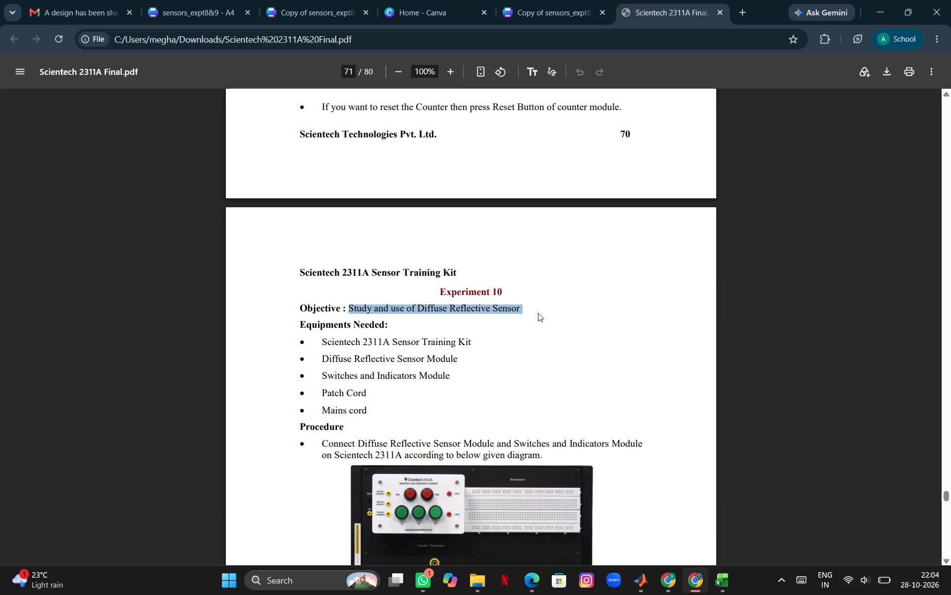
pyautogui.hotkey('ctrl', 'c')
# Return to the sensors_expt8&9 report and paste the copied objective onto page 13, left-aligned and without bold.
pyautogui.click(224, 2)
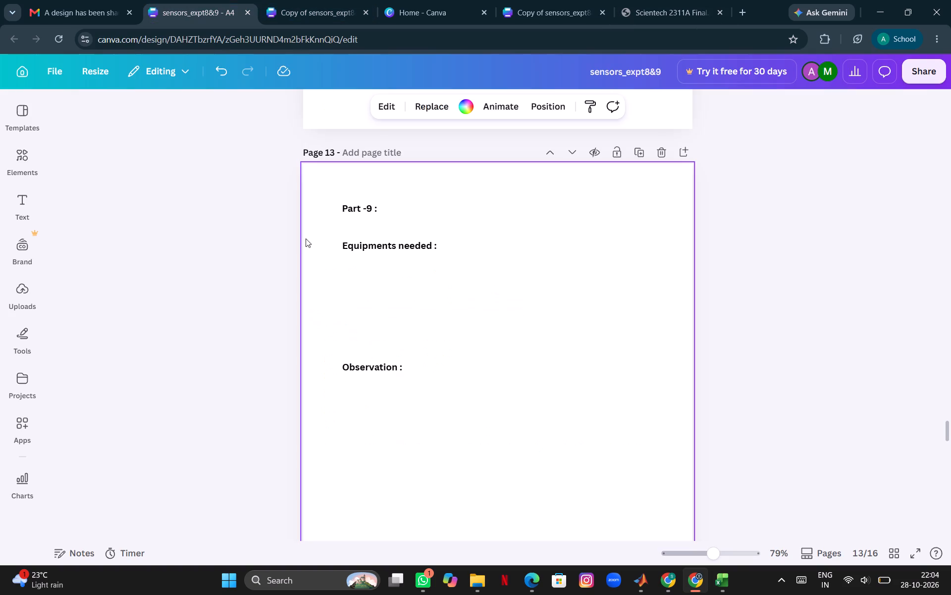
pyautogui.hotkey('ctrl', 'v')
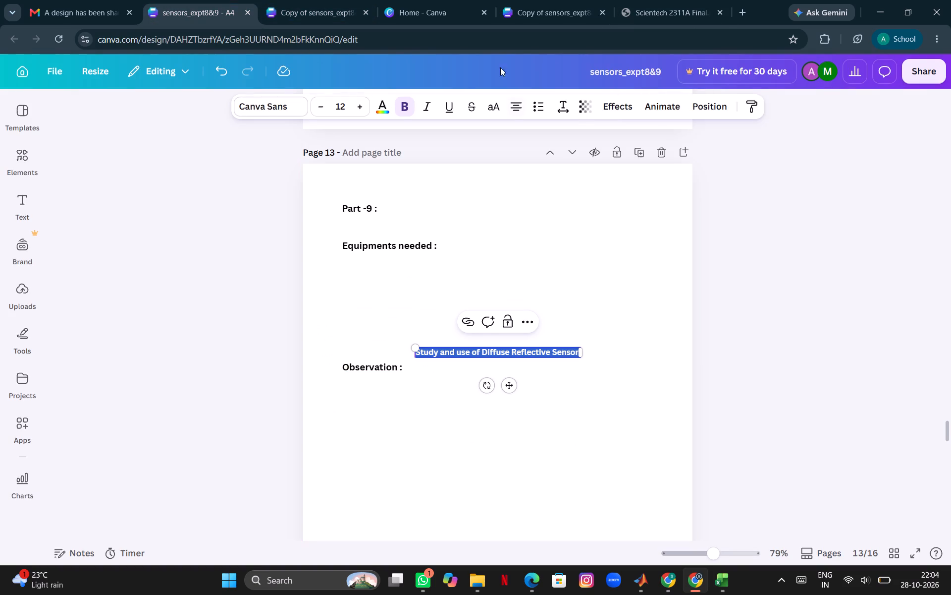
pyautogui.click(403, 112)
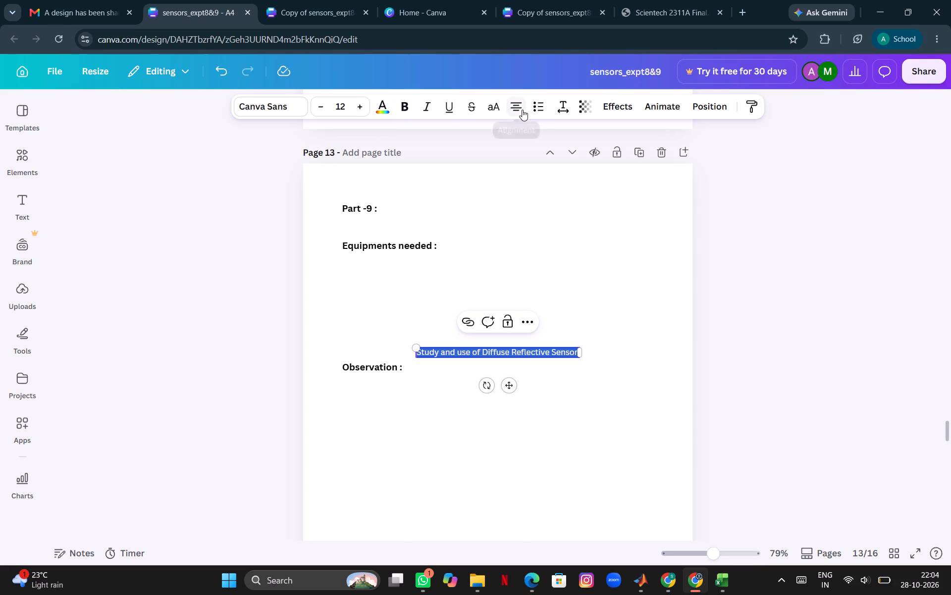
pyautogui.click(522, 110)
pyautogui.click(625, 271)
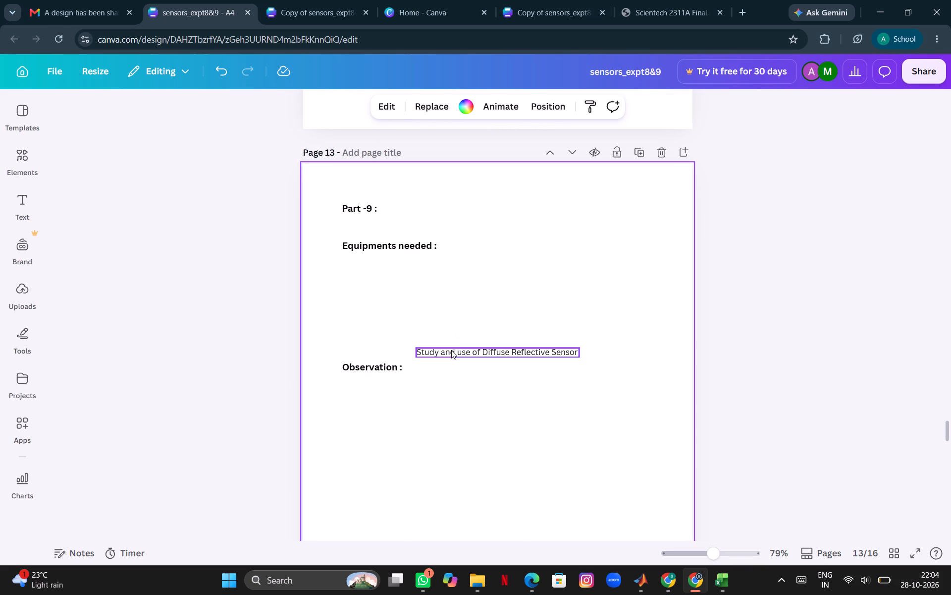
# Move the objective text directly after the "Part -9 :" heading, on the same line with a small gap.
pyautogui.moveTo(451, 350); pyautogui.dragTo(414, 205)
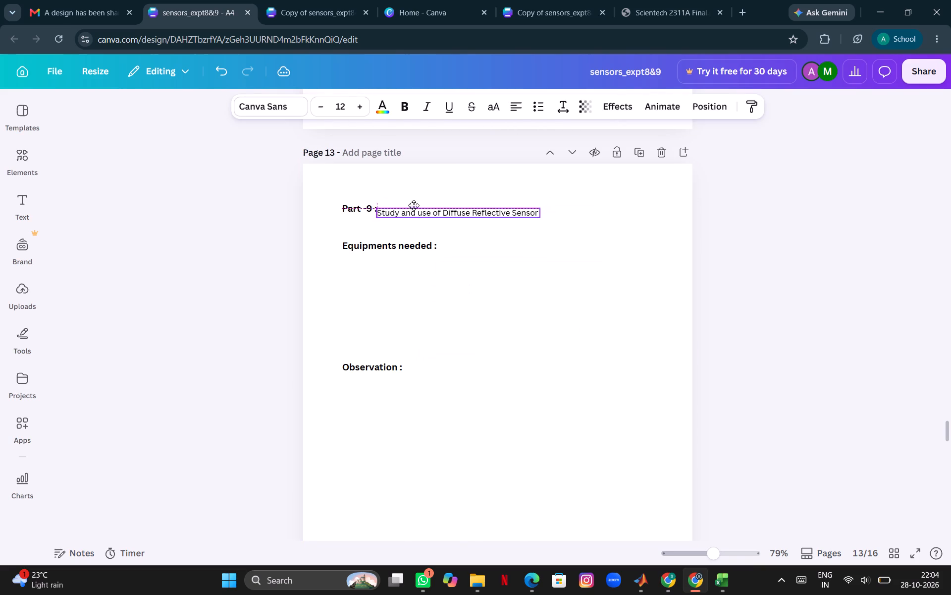
pyautogui.moveTo(414, 205); pyautogui.dragTo(418, 208)
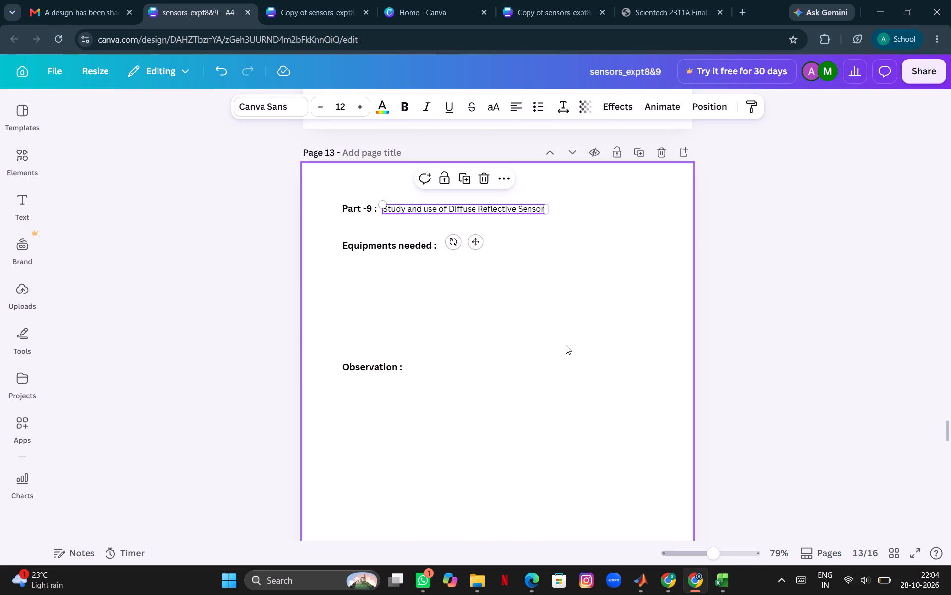
pyautogui.click(566, 345)
pyautogui.moveTo(502, 211); pyautogui.dragTo(496, 214)
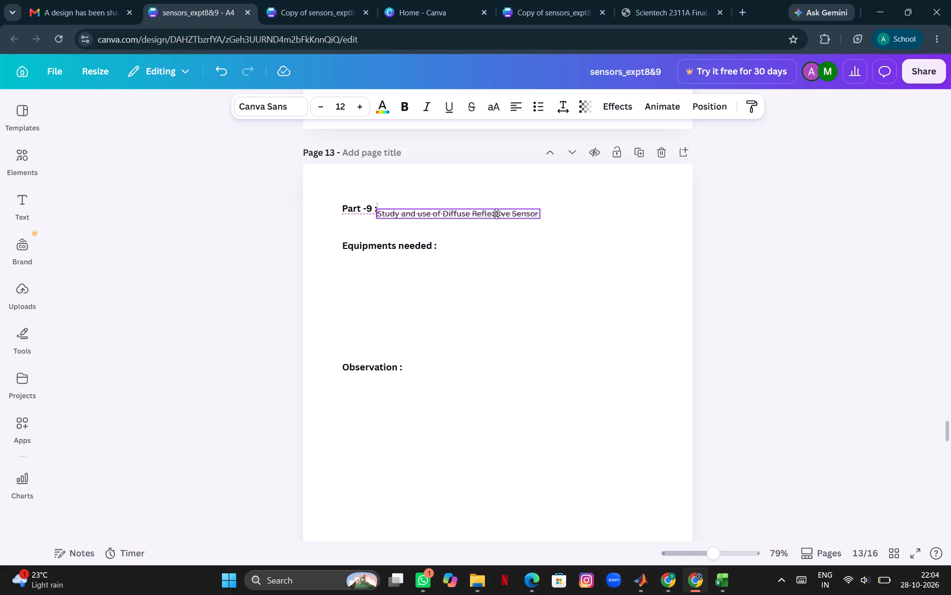
pyautogui.moveTo(496, 214); pyautogui.dragTo(496, 210)
pyautogui.moveTo(555, 284); pyautogui.dragTo(553, 277)
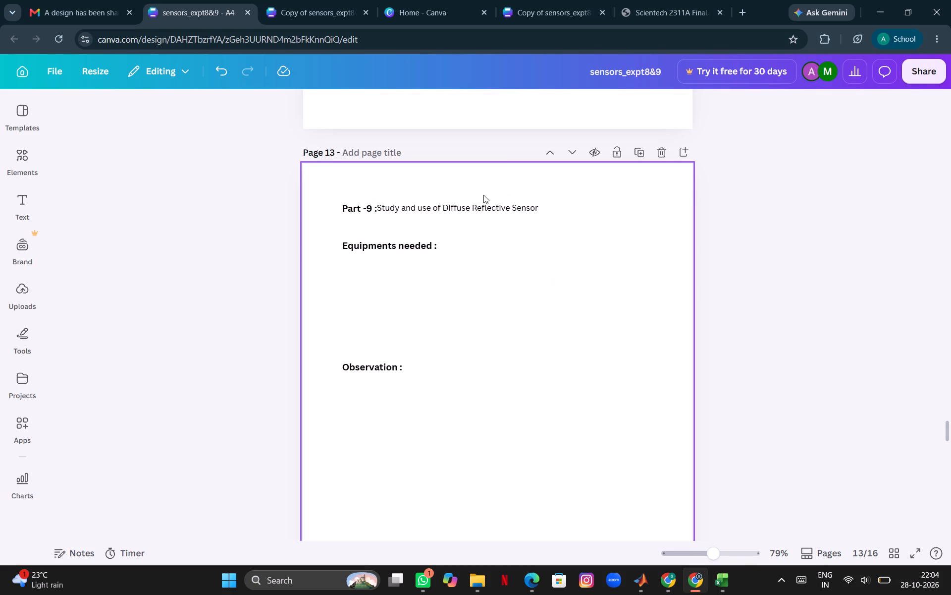
pyautogui.click(482, 201)
pyautogui.click(484, 210)
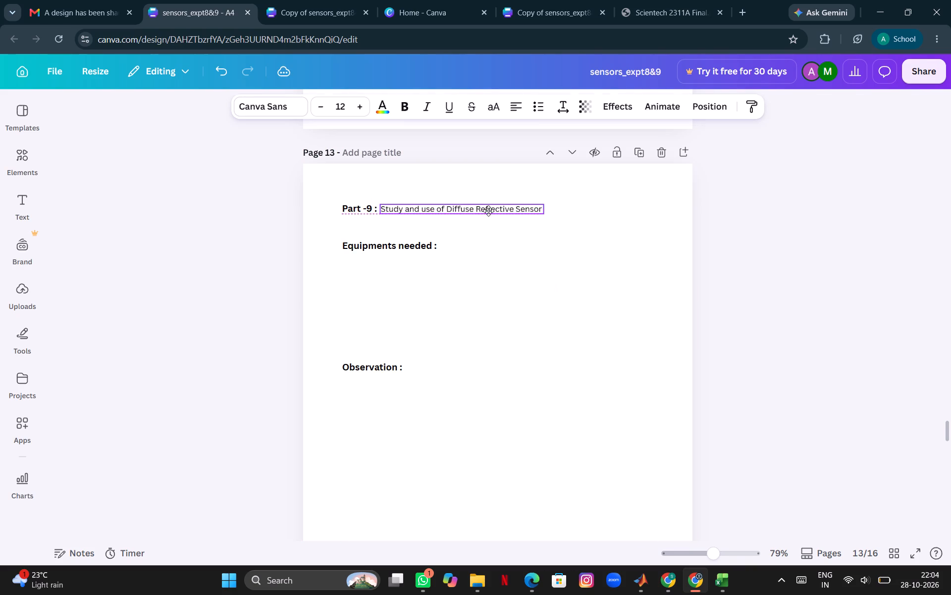
pyautogui.click(644, 303)
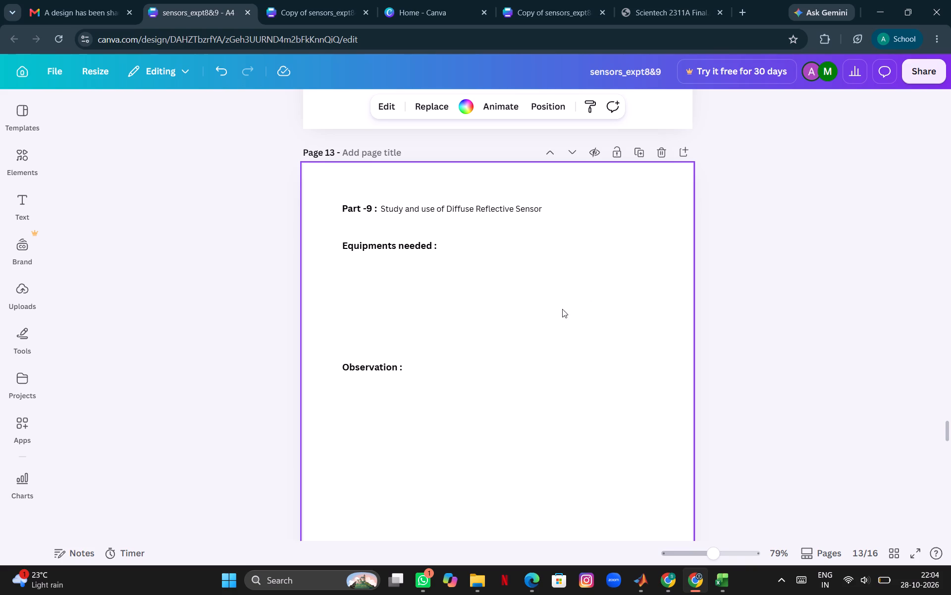
# In the Scientech 2311A manual PDF, copy Experiment 10's five-item equipment list, from the Sensor Training Kit through Mains cord.
pyautogui.click(626, 0)
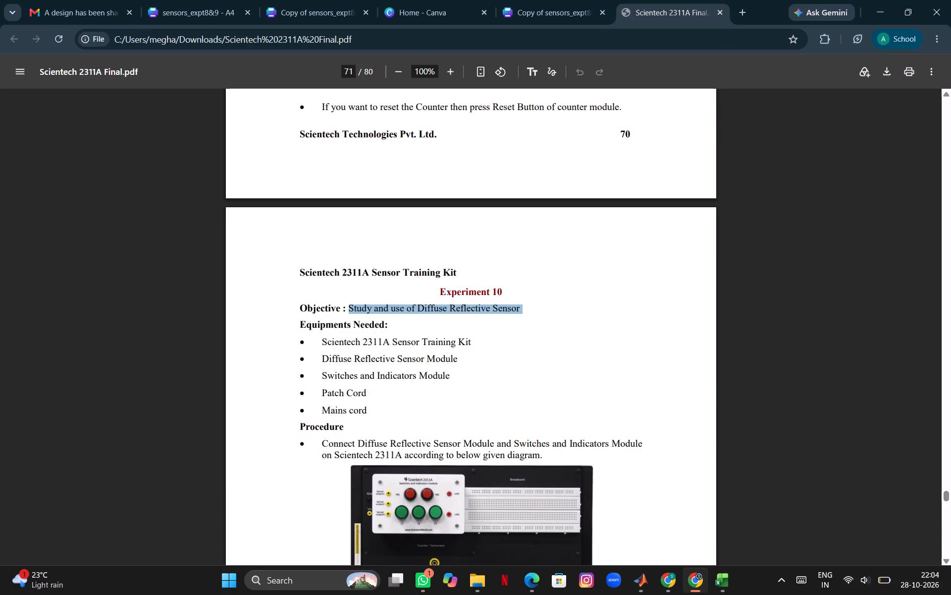
pyautogui.moveTo(296, 343); pyautogui.dragTo(358, 404)
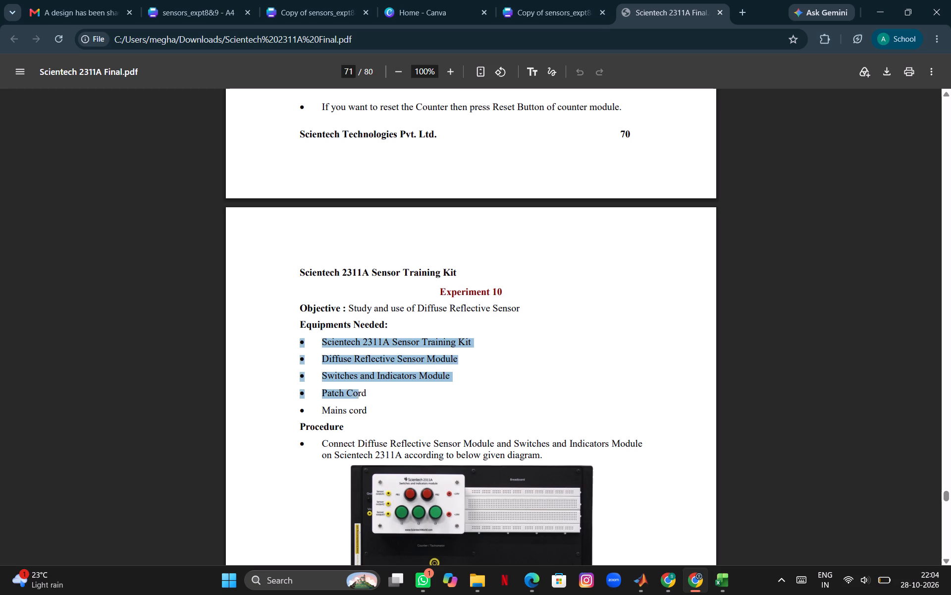
pyautogui.moveTo(358, 404); pyautogui.dragTo(373, 415)
pyautogui.hotkey('ctrl', 'c')
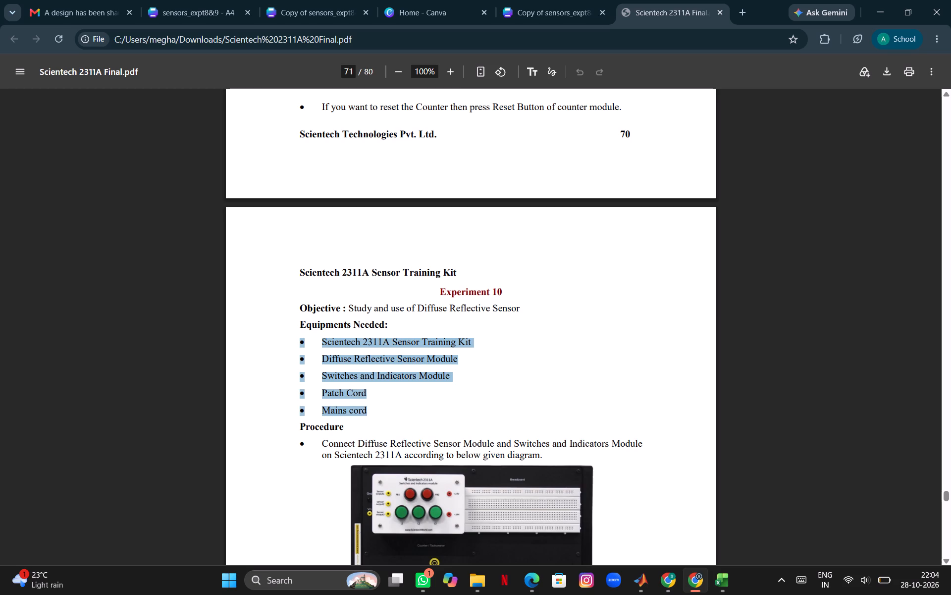
# Return to the sensors_expt8&9 report and paste the equipment list onto page 13, left-aligned and without bold.
pyautogui.click(213, 0)
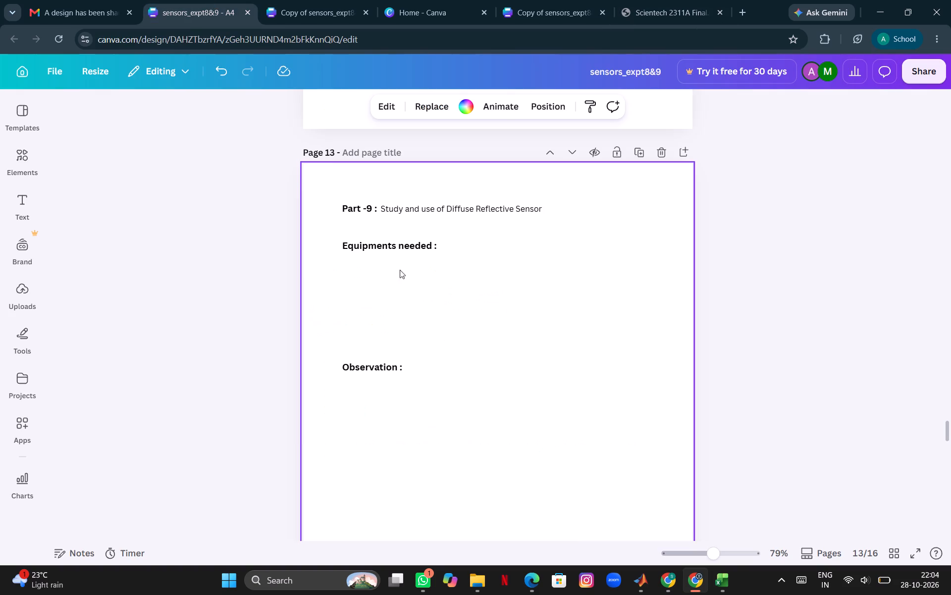
pyautogui.hotkey('ctrl', 'v')
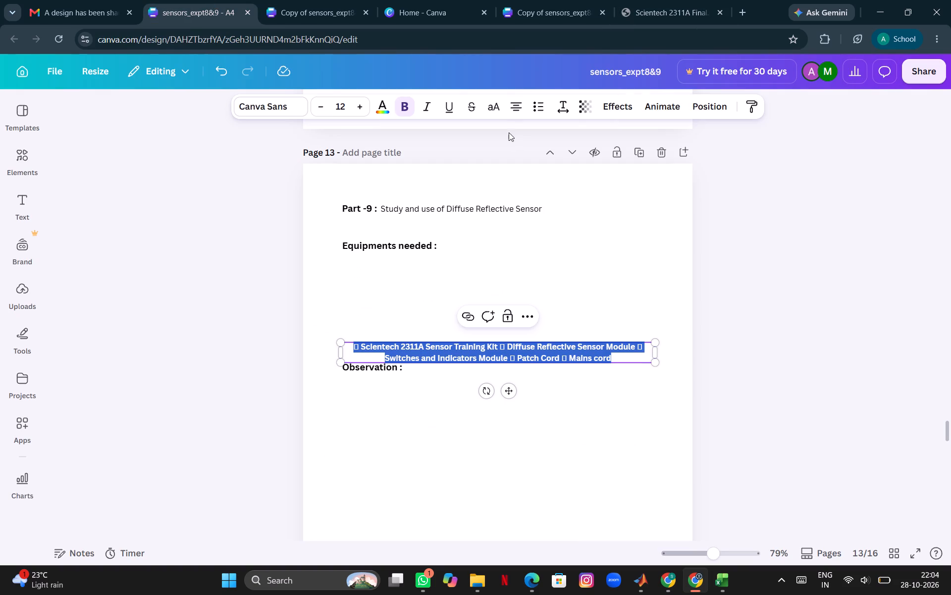
pyautogui.click(515, 111)
pyautogui.click(413, 111)
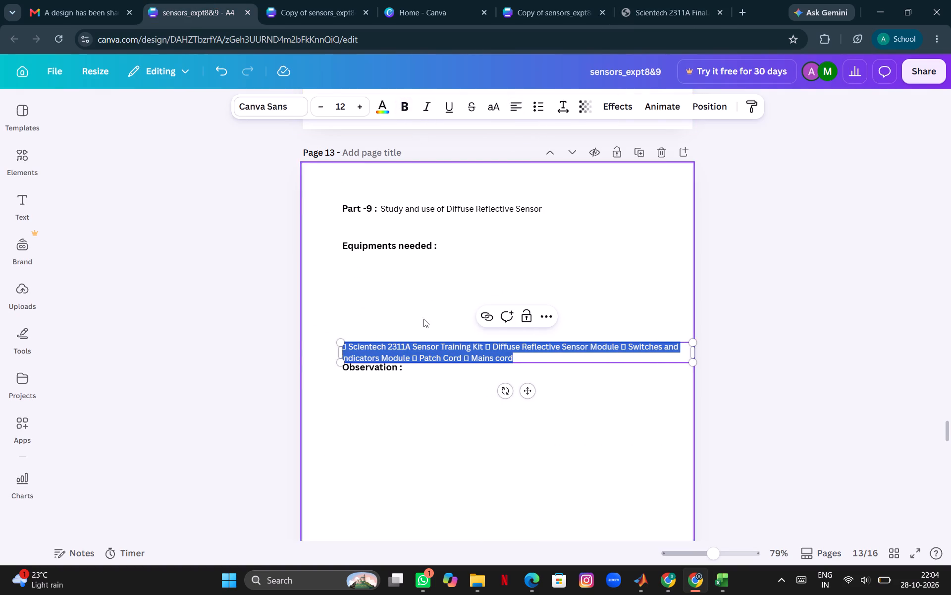
# Break the pasted equipment text into five lines, one item per line.
pyautogui.click(483, 347)
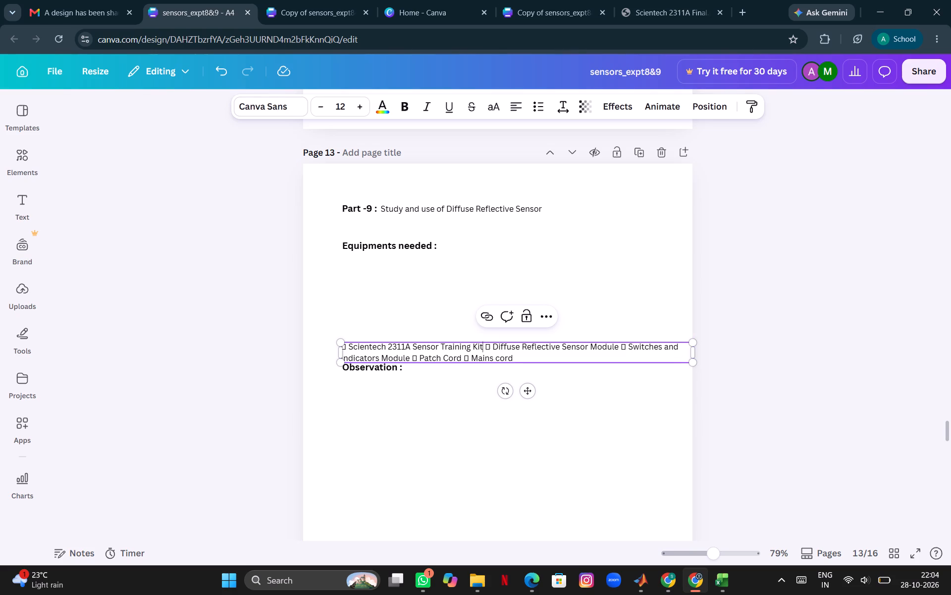
pyautogui.press('Return')
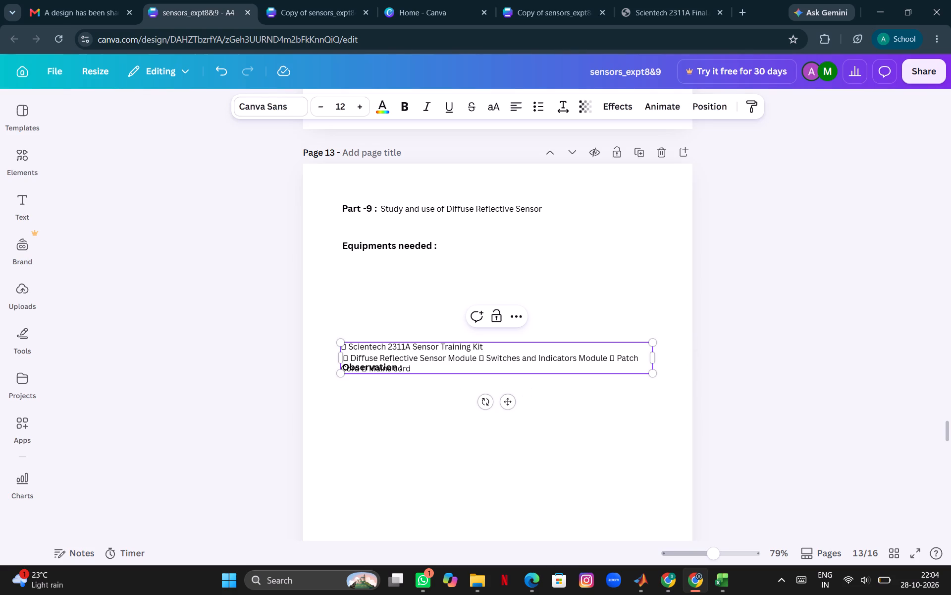
pyautogui.click(480, 355)
pyautogui.press('Return')
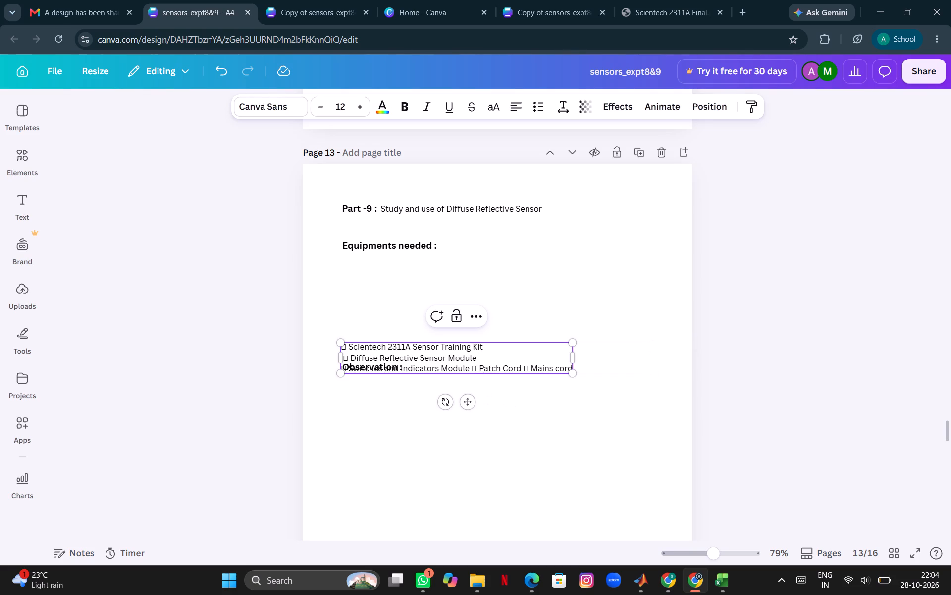
pyautogui.click(473, 369)
pyautogui.press('Return')
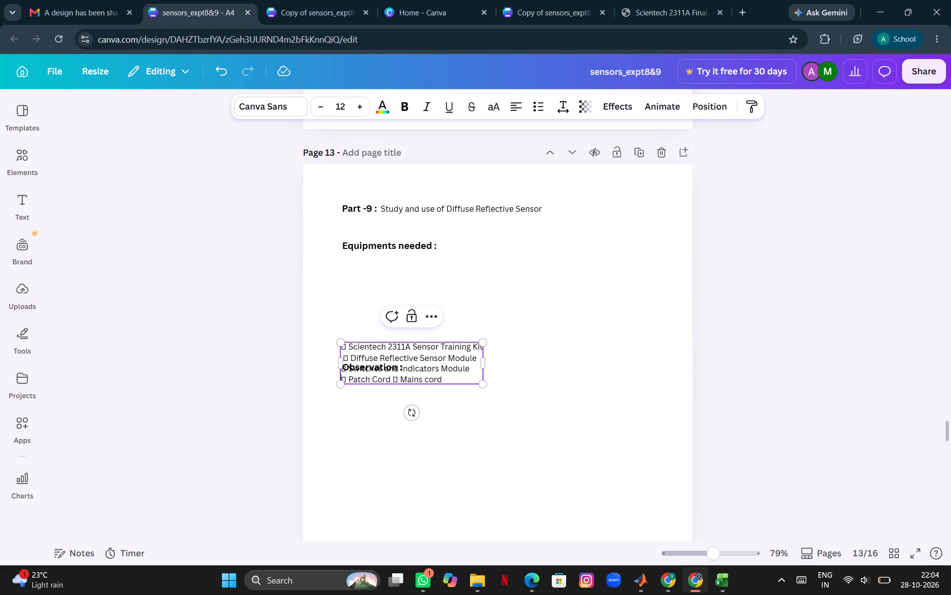
pyautogui.click(392, 382)
pyautogui.press('Return')
pyautogui.click(535, 430)
# Move the equipment list beneath the "Equipments needed :" heading, aligned with the heading's left edge.
pyautogui.moveTo(466, 386); pyautogui.dragTo(463, 313)
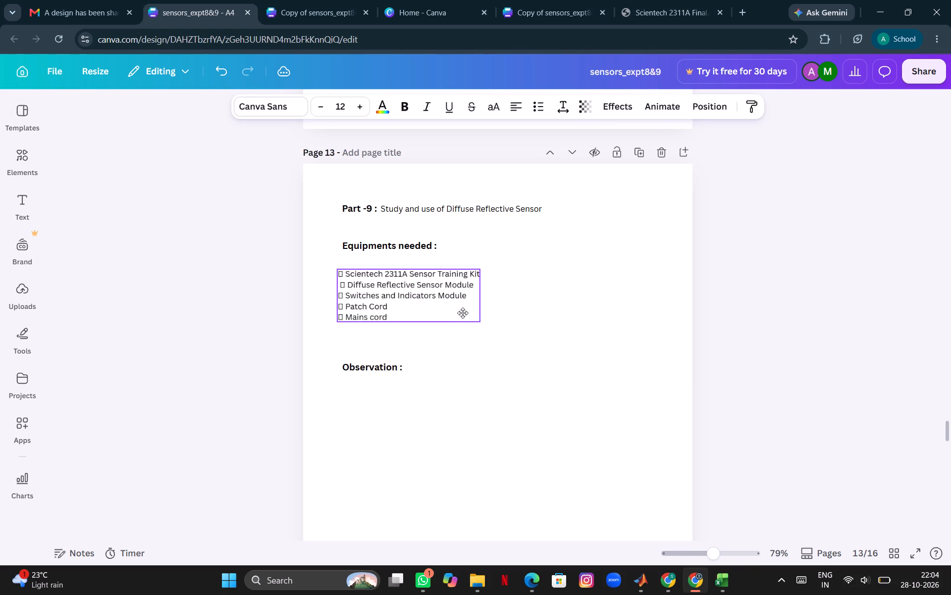
pyautogui.moveTo(463, 313); pyautogui.dragTo(463, 314)
pyautogui.click(548, 357)
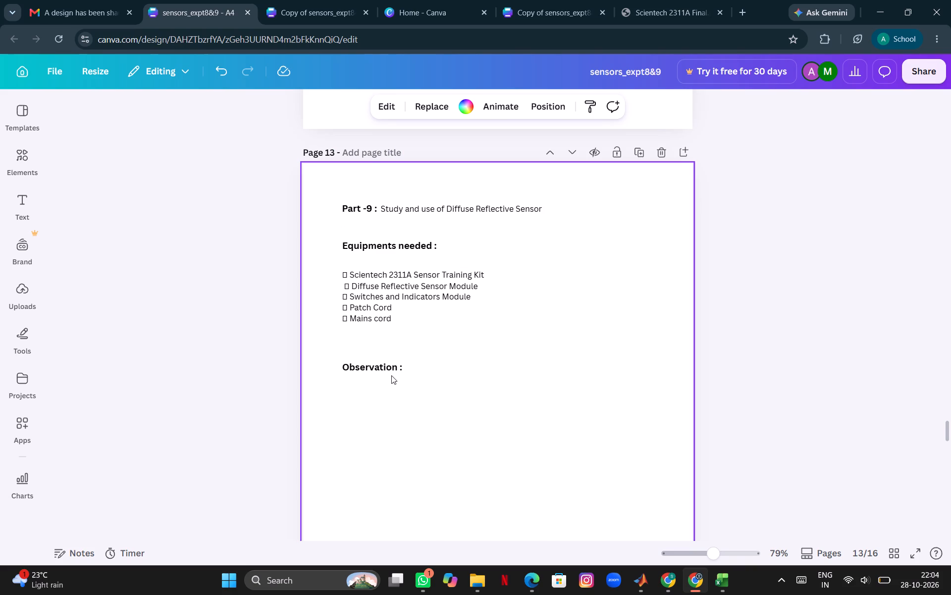
# Move the "Observation :" heading up slightly so its gap below the equipment list matches the gap between the headings above.
pyautogui.moveTo(389, 369); pyautogui.dragTo(390, 358)
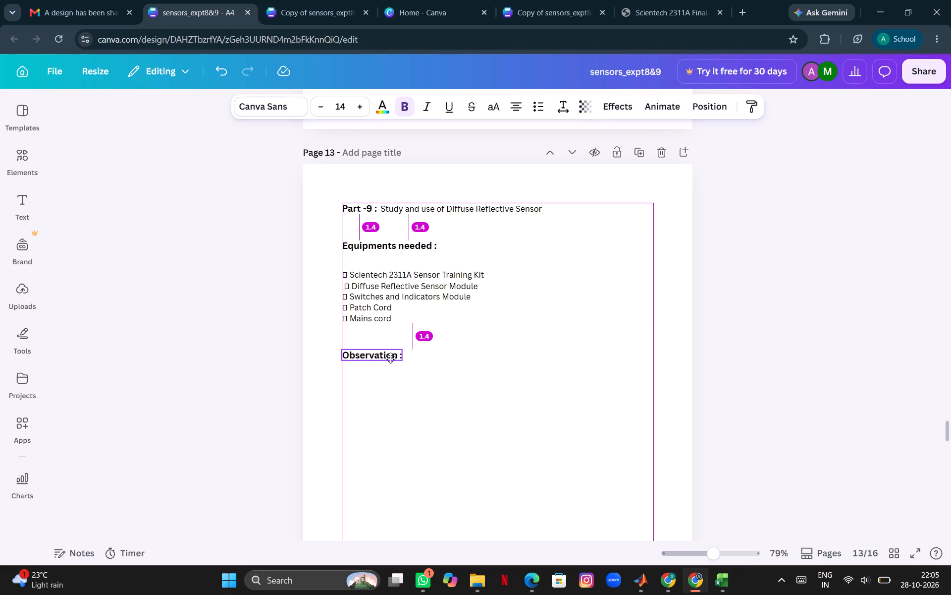
pyautogui.moveTo(390, 358); pyautogui.dragTo(391, 356)
pyautogui.click(475, 389)
# In the Scientech manual, copy Experiment 10's observation sentence about Indciator_1 (L1) turning on when any object comes in front of the sensor.
pyautogui.click(646, 0)
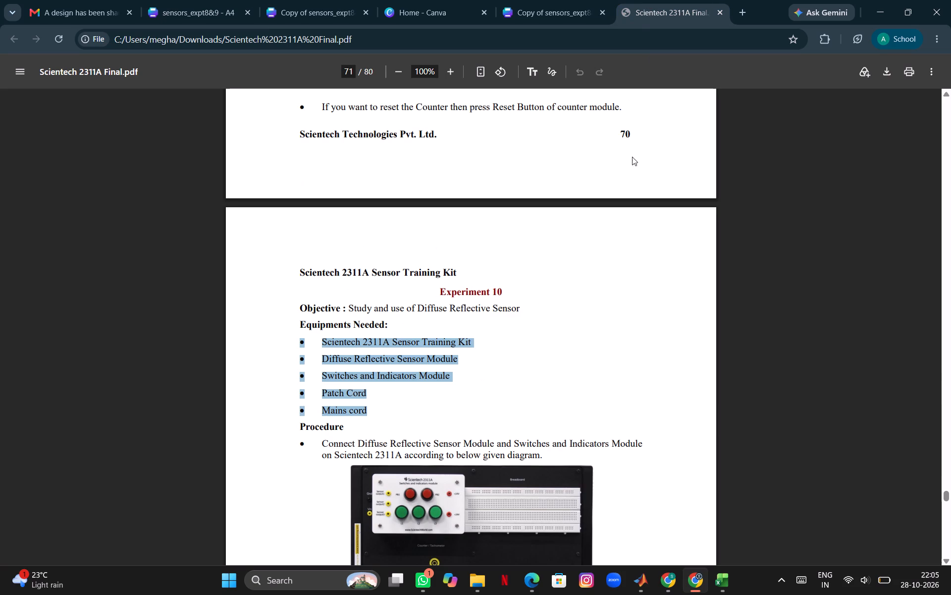
pyautogui.scroll(-1, 346, 549)
pyautogui.scroll(-7, 452, 397)
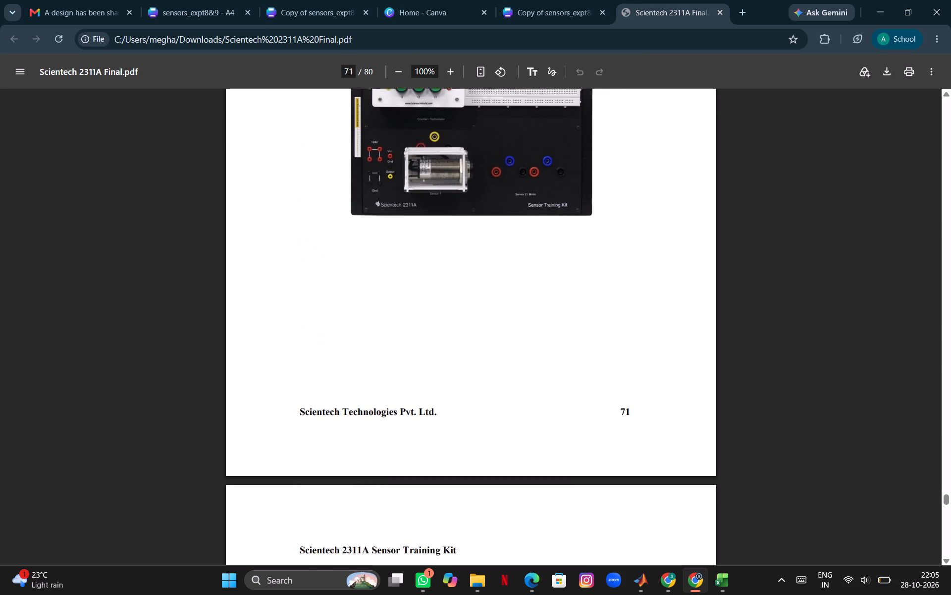
pyautogui.scroll(-10, 443, 414)
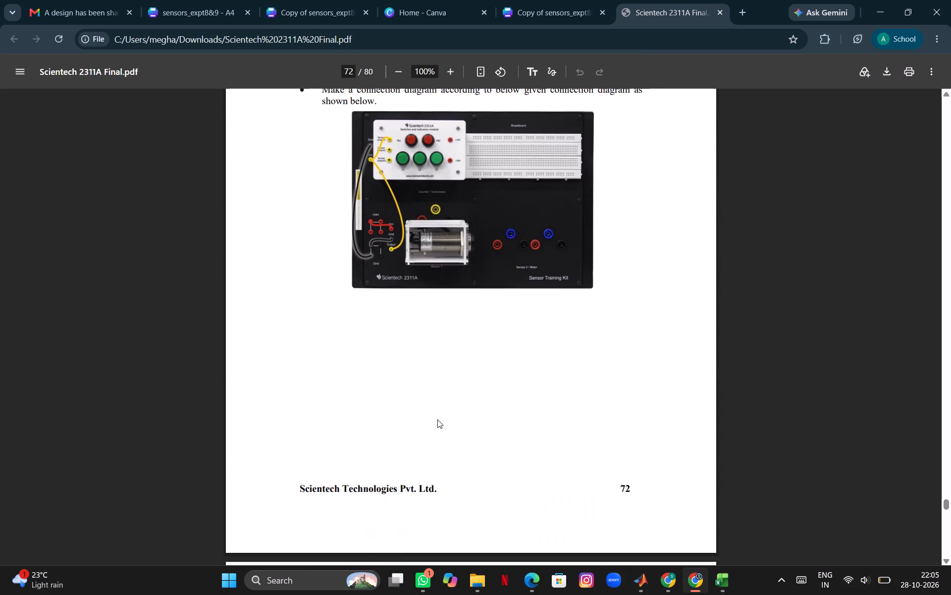
pyautogui.scroll(-8, 437, 419)
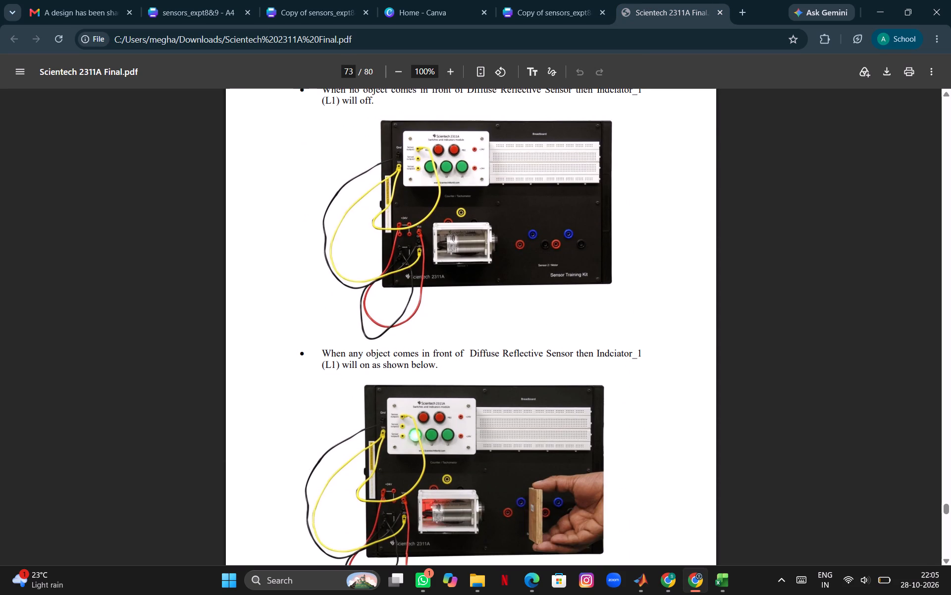
pyautogui.moveTo(319, 351); pyautogui.dragTo(447, 369)
pyautogui.hotkey('ctrl', 'c')
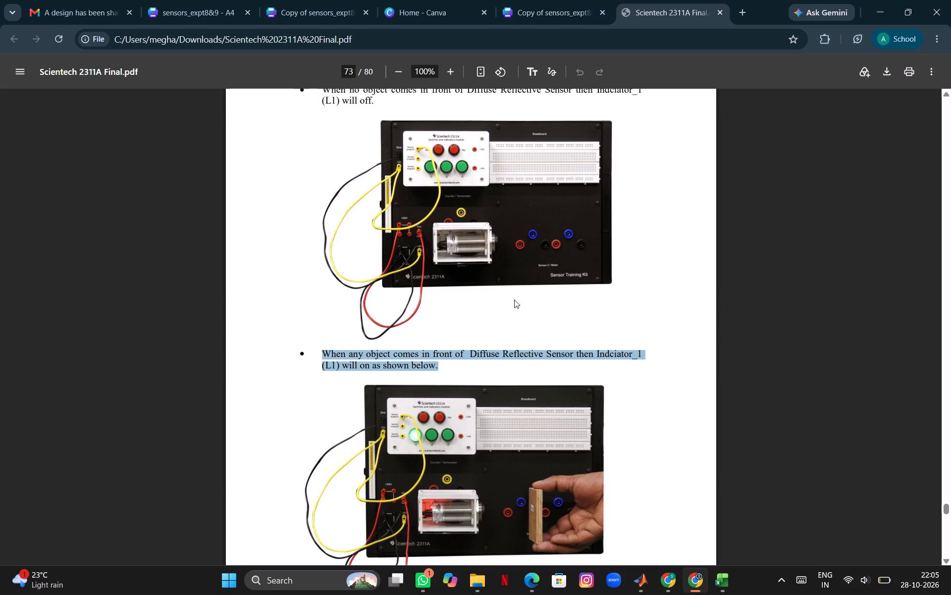
# Return to the sensors_expt8&9 report and paste the observation sentence onto page 13, without bold and left-aligned.
pyautogui.click(169, 0)
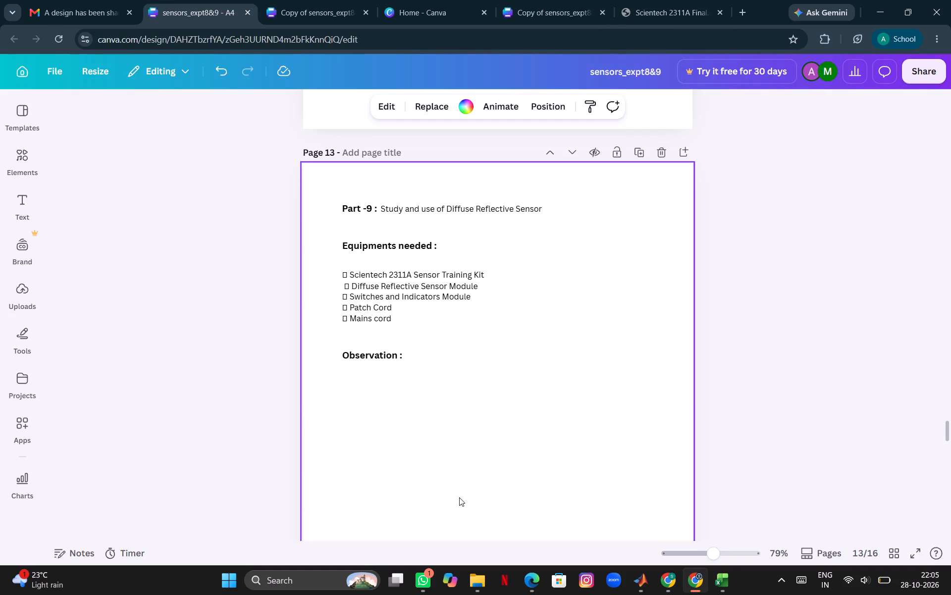
pyautogui.hotkey('ctrl', 'v')
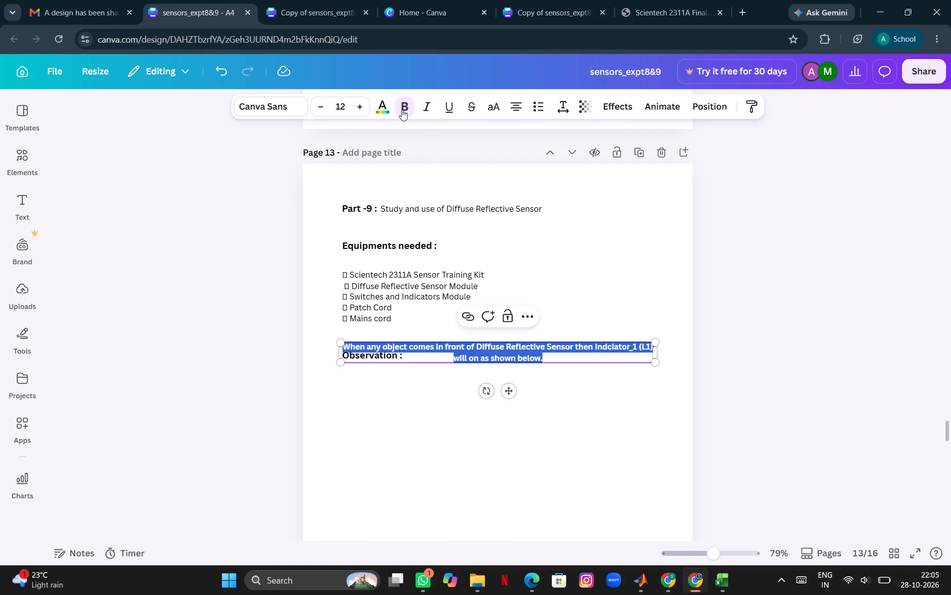
pyautogui.click(402, 110)
pyautogui.click(508, 104)
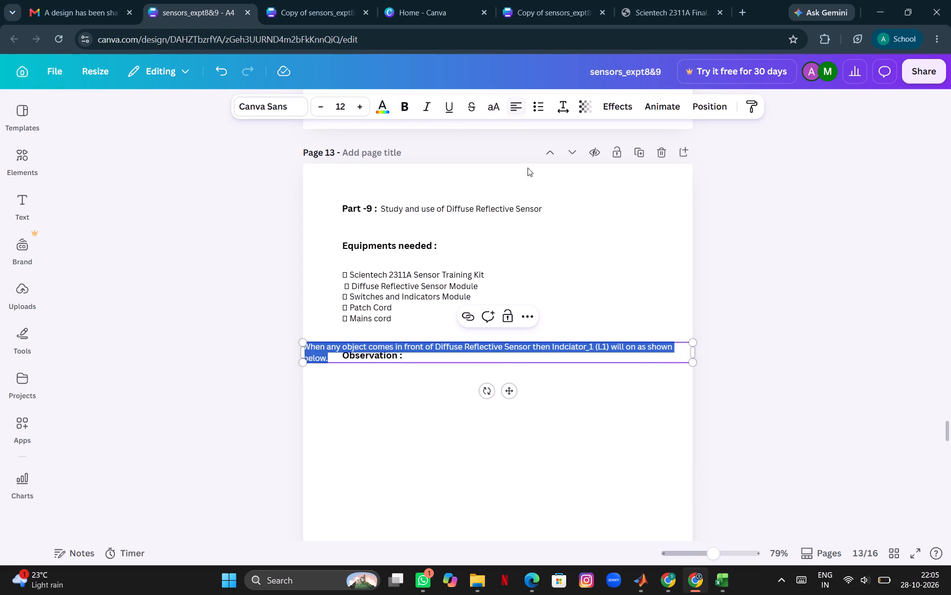
# Break the observation sentence after "will" so the second line reads "on as shown below.".
pyautogui.click(627, 346)
pyautogui.press('Return')
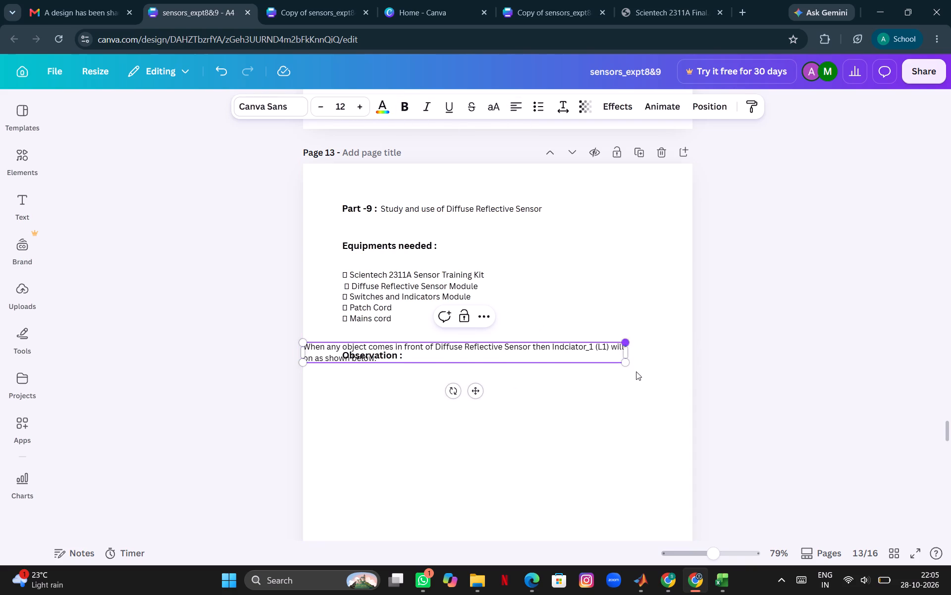
pyautogui.click(651, 453)
# Move the observation sentence just beneath the "Observation :" heading, aligned with the heading's left edge.
pyautogui.moveTo(543, 349); pyautogui.dragTo(581, 394)
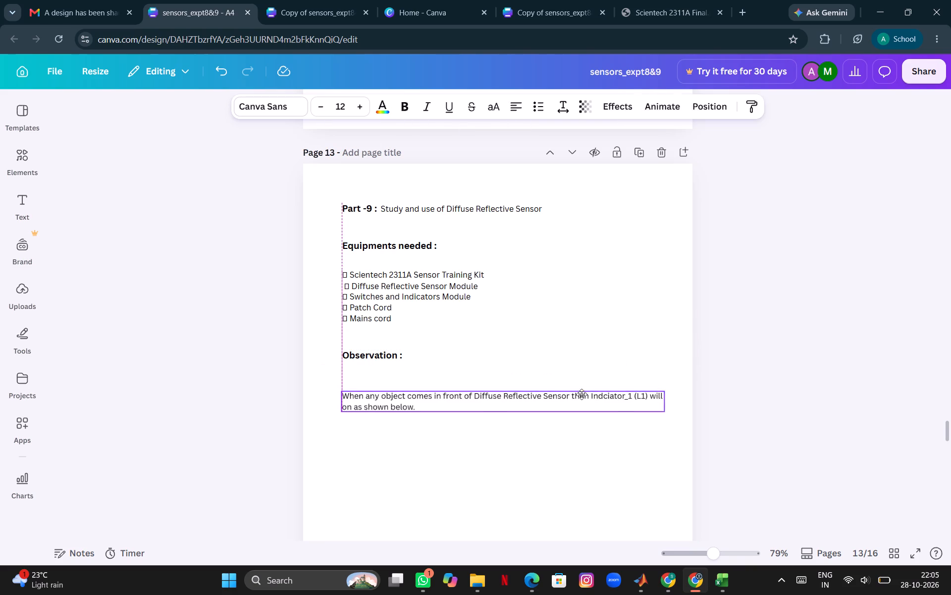
pyautogui.moveTo(581, 394); pyautogui.dragTo(585, 380)
pyautogui.click(618, 451)
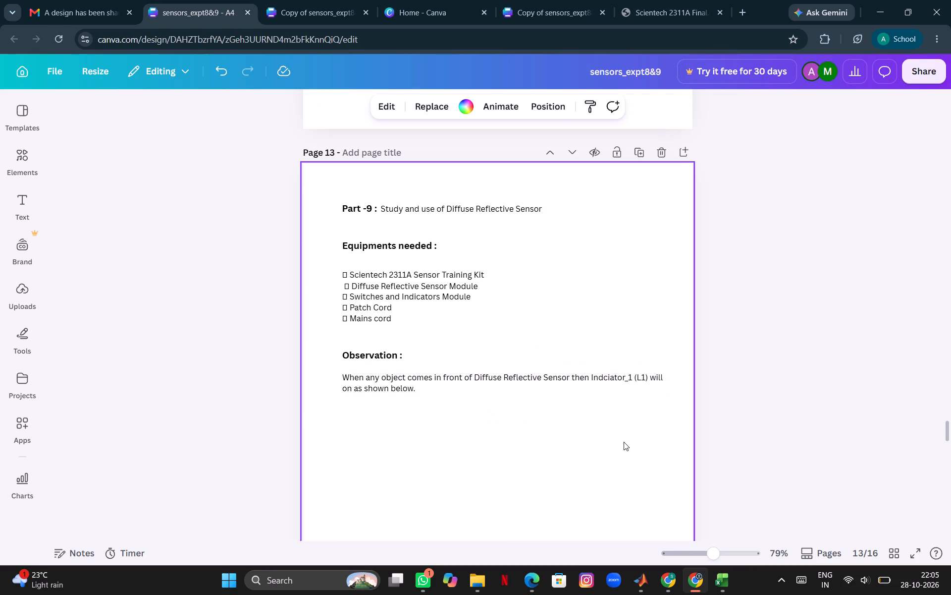
pyautogui.moveTo(648, 383); pyautogui.dragTo(648, 379)
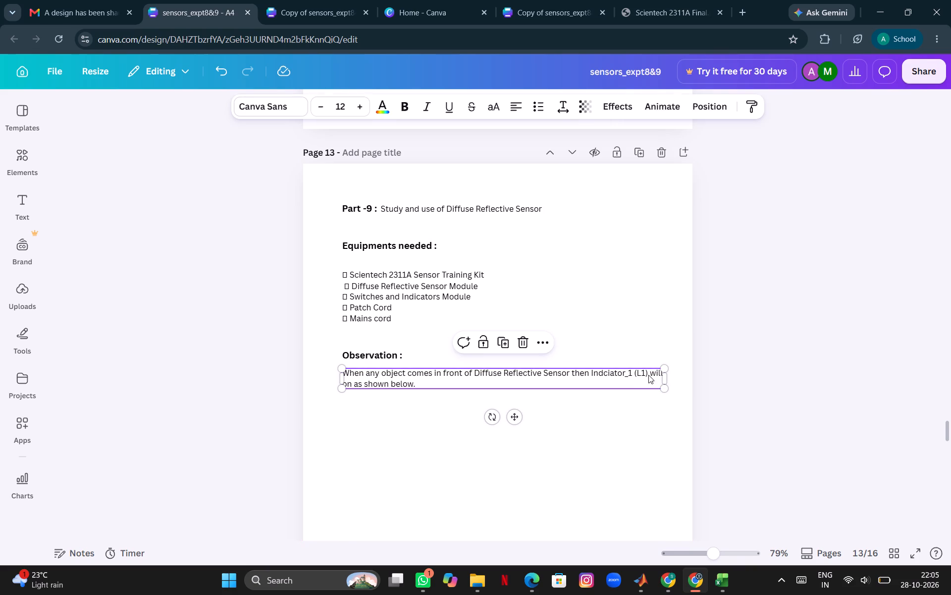
# Rebreak the observation sentence after "(L1)" and join the remaining words into one second line, "will on as shown below.".
pyautogui.click(649, 374)
pyautogui.press('Return')
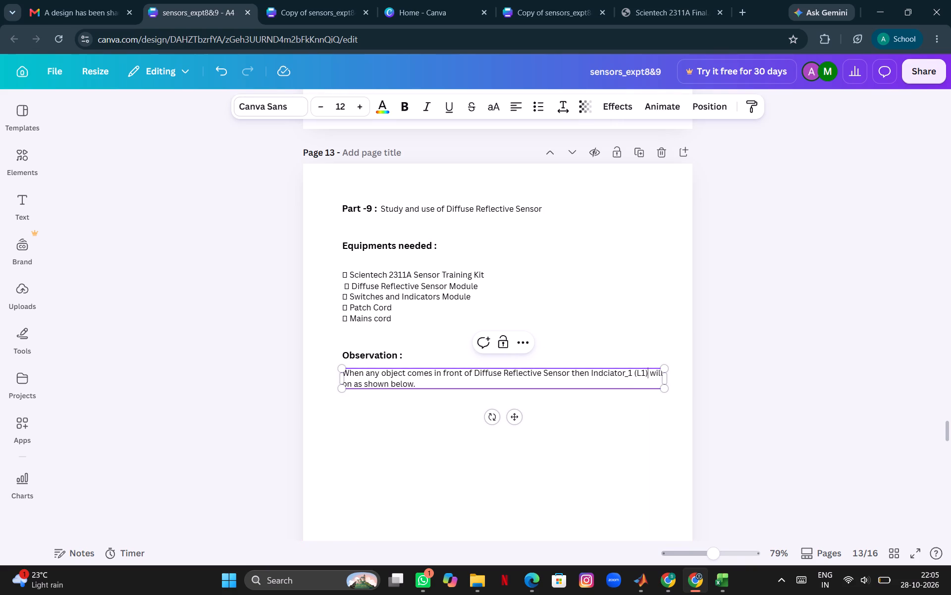
pyautogui.click(640, 455)
pyautogui.click(364, 397)
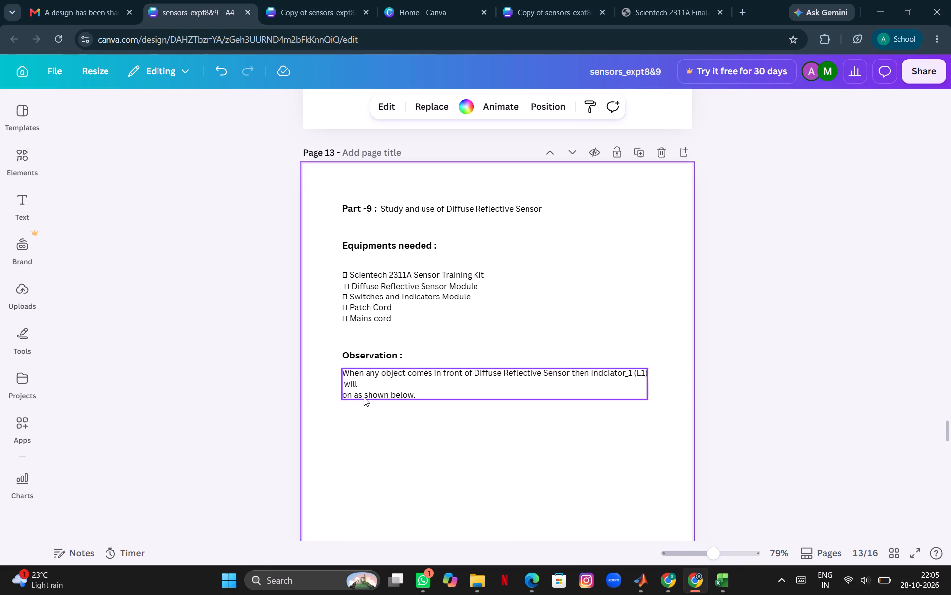
pyautogui.click(364, 393)
pyautogui.press('Left')
pyautogui.press('Left')
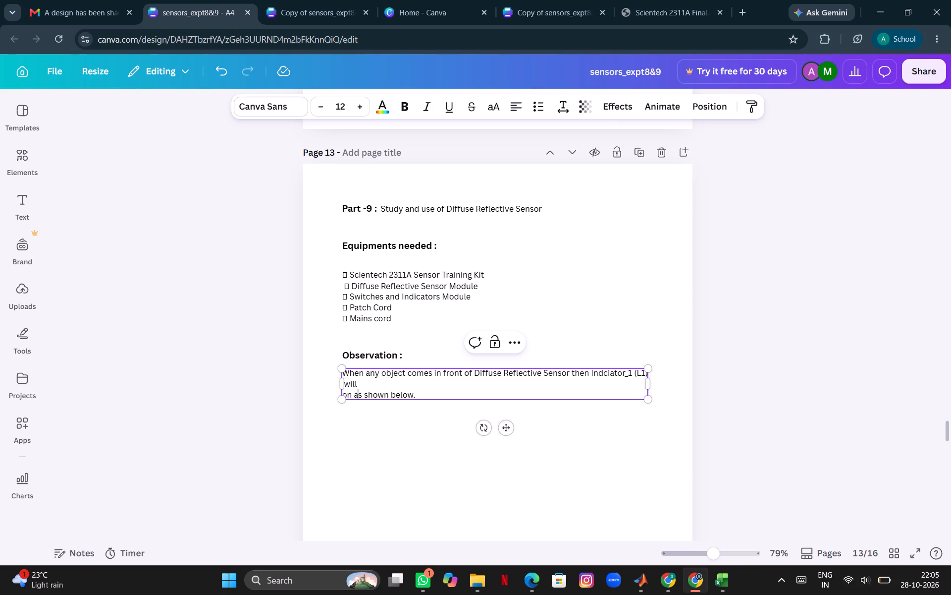
pyautogui.press('Left')
pyautogui.press('Left')
pyautogui.press('Left')
pyautogui.press('Left')
pyautogui.press('BackSpace')
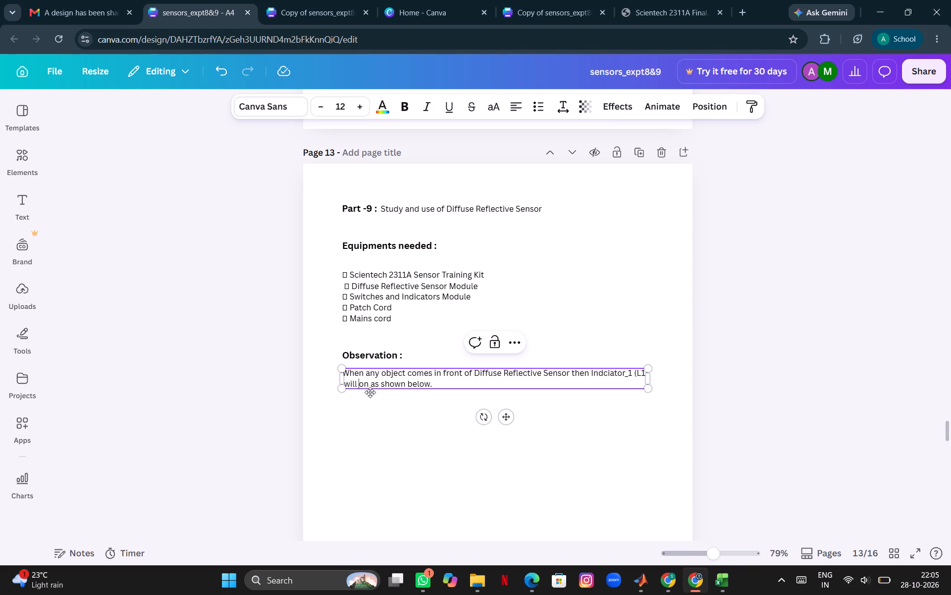
pyautogui.click(360, 448)
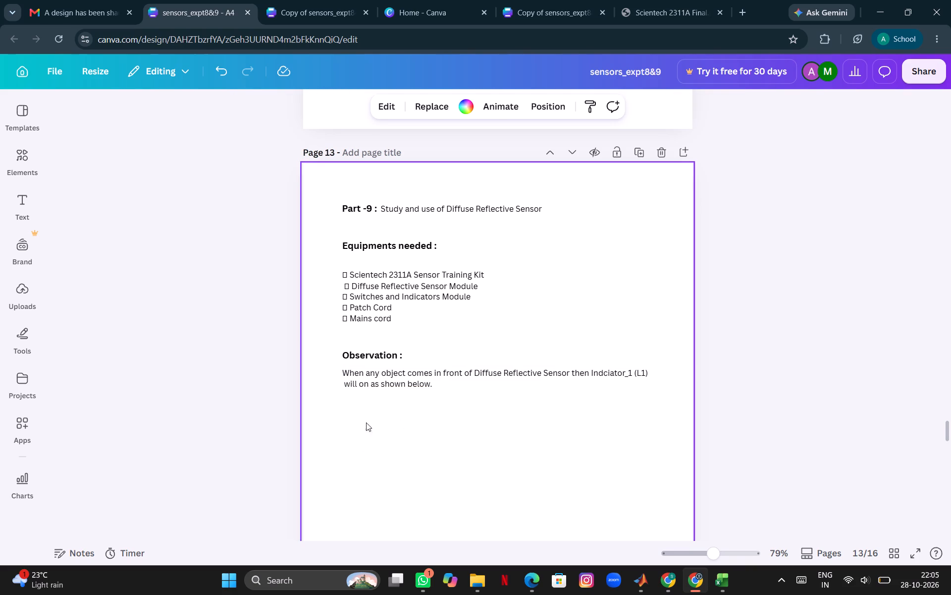
# Delete the stray space at the start of the observation's second line, before "will".
pyautogui.click(358, 388)
pyautogui.click(355, 382)
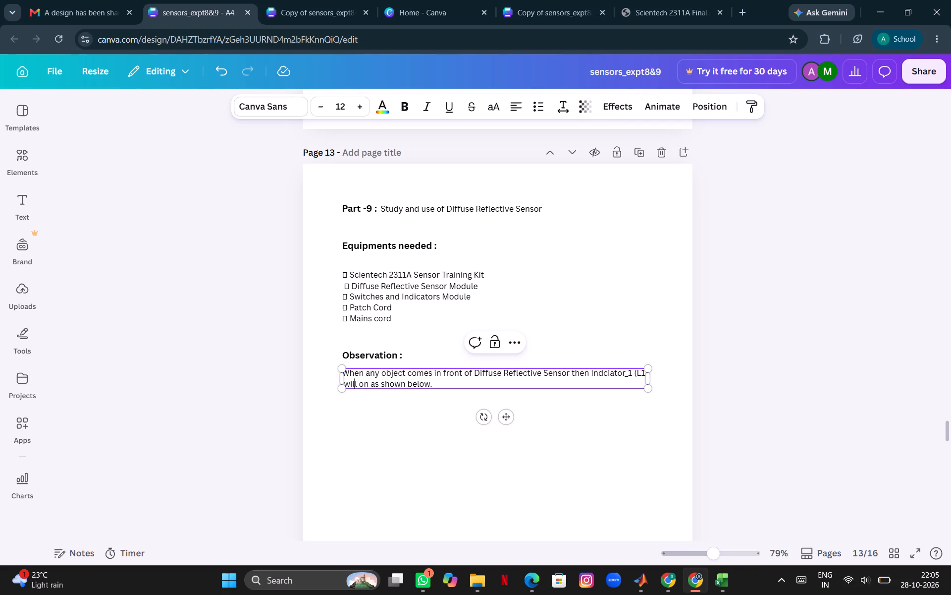
pyautogui.press('Left')
pyautogui.press('Left')
pyautogui.press('Left')
pyautogui.press('BackSpace')
pyautogui.click(345, 477)
# Shift the observation sentence down slightly to widen its gap below the "Observation :" heading.
pyautogui.click(415, 385)
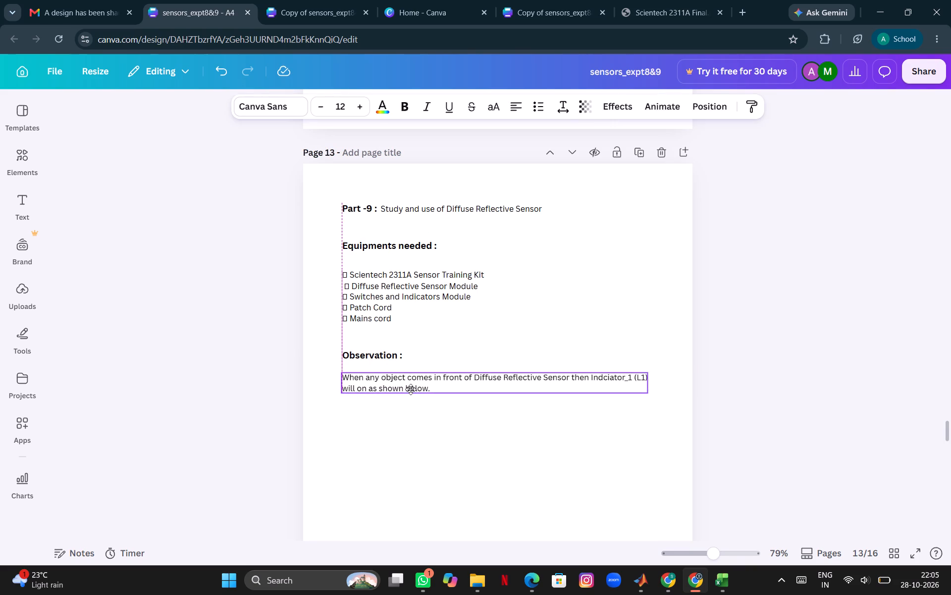
pyautogui.click(400, 458)
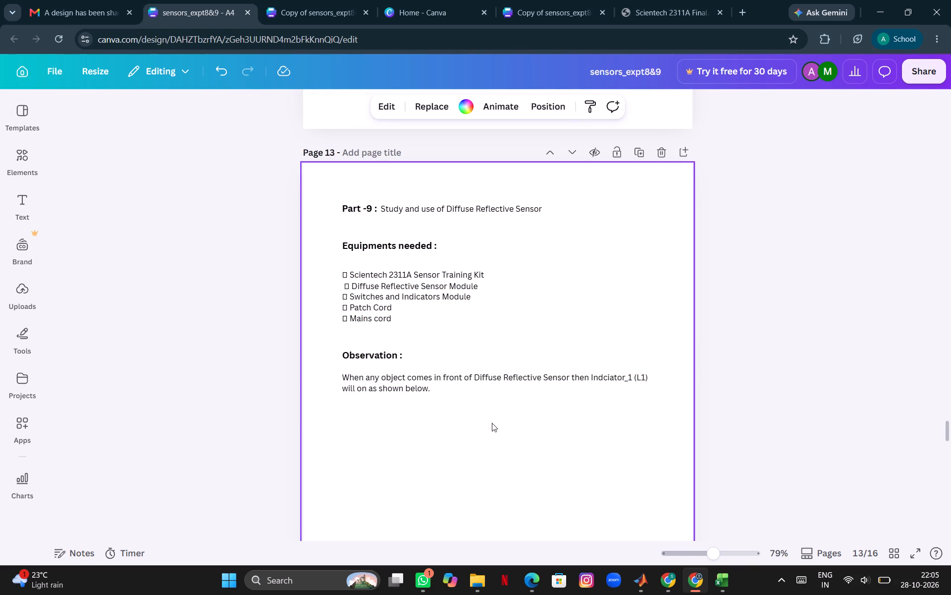
# Delete the stray space before the "Diffuse Reflective Sensor Module" item so its bullet lines up with the others.
pyautogui.click(344, 291)
pyautogui.click(344, 290)
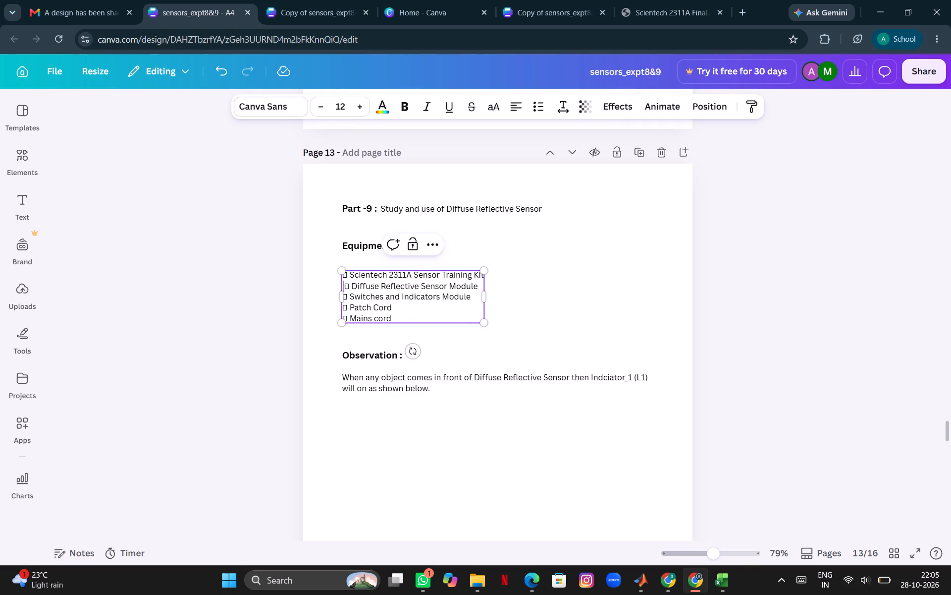
pyautogui.press('BackSpace')
pyautogui.click(414, 472)
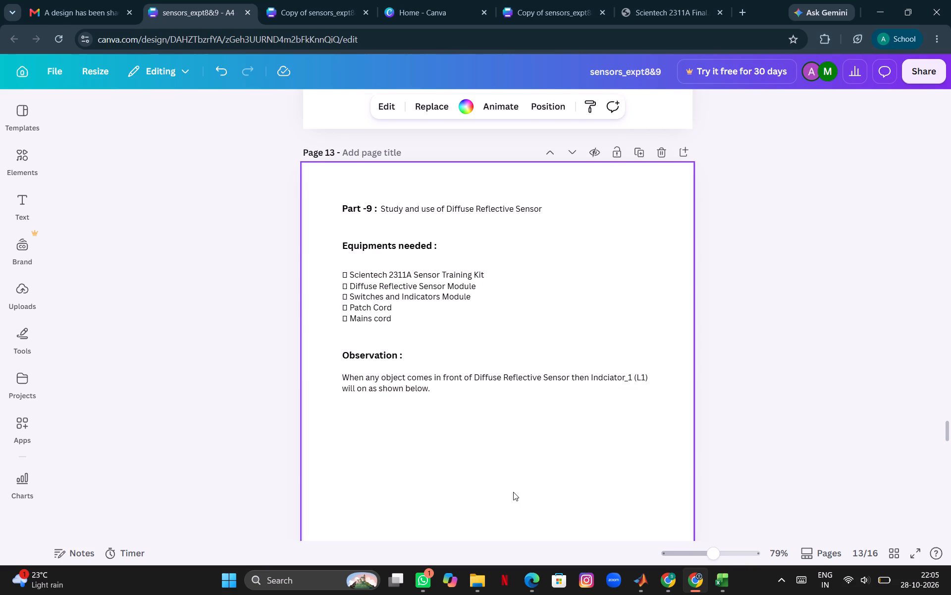
# In the Scientech manual, find Experiment 10's photo showing an object held in front of the Diffuse Reflective Sensor.
pyautogui.scroll(-8, 517, 474)
pyautogui.scroll(4, 507, 462)
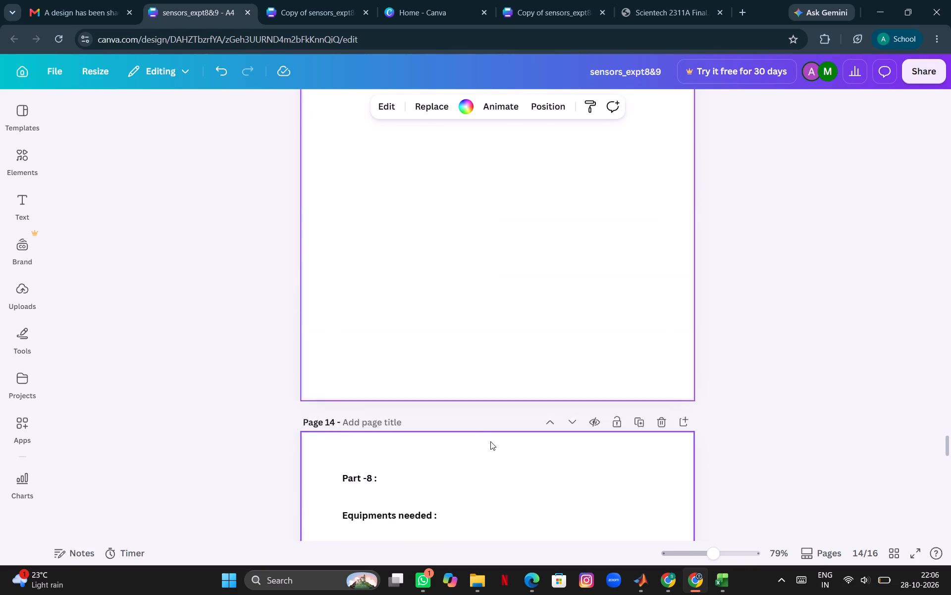
pyautogui.scroll(3, 490, 442)
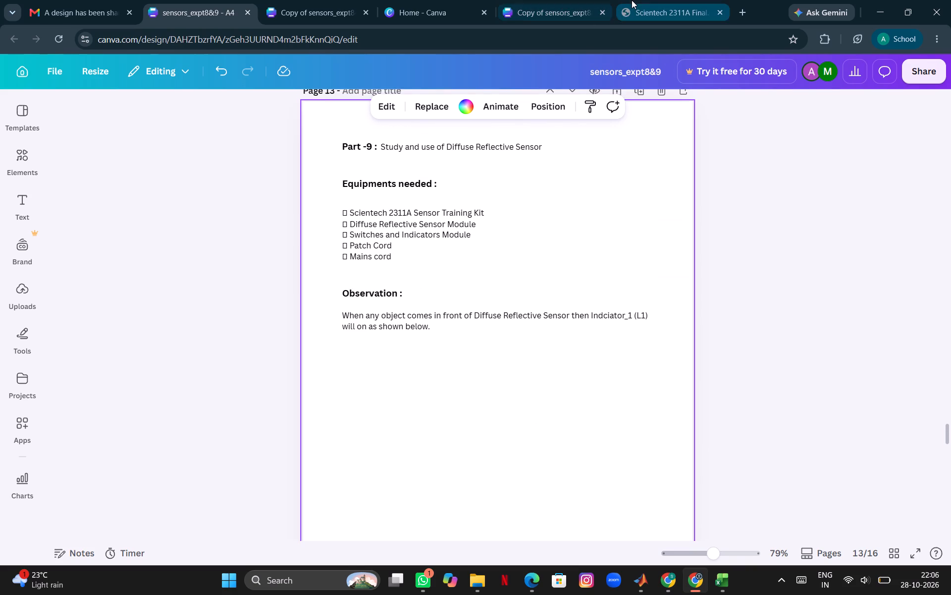
pyautogui.click(632, 0)
pyautogui.scroll(-4, 418, 528)
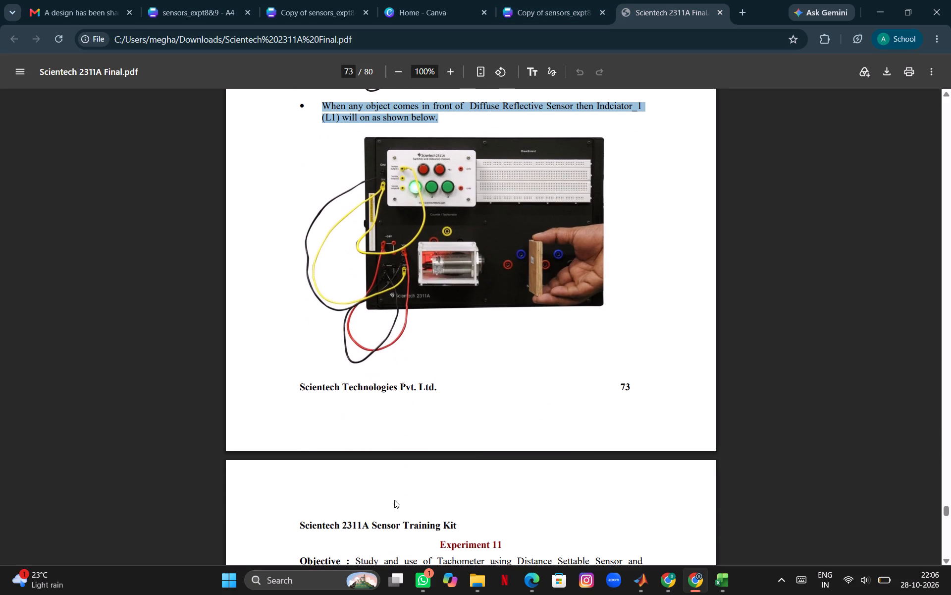
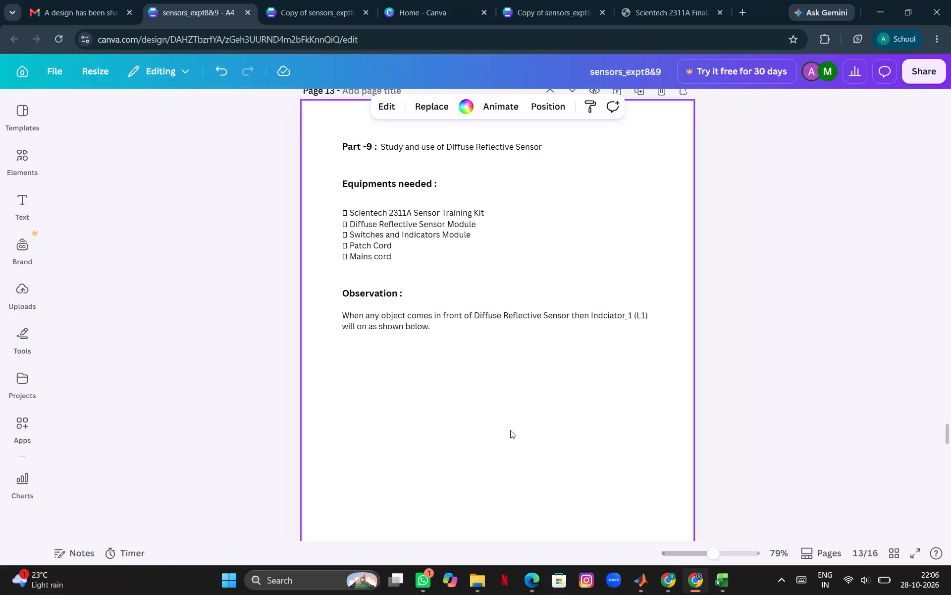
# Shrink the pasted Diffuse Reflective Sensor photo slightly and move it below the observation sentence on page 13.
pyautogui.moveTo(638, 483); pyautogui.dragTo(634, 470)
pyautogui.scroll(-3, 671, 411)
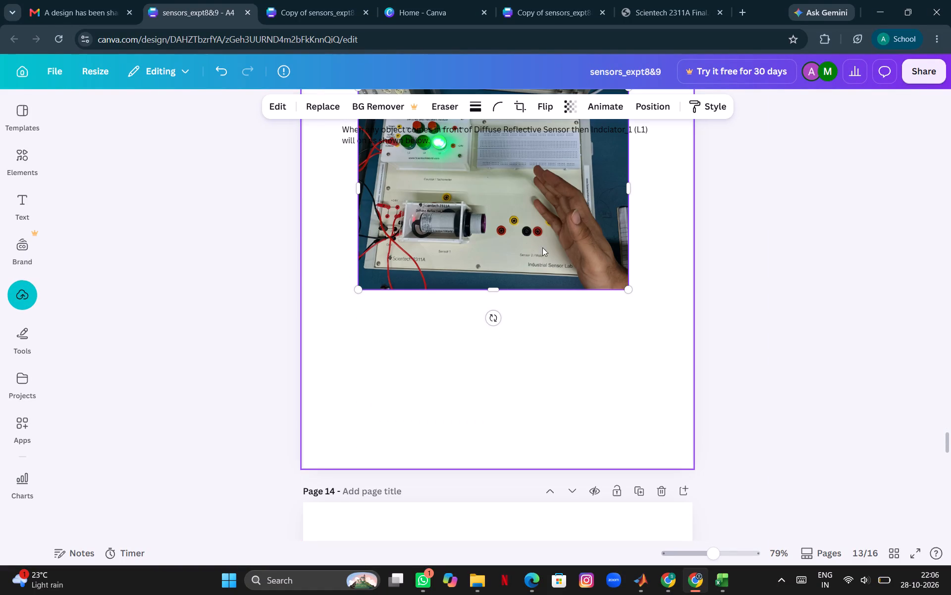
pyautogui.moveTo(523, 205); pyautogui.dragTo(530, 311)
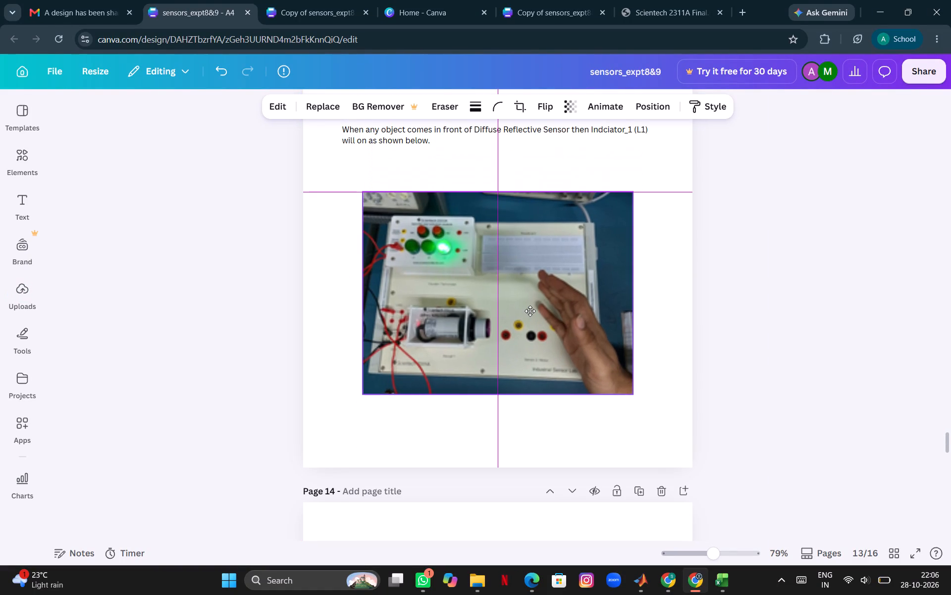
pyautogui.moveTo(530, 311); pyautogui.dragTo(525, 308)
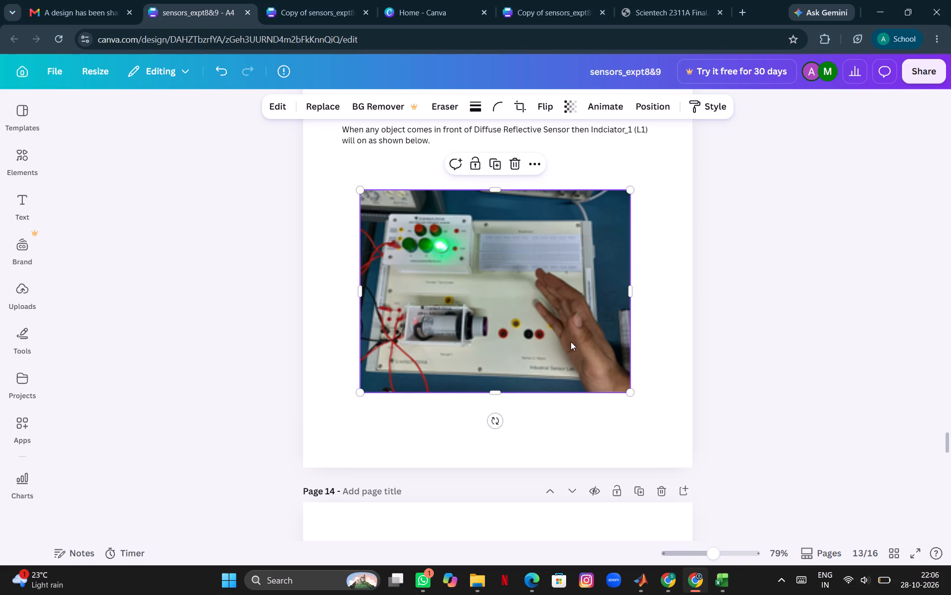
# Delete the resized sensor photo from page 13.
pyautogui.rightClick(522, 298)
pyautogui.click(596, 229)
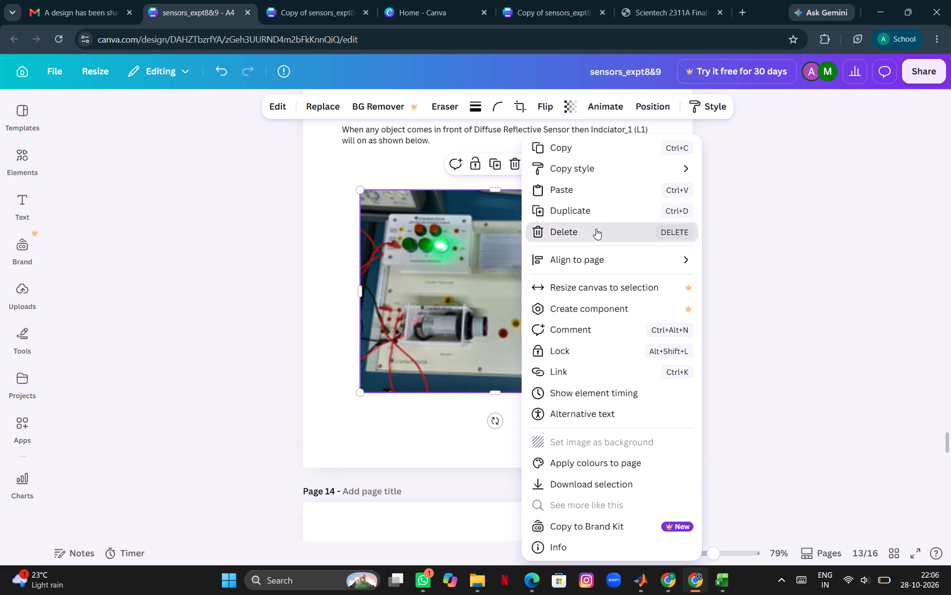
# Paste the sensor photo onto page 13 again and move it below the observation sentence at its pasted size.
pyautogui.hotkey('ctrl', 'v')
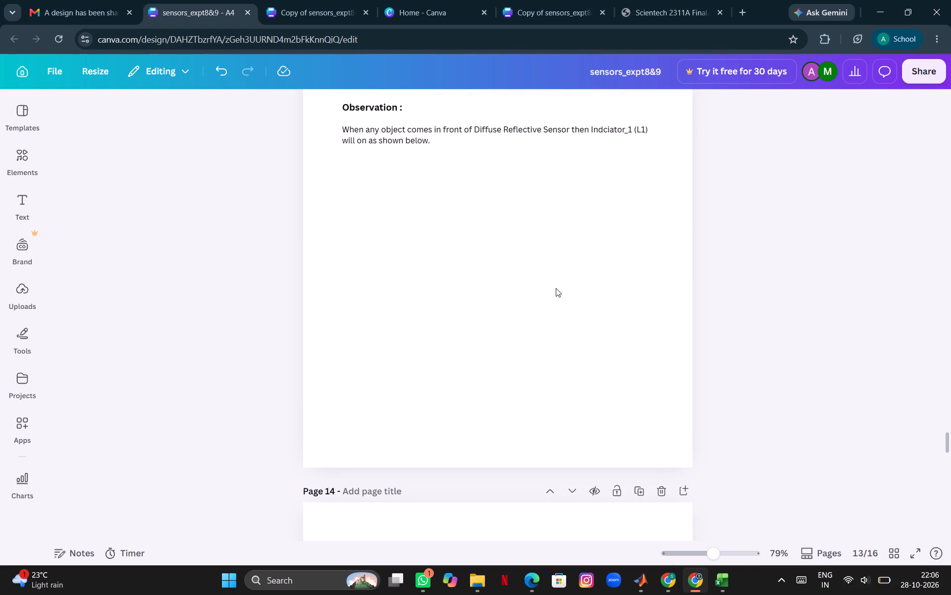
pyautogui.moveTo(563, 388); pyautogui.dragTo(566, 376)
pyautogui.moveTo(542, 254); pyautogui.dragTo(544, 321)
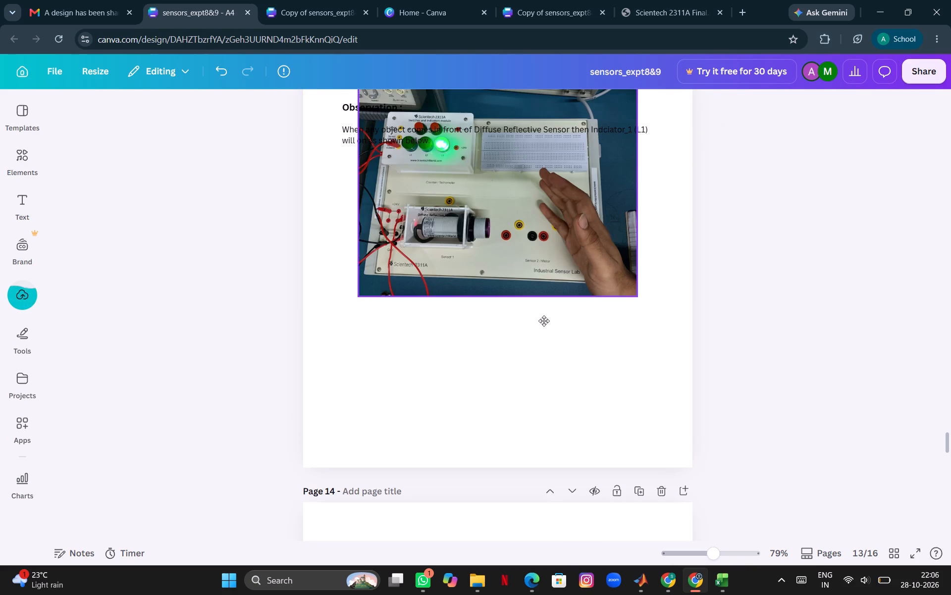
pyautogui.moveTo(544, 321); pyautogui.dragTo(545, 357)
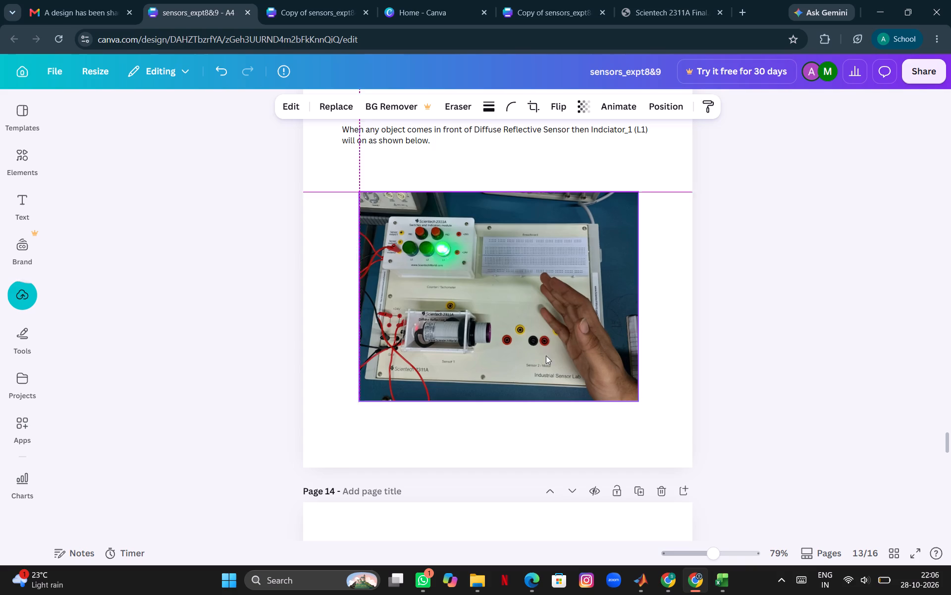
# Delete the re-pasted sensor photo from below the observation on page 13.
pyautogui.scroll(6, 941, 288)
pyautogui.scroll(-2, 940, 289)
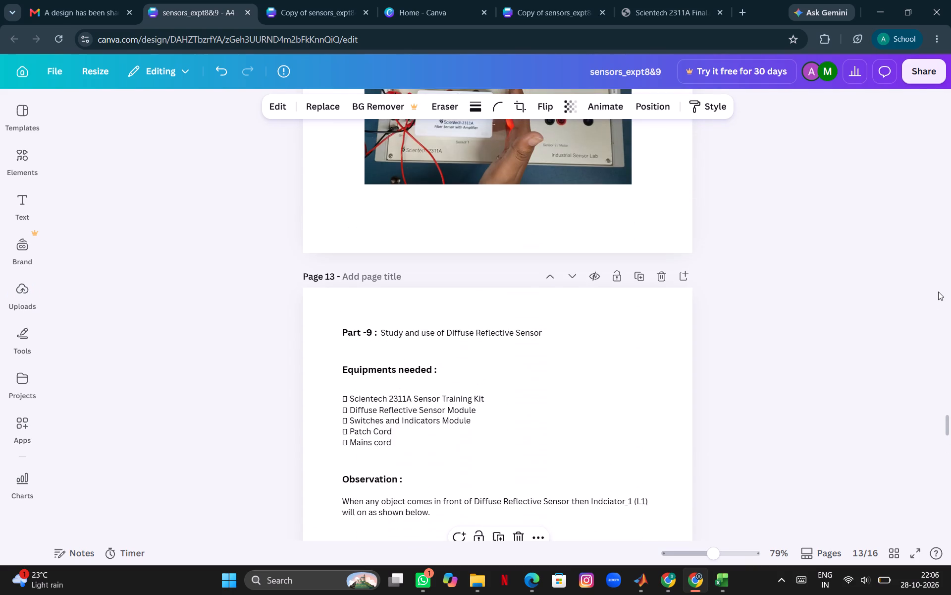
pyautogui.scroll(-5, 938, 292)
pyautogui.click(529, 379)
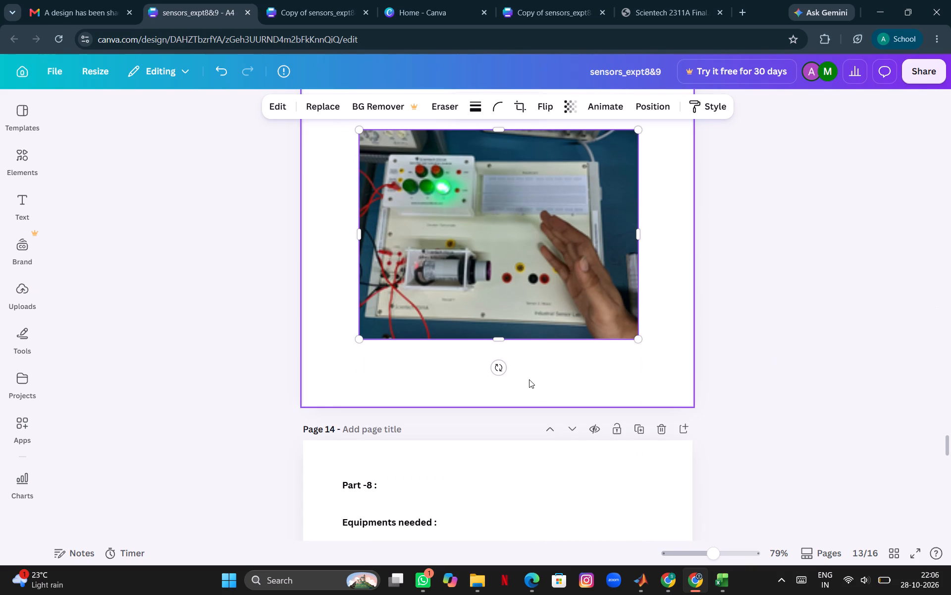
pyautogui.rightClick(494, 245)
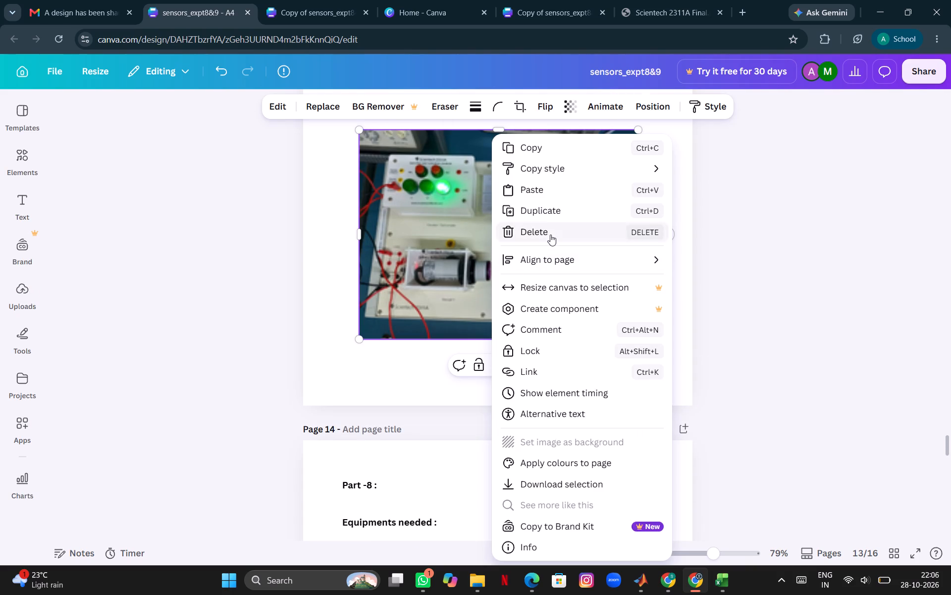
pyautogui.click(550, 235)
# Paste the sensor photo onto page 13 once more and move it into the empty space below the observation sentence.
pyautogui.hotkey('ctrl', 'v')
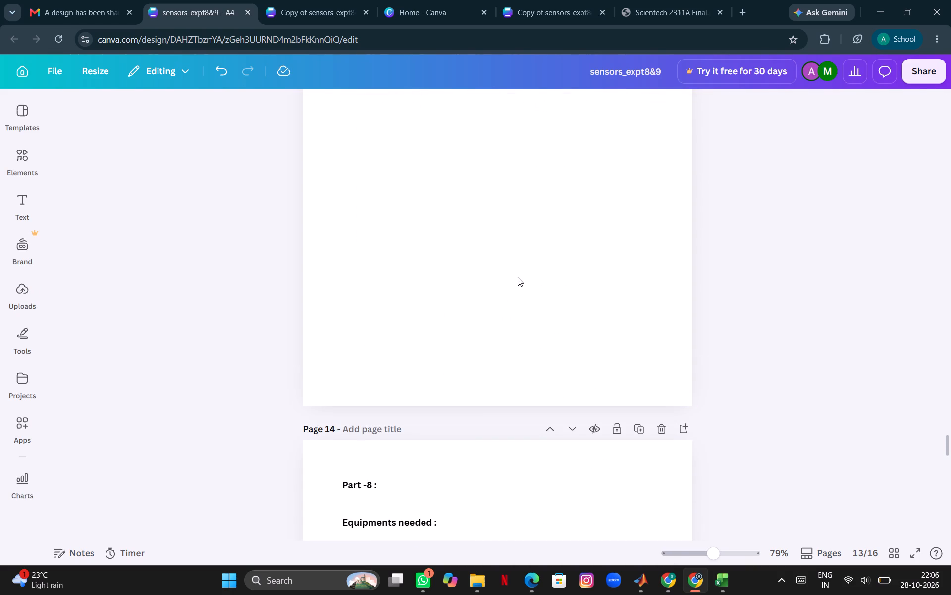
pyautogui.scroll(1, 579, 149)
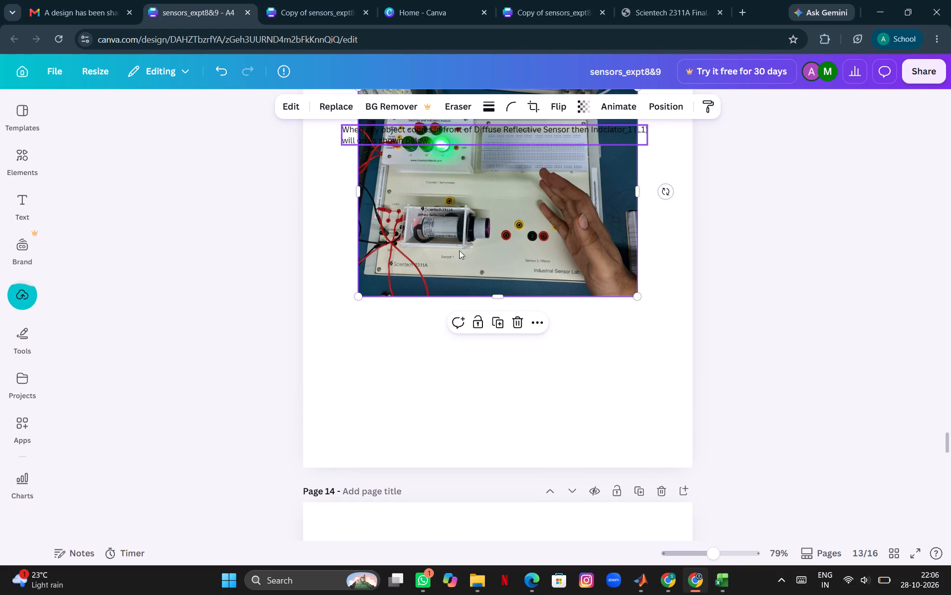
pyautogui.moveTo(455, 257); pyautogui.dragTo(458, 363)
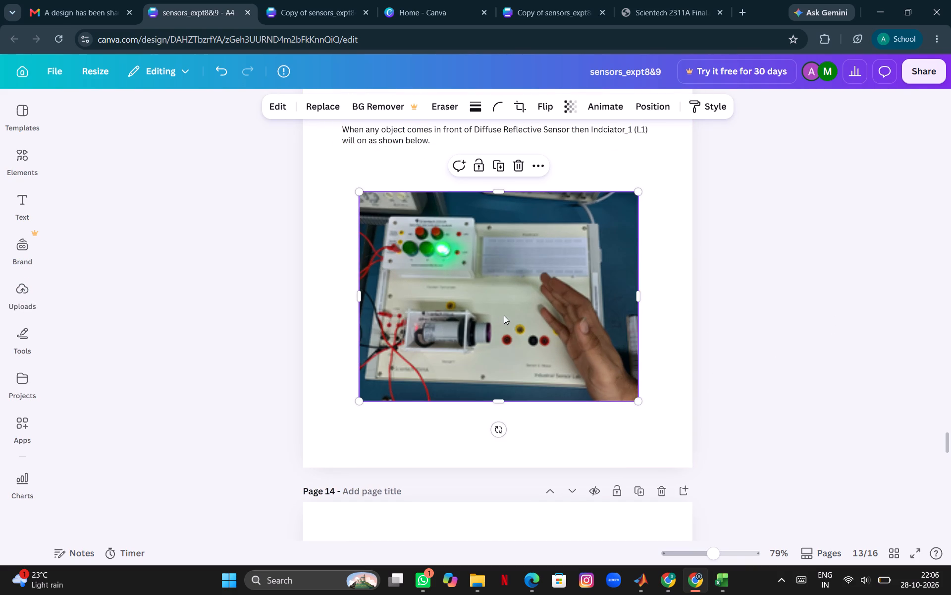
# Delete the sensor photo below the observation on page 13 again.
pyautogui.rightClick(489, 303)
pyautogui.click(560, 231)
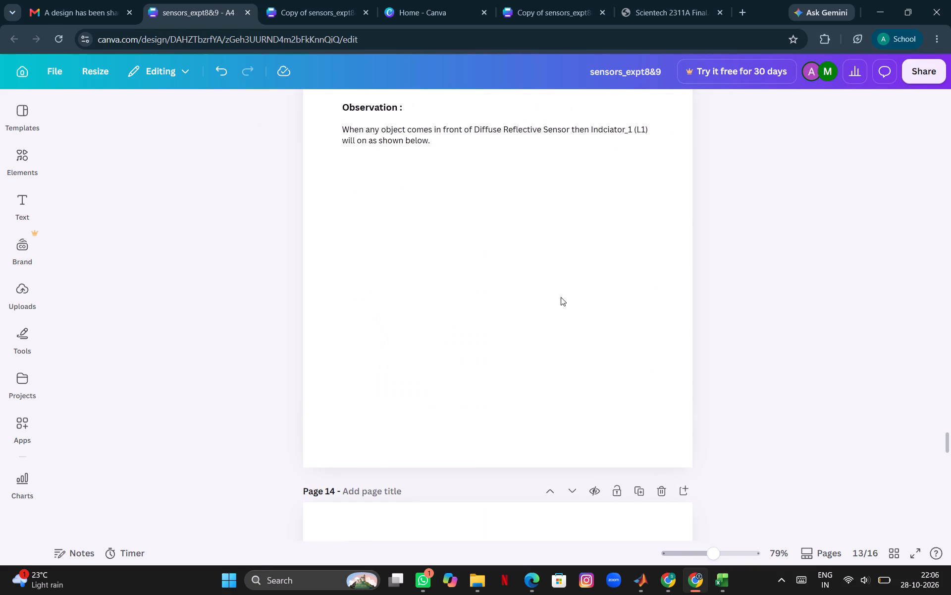
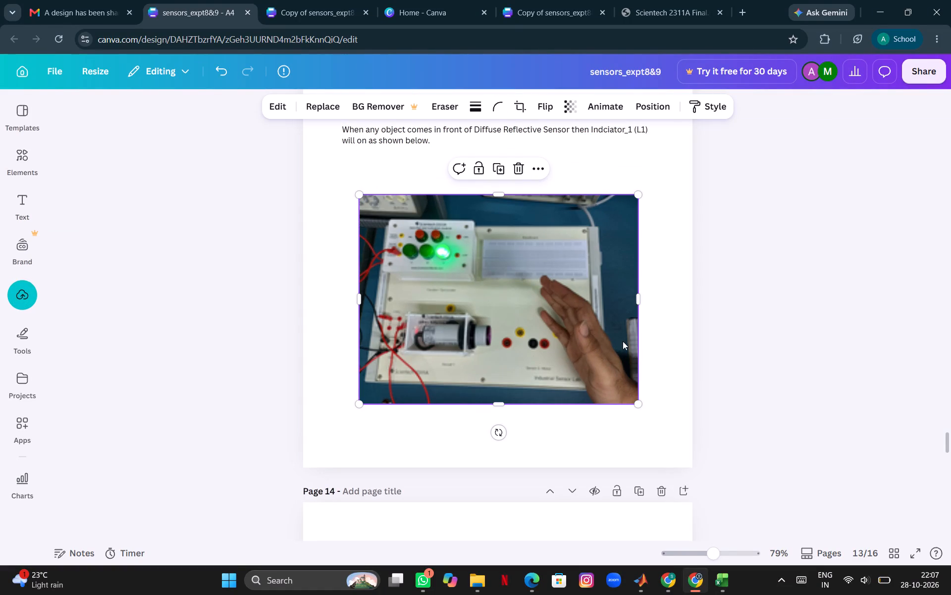
# Nudge the sensor photo on page 13 slightly upward, closer to the observation sentence.
pyautogui.rightClick(581, 312)
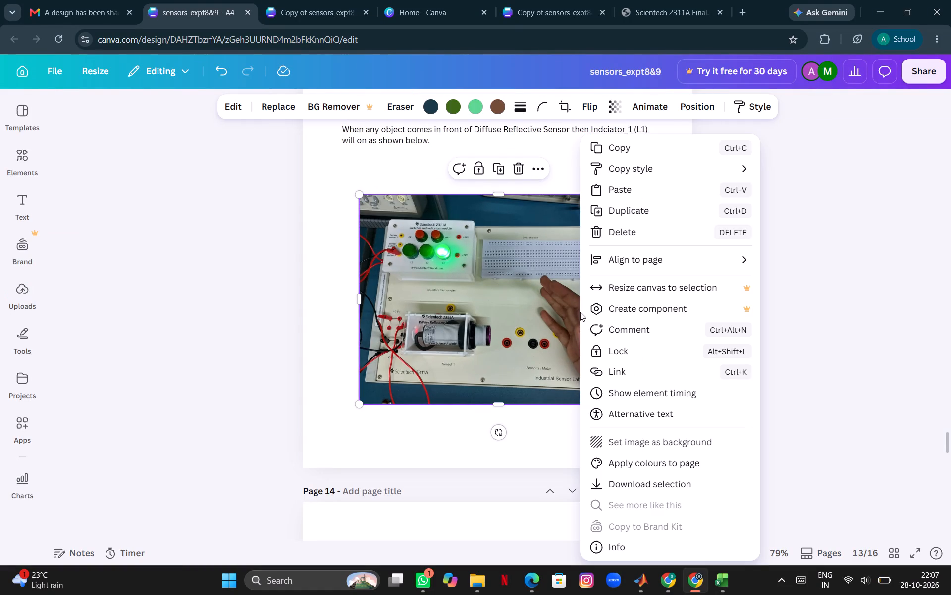
pyautogui.click(181, 335)
pyautogui.scroll(3, 495, 330)
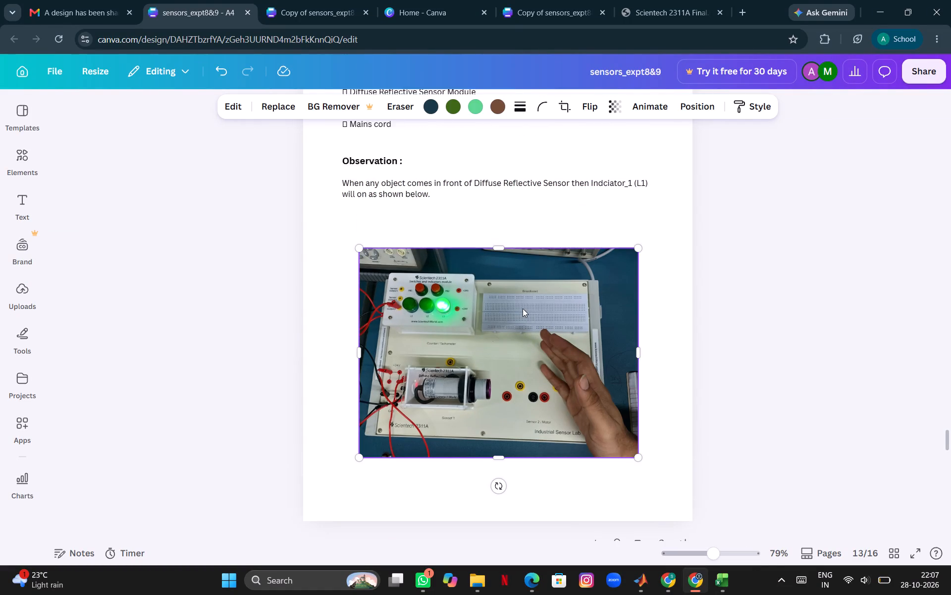
pyautogui.moveTo(525, 506); pyautogui.dragTo(526, 497)
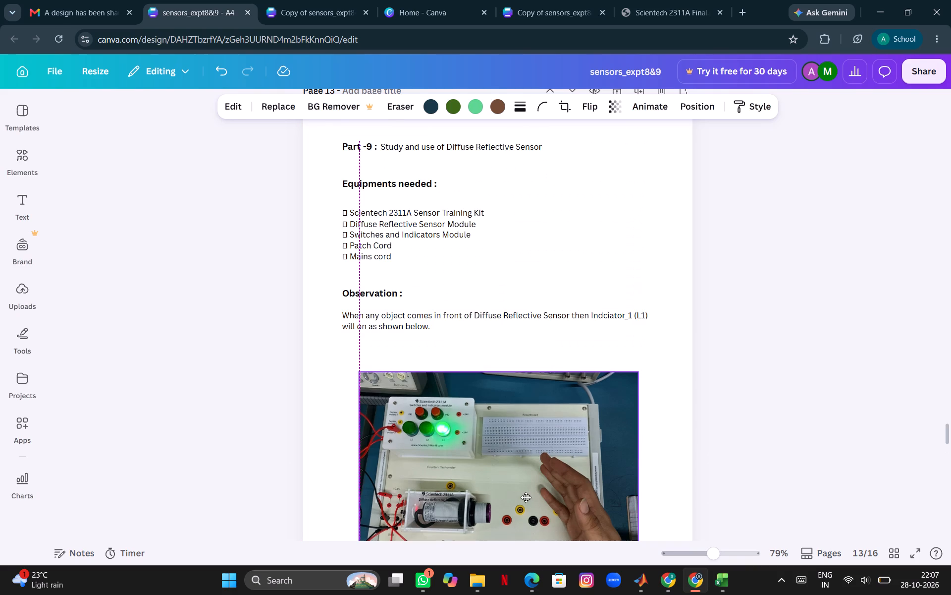
pyautogui.moveTo(526, 497); pyautogui.dragTo(526, 495)
pyautogui.moveTo(908, 279); pyautogui.dragTo(899, 298)
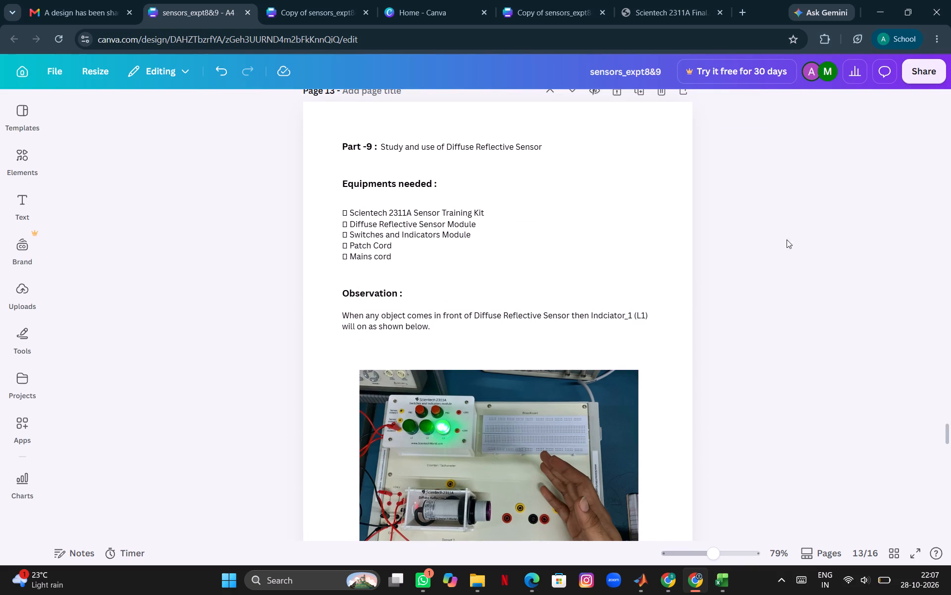
# Change the part number in the page 14 heading to 10.
pyautogui.scroll(-8, 588, 433)
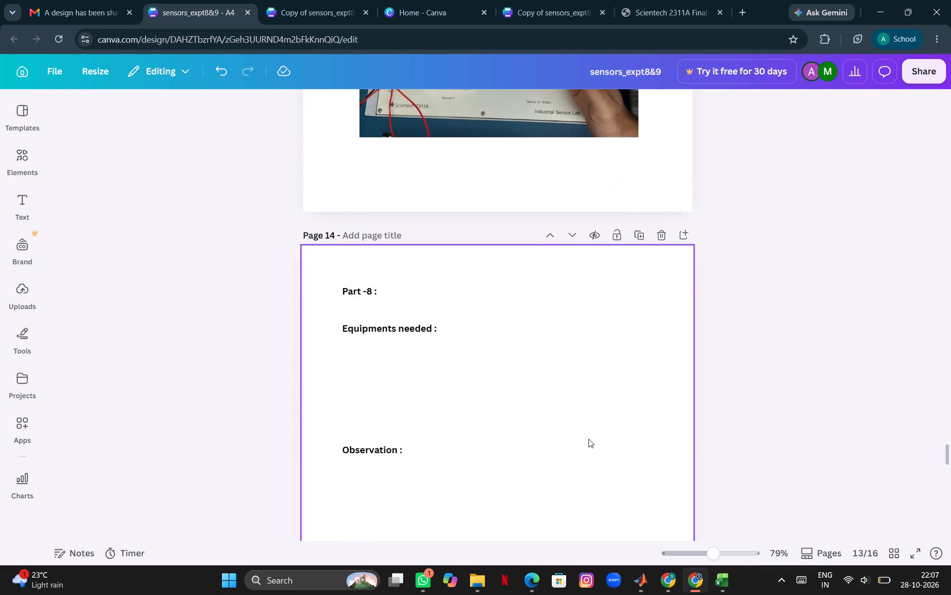
pyautogui.click(374, 242)
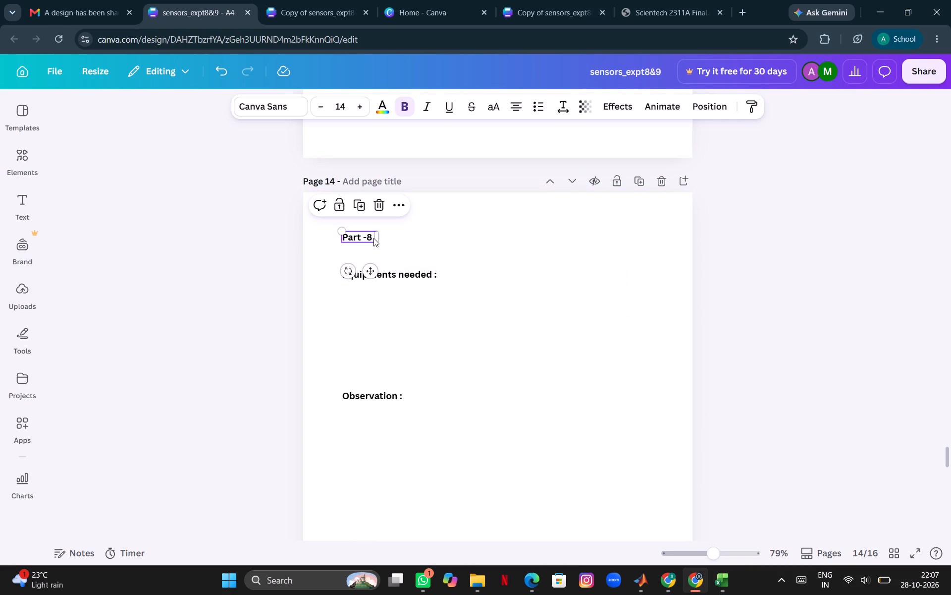
pyautogui.click(373, 238)
pyautogui.click(372, 240)
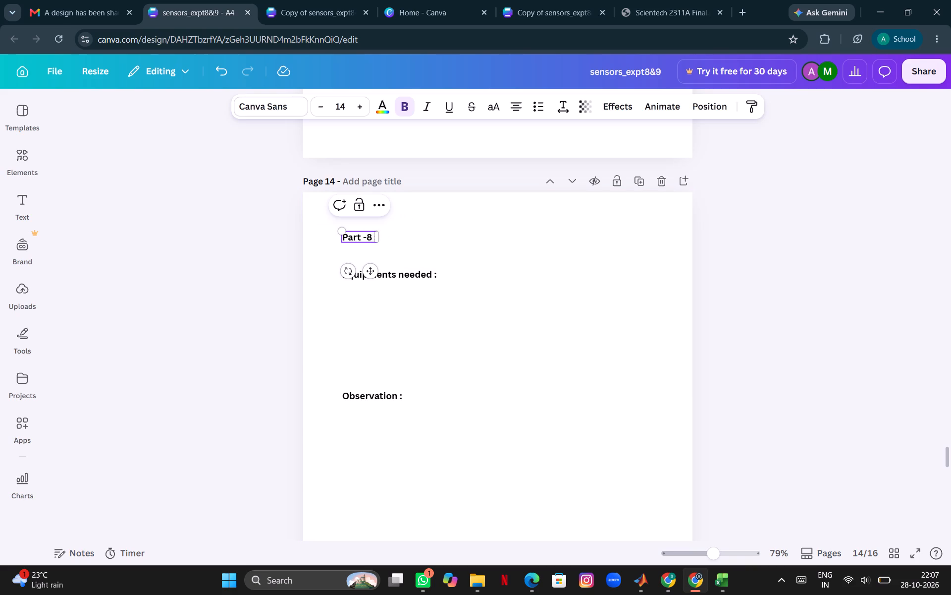
pyautogui.press('BackSpace')
pyautogui.press('1')
pyautogui.press('0')
pyautogui.click(534, 344)
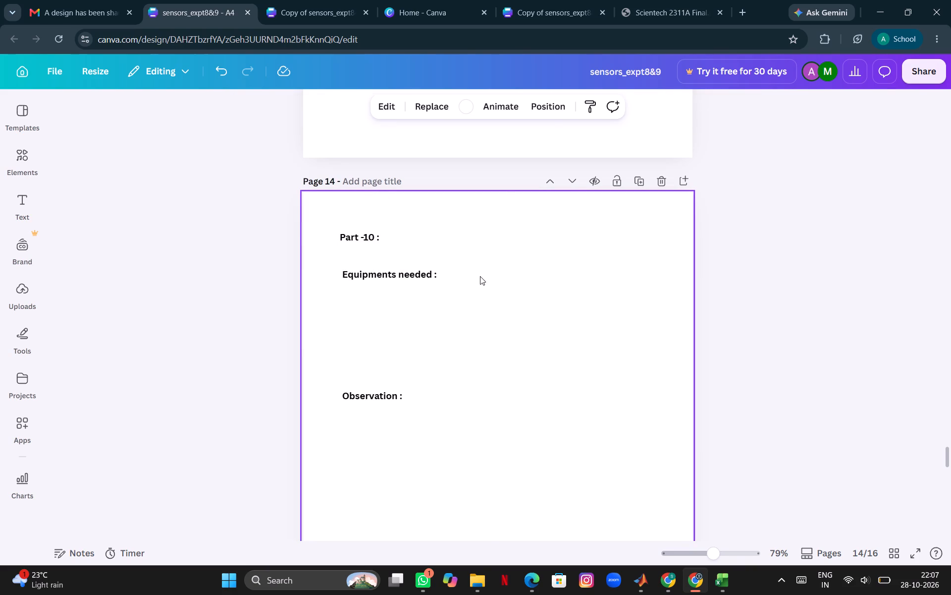
# Copy the Experiment 11 objective text about the Tachometer with Distance Settable Sensor from the Scientech 2311A manual PDF.
pyautogui.click(678, 1)
pyautogui.scroll(-3, 459, 498)
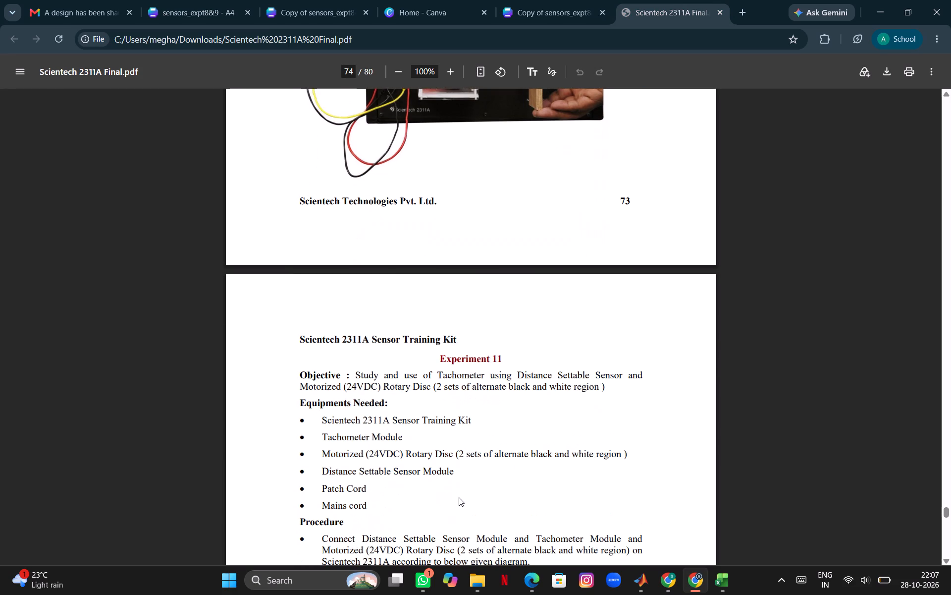
pyautogui.moveTo(354, 368); pyautogui.dragTo(425, 386)
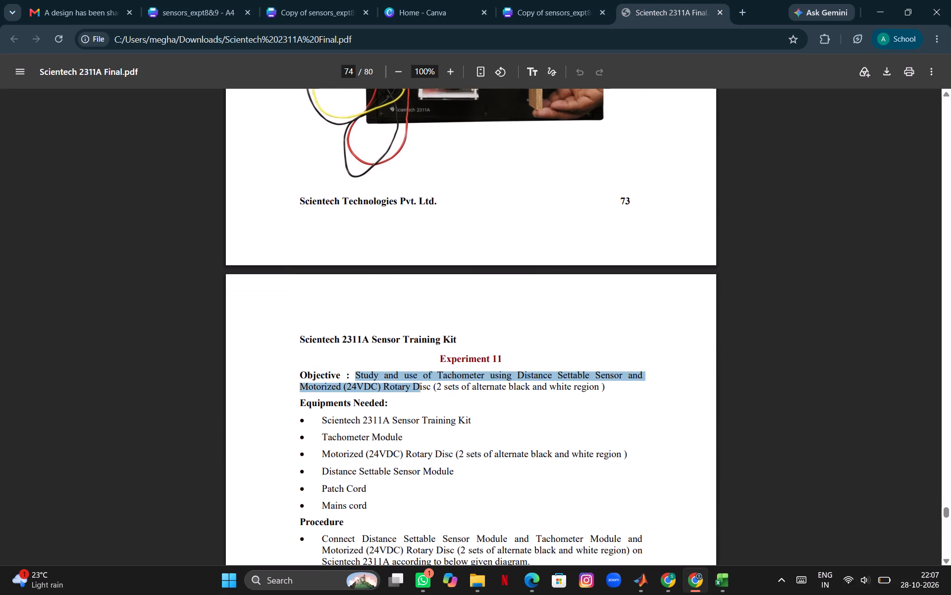
pyautogui.moveTo(425, 386); pyautogui.dragTo(604, 387)
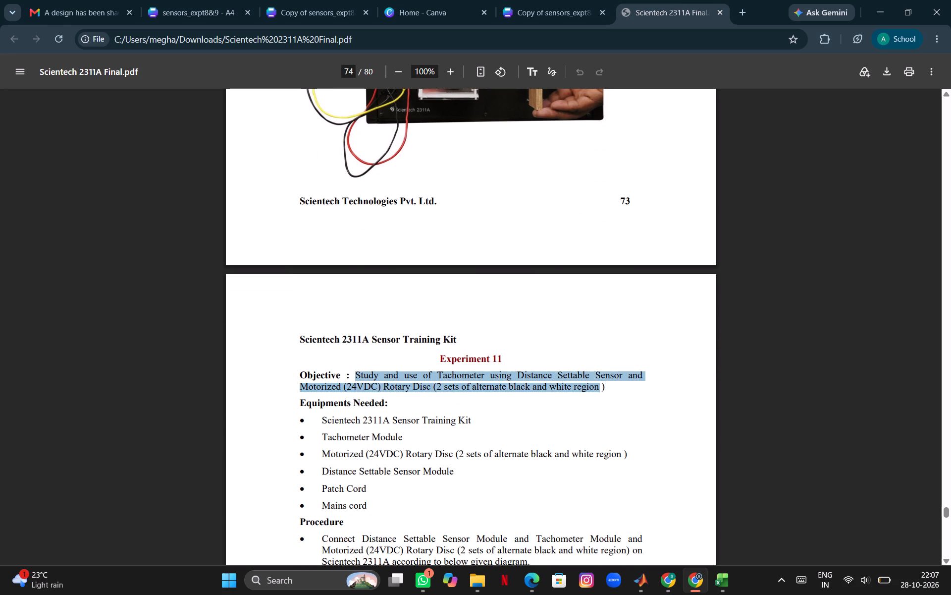
pyautogui.hotkey('ctrl', 'c')
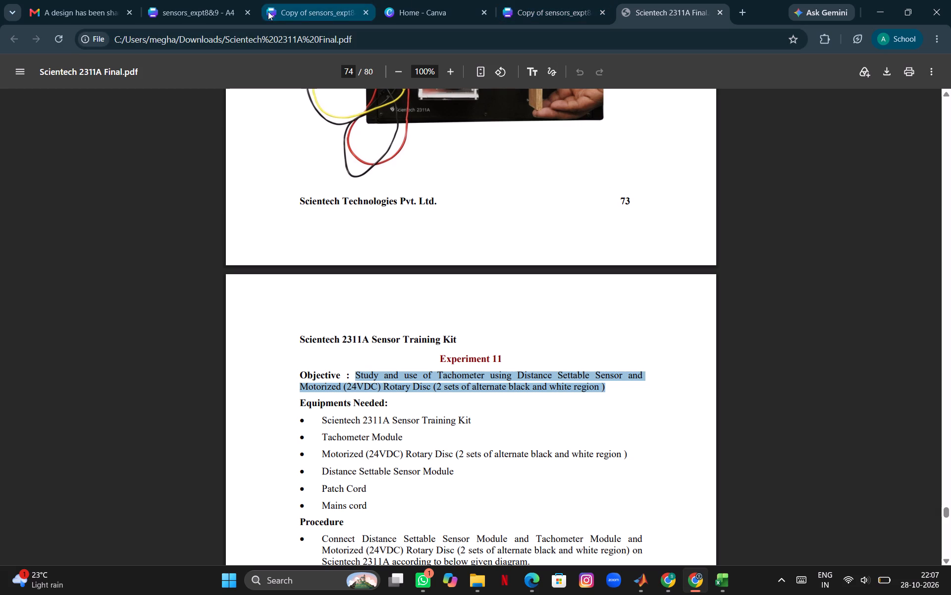
# Paste the tachometer objective onto page 14 of the sensors_expt8&9 design and make it left-aligned and non-bold.
pyautogui.click(166, 0)
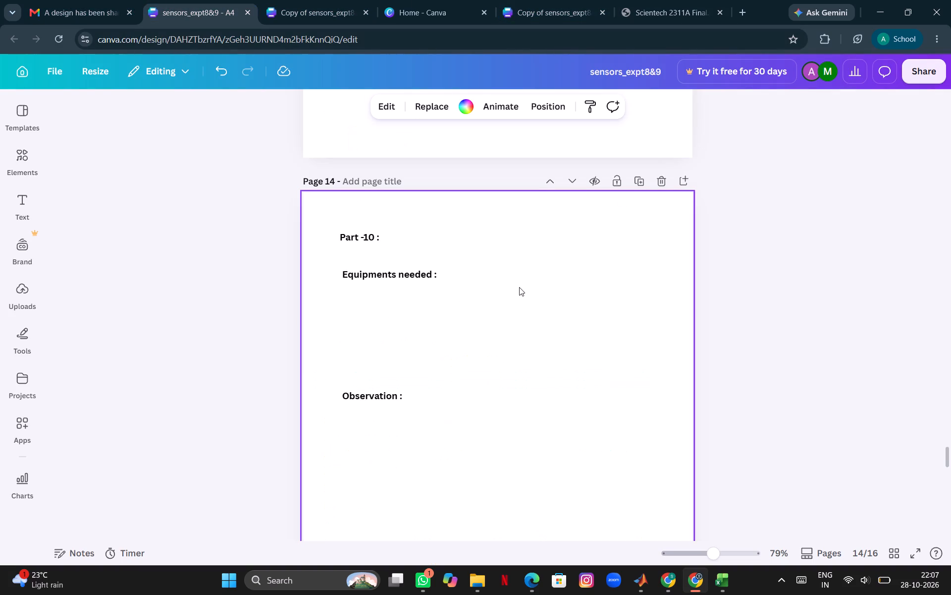
pyautogui.hotkey('ctrl', 'v')
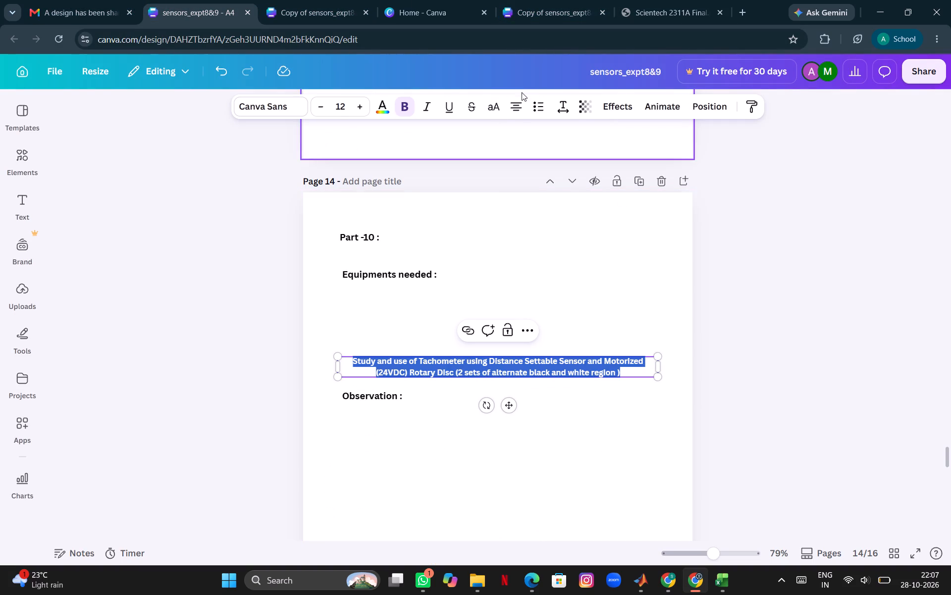
pyautogui.click(517, 108)
pyautogui.click(410, 111)
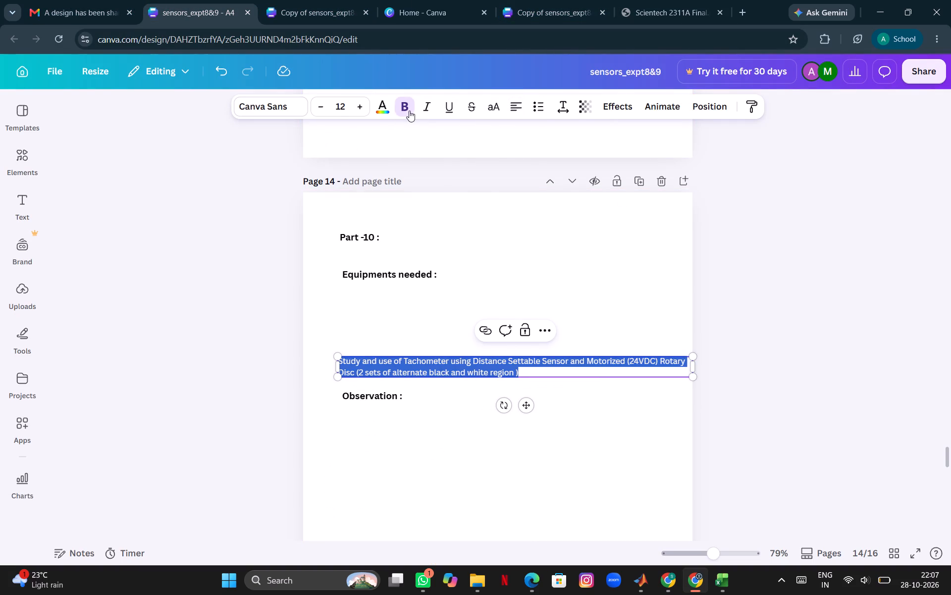
pyautogui.click(661, 552)
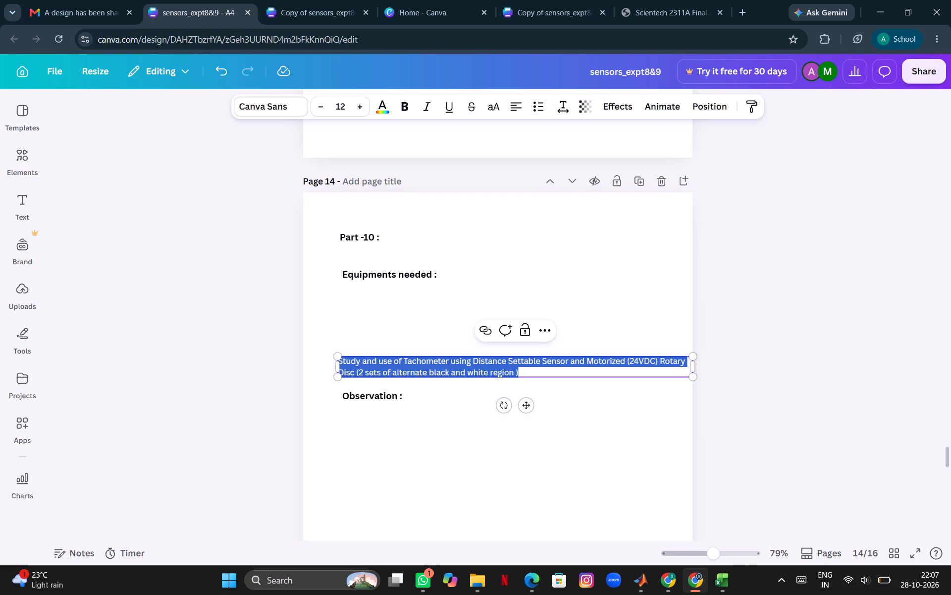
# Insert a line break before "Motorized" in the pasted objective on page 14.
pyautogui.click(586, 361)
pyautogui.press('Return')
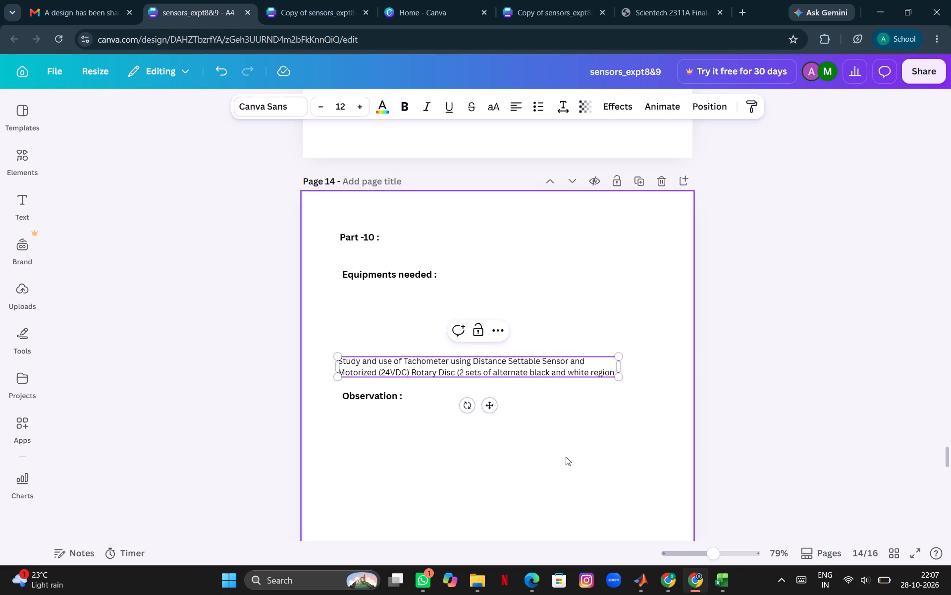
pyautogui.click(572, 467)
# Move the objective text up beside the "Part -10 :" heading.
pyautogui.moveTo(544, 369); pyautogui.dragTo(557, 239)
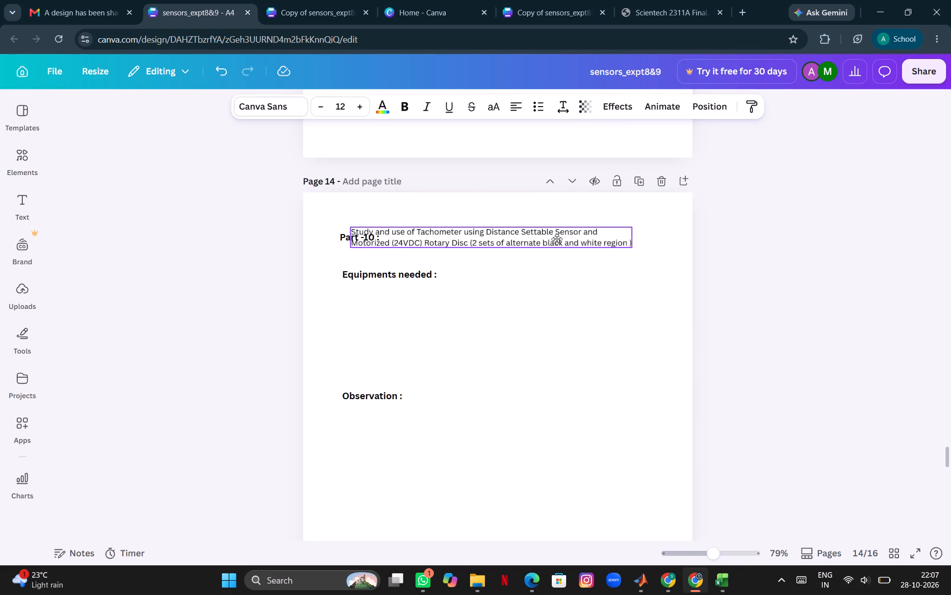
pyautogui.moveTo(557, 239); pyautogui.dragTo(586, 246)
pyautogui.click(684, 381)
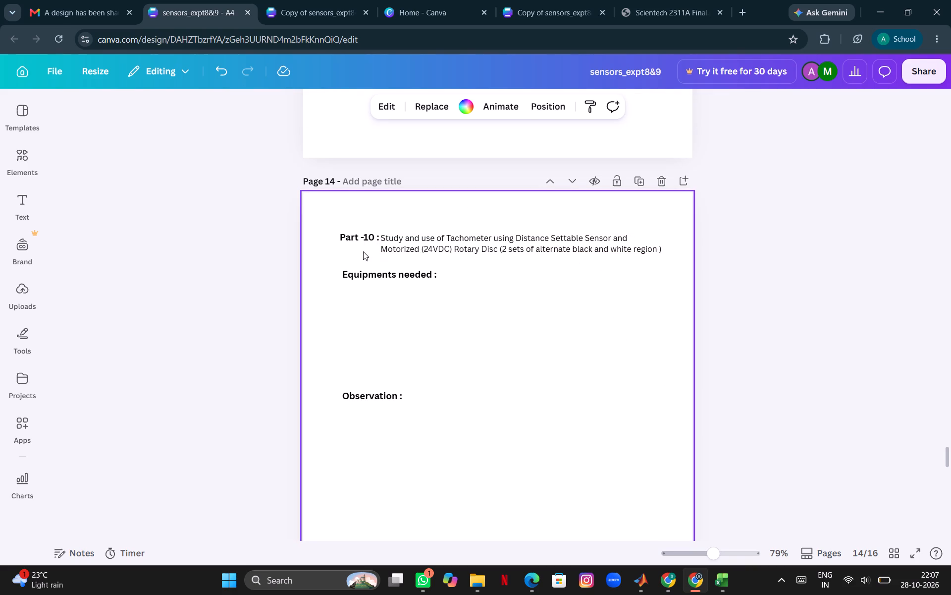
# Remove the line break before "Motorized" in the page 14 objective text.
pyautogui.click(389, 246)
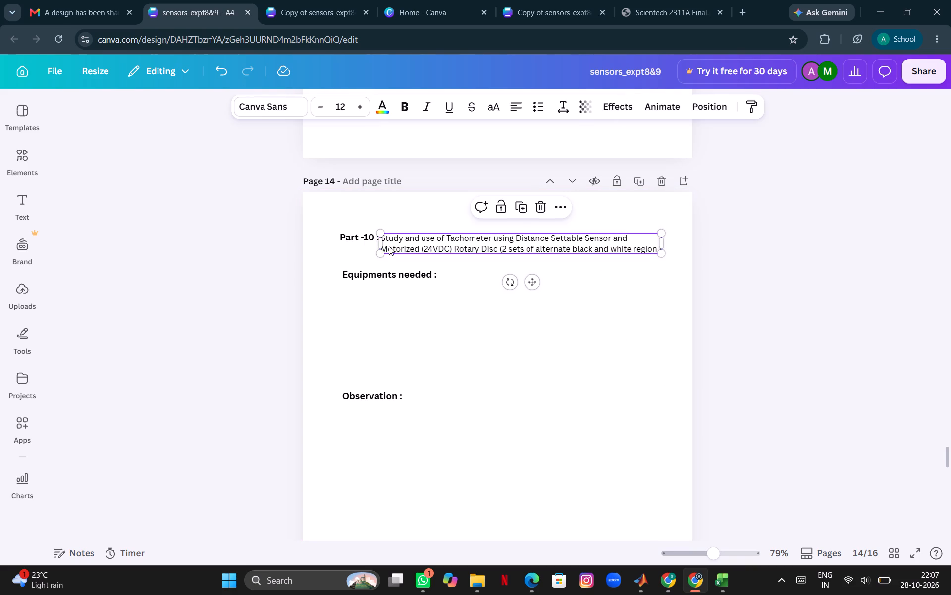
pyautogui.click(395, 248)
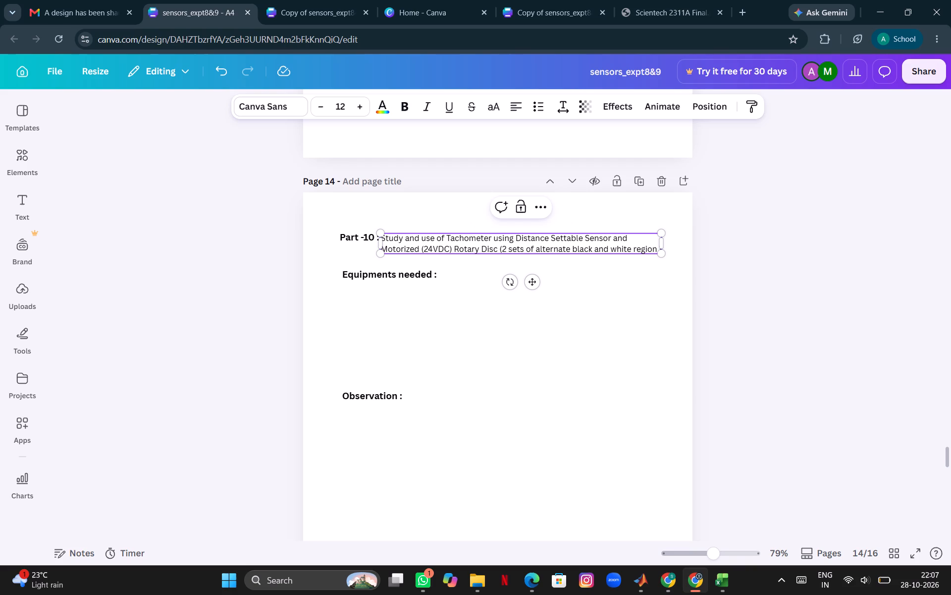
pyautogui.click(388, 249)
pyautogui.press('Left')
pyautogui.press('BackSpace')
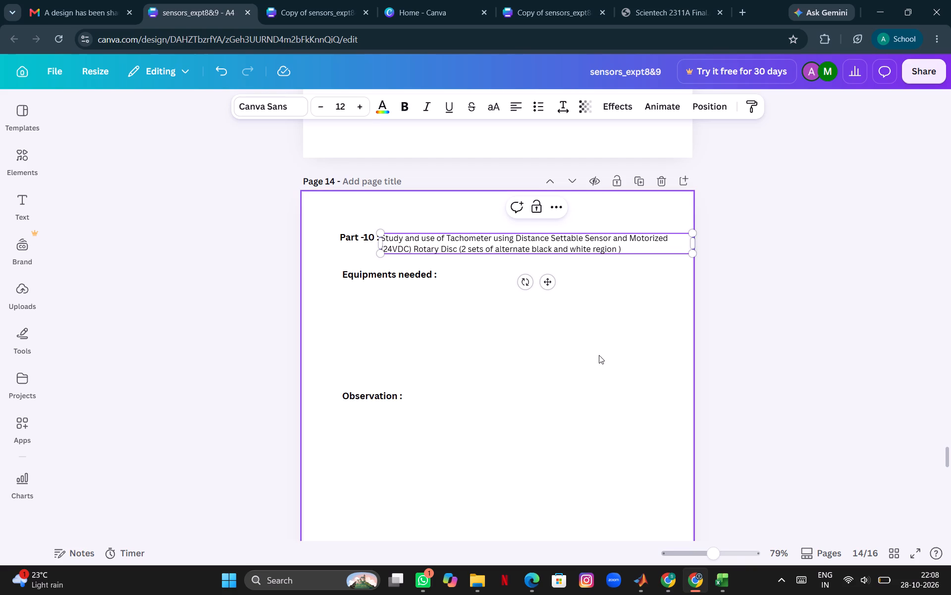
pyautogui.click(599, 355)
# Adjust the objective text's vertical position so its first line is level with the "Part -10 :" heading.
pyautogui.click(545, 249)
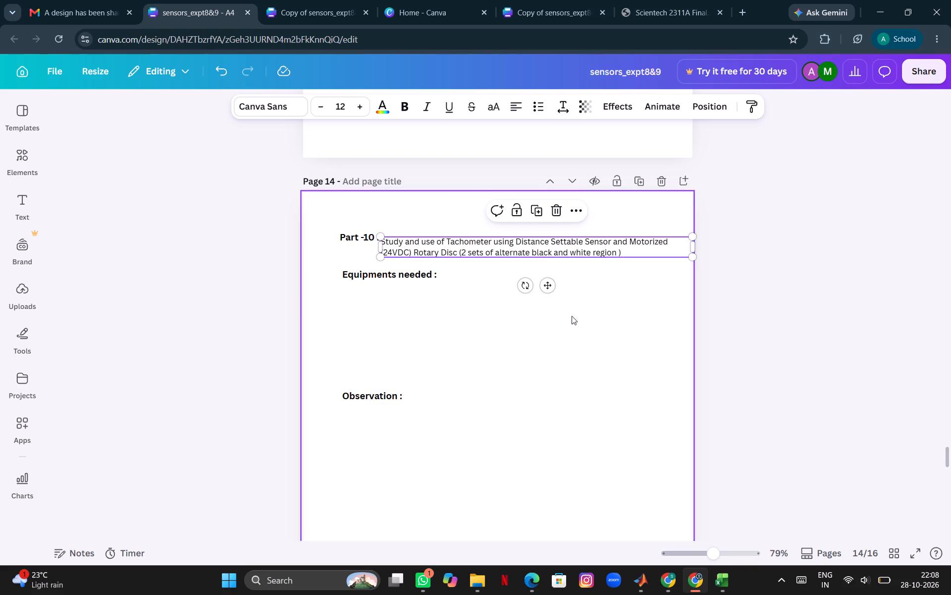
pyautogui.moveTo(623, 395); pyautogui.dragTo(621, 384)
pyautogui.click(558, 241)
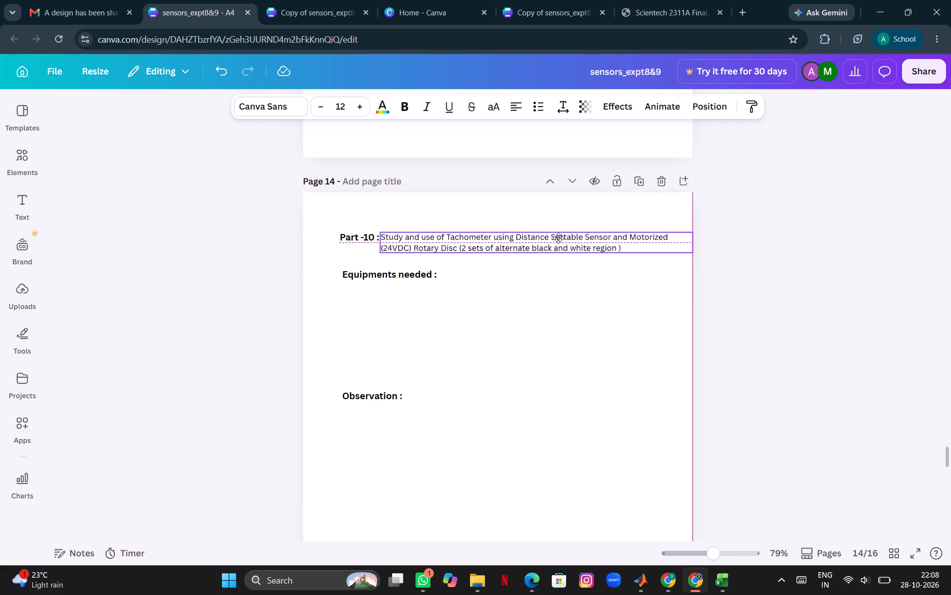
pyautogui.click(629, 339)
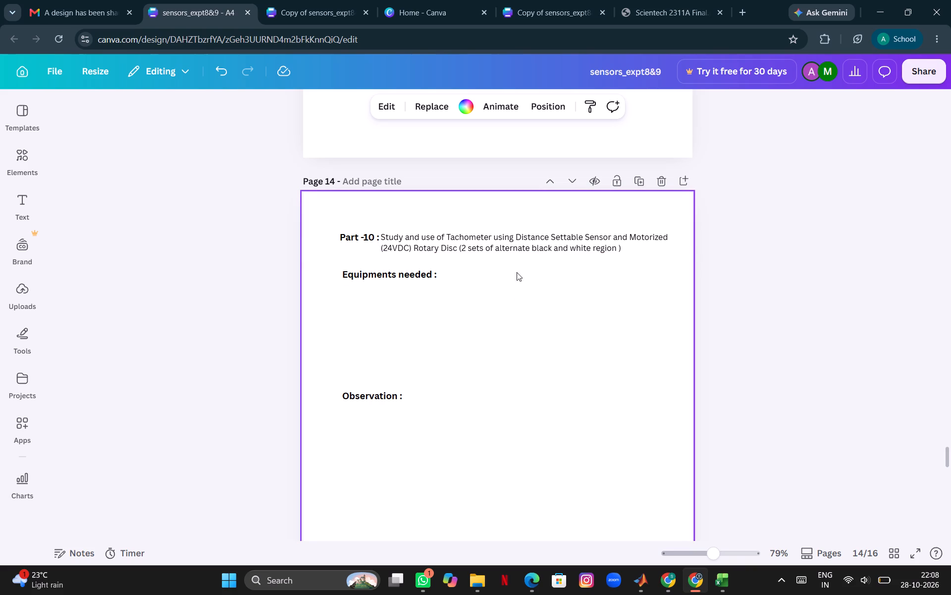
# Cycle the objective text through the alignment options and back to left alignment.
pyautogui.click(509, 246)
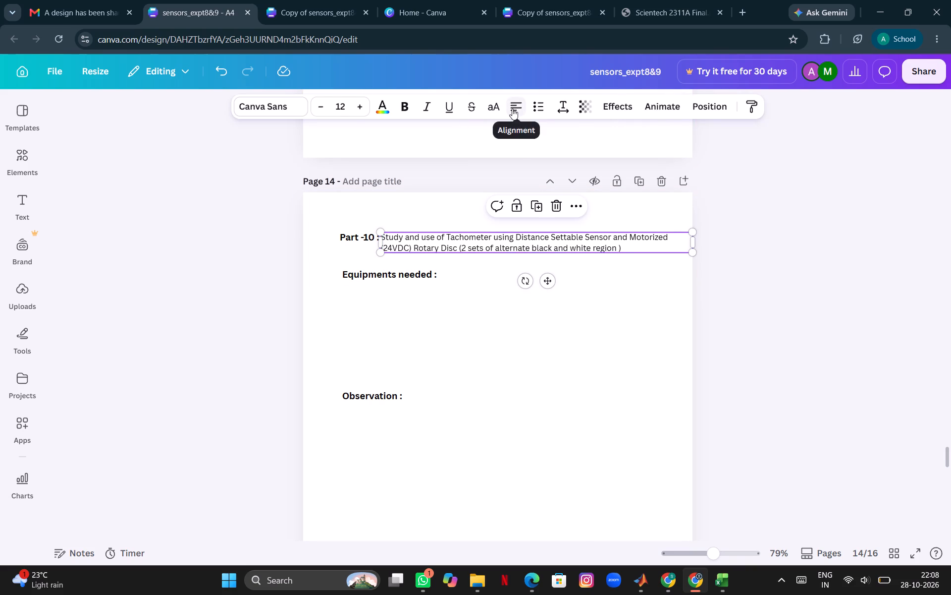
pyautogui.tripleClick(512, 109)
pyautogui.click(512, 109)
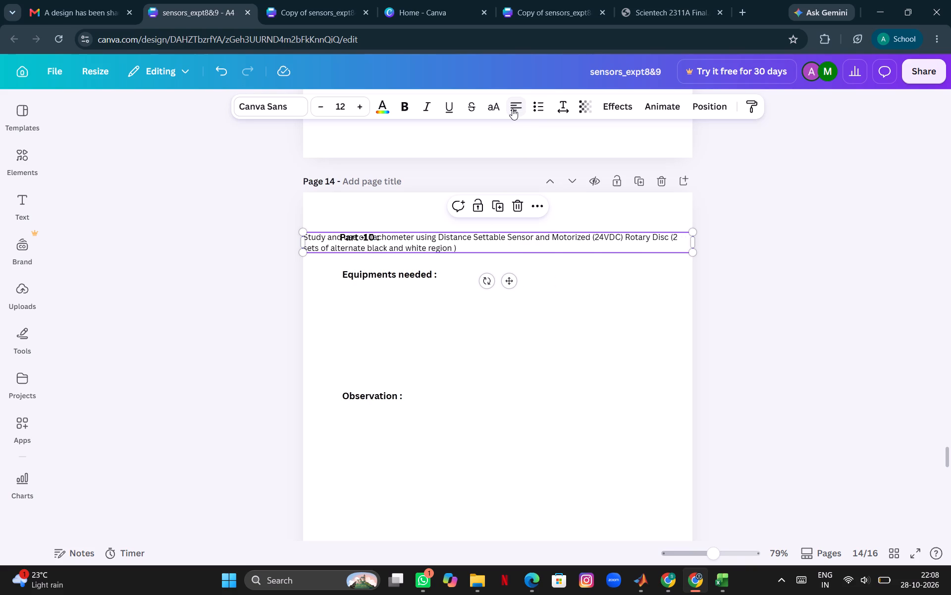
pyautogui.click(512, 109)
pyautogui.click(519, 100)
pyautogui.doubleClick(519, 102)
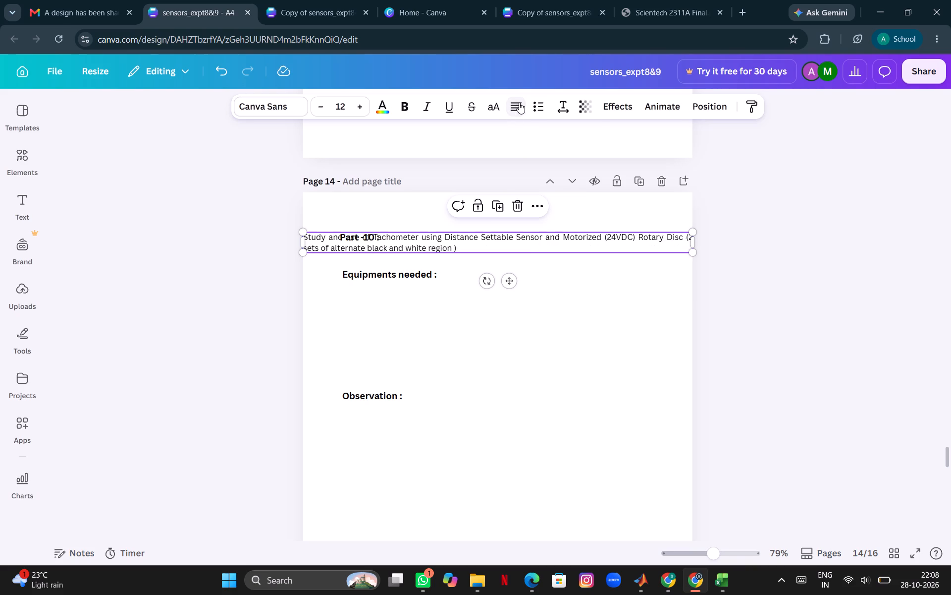
# Insert a line break before "(24VDC)" in the page 14 objective text.
pyautogui.click(590, 237)
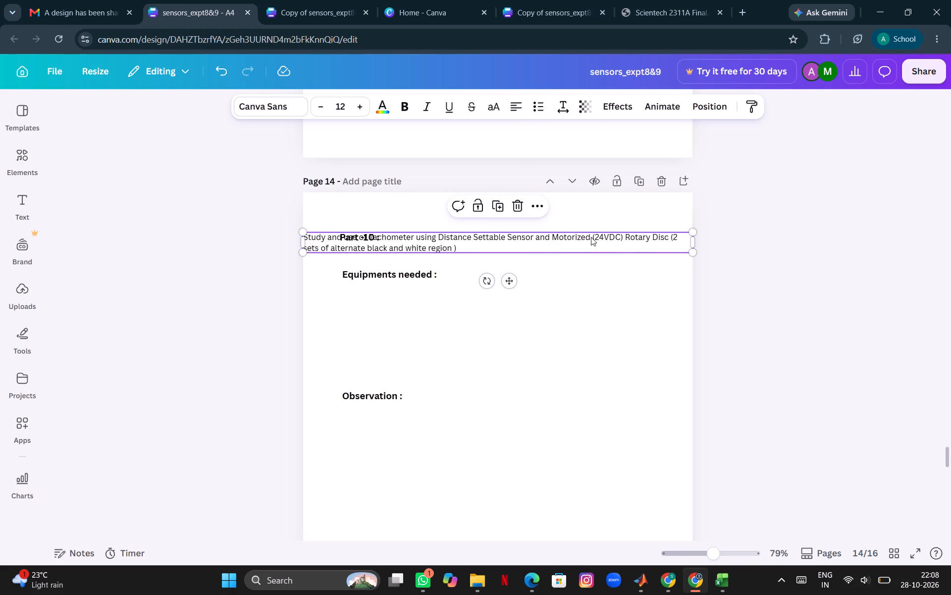
pyautogui.press('Return')
pyautogui.click(618, 341)
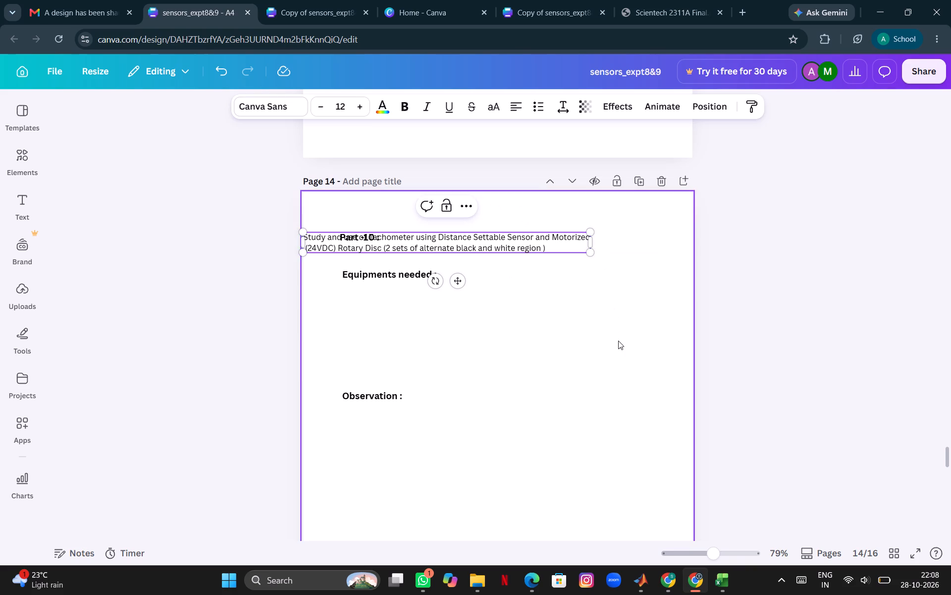
# Move the page 14 objective text directly beside the "Part -10 :" heading, with its first line level with it.
pyautogui.moveTo(542, 246); pyautogui.dragTo(622, 246)
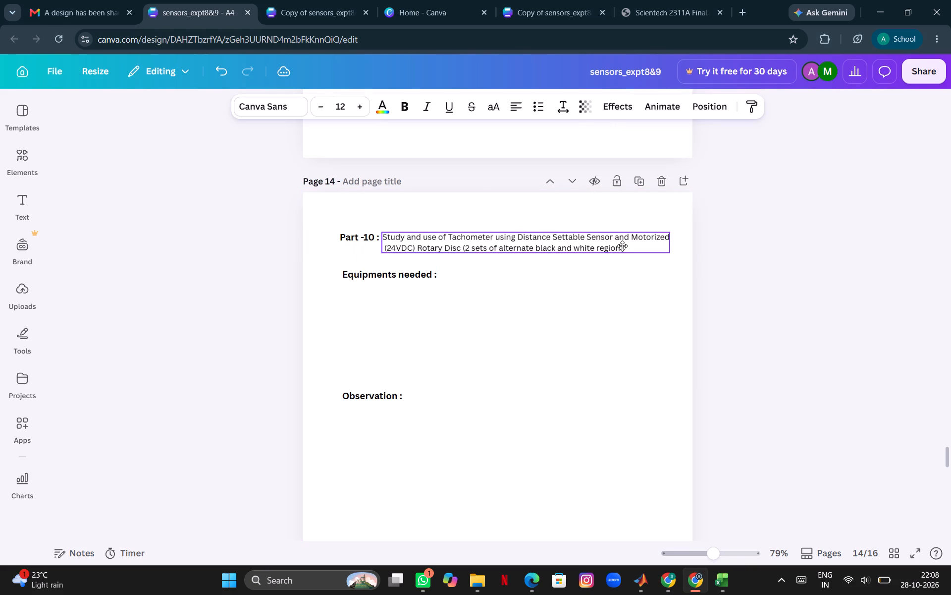
pyautogui.moveTo(622, 246); pyautogui.dragTo(619, 256)
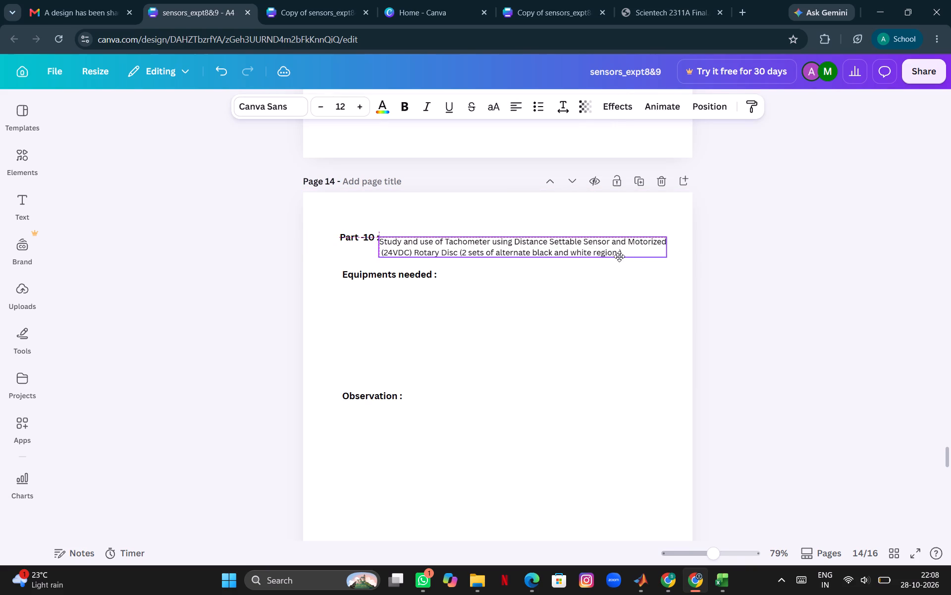
pyautogui.moveTo(619, 256); pyautogui.dragTo(623, 249)
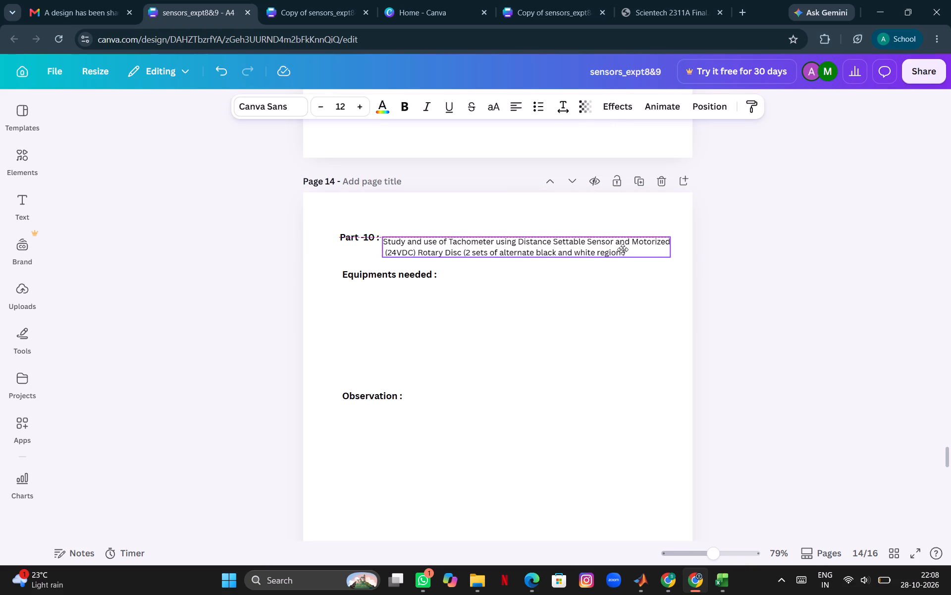
pyautogui.moveTo(623, 249); pyautogui.dragTo(623, 254)
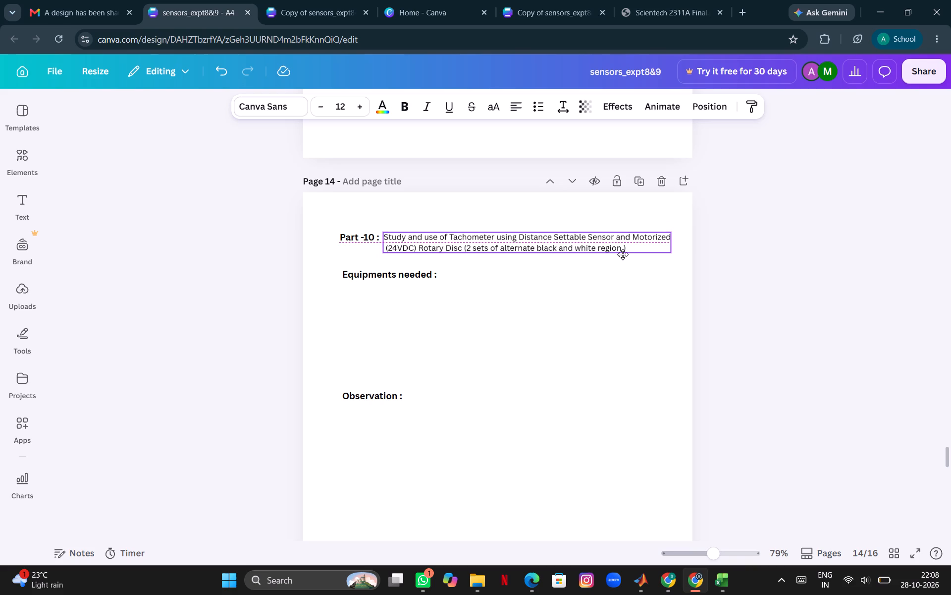
pyautogui.moveTo(623, 254); pyautogui.dragTo(623, 247)
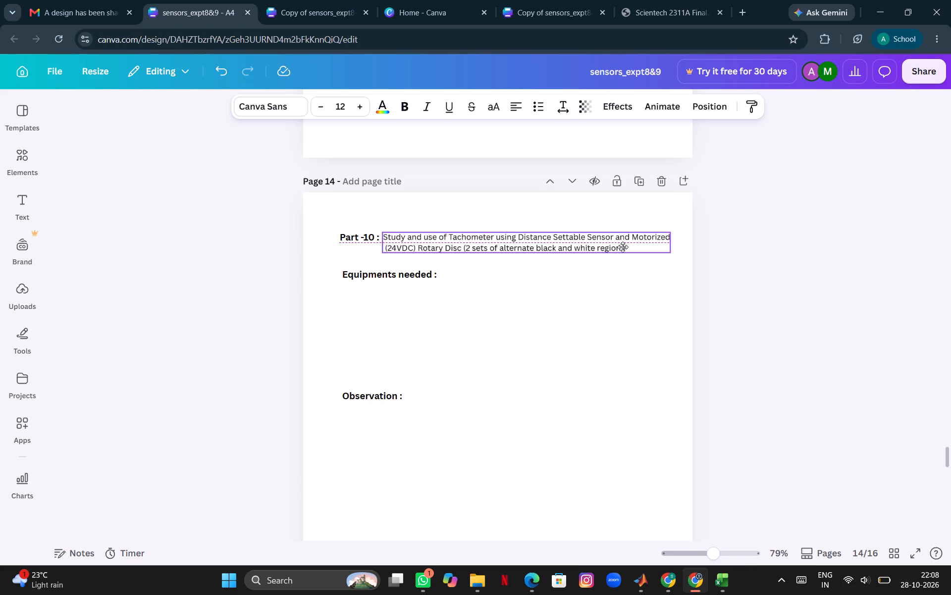
pyautogui.moveTo(623, 247); pyautogui.dragTo(629, 248)
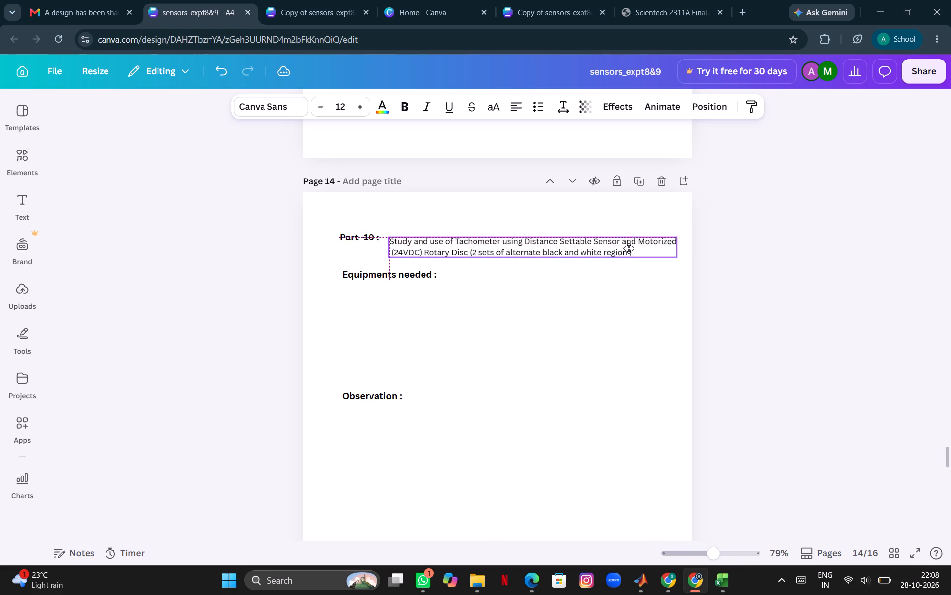
pyautogui.moveTo(629, 248); pyautogui.dragTo(624, 247)
pyautogui.click(655, 340)
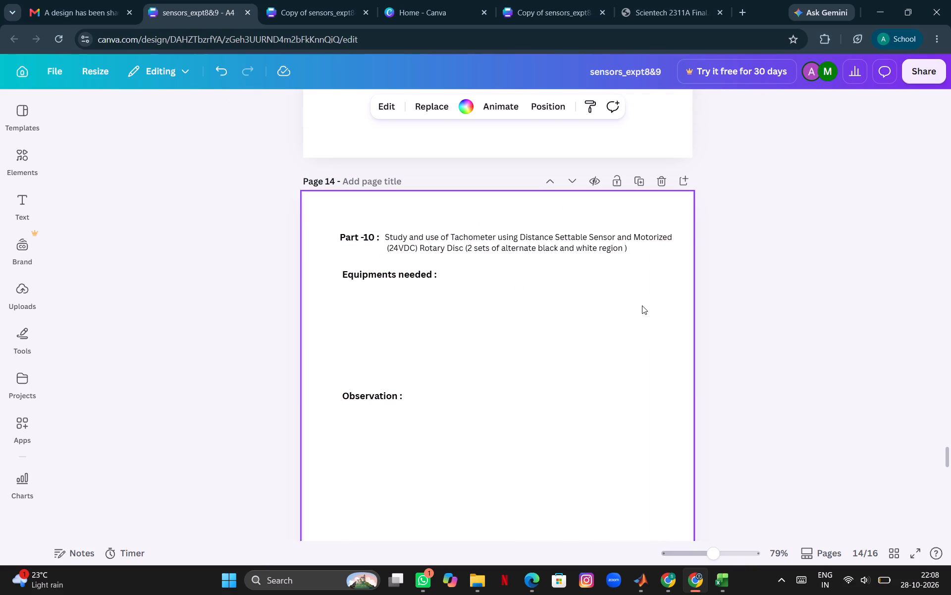
# Copy the six-item Experiment 11 equipment list from the Scientech 2311A manual and paste it onto page 14 of the report.
pyautogui.moveTo(670, 5); pyautogui.dragTo(671, 10)
pyautogui.scroll(-1, 565, 476)
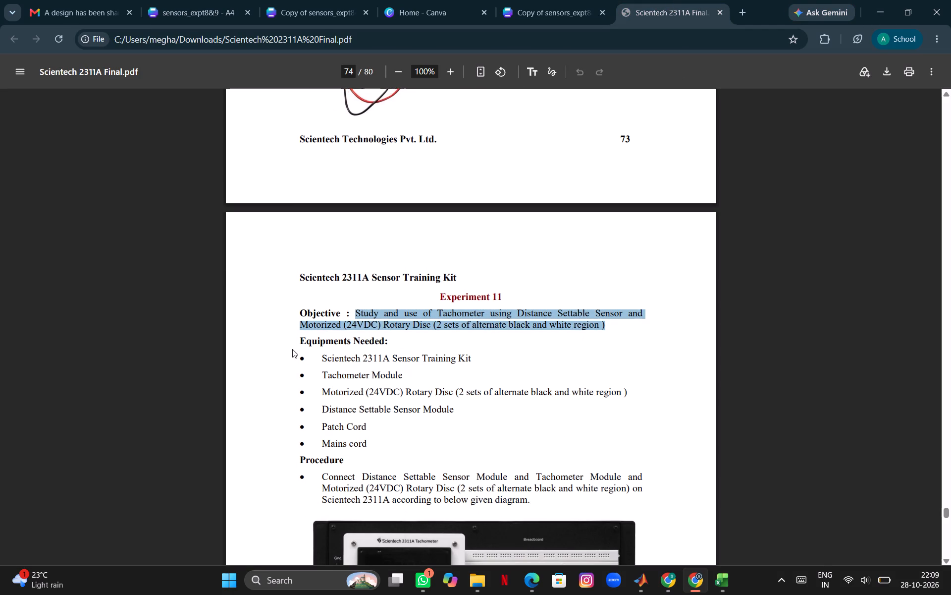
pyautogui.moveTo(296, 358); pyautogui.dragTo(396, 459)
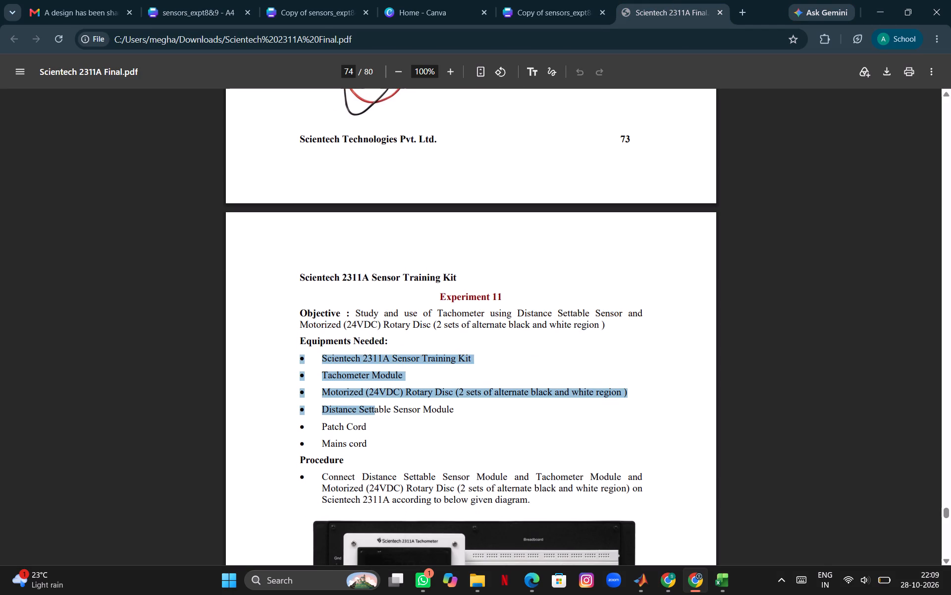
pyautogui.moveTo(396, 459); pyautogui.dragTo(378, 450)
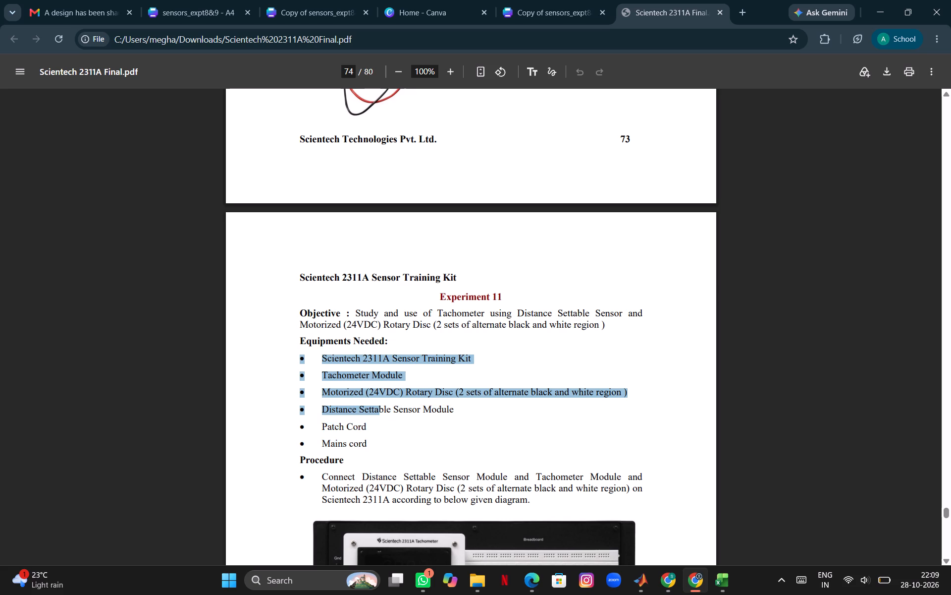
pyautogui.moveTo(378, 450); pyautogui.dragTo(384, 442)
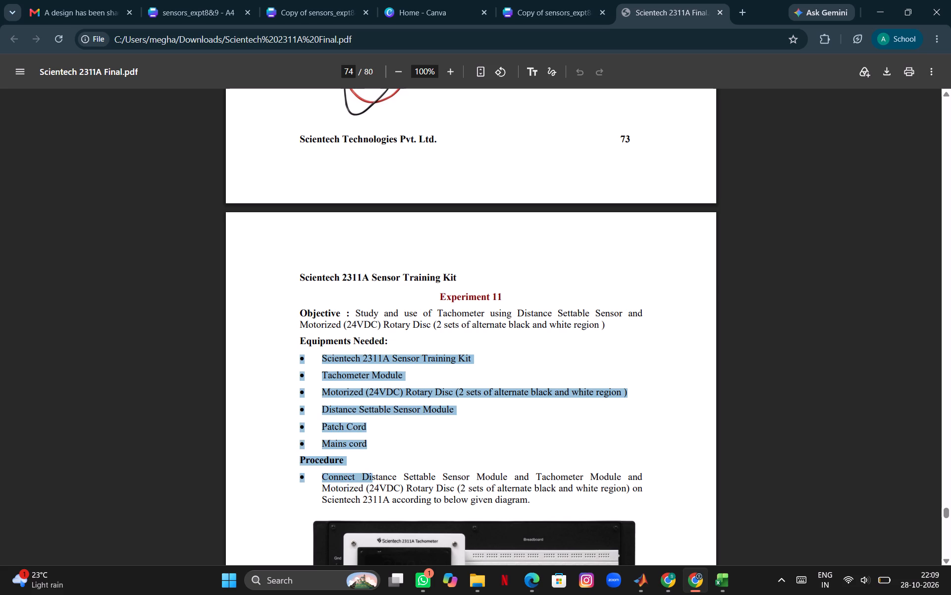
pyautogui.click(318, 372)
pyautogui.moveTo(298, 356); pyautogui.dragTo(345, 404)
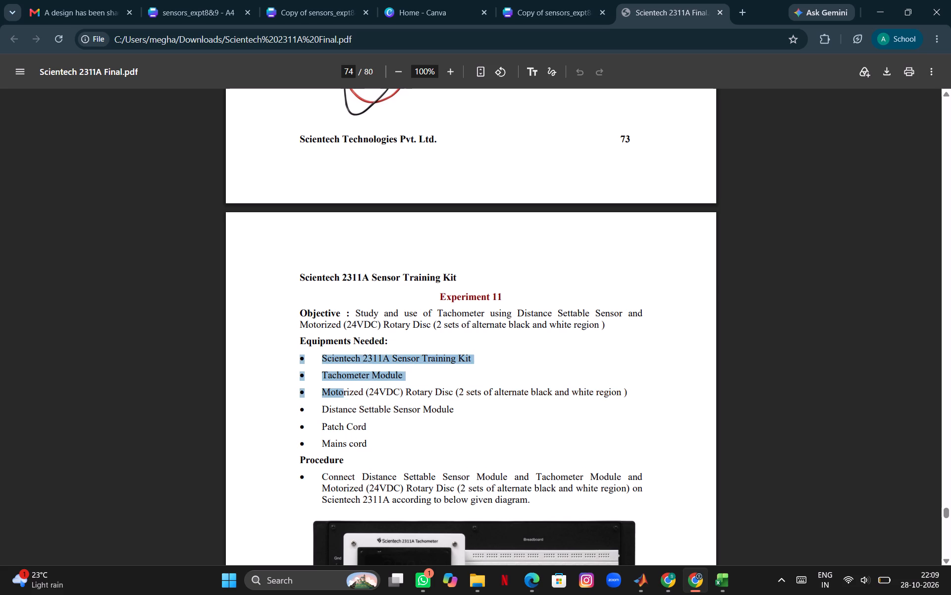
pyautogui.moveTo(345, 404); pyautogui.dragTo(374, 438)
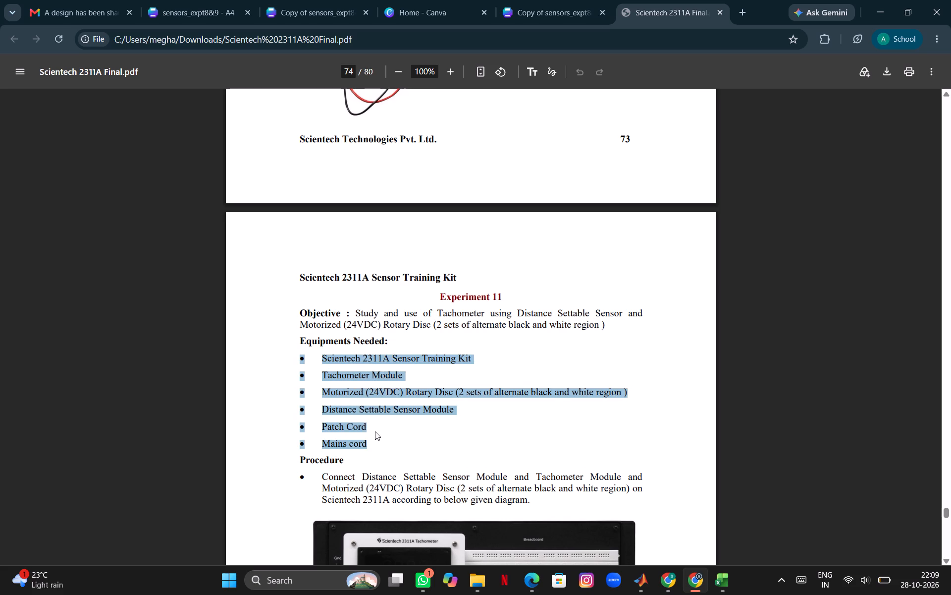
pyautogui.hotkey('ctrl', 'c')
pyautogui.moveTo(187, 0); pyautogui.dragTo(191, 8)
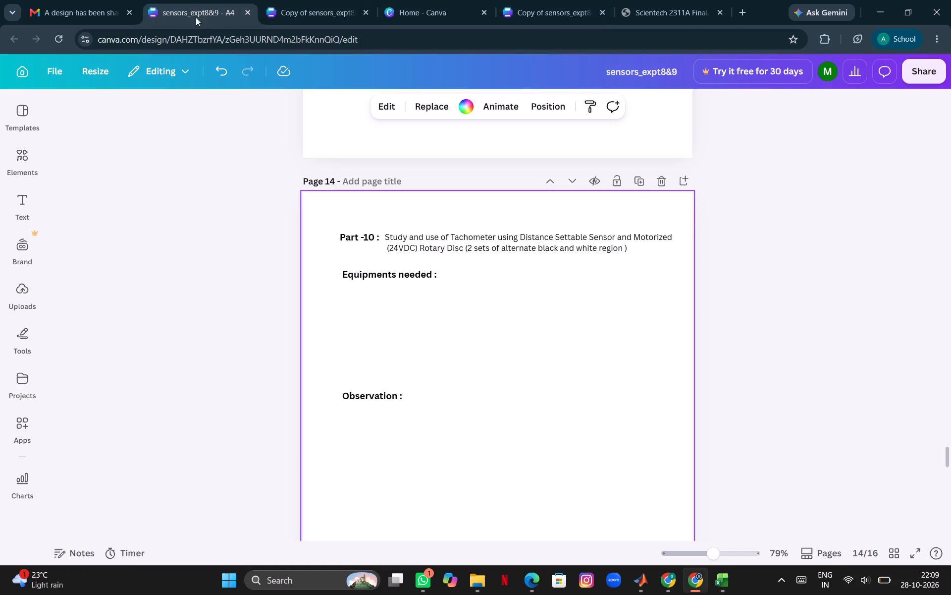
pyautogui.hotkey('ctrl', 'v')
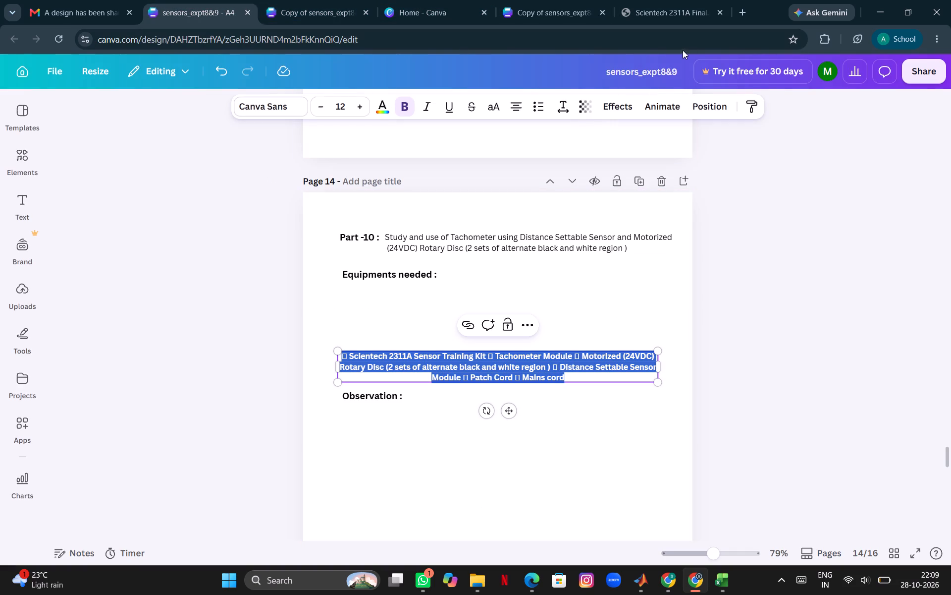
# Remove the bold from the pasted equipment list and align it left.
pyautogui.click(403, 110)
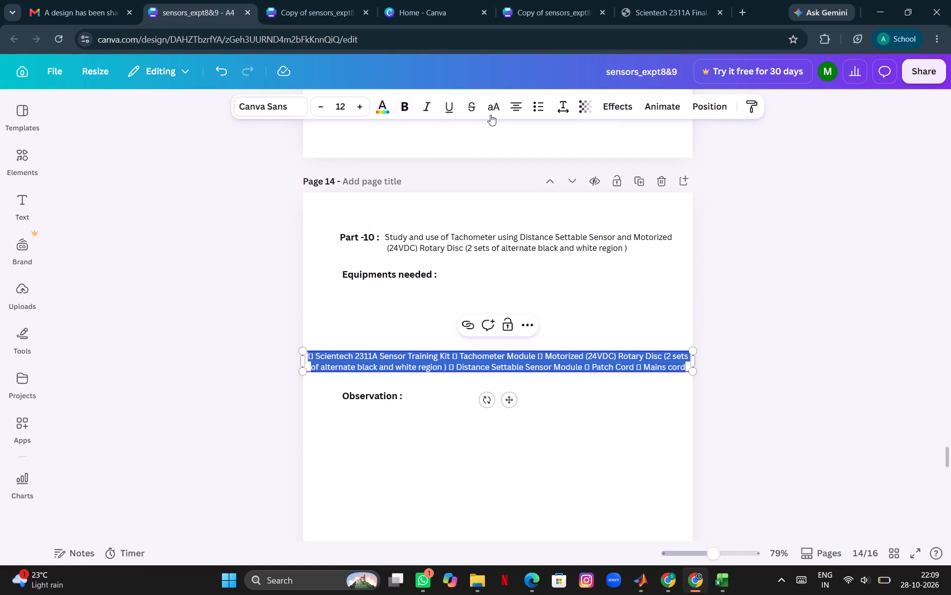
pyautogui.click(516, 109)
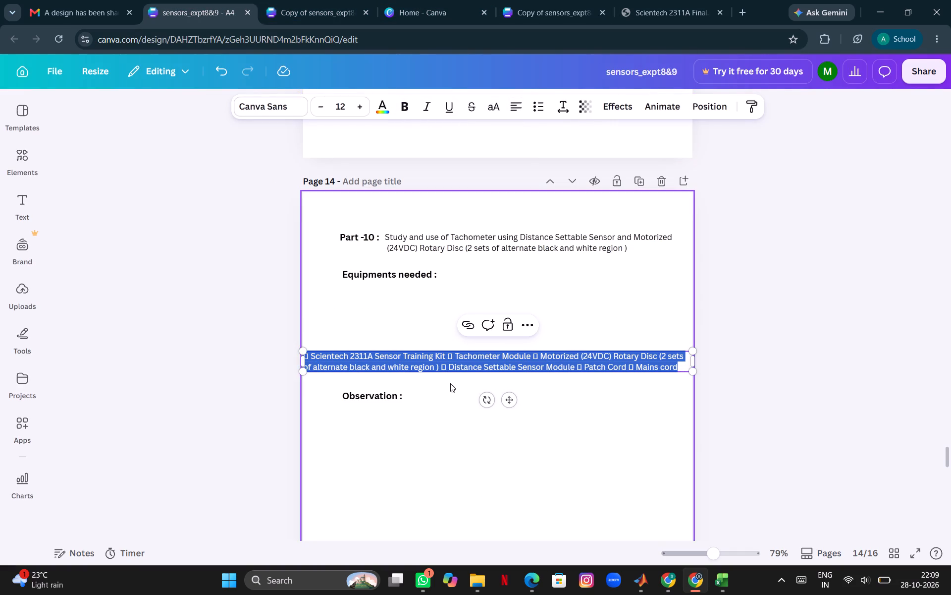
# Break the pasted equipment text into separate lines, one per item, from Scientech 2311A Sensor Training Kit to Mains cord.
pyautogui.moveTo(452, 345); pyautogui.dragTo(445, 369)
pyautogui.click(449, 357)
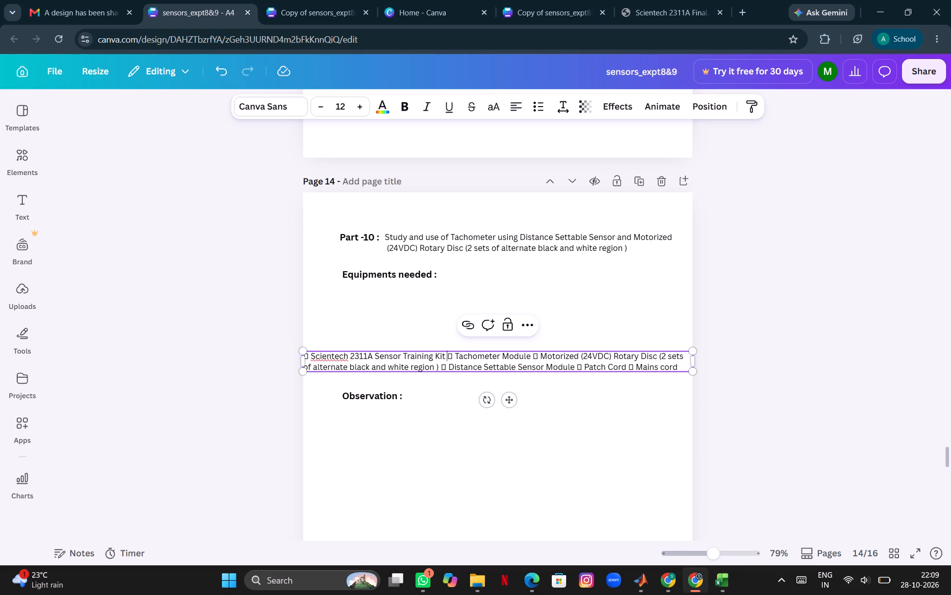
pyautogui.press('Return')
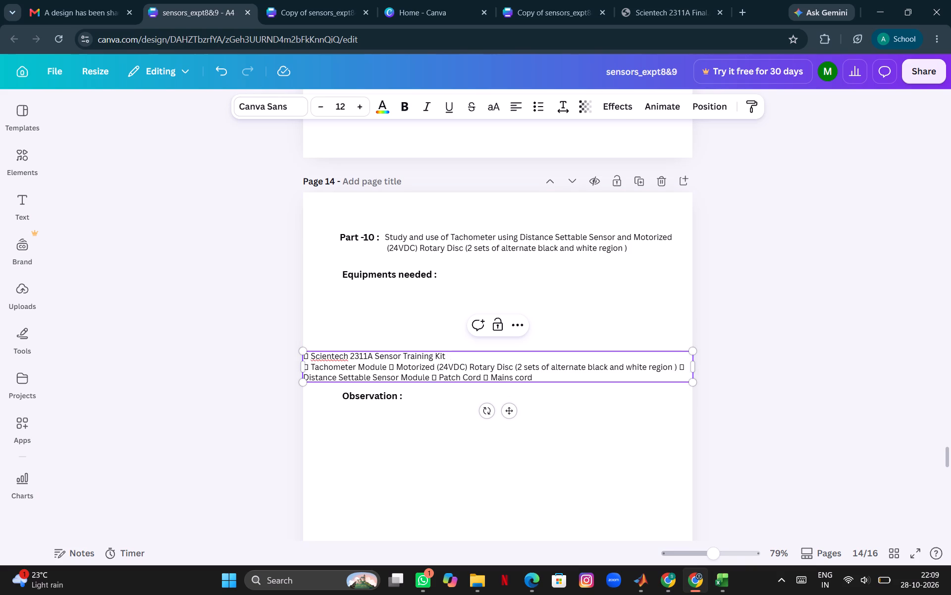
pyautogui.click(387, 366)
pyautogui.press('Return')
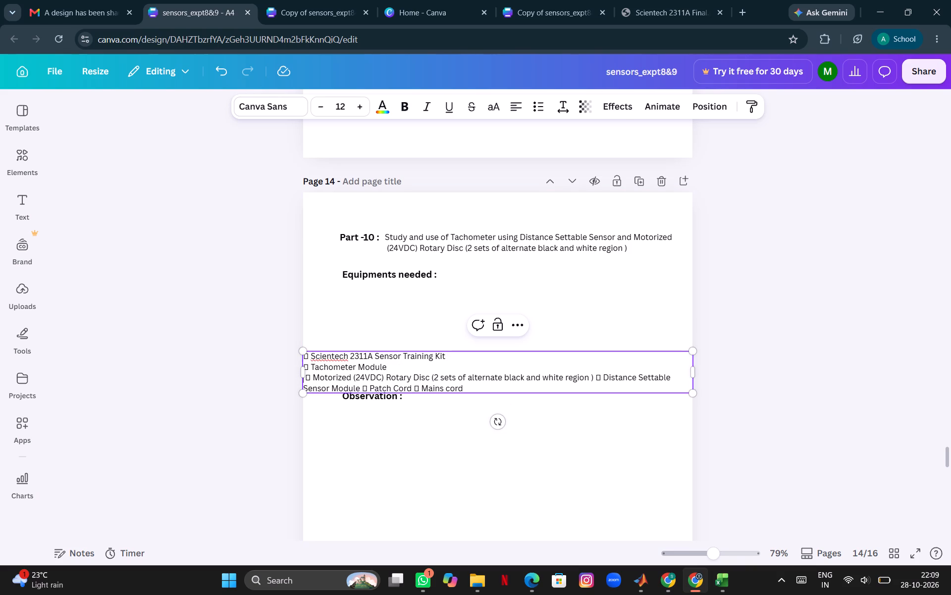
pyautogui.click(596, 376)
pyautogui.press('Return')
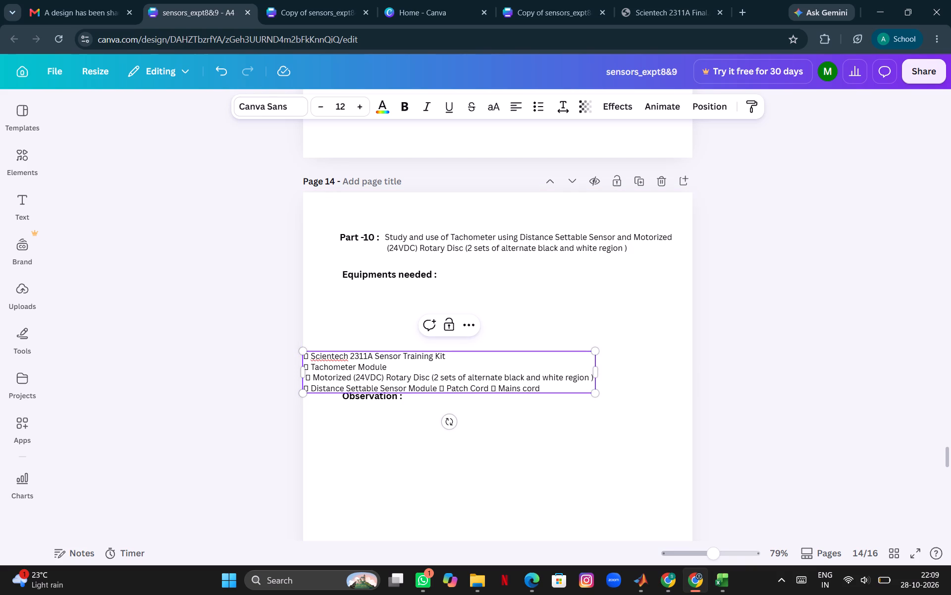
pyautogui.click(437, 389)
pyautogui.press('Return')
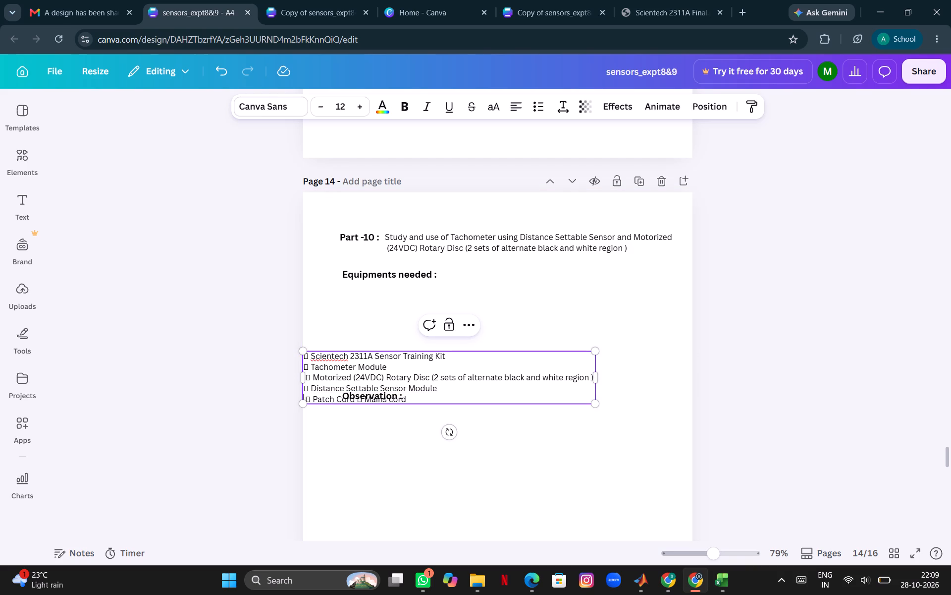
pyautogui.click(356, 401)
pyautogui.press('Return')
pyautogui.click(573, 502)
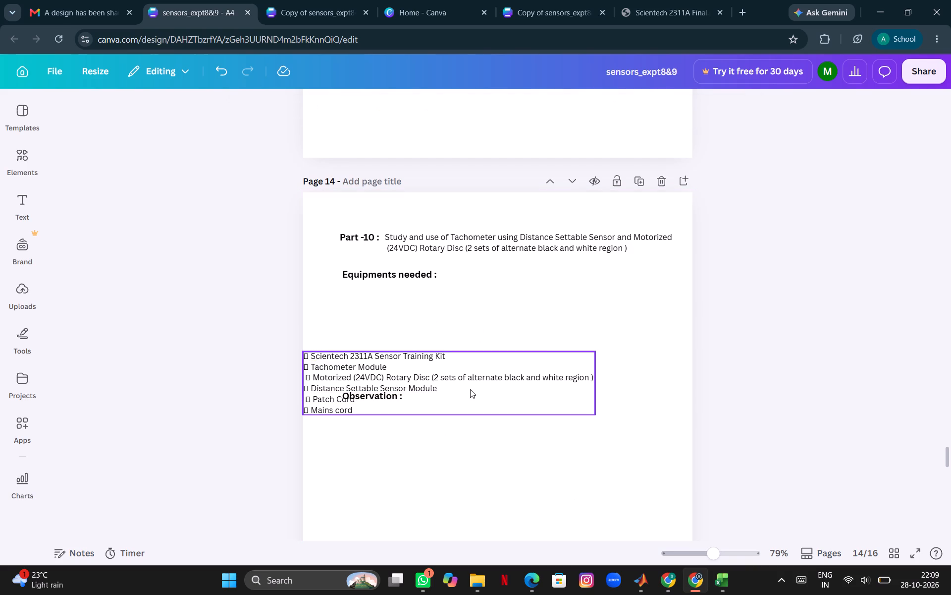
# Move the equipment list between the "Equipments needed :" and "Observation :" headings on page 14.
pyautogui.moveTo(473, 393); pyautogui.dragTo(513, 338)
pyautogui.click(566, 468)
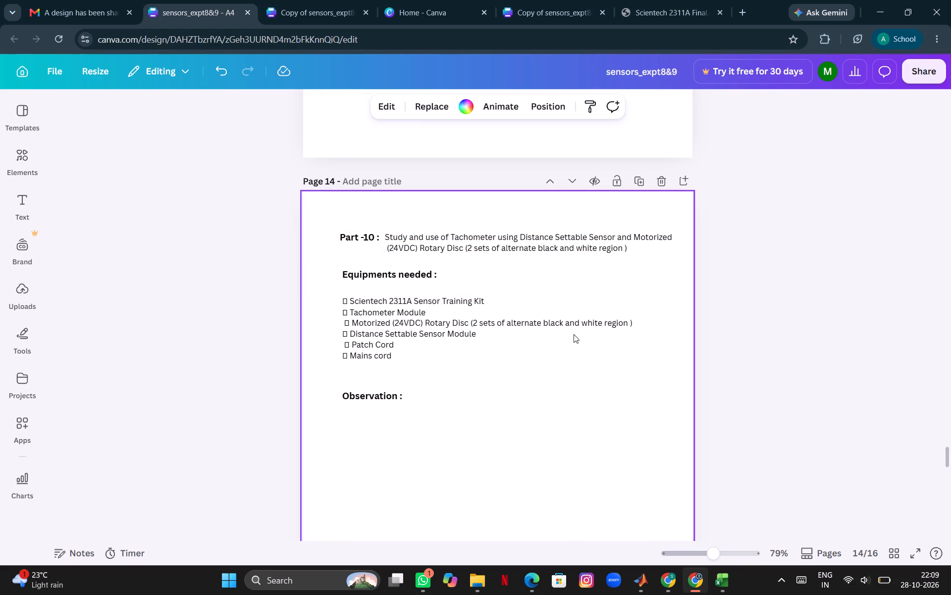
# Examine the Experiment 11 procedure and tachometer photos in the Scientech 2311A manual for the observation content.
pyautogui.click(646, 9)
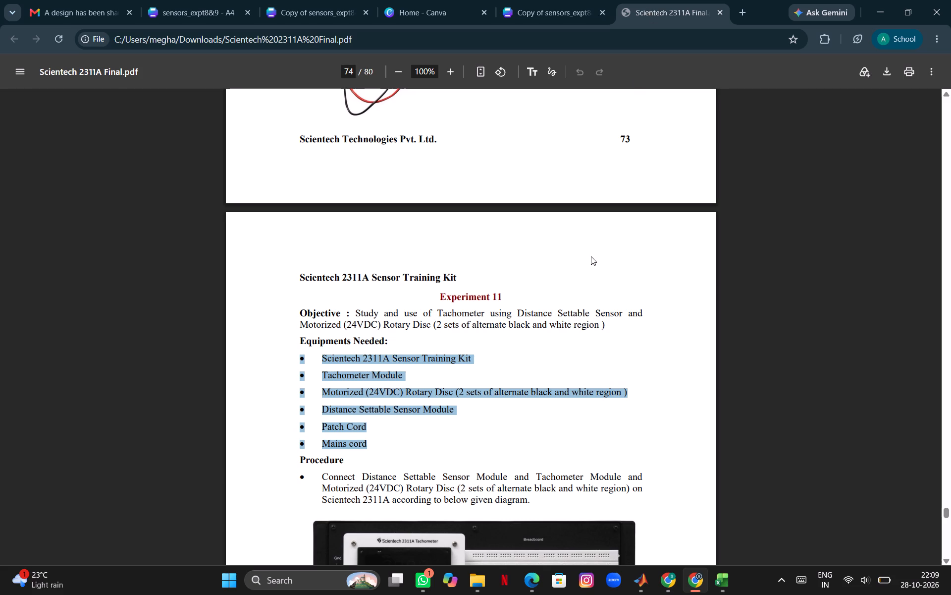
pyautogui.scroll(-7, 520, 403)
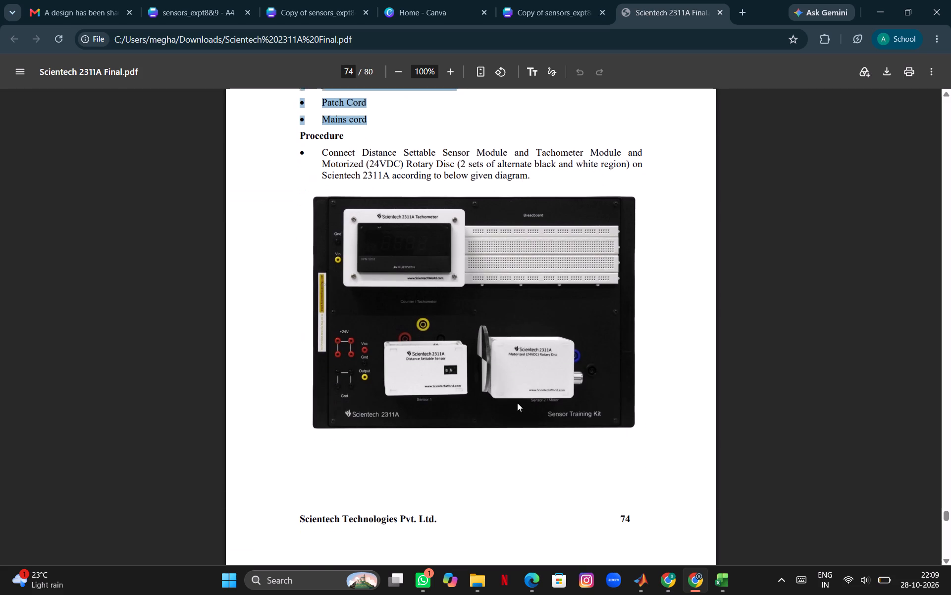
pyautogui.scroll(-10, 517, 391)
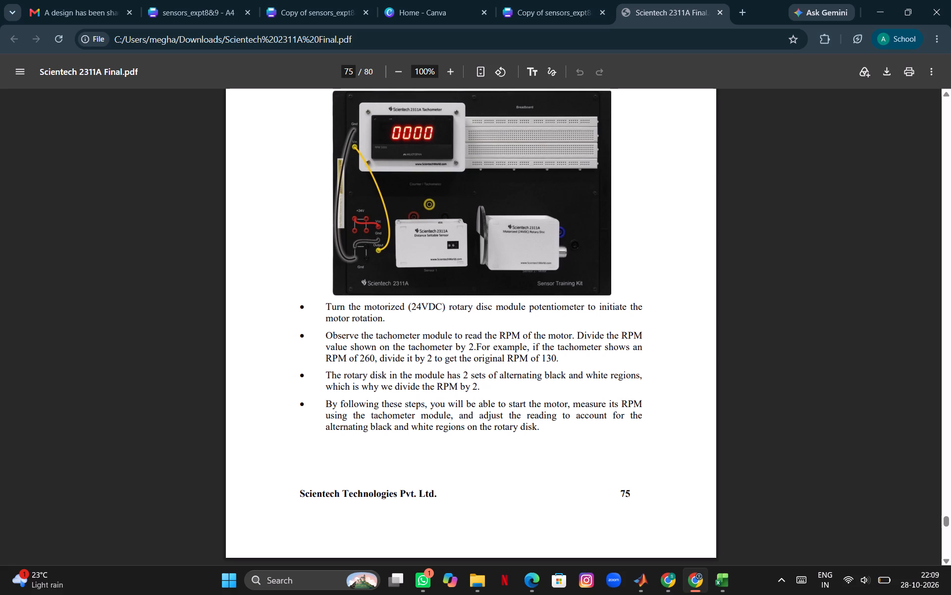
pyautogui.scroll(-4, 537, 445)
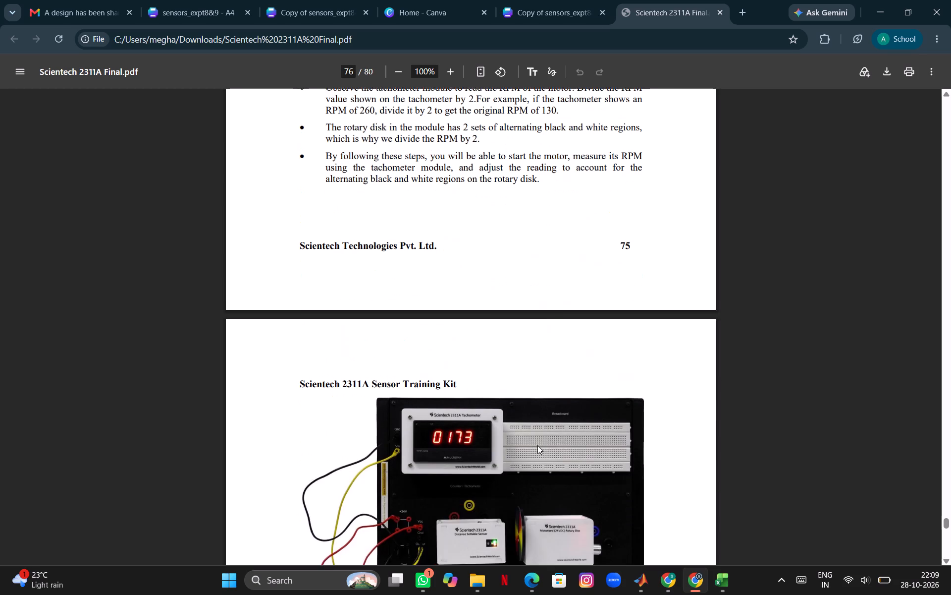
pyautogui.scroll(-11, 537, 445)
pyautogui.scroll(5, 537, 446)
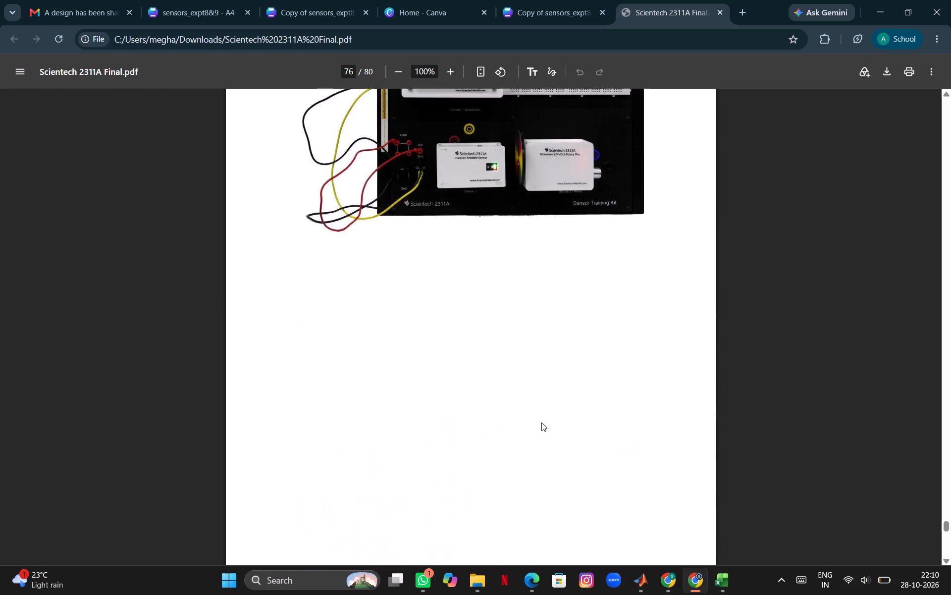
pyautogui.scroll(10, 541, 422)
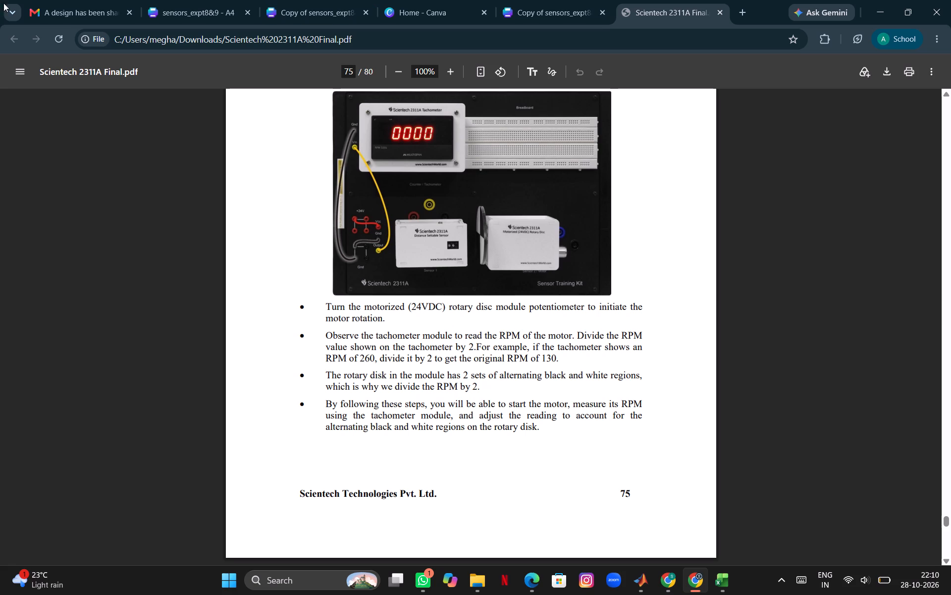
# Return to the sensors_expt8&9 report and start a new text box on page 14 with "Tach" for the observation.
pyautogui.click(201, 6)
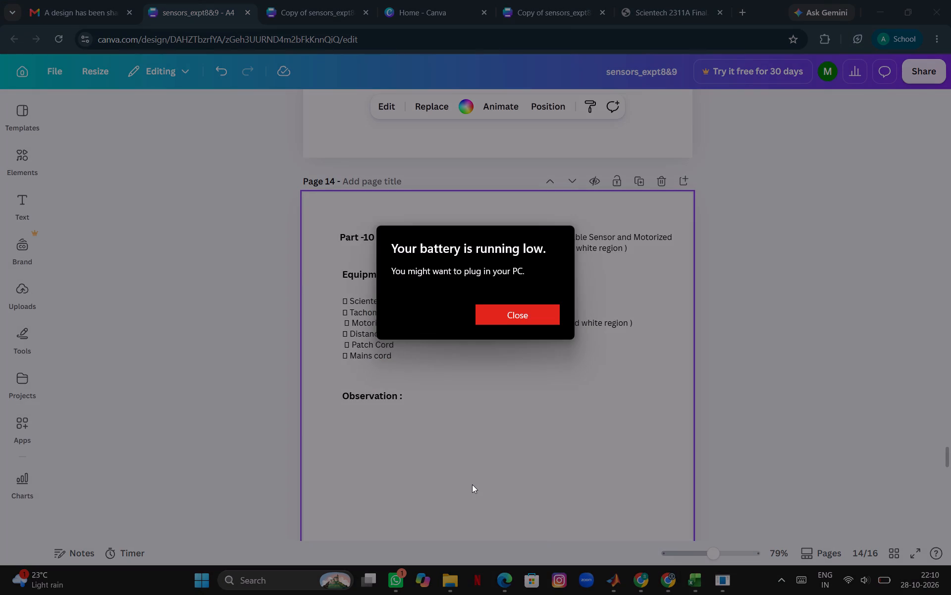
pyautogui.click(526, 308)
pyautogui.press('t')
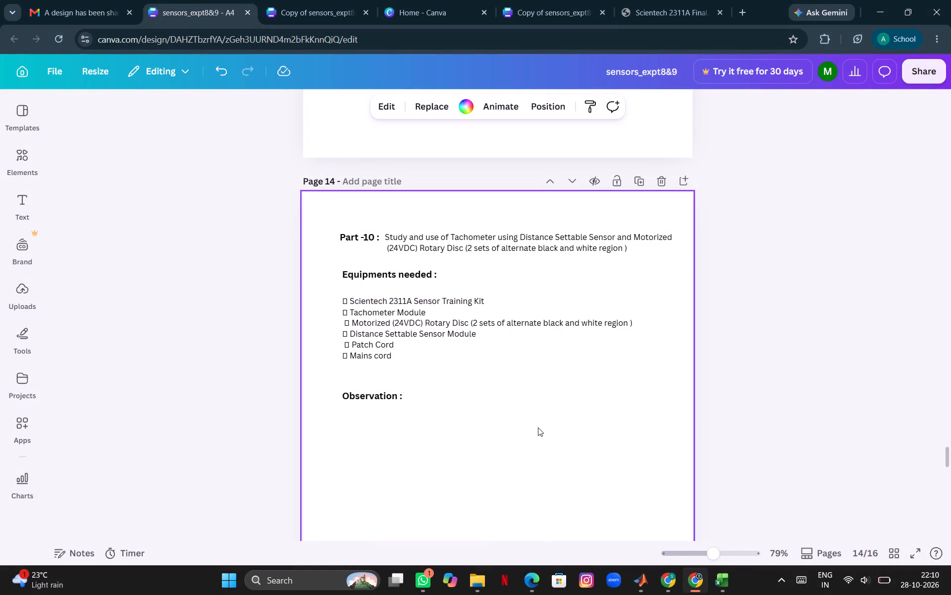
pyautogui.write('Ta')
pyautogui.press('c')
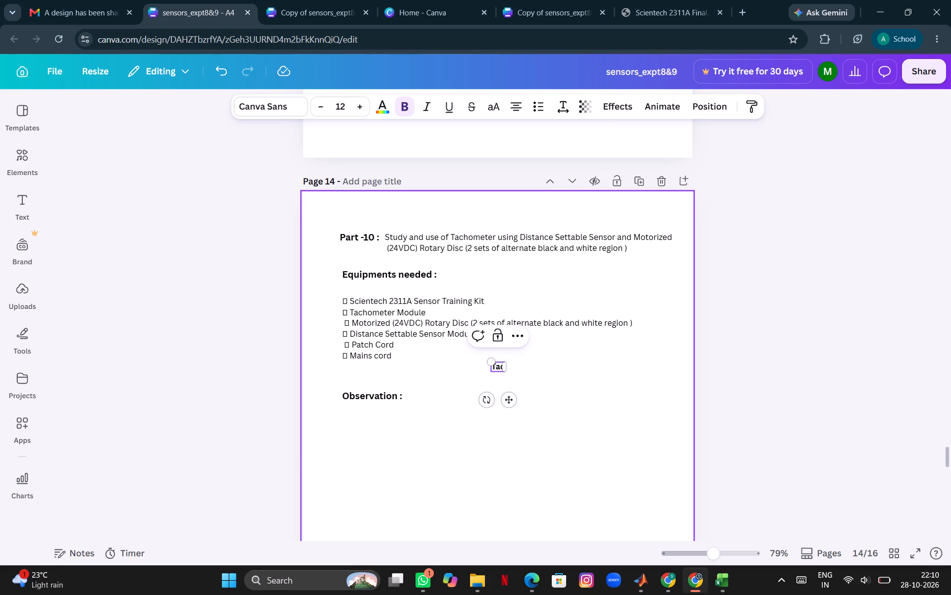
pyautogui.press('h')
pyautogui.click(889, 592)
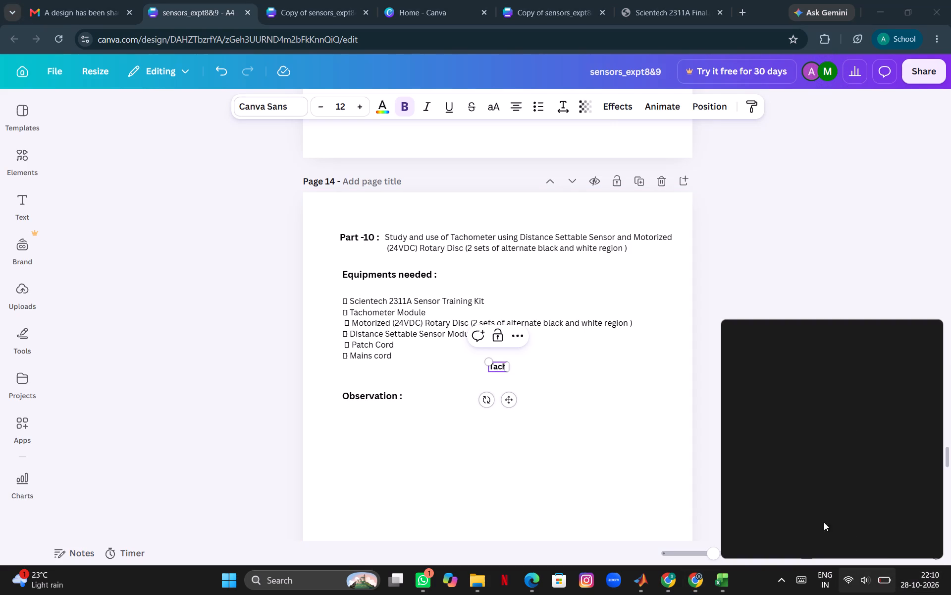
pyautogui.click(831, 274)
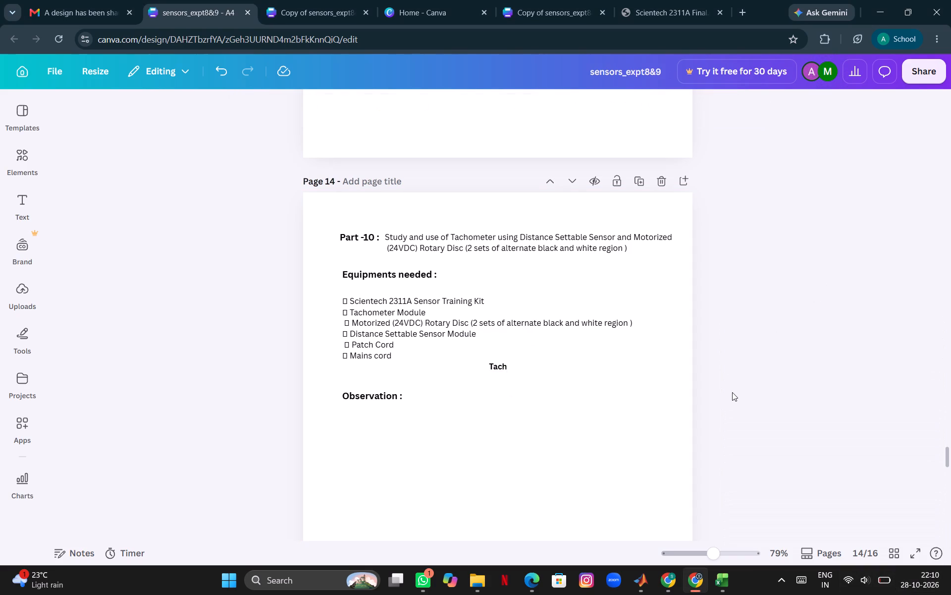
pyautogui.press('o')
# Reopen the new observation text box for editing and extend its text to "Tachometer shows".
pyautogui.click(504, 369)
pyautogui.click(501, 365)
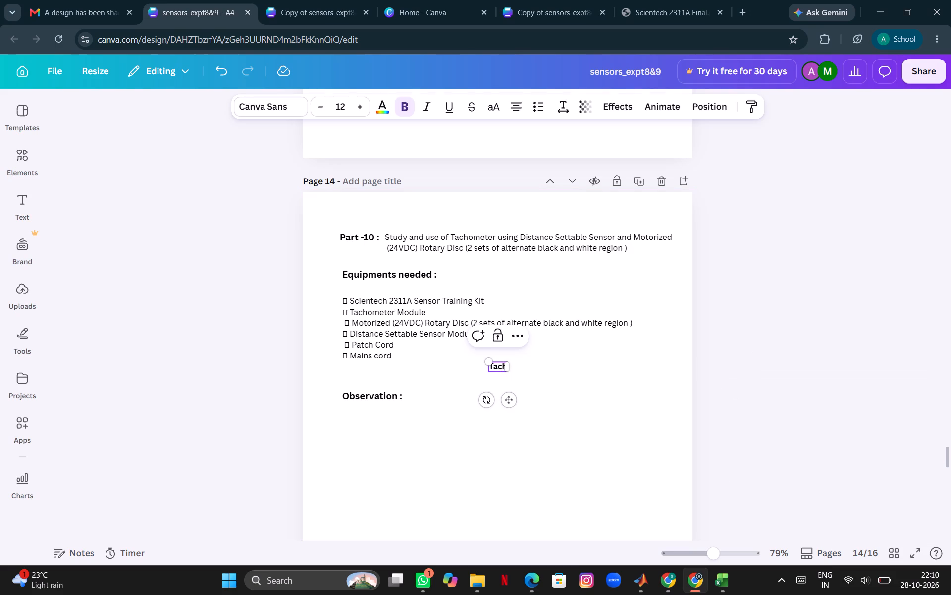
pyautogui.press('space')
pyautogui.press('BackSpace')
pyautogui.press('Right')
pyautogui.write('om')
pyautogui.write('etr')
pyautogui.press('space')
pyautogui.press('BackSpace')
pyautogui.press('BackSpace')
pyautogui.write('er shows')
pyautogui.press('space')
pyautogui.press('BackSpace')
pyautogui.press('BackSpace')
pyautogui.write('s')
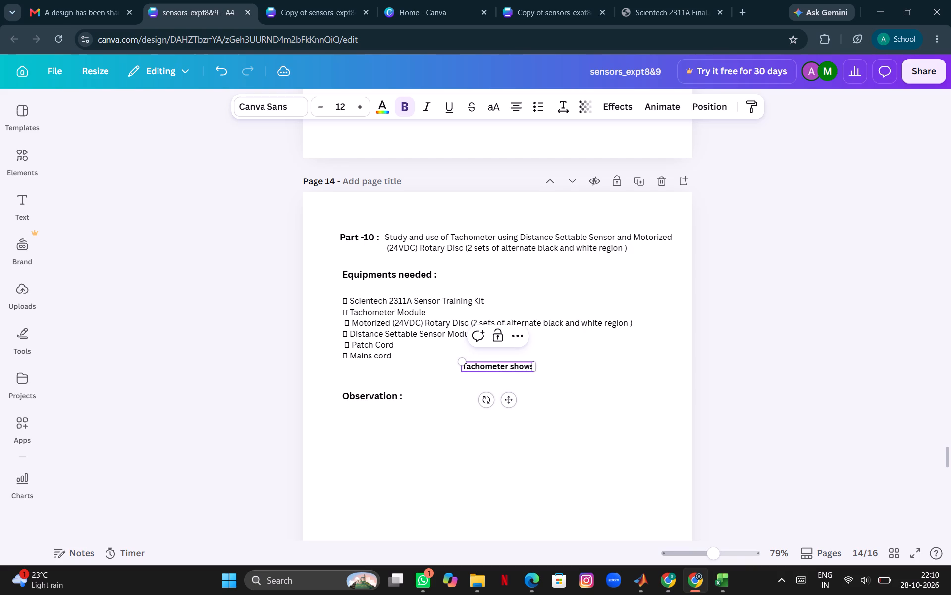
pyautogui.press('space')
pyautogui.write('the readinf')
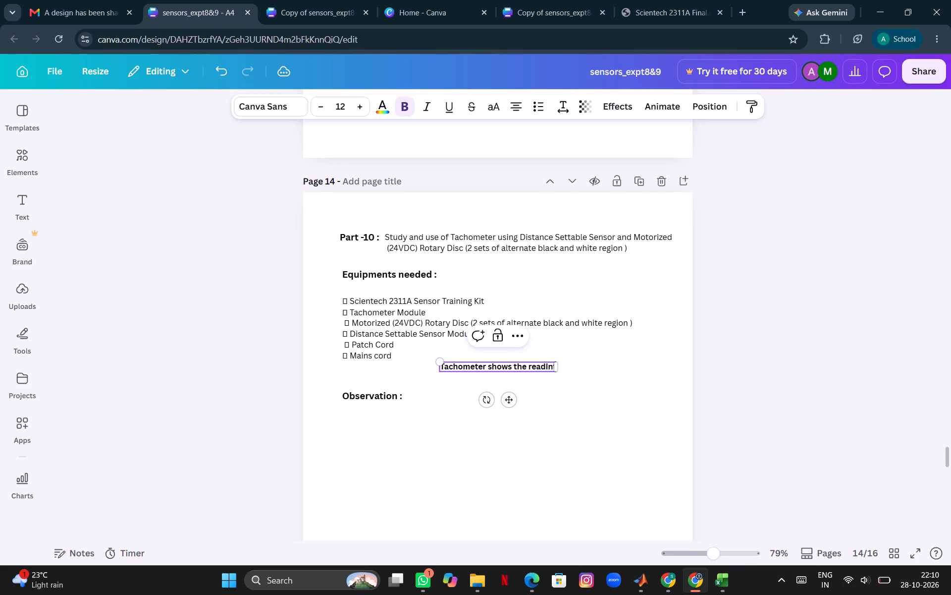
pyautogui.press('space')
pyautogui.press('BackSpace')
pyautogui.write('d')
pyautogui.press('space')
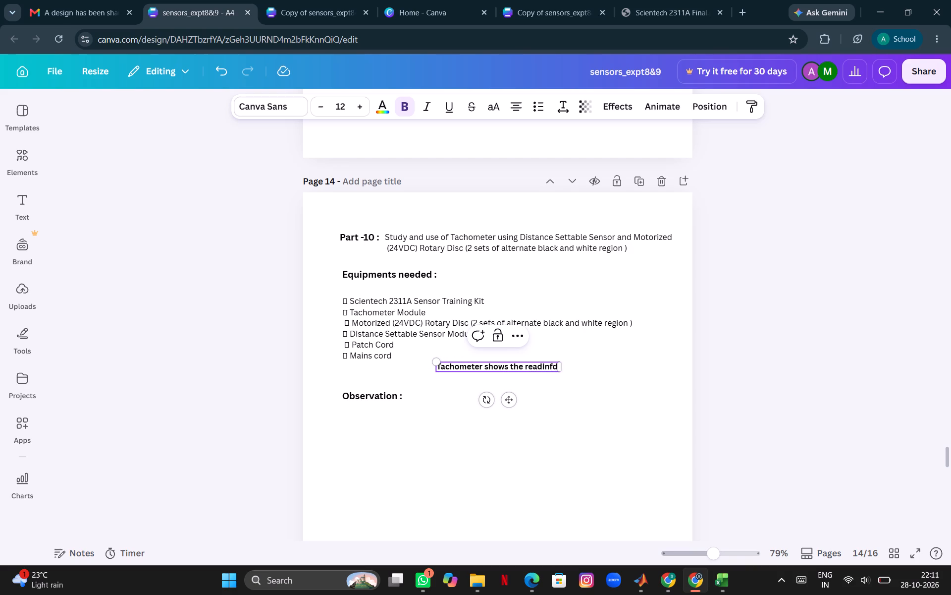
pyautogui.press('BackSpace')
pyautogui.press('BackSpace')
pyautogui.press('BackSpace')
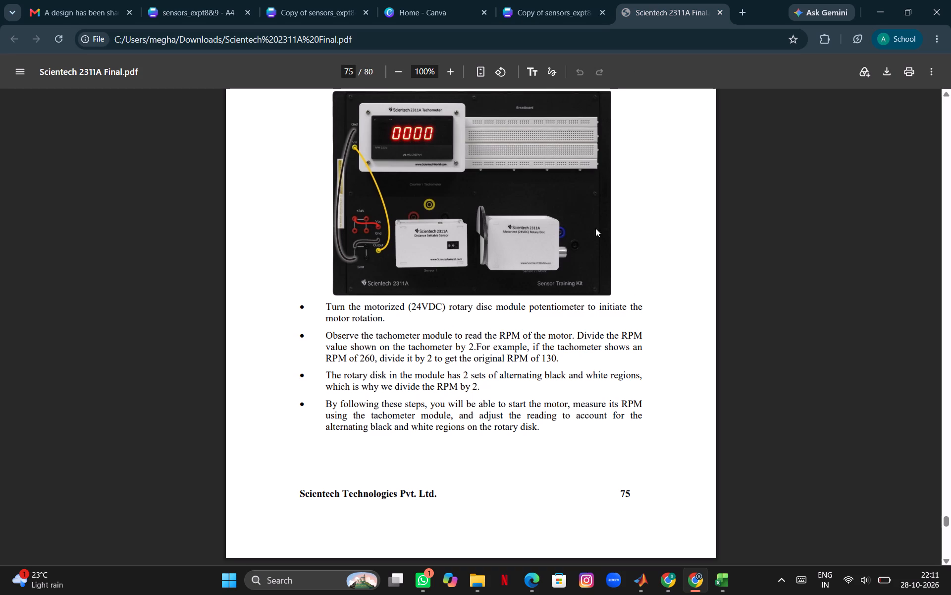
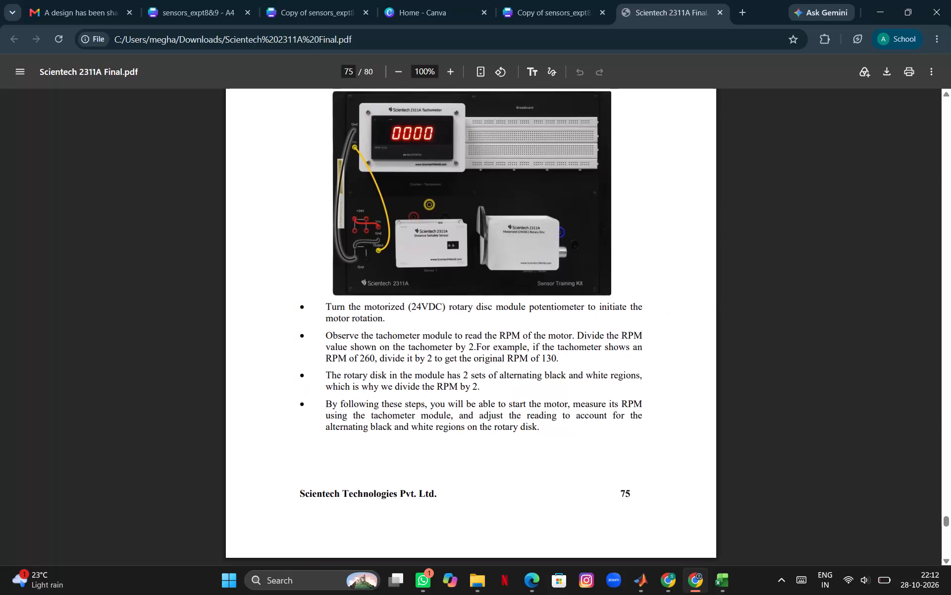
# In the sensors_expt8&9 report, remove the stray box characters before "Scientech 2311A Sensor Training Kit" and "Tachometer Module" on page 14.
pyautogui.click(233, 4)
pyautogui.click(349, 300)
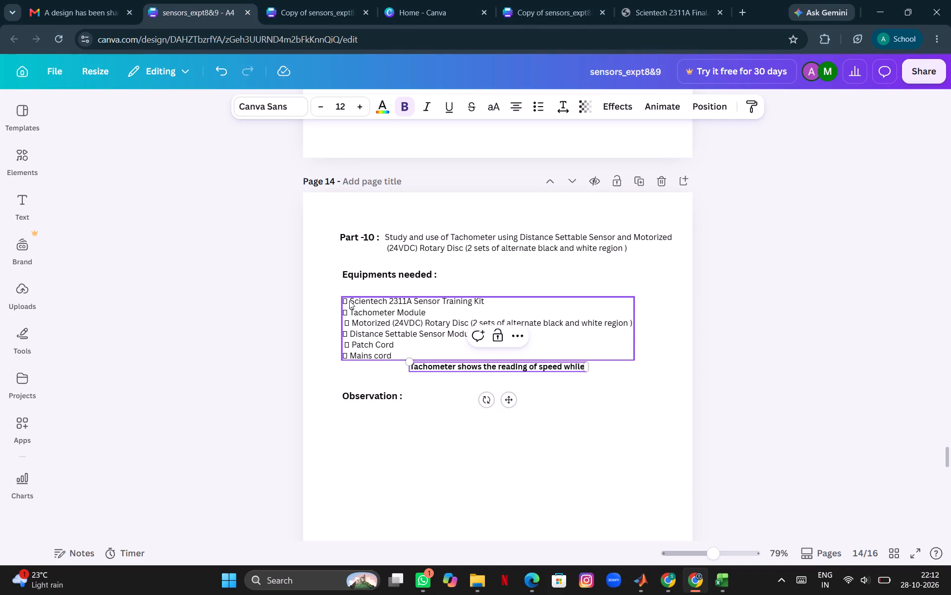
pyautogui.click(350, 300)
pyautogui.press('BackSpace')
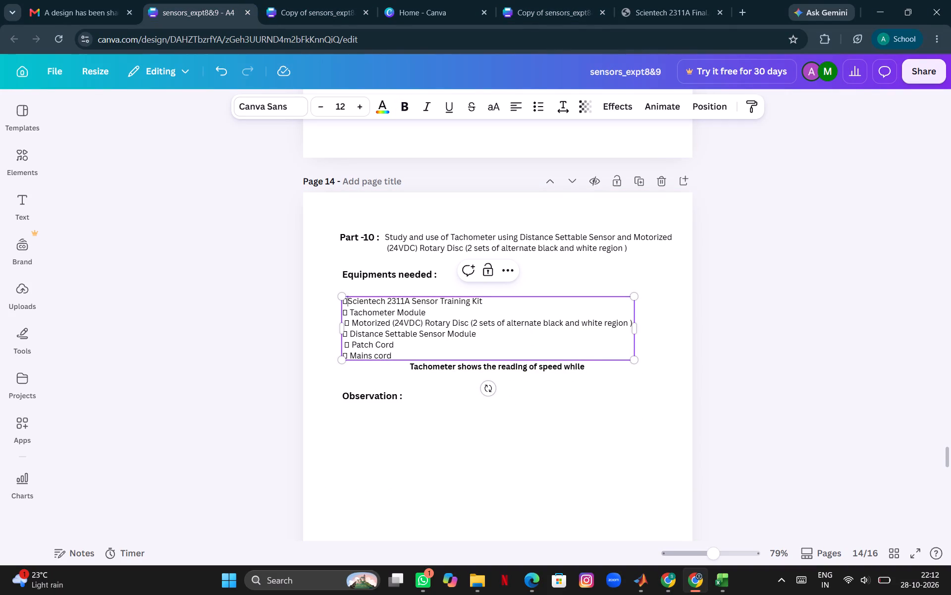
pyautogui.press('BackSpace')
pyautogui.press('Down')
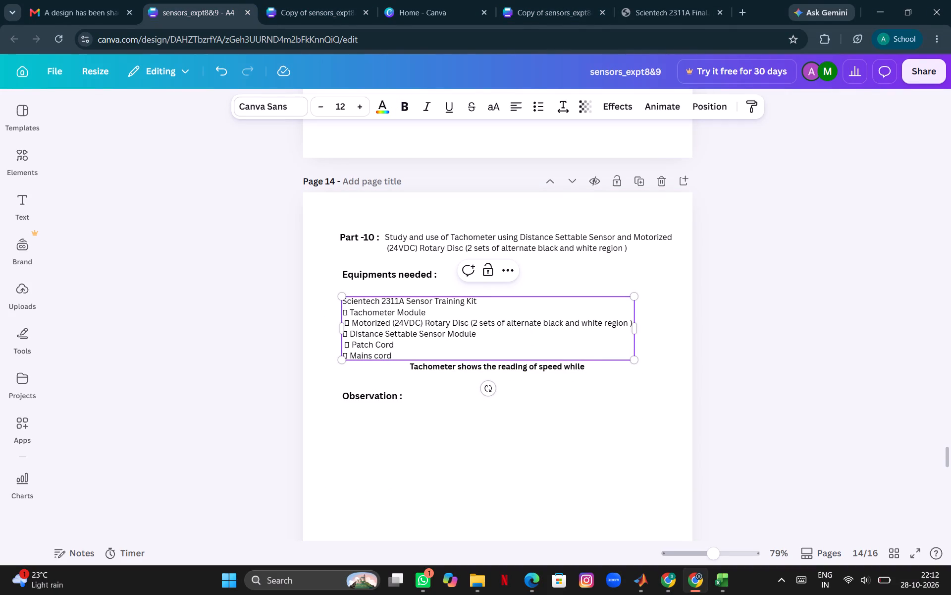
pyautogui.press('Right')
pyautogui.press('BackSpace')
pyautogui.press('Right')
pyautogui.press('BackSpace')
# Remove the stray box characters and spaces before the "Motorized (24VDC) Rotary Disc" and "Distance Settable Sensor Module" lines.
pyautogui.press('Down')
pyautogui.press('Right')
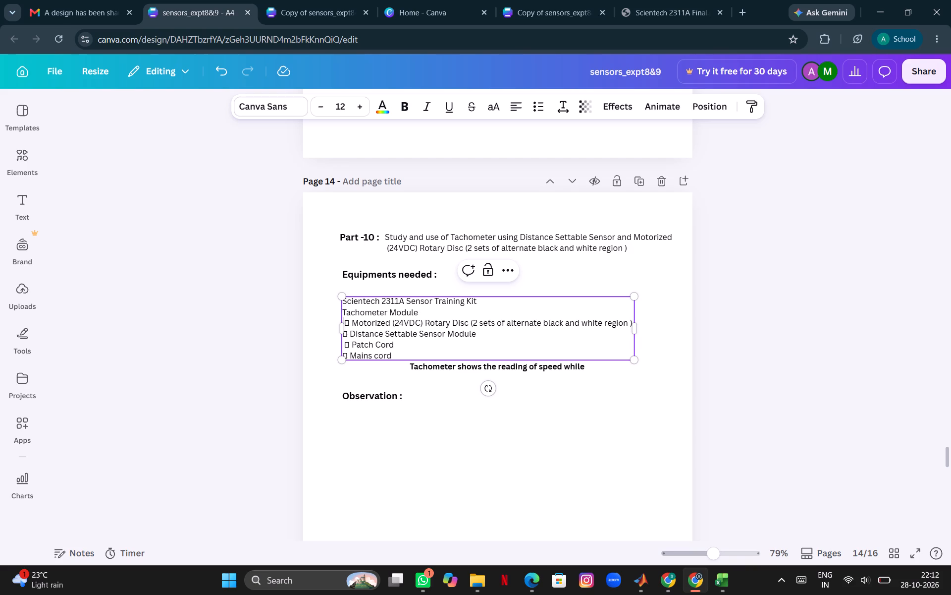
pyautogui.press('Right')
pyautogui.press('Right')
pyautogui.press('BackSpace')
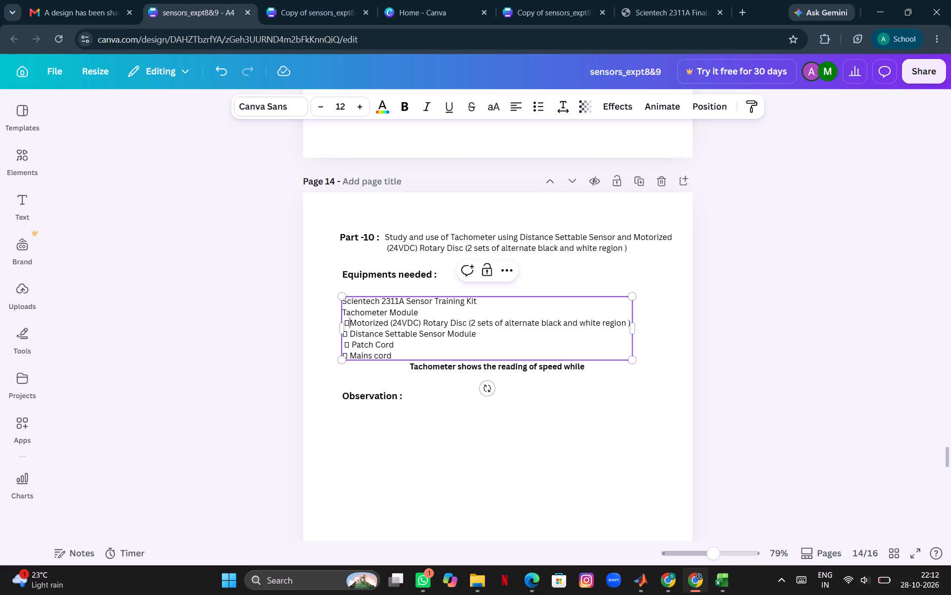
pyautogui.press('BackSpace')
pyautogui.press('BackSpace')
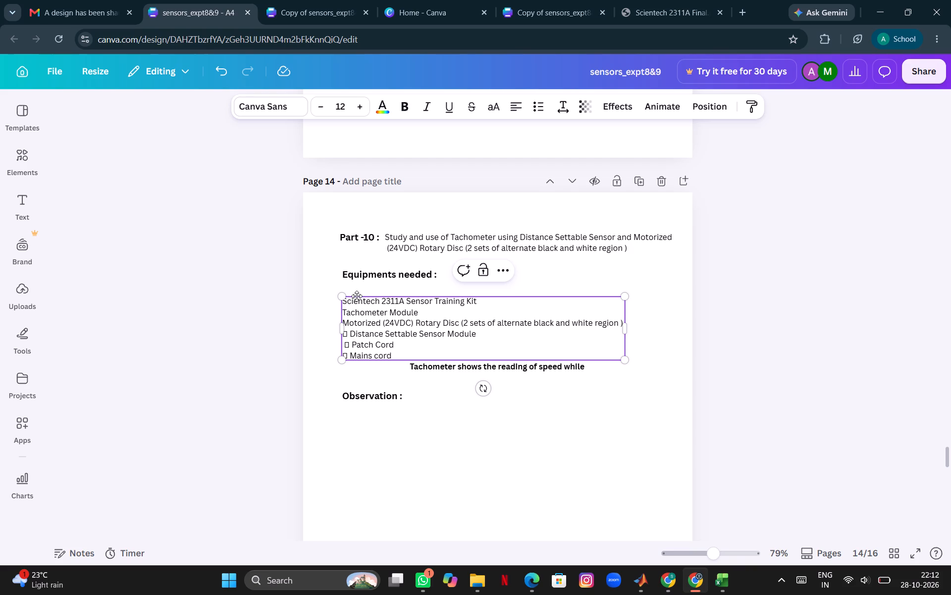
pyautogui.press('Down')
pyautogui.press('Right')
pyautogui.press('Right')
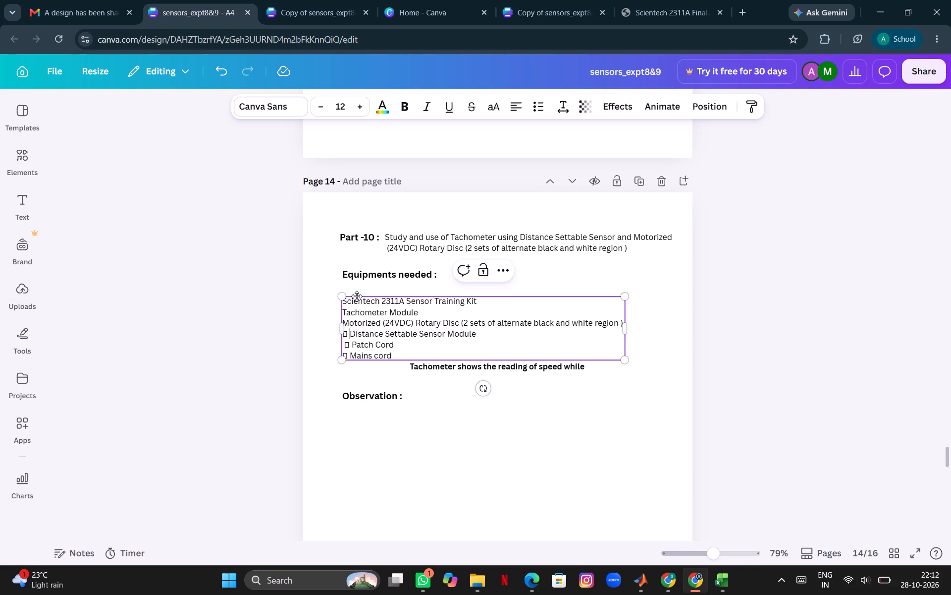
pyautogui.press('BackSpace')
pyautogui.press('BackSpace')
# Remove the stray box characters and leading spaces before "Patch Cord" and "Mains cord" in the equipment list.
pyautogui.press('Down')
pyautogui.click(357, 295)
pyautogui.press('Down')
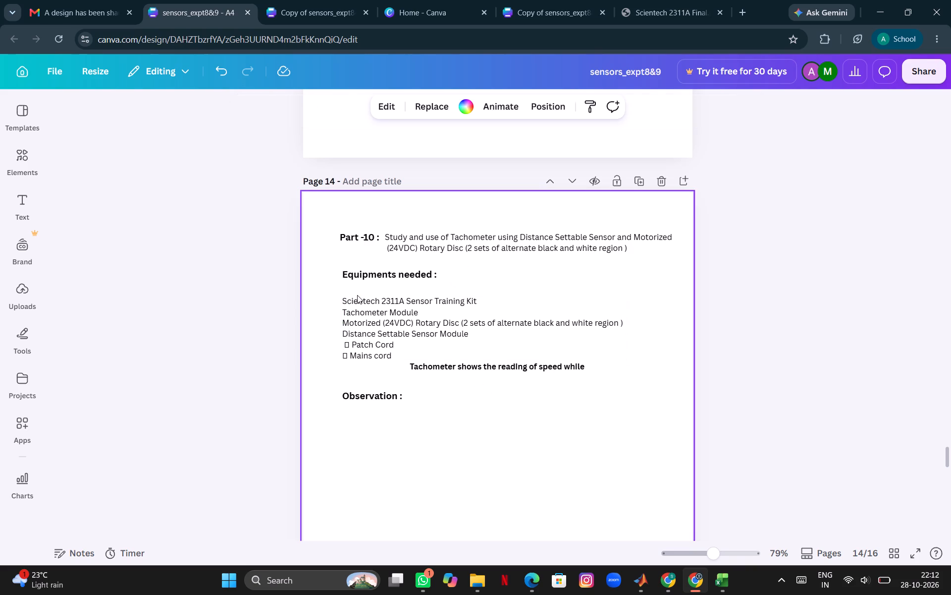
pyautogui.press('Up')
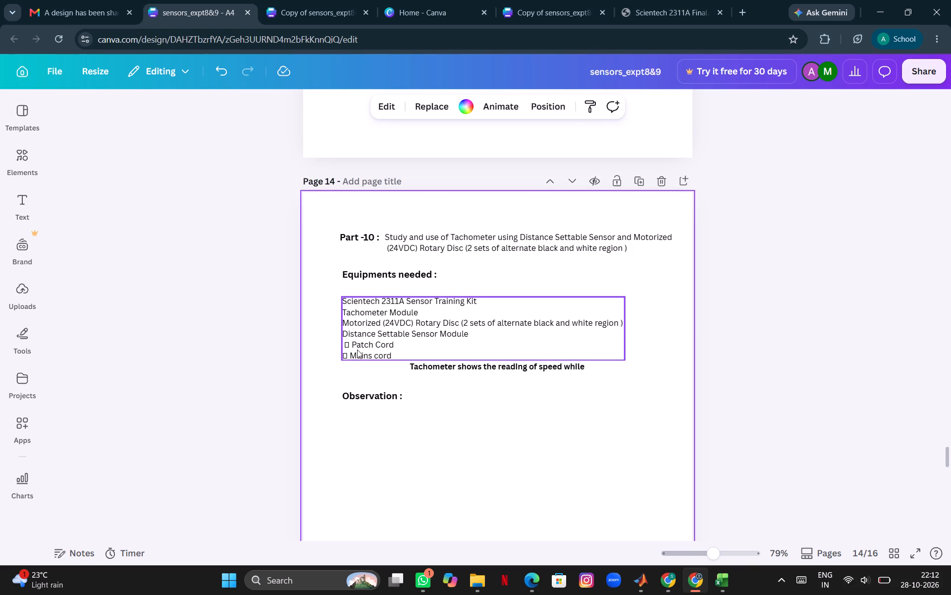
pyautogui.click(354, 348)
pyautogui.click(351, 342)
pyautogui.click(352, 345)
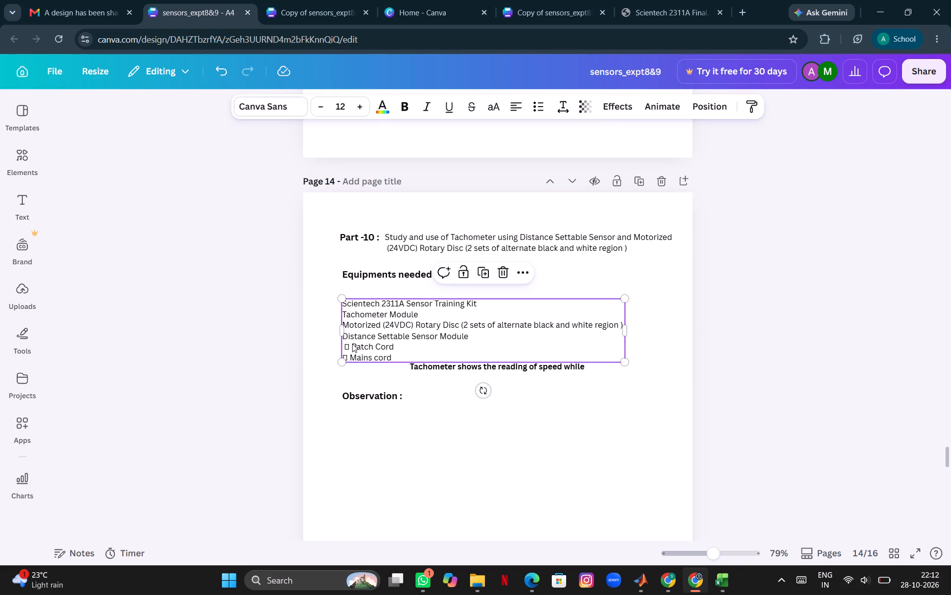
pyautogui.press('BackSpace')
pyautogui.press('BackSpace')
pyautogui.press('BackSpace')
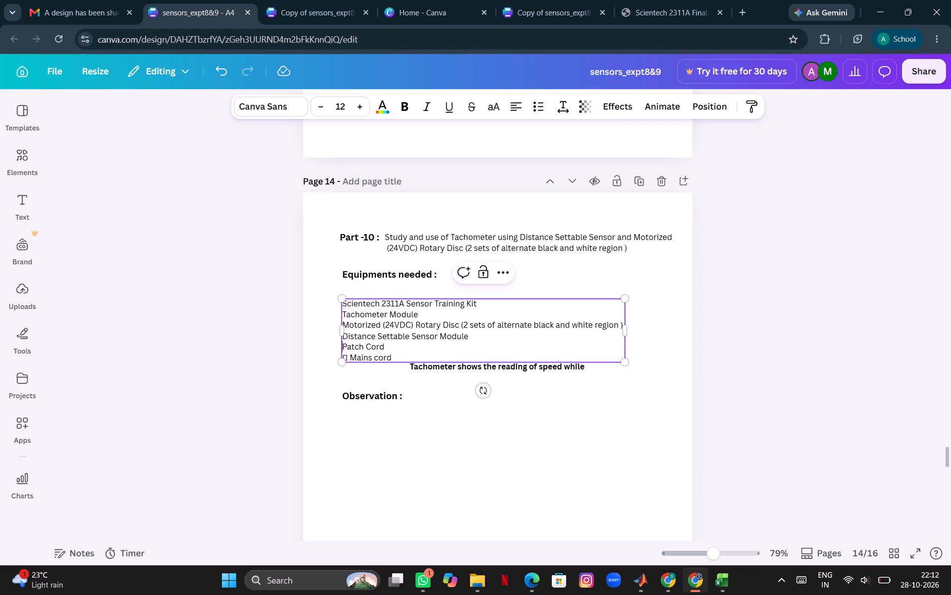
pyautogui.press('Down')
pyautogui.press('Right')
pyautogui.press('Right')
pyautogui.press('BackSpace')
pyautogui.press('BackSpace')
pyautogui.click(418, 442)
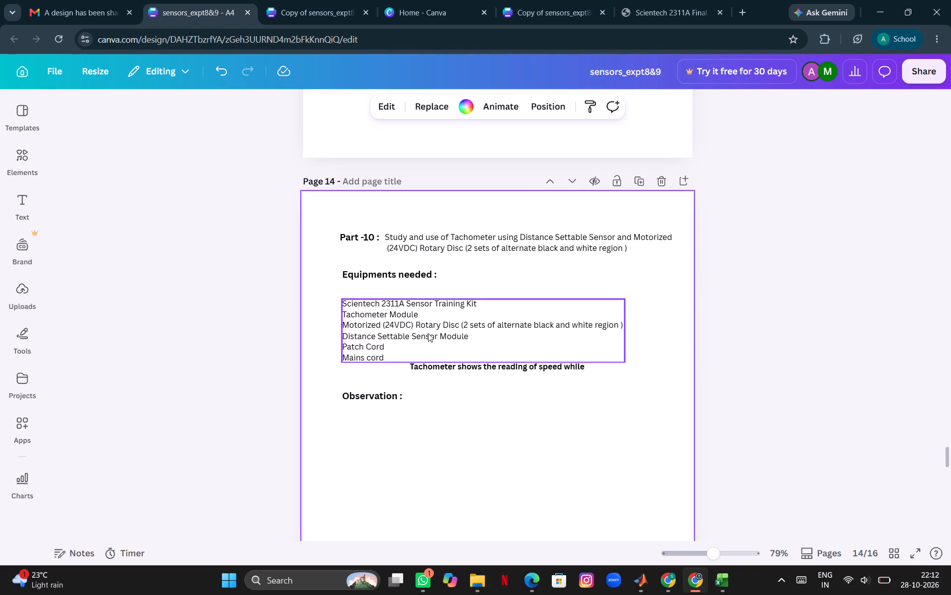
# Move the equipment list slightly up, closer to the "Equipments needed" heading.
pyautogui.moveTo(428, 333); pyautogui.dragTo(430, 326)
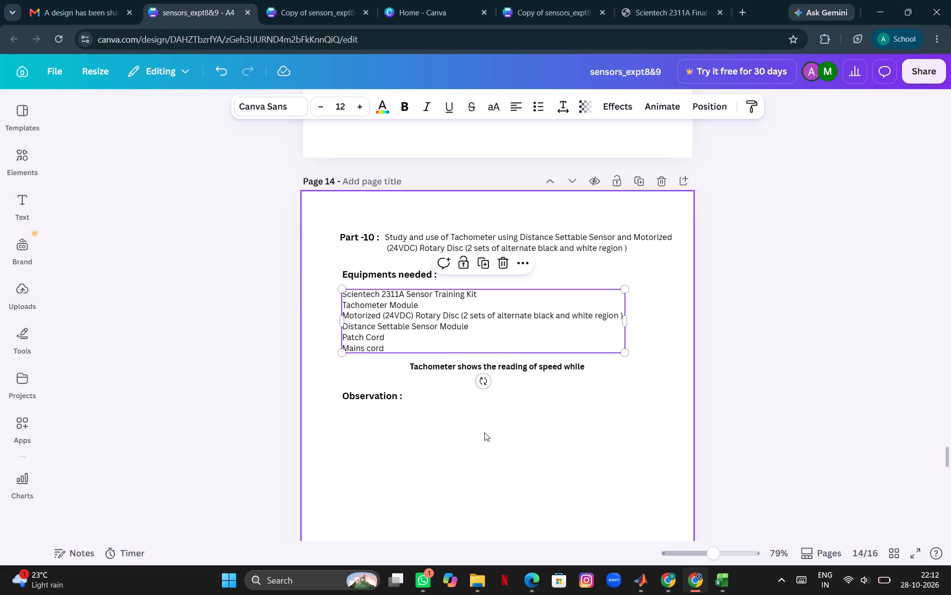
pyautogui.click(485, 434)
# Remove the bold formatting from the tachometer observation sentence.
pyautogui.click(507, 369)
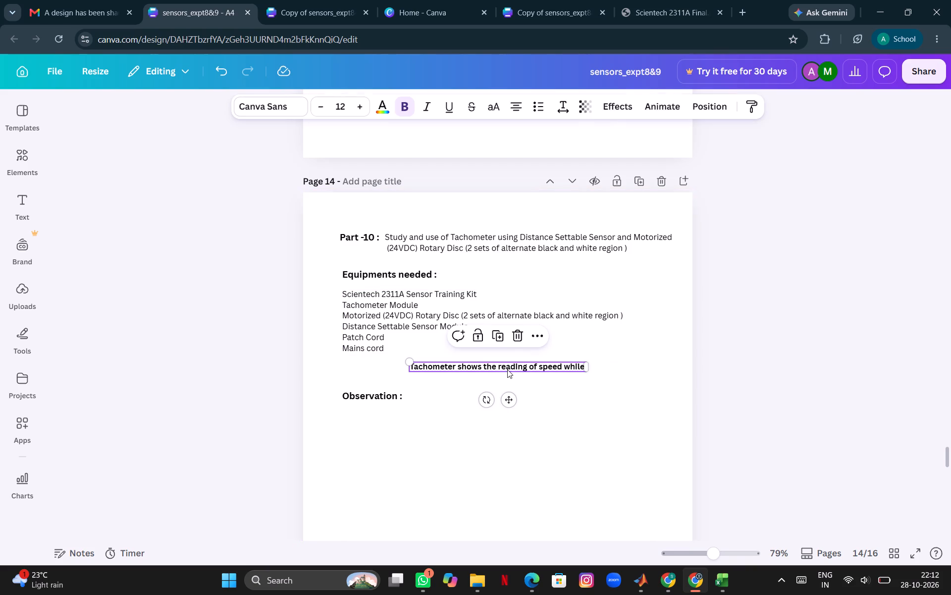
pyautogui.click(403, 106)
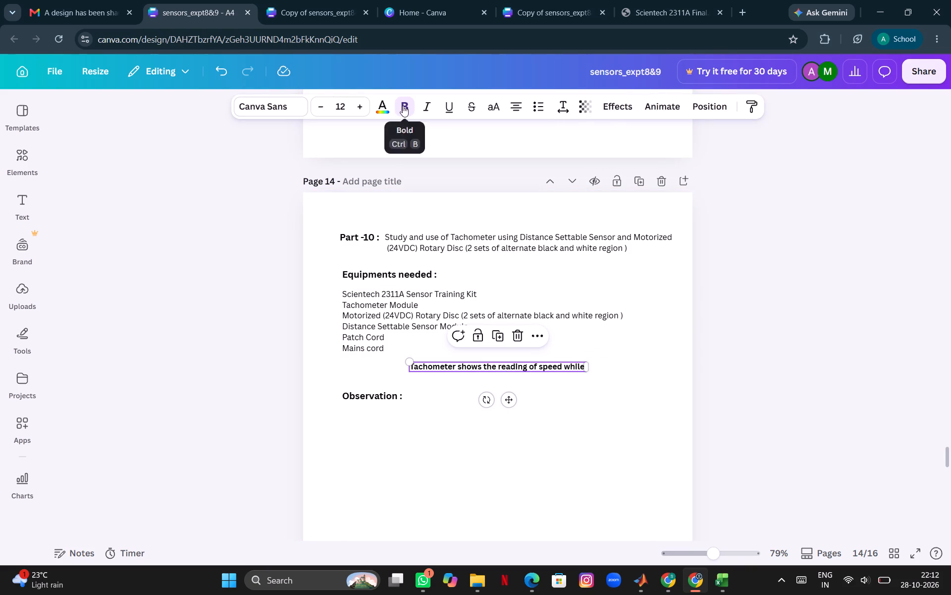
# Insert "in RPM" before "while" in the tachometer observation sentence.
pyautogui.click(564, 365)
pyautogui.write('in')
pyautogui.press('space')
pyautogui.hotkey('shift', 'r')
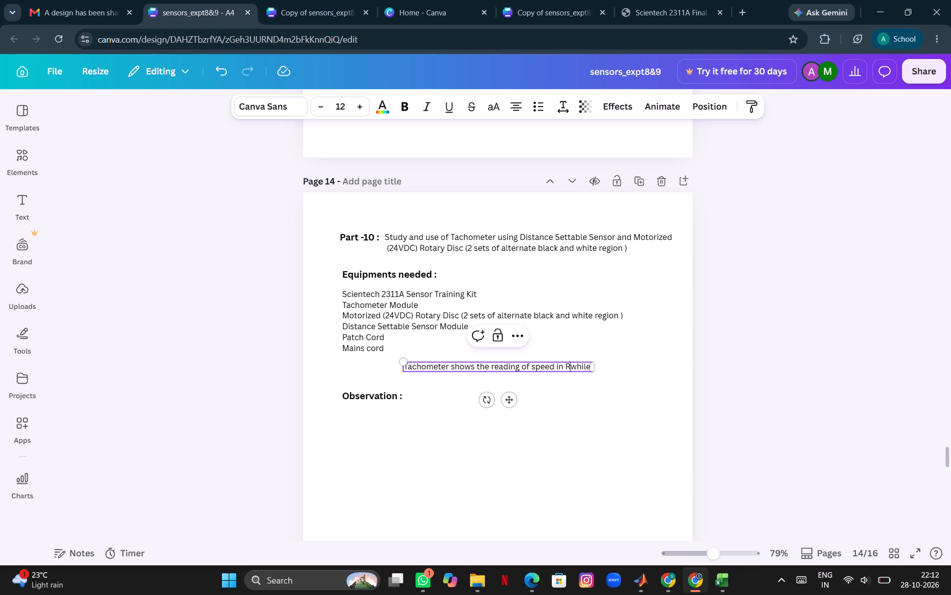
pyautogui.hotkey('shift', 'p')
pyautogui.hotkey('shift', 'm')
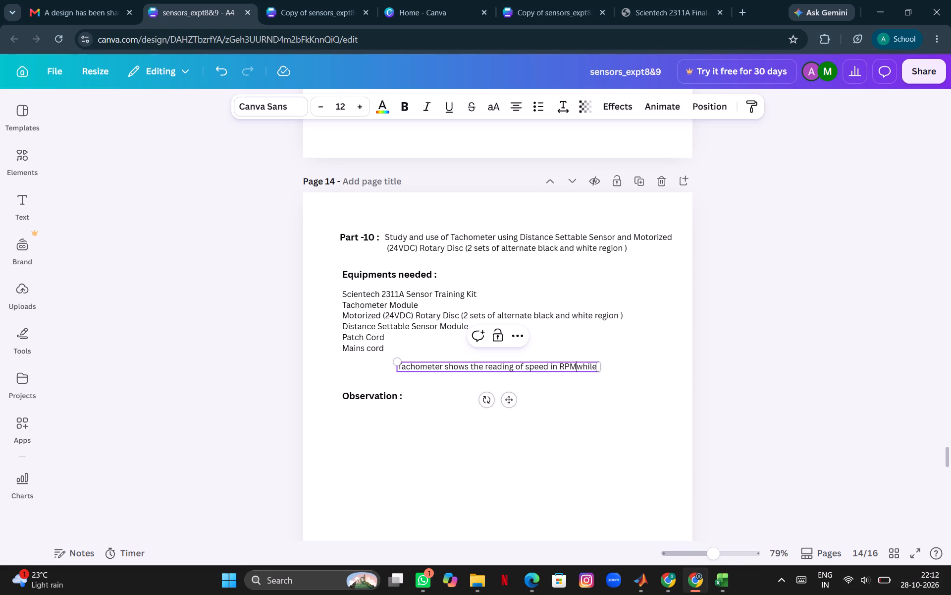
pyautogui.hotkey('shift', 'space')
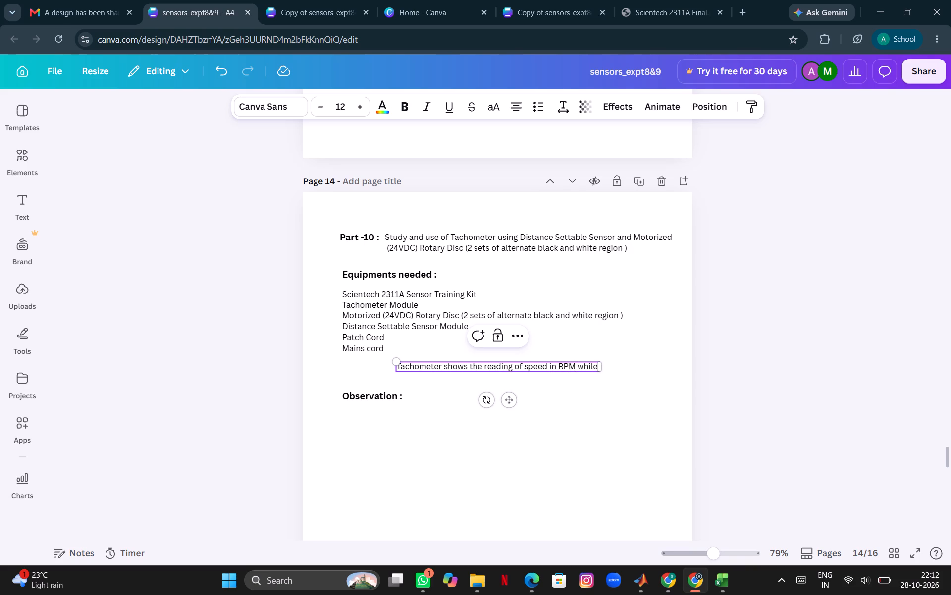
# Complete the observation sentence by adding "the disc is rotating" after "while".
pyautogui.press('Right')
pyautogui.press('Right')
pyautogui.press('Right')
pyautogui.press('Right')
pyautogui.press('Right')
pyautogui.press('space')
pyautogui.write('the')
pyautogui.press('space')
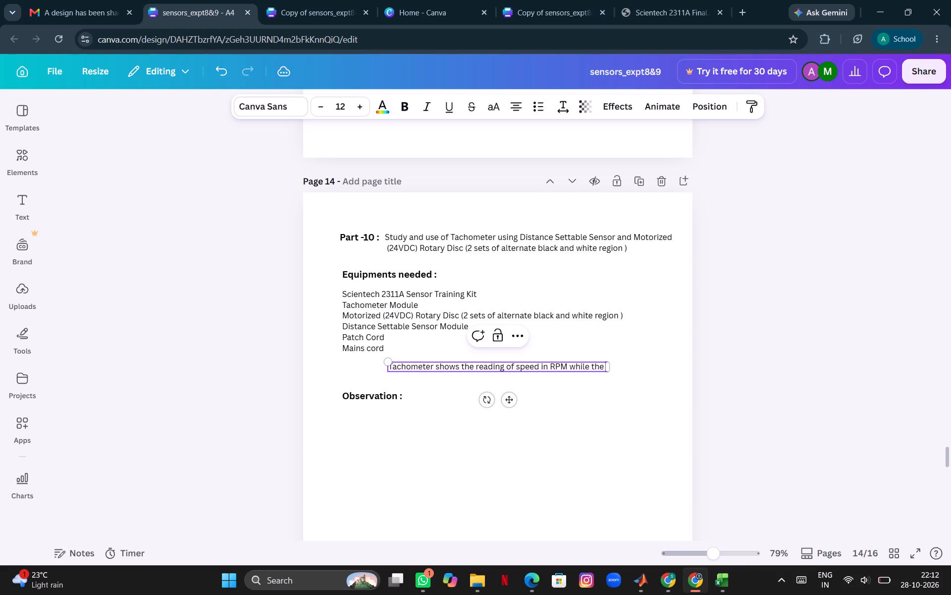
pyautogui.write('di')
pyautogui.write('sc is ro')
pyautogui.write('tating')
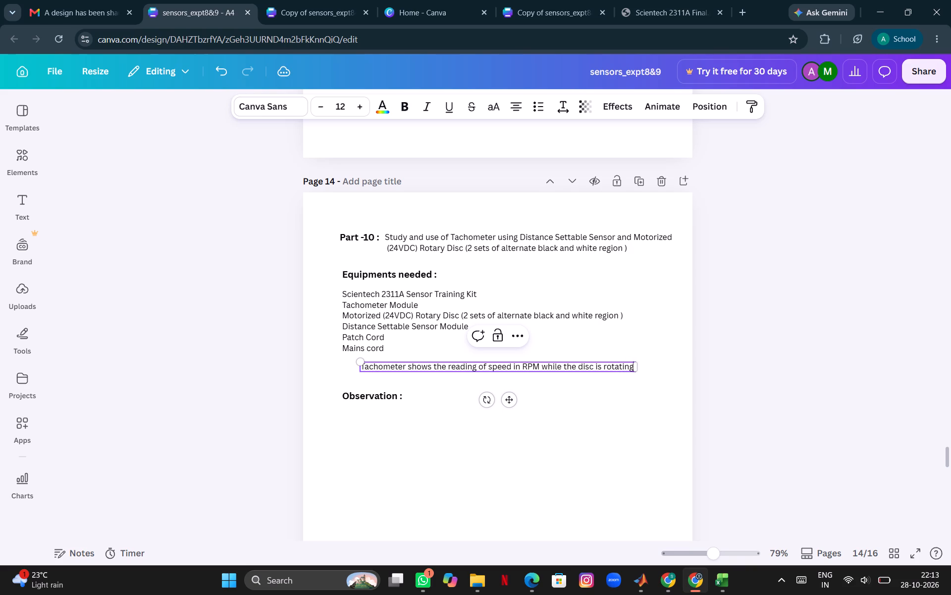
# Move the tachometer sentence beneath the "Observation :" heading, aligned with the heading's starting edge.
pyautogui.moveTo(591, 450); pyautogui.dragTo(587, 441)
pyautogui.moveTo(536, 363); pyautogui.dragTo(536, 378)
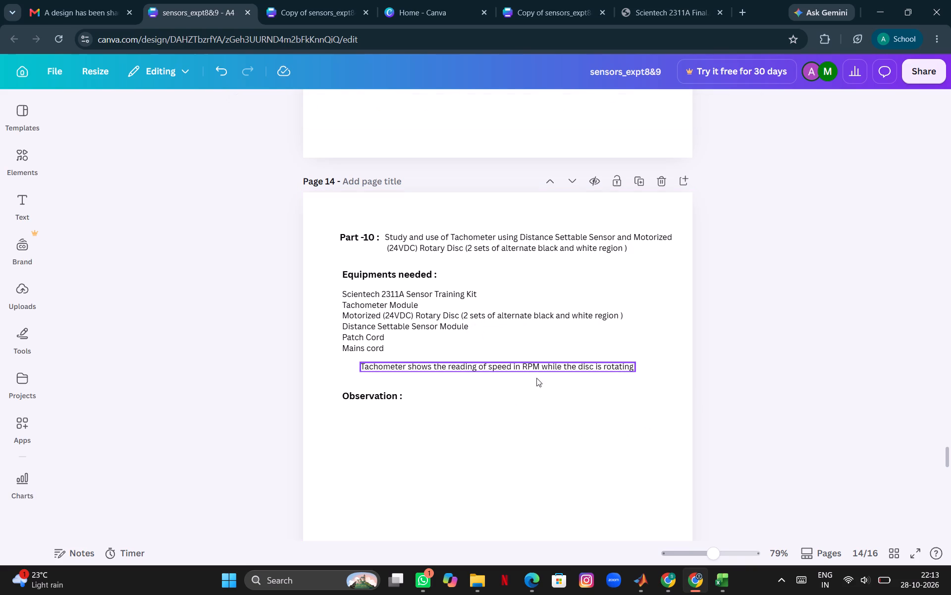
pyautogui.moveTo(536, 378); pyautogui.dragTo(516, 416)
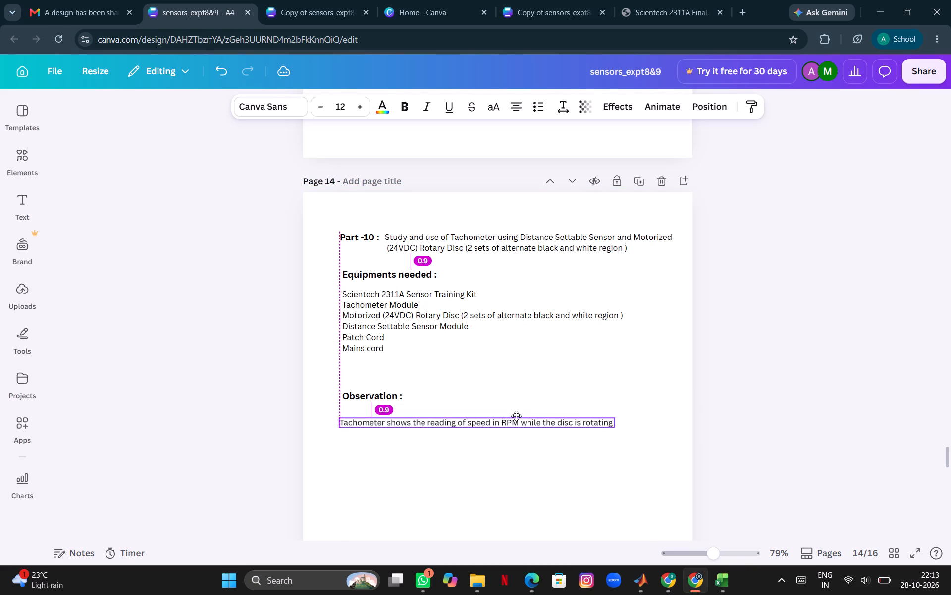
pyautogui.moveTo(516, 416); pyautogui.dragTo(518, 411)
pyautogui.moveTo(574, 480); pyautogui.dragTo(575, 472)
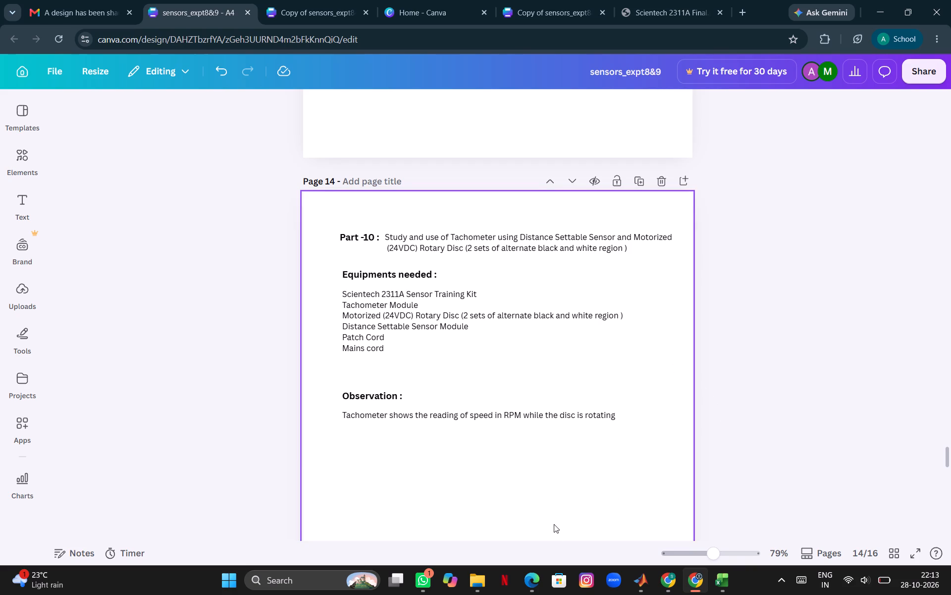
# Move the equipment list slightly down to leave more space below the "Equipments needed" heading.
pyautogui.scroll(-1, 554, 524)
pyautogui.moveTo(394, 249); pyautogui.dragTo(394, 252)
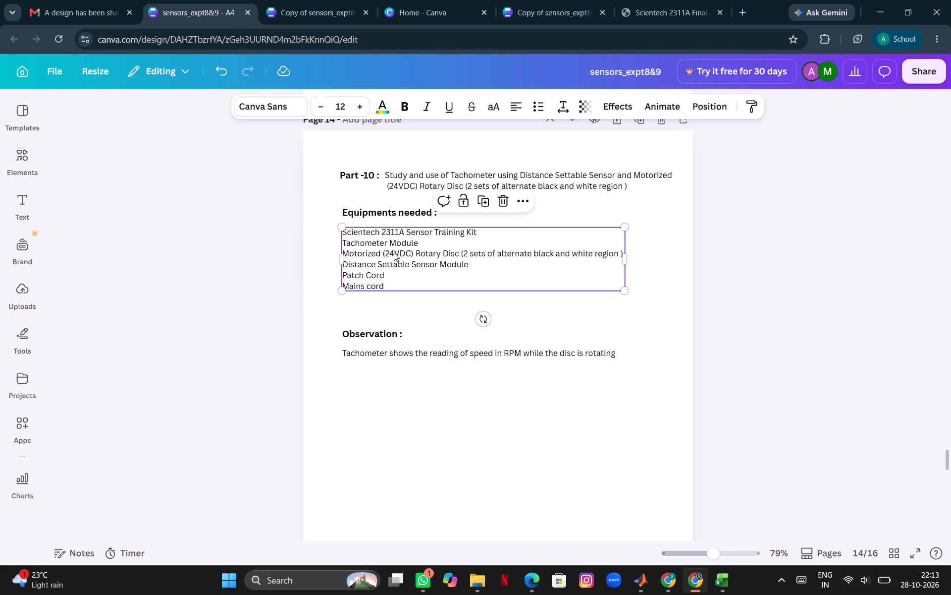
pyautogui.moveTo(394, 252); pyautogui.dragTo(395, 259)
pyautogui.click(447, 444)
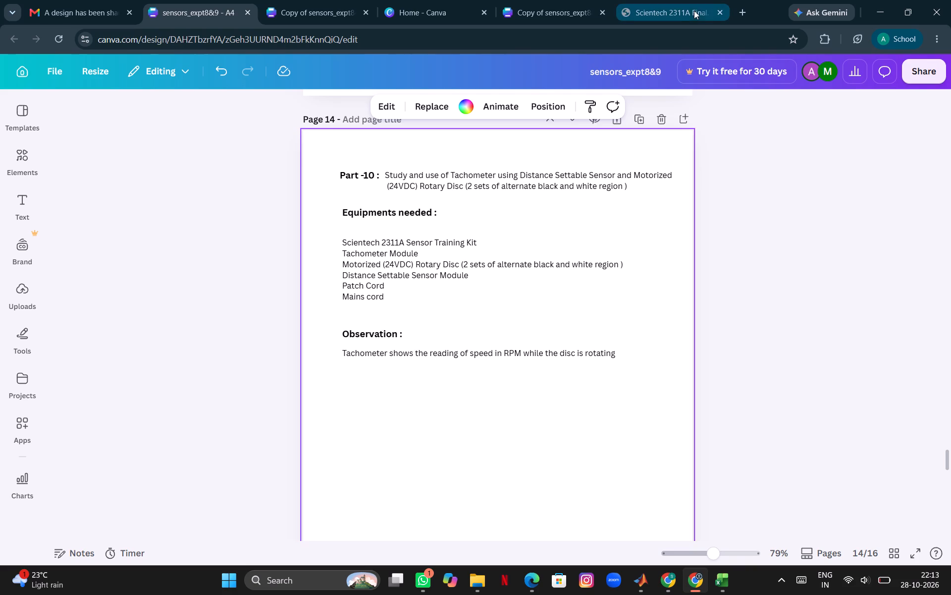
# Check the tachometer setup figure on page 76 of the Scientech 2311A manual and return to the report.
pyautogui.click(664, 1)
pyautogui.scroll(-3, 199, 558)
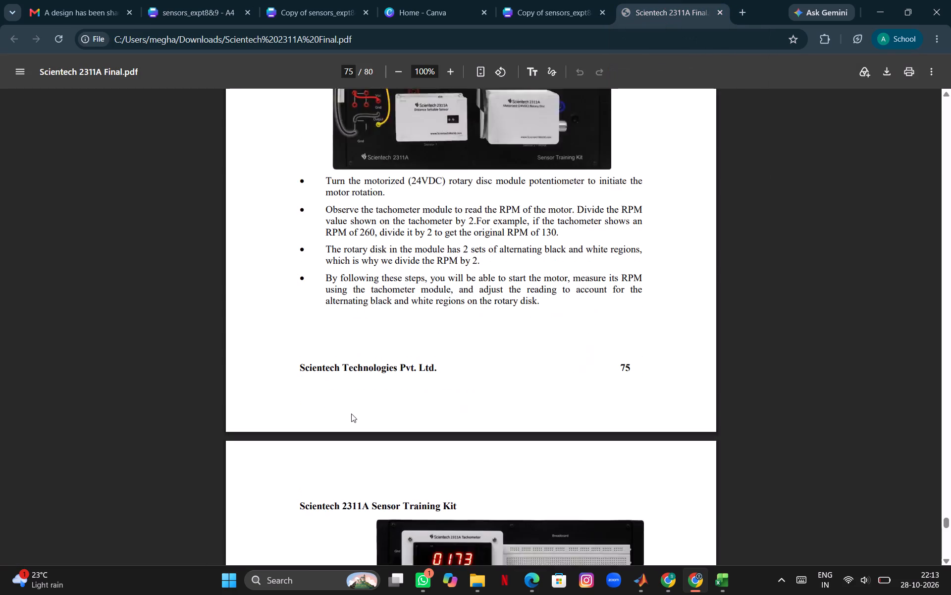
pyautogui.scroll(-4, 369, 398)
pyautogui.scroll(2, 369, 398)
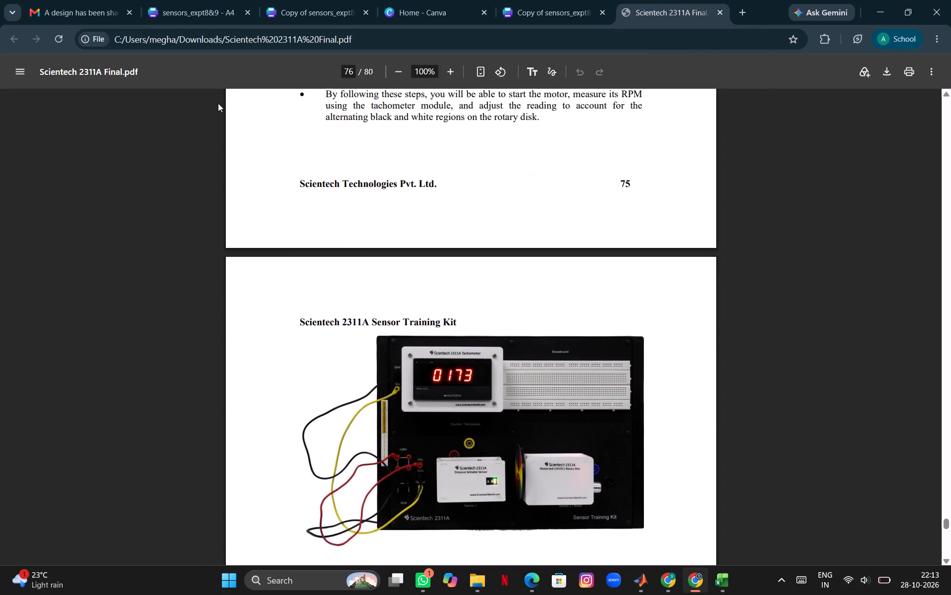
pyautogui.click(203, 0)
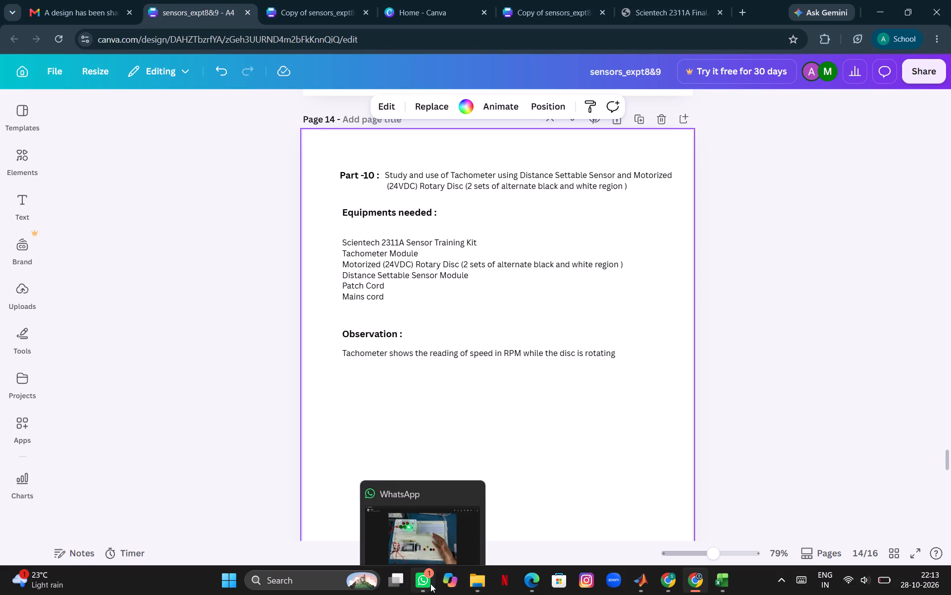
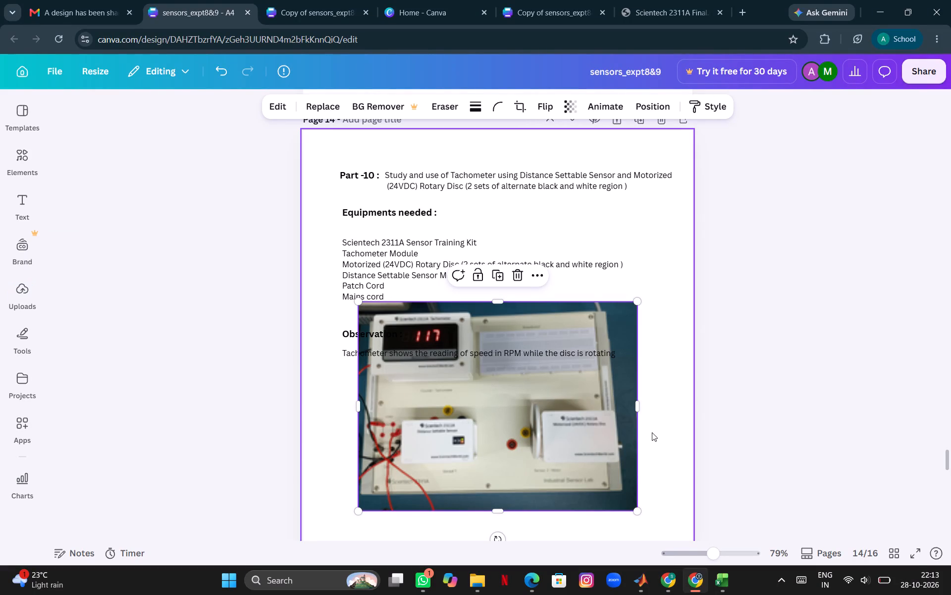
# Move the tachometer setup photo below the observation sentence on page 14 so it no longer covers the text.
pyautogui.scroll(-2, 656, 431)
pyautogui.moveTo(568, 349); pyautogui.dragTo(574, 439)
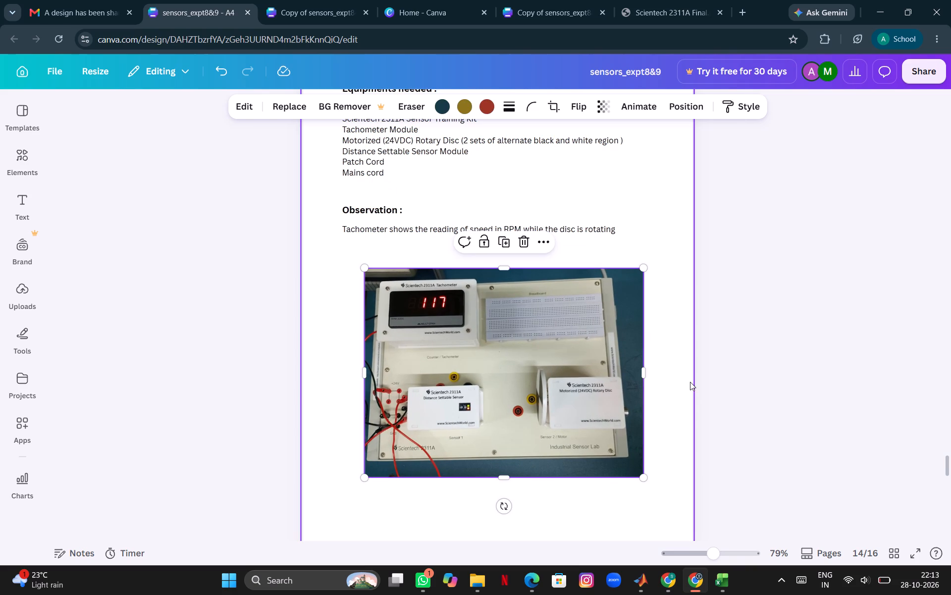
pyautogui.click(676, 389)
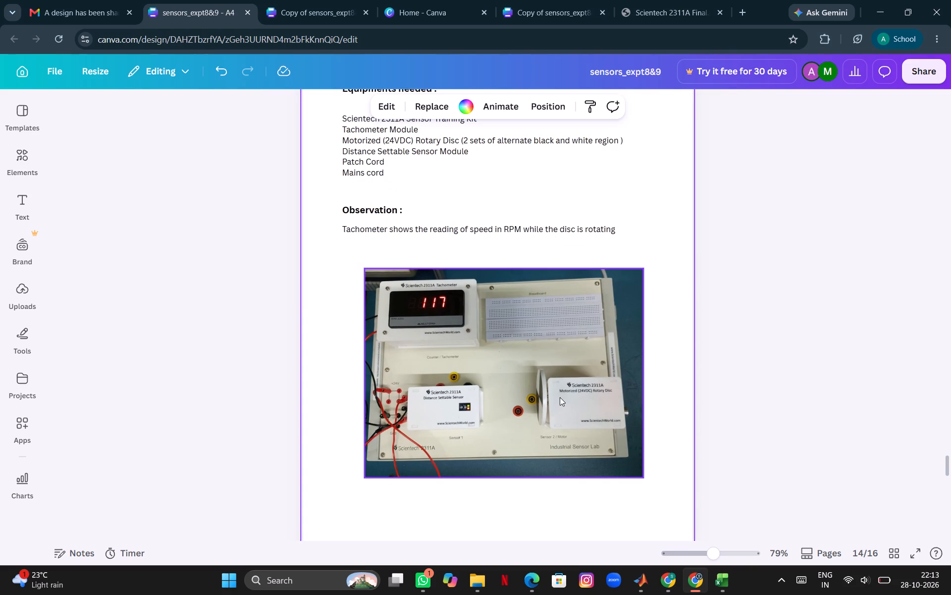
# Review Experiments 11 and 12 on pages 74 to 77 of the Scientech 2311A manual.
pyautogui.click(637, 6)
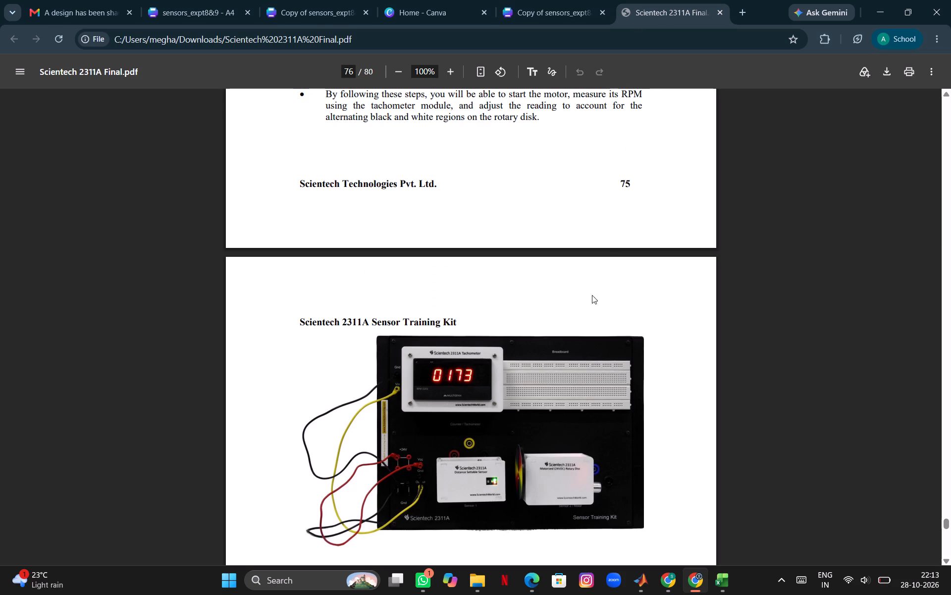
pyautogui.scroll(-11, 591, 355)
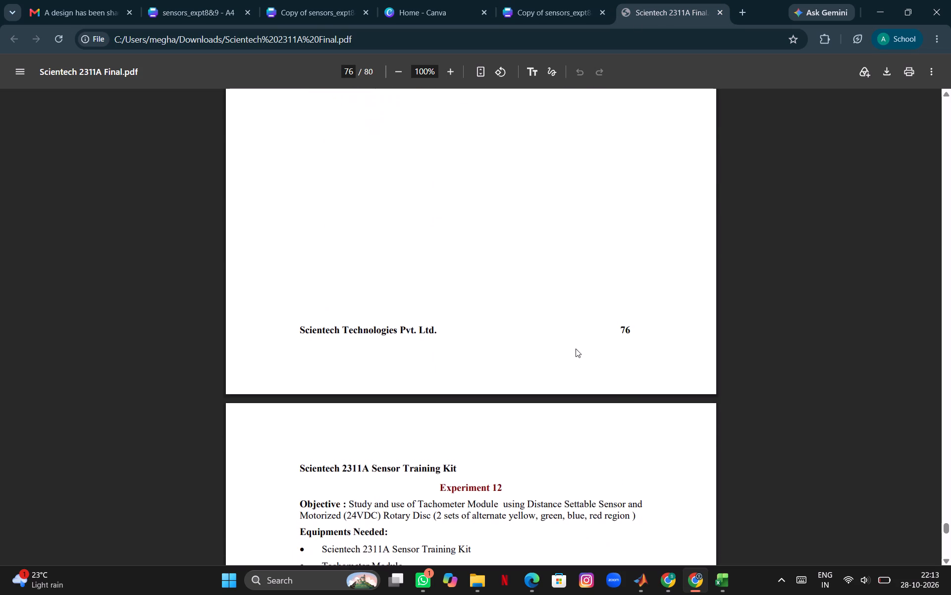
pyautogui.scroll(-3, 576, 349)
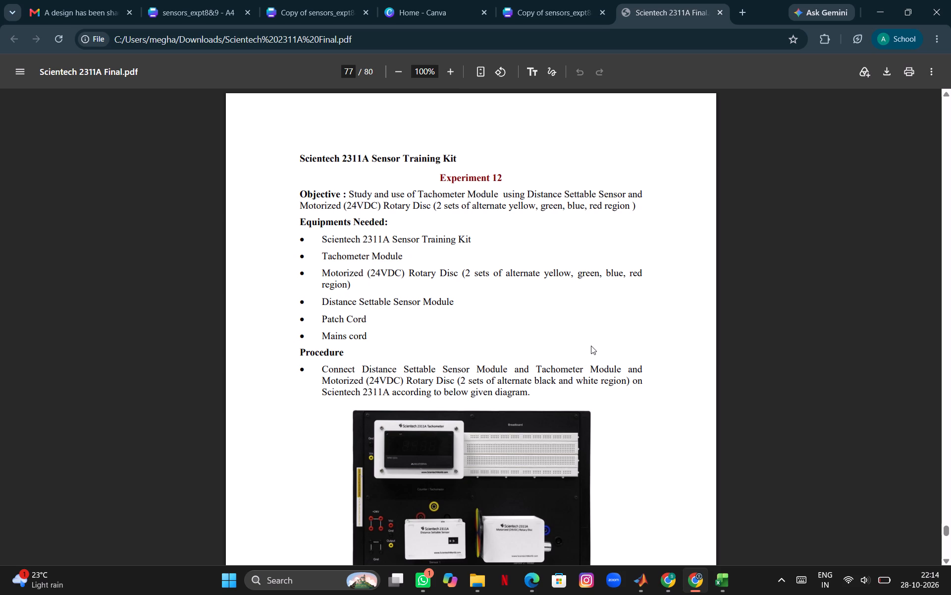
pyautogui.scroll(8, 590, 334)
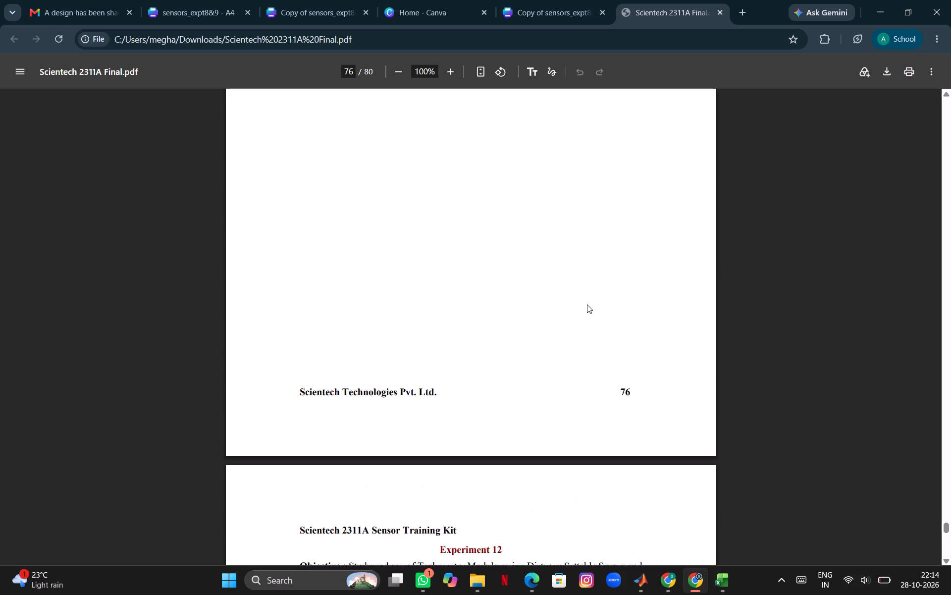
pyautogui.scroll(11, 587, 304)
pyautogui.scroll(5, 546, 304)
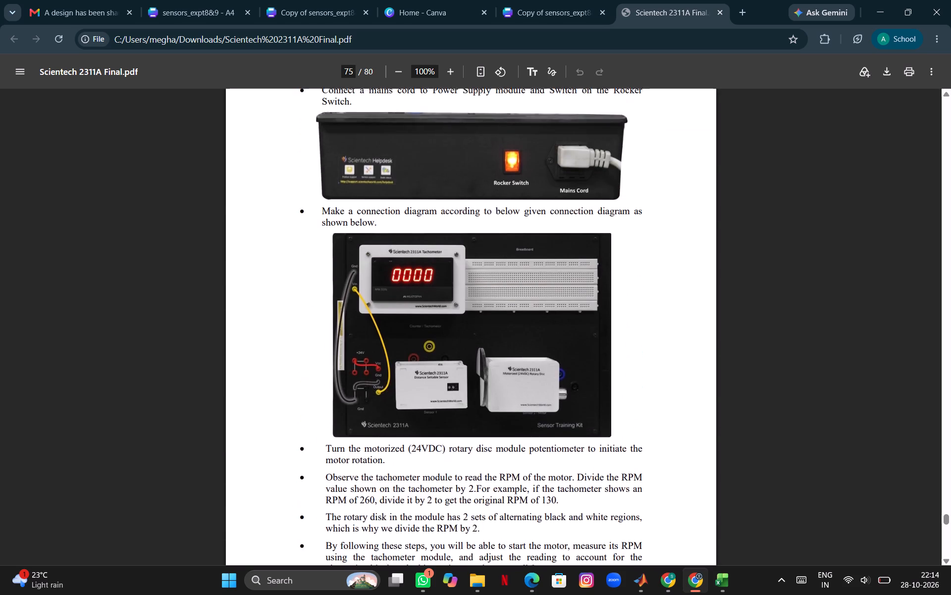
pyautogui.scroll(11, 546, 304)
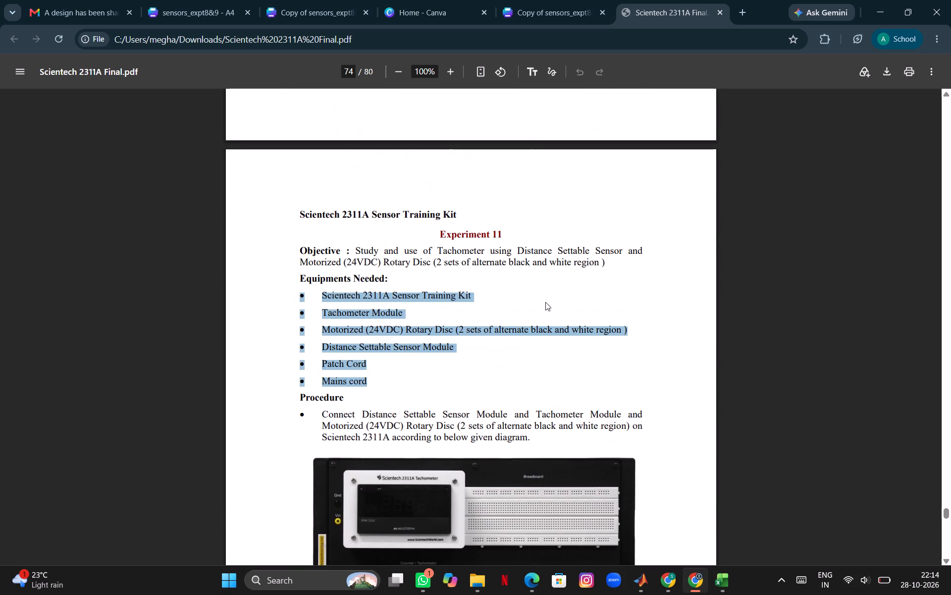
pyautogui.scroll(-4, 544, 302)
# Return to the report and change the part heading on page 15 to "Part -11 :".
pyautogui.click(168, 6)
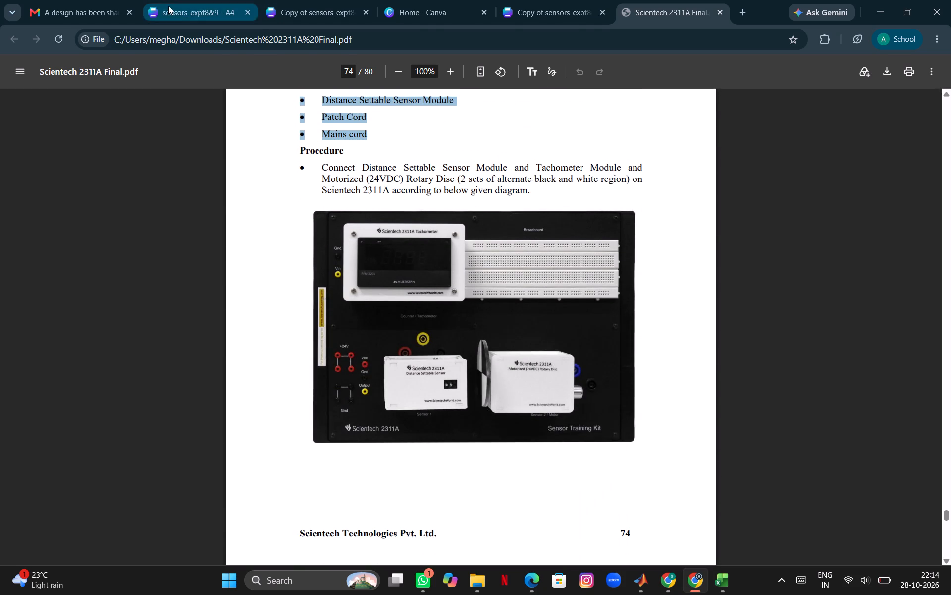
pyautogui.scroll(-1, 386, 531)
pyautogui.scroll(5, 387, 525)
pyautogui.scroll(-2, 389, 512)
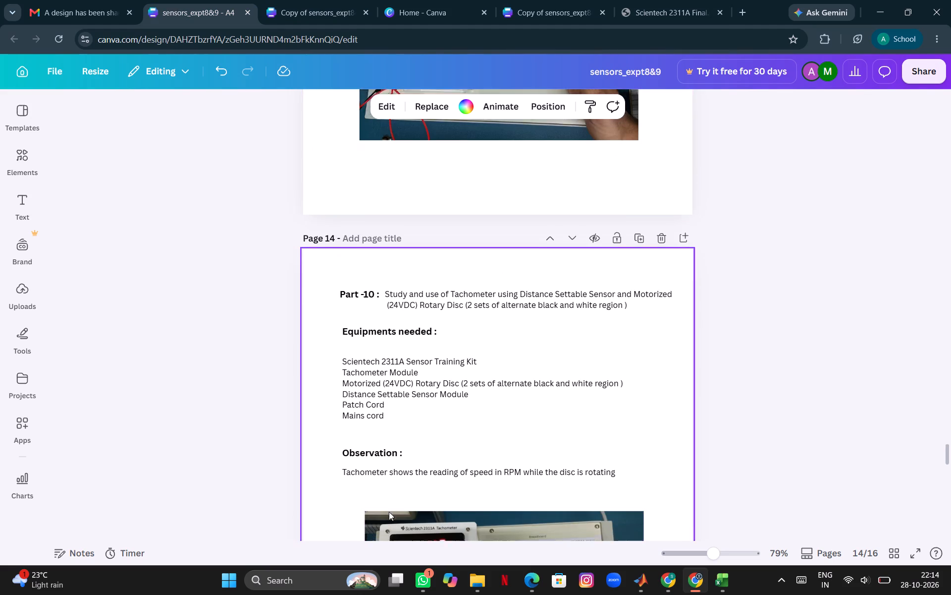
pyautogui.scroll(-6, 389, 509)
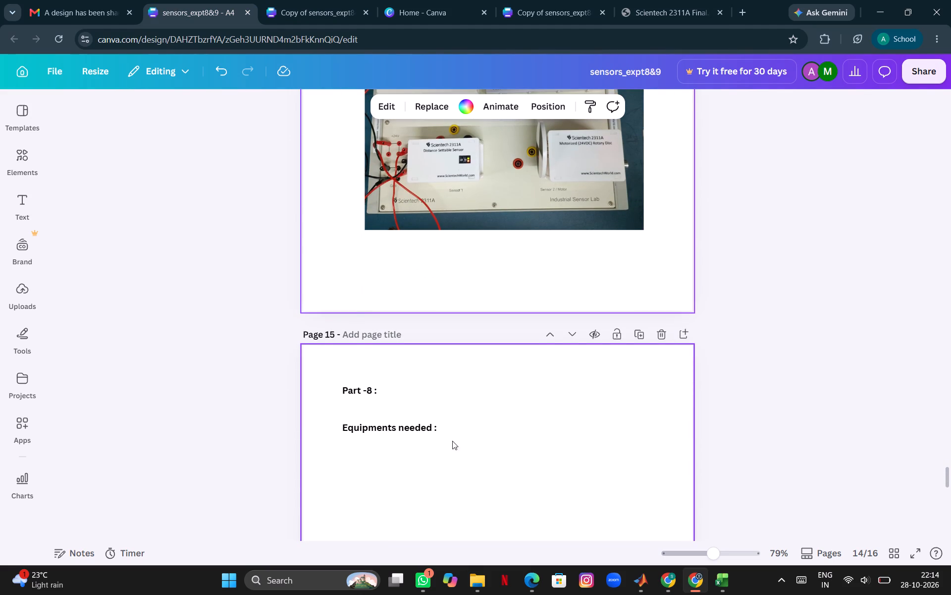
pyautogui.scroll(1, 442, 547)
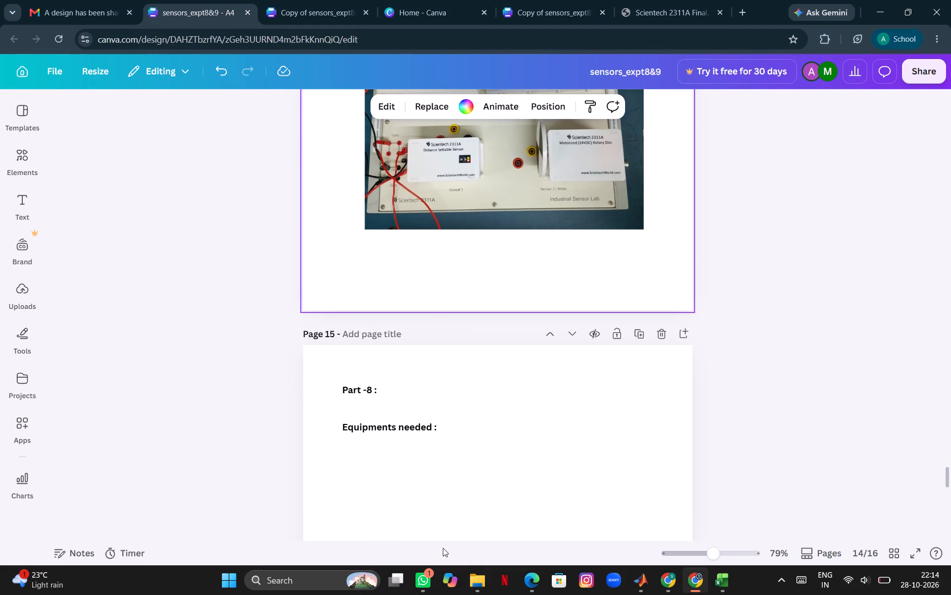
pyautogui.click(374, 394)
pyautogui.click(372, 392)
pyautogui.click(372, 391)
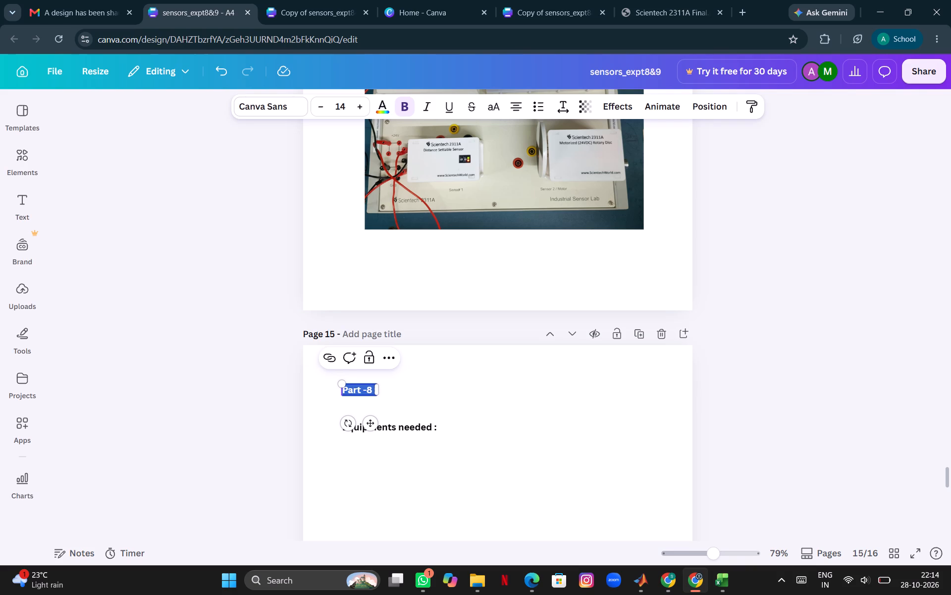
pyautogui.press('BackSpace')
pyautogui.write('11')
pyautogui.click(515, 430)
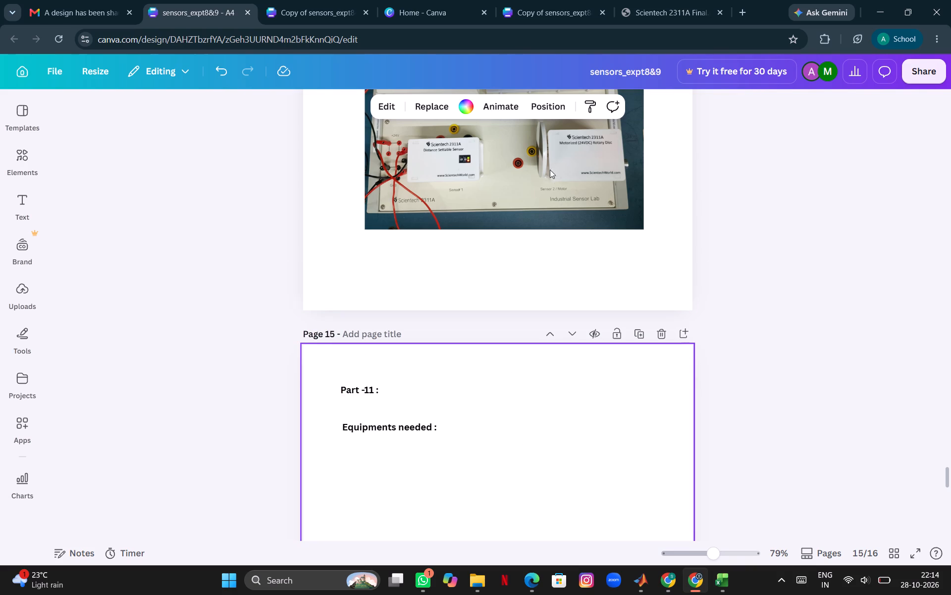
# Copy the Experiment 12 objective from page 77 of the Scientech 2311A manual and paste it onto report page 15.
pyautogui.click(670, 0)
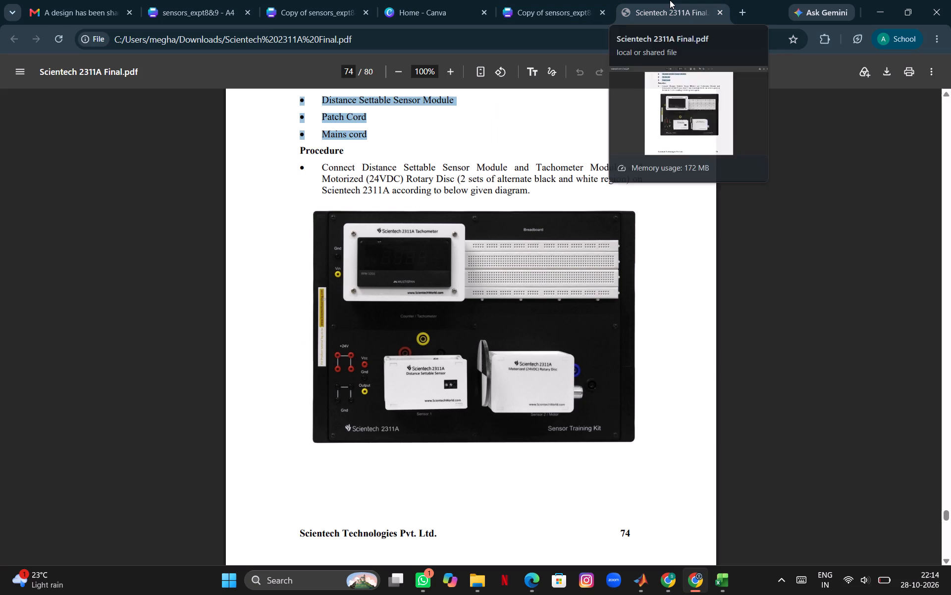
pyautogui.scroll(-9, 605, 301)
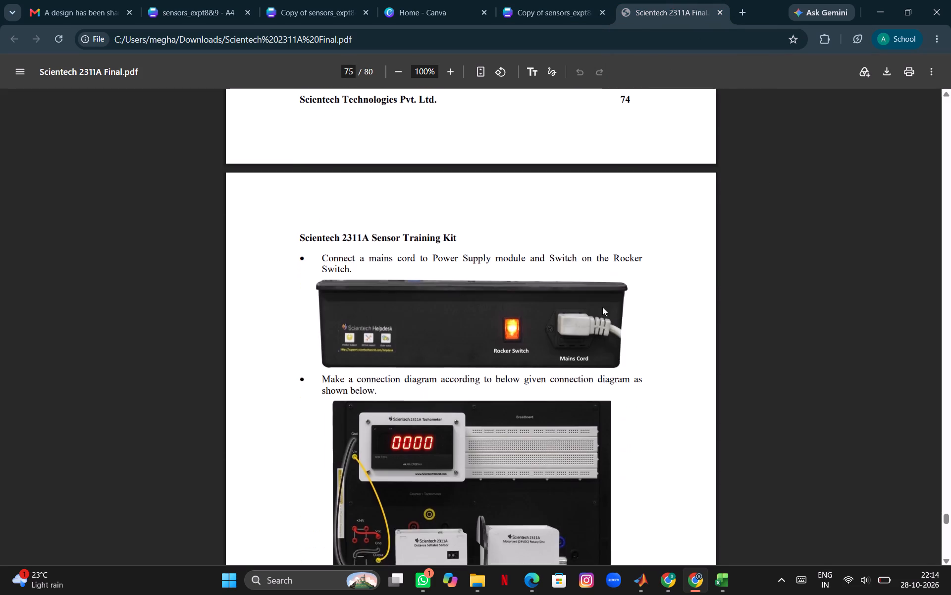
pyautogui.scroll(-9, 602, 307)
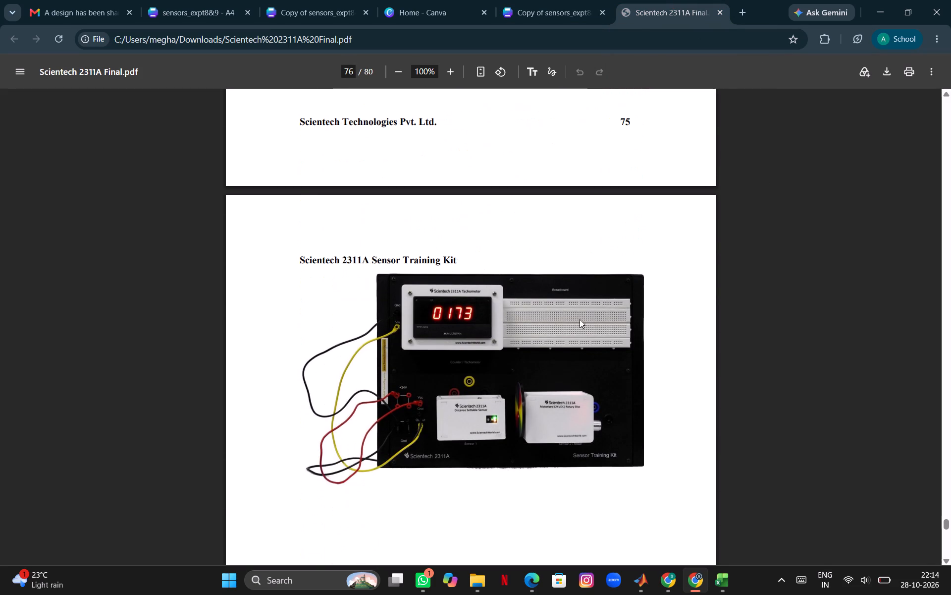
pyautogui.scroll(-13, 577, 305)
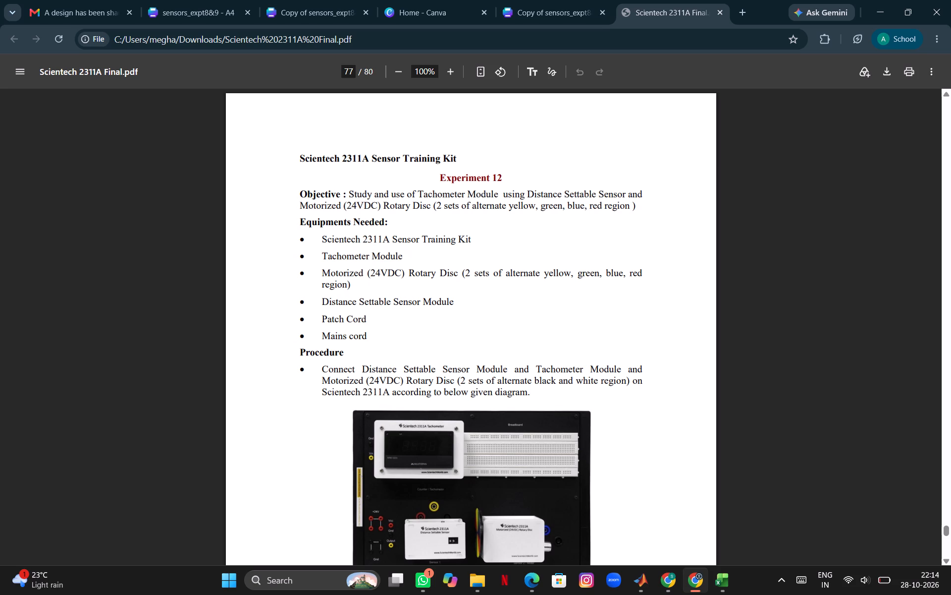
pyautogui.moveTo(349, 196); pyautogui.dragTo(619, 221)
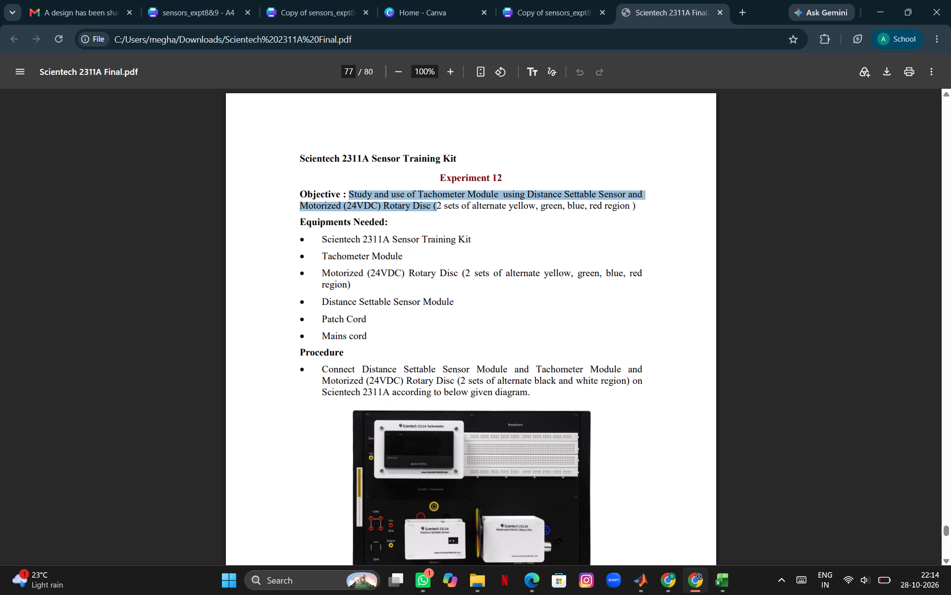
pyautogui.moveTo(619, 221); pyautogui.dragTo(647, 216)
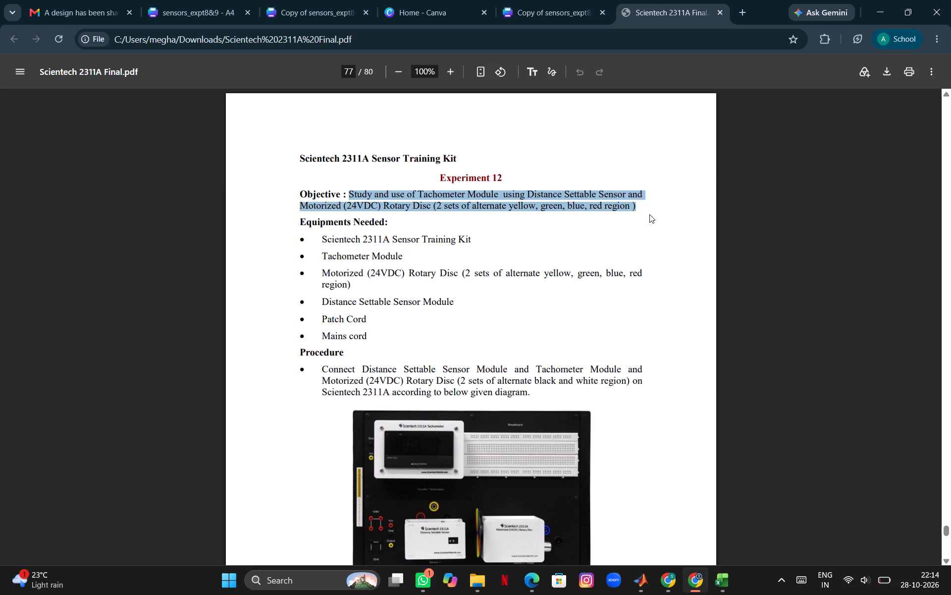
pyautogui.hotkey('ctrl', 'c')
pyautogui.click(234, 4)
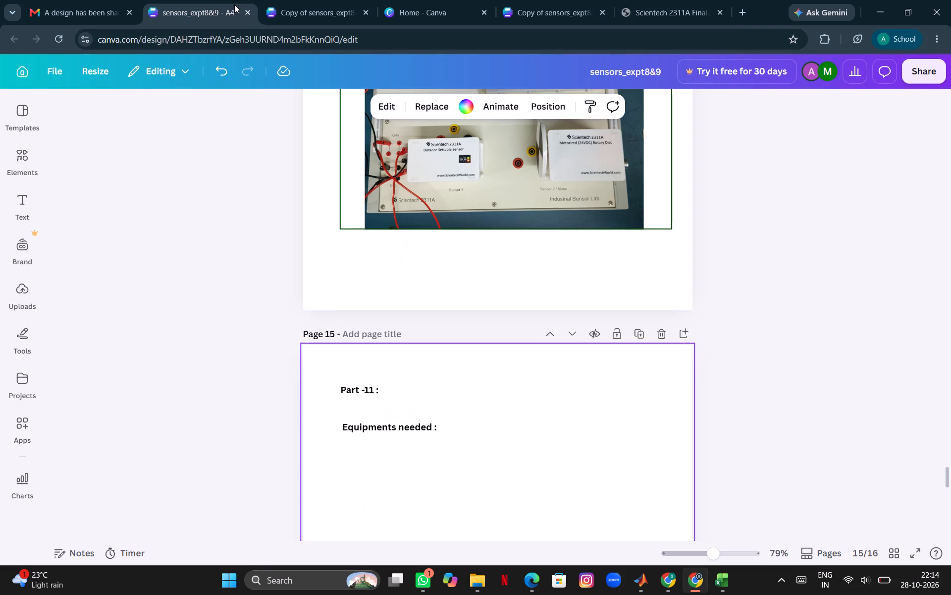
pyautogui.hotkey('ctrl', 'v')
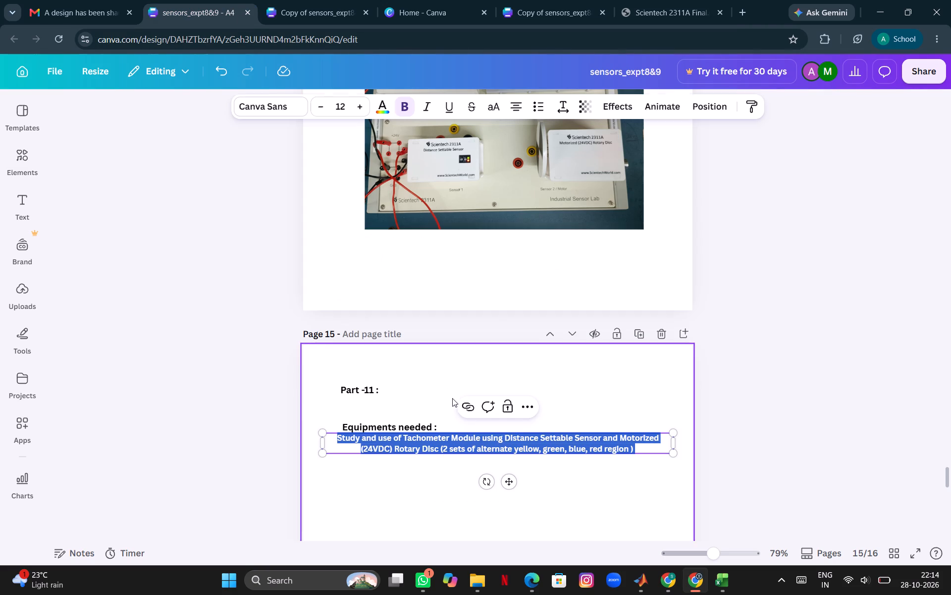
# Remove the bold from the pasted objective and left-align it.
pyautogui.click(414, 106)
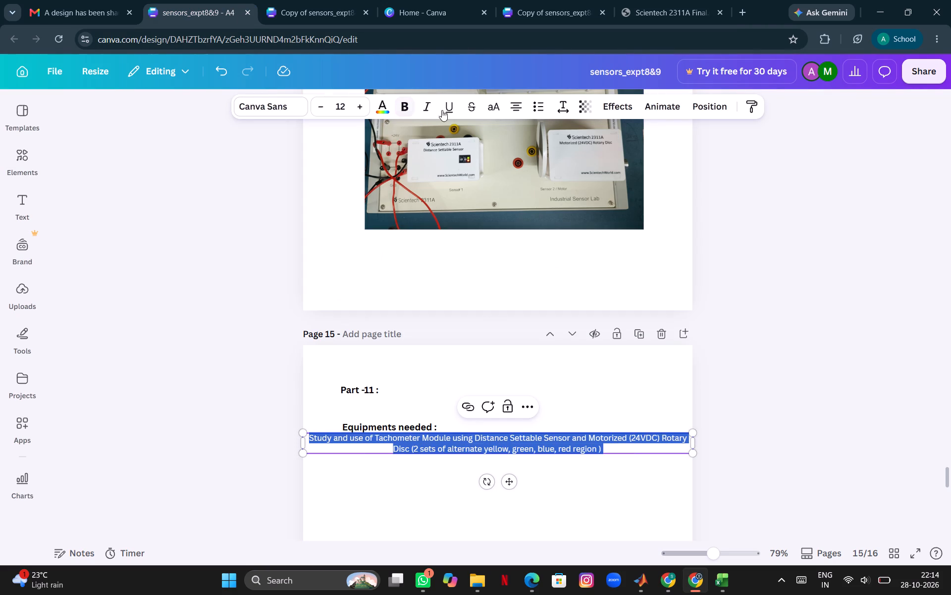
pyautogui.click(510, 103)
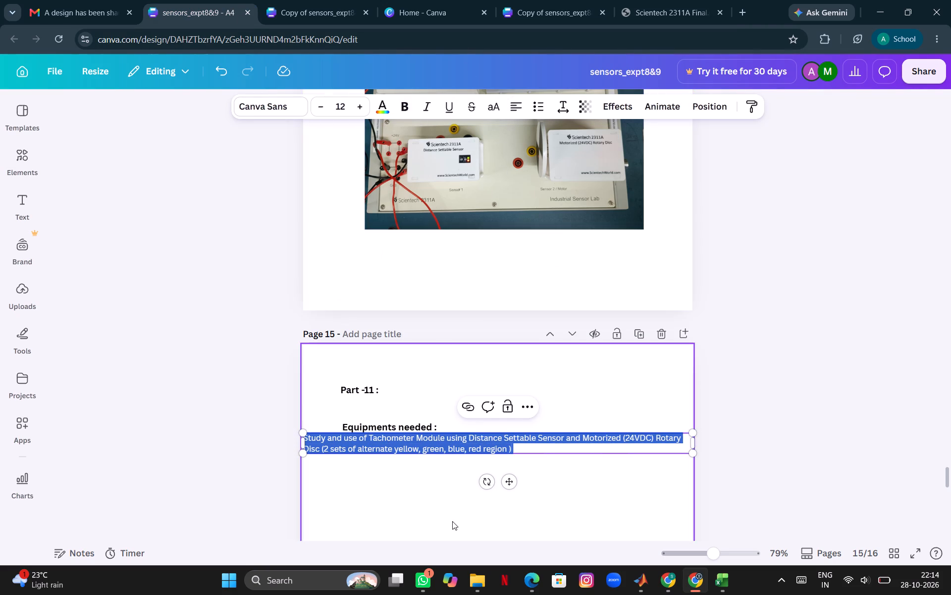
# Insert a line break in the objective after "Motorized", before "(24VDC)".
pyautogui.click(621, 442)
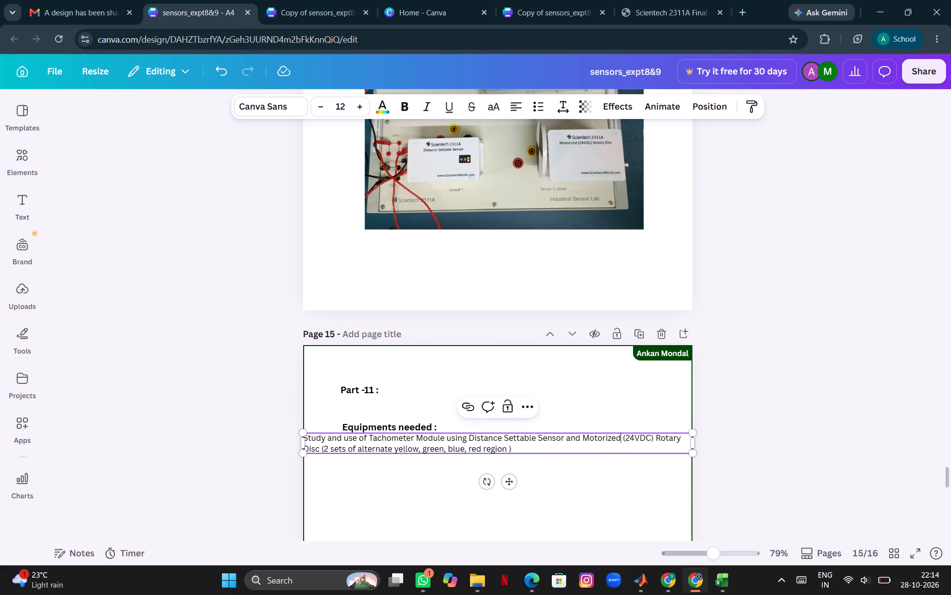
pyautogui.press('Return')
pyautogui.click(593, 401)
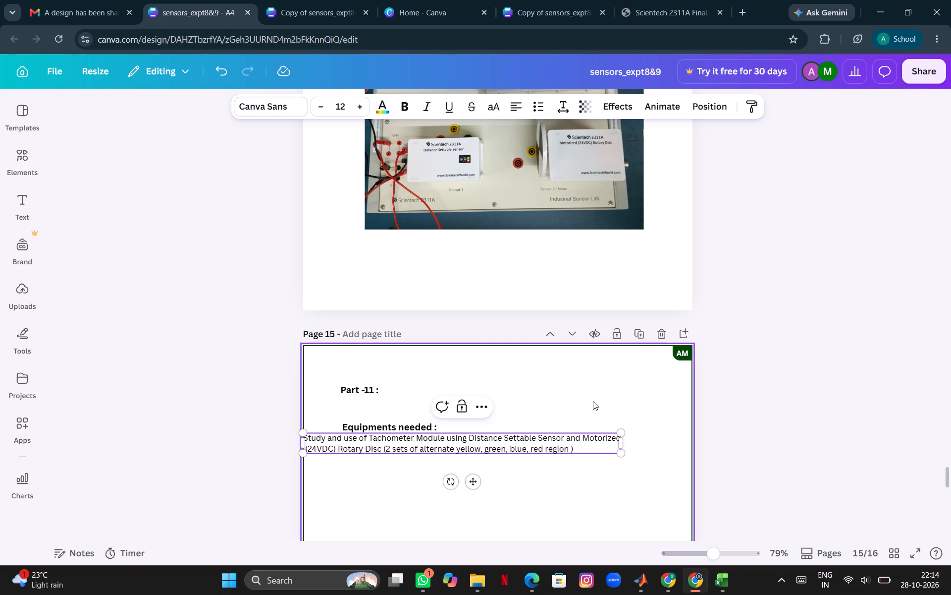
# Move the objective text up beside the "Part -11 :" heading.
pyautogui.moveTo(591, 446); pyautogui.dragTo(670, 394)
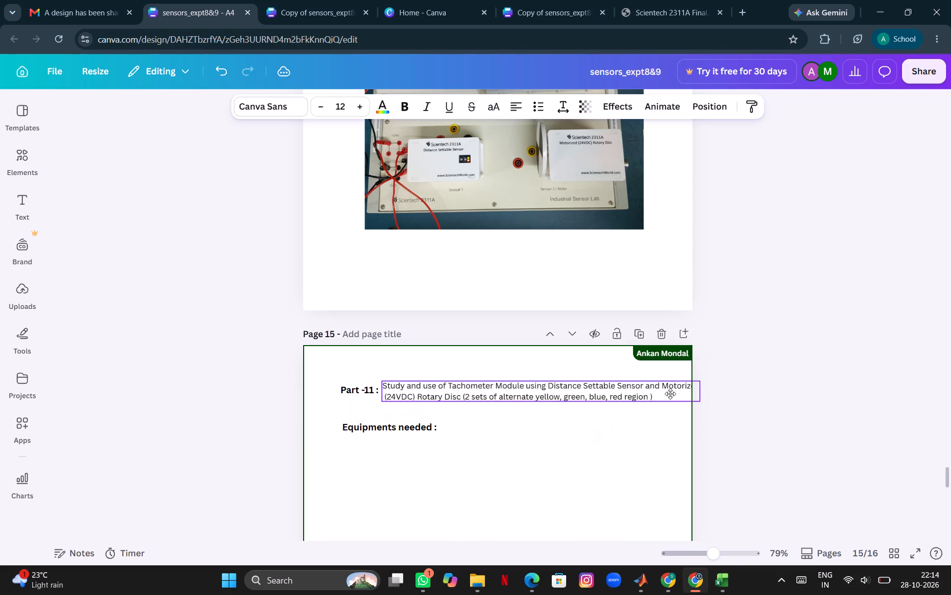
pyautogui.moveTo(670, 394); pyautogui.dragTo(668, 401)
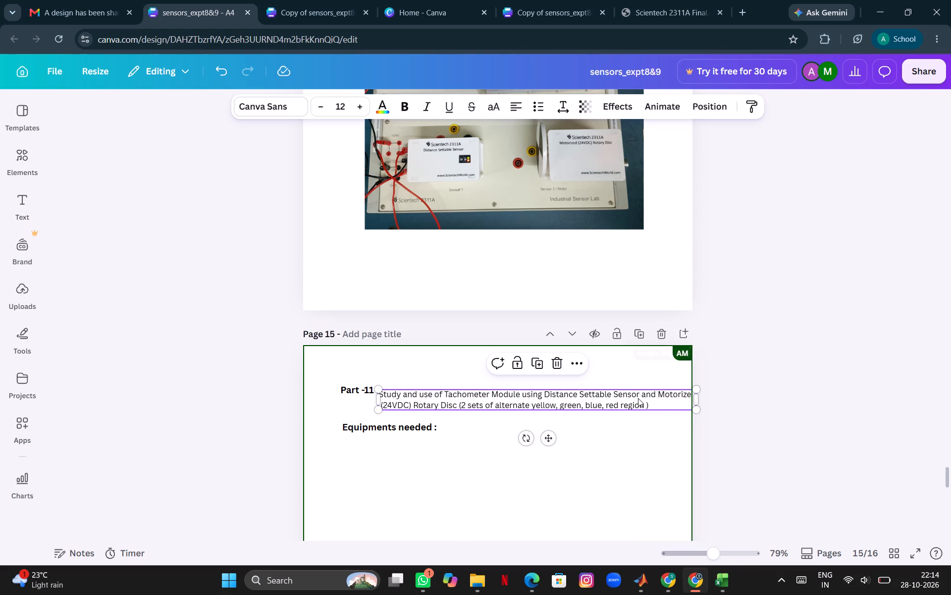
# Remove the line break between "Motorized" and "(24VDC)" in the Part 11 objective.
pyautogui.click(638, 398)
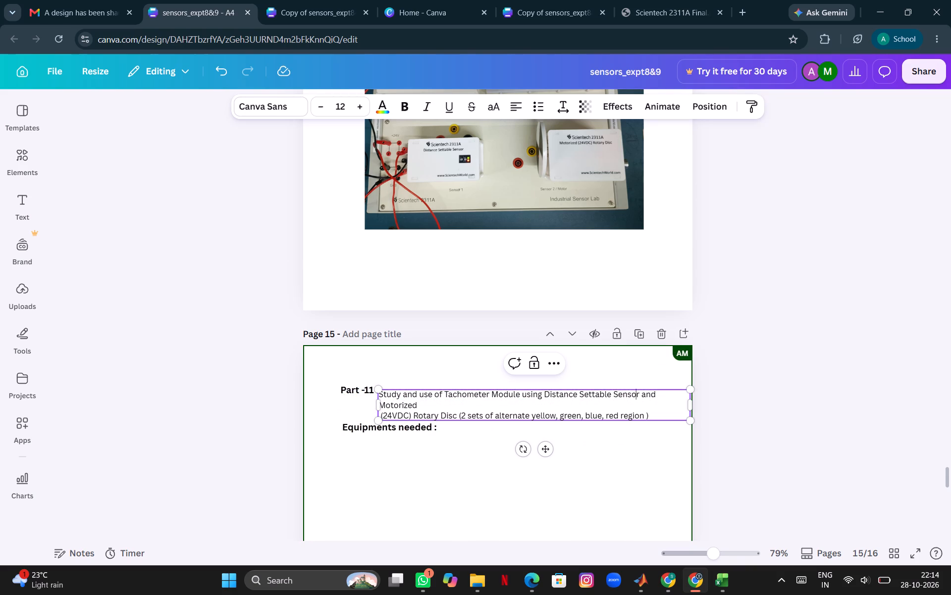
pyautogui.click(388, 415)
pyautogui.press('Left')
pyautogui.press('Left')
pyautogui.press('Left')
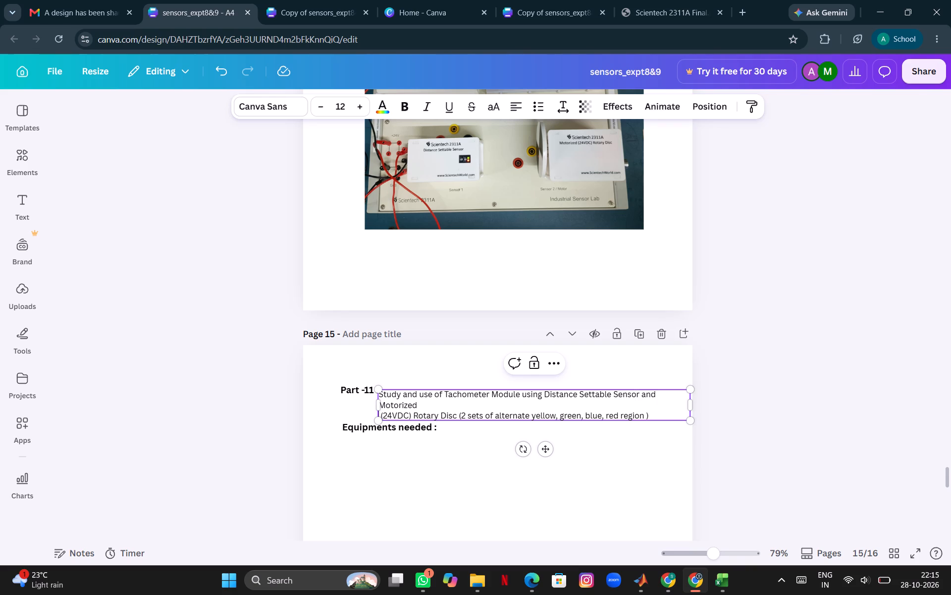
pyautogui.press('BackSpace')
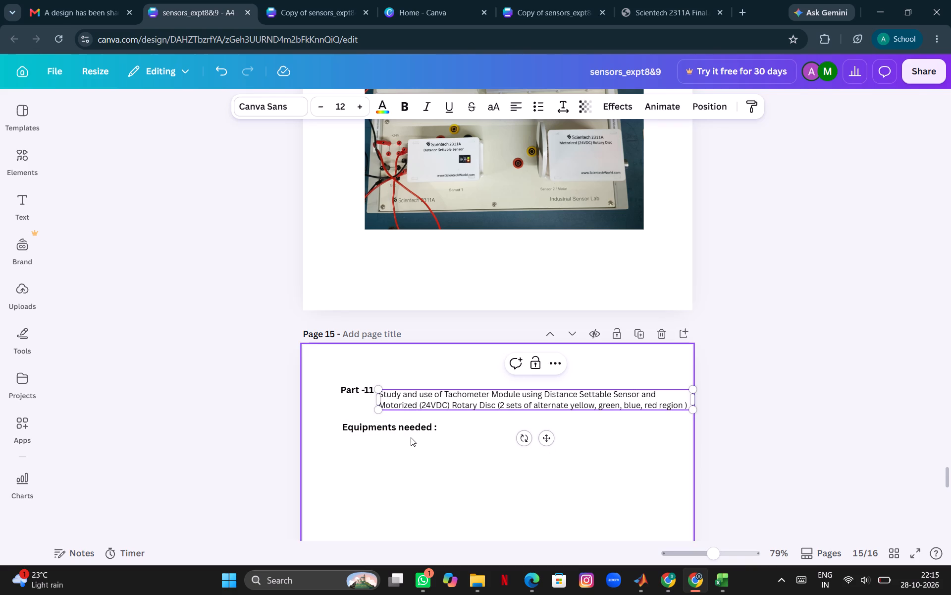
pyautogui.click(445, 467)
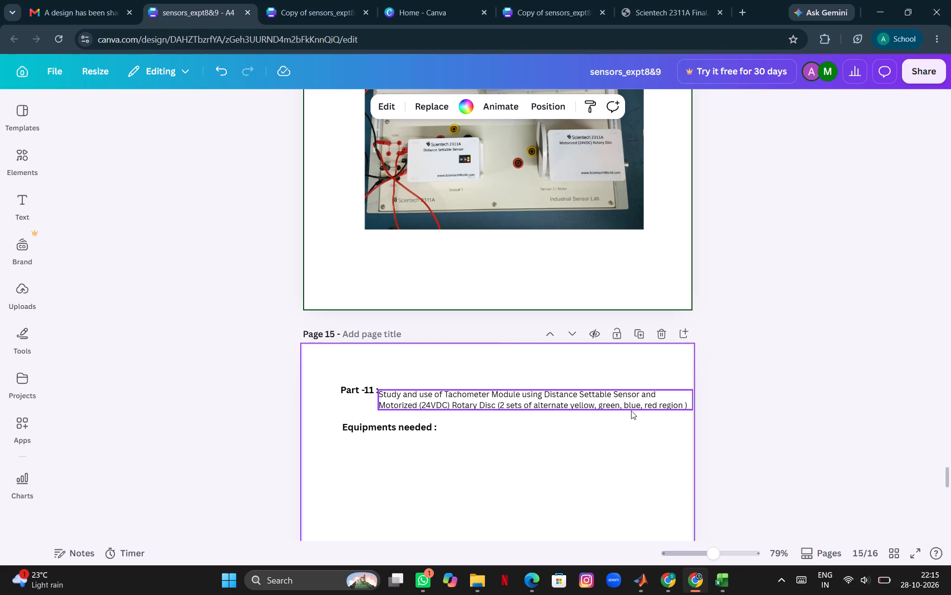
# Insert a line break in the Part 11 objective after "blue," so "red region )" starts its own line.
pyautogui.click(644, 401)
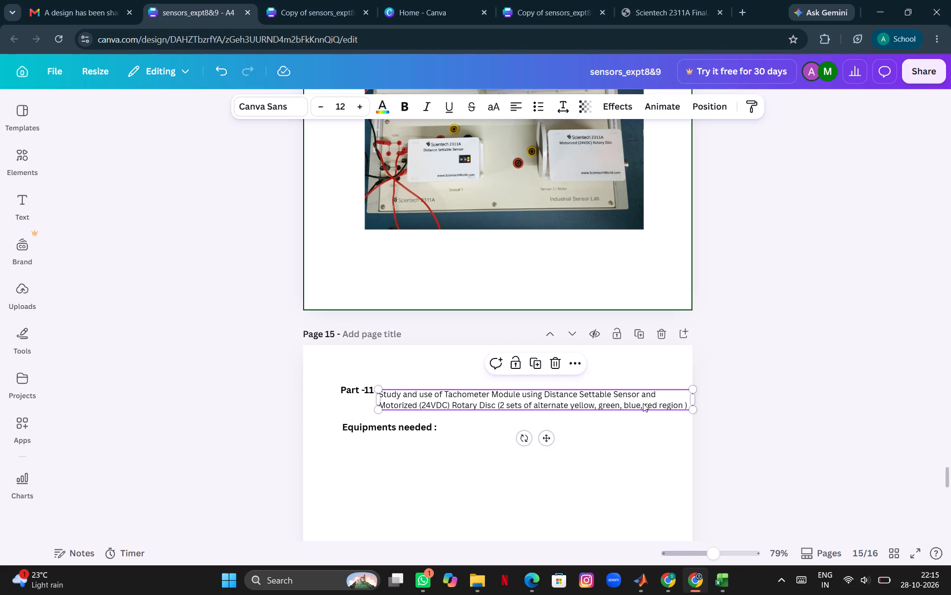
pyautogui.click(643, 403)
pyautogui.press('Return')
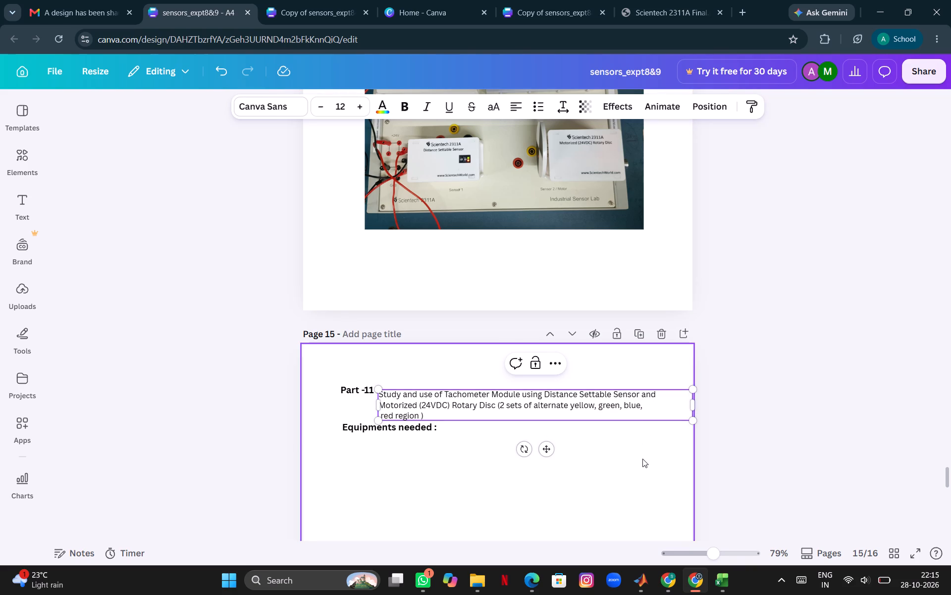
pyautogui.click(642, 460)
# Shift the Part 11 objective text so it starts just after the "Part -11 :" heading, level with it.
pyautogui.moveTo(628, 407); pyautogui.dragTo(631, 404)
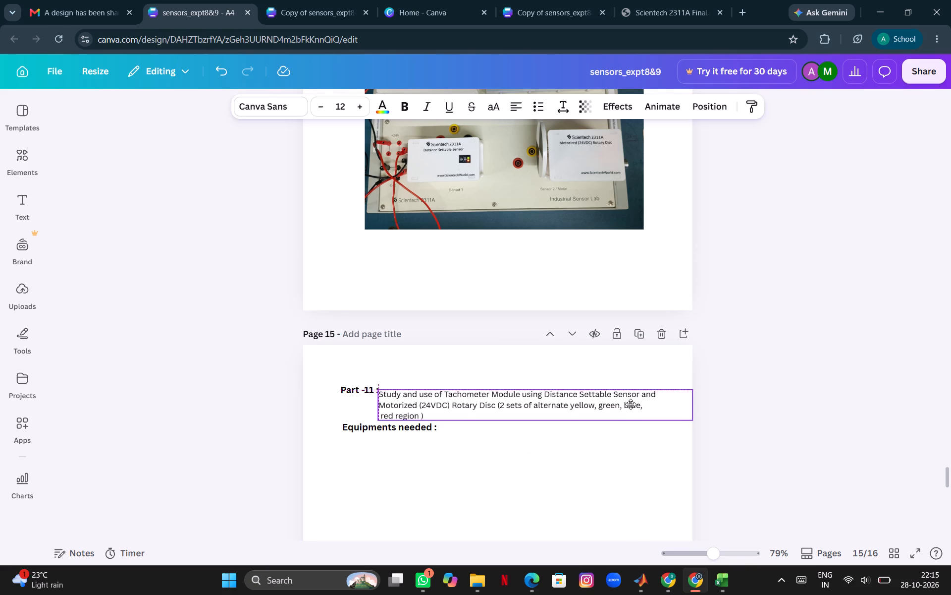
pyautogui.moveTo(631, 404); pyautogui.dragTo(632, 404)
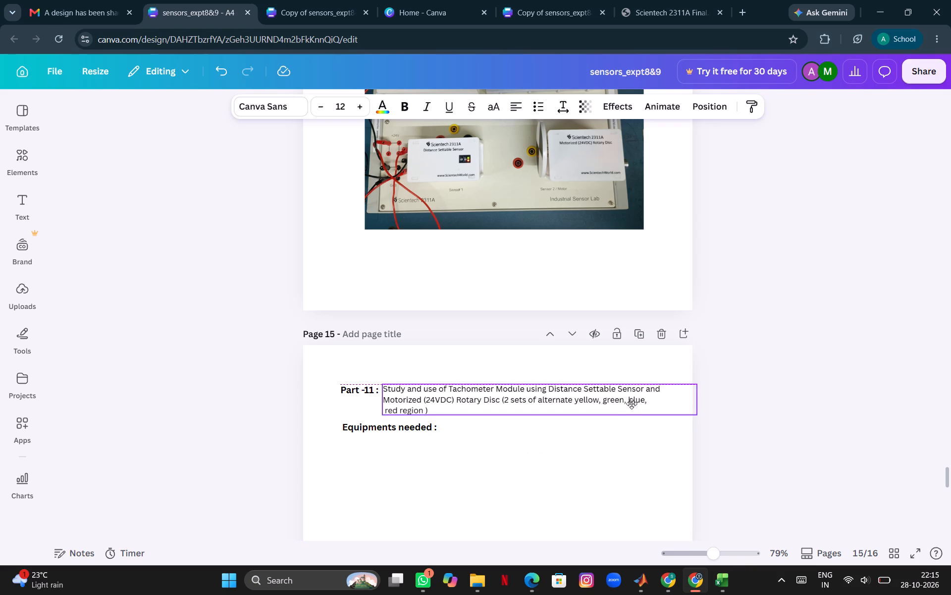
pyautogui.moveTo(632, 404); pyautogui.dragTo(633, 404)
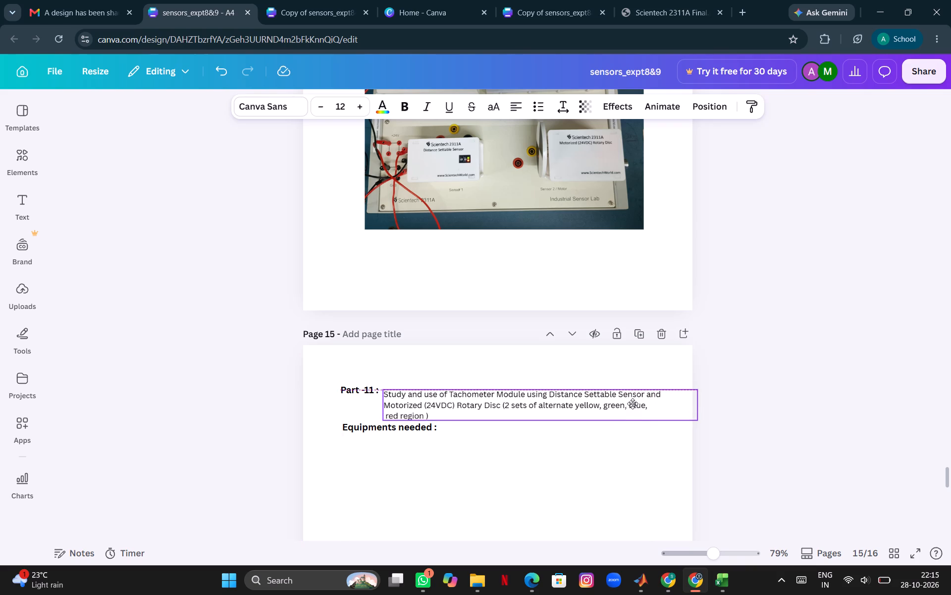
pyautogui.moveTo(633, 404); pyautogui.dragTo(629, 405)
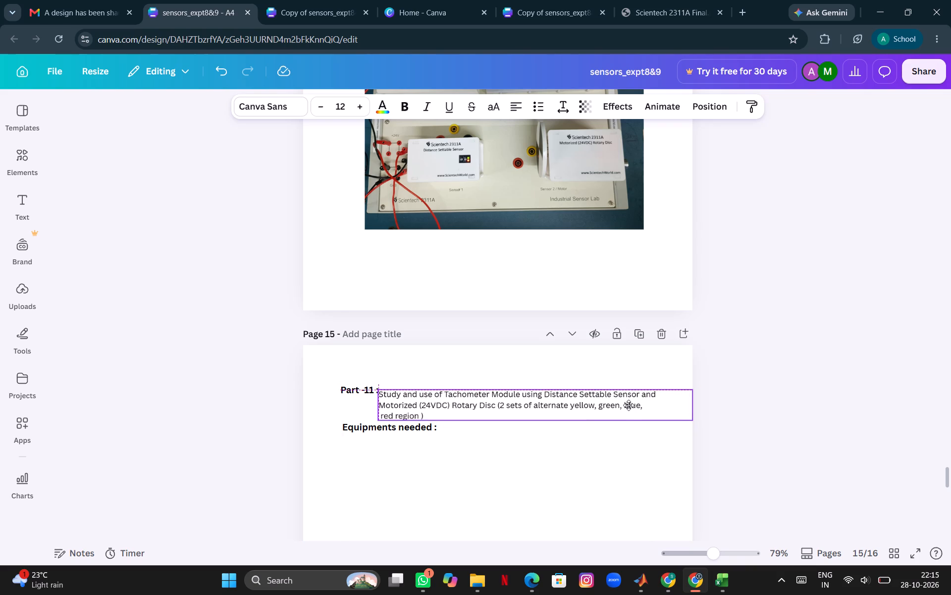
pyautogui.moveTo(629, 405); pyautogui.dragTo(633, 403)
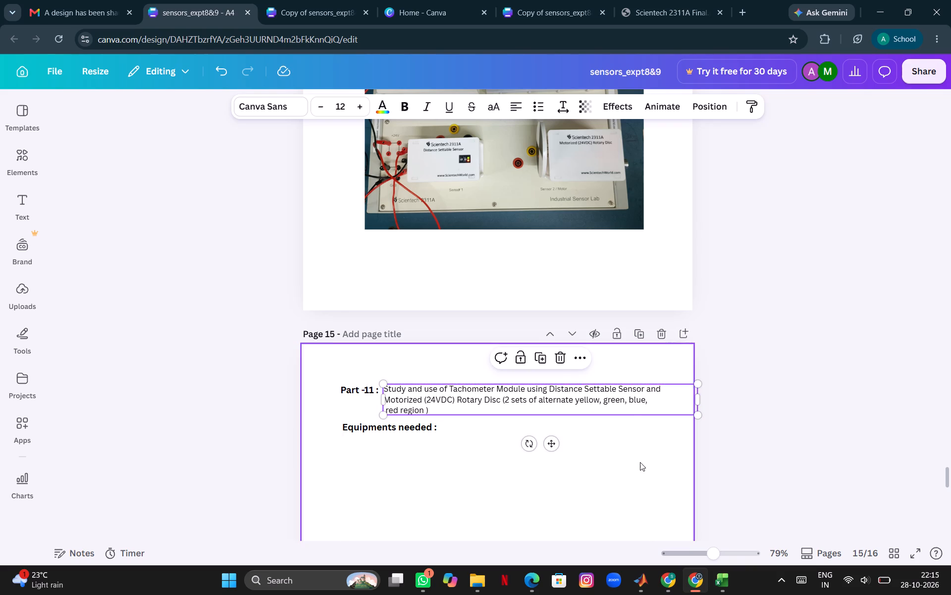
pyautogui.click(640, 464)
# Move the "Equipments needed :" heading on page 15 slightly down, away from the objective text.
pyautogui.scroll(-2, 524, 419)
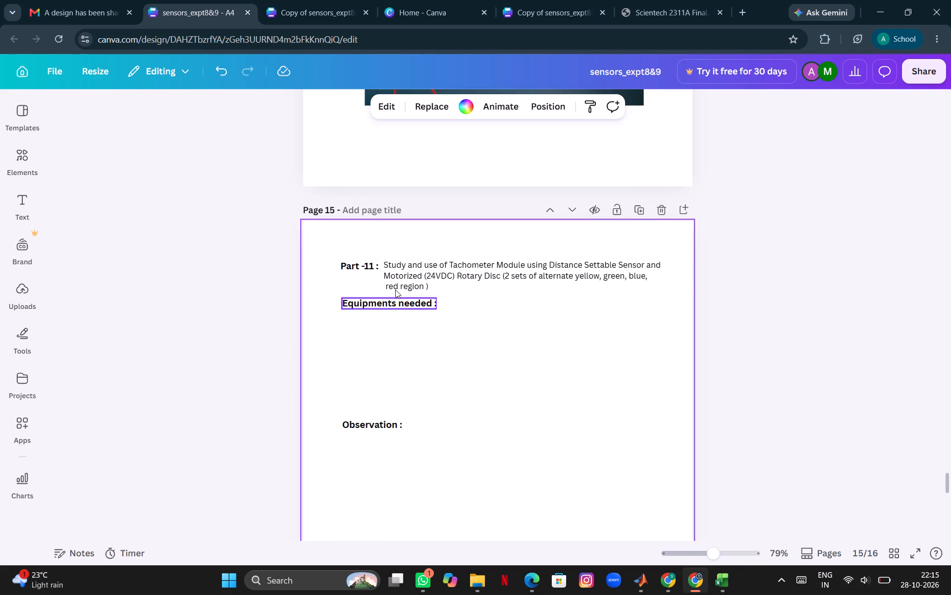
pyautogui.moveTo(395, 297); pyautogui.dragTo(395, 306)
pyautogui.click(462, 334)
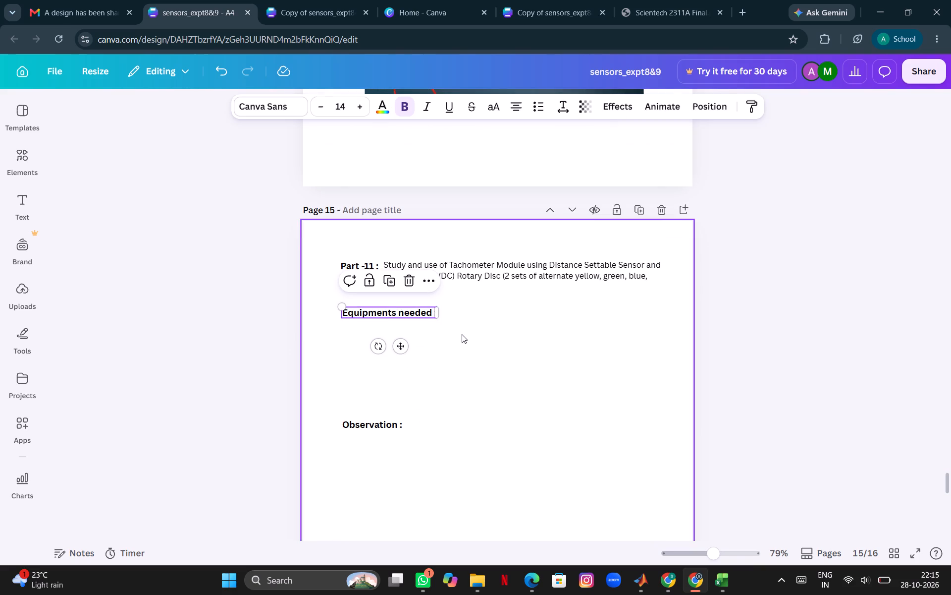
# Delete the leading space before "red region )" in the Part 11 objective.
pyautogui.click(400, 289)
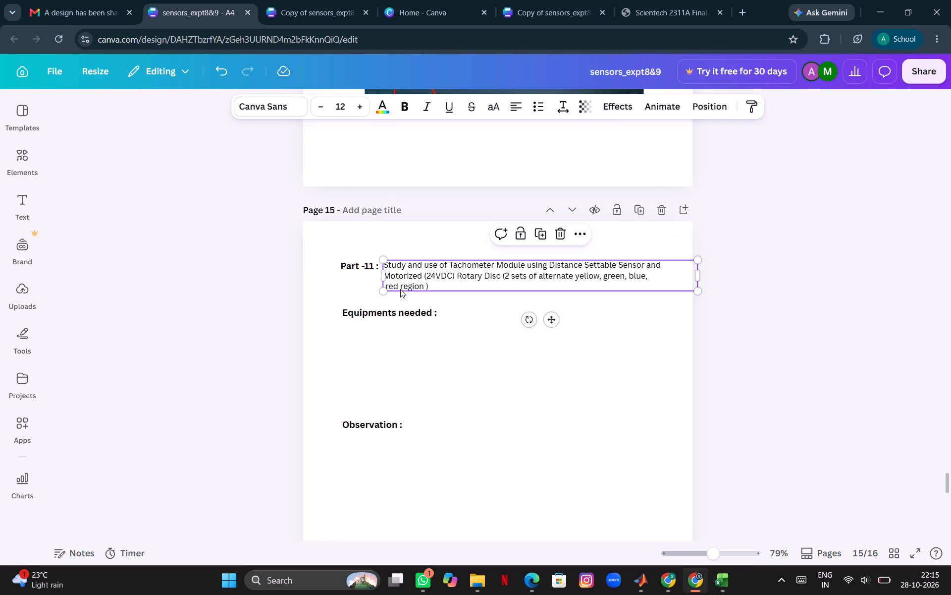
pyautogui.click(400, 289)
pyautogui.press('Left')
pyautogui.press('Left')
pyautogui.press('Left')
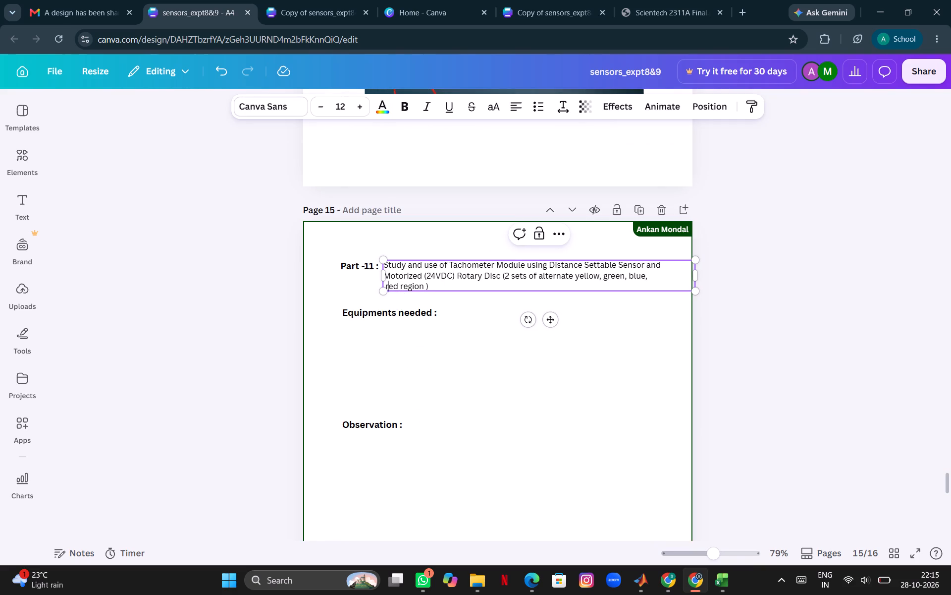
pyautogui.press('Left')
pyautogui.press('BackSpace')
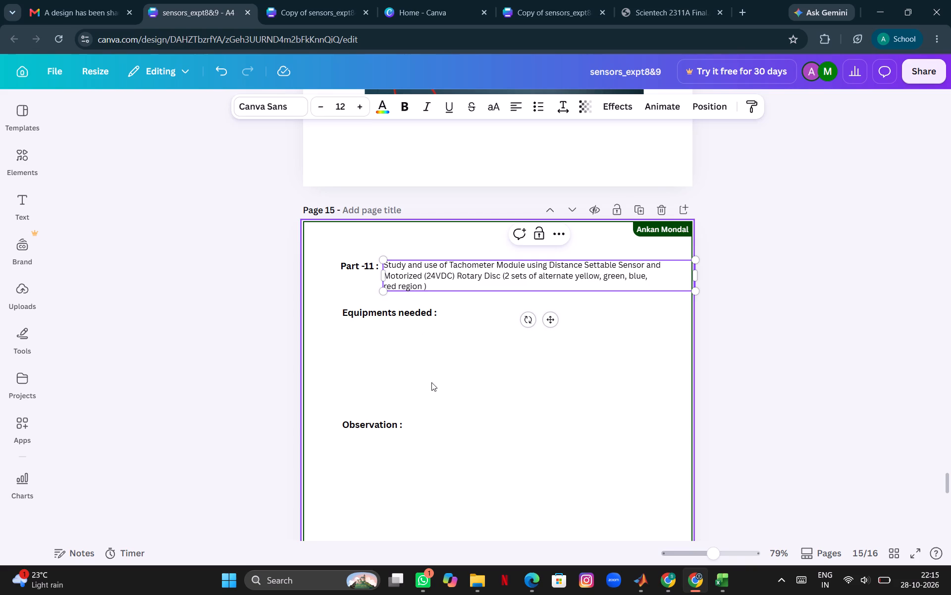
pyautogui.click(432, 382)
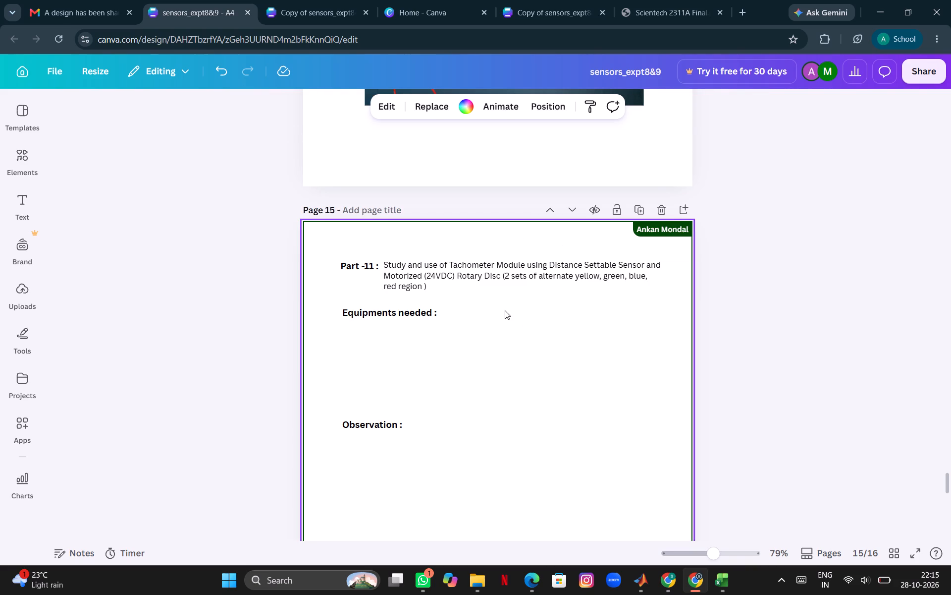
# Move the objective text beneath the "Part -11 :" heading and align its left edge with the heading.
pyautogui.moveTo(509, 283); pyautogui.dragTo(507, 288)
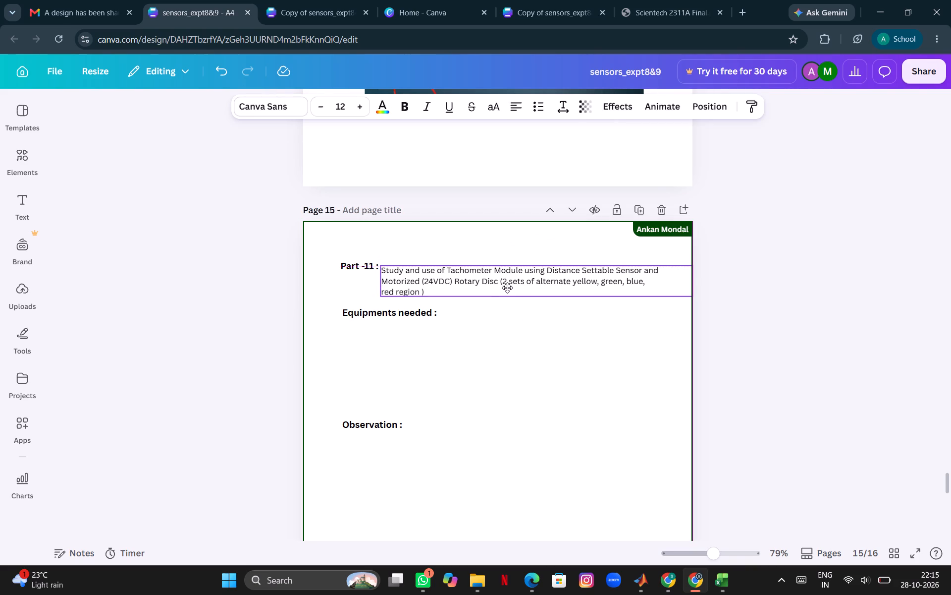
pyautogui.moveTo(507, 288); pyautogui.dragTo(482, 247)
pyautogui.scroll(-1, 508, 286)
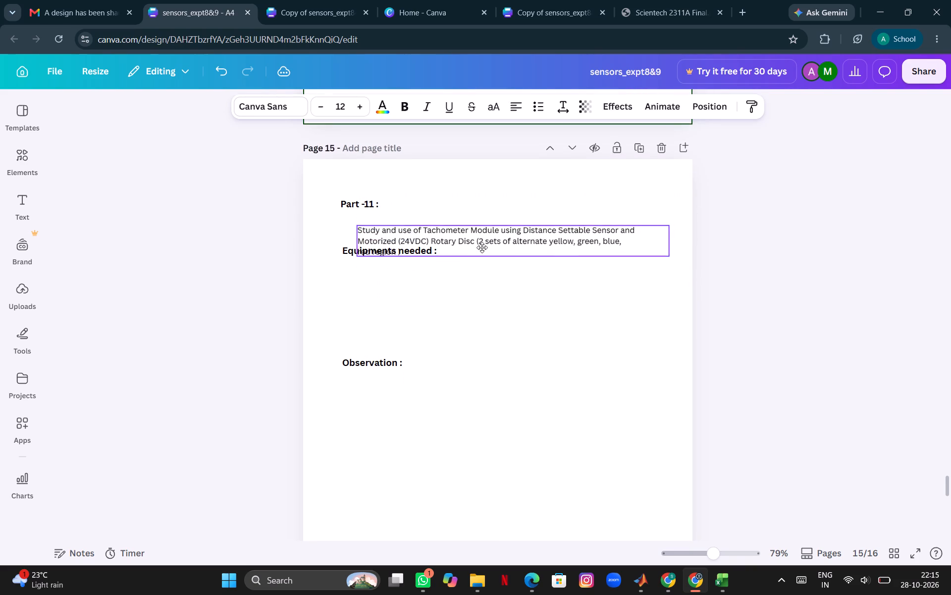
pyautogui.moveTo(482, 247); pyautogui.dragTo(477, 234)
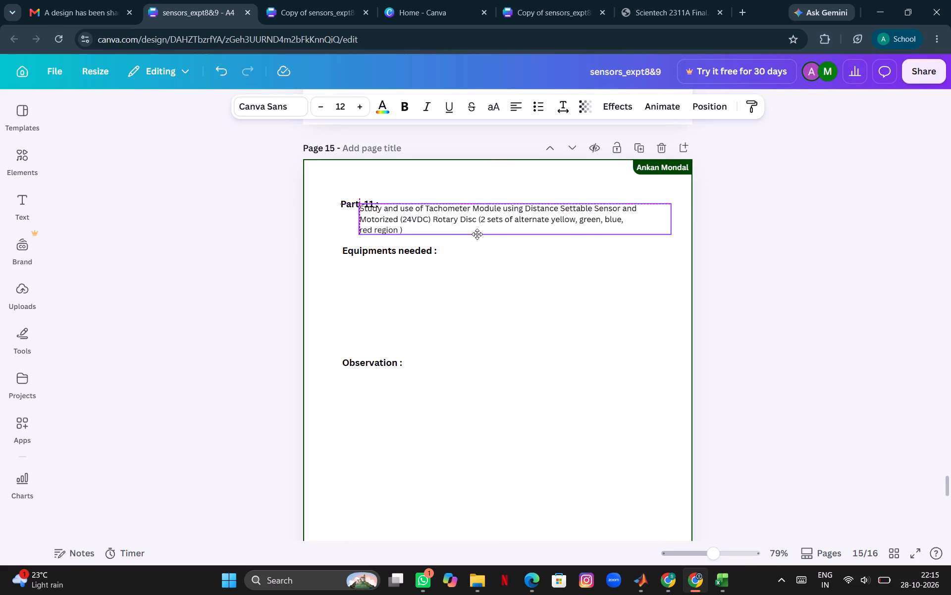
pyautogui.moveTo(477, 234); pyautogui.dragTo(471, 237)
pyautogui.click(443, 292)
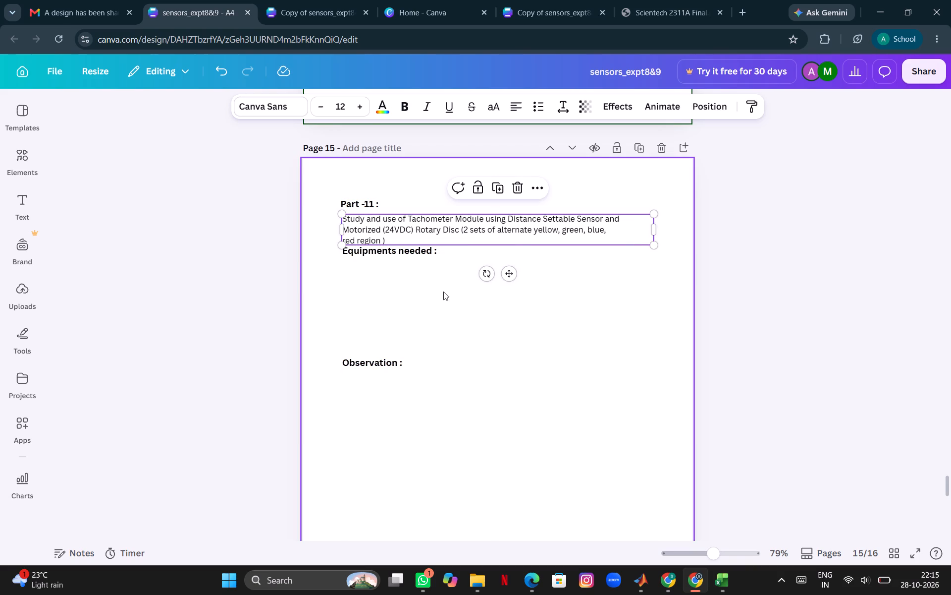
pyautogui.click(422, 229)
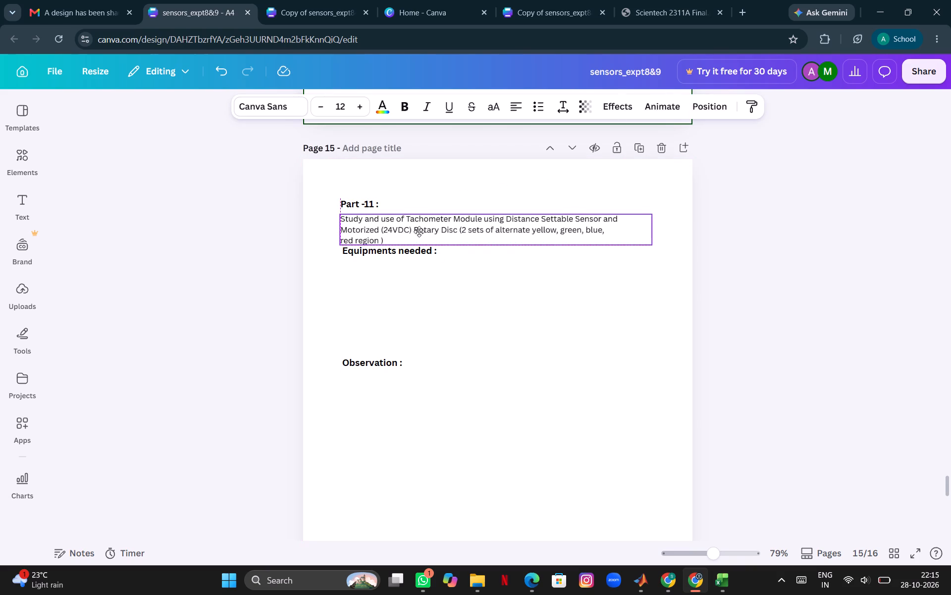
pyautogui.click(415, 301)
# Align "Equipments needed :" with the objective's left edge and lower both it and the "Observation :" heading for more spacing.
pyautogui.moveTo(398, 252); pyautogui.dragTo(396, 255)
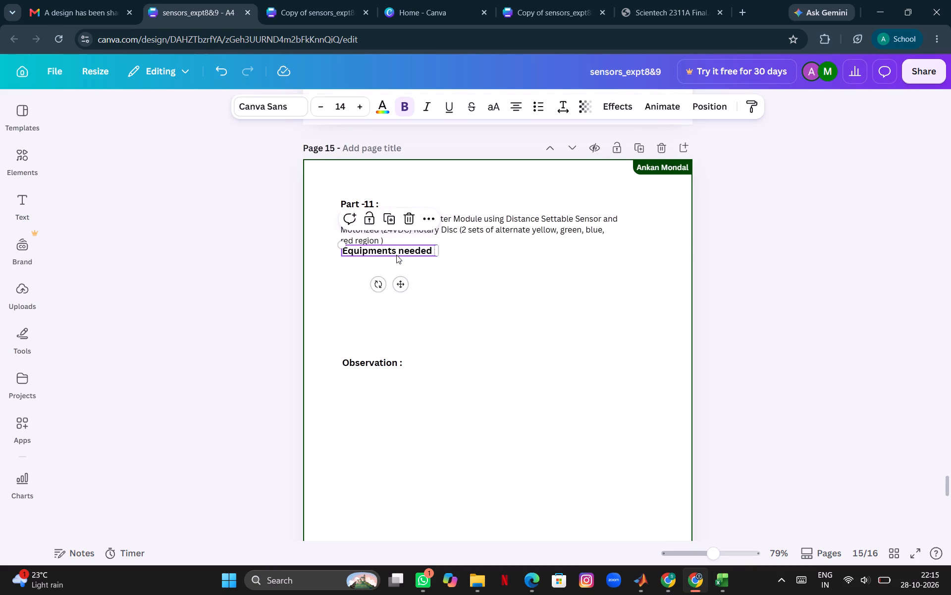
pyautogui.moveTo(396, 255); pyautogui.dragTo(395, 258)
pyautogui.moveTo(379, 365); pyautogui.dragTo(380, 376)
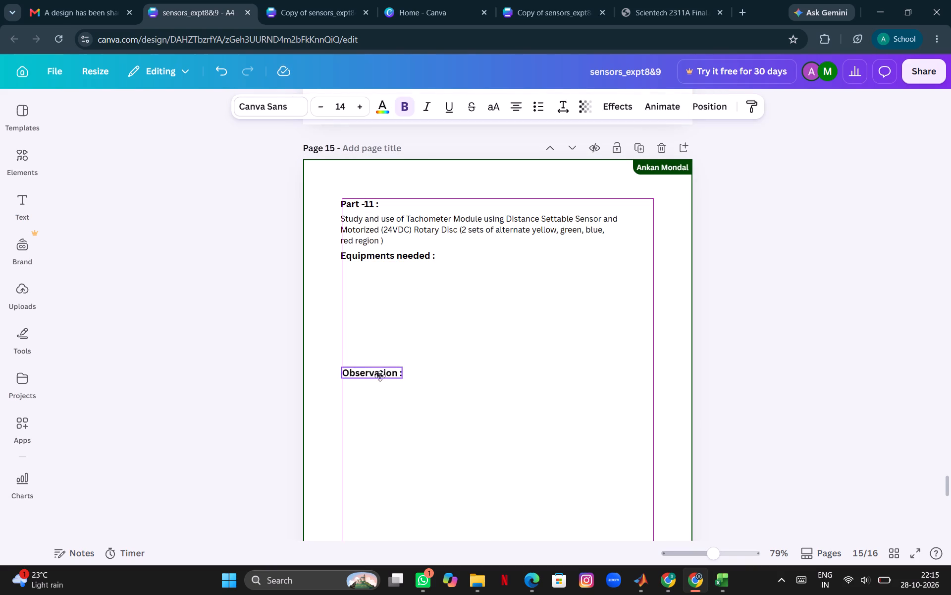
pyautogui.moveTo(380, 376); pyautogui.dragTo(381, 388)
pyautogui.click(551, 352)
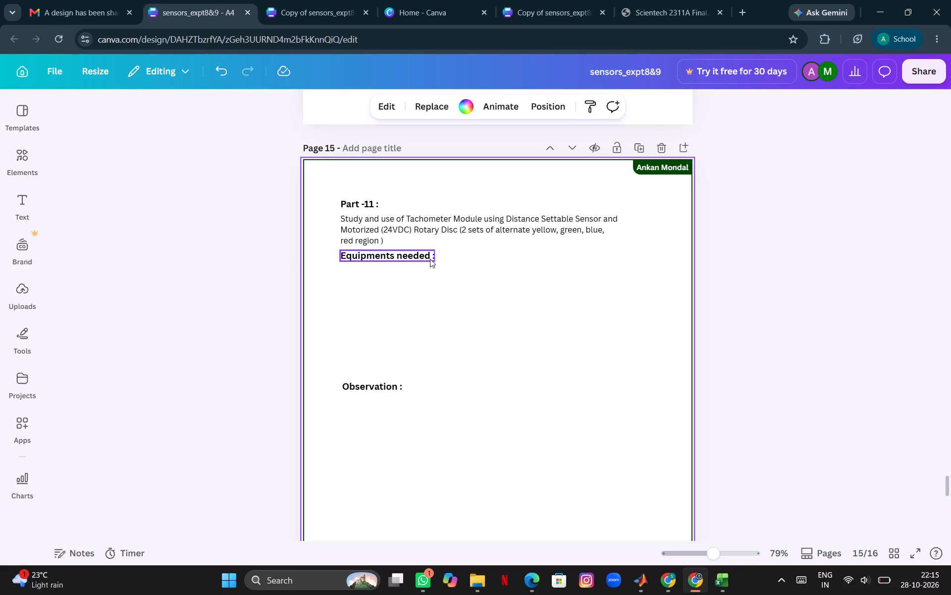
pyautogui.moveTo(430, 259); pyautogui.dragTo(428, 272)
pyautogui.click(499, 318)
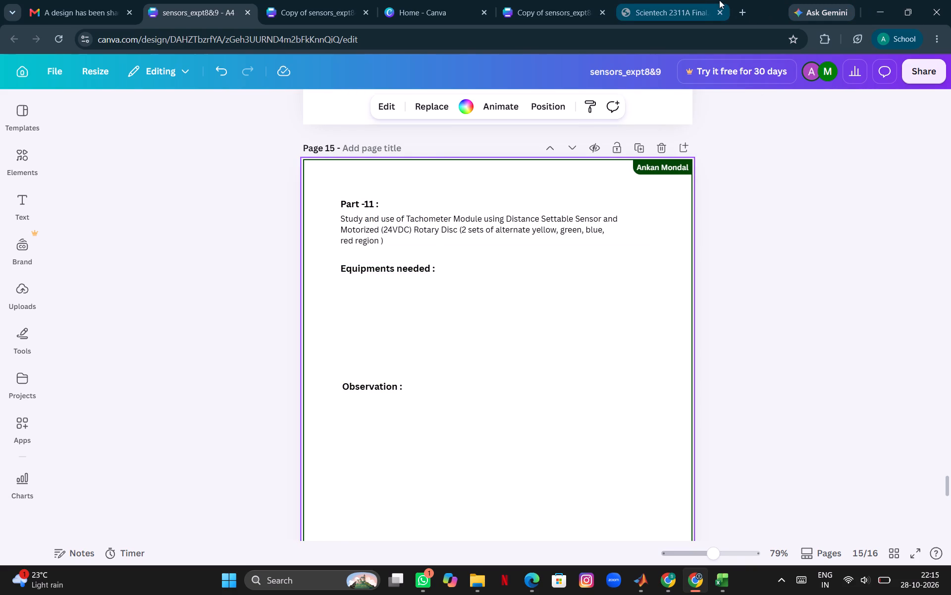
# Copy the Experiment 12 equipment list, from "Scientech 2311A Sensor Training Kit" to "Mains cord", from the manual PDF and paste it onto page 15.
pyautogui.click(641, 0)
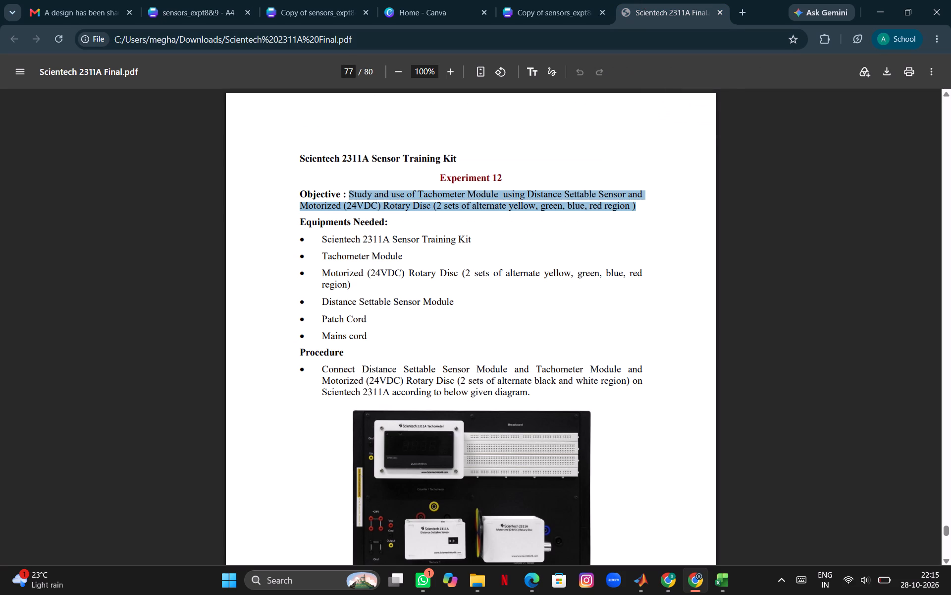
pyautogui.moveTo(297, 239); pyautogui.dragTo(384, 349)
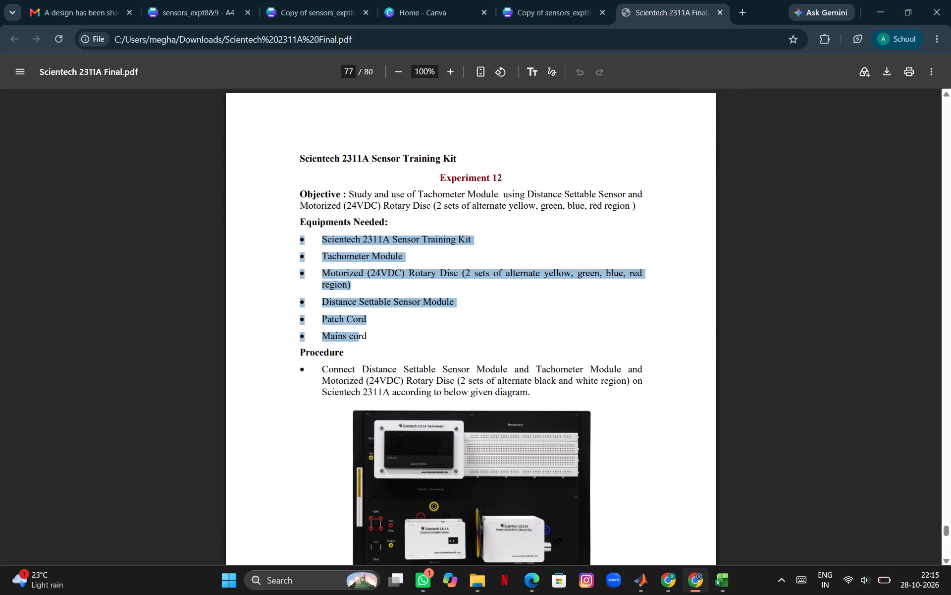
pyautogui.moveTo(384, 349); pyautogui.dragTo(408, 337)
pyautogui.click(380, 336)
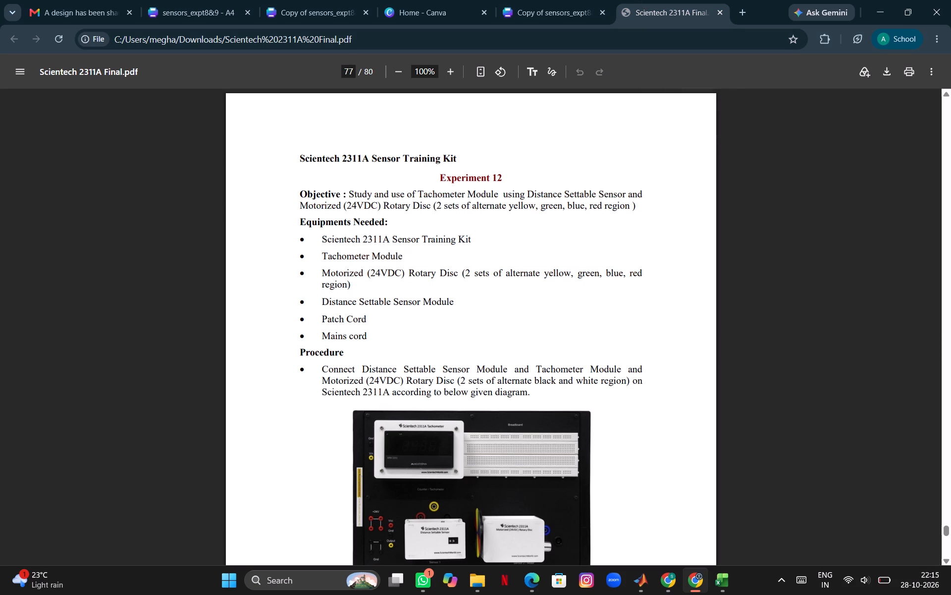
pyautogui.moveTo(320, 239); pyautogui.dragTo(325, 250)
pyautogui.moveTo(325, 250); pyautogui.dragTo(376, 337)
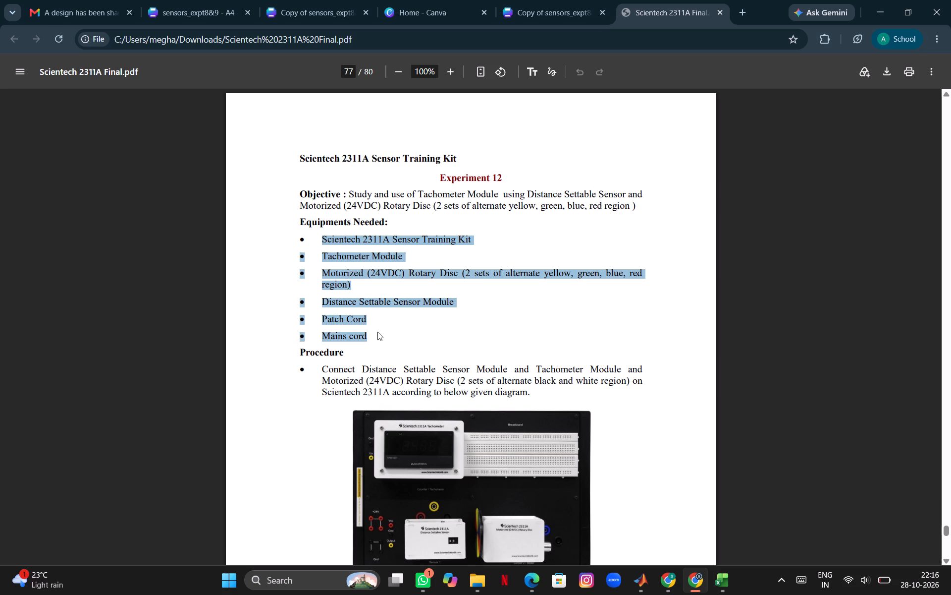
pyautogui.hotkey('ctrl', 'c')
pyautogui.click(240, 4)
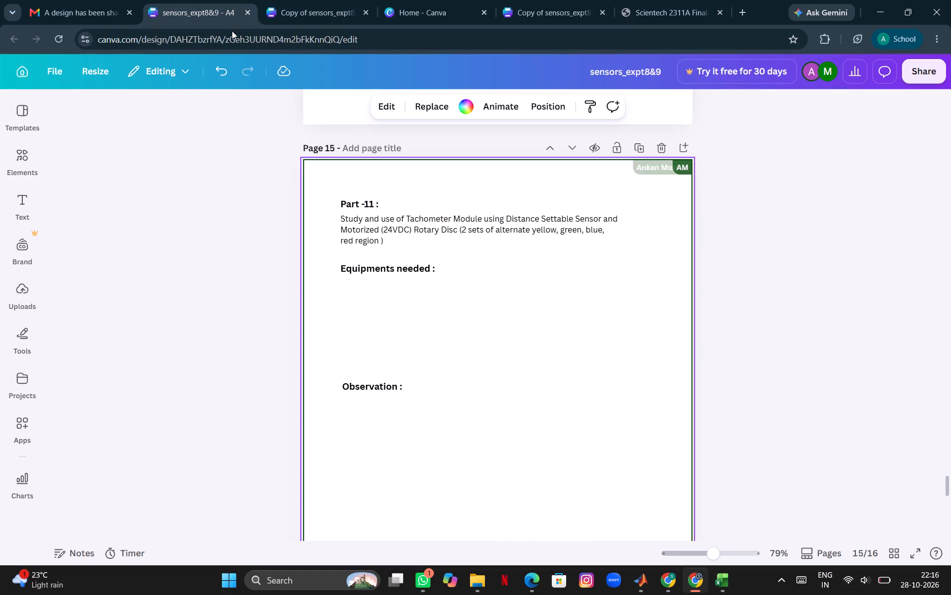
pyautogui.hotkey('ctrl', 'v')
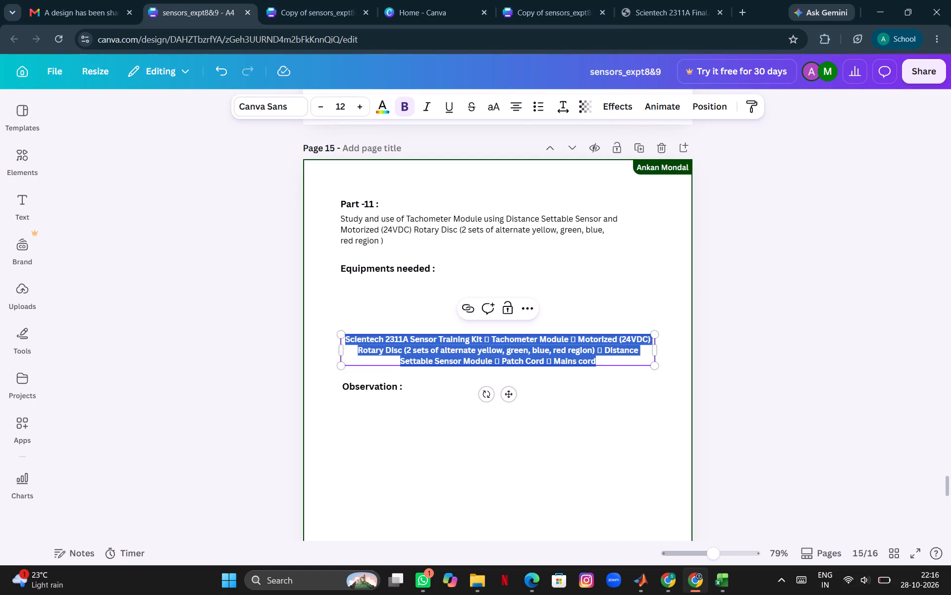
# Remove the bold formatting from the pasted equipment list and left-align it.
pyautogui.click(411, 109)
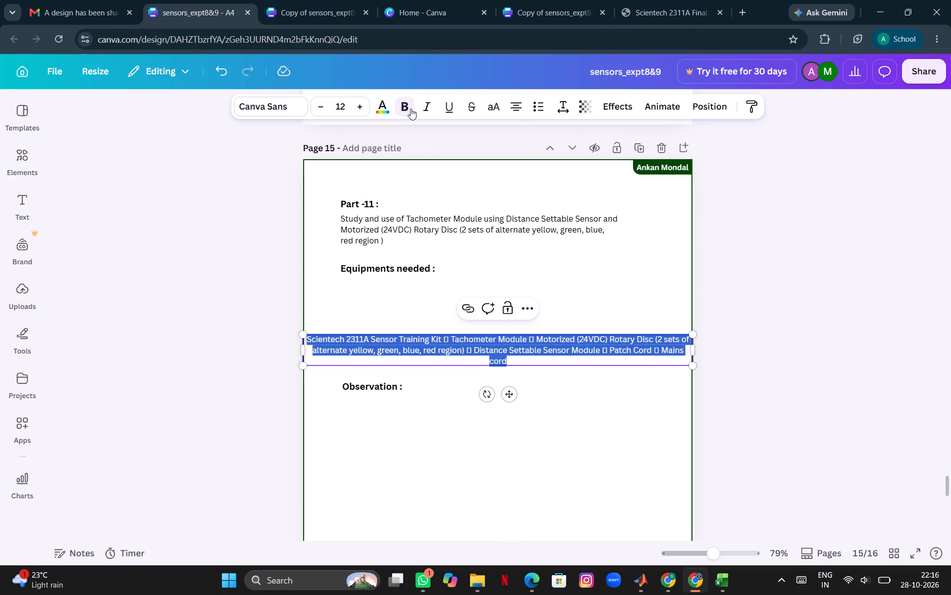
pyautogui.click(513, 112)
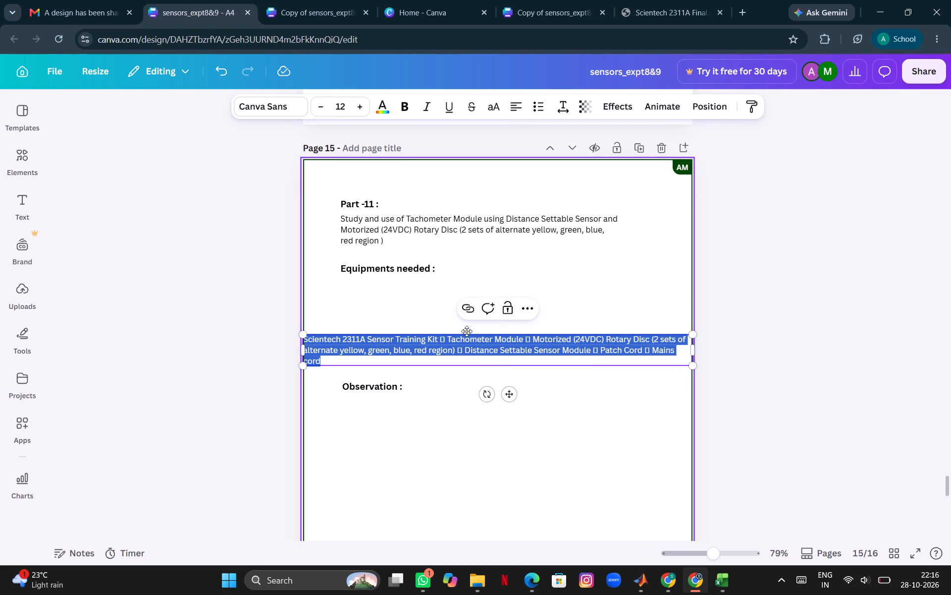
# Split the equipment list on page 15 so each item, from "Scientech 2311A Sensor Training Kit" to "Mains cord", sits on its own line.
pyautogui.click(438, 342)
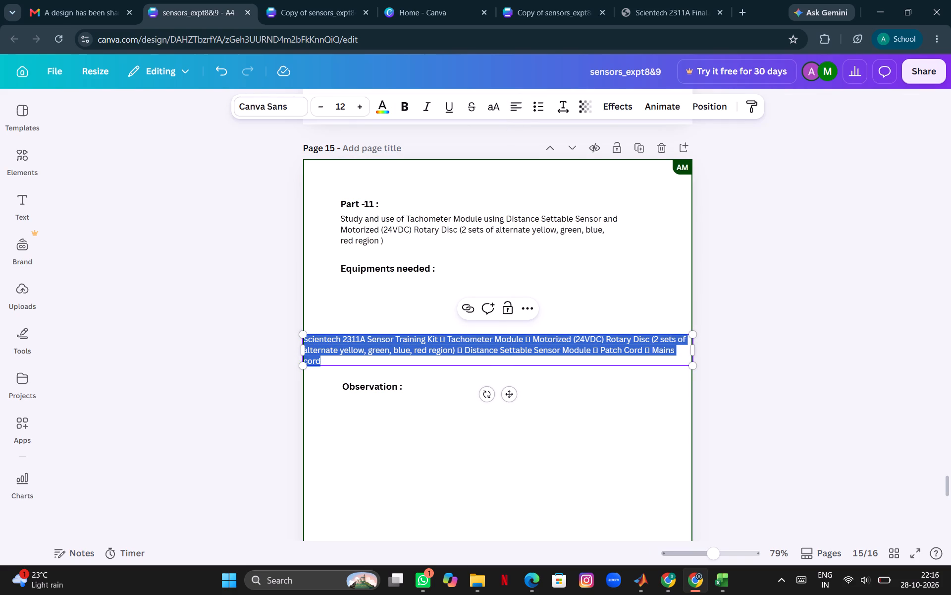
pyautogui.click(440, 342)
pyautogui.press('Return')
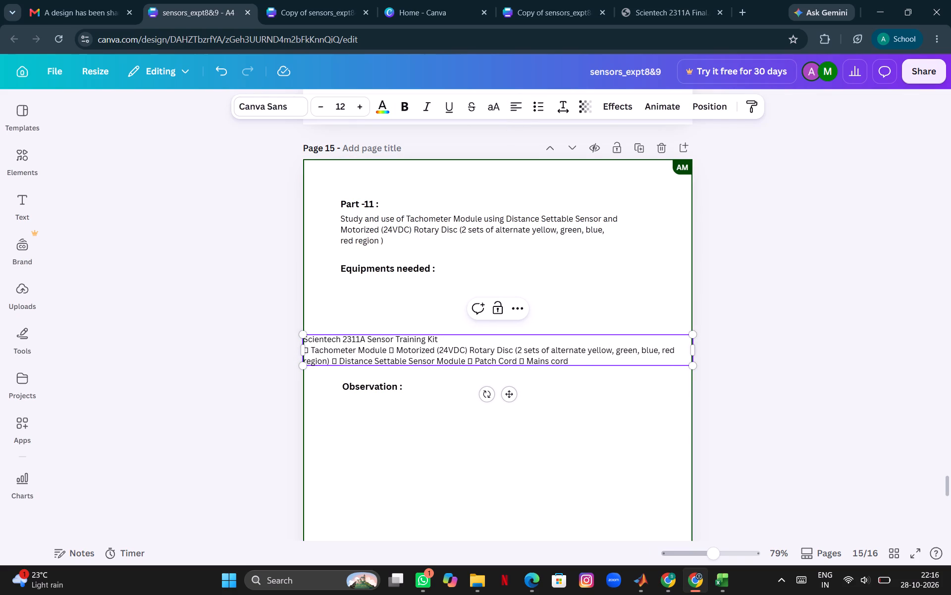
pyautogui.click(395, 350)
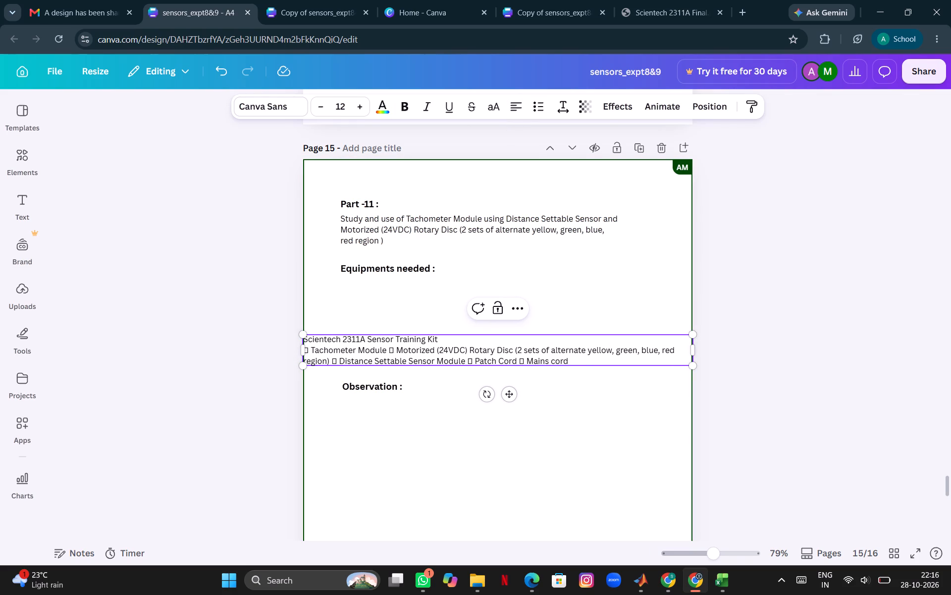
pyautogui.click(389, 353)
pyautogui.press('Return')
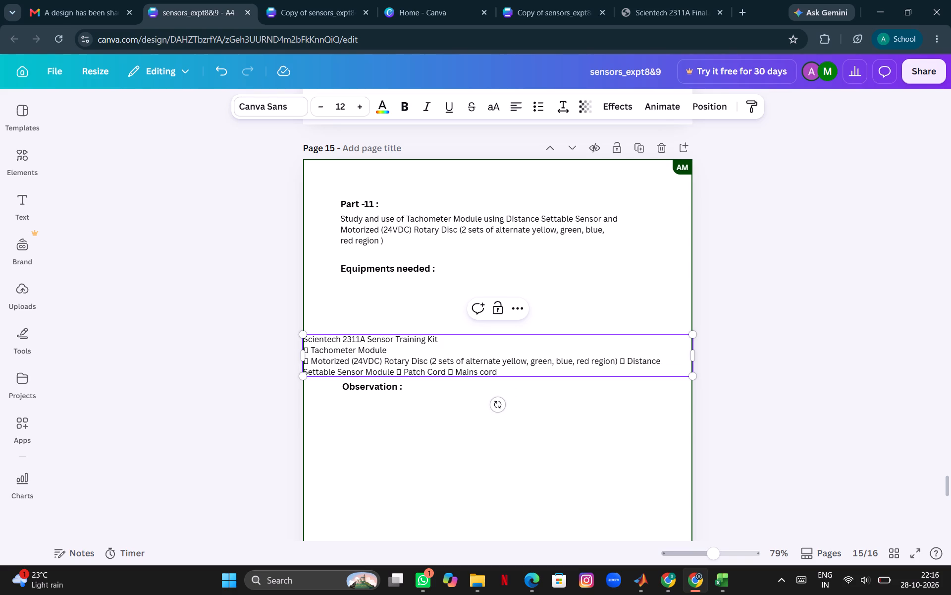
pyautogui.click(619, 361)
pyautogui.press('Return')
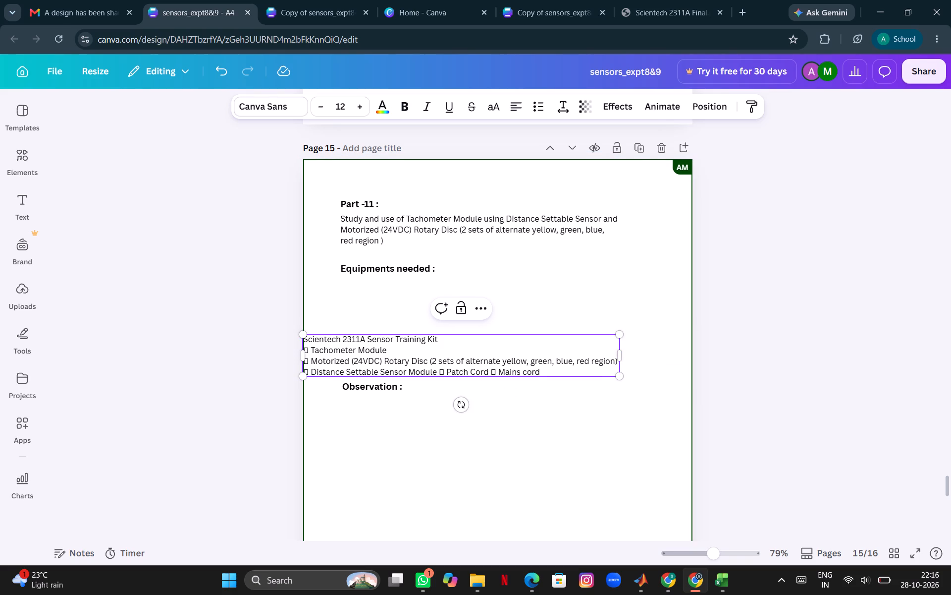
pyautogui.click(439, 379)
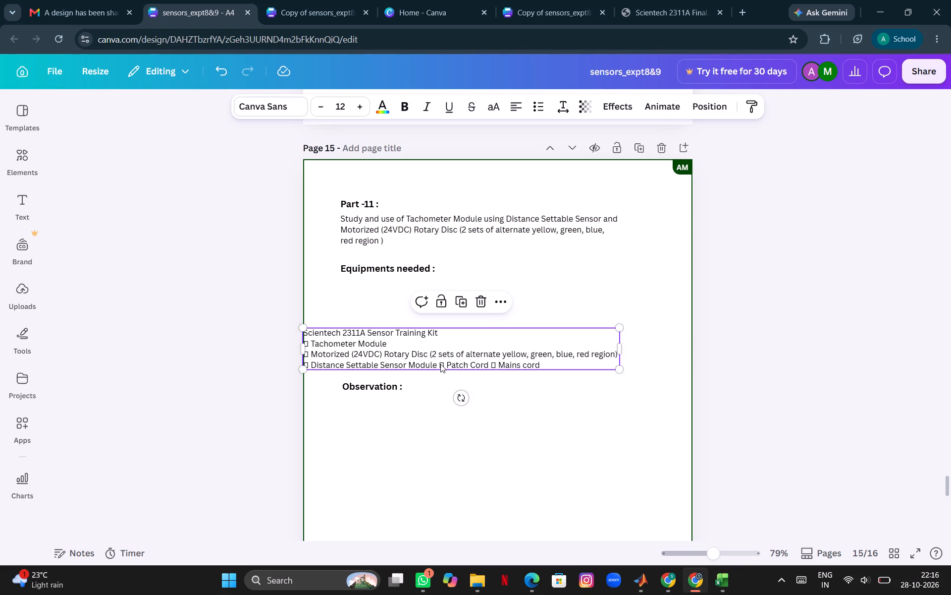
pyautogui.click(438, 366)
pyautogui.press('Return')
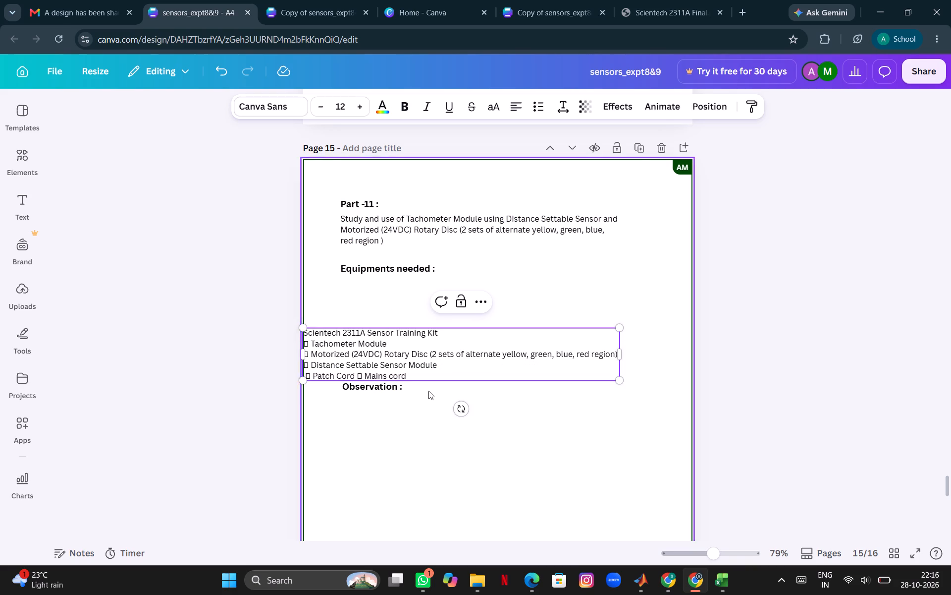
pyautogui.click(357, 373)
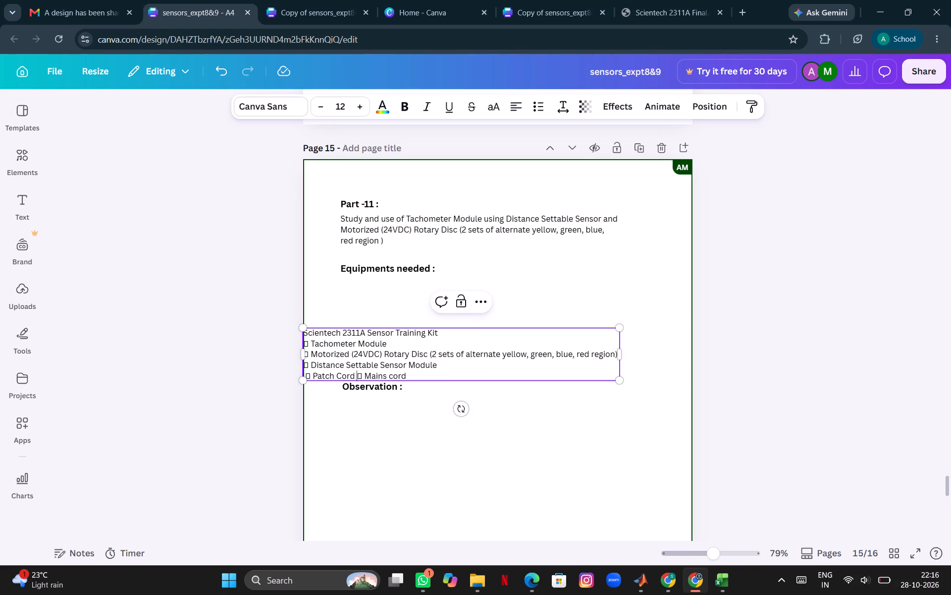
pyautogui.press('Return')
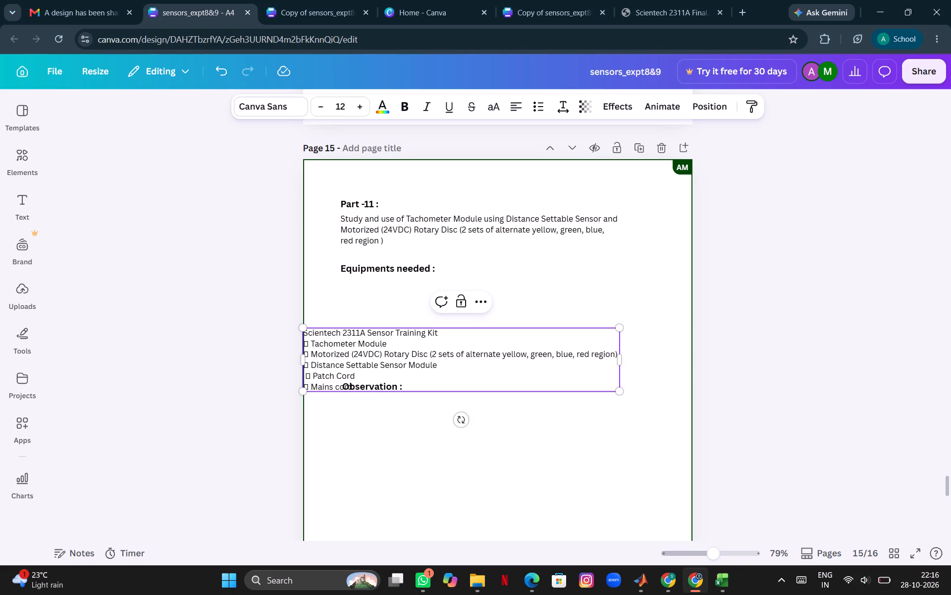
# Delete the stray box characters and spaces before "Mains cord" and "Patch Cord" in the equipment list.
pyautogui.click(312, 384)
pyautogui.press('BackSpace')
pyautogui.press('BackSpace')
pyautogui.press('Left')
pyautogui.press('Left')
pyautogui.press('Left')
pyautogui.press('Left')
pyautogui.press('Left')
pyautogui.press('Left')
pyautogui.press('Left')
pyautogui.press('Left')
pyautogui.press('Left')
pyautogui.press('Left')
pyautogui.press('Left')
pyautogui.press('Left')
pyautogui.press('BackSpace')
pyautogui.press('BackSpace')
pyautogui.press('BackSpace')
# Delete the stray box characters and spaces before "Tachometer Module" and "Motorized (24VDC) Rotary Disc" in the equipment list.
pyautogui.press('Up')
pyautogui.press('Up')
pyautogui.press('Up')
pyautogui.press('Up')
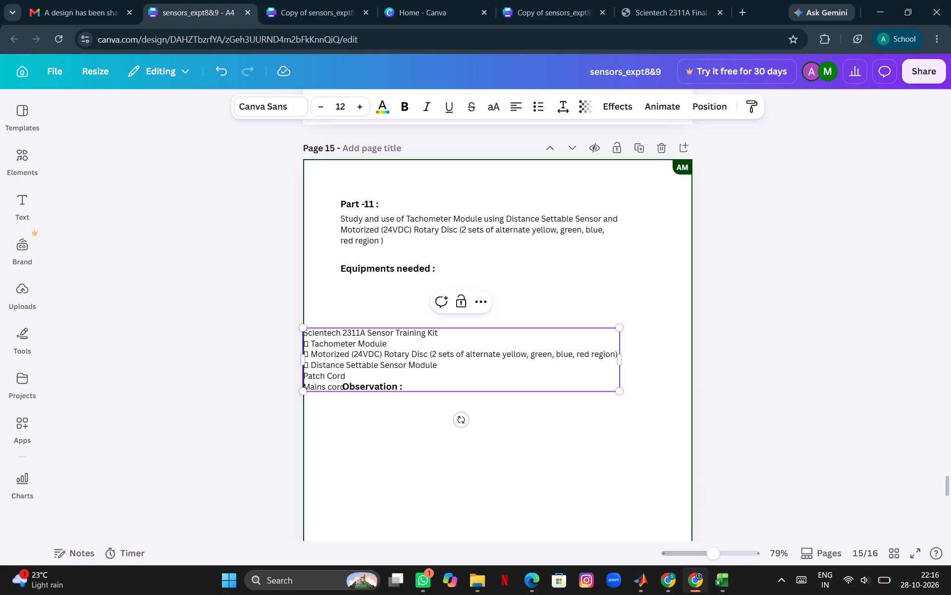
pyautogui.click(311, 344)
pyautogui.press('BackSpace')
pyautogui.press('BackSpace')
pyautogui.press('BackSpace')
pyautogui.press('Return')
pyautogui.press('Down')
pyautogui.press('Left')
pyautogui.press('Left')
pyautogui.press('Left')
pyautogui.press('Down')
pyautogui.press('Left')
pyautogui.press('Left')
pyautogui.press('Left')
pyautogui.press('Left')
pyautogui.press('Left')
pyautogui.press('Left')
pyautogui.press('Left')
pyautogui.press('Left')
pyautogui.press('Left')
pyautogui.press('Left')
pyautogui.press('Left')
pyautogui.press('Left')
pyautogui.press('Left')
pyautogui.press('Left')
pyautogui.press('Left')
pyautogui.press('Left')
pyautogui.press('Left')
pyautogui.press('Left')
pyautogui.press('BackSpace')
pyautogui.press('BackSpace')
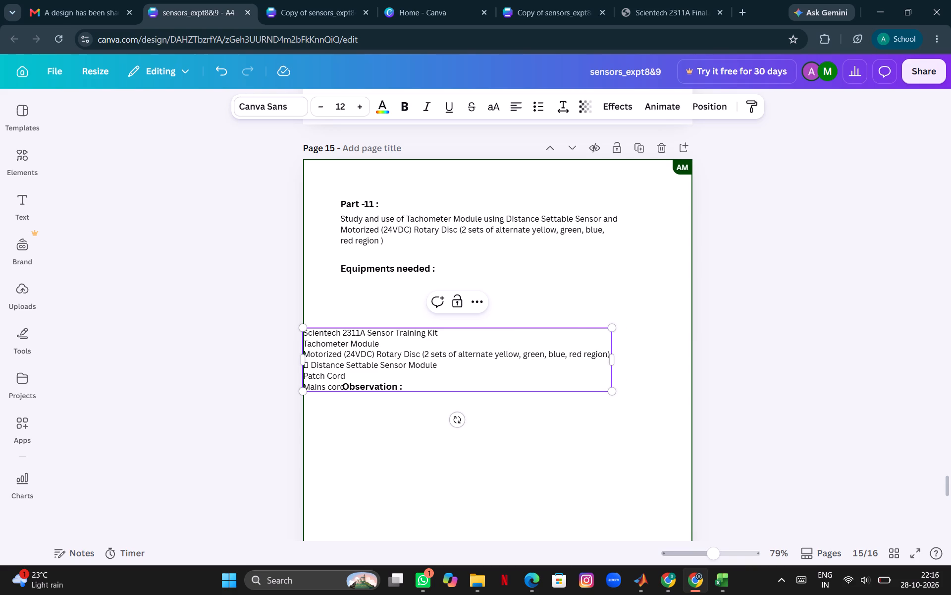
# Delete the stray box character and space before "Distance Settable Sensor Module" in the equipment list.
pyautogui.click(313, 370)
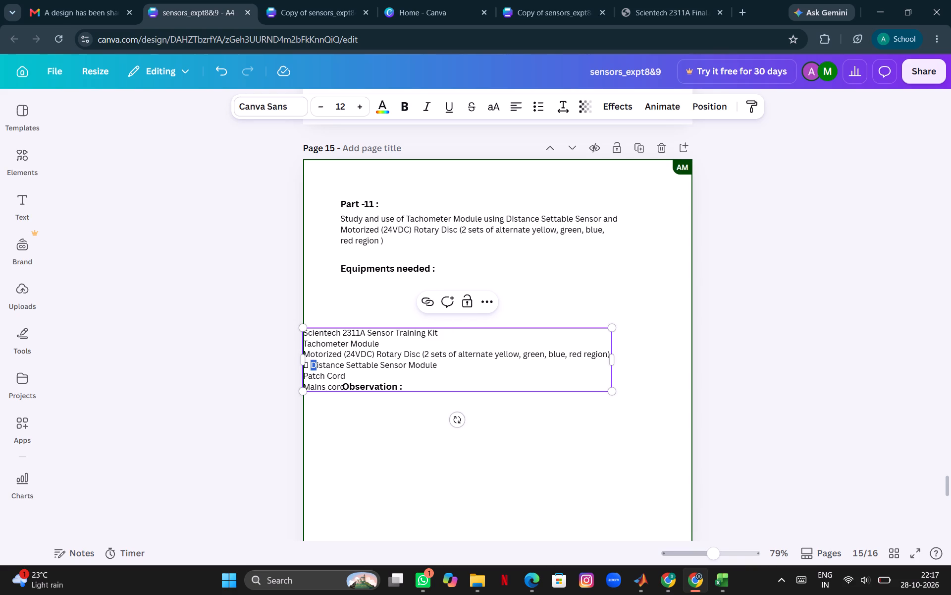
pyautogui.moveTo(327, 416); pyautogui.dragTo(329, 397)
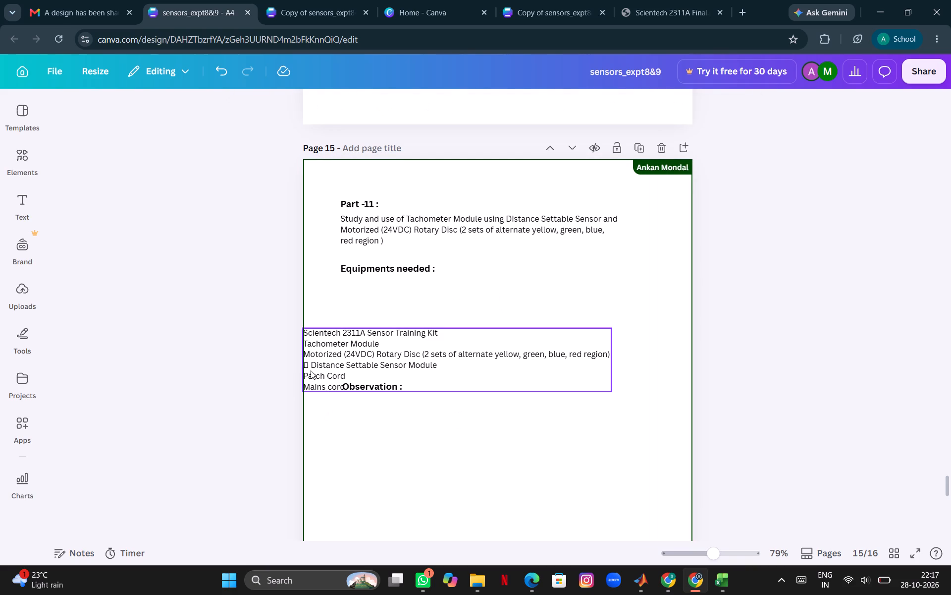
pyautogui.click(313, 365)
pyautogui.click(313, 365)
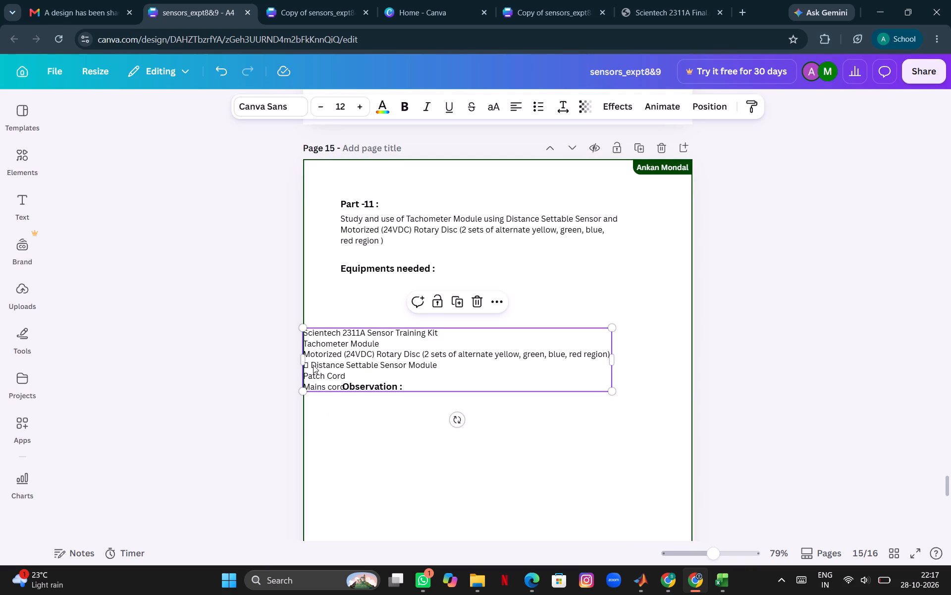
pyautogui.press('BackSpace')
pyautogui.press('BackSpace')
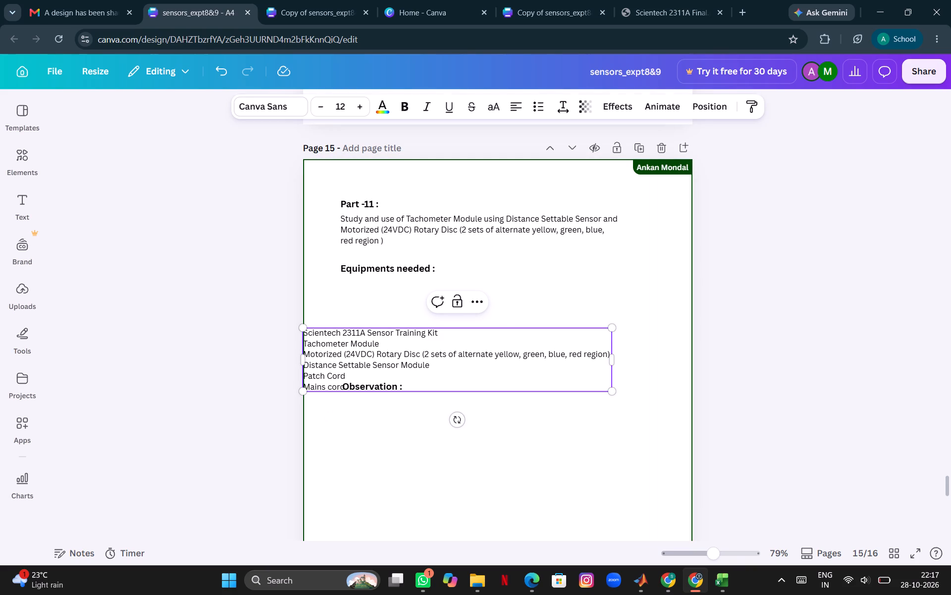
# Move the equipment list just beneath the "Equipments needed :" heading, aligned with the heading's left edge.
pyautogui.moveTo(393, 472); pyautogui.dragTo(394, 449)
pyautogui.moveTo(417, 374); pyautogui.dragTo(451, 340)
pyautogui.moveTo(607, 497); pyautogui.dragTo(607, 492)
pyautogui.moveTo(546, 354); pyautogui.dragTo(545, 352)
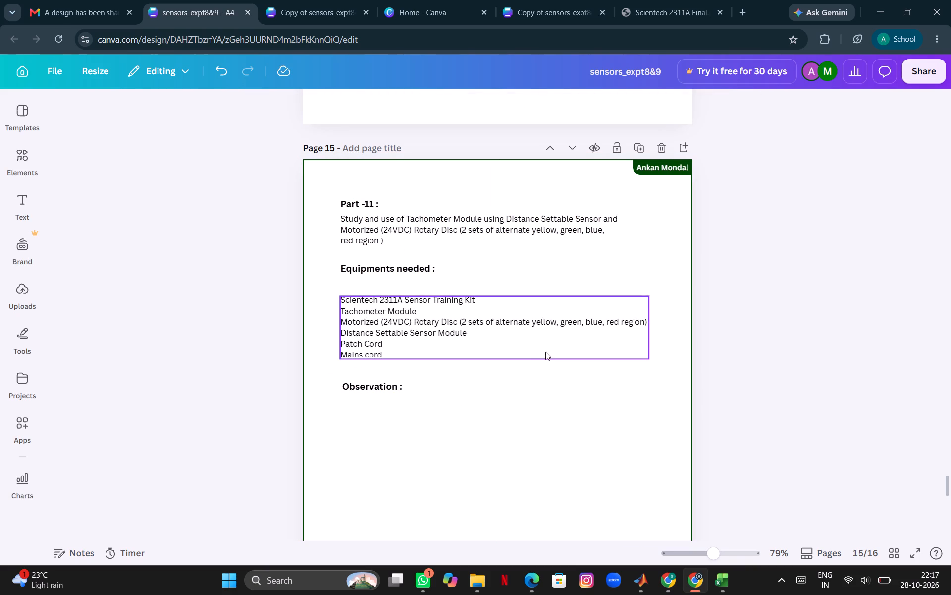
pyautogui.moveTo(545, 352); pyautogui.dragTo(545, 346)
pyautogui.click(579, 453)
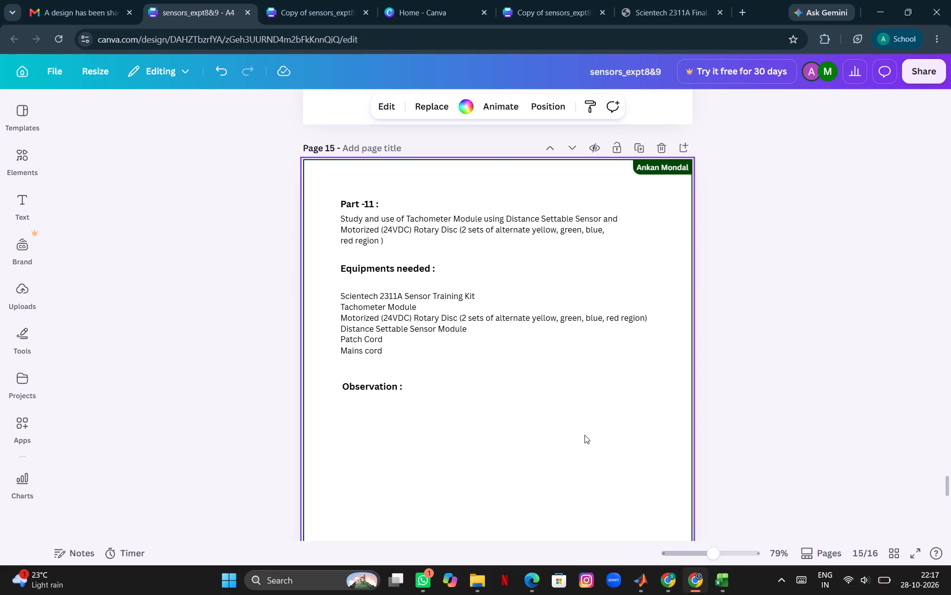
pyautogui.click(531, 329)
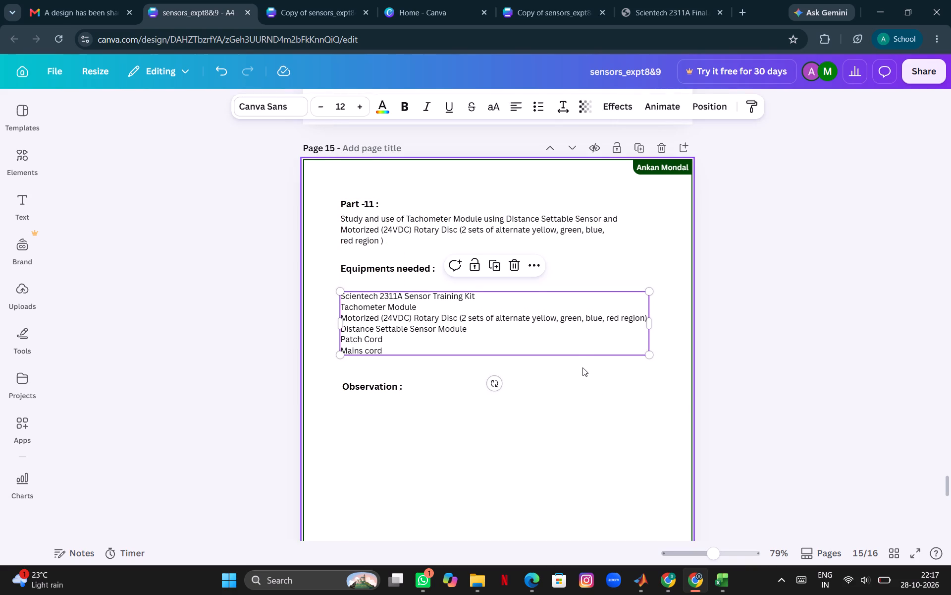
pyautogui.moveTo(576, 349); pyautogui.dragTo(576, 343)
pyautogui.click(611, 450)
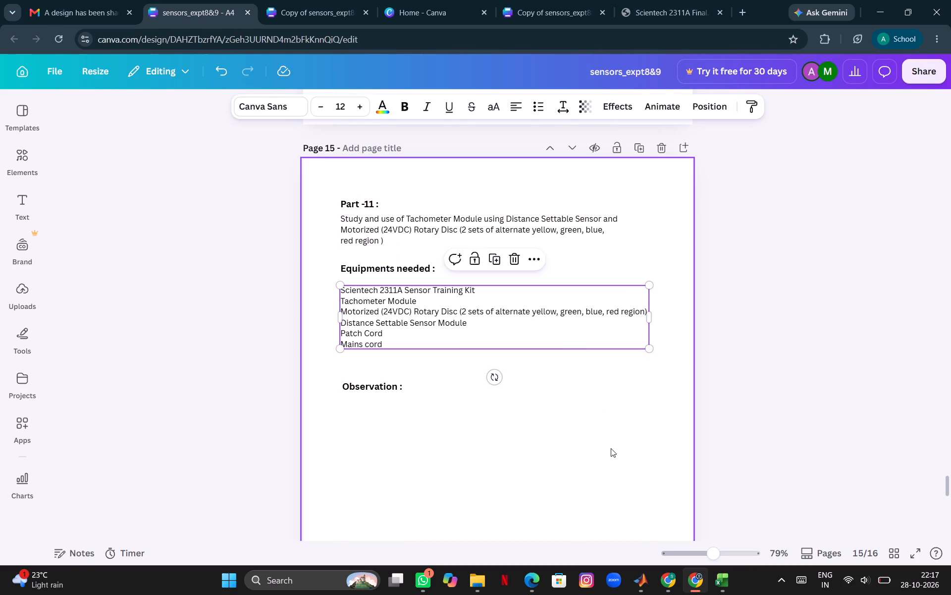
# Lower the "Equipments needed :" heading slightly towards the equipment list, keeping its left edge aligned with "Part -11 :".
pyautogui.click(414, 271)
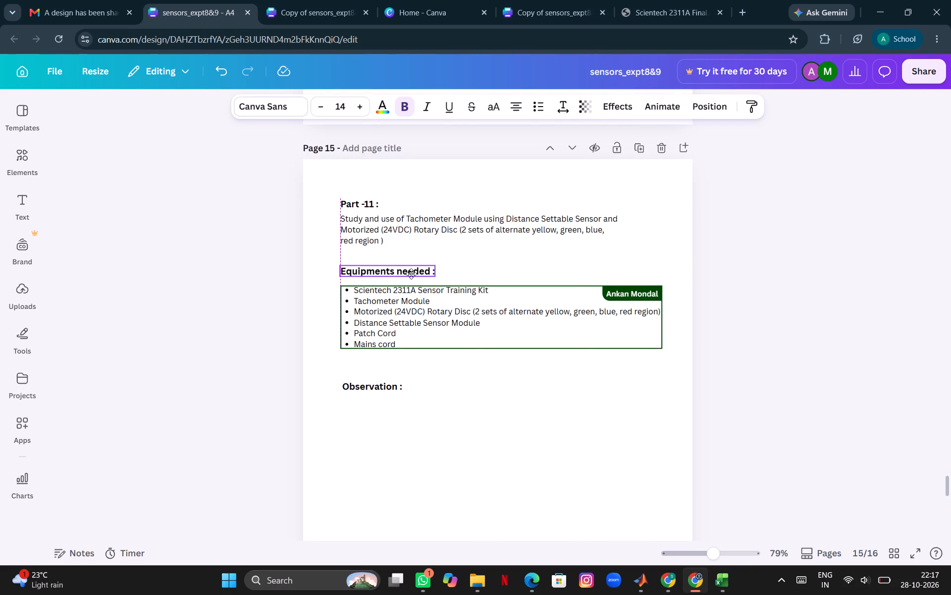
pyautogui.click(520, 424)
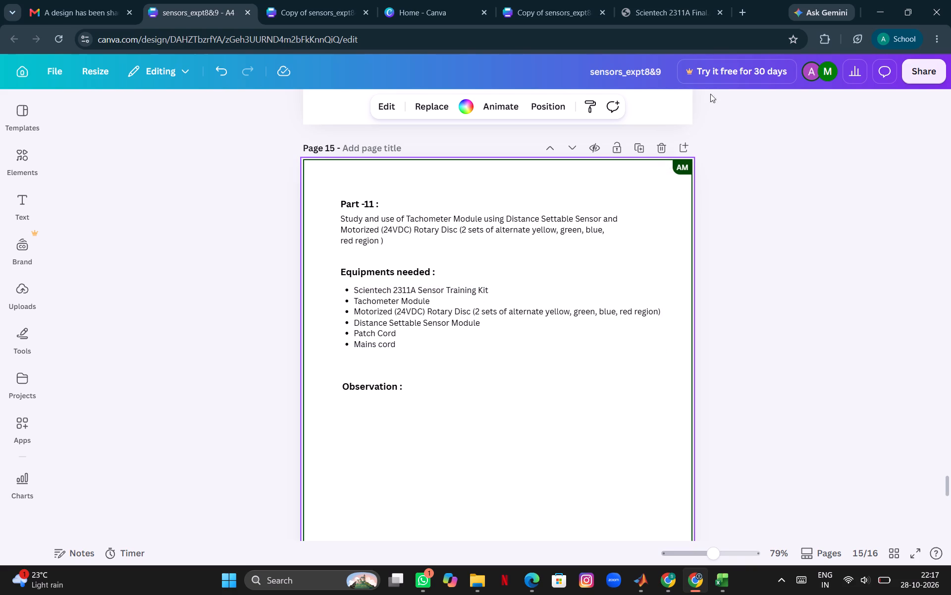
# Examine the rest of Experiment 12 in the Scientech 2311A manual PDF, down to the closing notes on reading the motor's RPM.
pyautogui.click(656, 0)
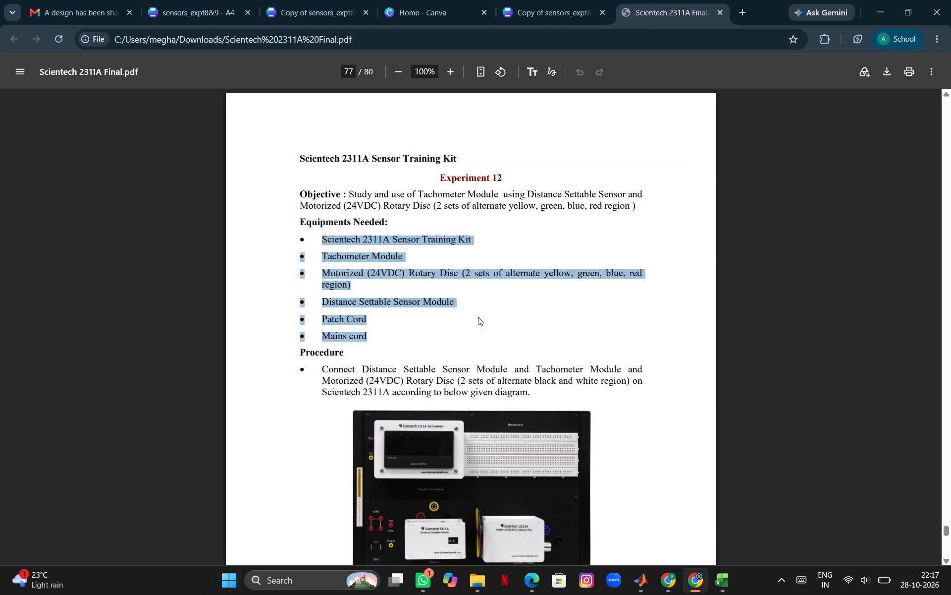
pyautogui.scroll(-19, 478, 317)
pyautogui.scroll(-3, 470, 337)
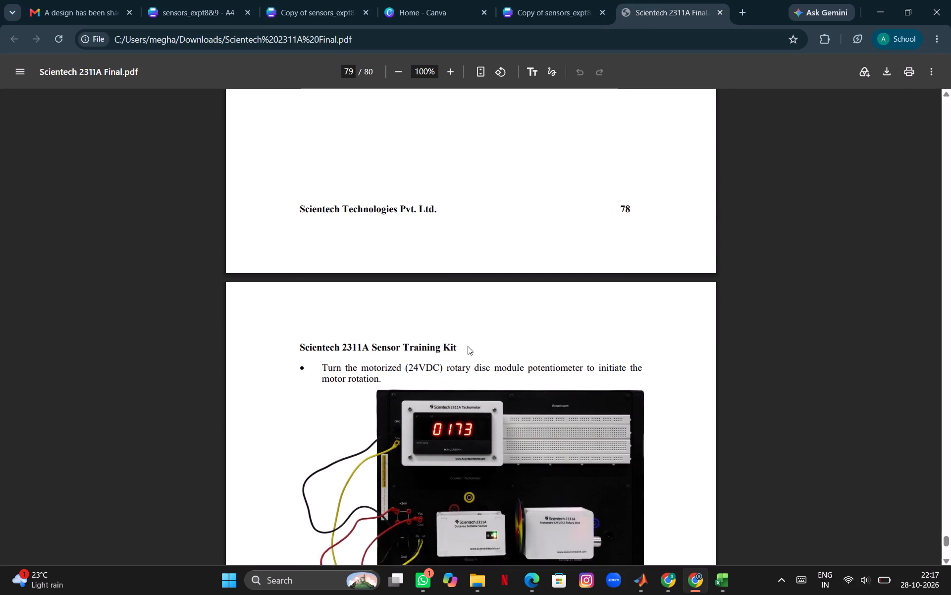
pyautogui.scroll(-3, 468, 340)
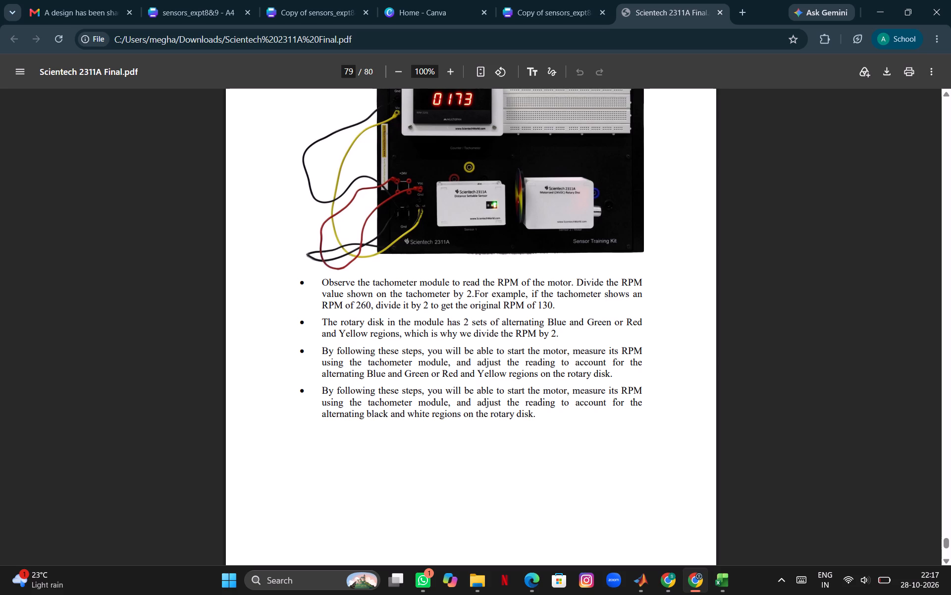
pyautogui.moveTo(446, 393); pyautogui.dragTo(488, 405)
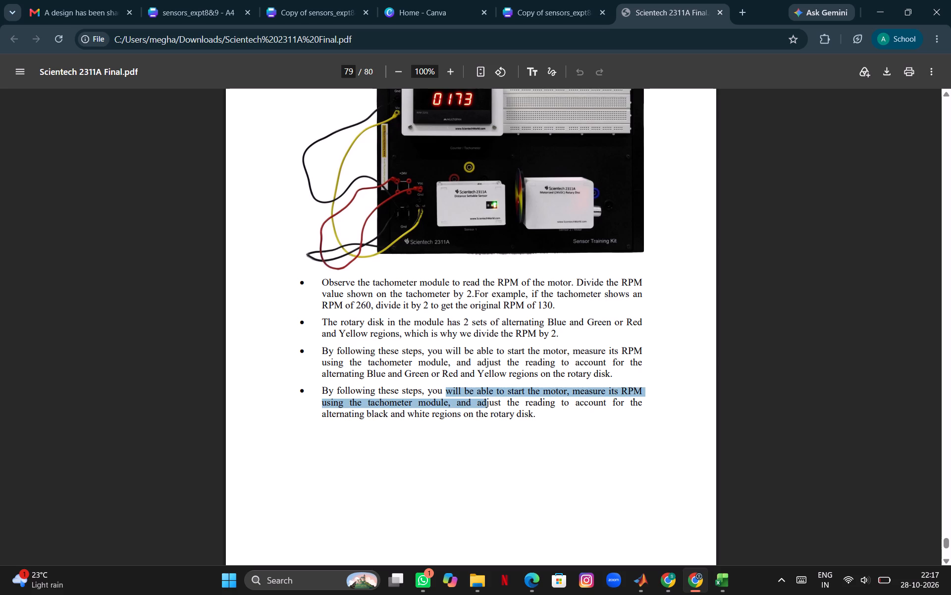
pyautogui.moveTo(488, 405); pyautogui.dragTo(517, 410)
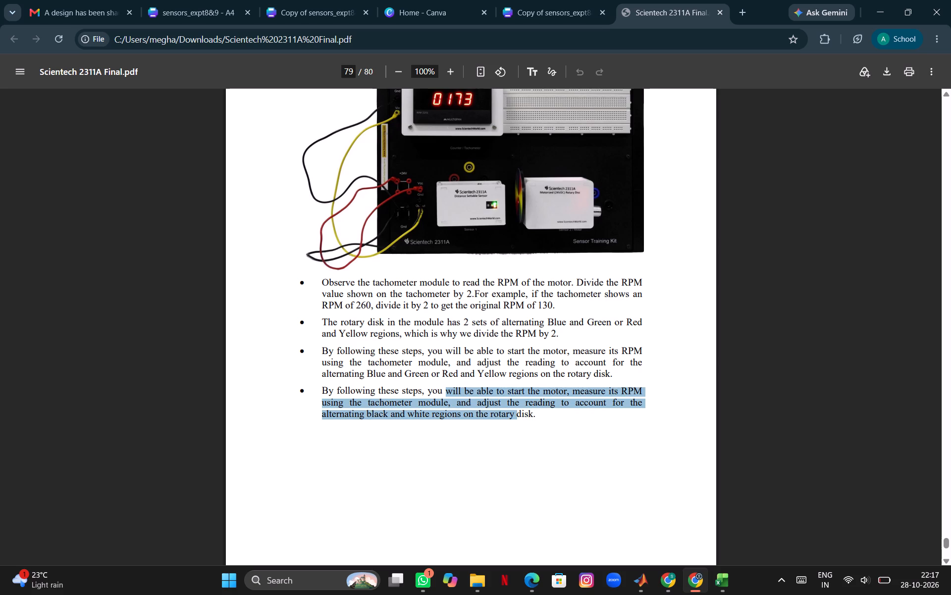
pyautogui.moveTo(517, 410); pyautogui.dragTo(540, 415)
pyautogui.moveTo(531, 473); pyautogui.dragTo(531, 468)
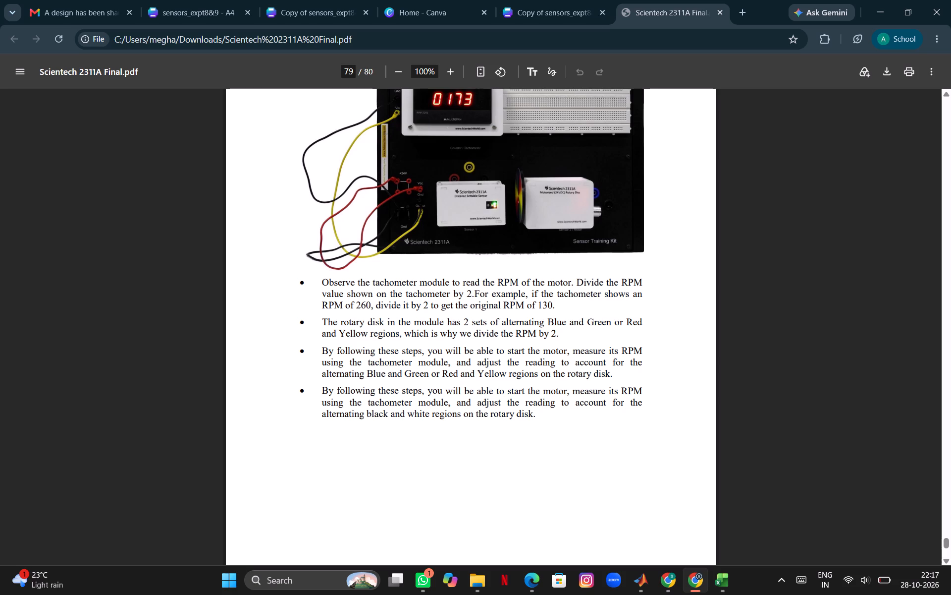
# Copy "will be able to start the motor … rotary disk." from the manual's Blue and Green or Red and Yellow bullet into page 15 of sensors_expt8&9.
pyautogui.moveTo(445, 350); pyautogui.dragTo(482, 361)
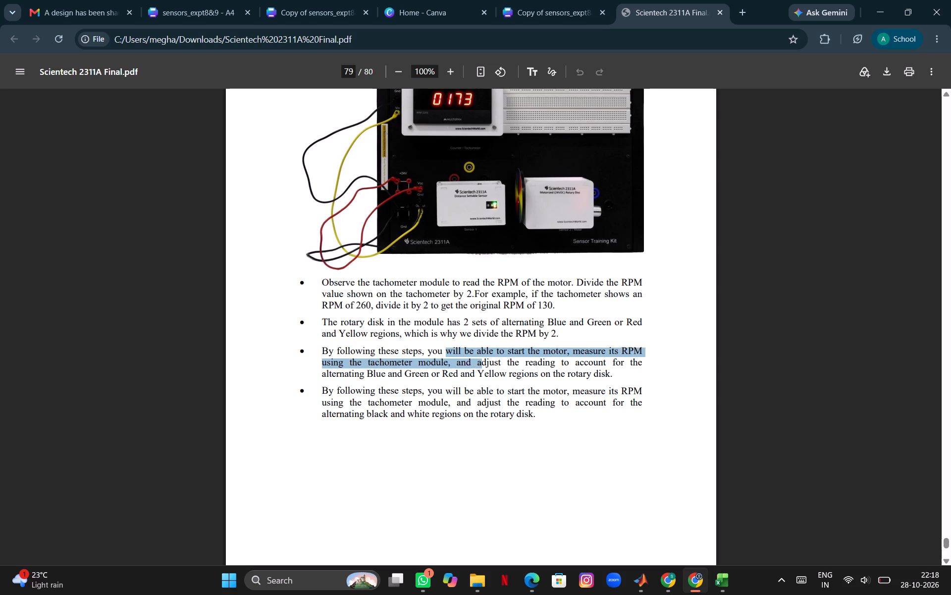
pyautogui.moveTo(482, 361); pyautogui.dragTo(623, 375)
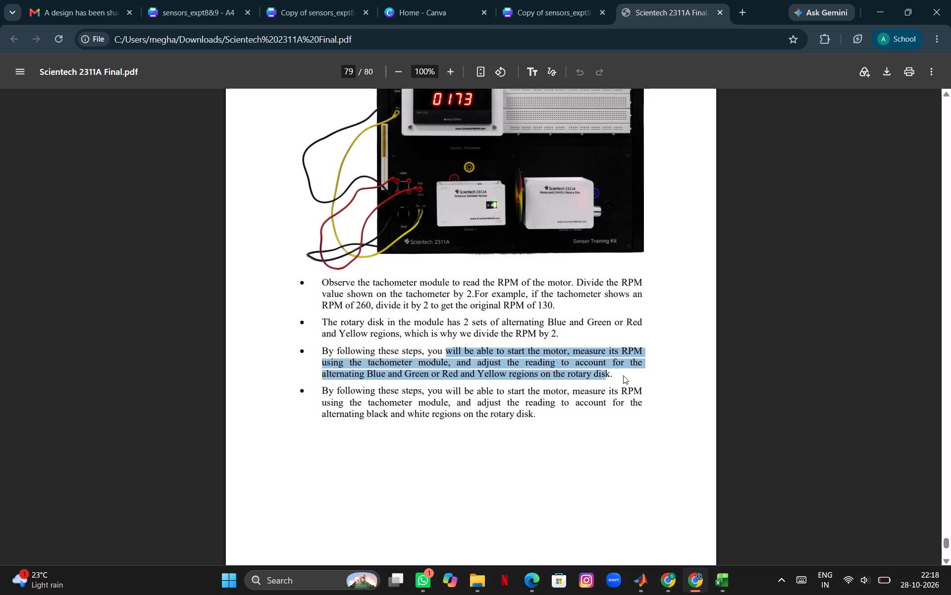
pyautogui.hotkey('ctrl', 'c')
pyautogui.click(559, 0)
pyautogui.click(209, 2)
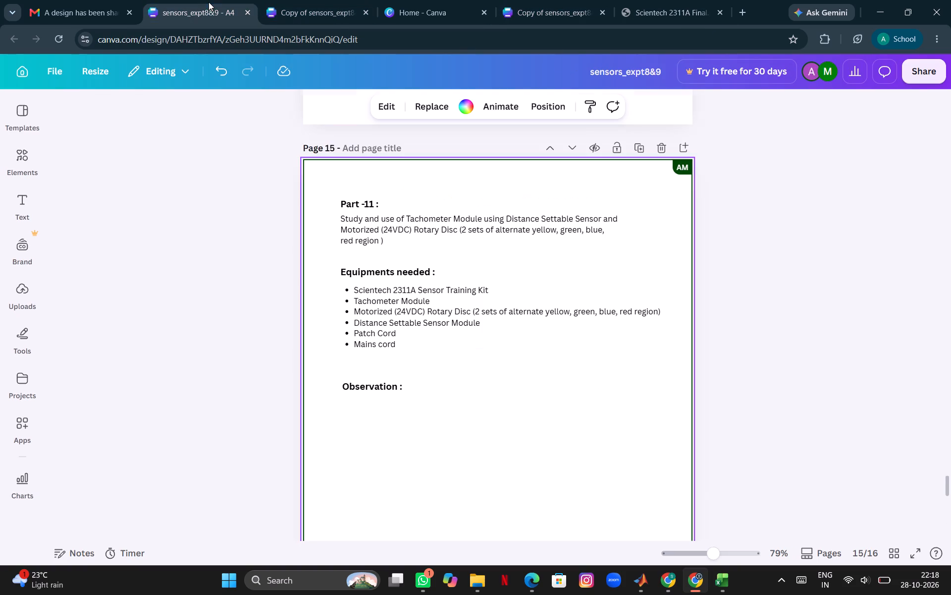
pyautogui.hotkey('ctrl', 'v')
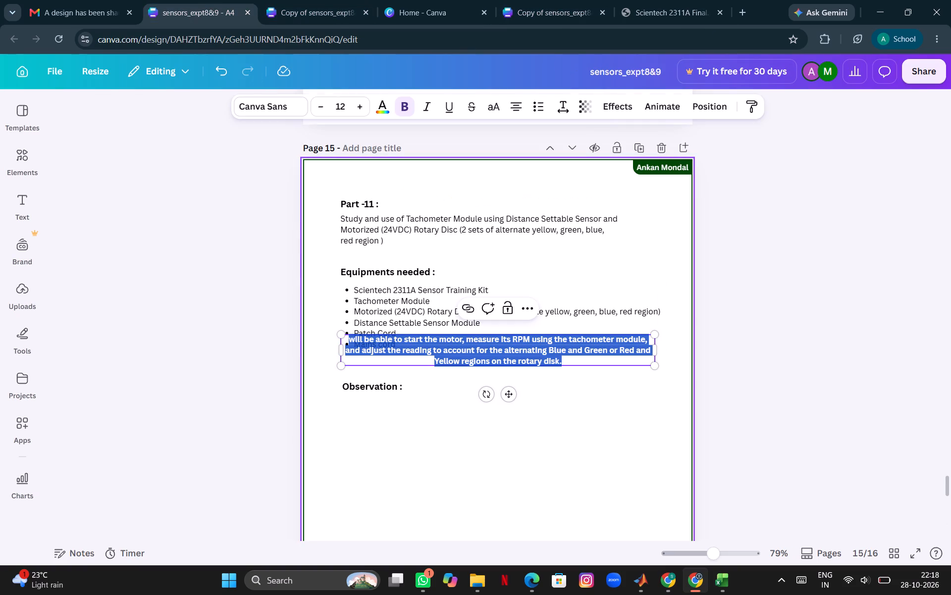
# Remove the bold from the pasted observation text and align it left.
pyautogui.click(401, 110)
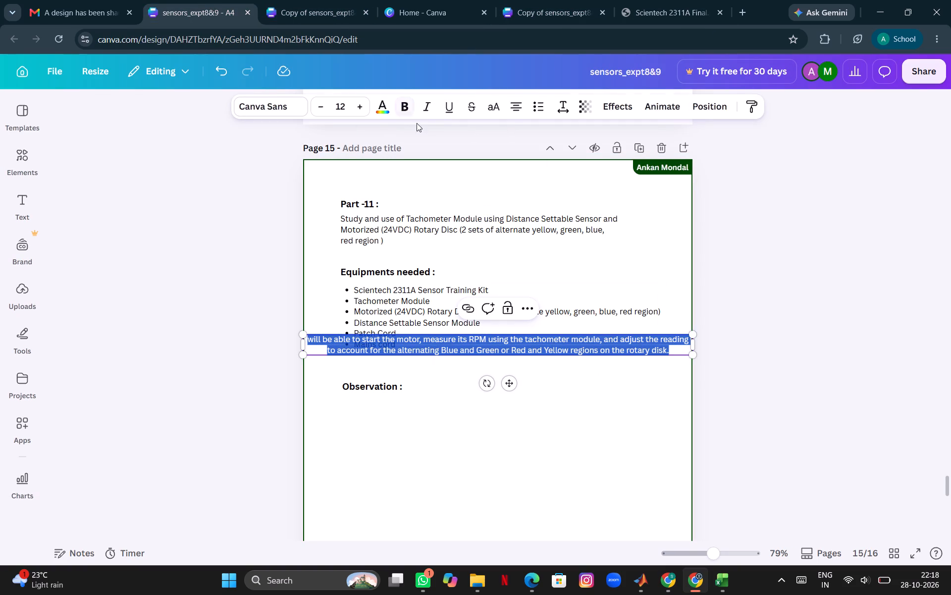
pyautogui.click(510, 109)
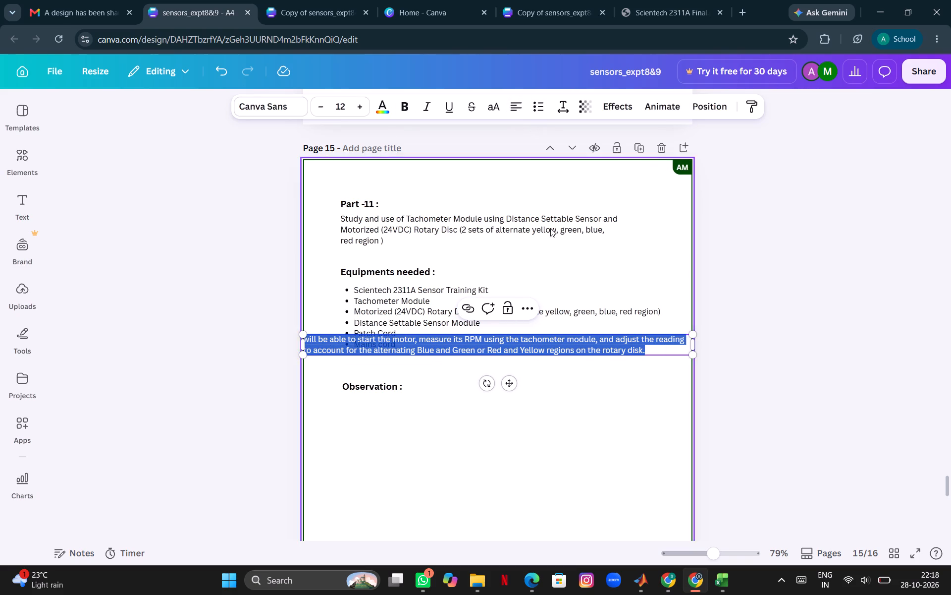
# Break the observation text into three lines, after "tachometer module," and after "Red and".
pyautogui.click(592, 338)
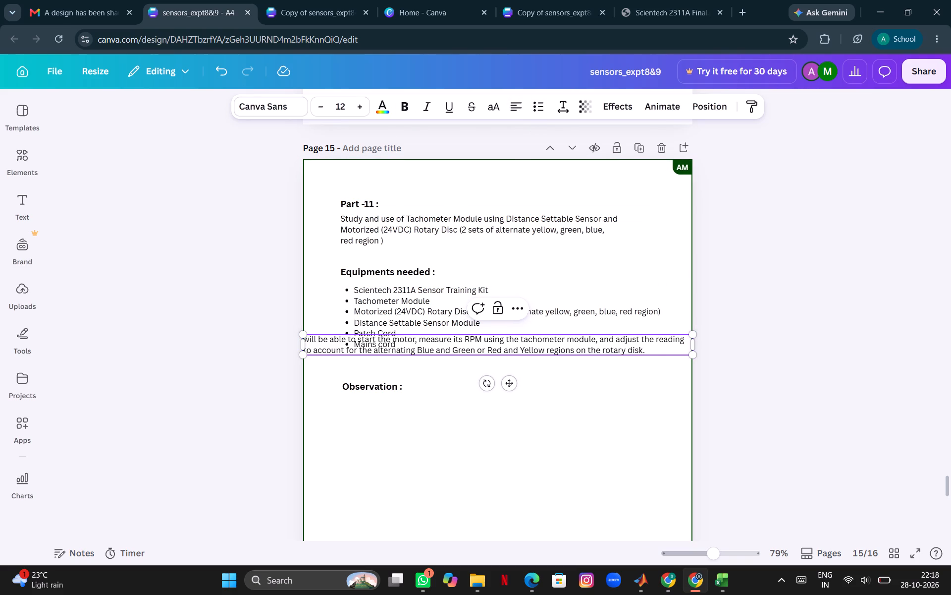
pyautogui.click(598, 338)
pyautogui.press('Return')
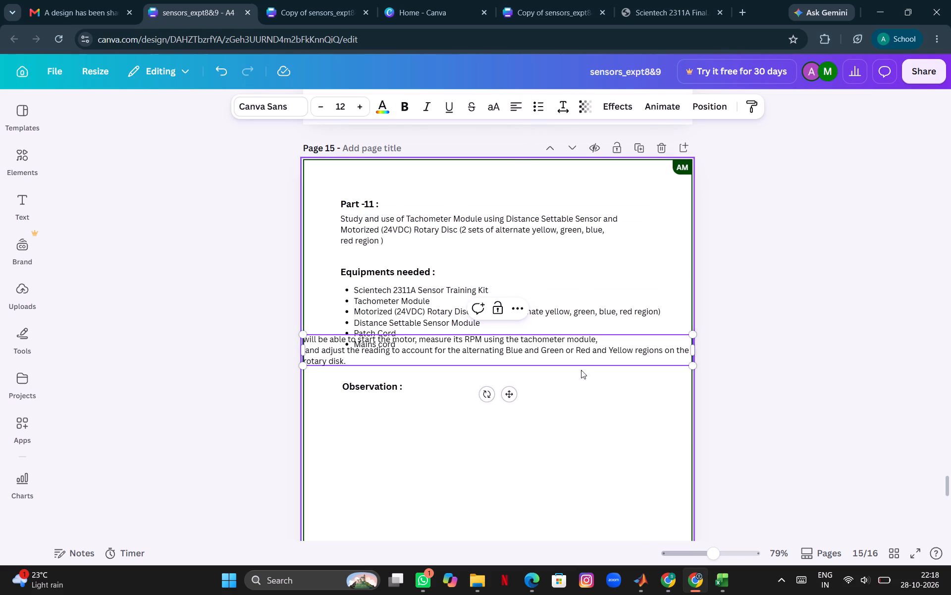
pyautogui.click(607, 354)
pyautogui.press('Return')
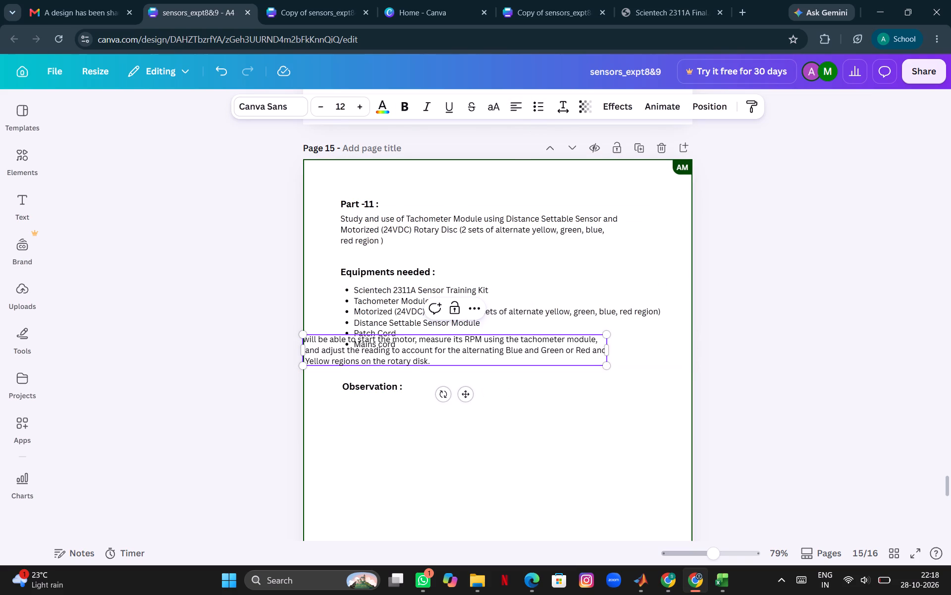
pyautogui.click(604, 440)
# Move the observation text beneath the "Observation :" heading, aligned with the heading's left edge.
pyautogui.moveTo(538, 357); pyautogui.dragTo(565, 404)
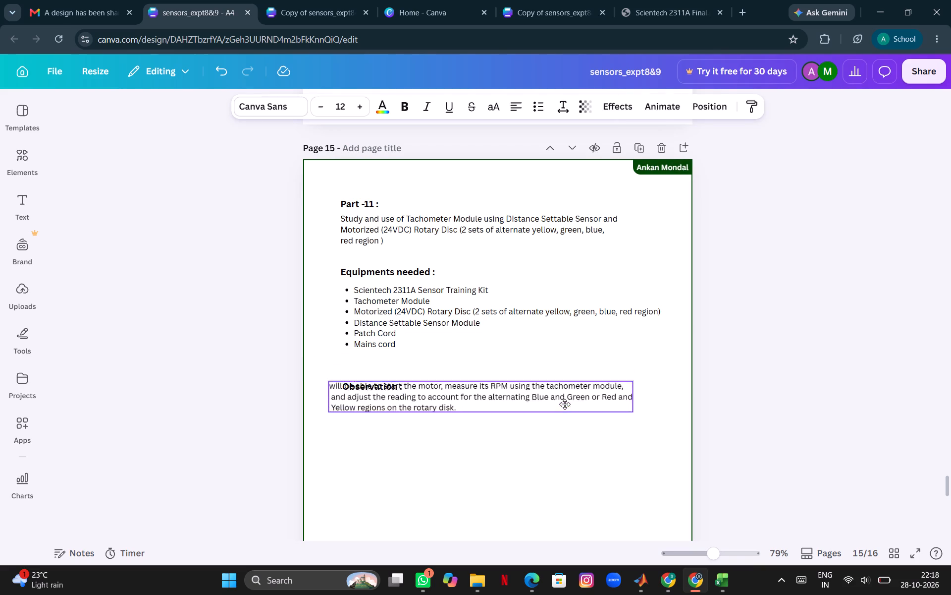
pyautogui.moveTo(565, 404); pyautogui.dragTo(577, 429)
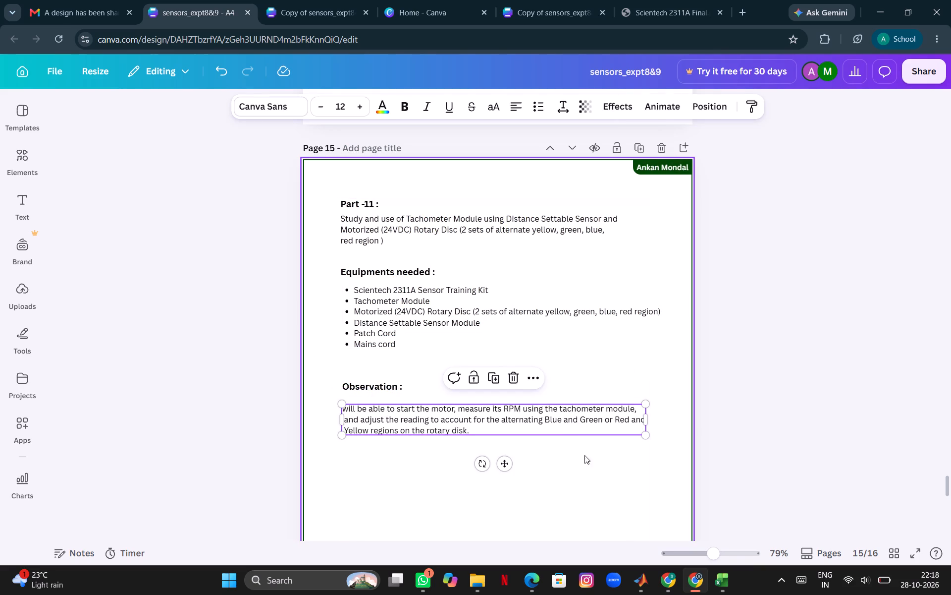
pyautogui.click(605, 490)
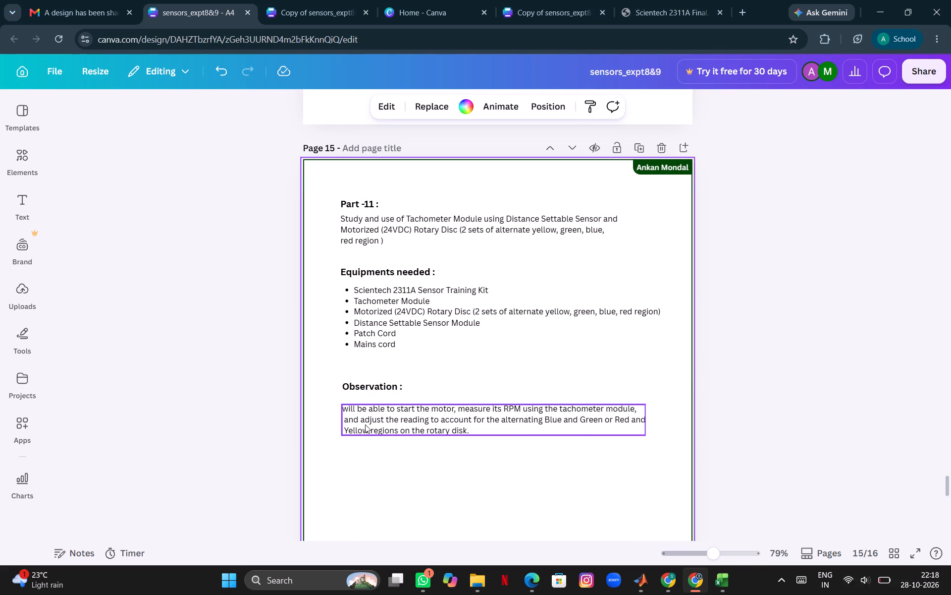
# Delete the leading spaces before "Yellow" and "and adjust" in the observation text's last two lines.
pyautogui.click(352, 425)
pyautogui.click(348, 433)
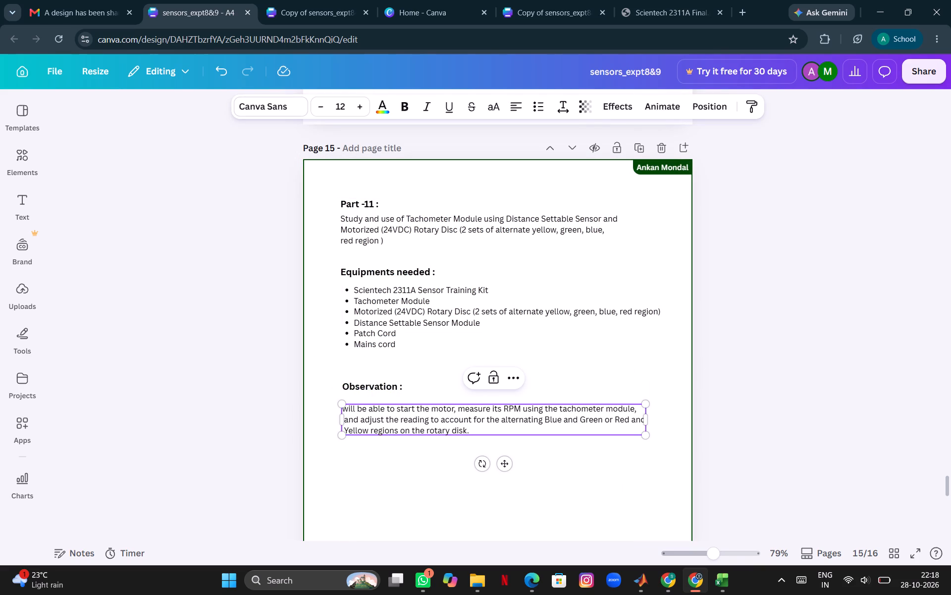
pyautogui.press('Left')
pyautogui.press('BackSpace')
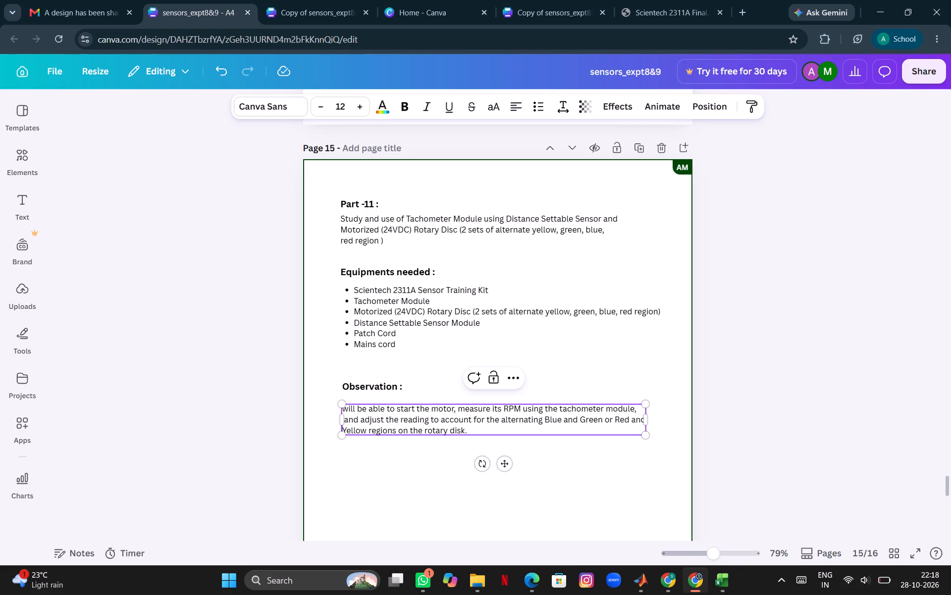
pyautogui.click(348, 425)
pyautogui.click(348, 421)
pyautogui.press('Left')
pyautogui.press('BackSpace')
pyautogui.click(353, 467)
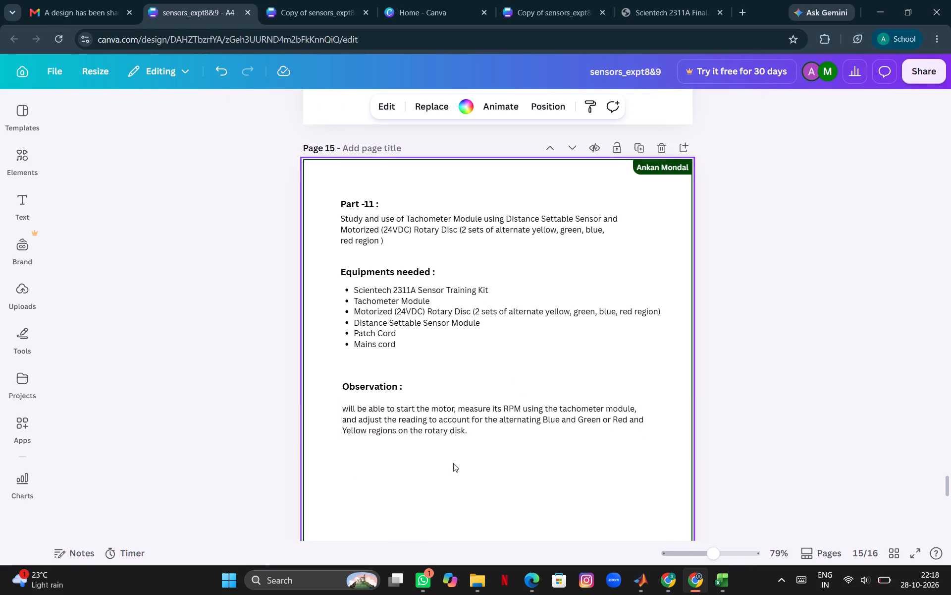
# Lower the observation text slightly, keeping its left edge aligned with the "Observation :" heading.
pyautogui.click(566, 423)
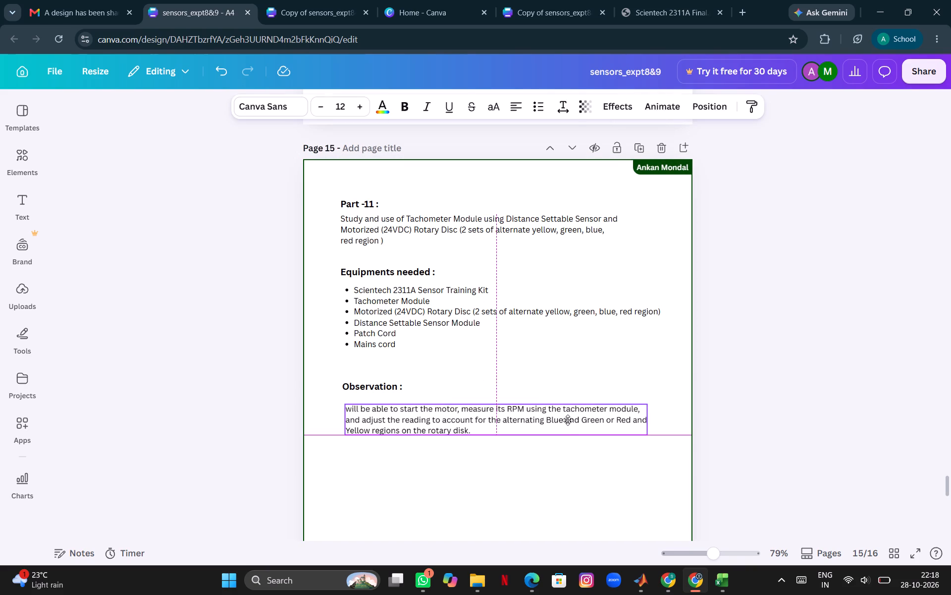
pyautogui.click(576, 490)
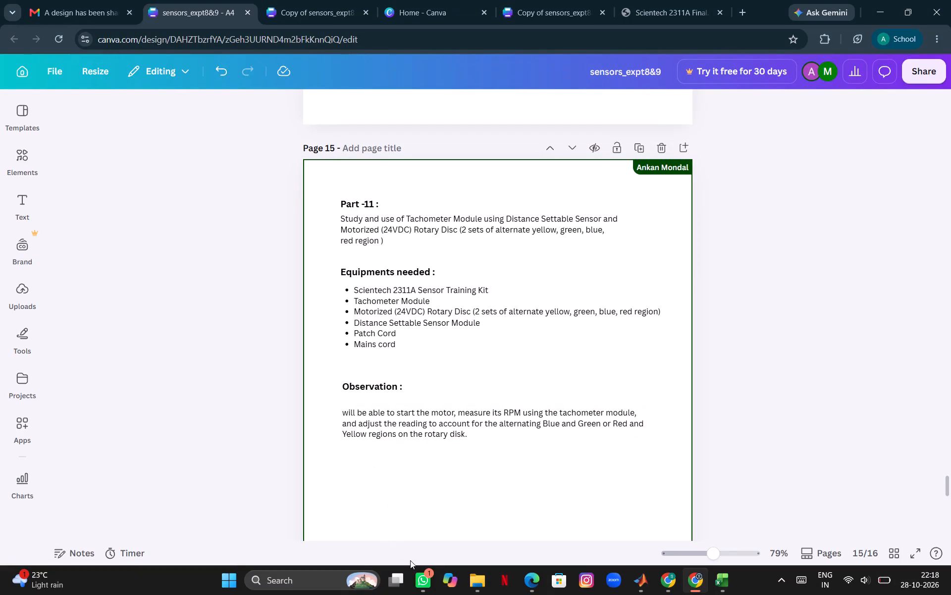
# Capitalise the first word of the observation text so it reads "Will".
pyautogui.click(344, 410)
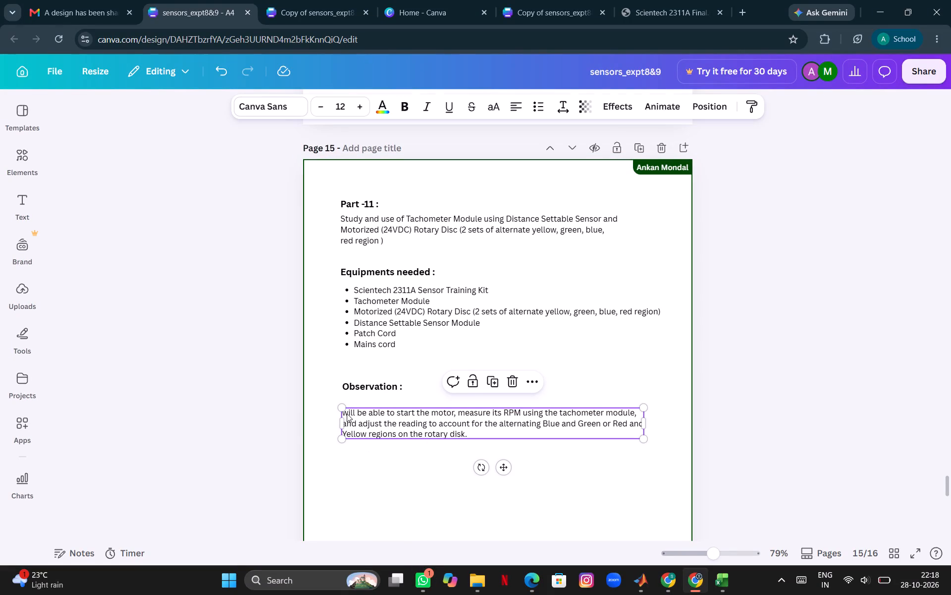
pyautogui.click(347, 414)
pyautogui.press('BackSpace')
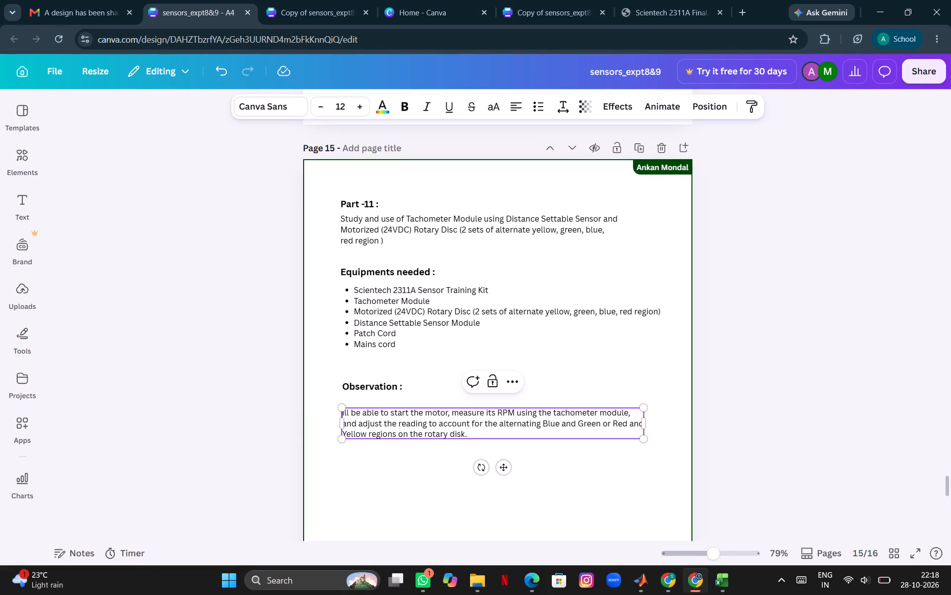
pyautogui.hotkey('shift', 'w')
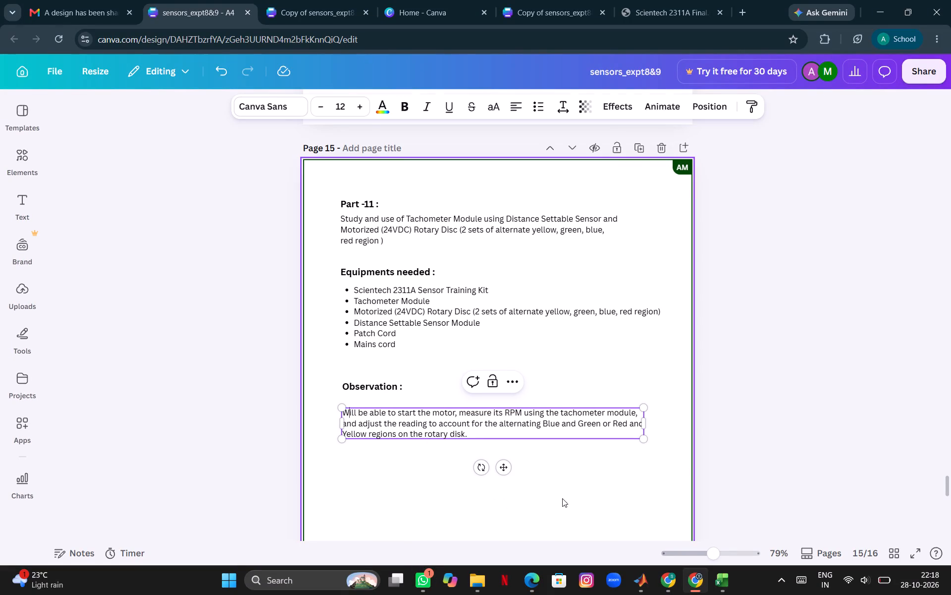
pyautogui.click(562, 498)
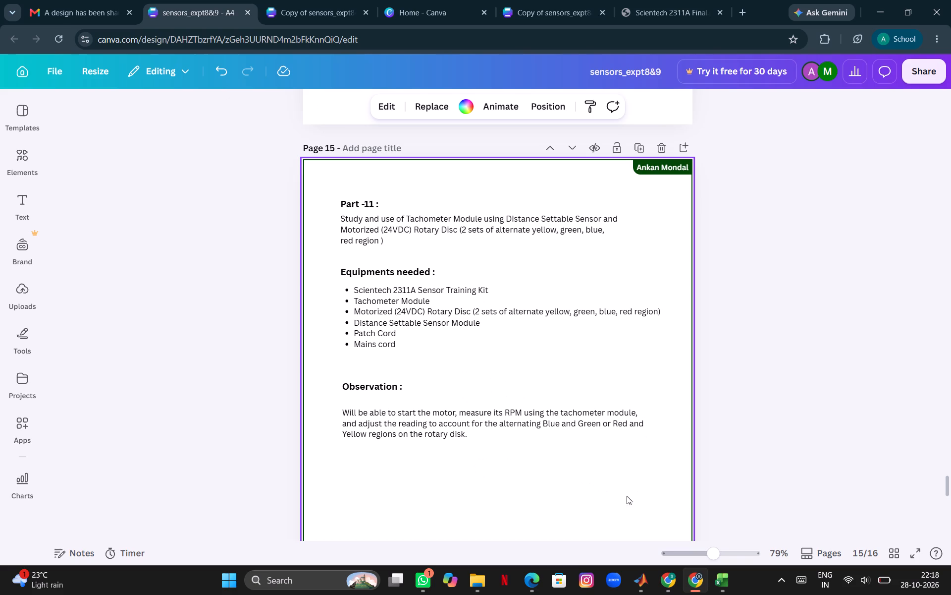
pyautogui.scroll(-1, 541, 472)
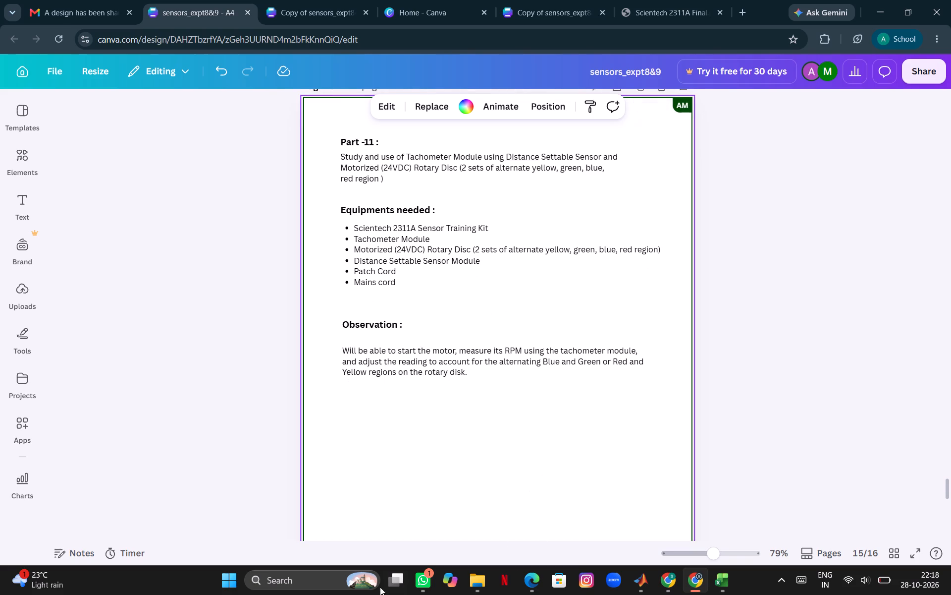
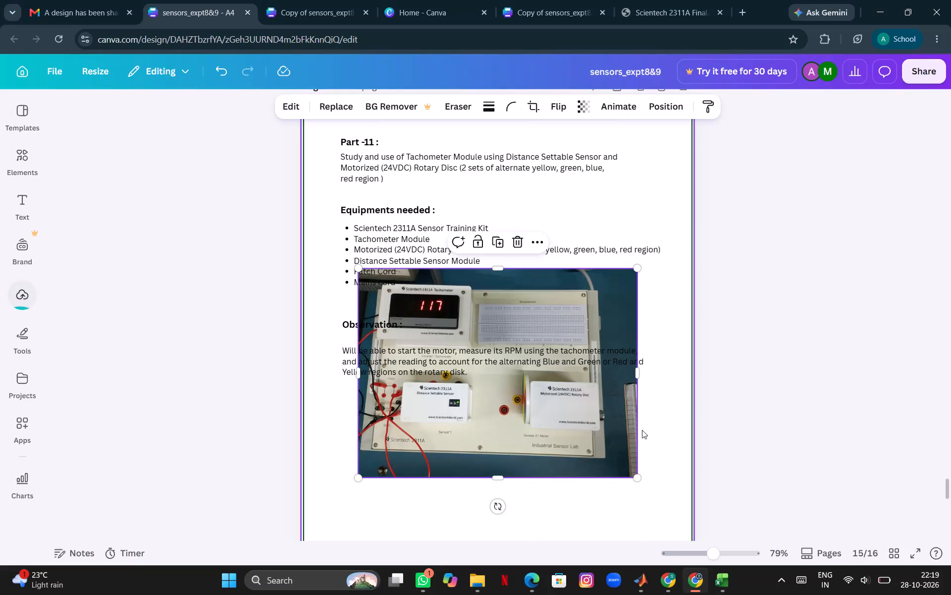
# Move the tachometer kit photo on page 15 down so it sits below the Part 11 observation text.
pyautogui.scroll(-4, 823, 353)
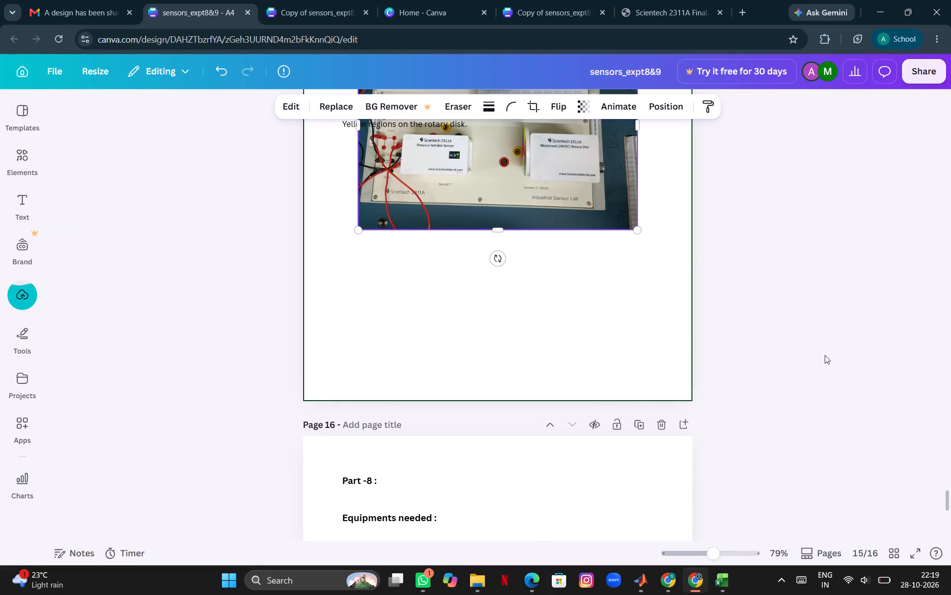
pyautogui.scroll(2, 826, 355)
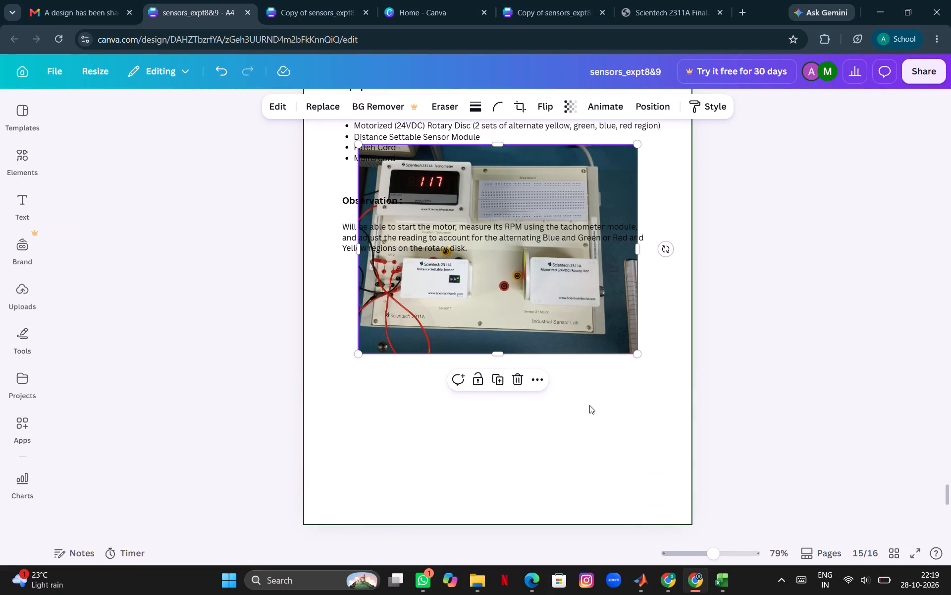
pyautogui.moveTo(557, 321); pyautogui.dragTo(566, 391)
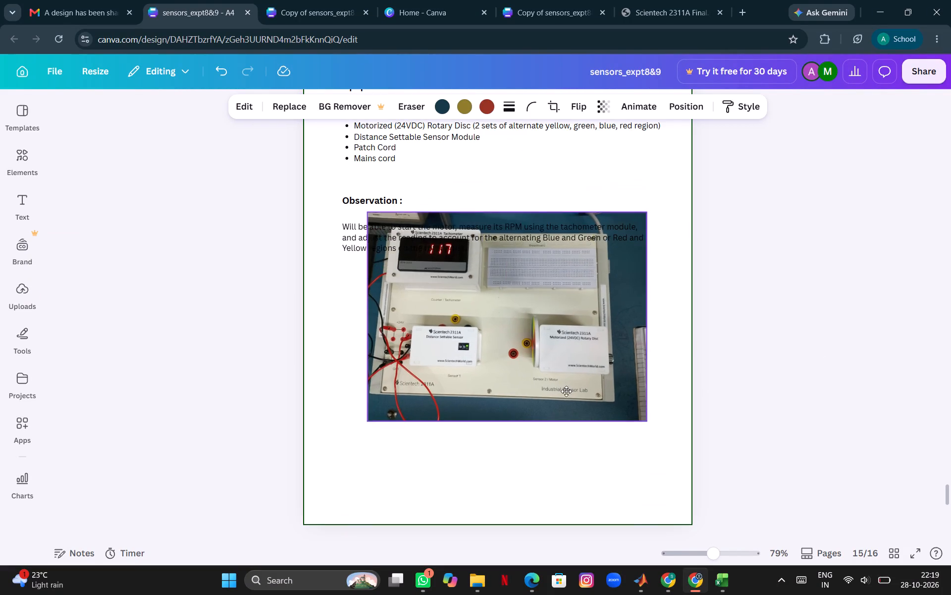
pyautogui.moveTo(566, 391); pyautogui.dragTo(561, 455)
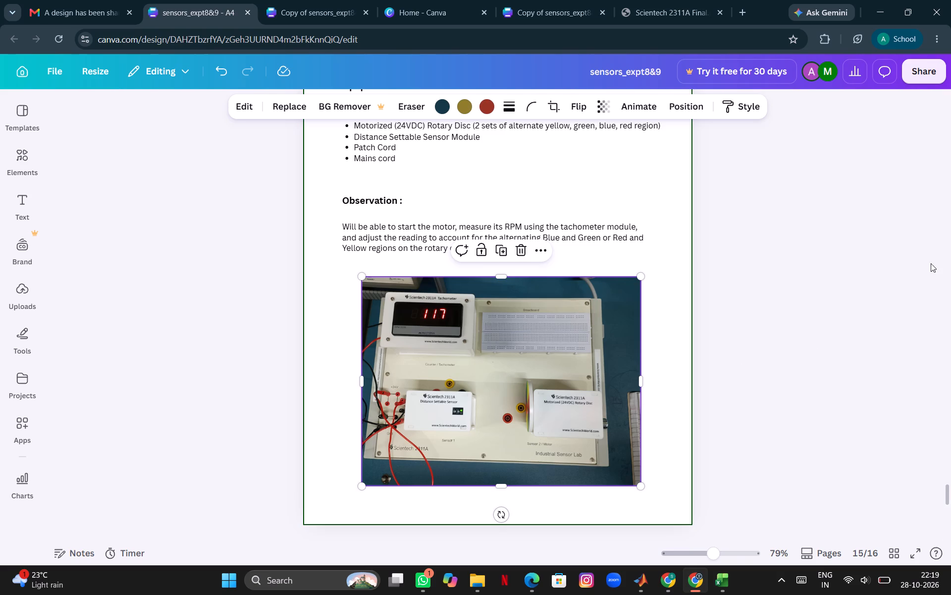
# Delete page 16, the leftover page headed "Part -8 :".
pyautogui.scroll(-2, 910, 283)
pyautogui.click(664, 422)
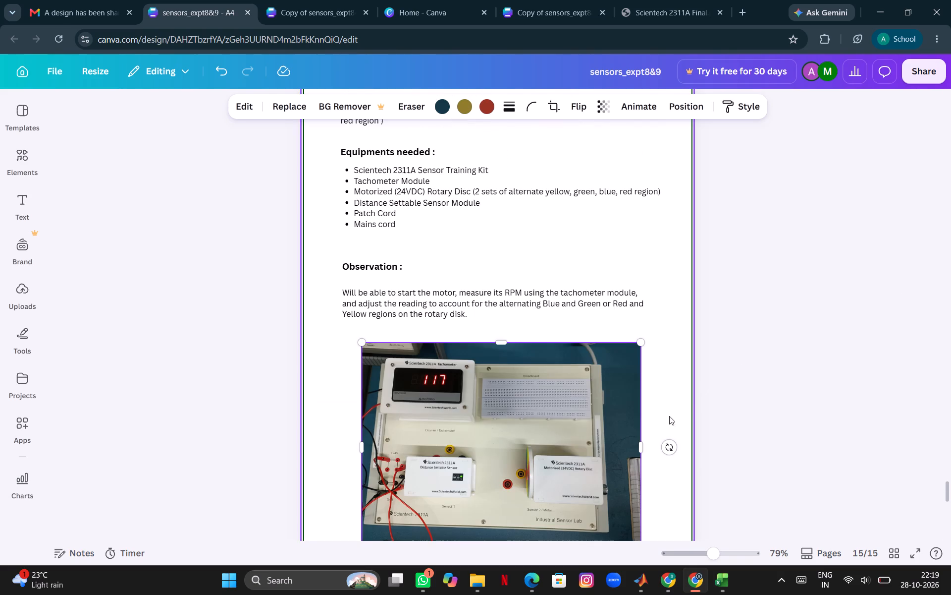
# Review the Part 11 page and the Part 10 page before it, checking their text and photos.
pyautogui.scroll(3, 766, 354)
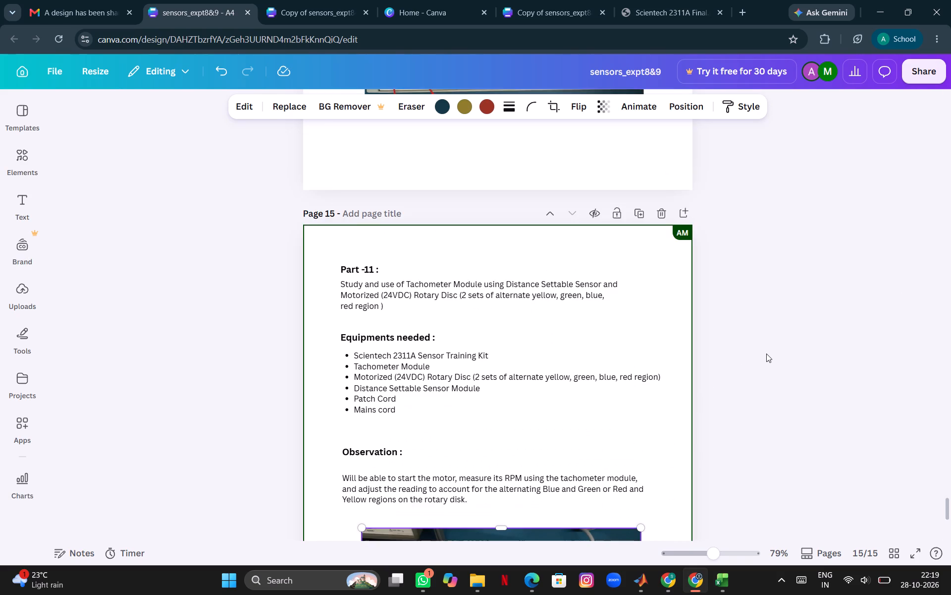
pyautogui.scroll(-5, 764, 361)
pyautogui.scroll(2, 769, 377)
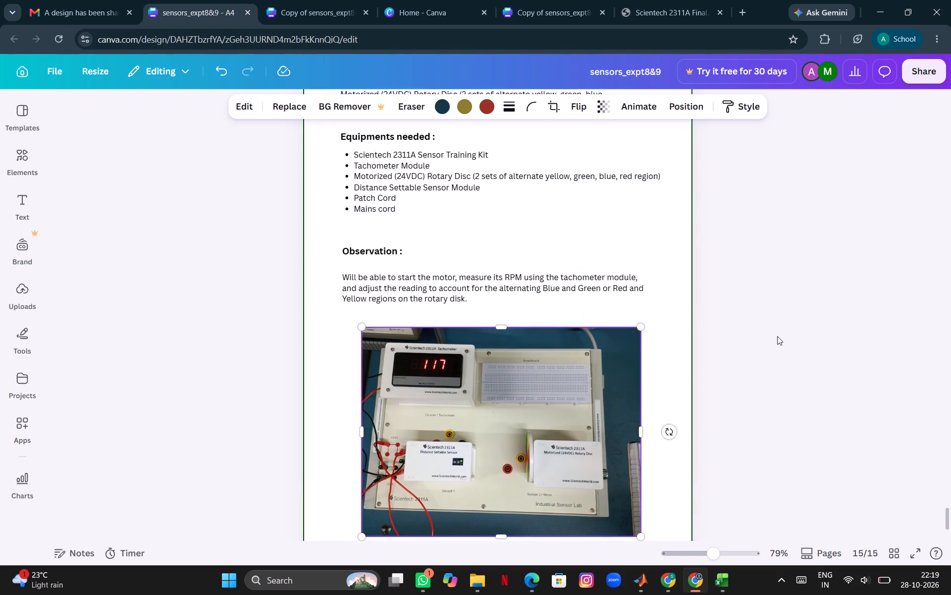
pyautogui.scroll(10, 777, 336)
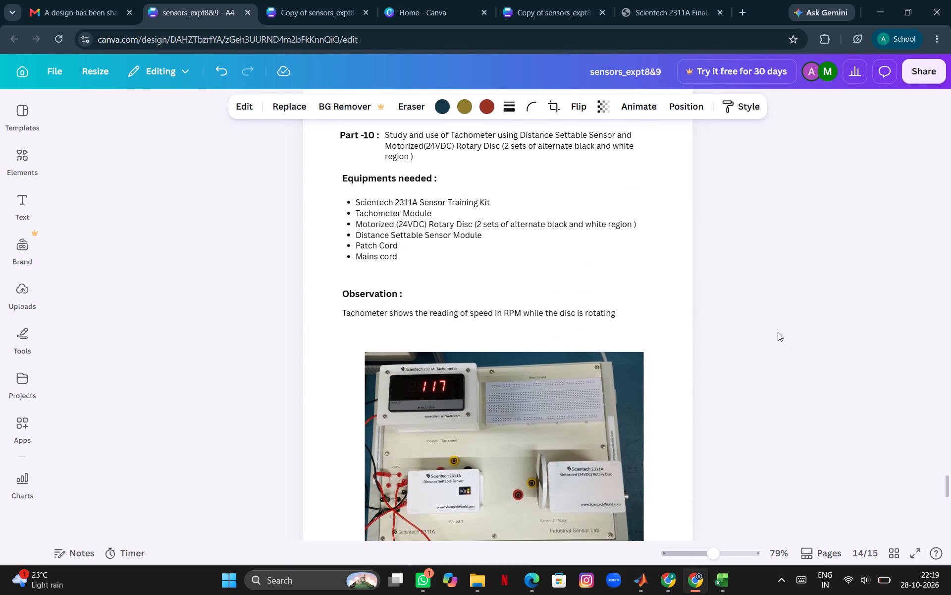
pyautogui.scroll(3, 778, 332)
# In the Scientech 2311A PDF, copy the page 79 bullet from "The rotary disk in the module" through "divide the RPM by 2.".
pyautogui.click(666, 0)
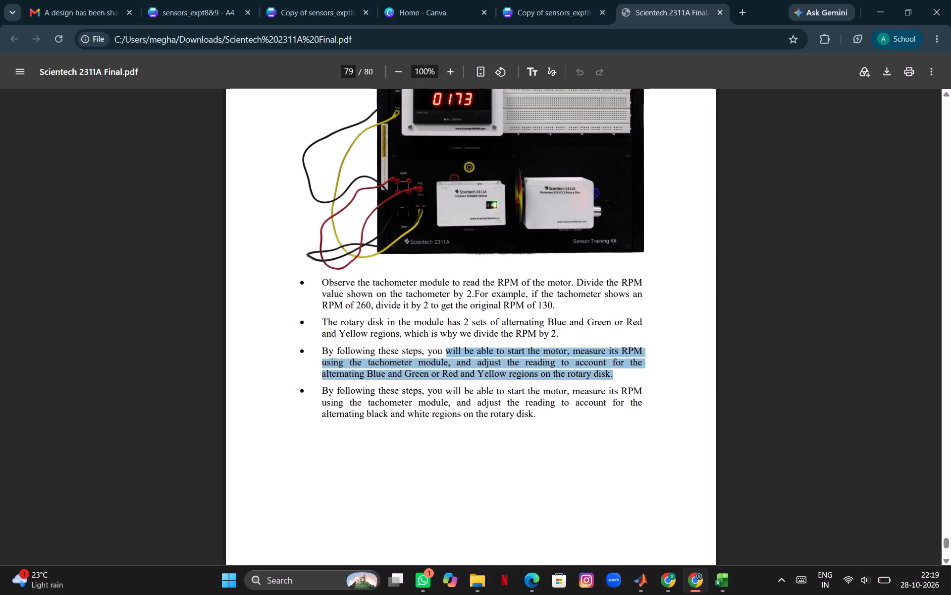
pyautogui.moveTo(321, 320); pyautogui.dragTo(466, 328)
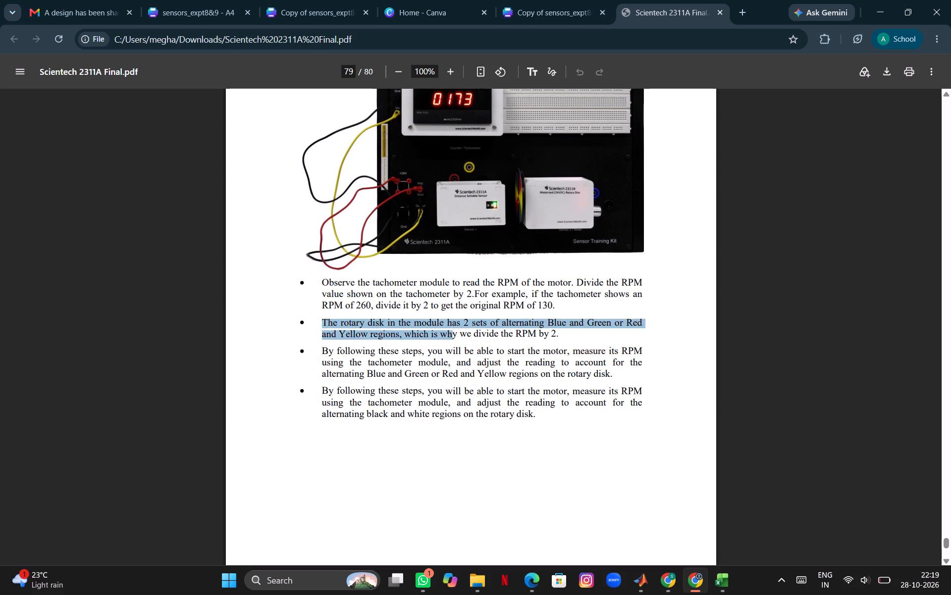
pyautogui.moveTo(466, 328); pyautogui.dragTo(615, 348)
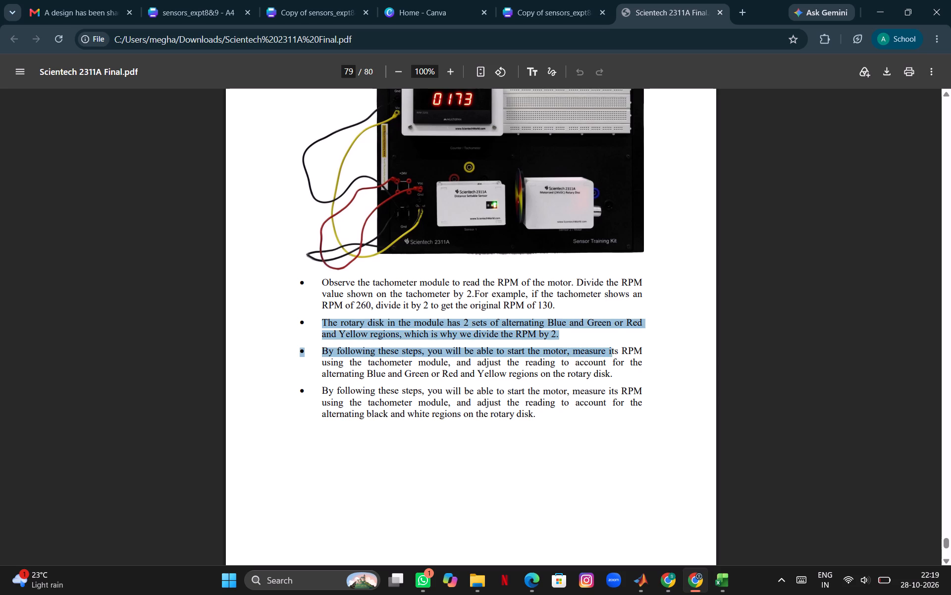
pyautogui.moveTo(615, 348); pyautogui.dragTo(664, 335)
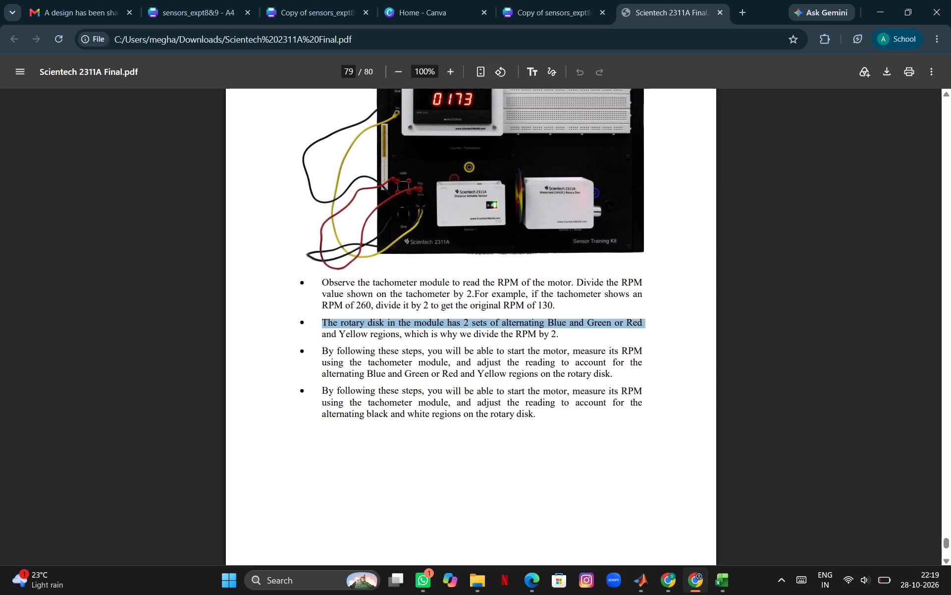
pyautogui.moveTo(561, 334); pyautogui.dragTo(525, 328)
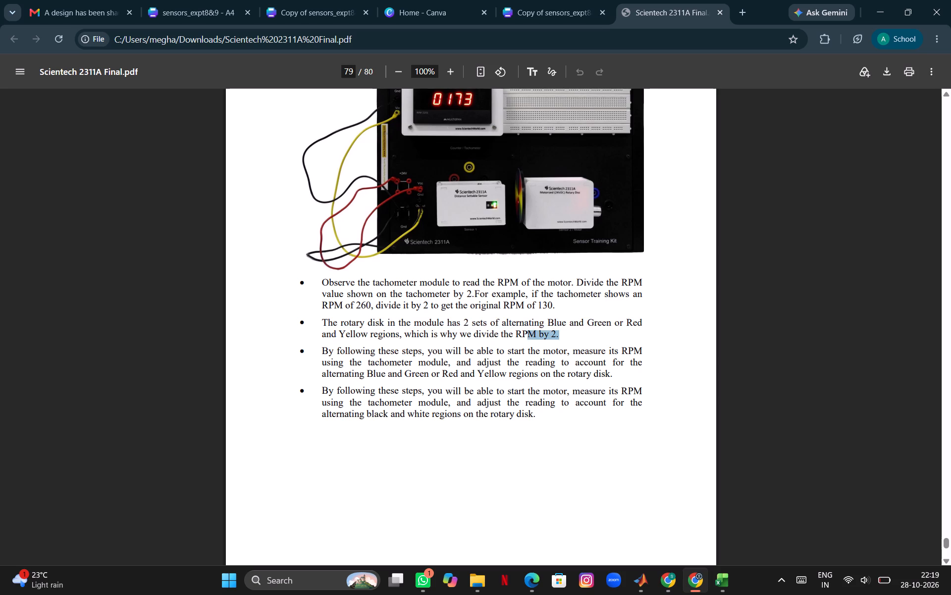
pyautogui.moveTo(525, 328); pyautogui.dragTo(316, 316)
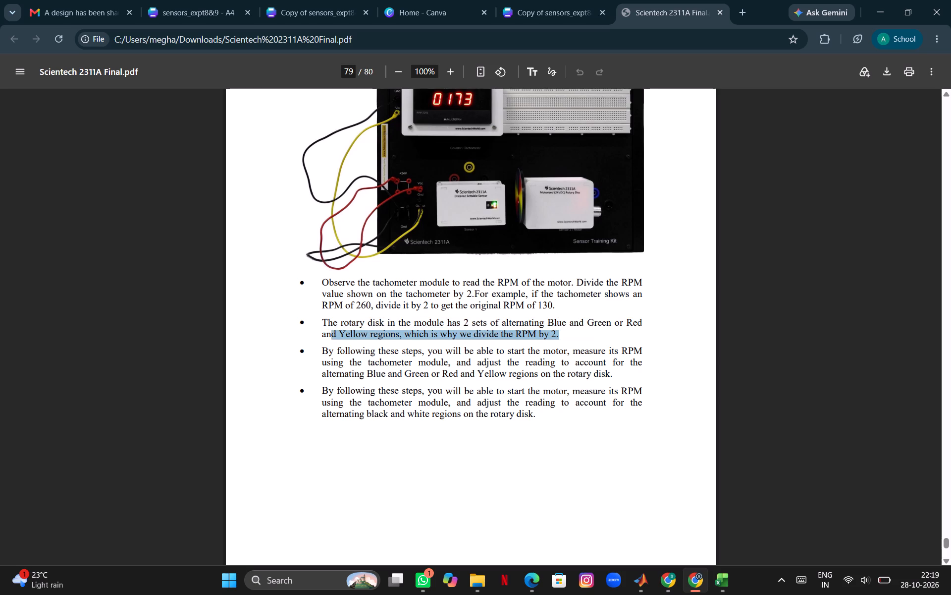
pyautogui.moveTo(316, 316); pyautogui.dragTo(315, 314)
pyautogui.hotkey('ctrl', 'c')
# Back in the sensors_expt8&9 design, end the Part 10 observation sentence with a full stop and append the copied rotary disk sentence.
pyautogui.moveTo(585, 0); pyautogui.dragTo(586, 9)
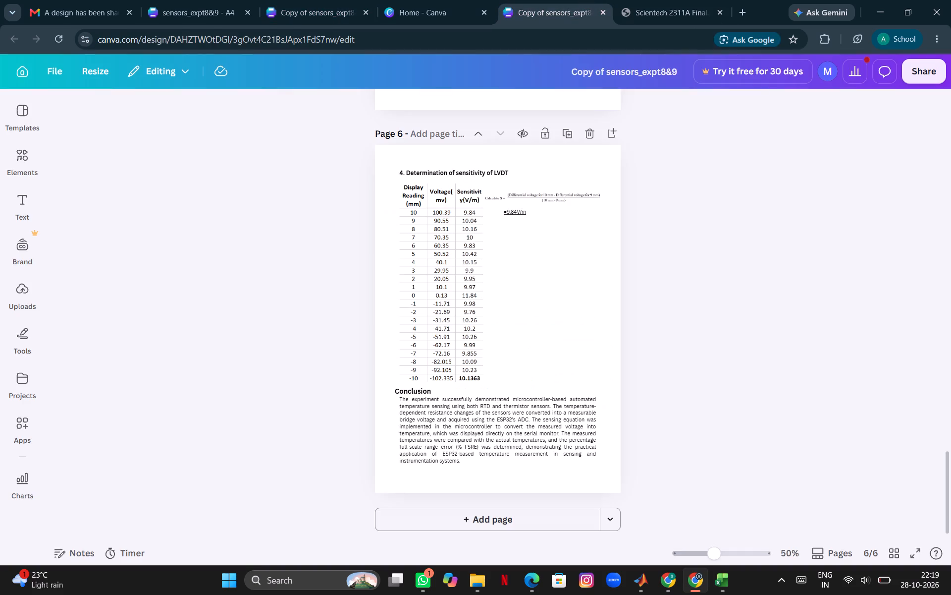
pyautogui.moveTo(156, 10); pyautogui.dragTo(161, 10)
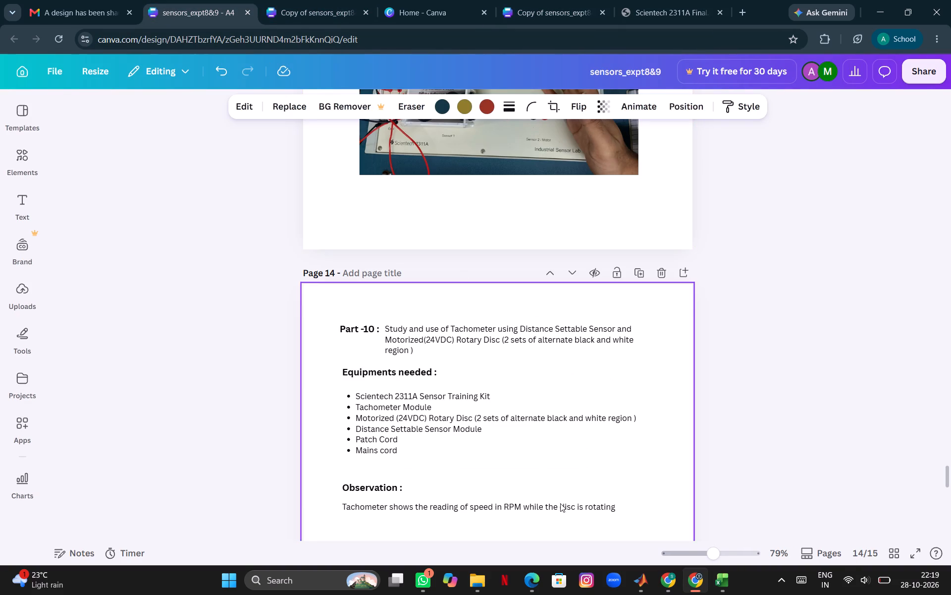
pyautogui.scroll(-4, 559, 336)
pyautogui.scroll(1, 567, 326)
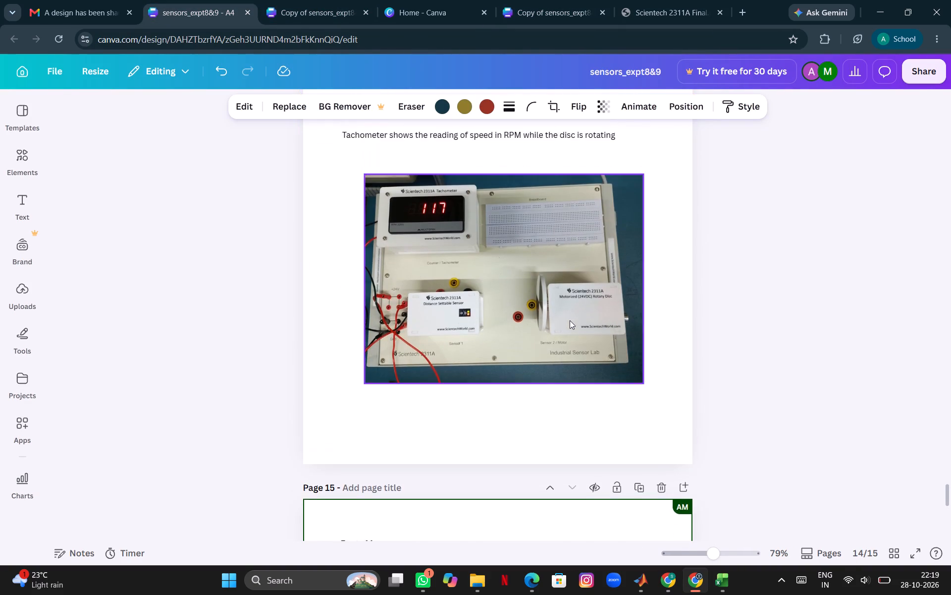
pyautogui.scroll(2, 570, 320)
pyautogui.click(621, 261)
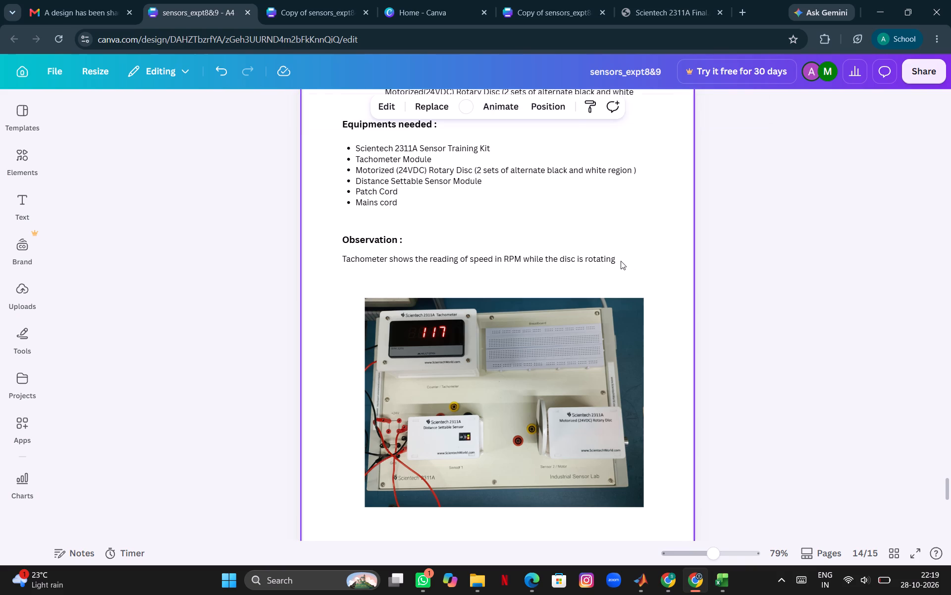
pyautogui.click(616, 257)
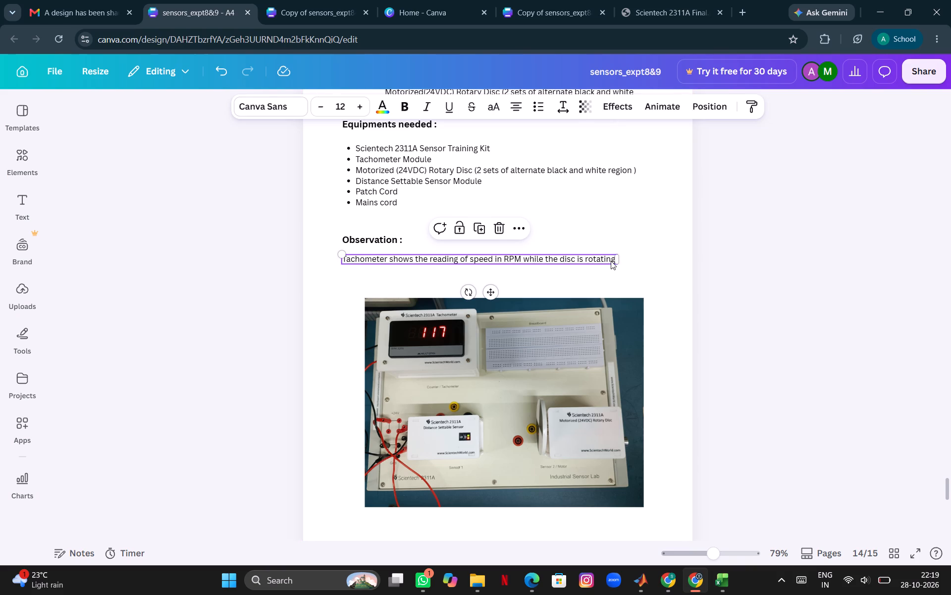
pyautogui.click(611, 261)
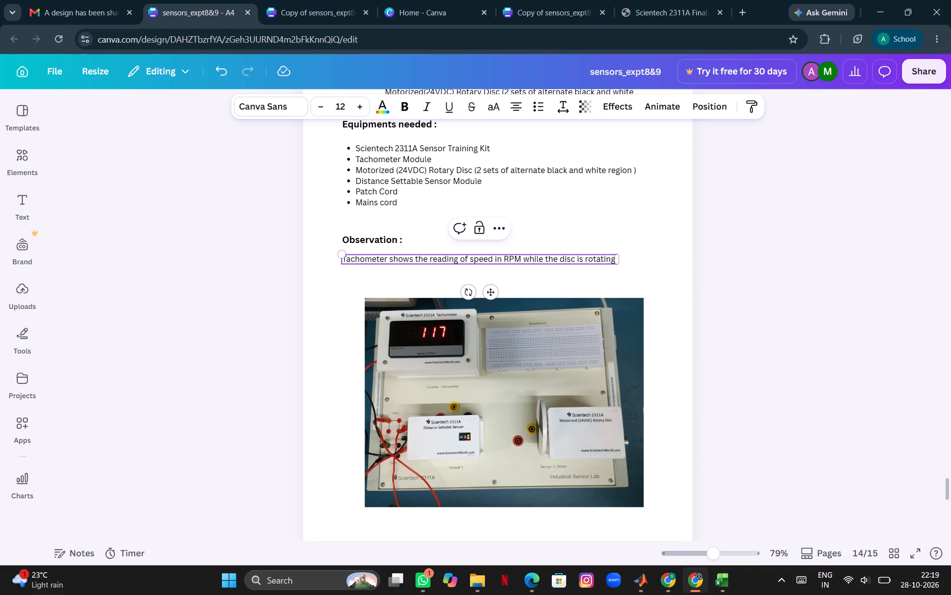
pyautogui.press('Right')
pyautogui.write('.')
pyautogui.press('space')
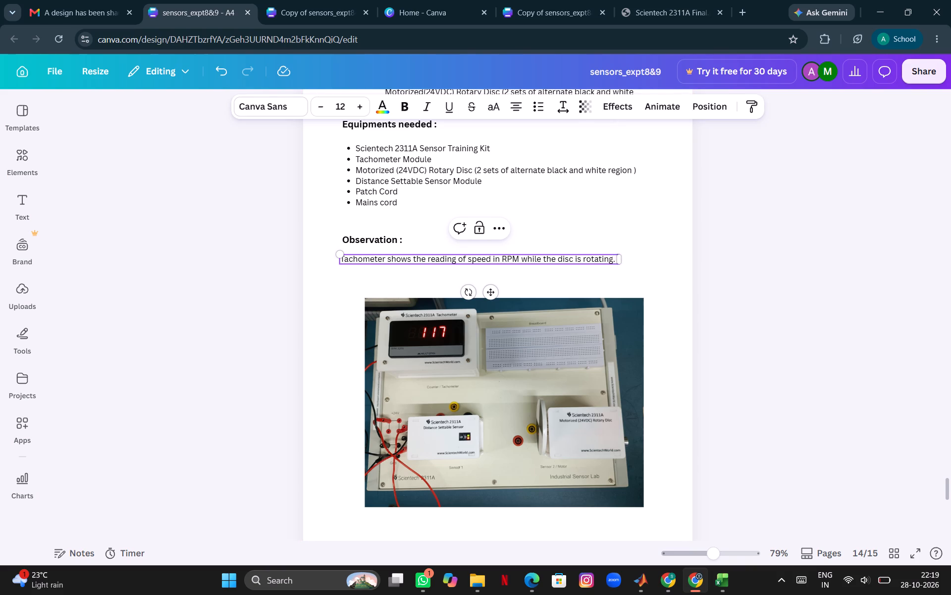
pyautogui.hotkey('ctrl', 'v')
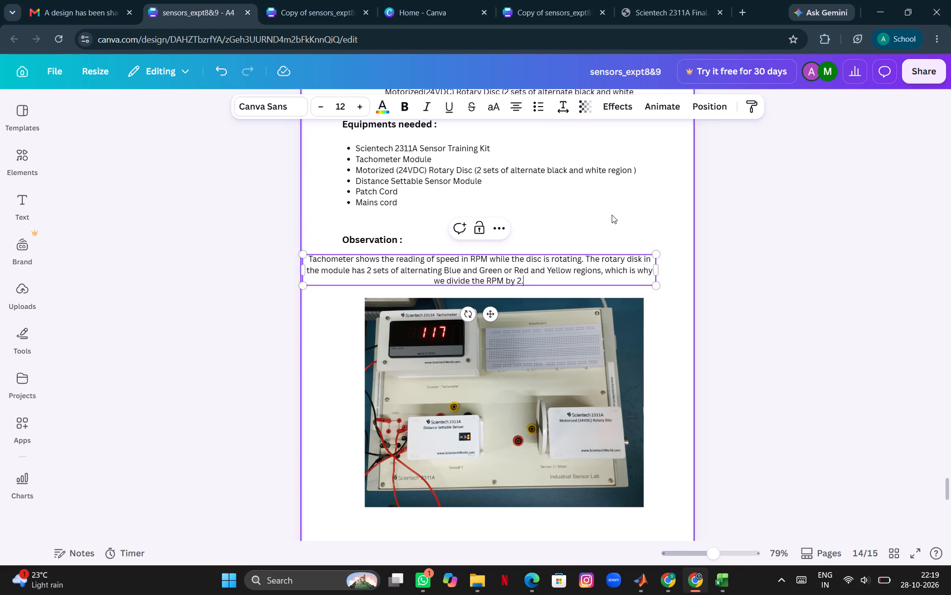
# Left-align the Part 10 observation text.
pyautogui.click(521, 108)
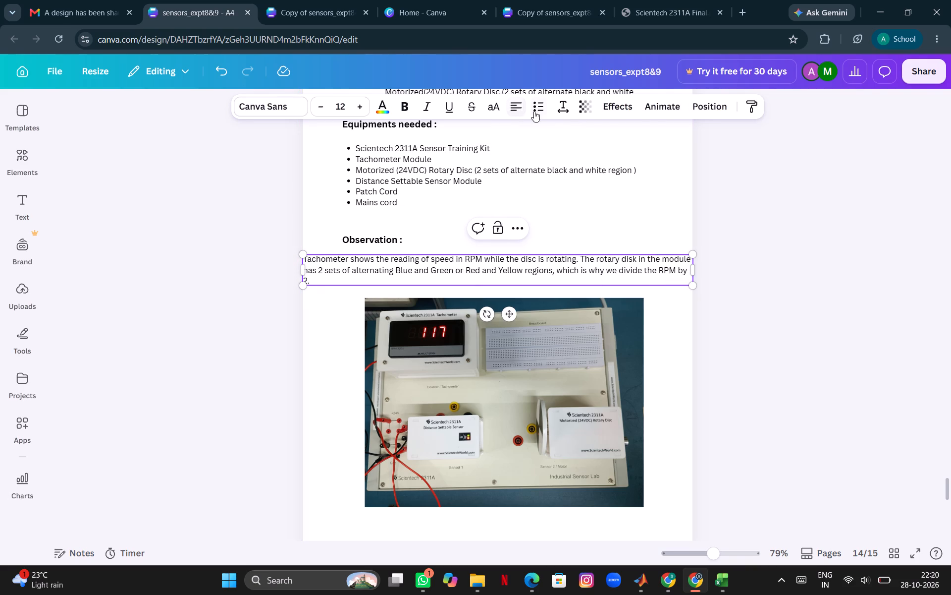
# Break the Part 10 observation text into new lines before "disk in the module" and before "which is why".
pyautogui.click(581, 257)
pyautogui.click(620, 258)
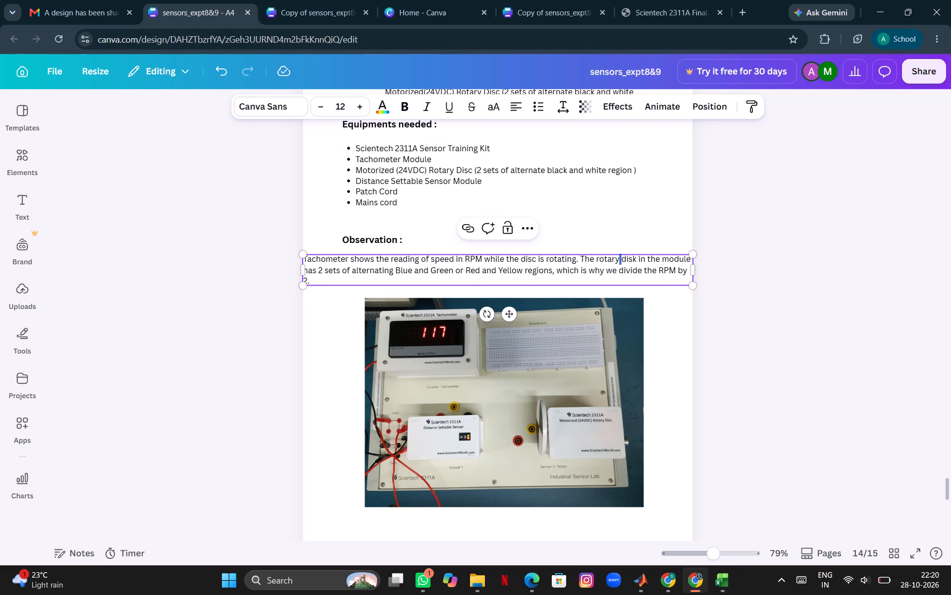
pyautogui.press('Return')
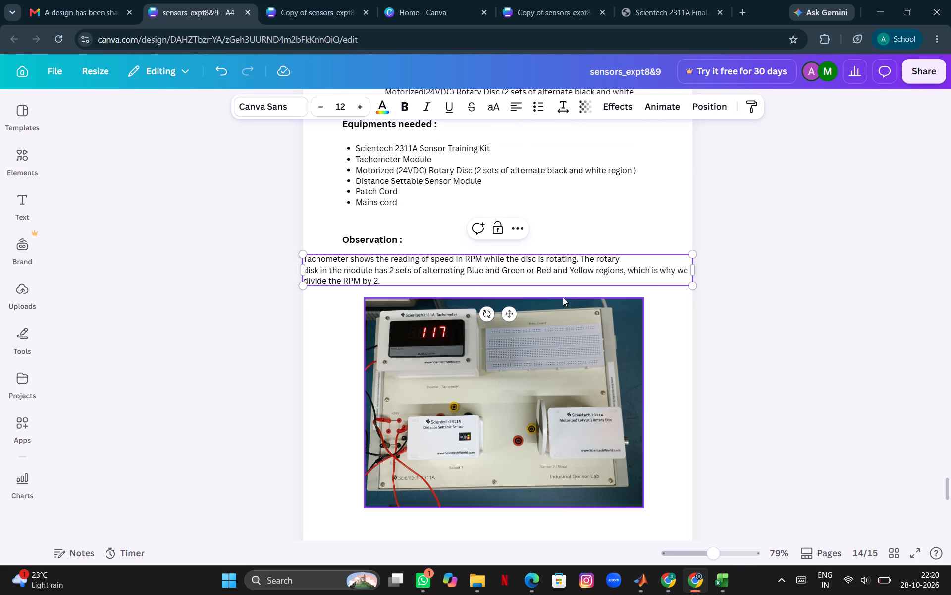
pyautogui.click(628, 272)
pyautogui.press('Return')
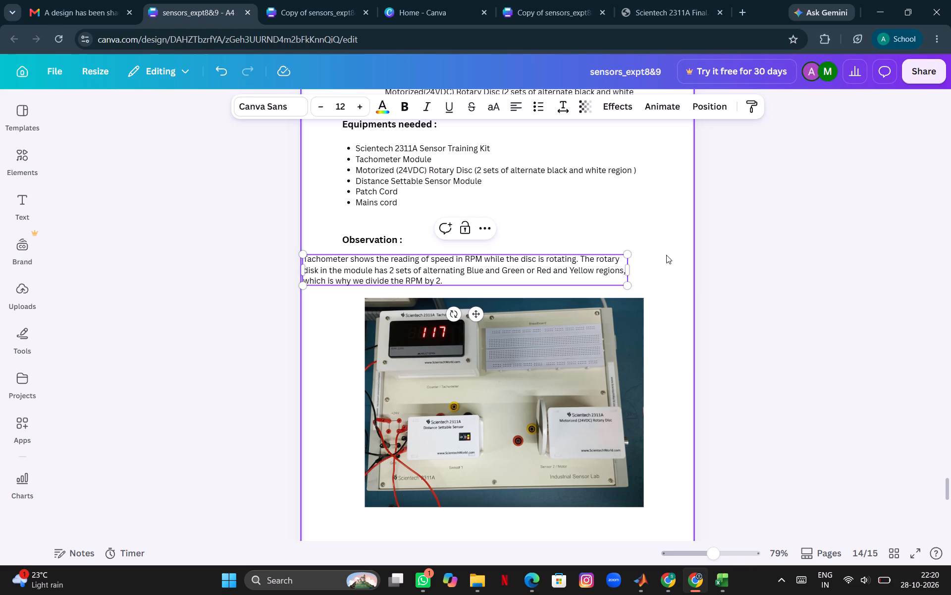
# Move the Part 10 observation text beneath the "Observation :" heading, aligned with the heading's left edge.
pyautogui.click(667, 254)
pyautogui.moveTo(594, 270); pyautogui.dragTo(633, 266)
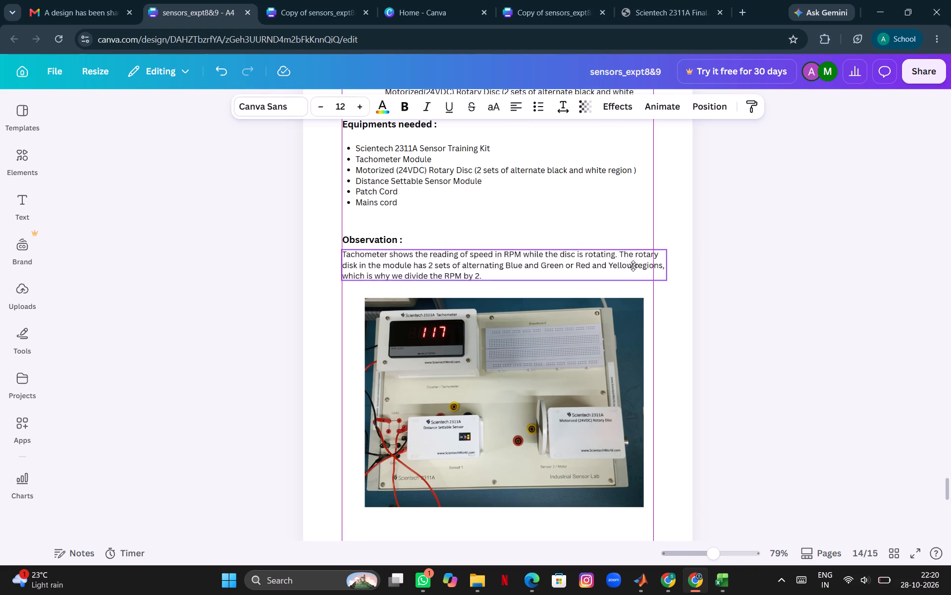
pyautogui.moveTo(633, 266); pyautogui.dragTo(632, 274)
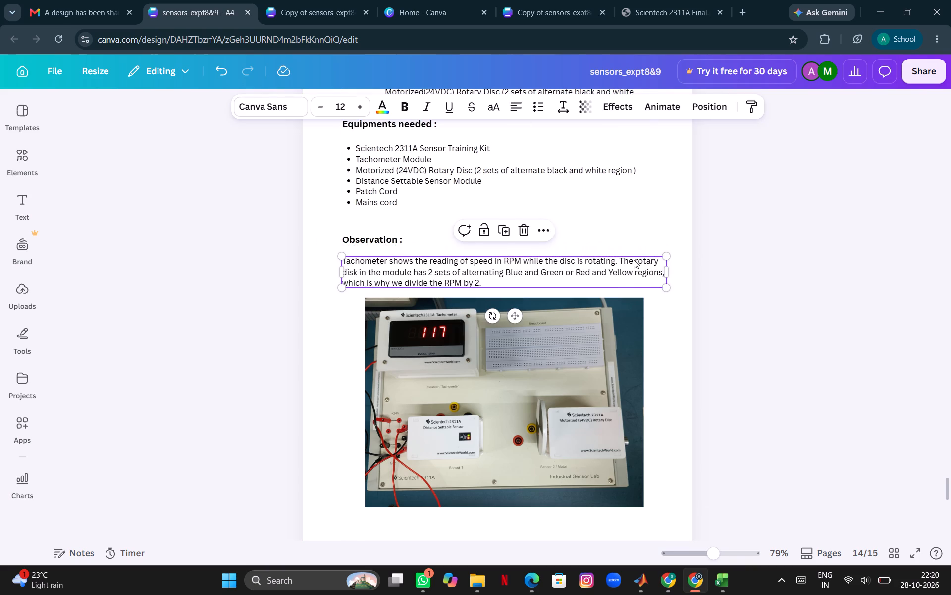
# Start the observation's second line at "rotary" and rejoin "disk in the module" to it with a space.
pyautogui.click(634, 260)
pyautogui.press('Return')
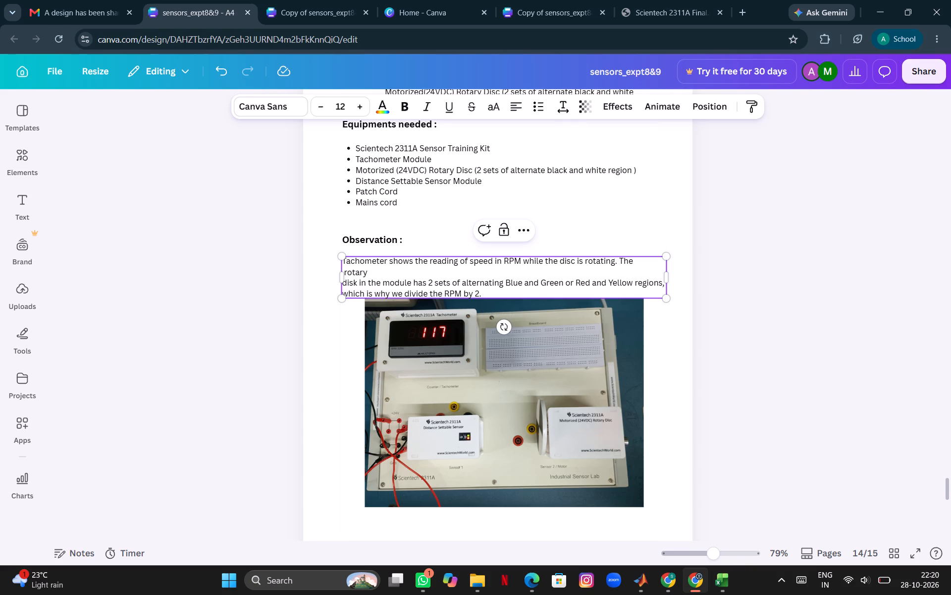
pyautogui.click(352, 282)
pyautogui.press('Left')
pyautogui.press('Left')
pyautogui.press('Left')
pyautogui.press('BackSpace')
pyautogui.press('space')
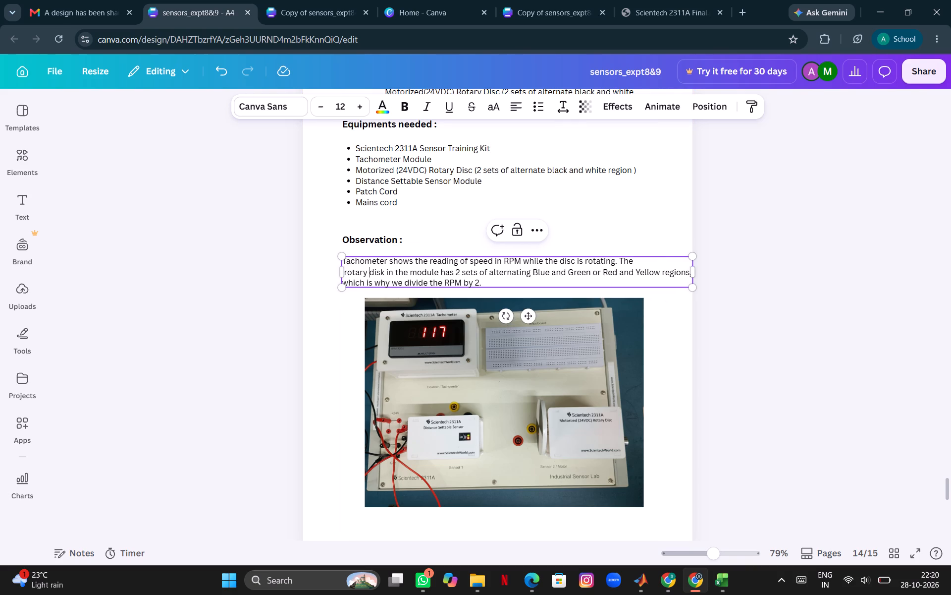
# Start the observation's third line at "and Yellow regions," and rejoin "which is why we divide the RPM by 2." to it.
pyautogui.click(619, 272)
pyautogui.press('Return')
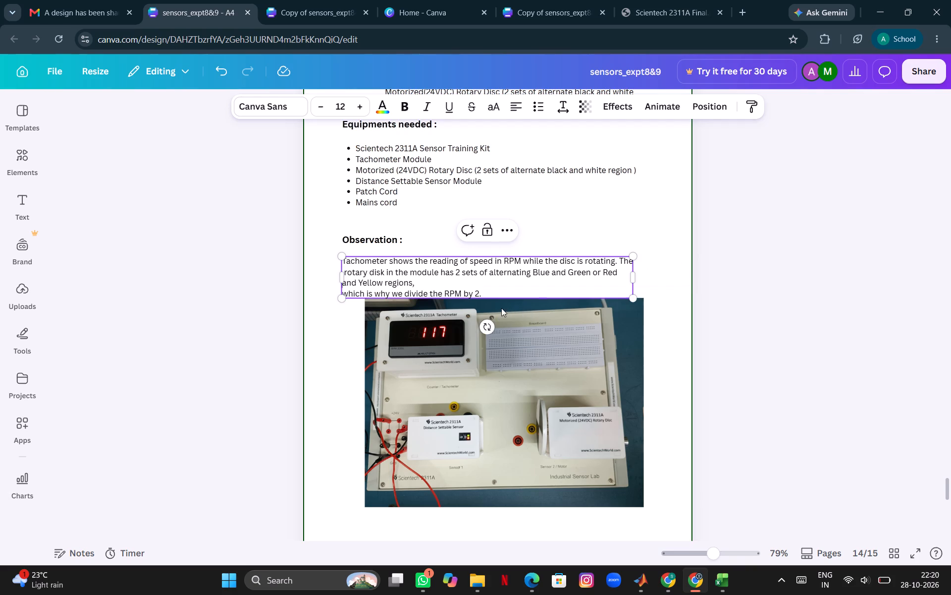
pyautogui.click(357, 294)
pyautogui.press('Left')
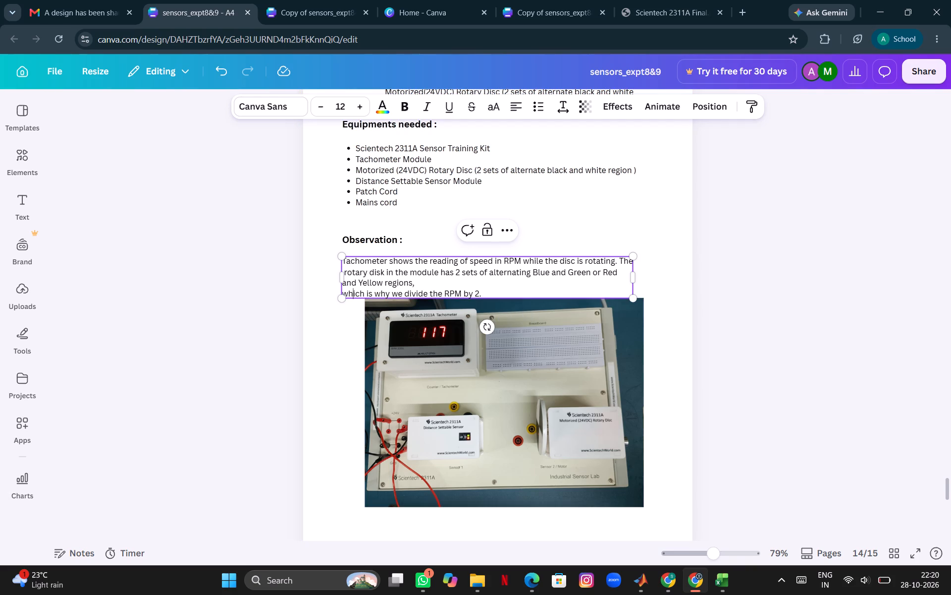
pyautogui.press('Left')
pyautogui.press('Left')
pyautogui.press('BackSpace')
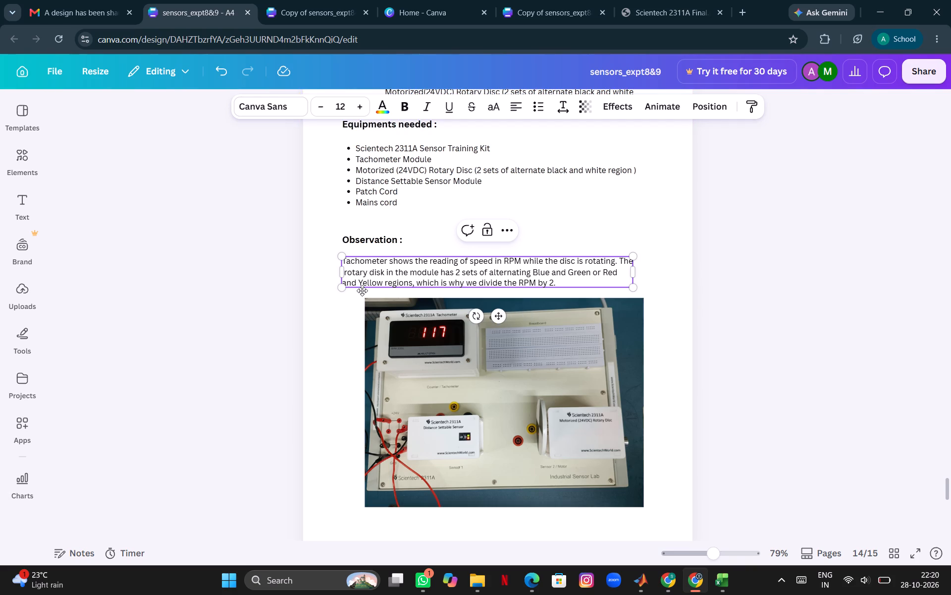
# Move the Part 10 equipment list slightly up and left, closer beneath the "Equipments needed :" heading.
pyautogui.moveTo(616, 196); pyautogui.dragTo(617, 201)
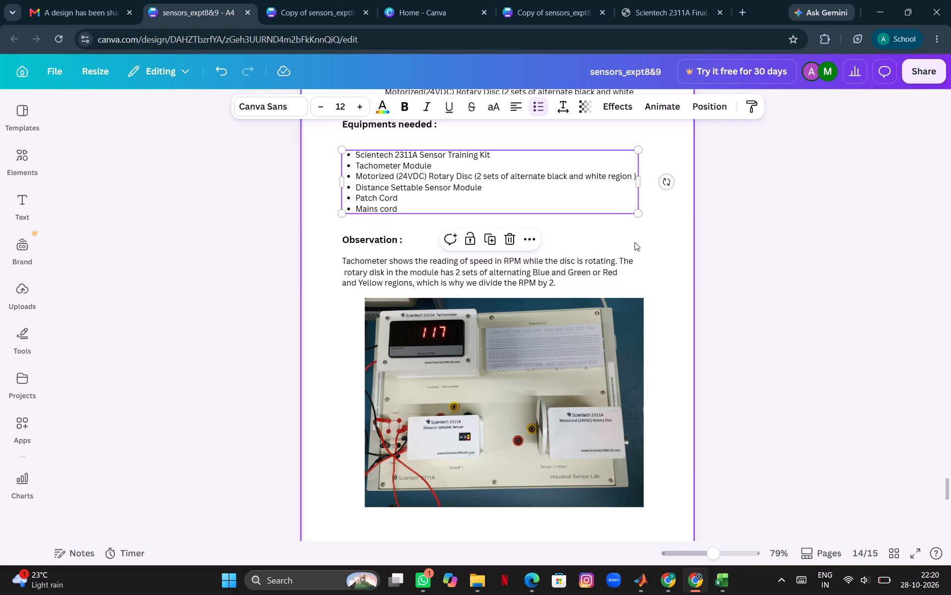
pyautogui.click(665, 245)
pyautogui.moveTo(616, 207); pyautogui.dragTo(615, 201)
pyautogui.click(678, 236)
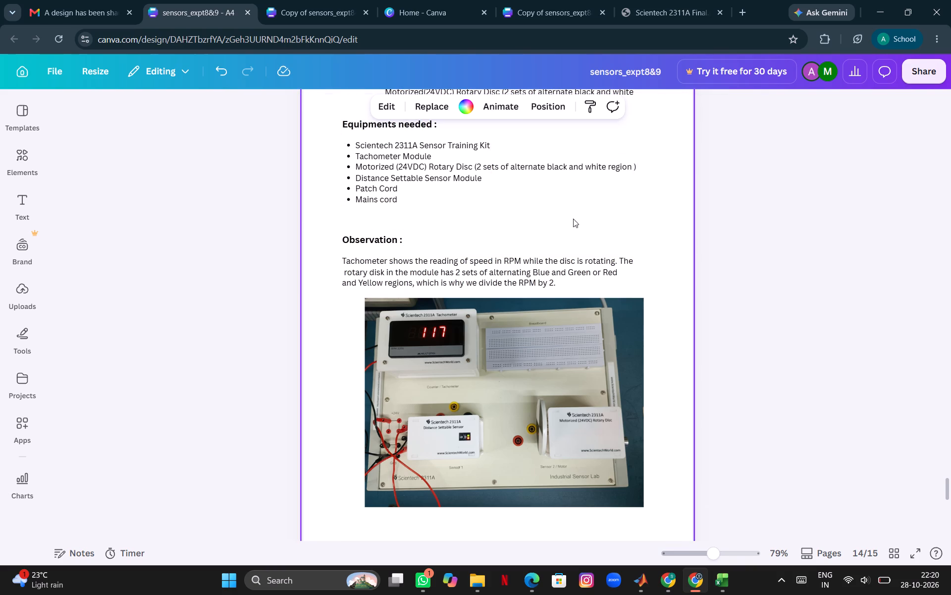
pyautogui.click(552, 185)
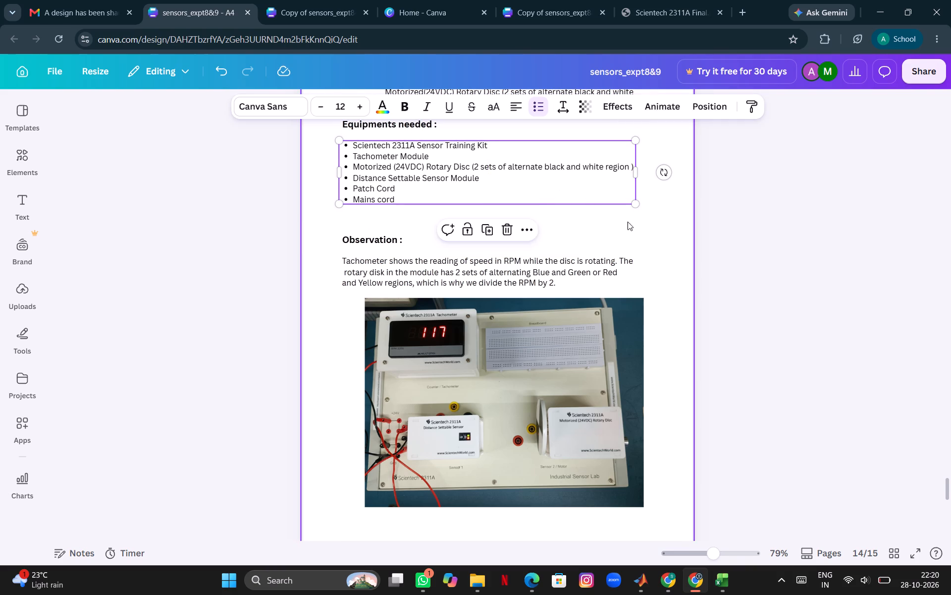
pyautogui.click(649, 229)
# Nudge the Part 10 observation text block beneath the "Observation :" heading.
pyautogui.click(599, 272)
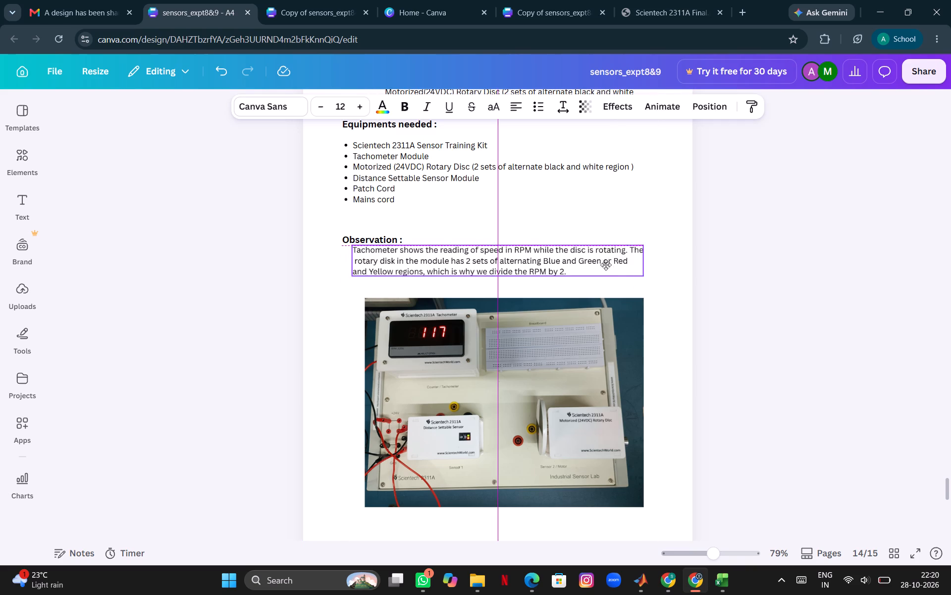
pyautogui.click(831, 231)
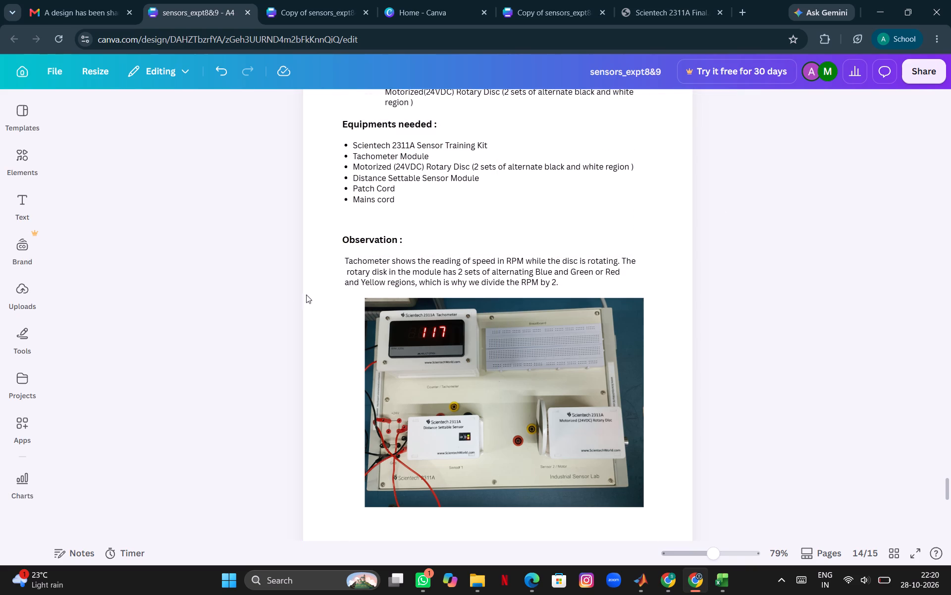
# Remove the space before "rotary" on the observation's second line and insert "ta" so the word reads "rotatary".
pyautogui.click(347, 273)
pyautogui.click(347, 273)
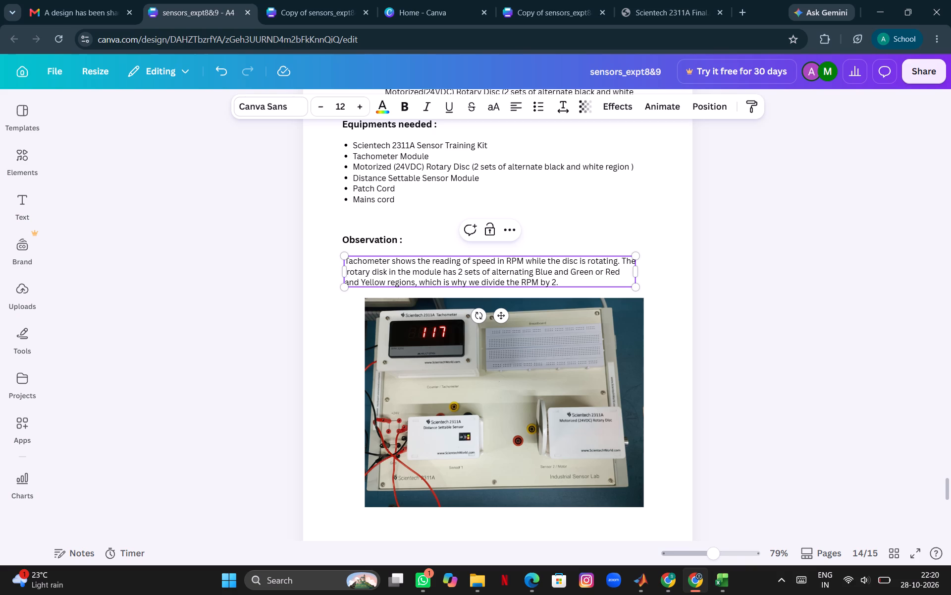
pyautogui.press('BackSpace')
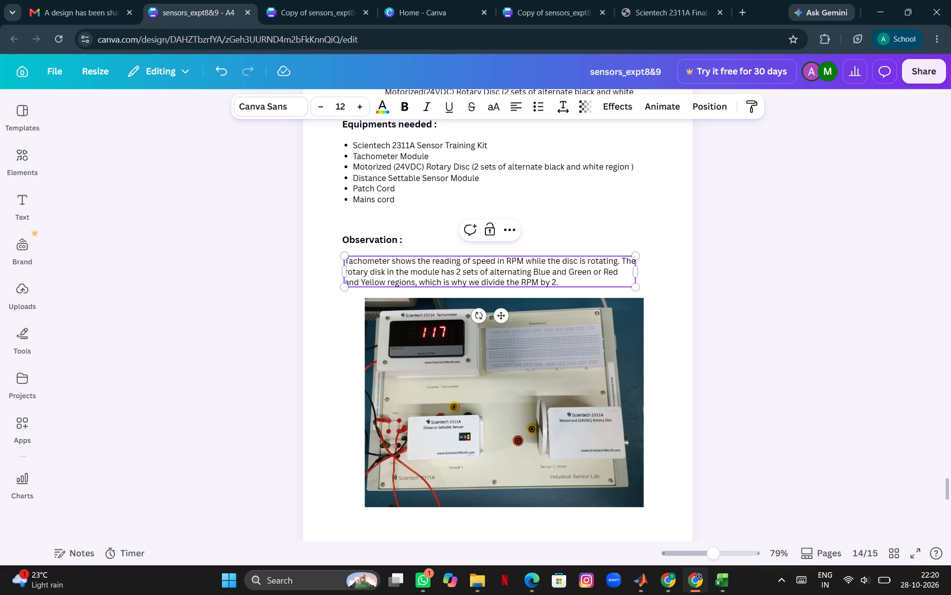
pyautogui.click(360, 270)
pyautogui.write('ta')
pyautogui.click(661, 235)
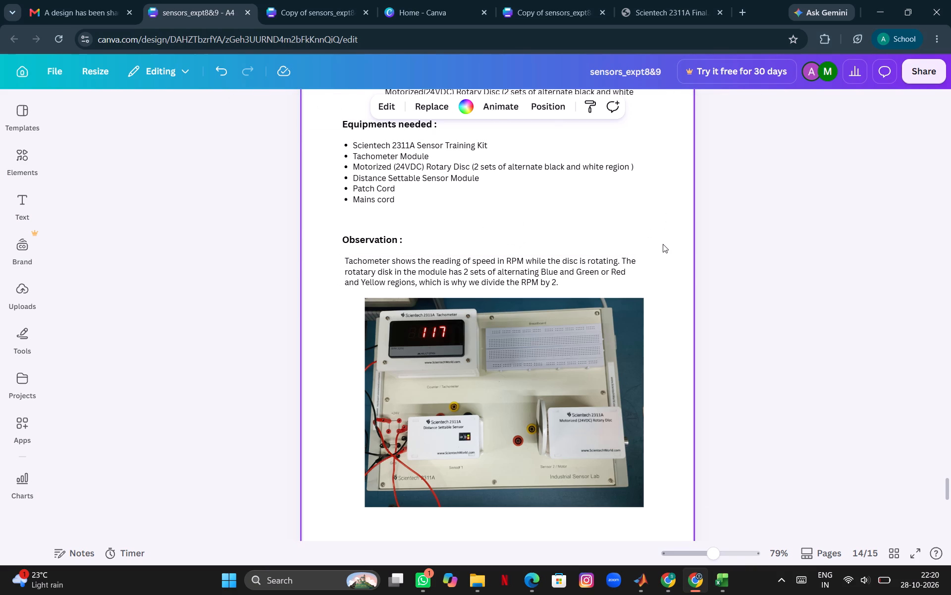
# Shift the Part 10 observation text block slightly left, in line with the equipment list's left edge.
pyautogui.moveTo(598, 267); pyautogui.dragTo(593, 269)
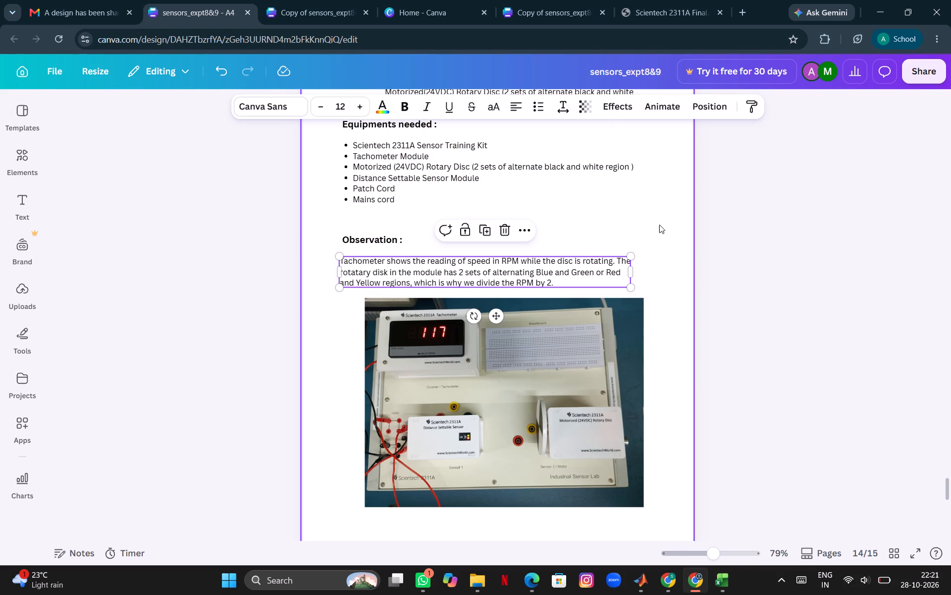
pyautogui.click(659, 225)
# Move the tachometer photo on the Part 10 page down to leave a gap below the observation text.
pyautogui.moveTo(593, 405); pyautogui.dragTo(593, 406)
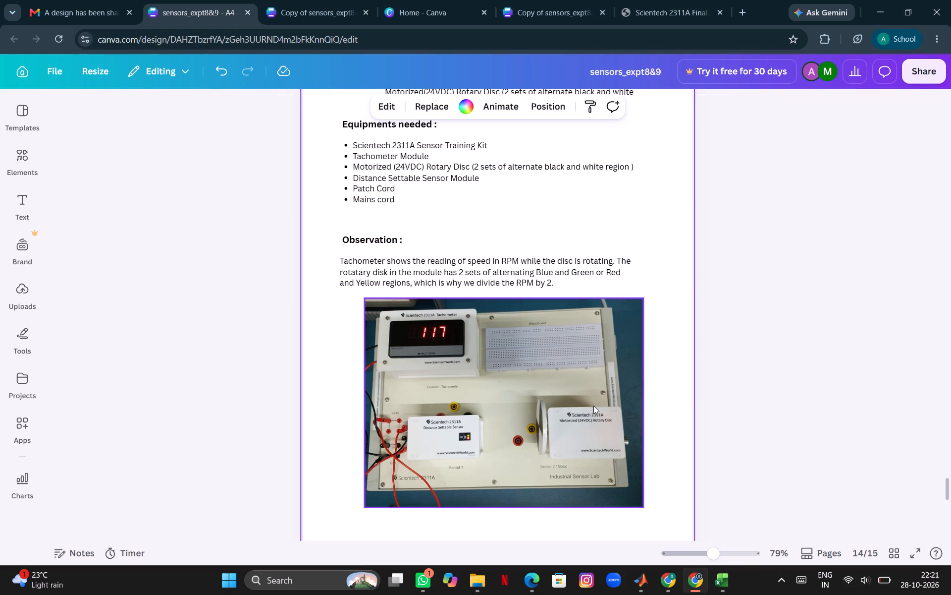
pyautogui.moveTo(593, 406); pyautogui.dragTo(594, 424)
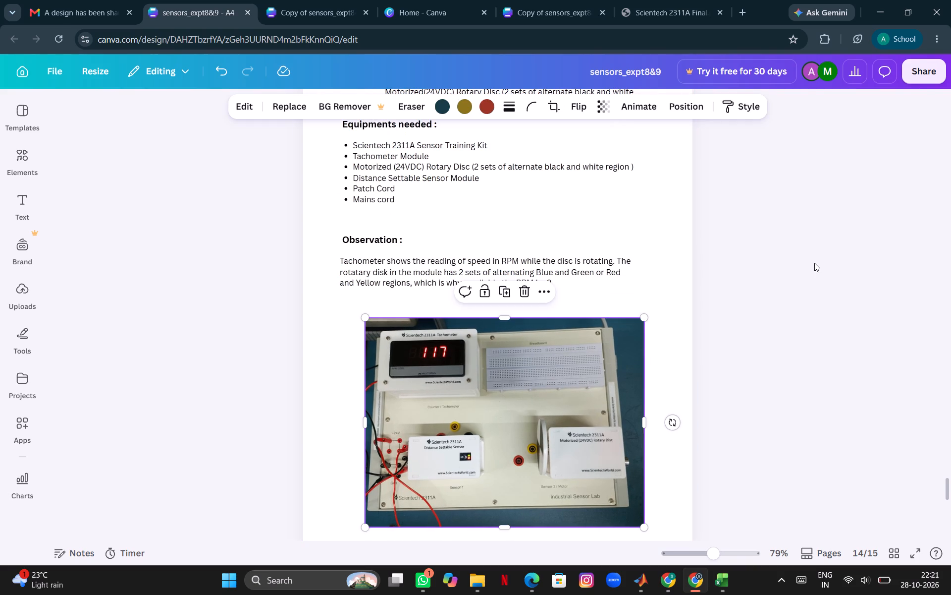
pyautogui.scroll(-1, 814, 263)
pyautogui.click(830, 256)
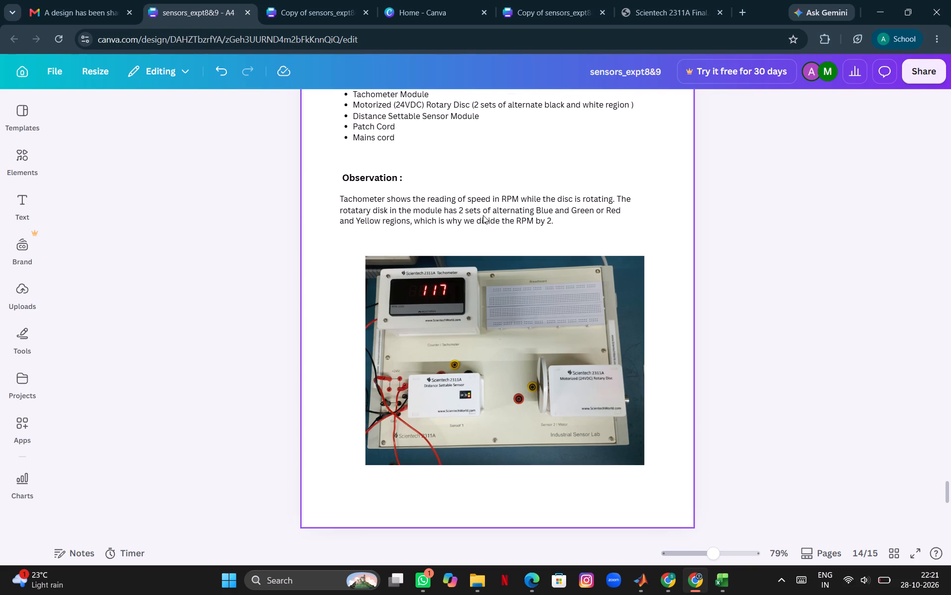
# Align the Part 10 "Observation :" heading with the "Part -10 :" label's left edge and place the observation text directly beneath it.
pyautogui.click(387, 199)
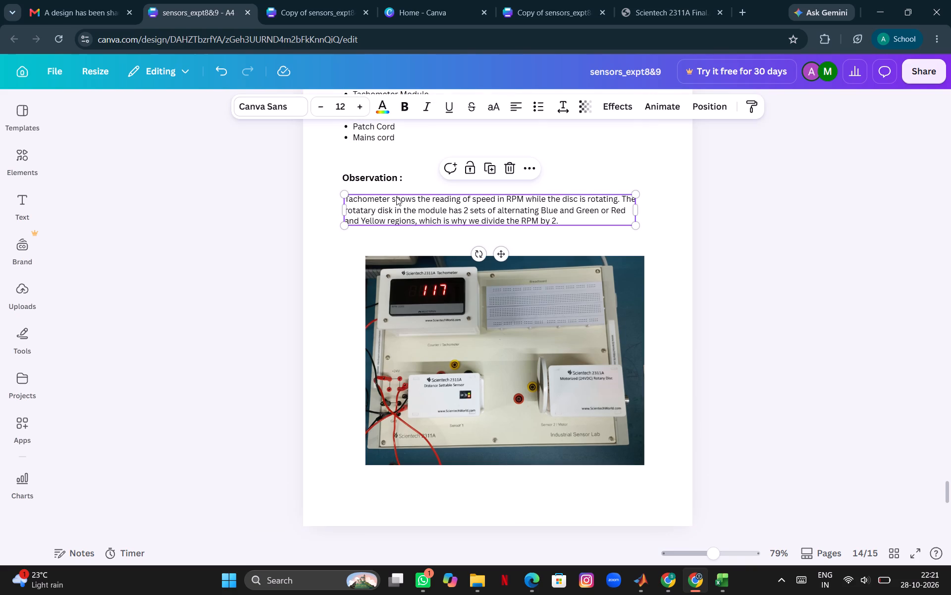
pyautogui.click(383, 176)
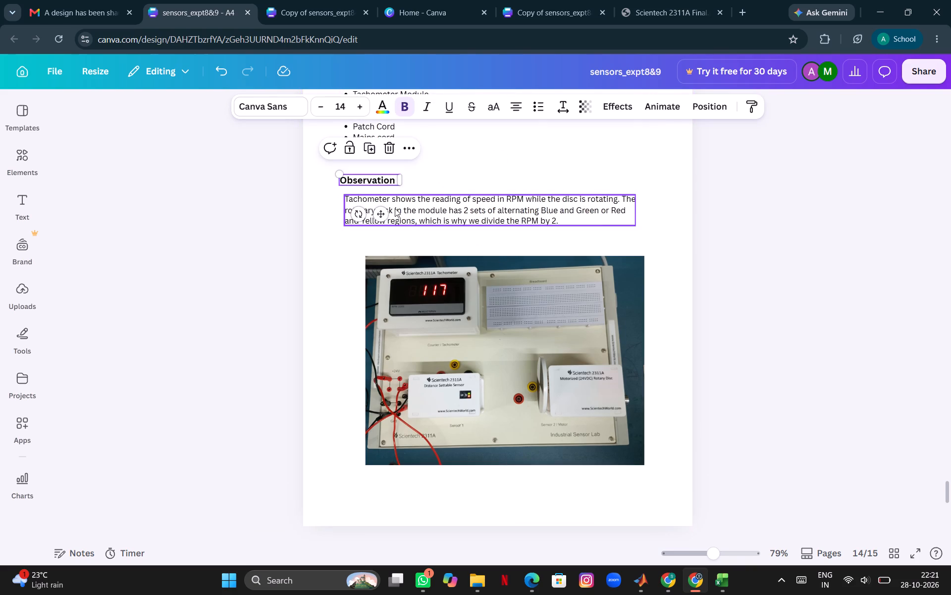
pyautogui.moveTo(410, 213); pyautogui.dragTo(407, 224)
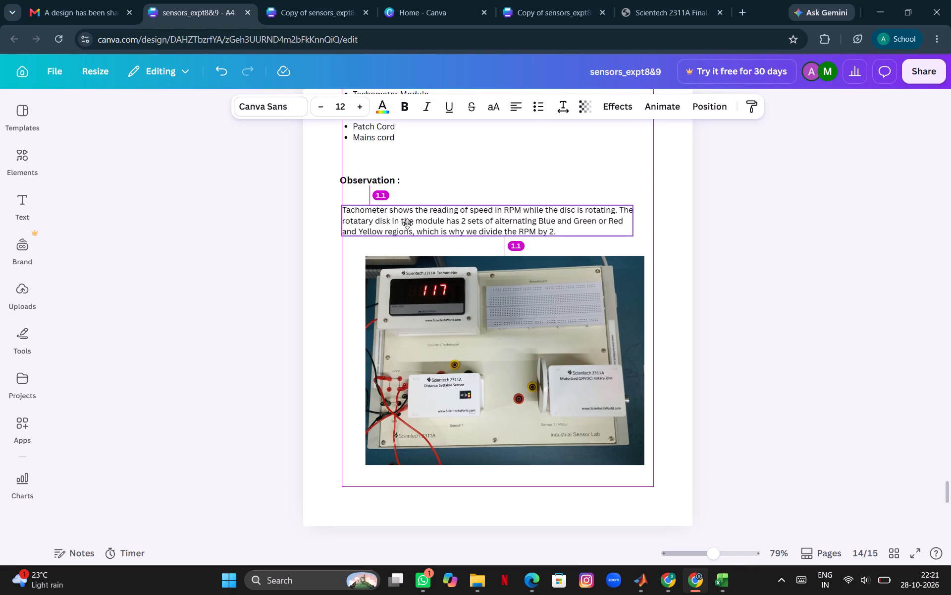
pyautogui.moveTo(407, 224); pyautogui.dragTo(407, 221)
pyautogui.click(842, 221)
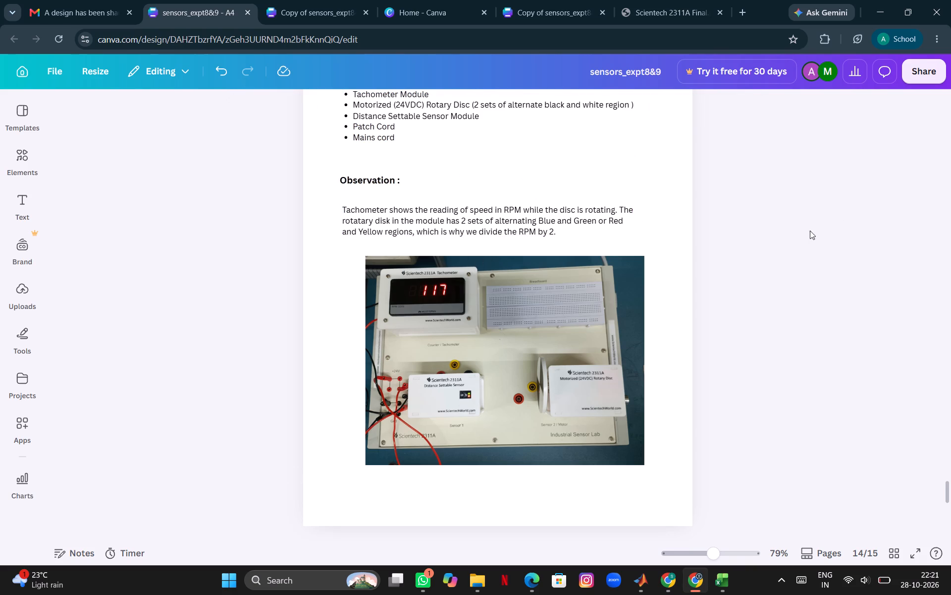
pyautogui.scroll(2, 792, 236)
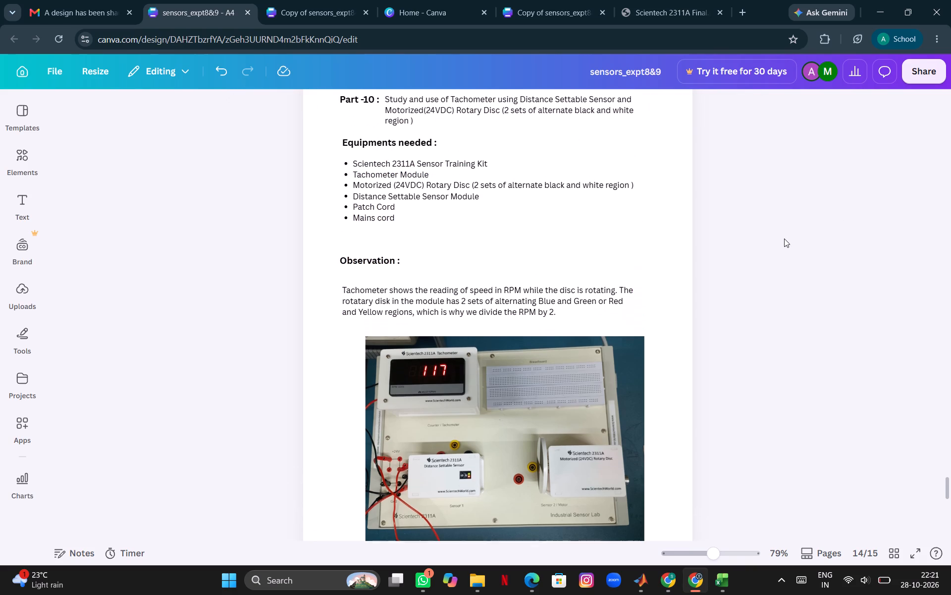
pyautogui.moveTo(498, 346); pyautogui.dragTo(497, 339)
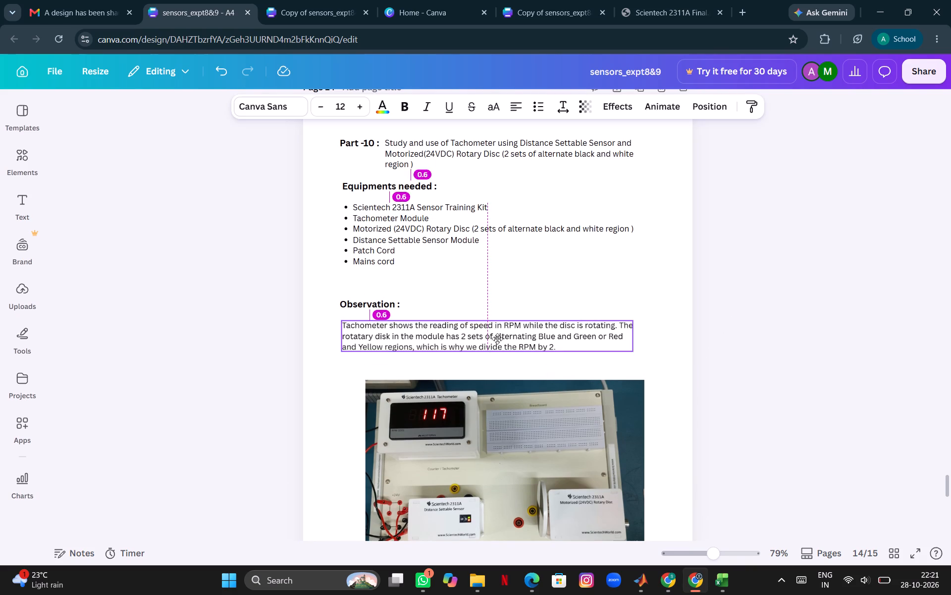
pyautogui.moveTo(497, 339); pyautogui.dragTo(495, 336)
pyautogui.click(950, 266)
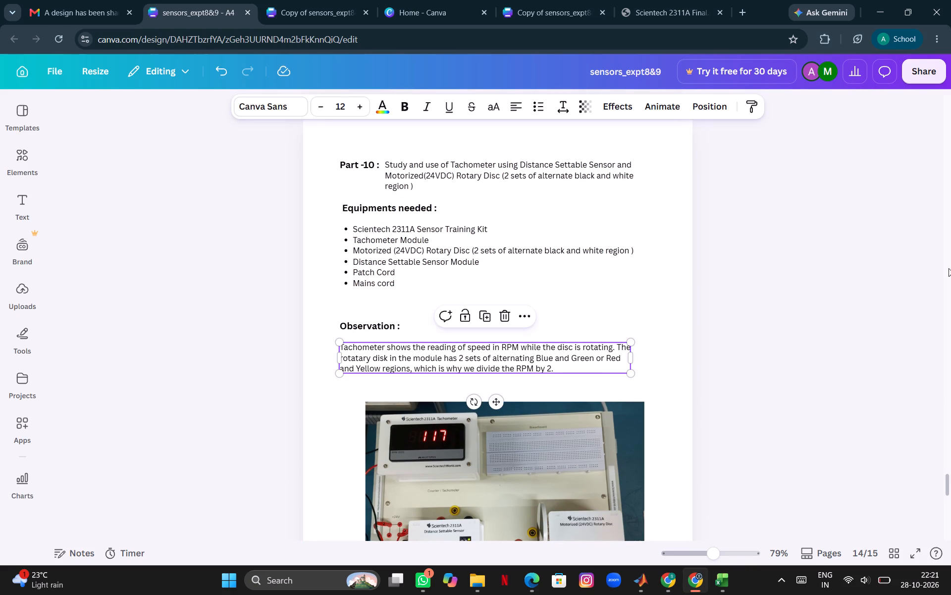
pyautogui.moveTo(918, 299); pyautogui.dragTo(911, 300)
pyautogui.scroll(4, 790, 297)
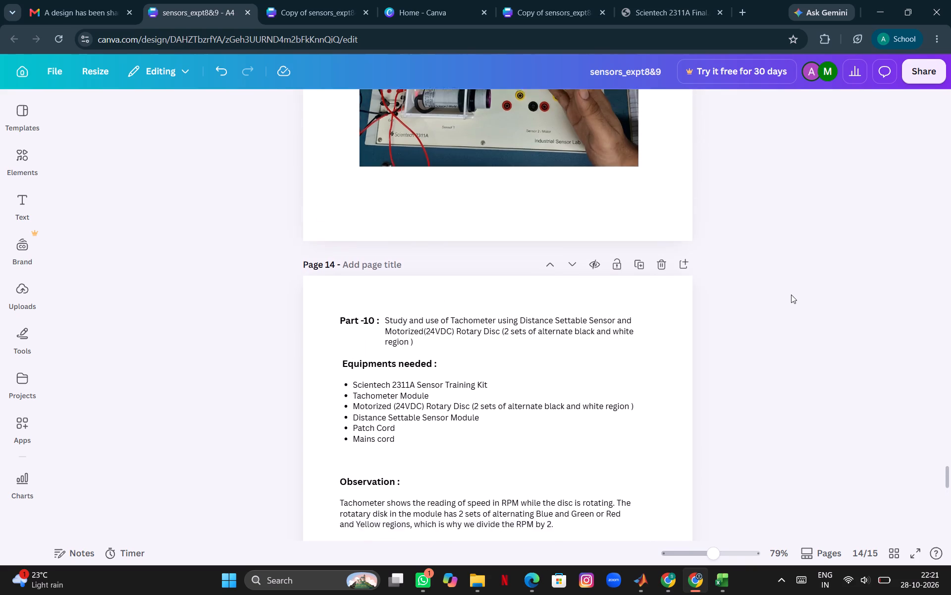
pyautogui.scroll(4, 790, 295)
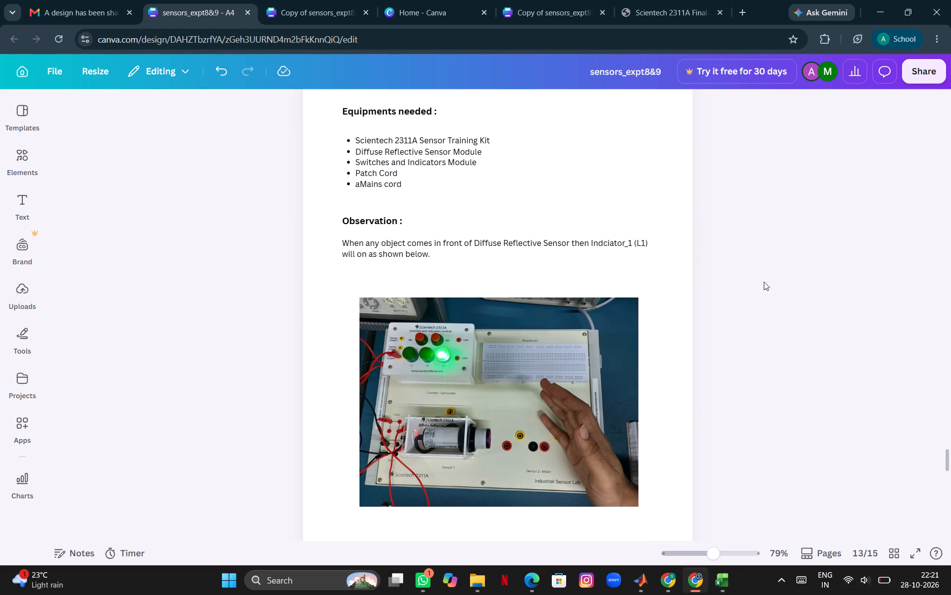
pyautogui.scroll(-7, 741, 247)
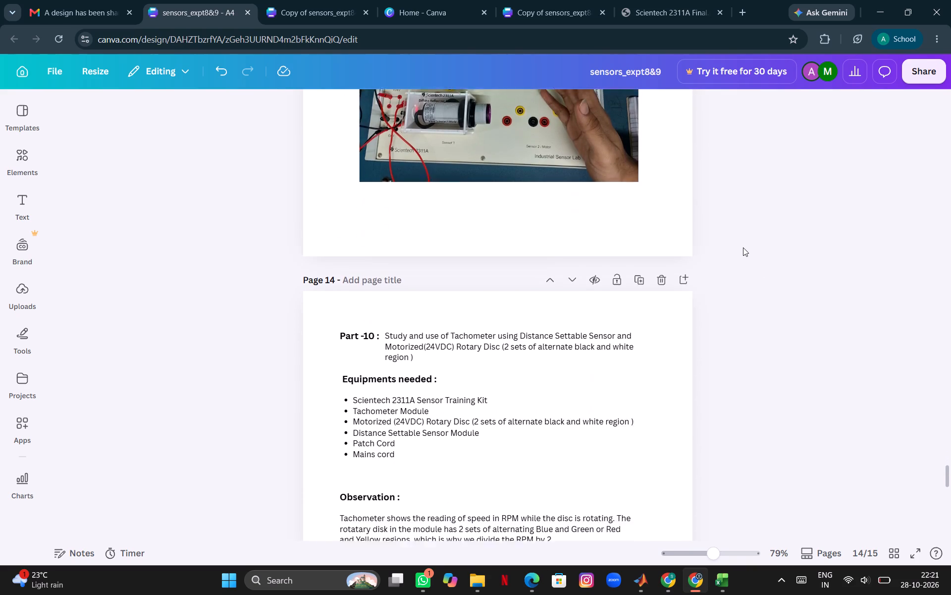
pyautogui.scroll(-4, 743, 248)
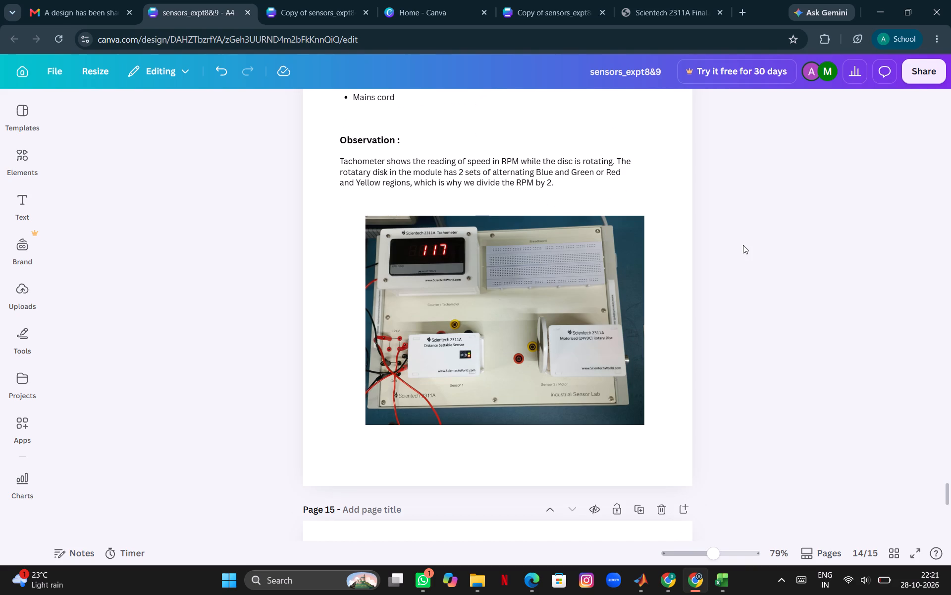
pyautogui.scroll(-7, 743, 244)
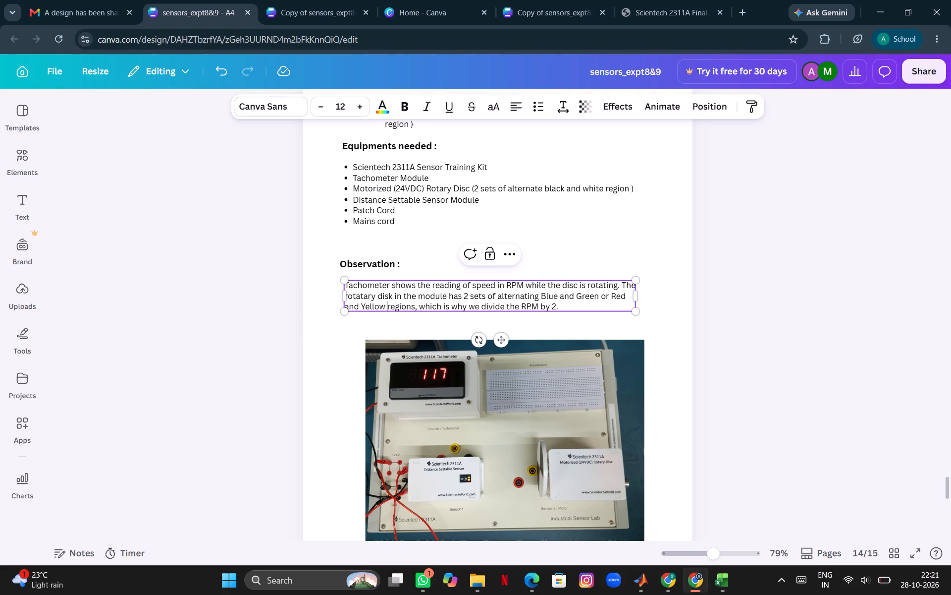
pyautogui.press('BackSpace')
pyautogui.press('BackSpace')
pyautogui.press('BackSpace')
pyautogui.press('BackSpace')
pyautogui.press('BackSpace')
pyautogui.press('BackSpace')
pyautogui.press('BackSpace')
pyautogui.press('BackSpace')
pyautogui.press('BackSpace')
pyautogui.press('BackSpace')
pyautogui.press('BackSpace')
pyautogui.press('BackSpace')
pyautogui.press('BackSpace')
pyautogui.press('BackSpace')
pyautogui.press('BackSpace')
pyautogui.press('BackSpace')
pyautogui.press('BackSpace')
pyautogui.press('BackSpace')
pyautogui.press('BackSpace')
pyautogui.press('BackSpace')
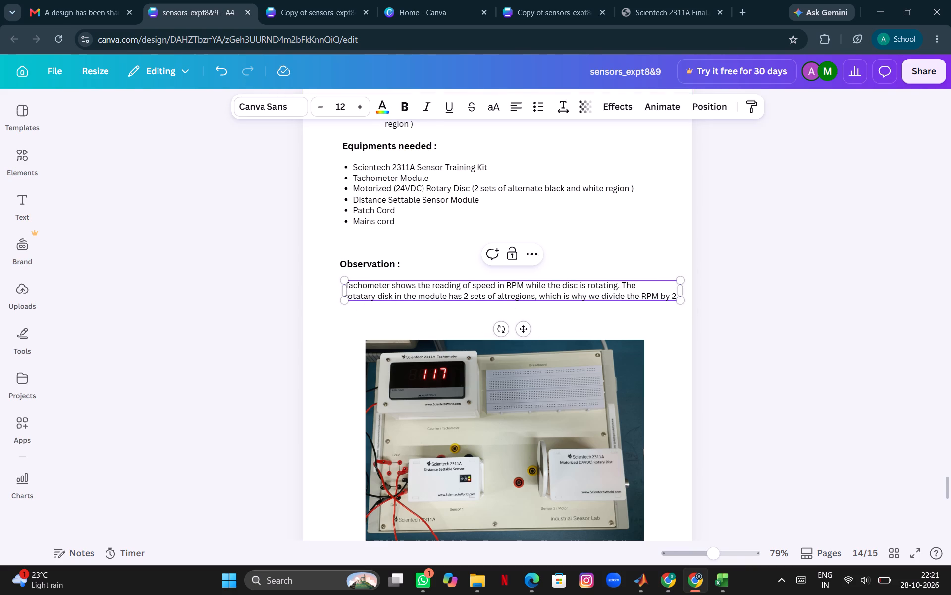
pyautogui.write('ernating')
pyautogui.press('space')
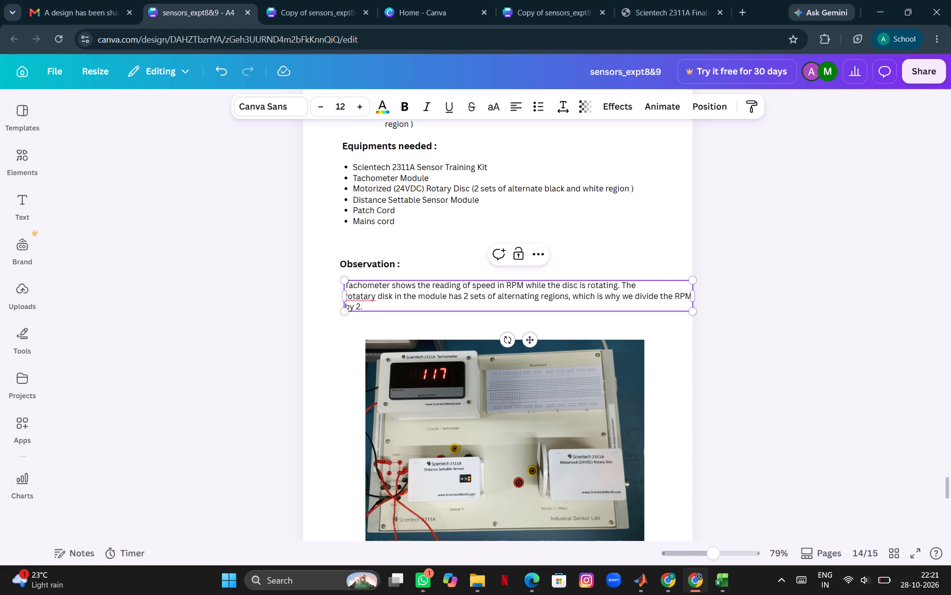
pyautogui.write('Black')
pyautogui.press('space')
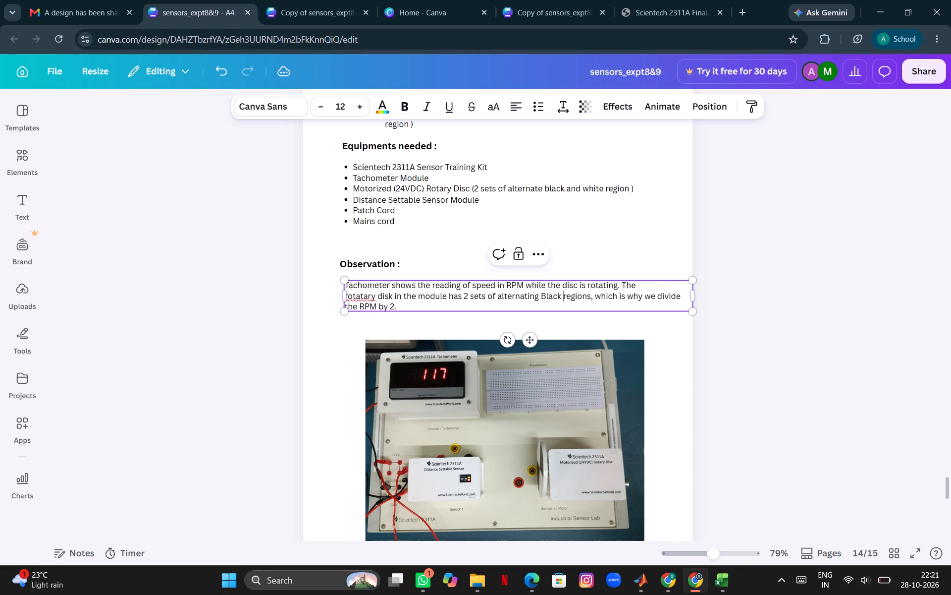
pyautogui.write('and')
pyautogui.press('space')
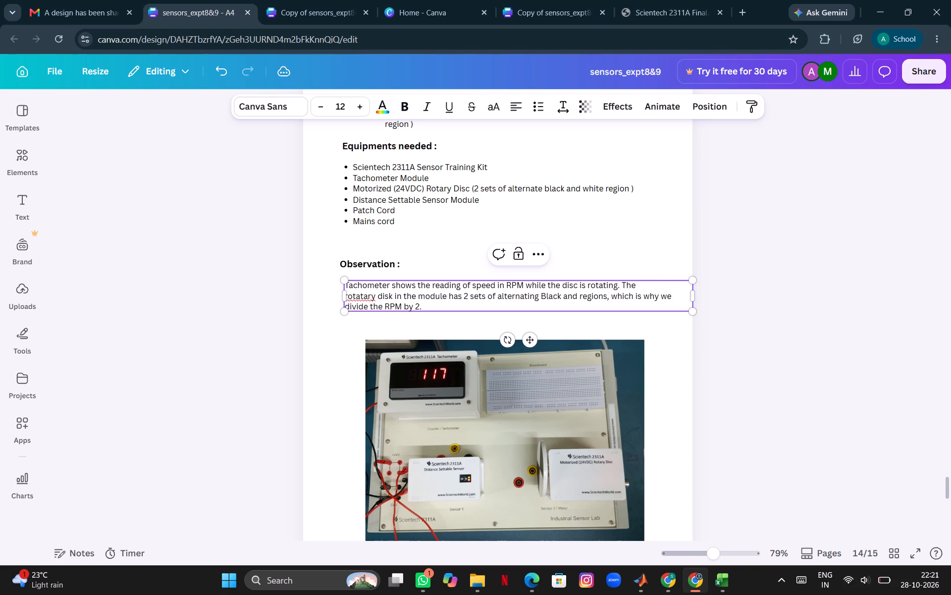
# Insert "White" after "Black and" in the Part 10 observation so the phrase reads "Black and White regions".
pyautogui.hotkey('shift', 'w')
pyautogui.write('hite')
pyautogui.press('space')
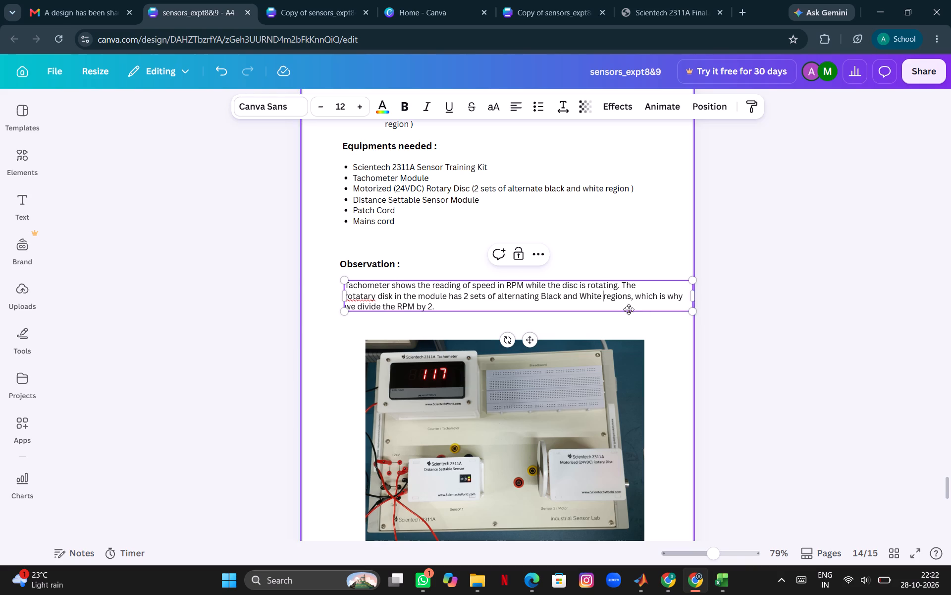
# Break the line after "regions," in the Part 10 observation text.
pyautogui.click(632, 297)
pyautogui.click(635, 297)
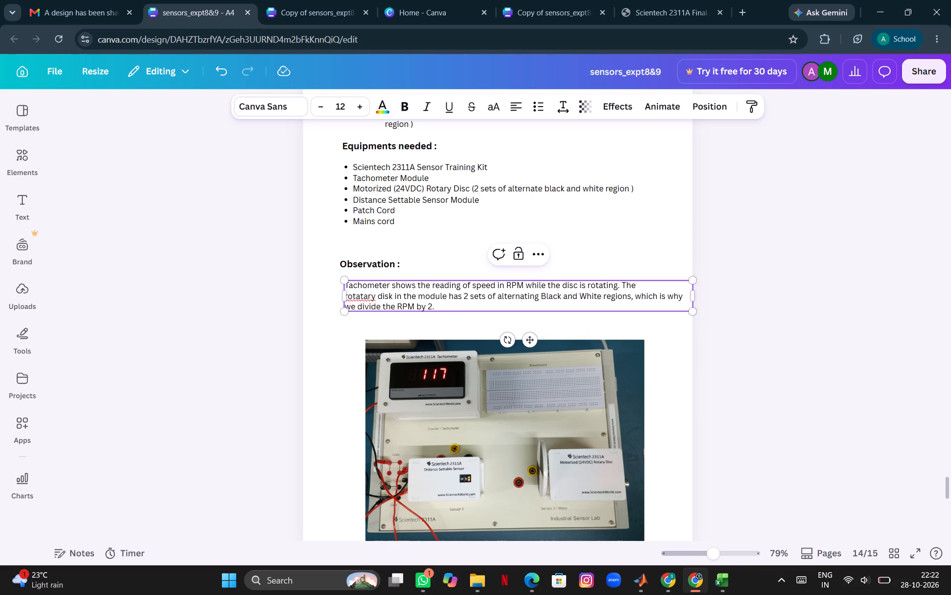
pyautogui.press('Return')
pyautogui.click(659, 263)
# Align the Part 10 "Observation :" heading and its text with the "Equipments needed :" heading's left edge, keeping a small gap between them.
pyautogui.moveTo(607, 300); pyautogui.dragTo(605, 306)
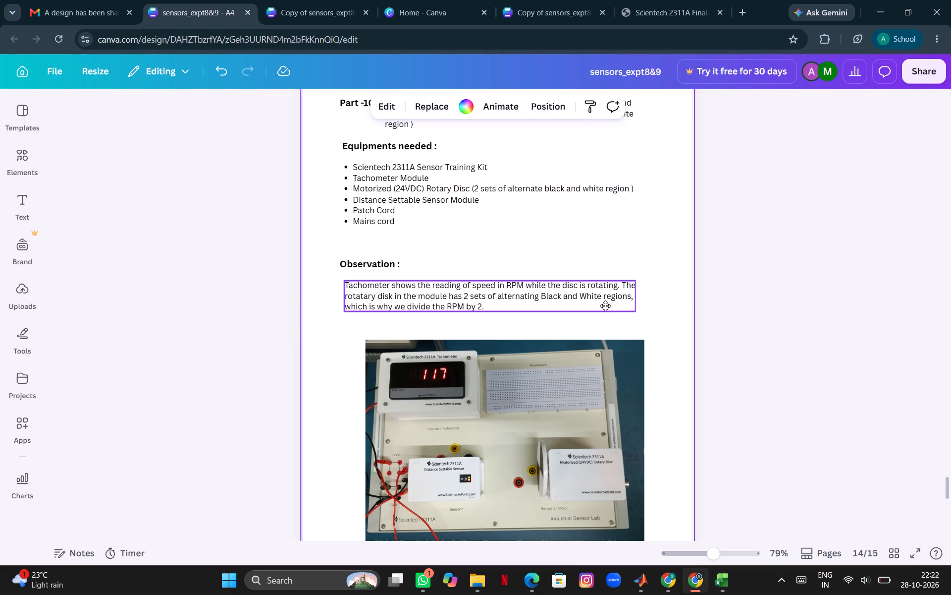
pyautogui.moveTo(605, 306); pyautogui.dragTo(605, 307)
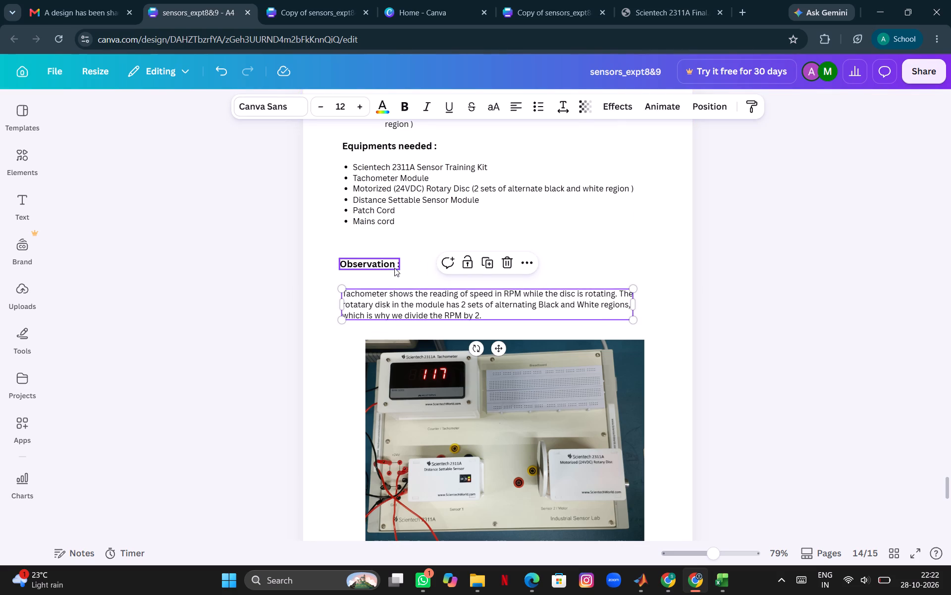
pyautogui.moveTo(391, 268); pyautogui.dragTo(402, 272)
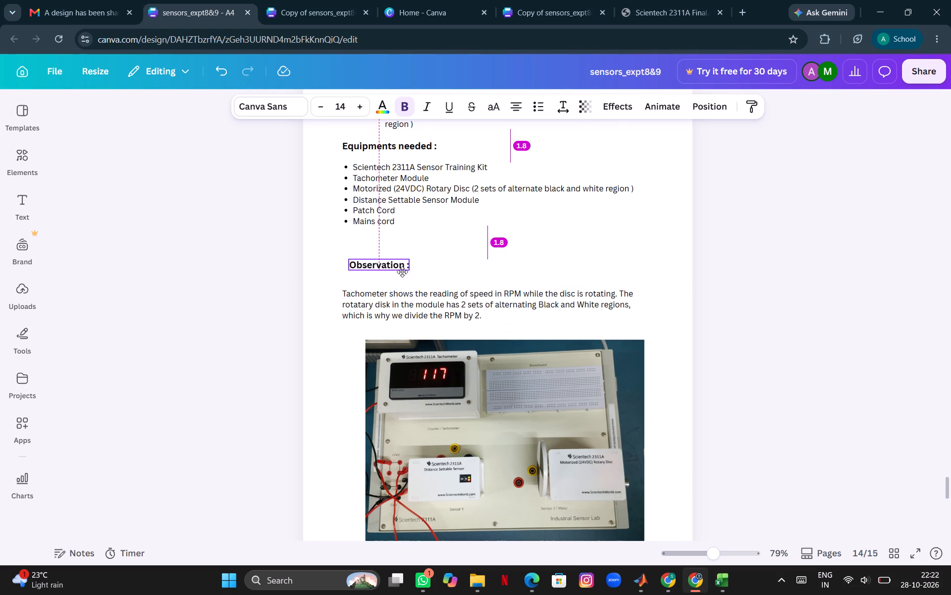
pyautogui.moveTo(402, 272); pyautogui.dragTo(397, 270)
pyautogui.click(478, 259)
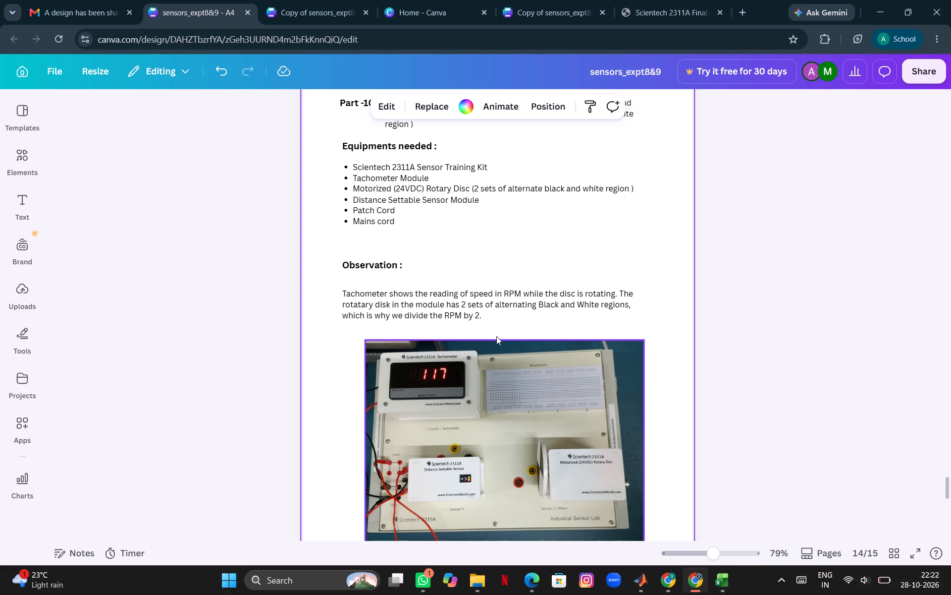
pyautogui.moveTo(485, 316); pyautogui.dragTo(485, 308)
pyautogui.click(608, 226)
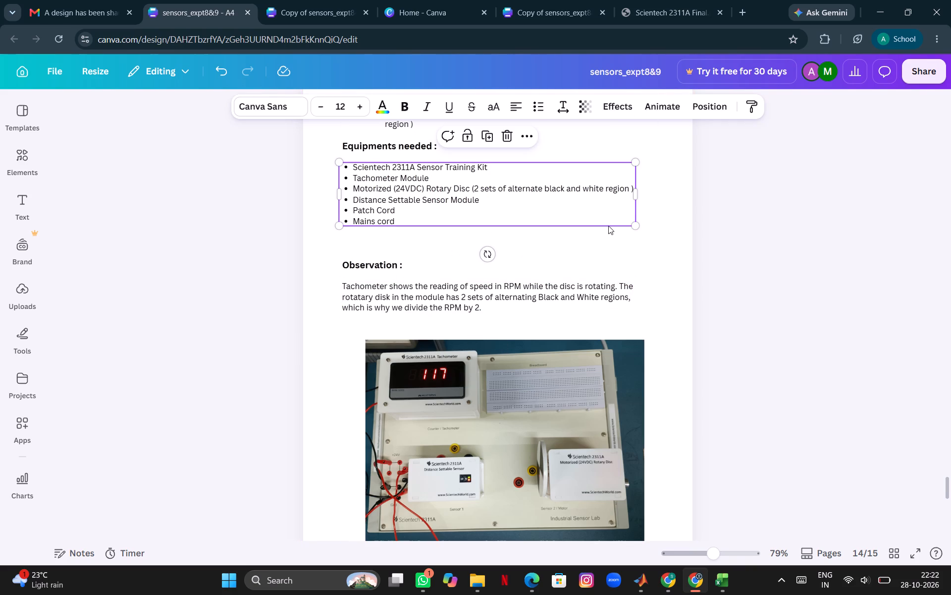
pyautogui.click(682, 259)
# Check the report's final page and close the Scientech 2311A manual.
pyautogui.scroll(-2, 676, 255)
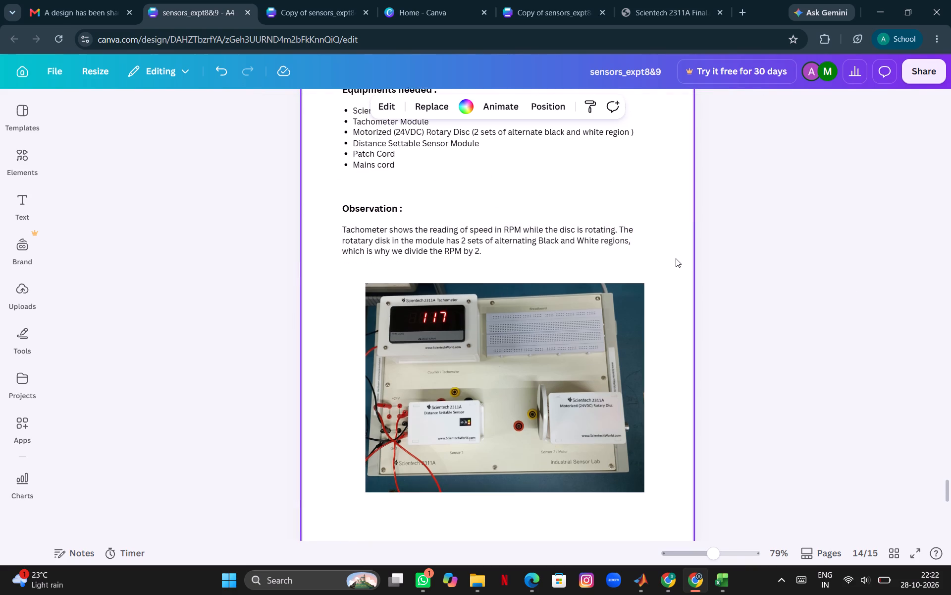
pyautogui.scroll(-8, 676, 258)
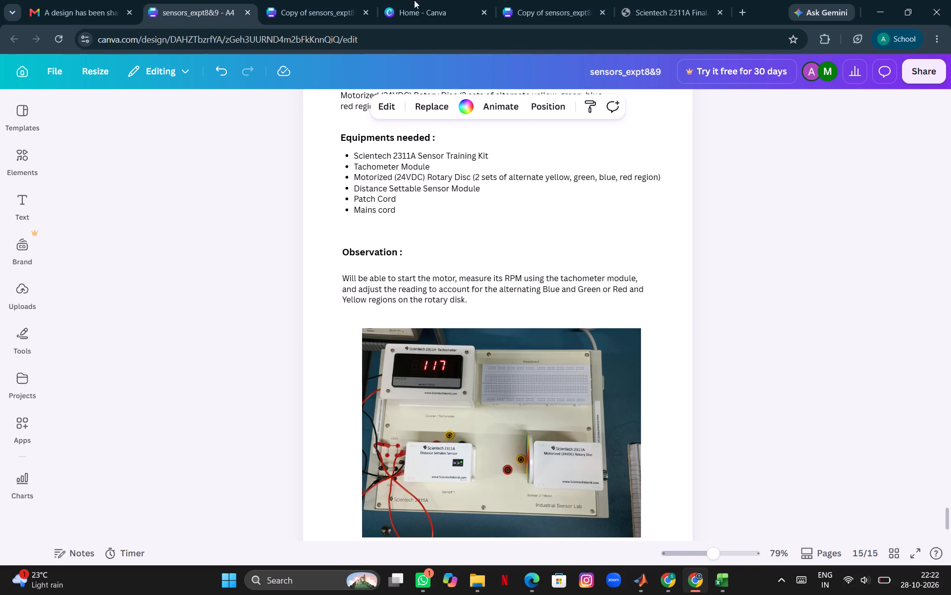
pyautogui.click(719, 10)
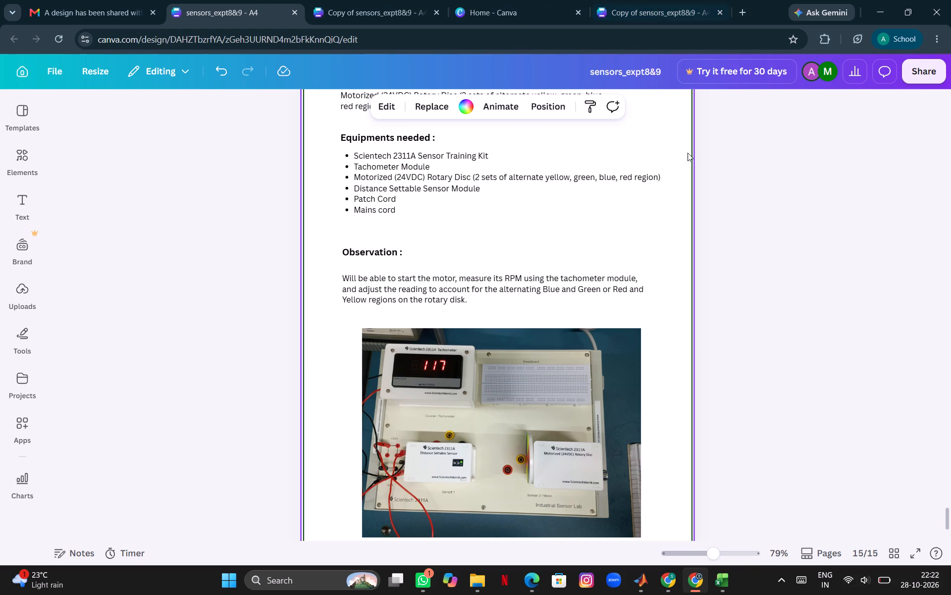
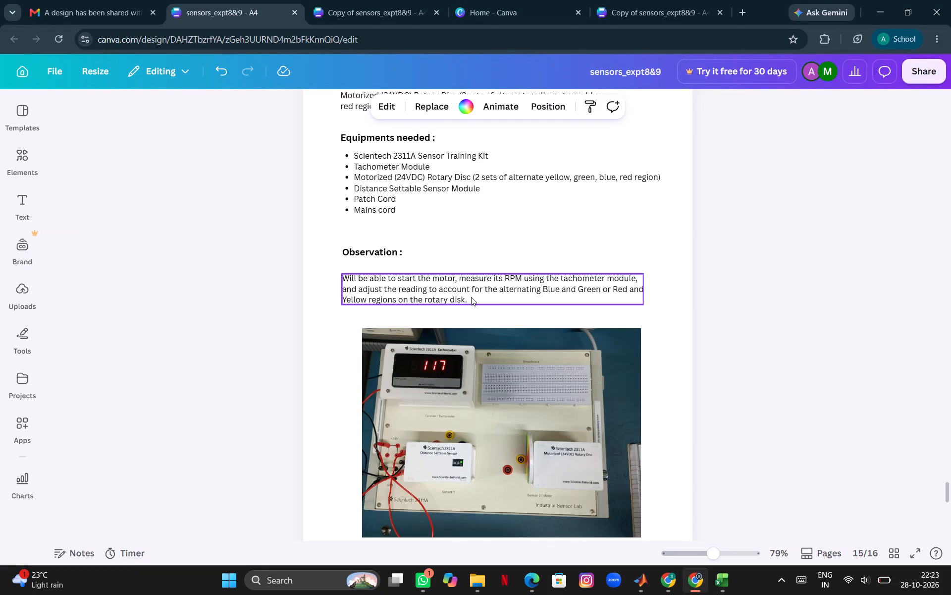
# Review the Part 11 page, the Conclusion page and the preceding experiment pages for layout and observation wording.
pyautogui.click(576, 237)
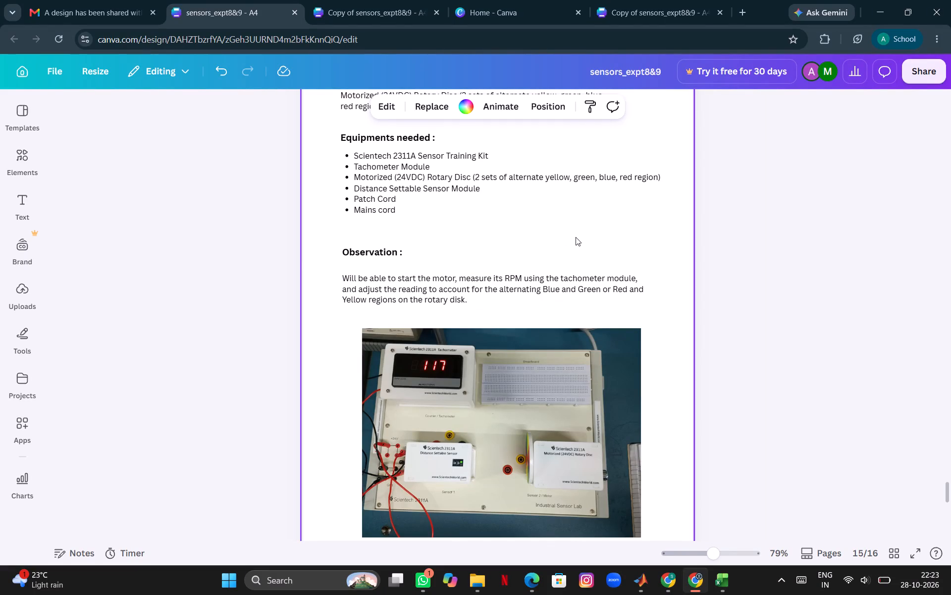
pyautogui.scroll(-2, 757, 363)
pyautogui.scroll(2, 757, 365)
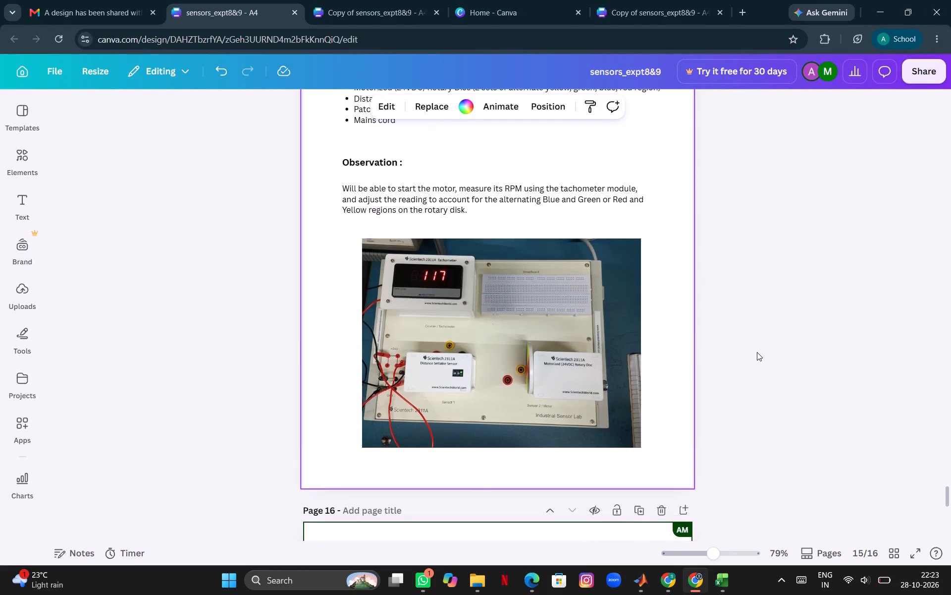
pyautogui.scroll(-6, 757, 352)
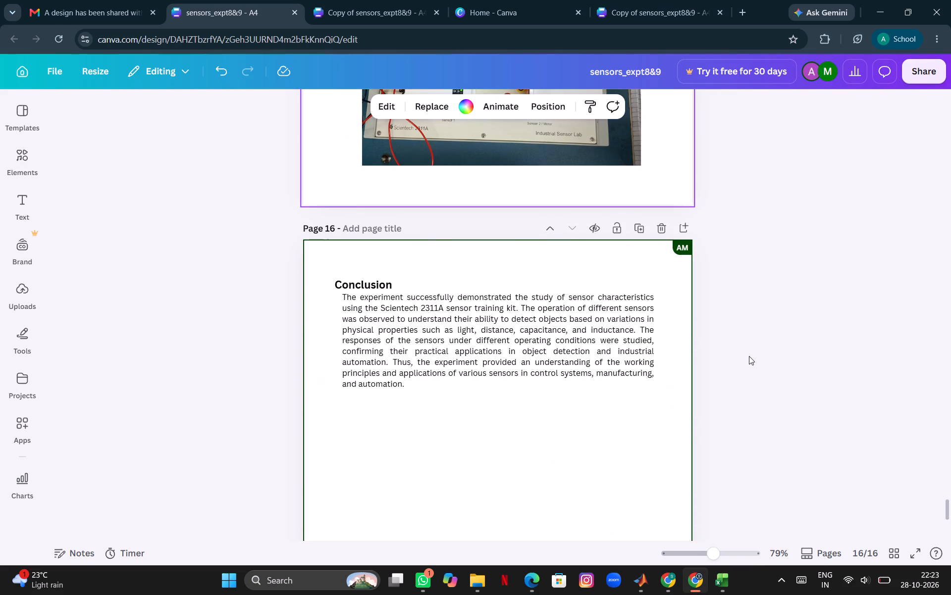
pyautogui.scroll(10, 690, 310)
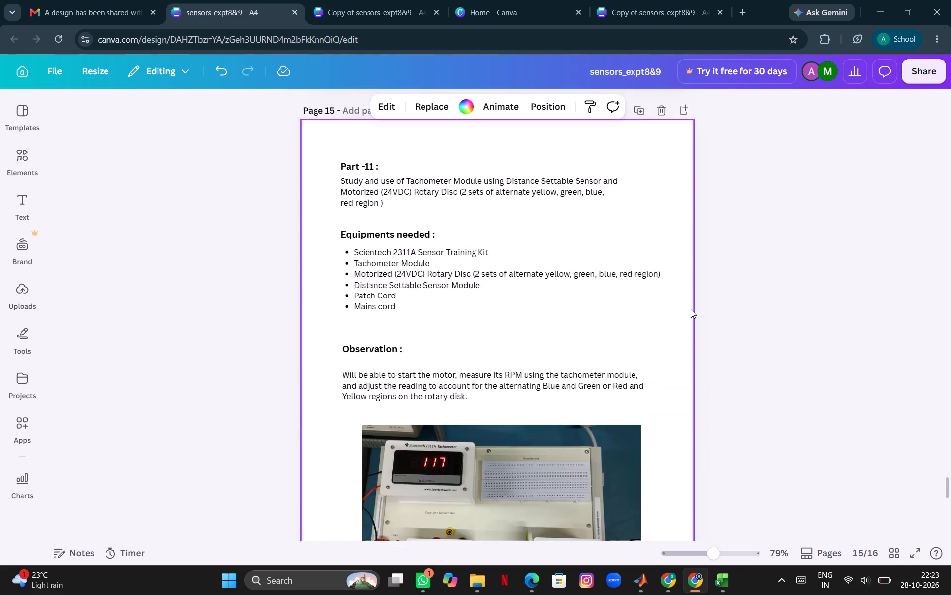
pyautogui.scroll(14, 691, 309)
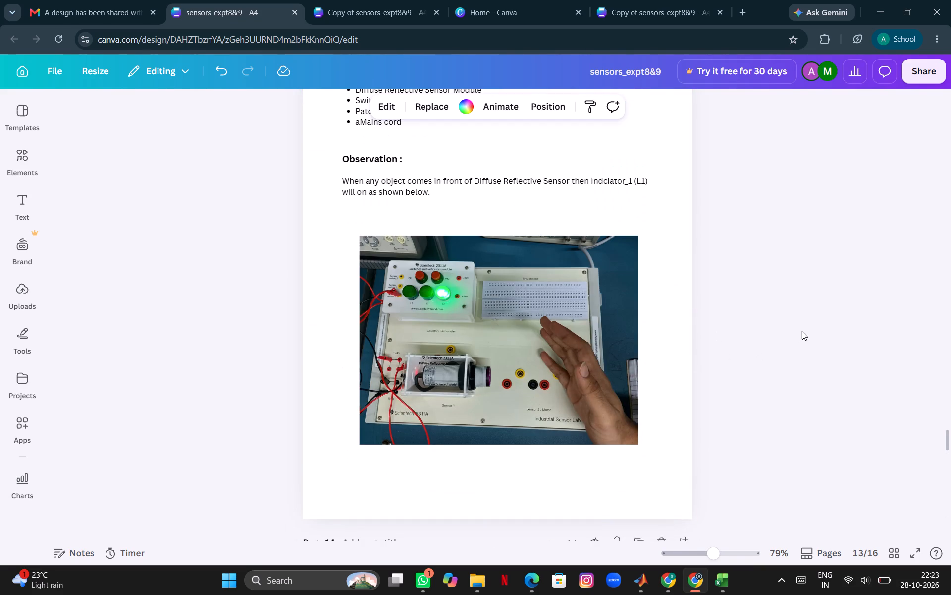
# Save the sensors_expt8&9 design.
pyautogui.hotkey('ctrl', 's')
pyautogui.scroll(12, 801, 337)
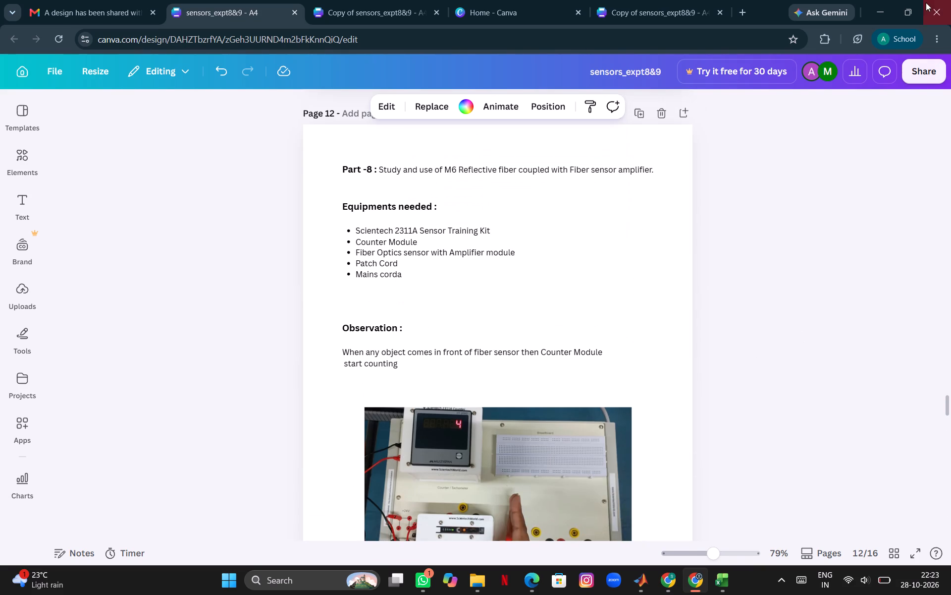
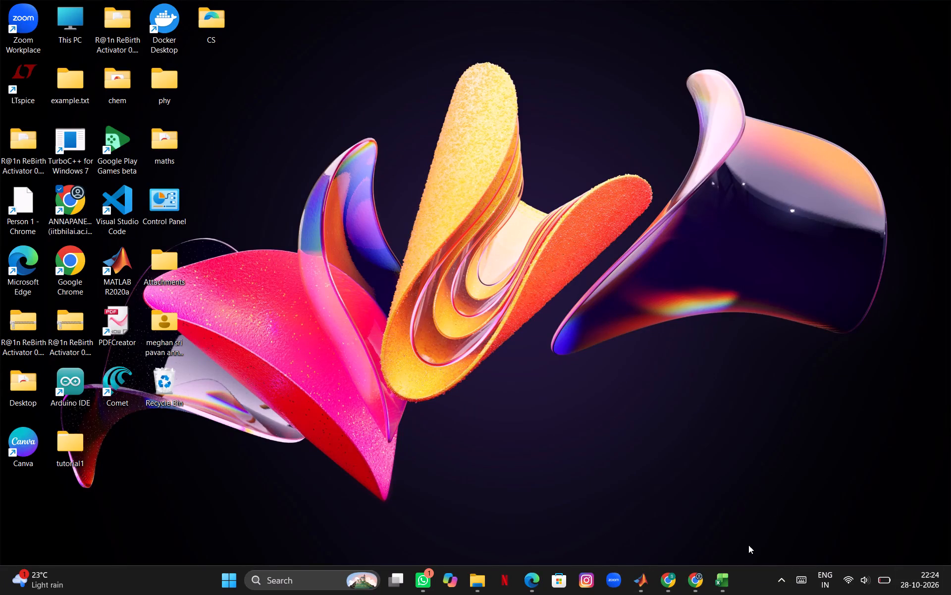
# Switch from the desktop back to the Chrome window showing the sensors_expt8&9 Canva design.
pyautogui.click(668, 535)
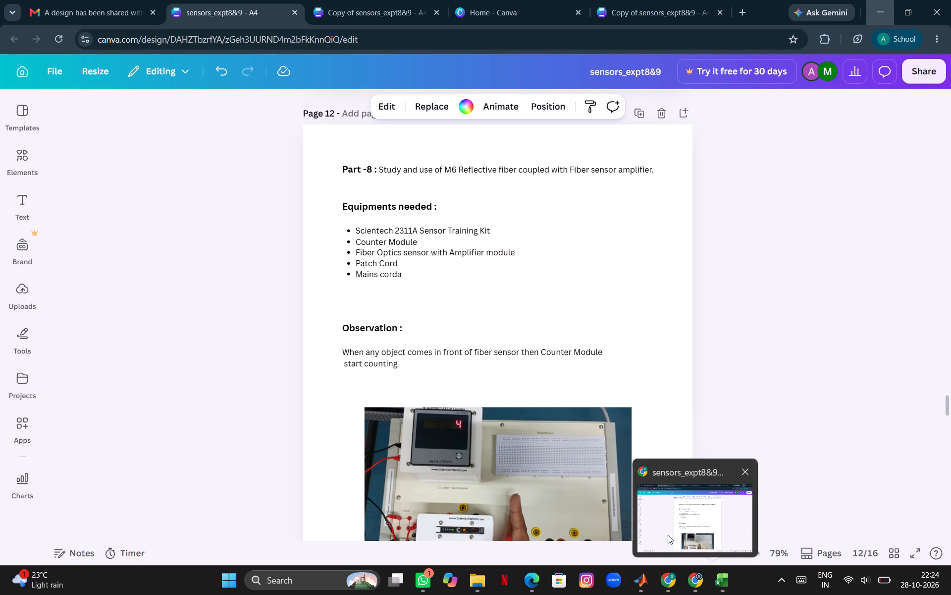